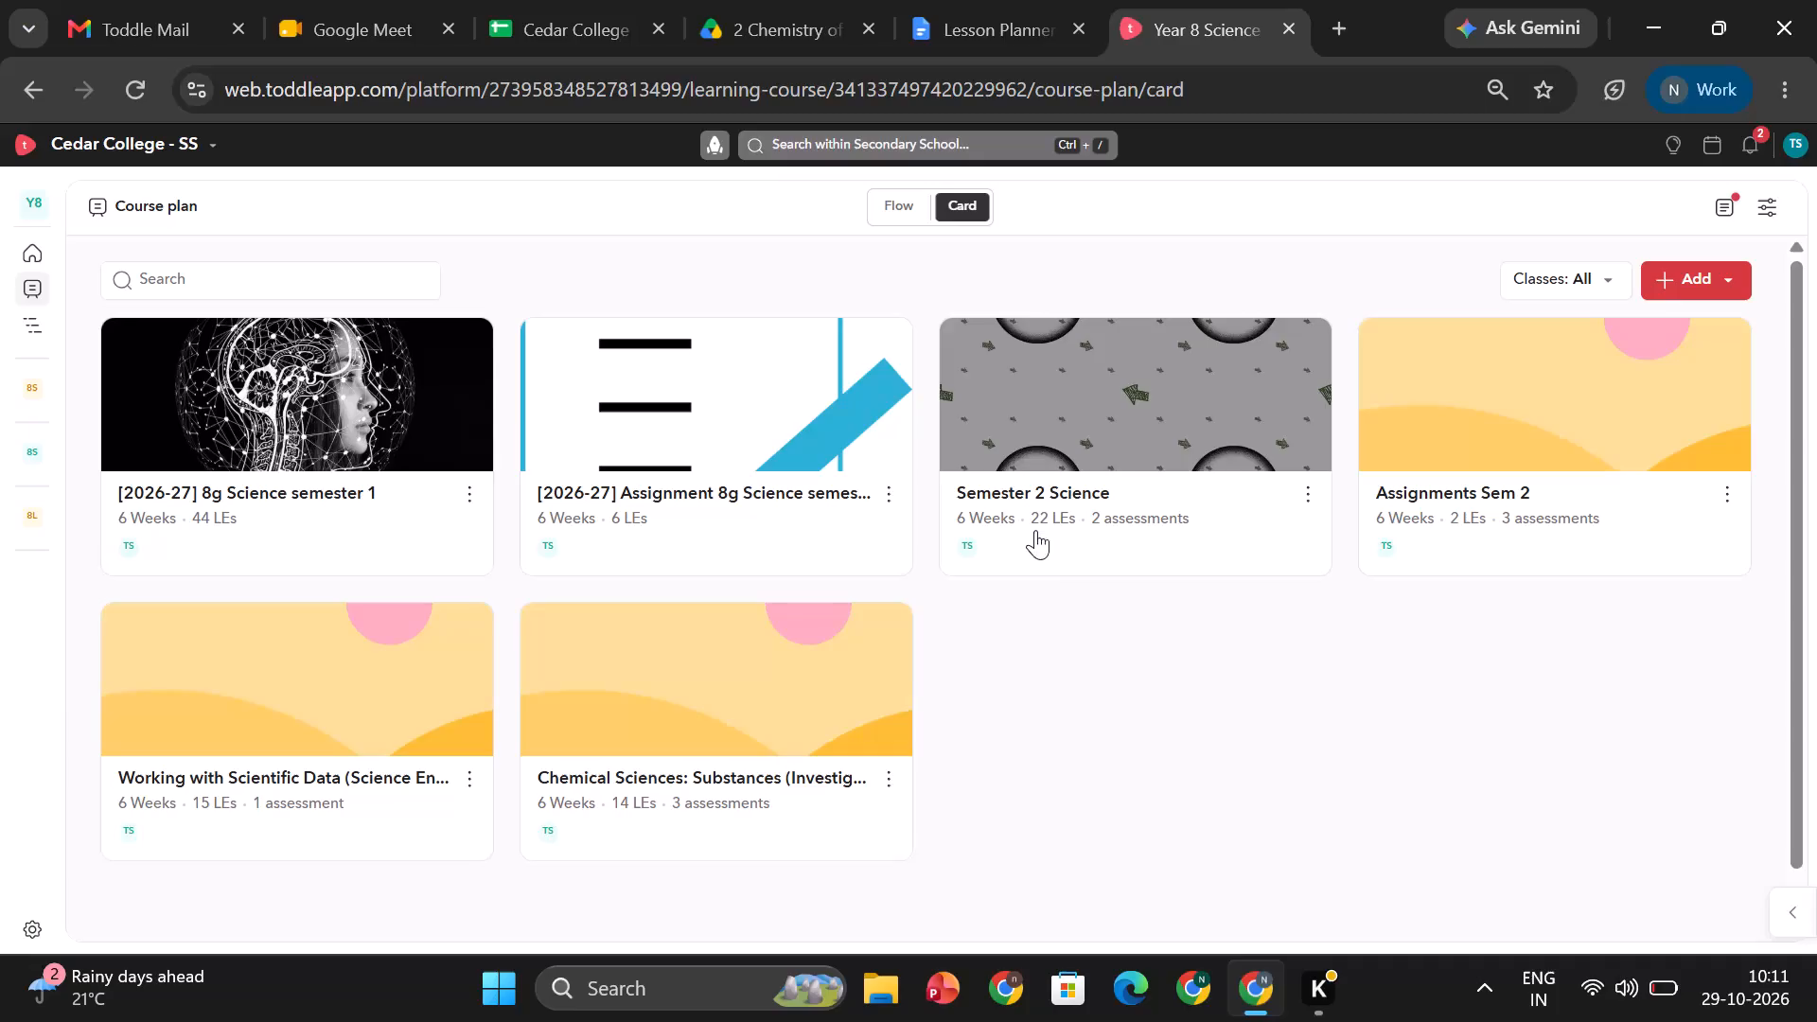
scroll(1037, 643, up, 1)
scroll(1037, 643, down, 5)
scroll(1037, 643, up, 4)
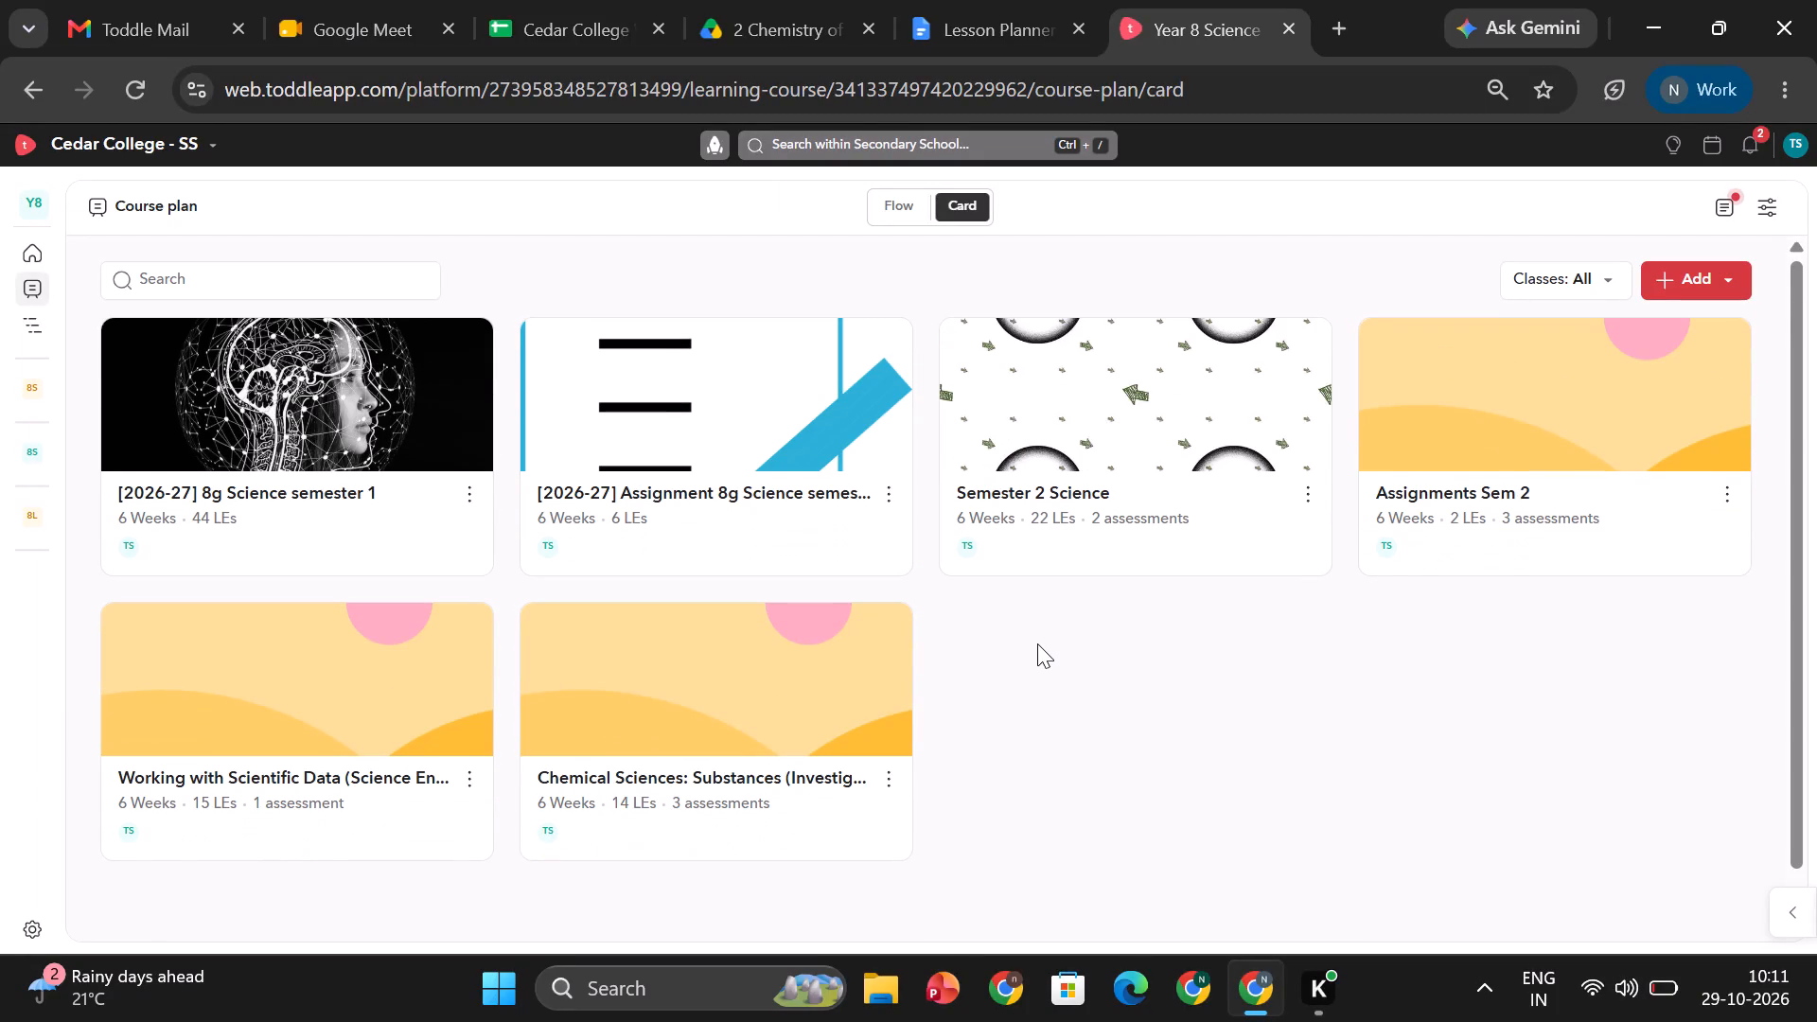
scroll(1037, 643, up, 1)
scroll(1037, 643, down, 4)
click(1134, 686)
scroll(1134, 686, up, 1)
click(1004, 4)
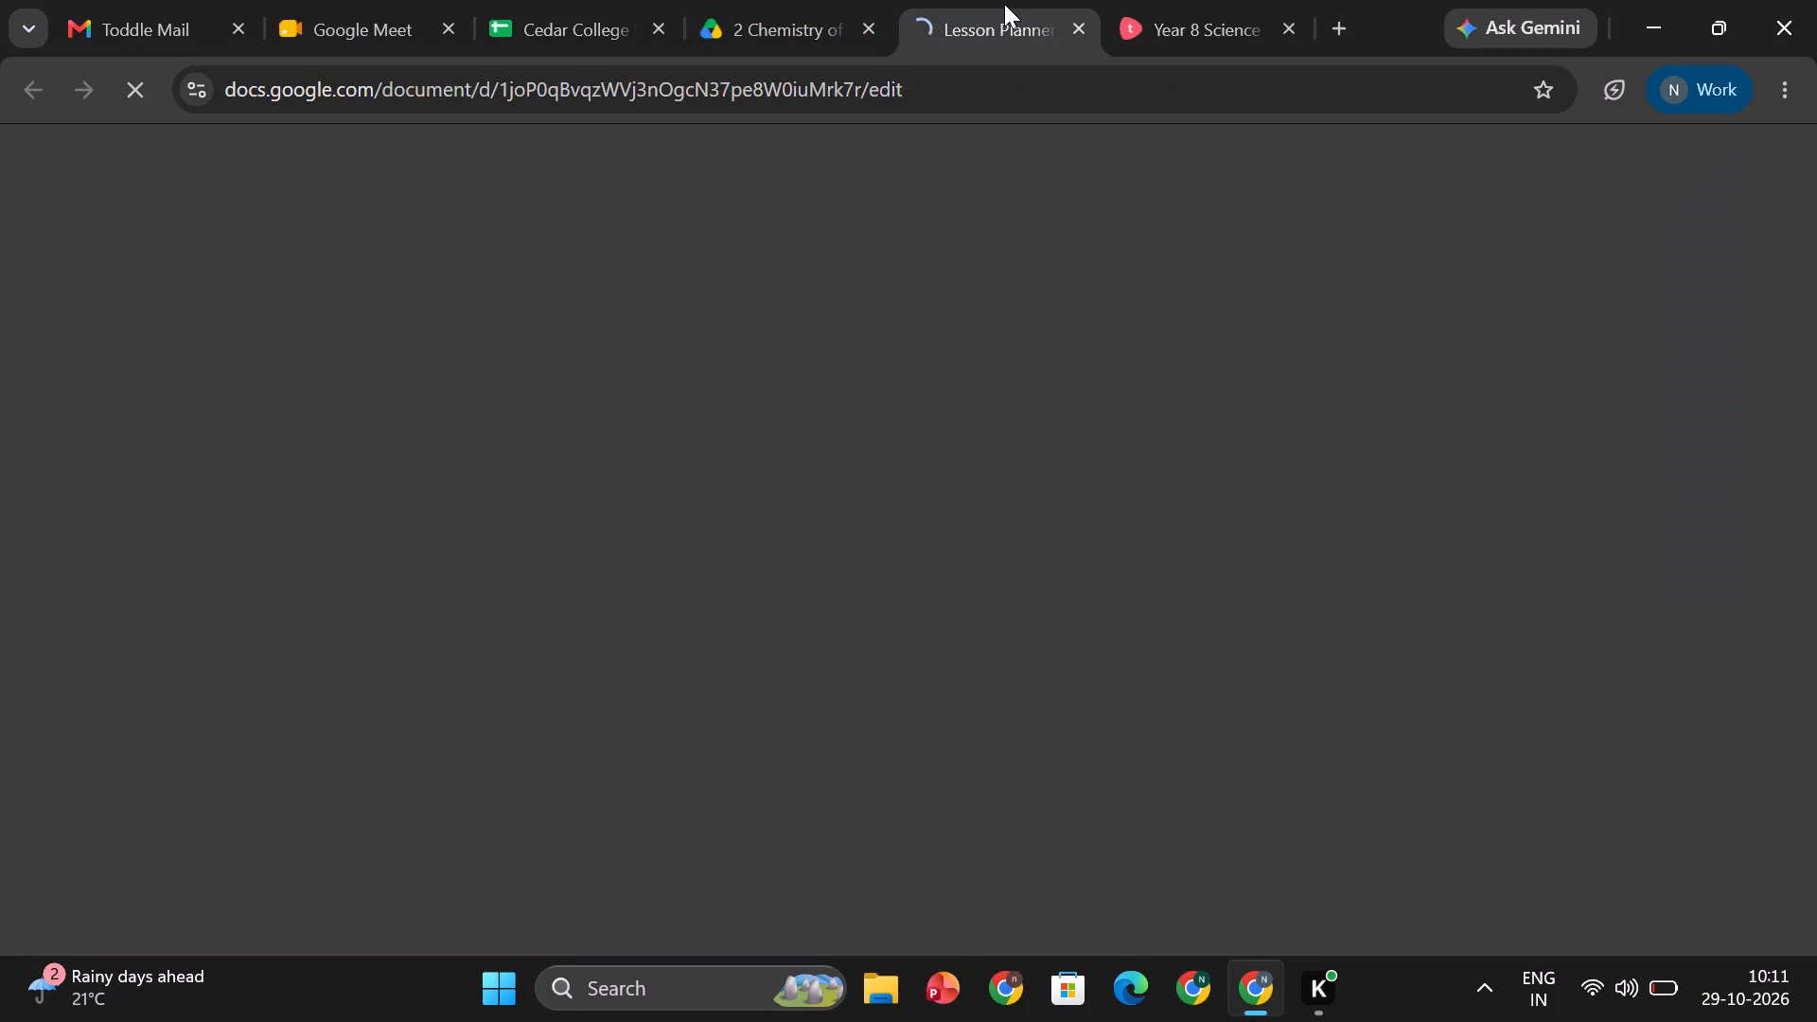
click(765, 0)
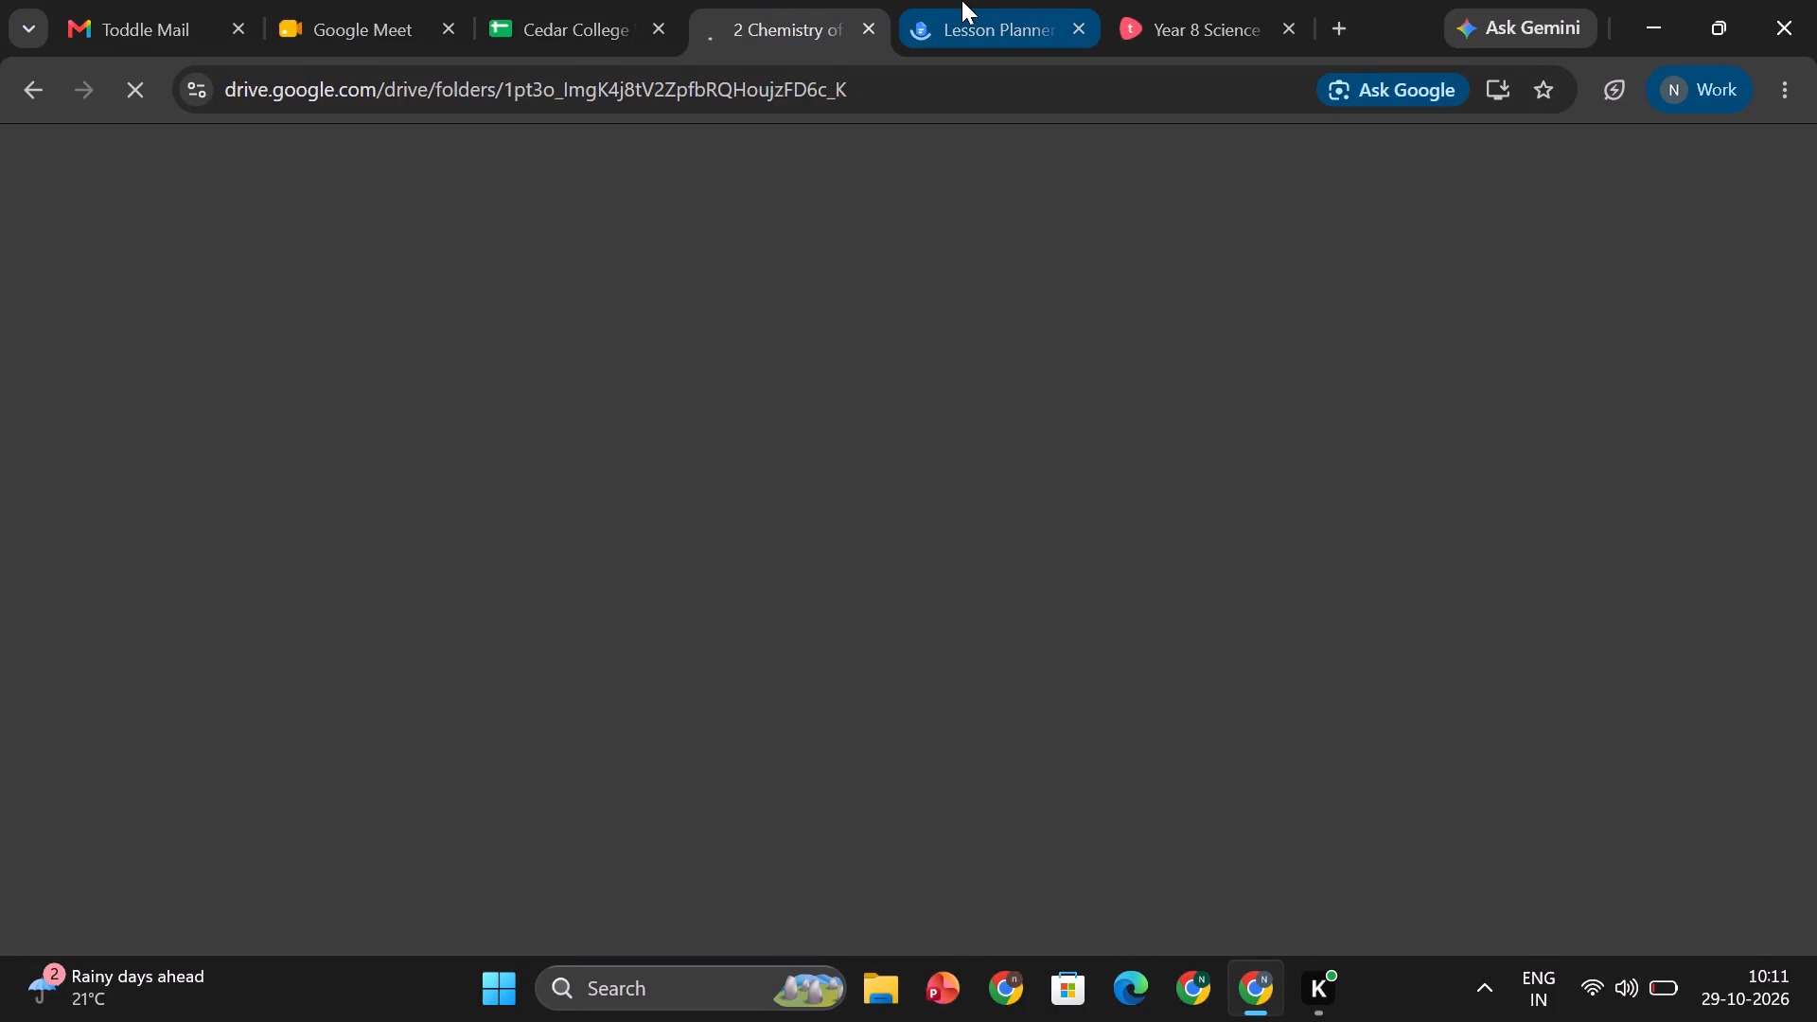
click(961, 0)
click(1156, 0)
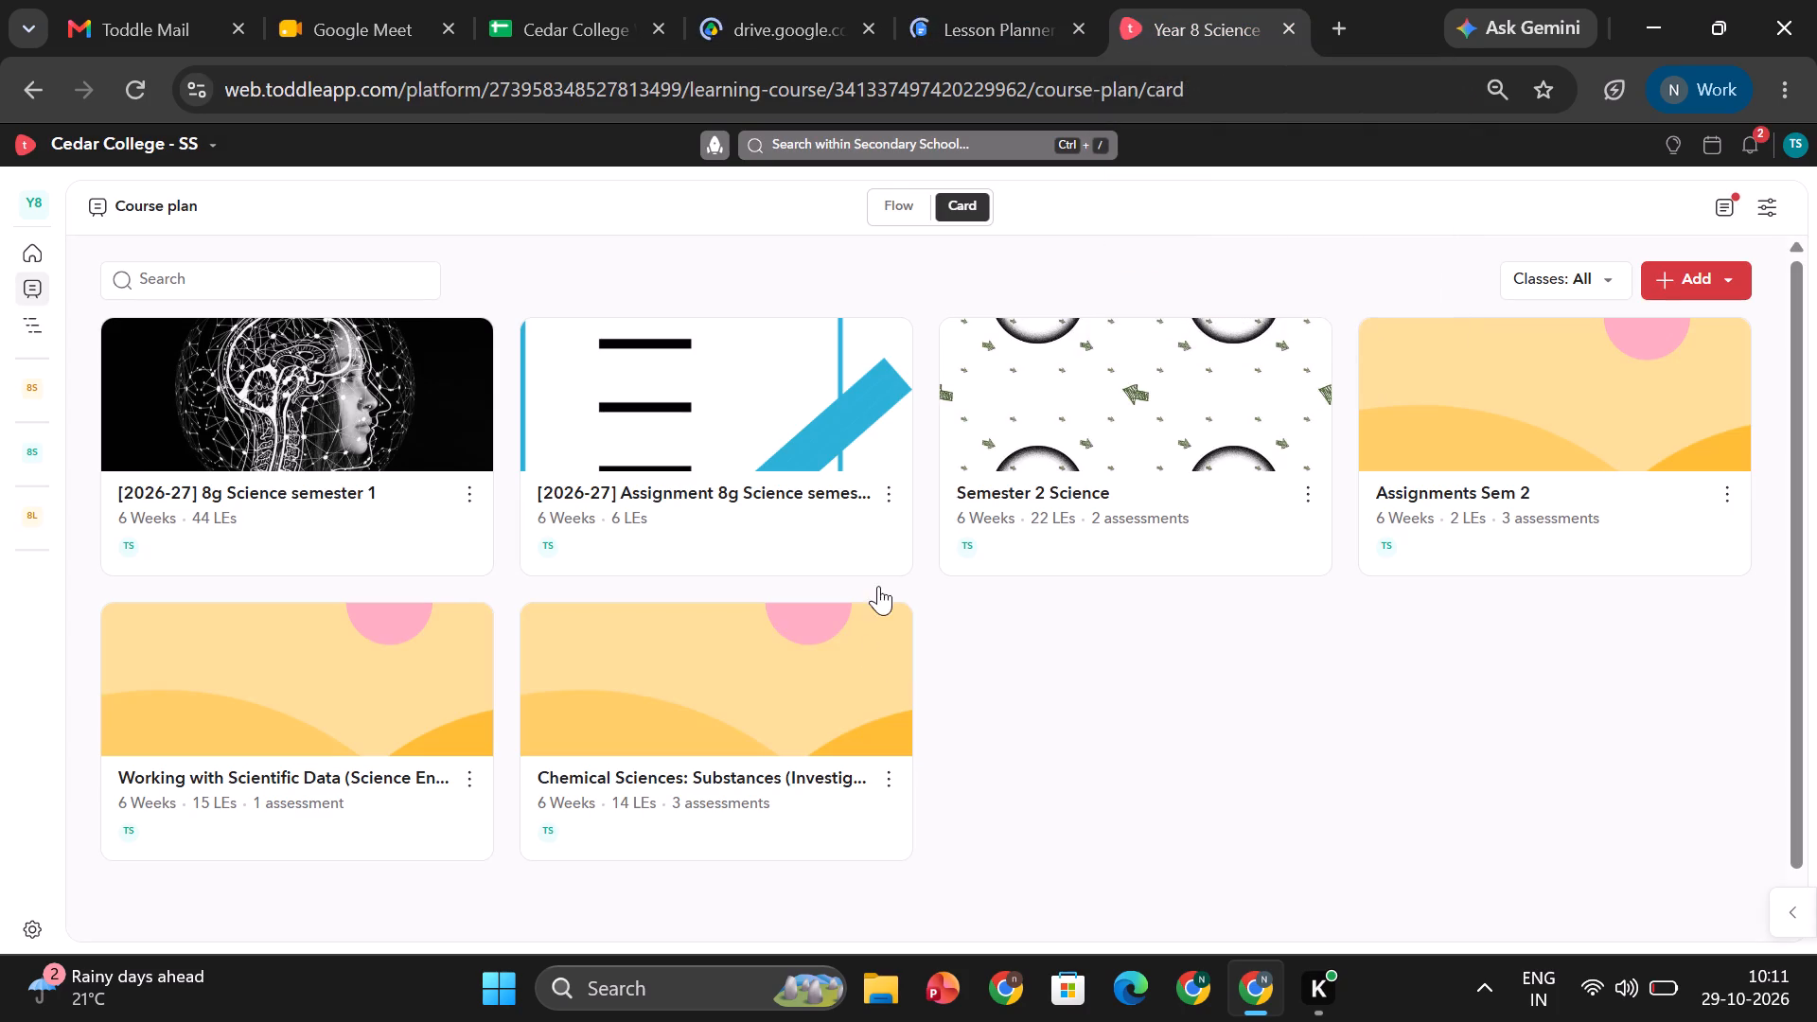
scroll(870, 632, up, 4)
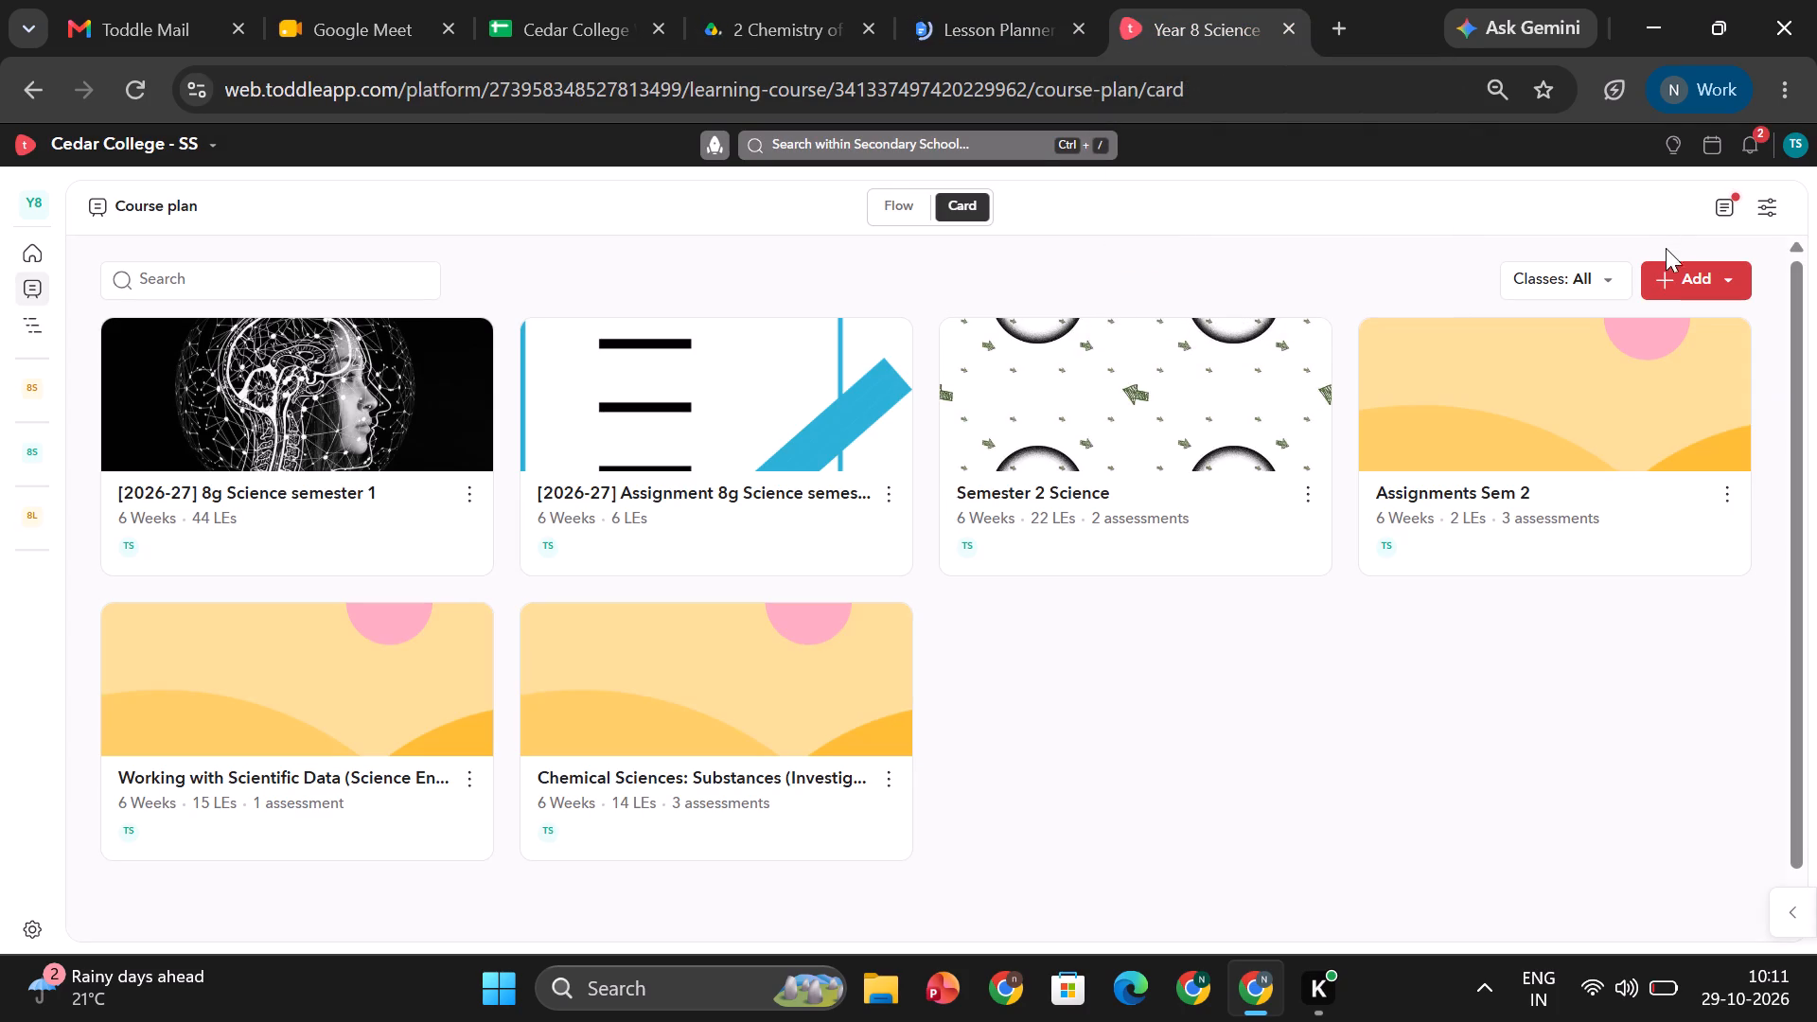
Open the Chemical Sciences: Substances unit and examine the weekly folders in its learning sequence.
click(768, 664)
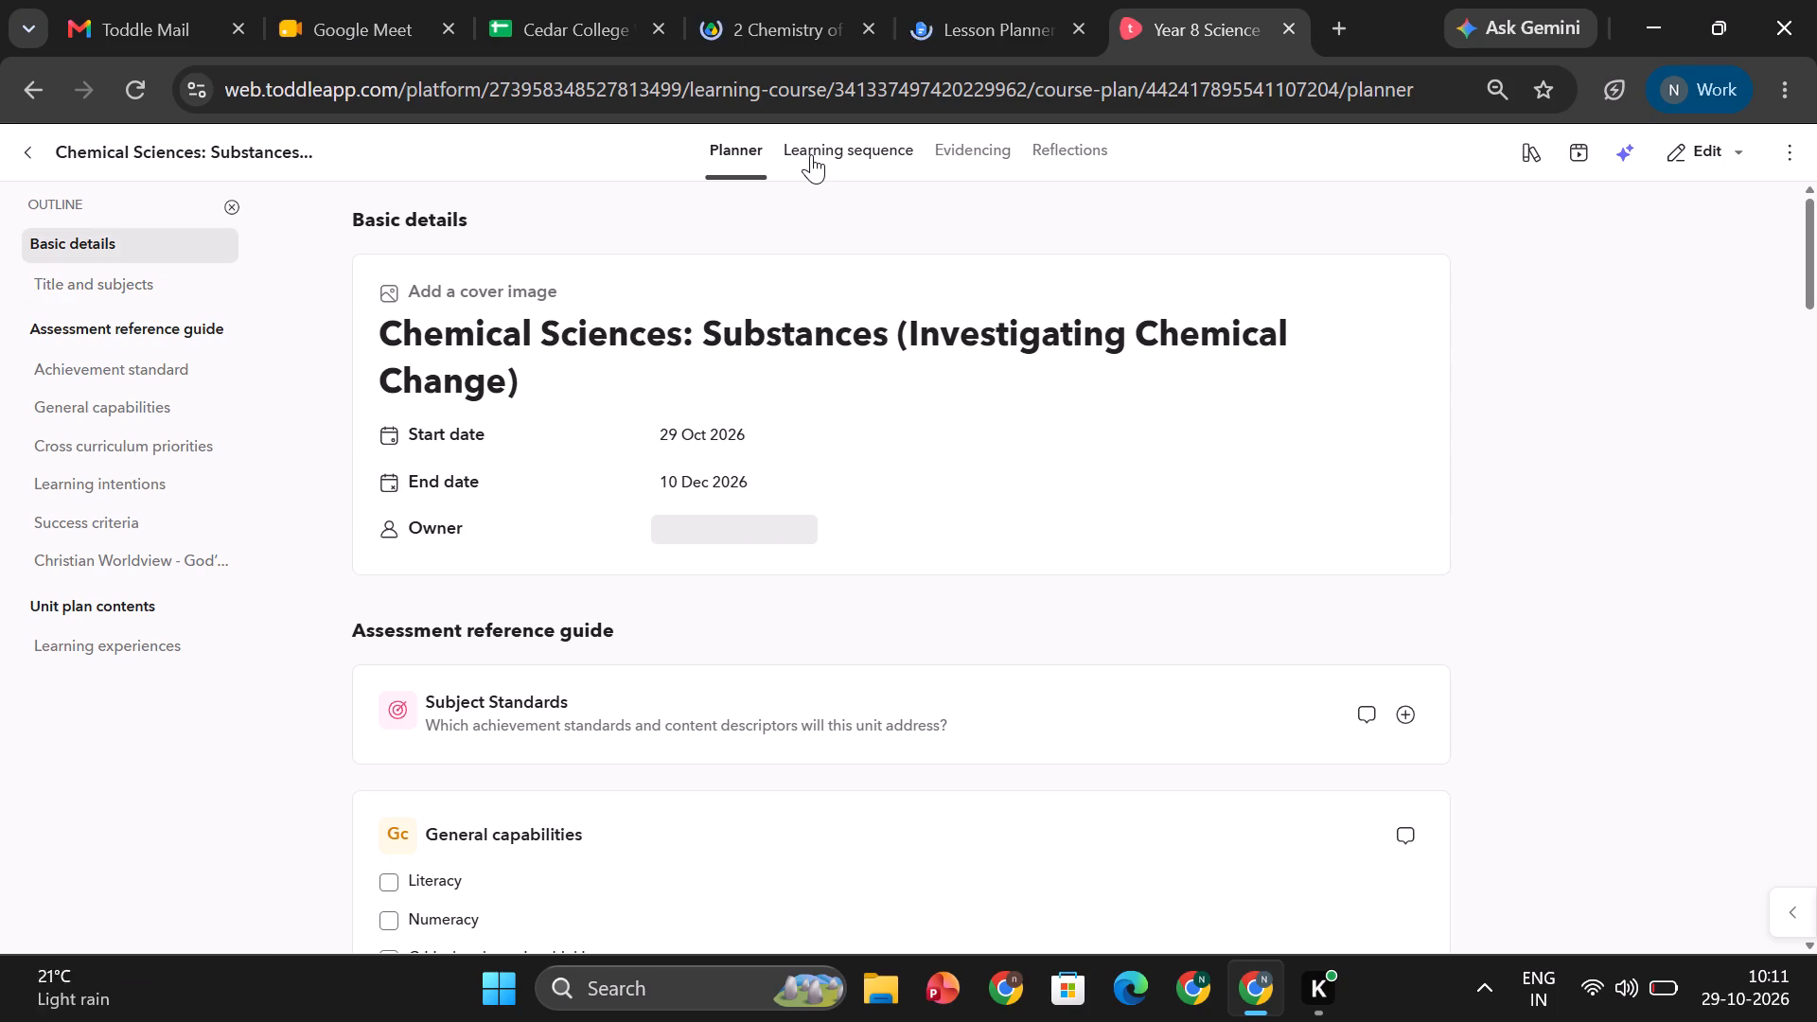
click(811, 154)
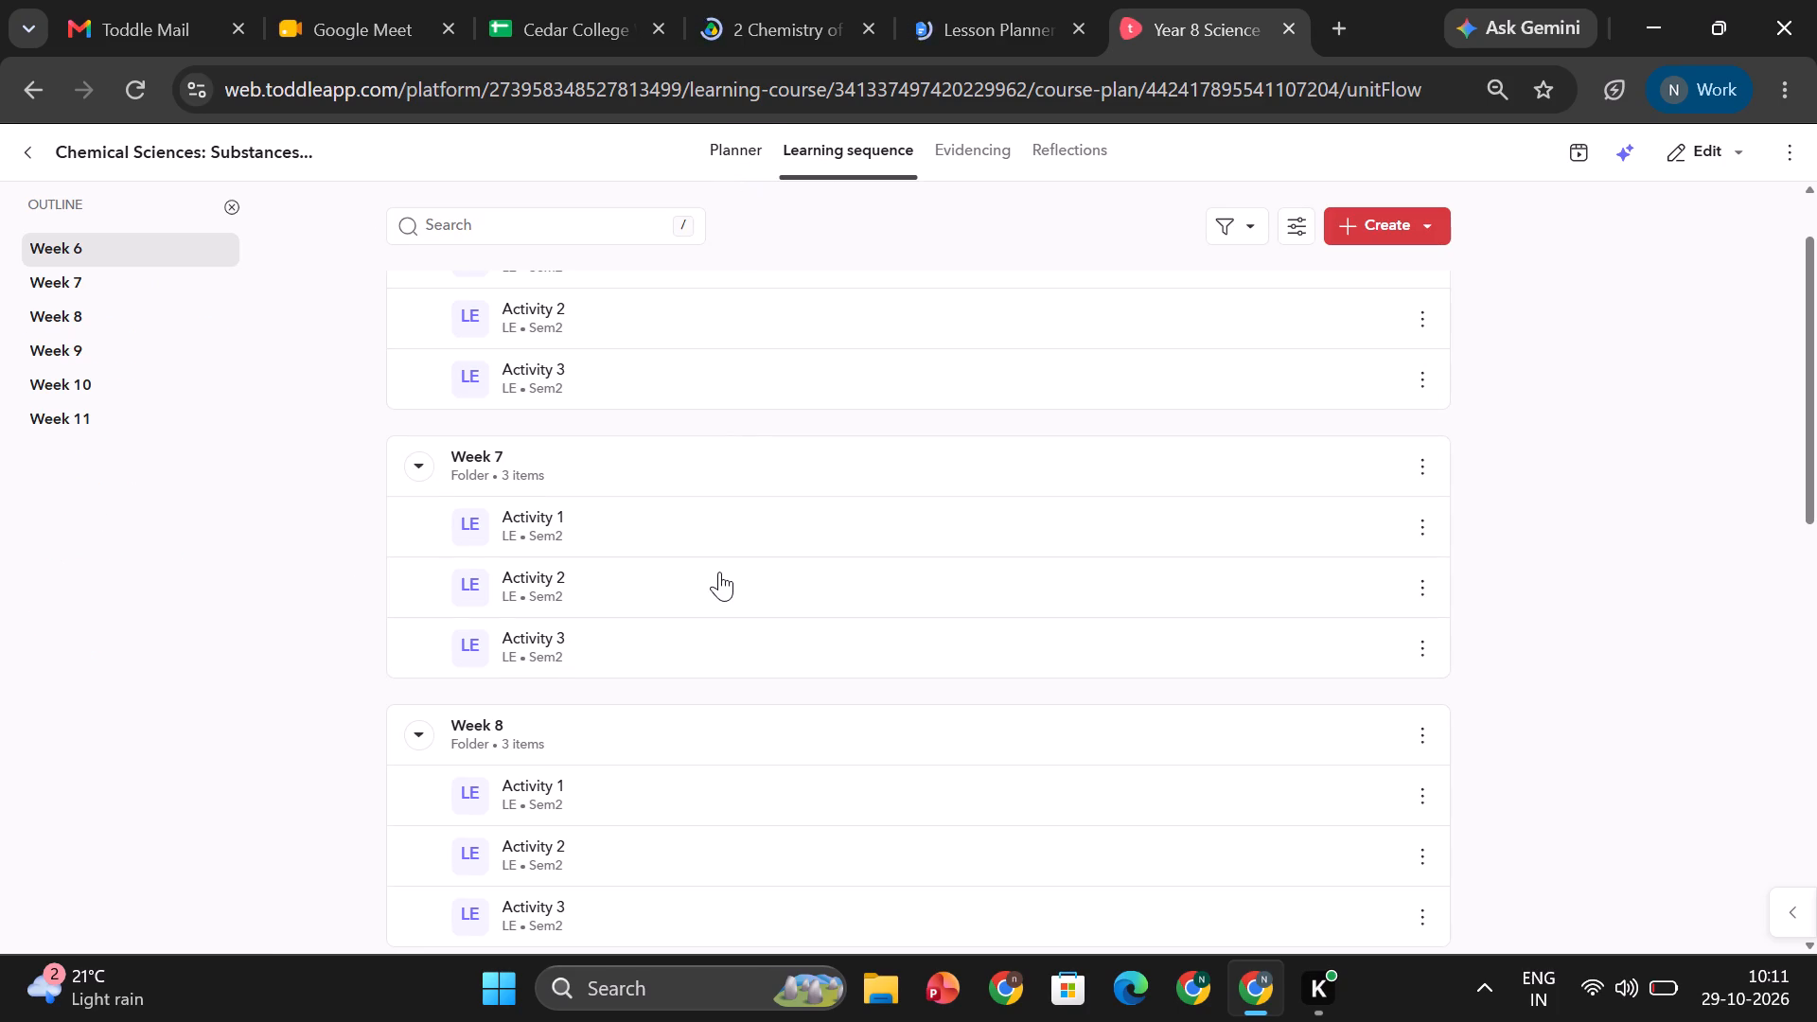
scroll(719, 572, down, 9)
scroll(719, 572, up, 3)
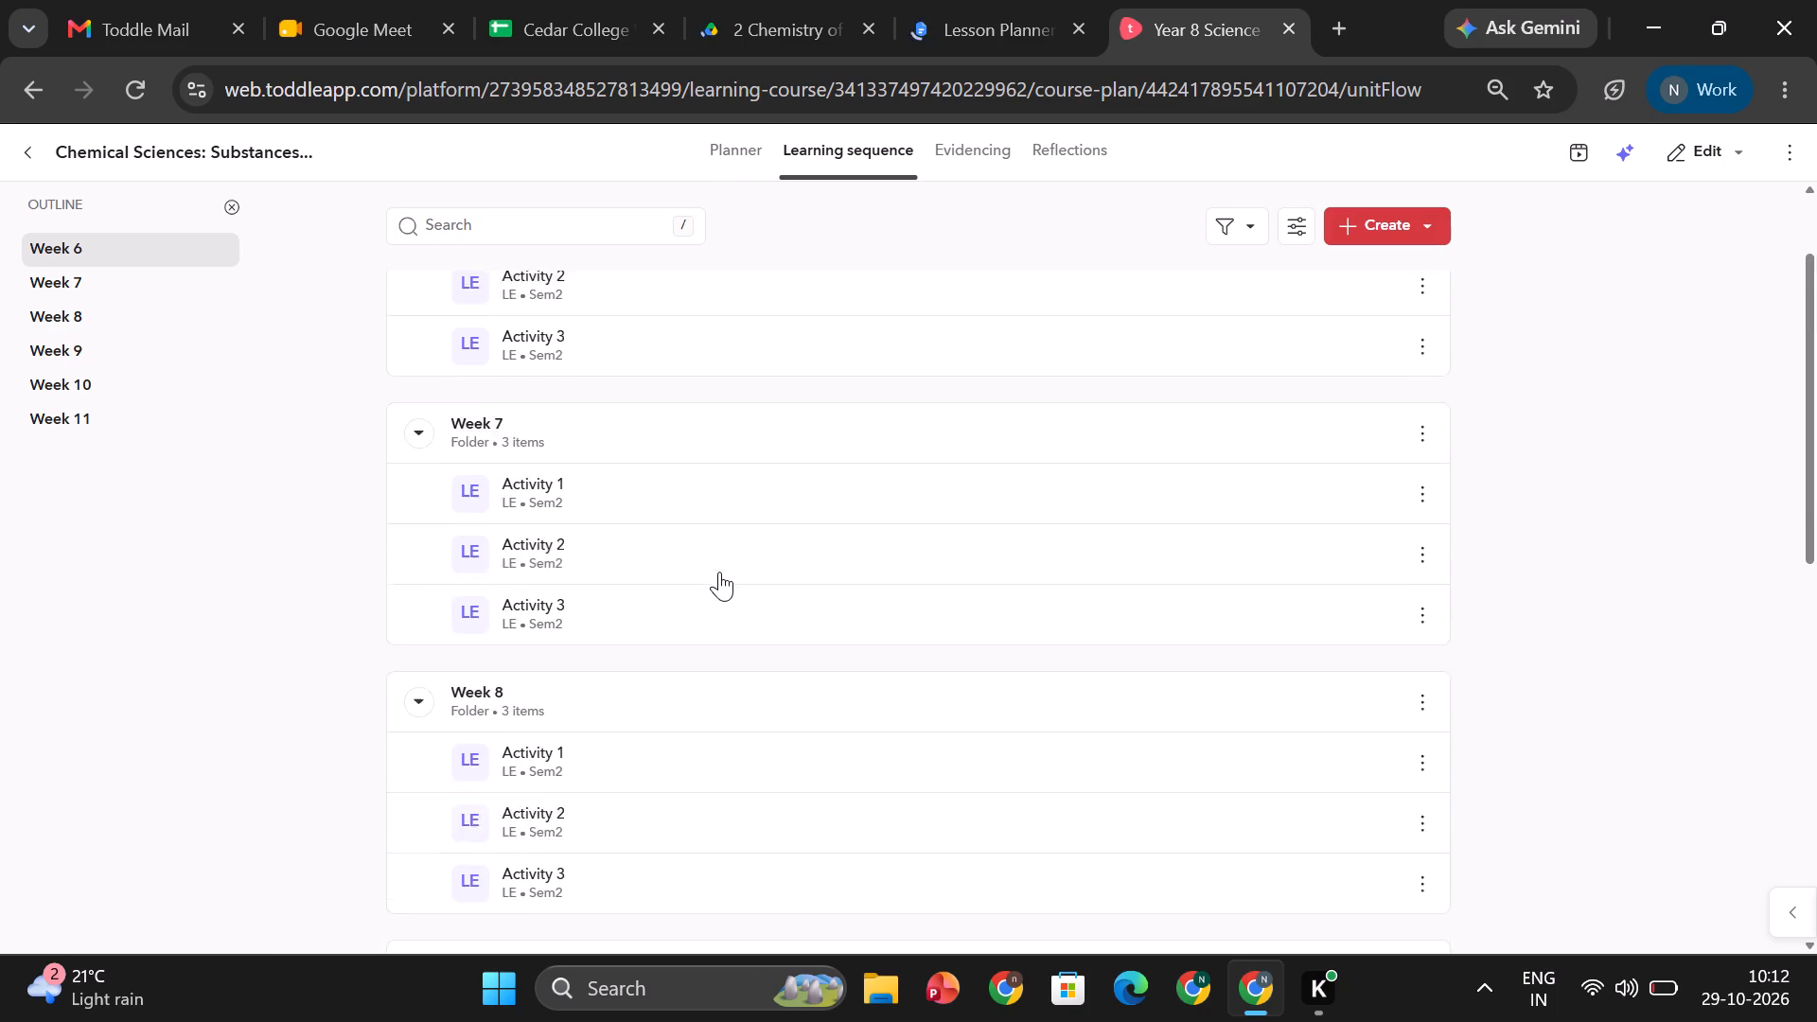
Review the weekly lessons in the Lesson Planner 2026 document against the Chemical Sciences unit's learning sequence.
click(987, 0)
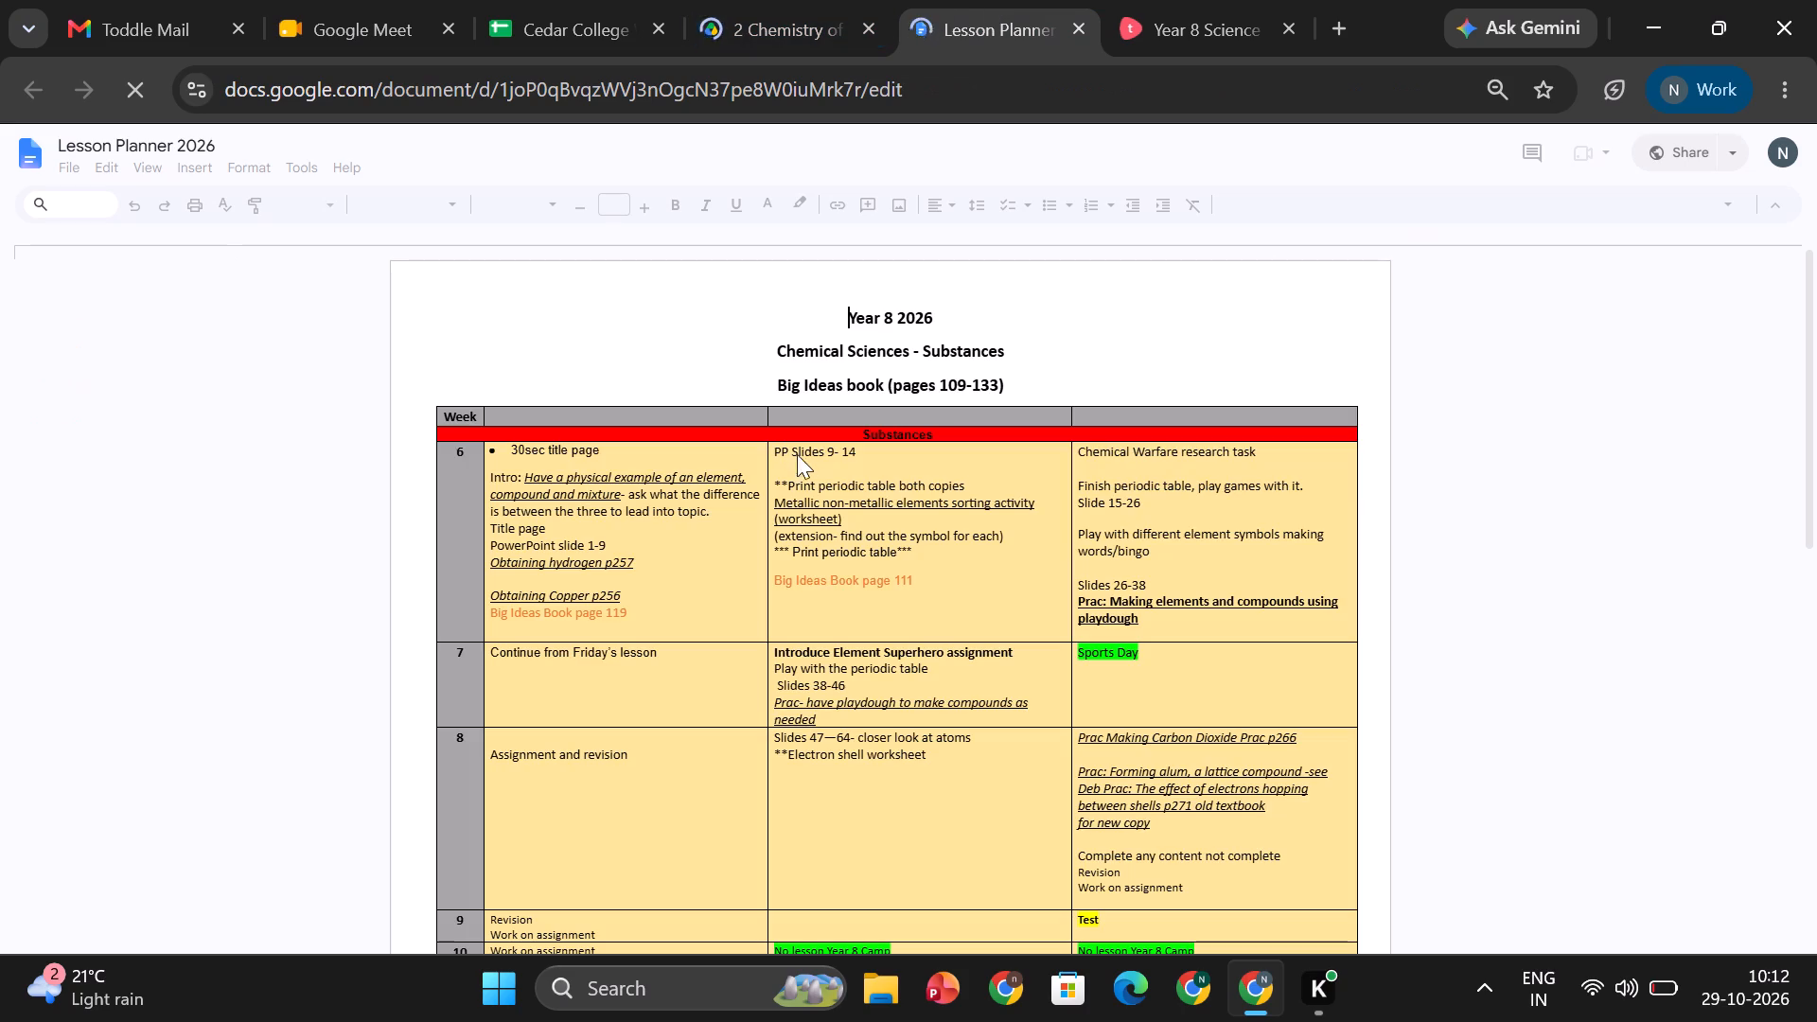
scroll(804, 460, down, 4)
scroll(804, 460, up, 1)
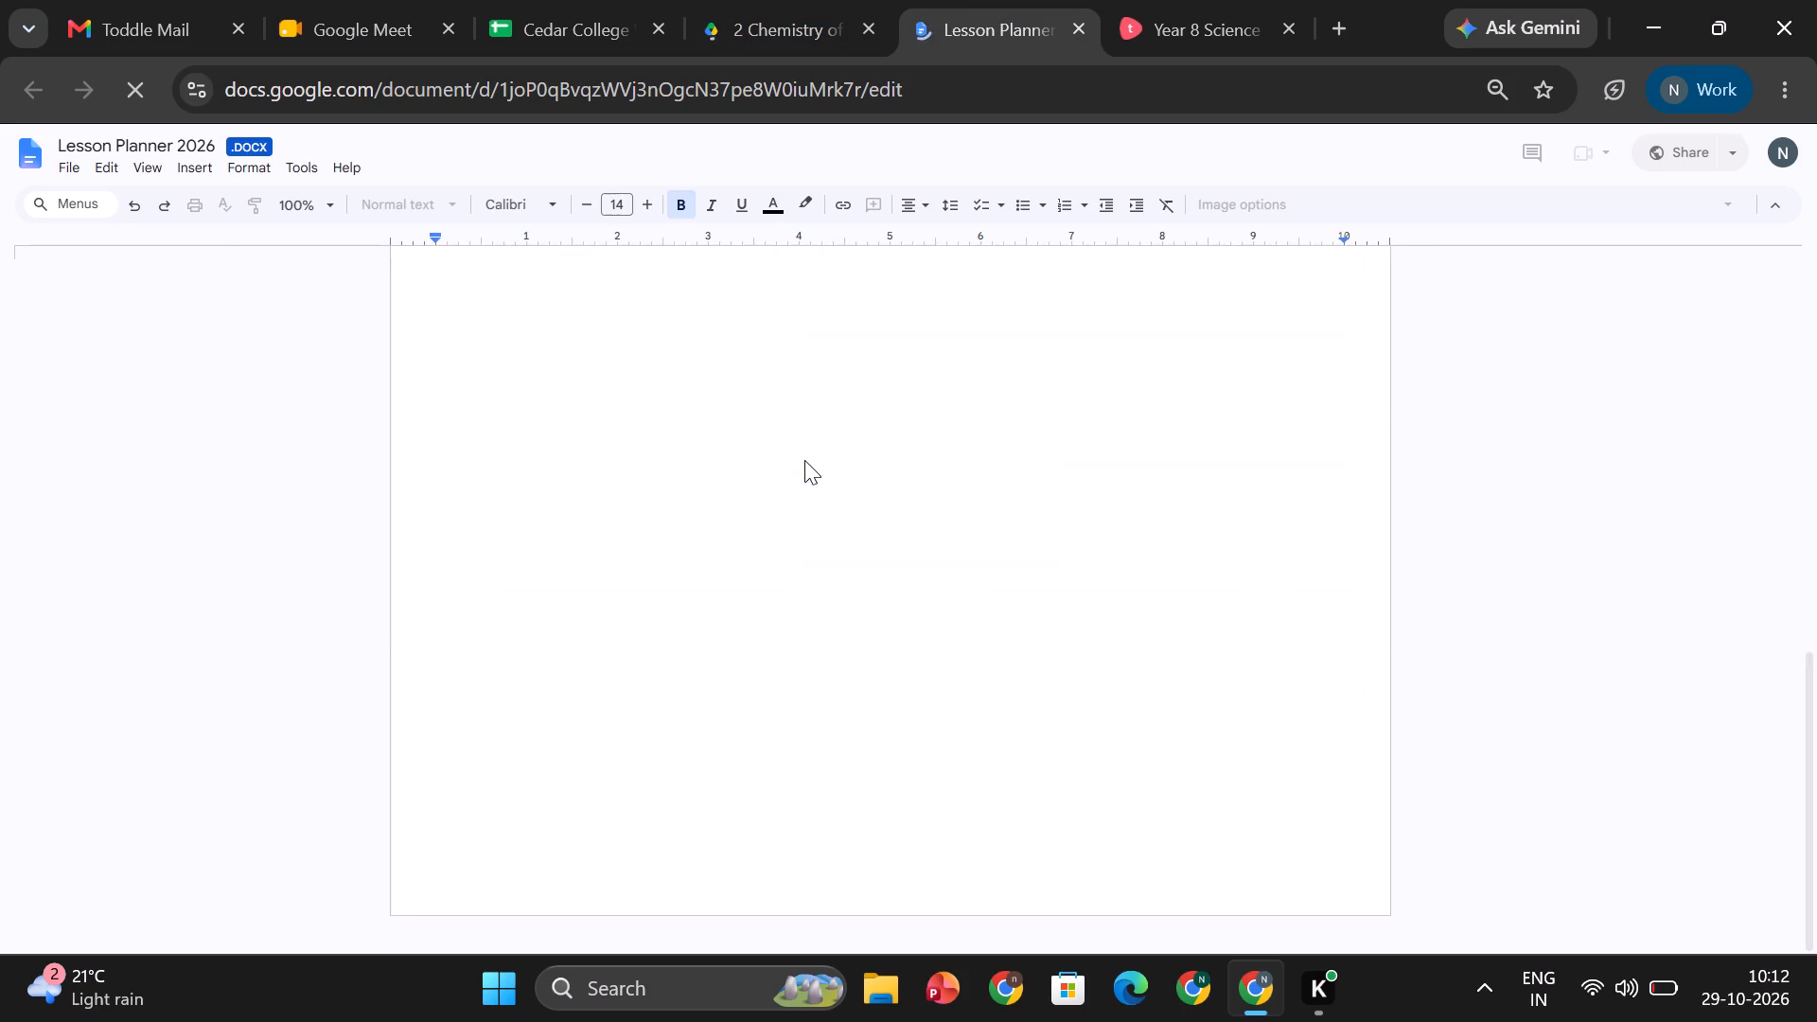
scroll(804, 460, up, 3)
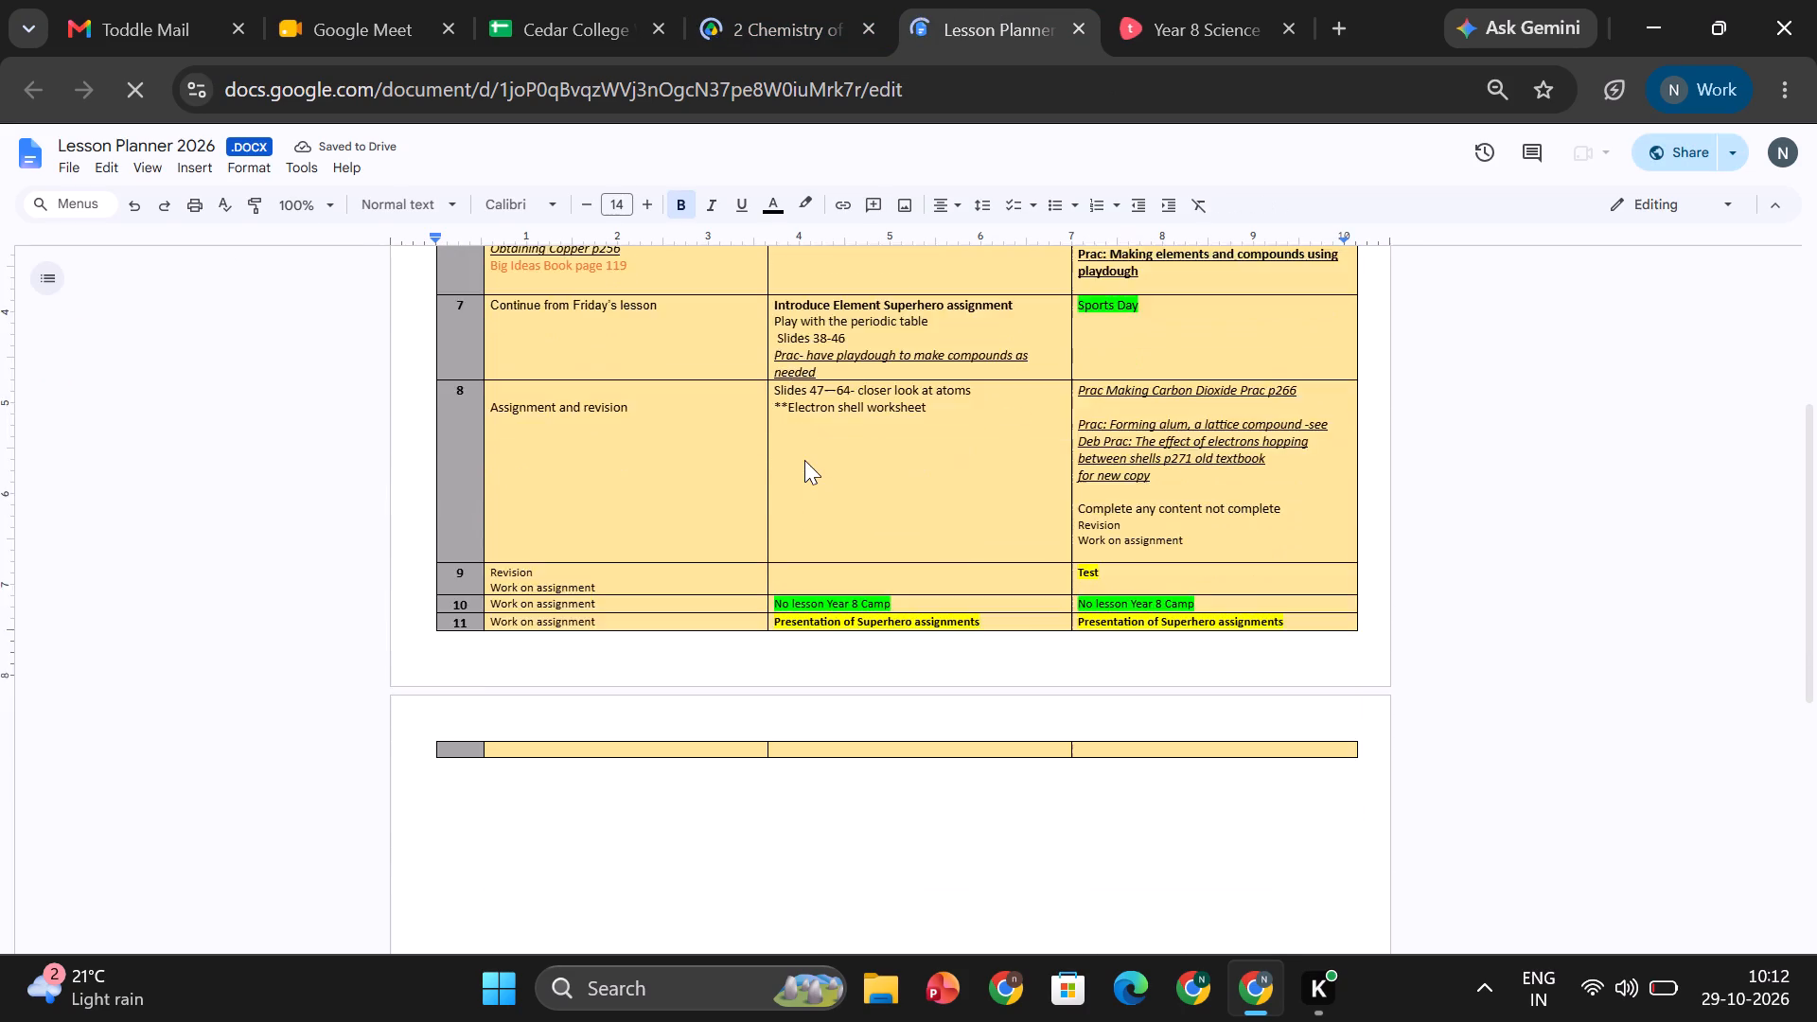
scroll(804, 460, up, 1)
click(1192, 4)
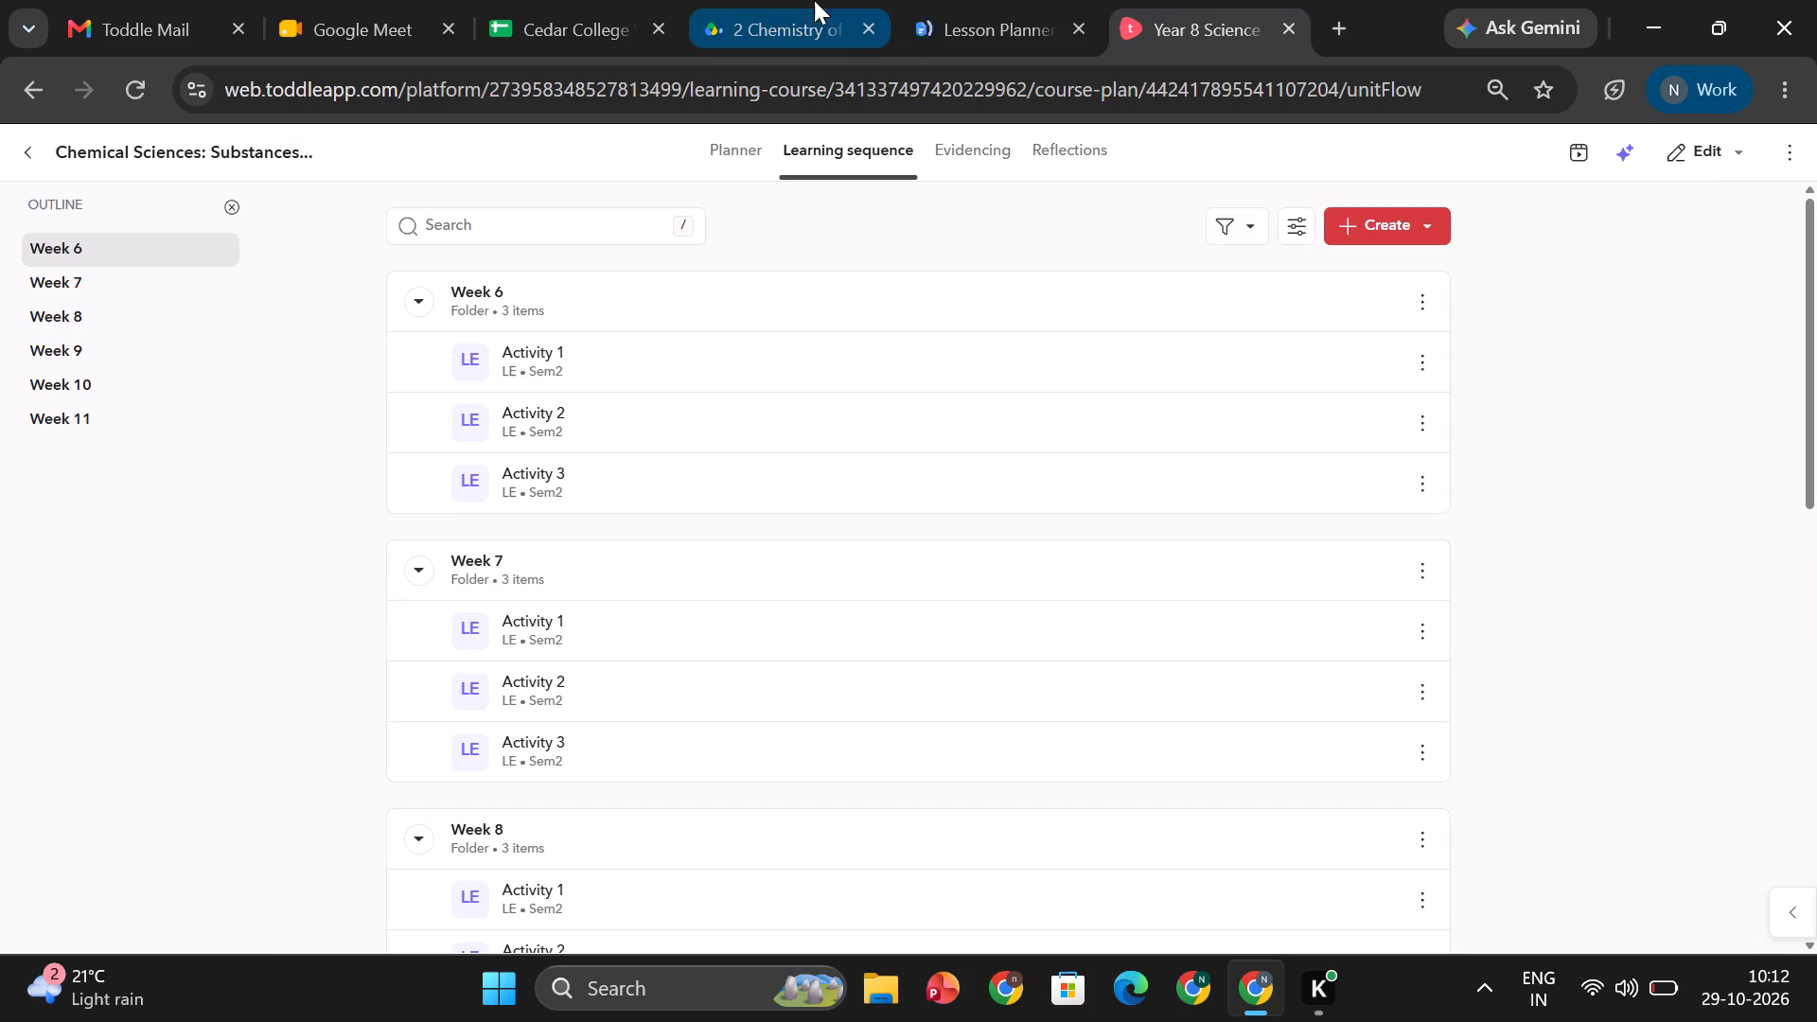
In Google Drive, open Cedar Unit Plan - Cells 2026.docx from the 3 Cells folder under Semester 1.
click(744, 13)
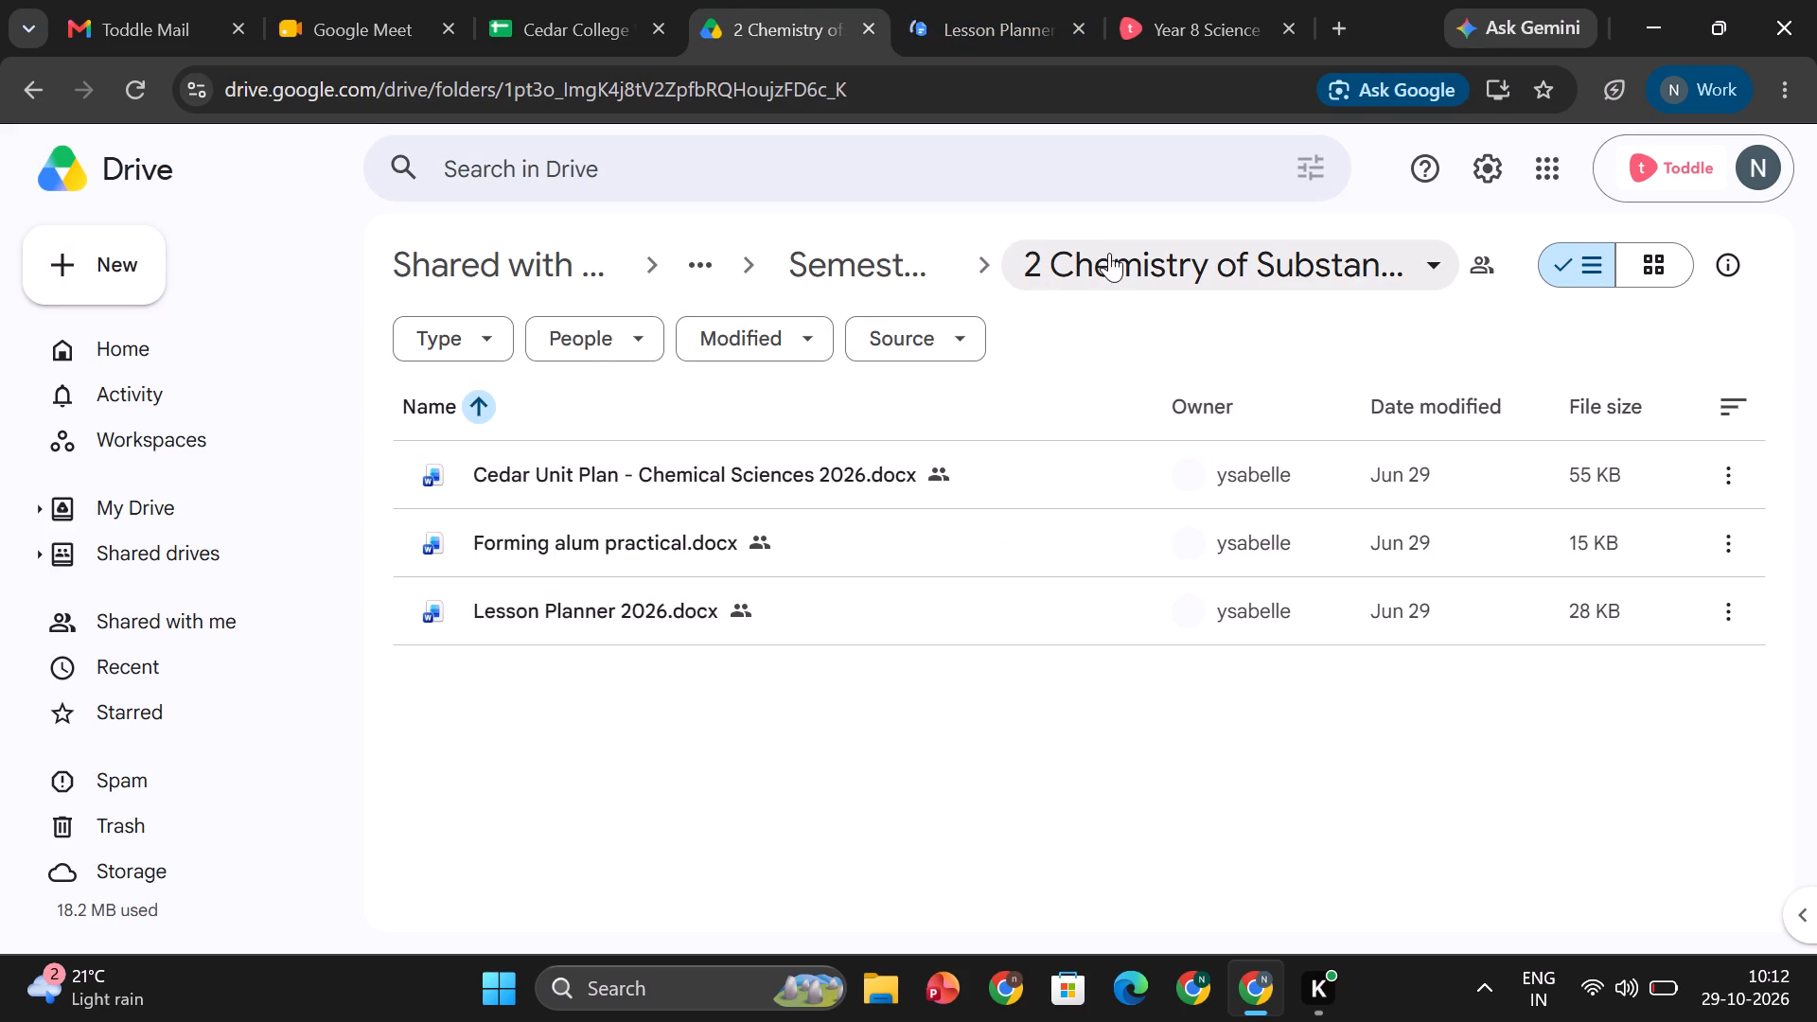
click(887, 261)
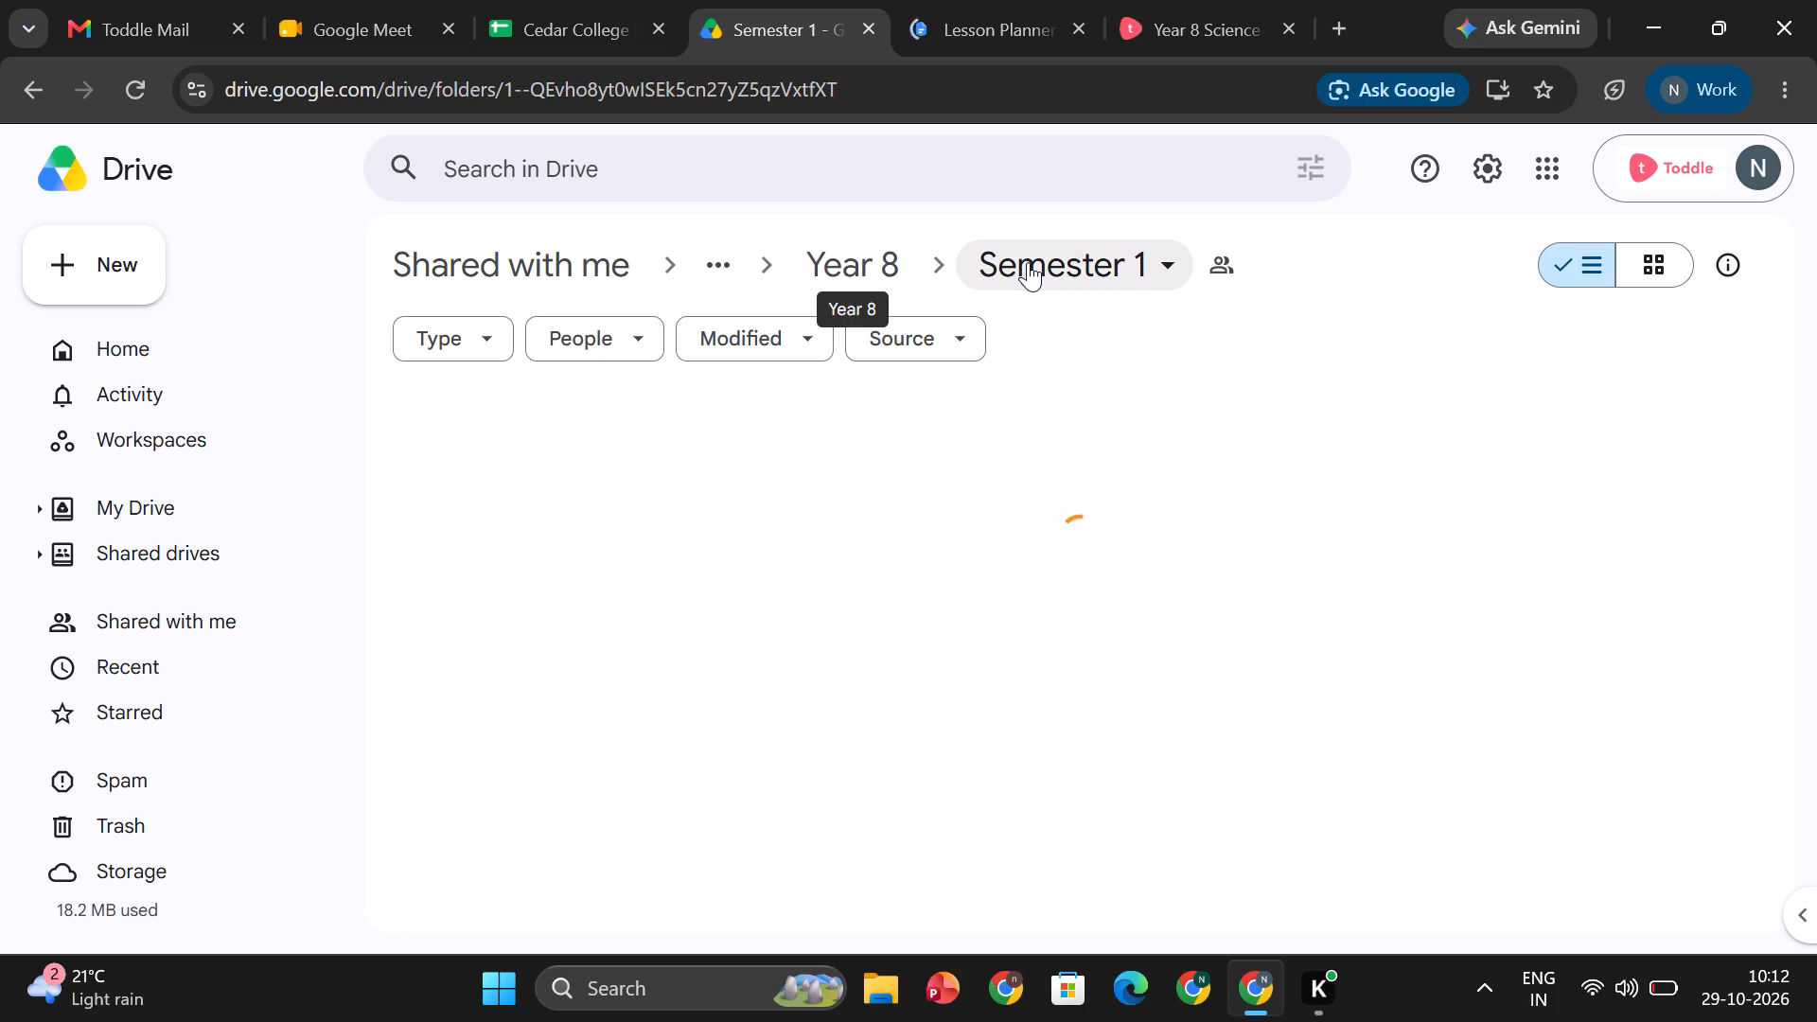
double_click(597, 614)
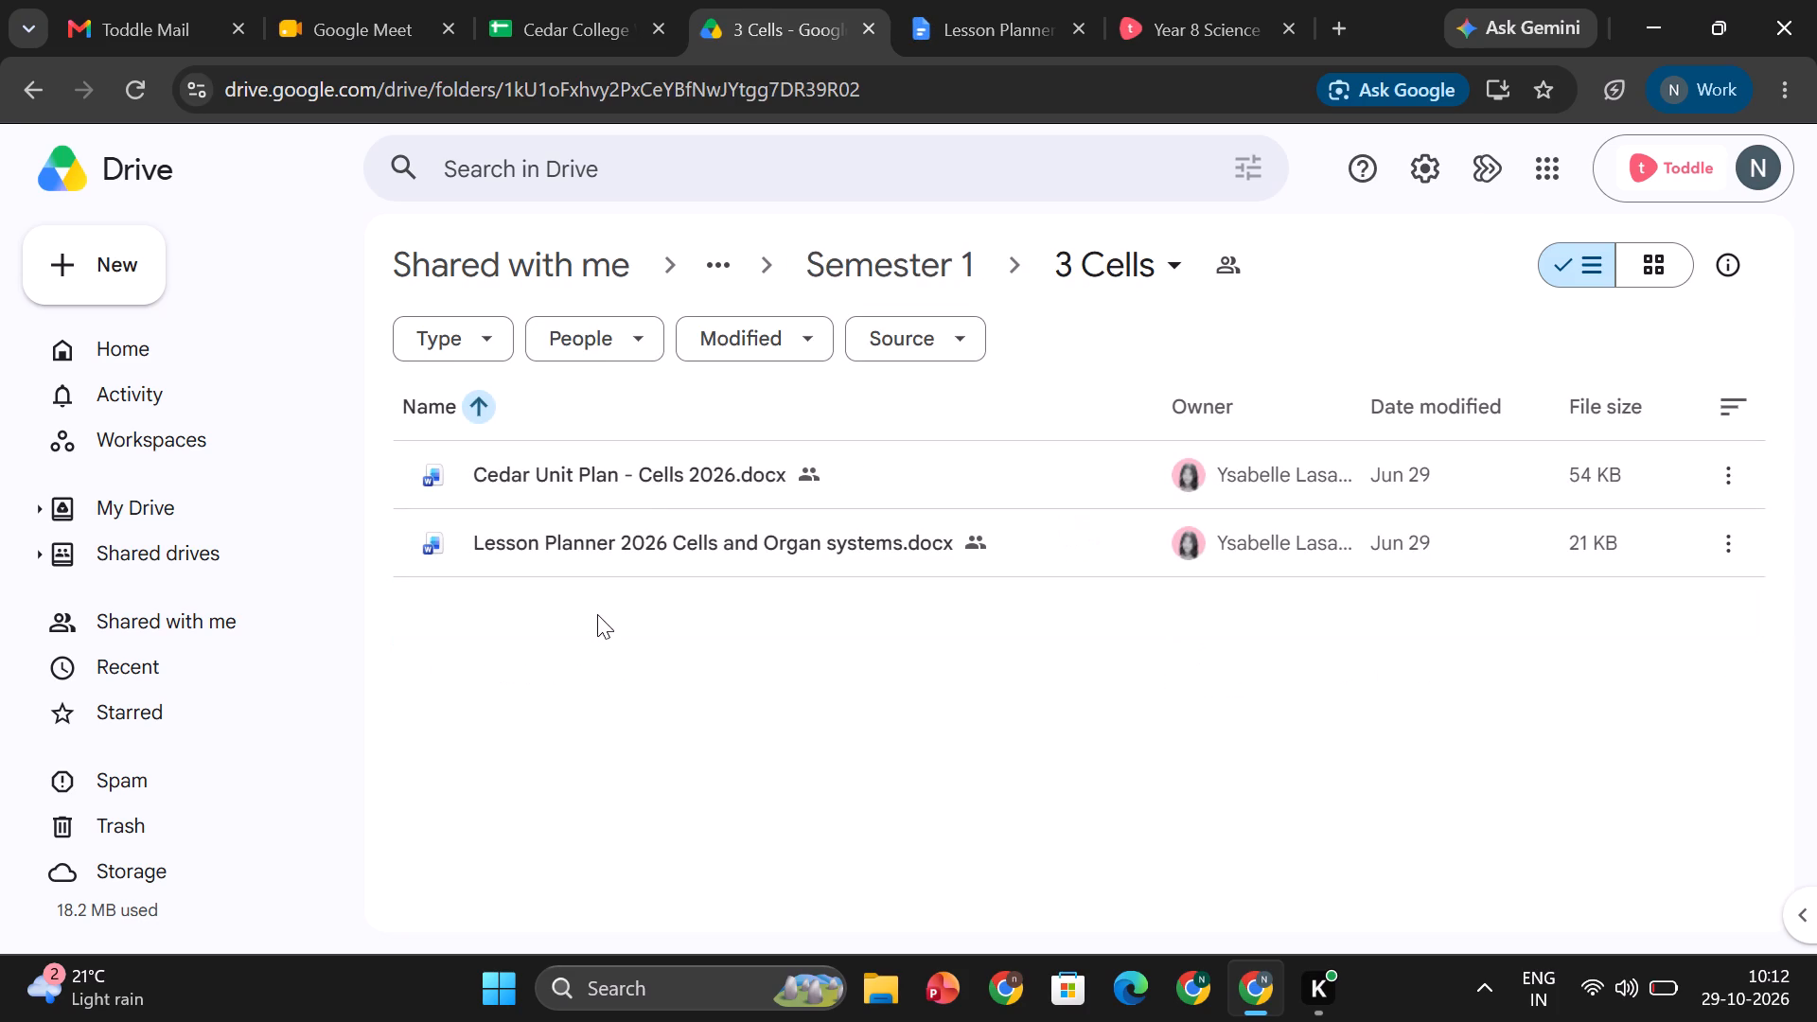
double_click(681, 486)
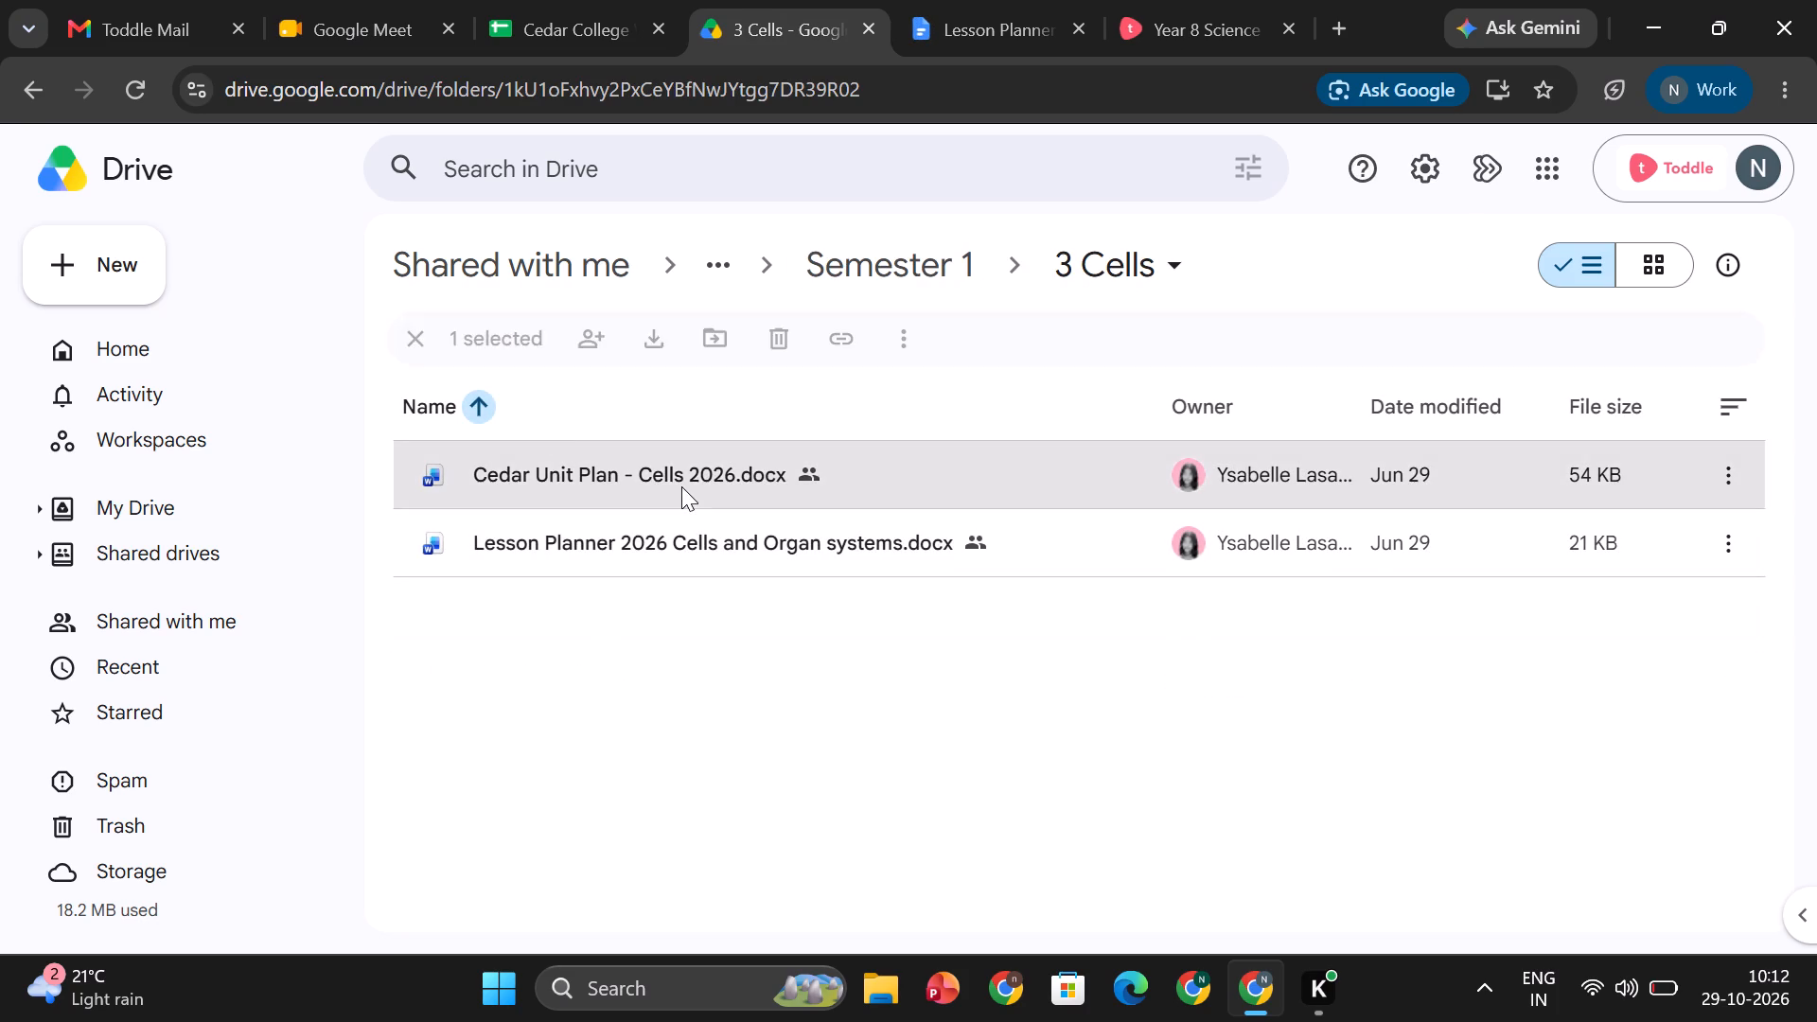
Close the Lesson Planner 2026 document.
click(1233, 0)
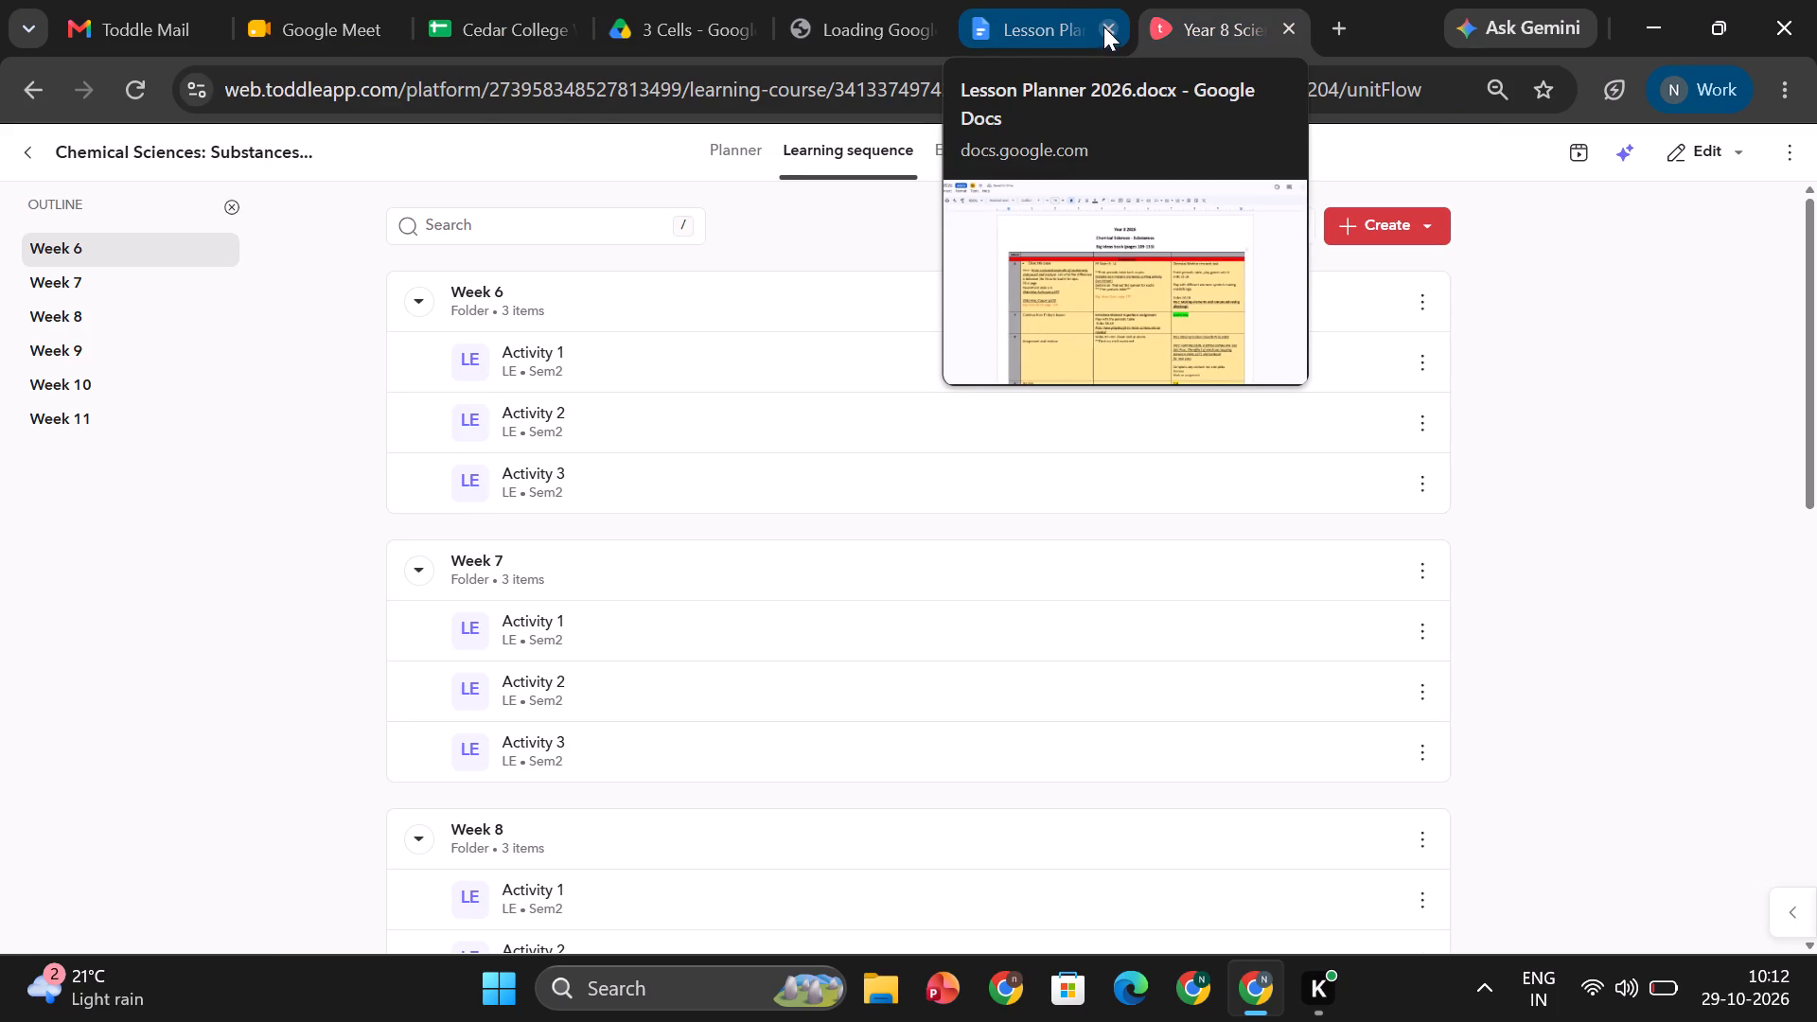
click(1103, 30)
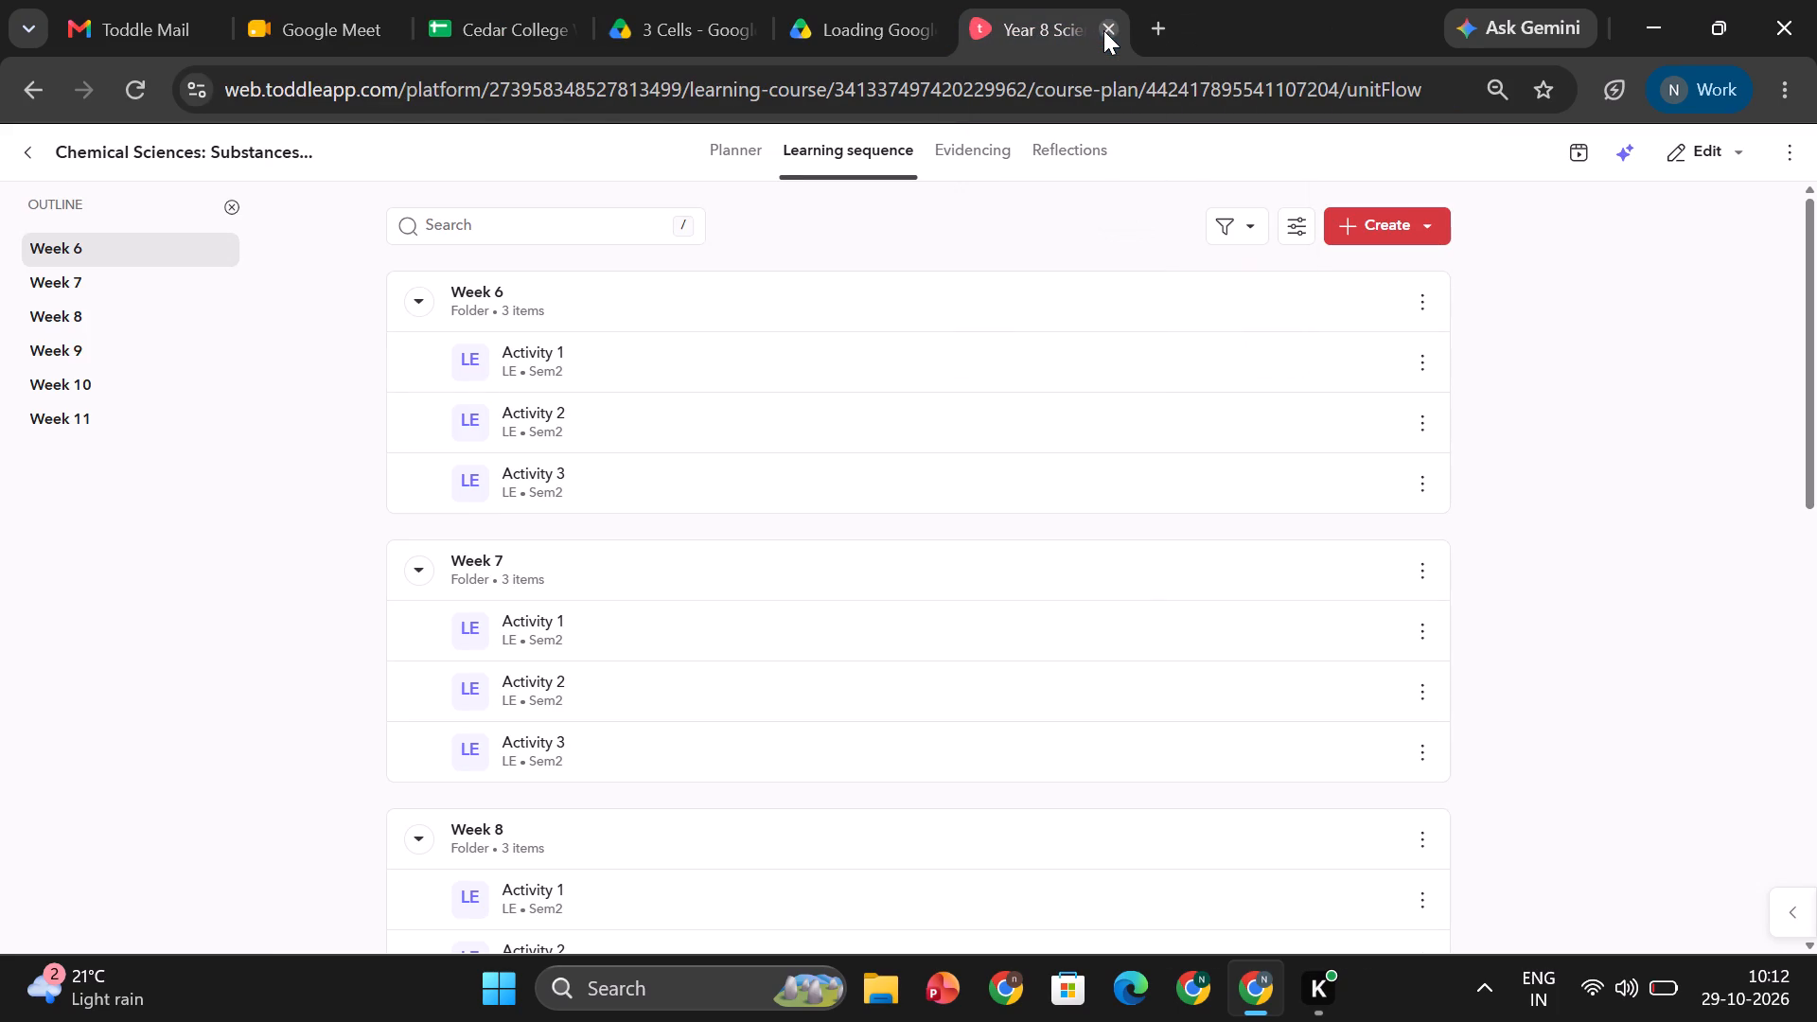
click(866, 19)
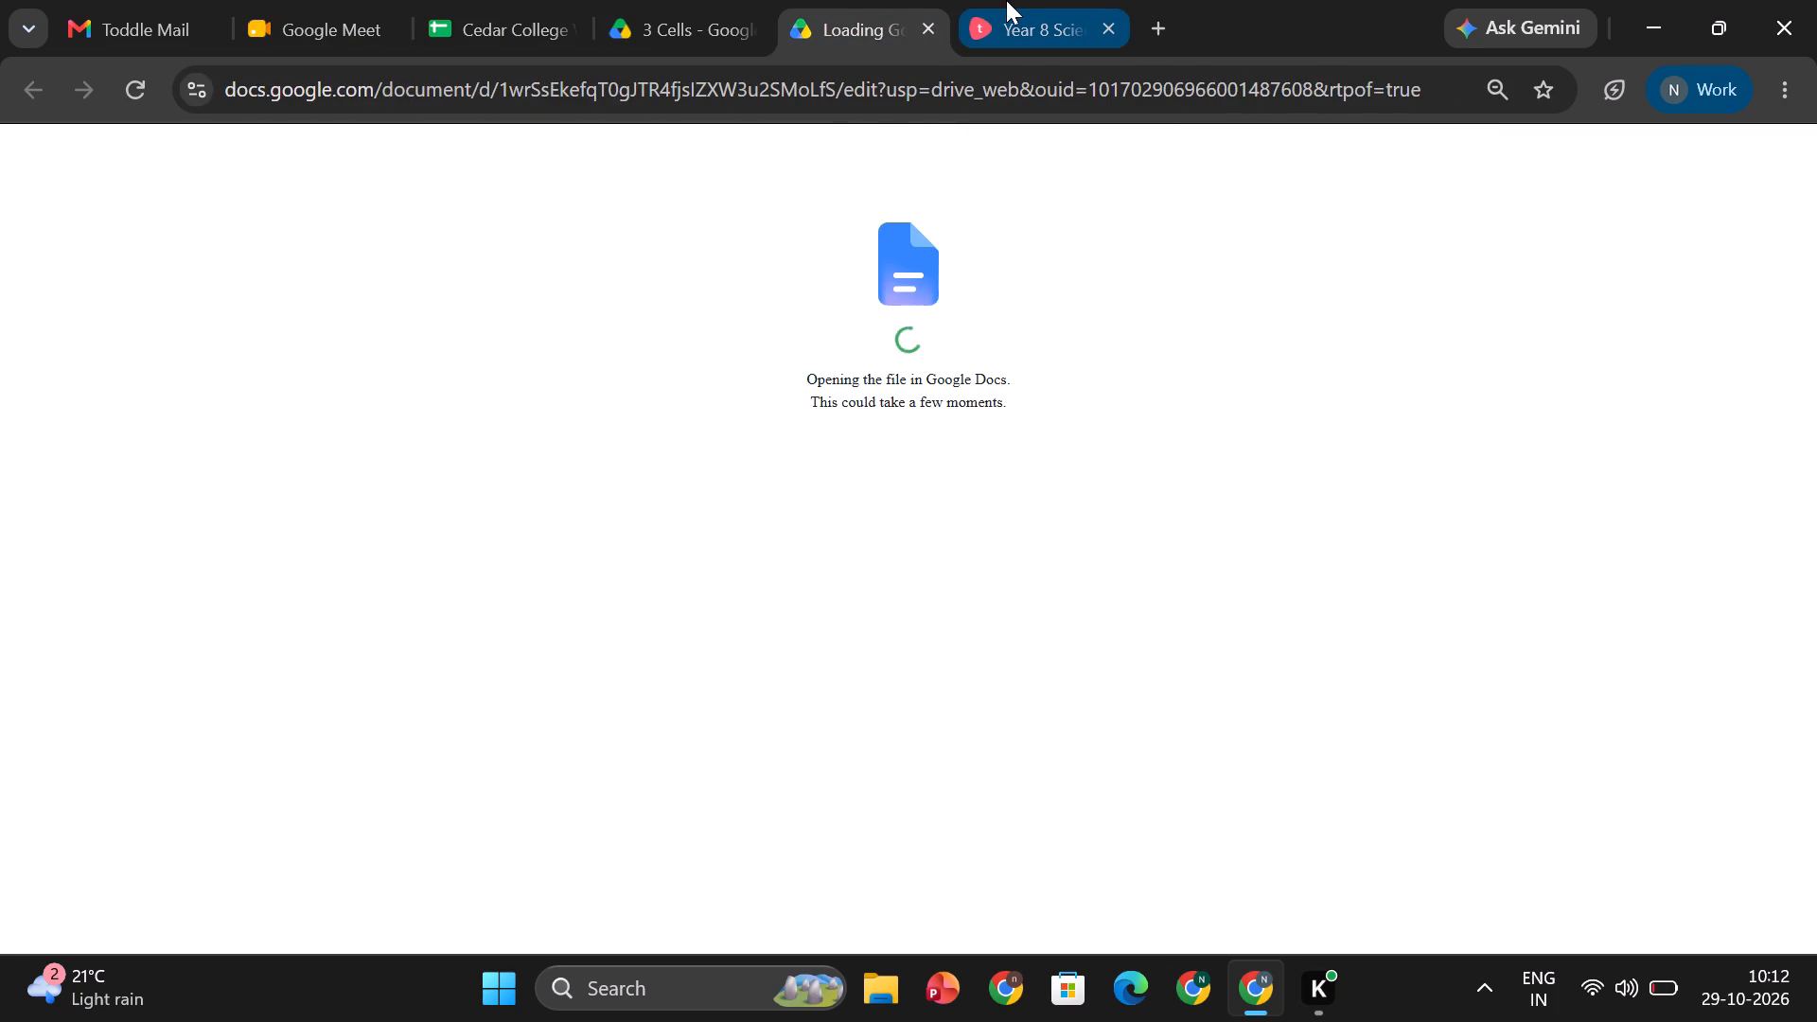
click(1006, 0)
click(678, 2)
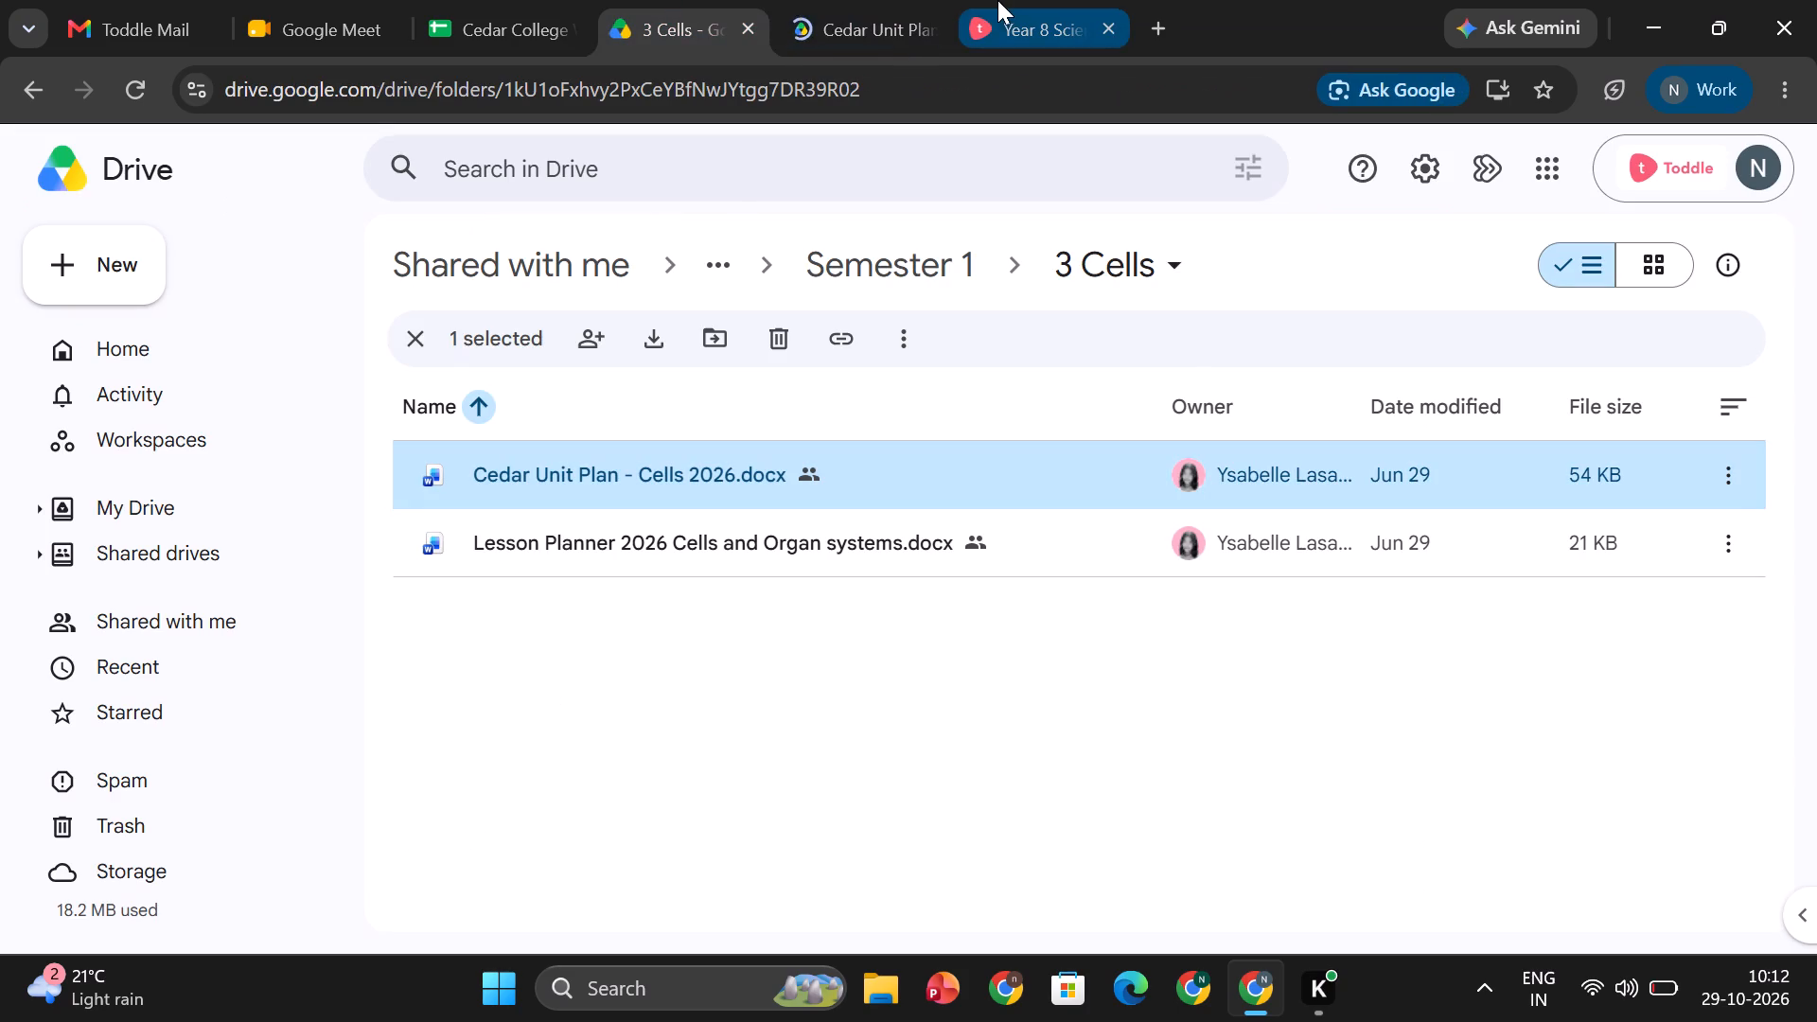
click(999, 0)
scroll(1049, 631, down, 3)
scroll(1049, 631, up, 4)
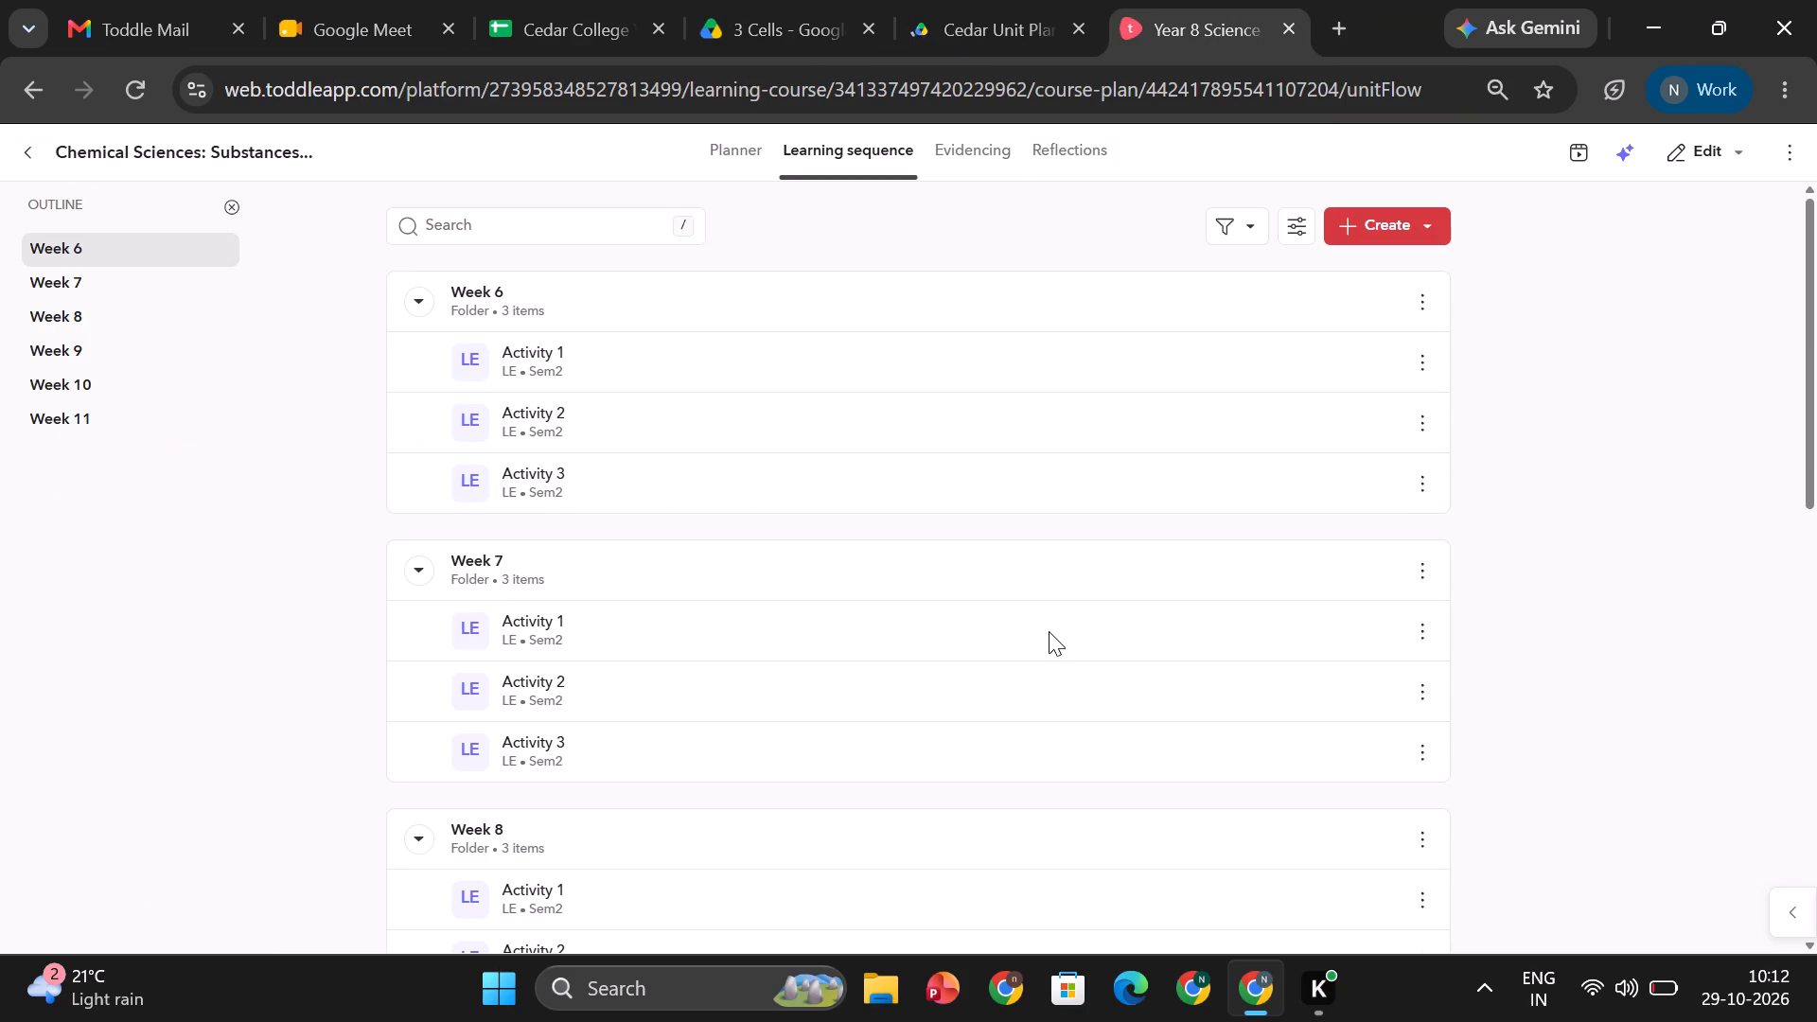
Return to the Year 8 Science course plan in Toddle and create a new unit with the CC Custom planner template.
click(24, 168)
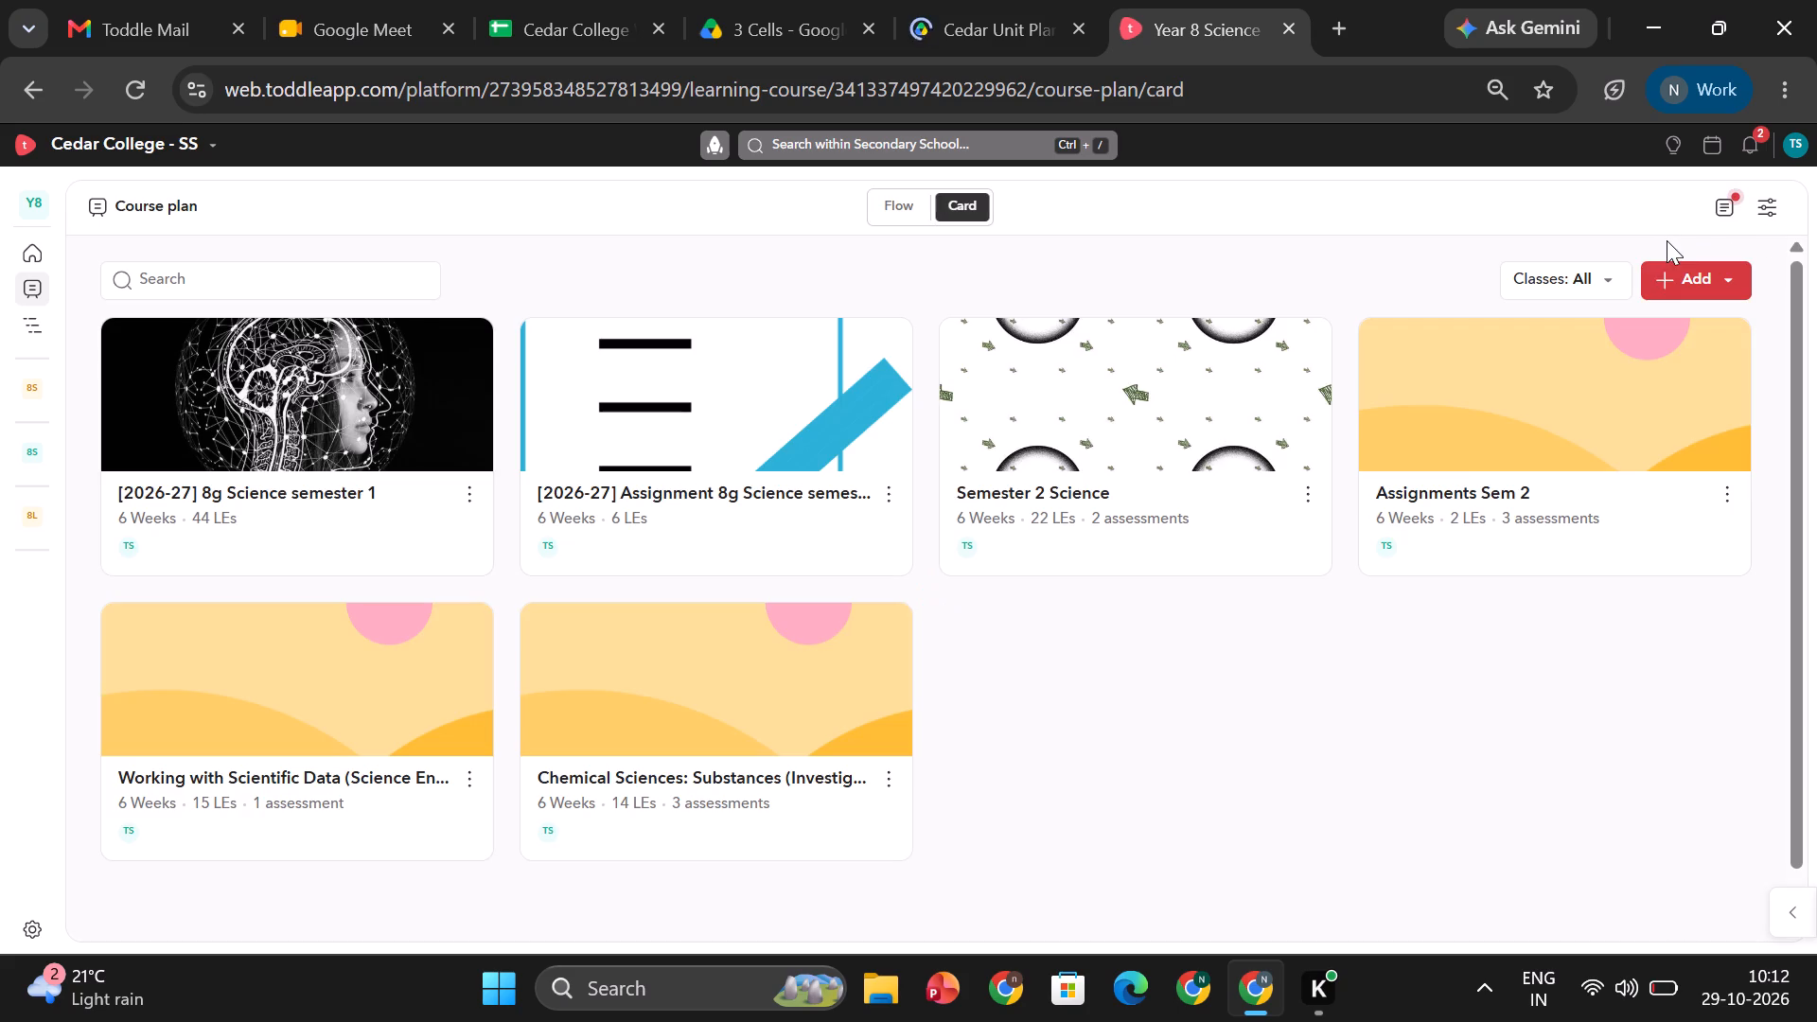
click(1692, 278)
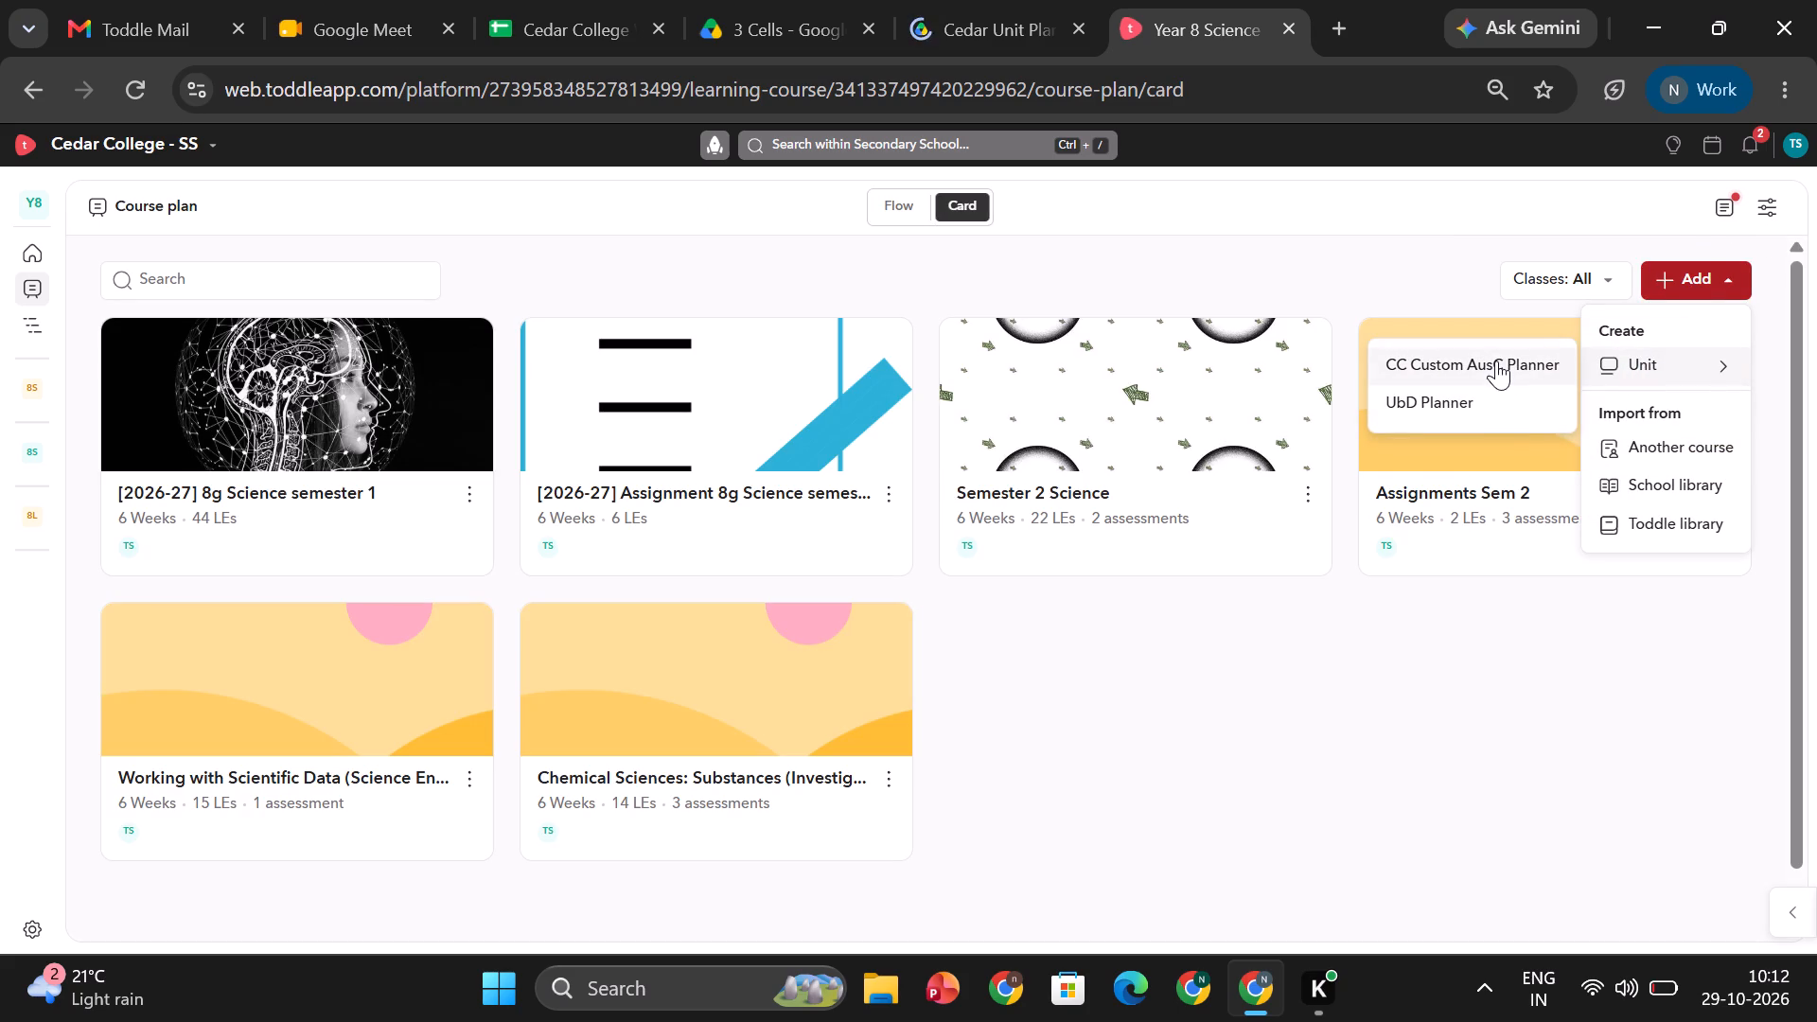
click(1496, 361)
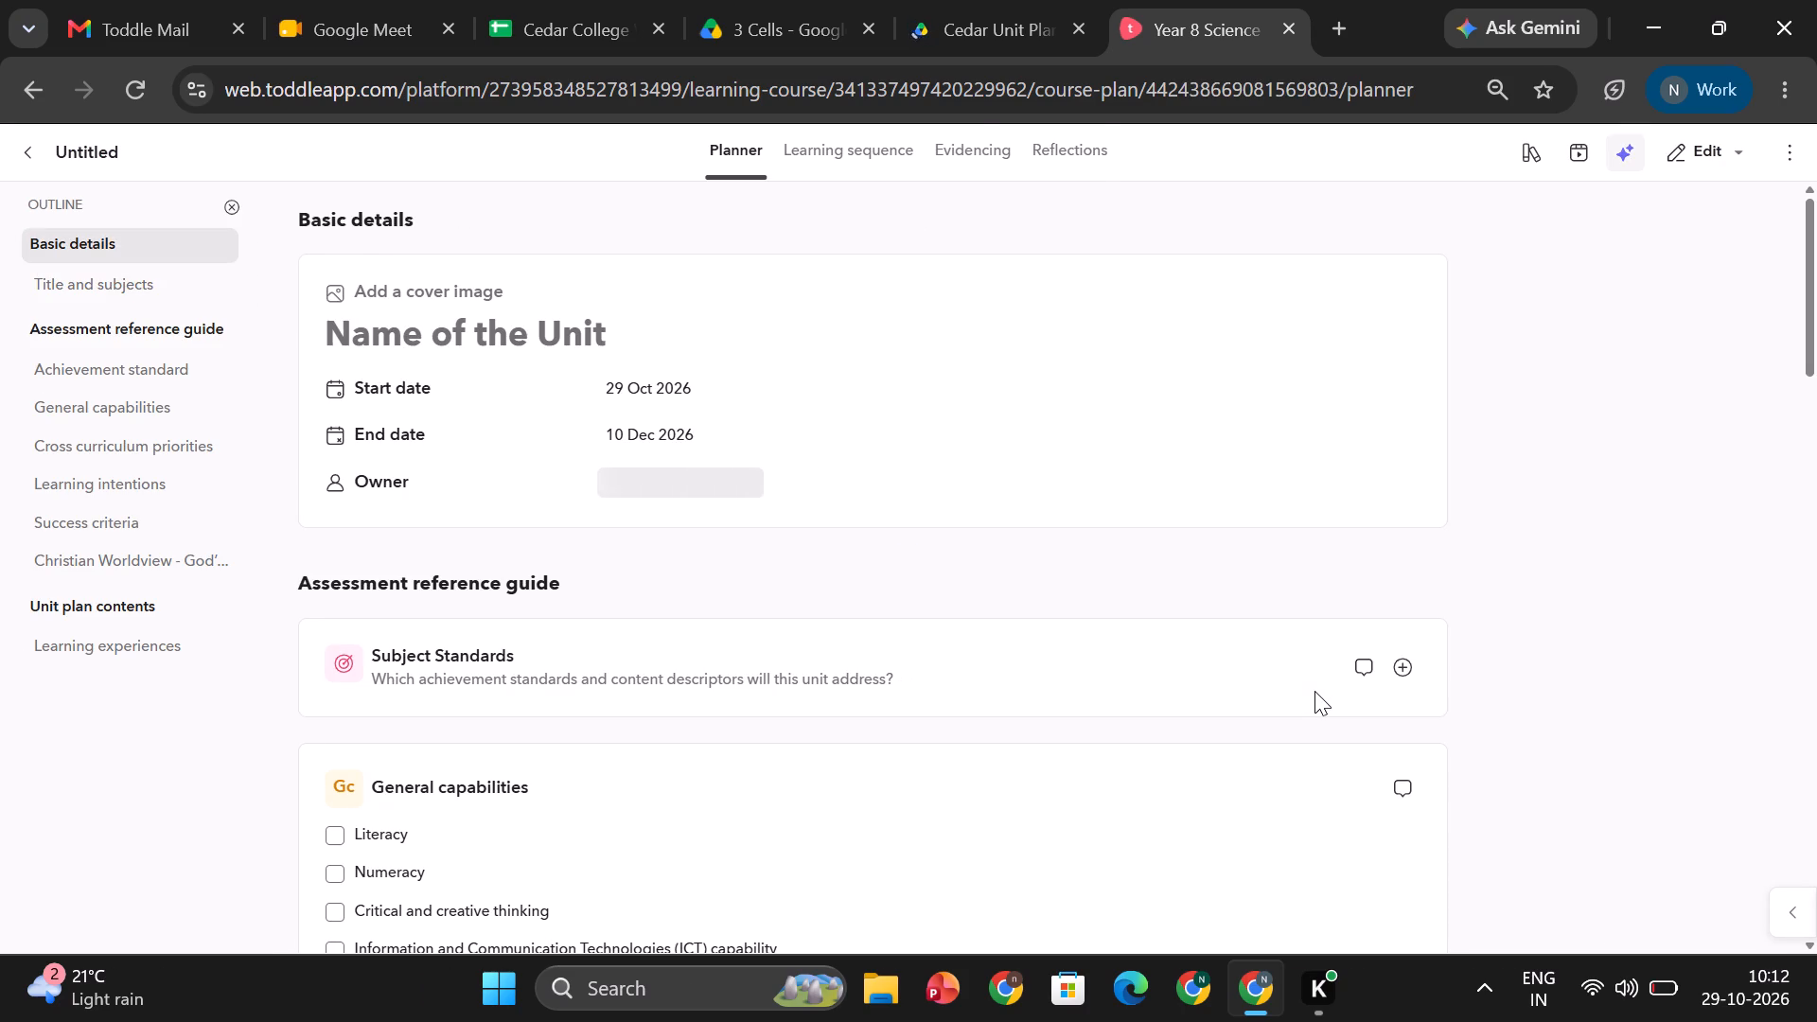
Name the new unit "Biological sciences (Cells) Venturing into Cells", copying the topic from the Cells 2026 unit plan document.
click(973, 11)
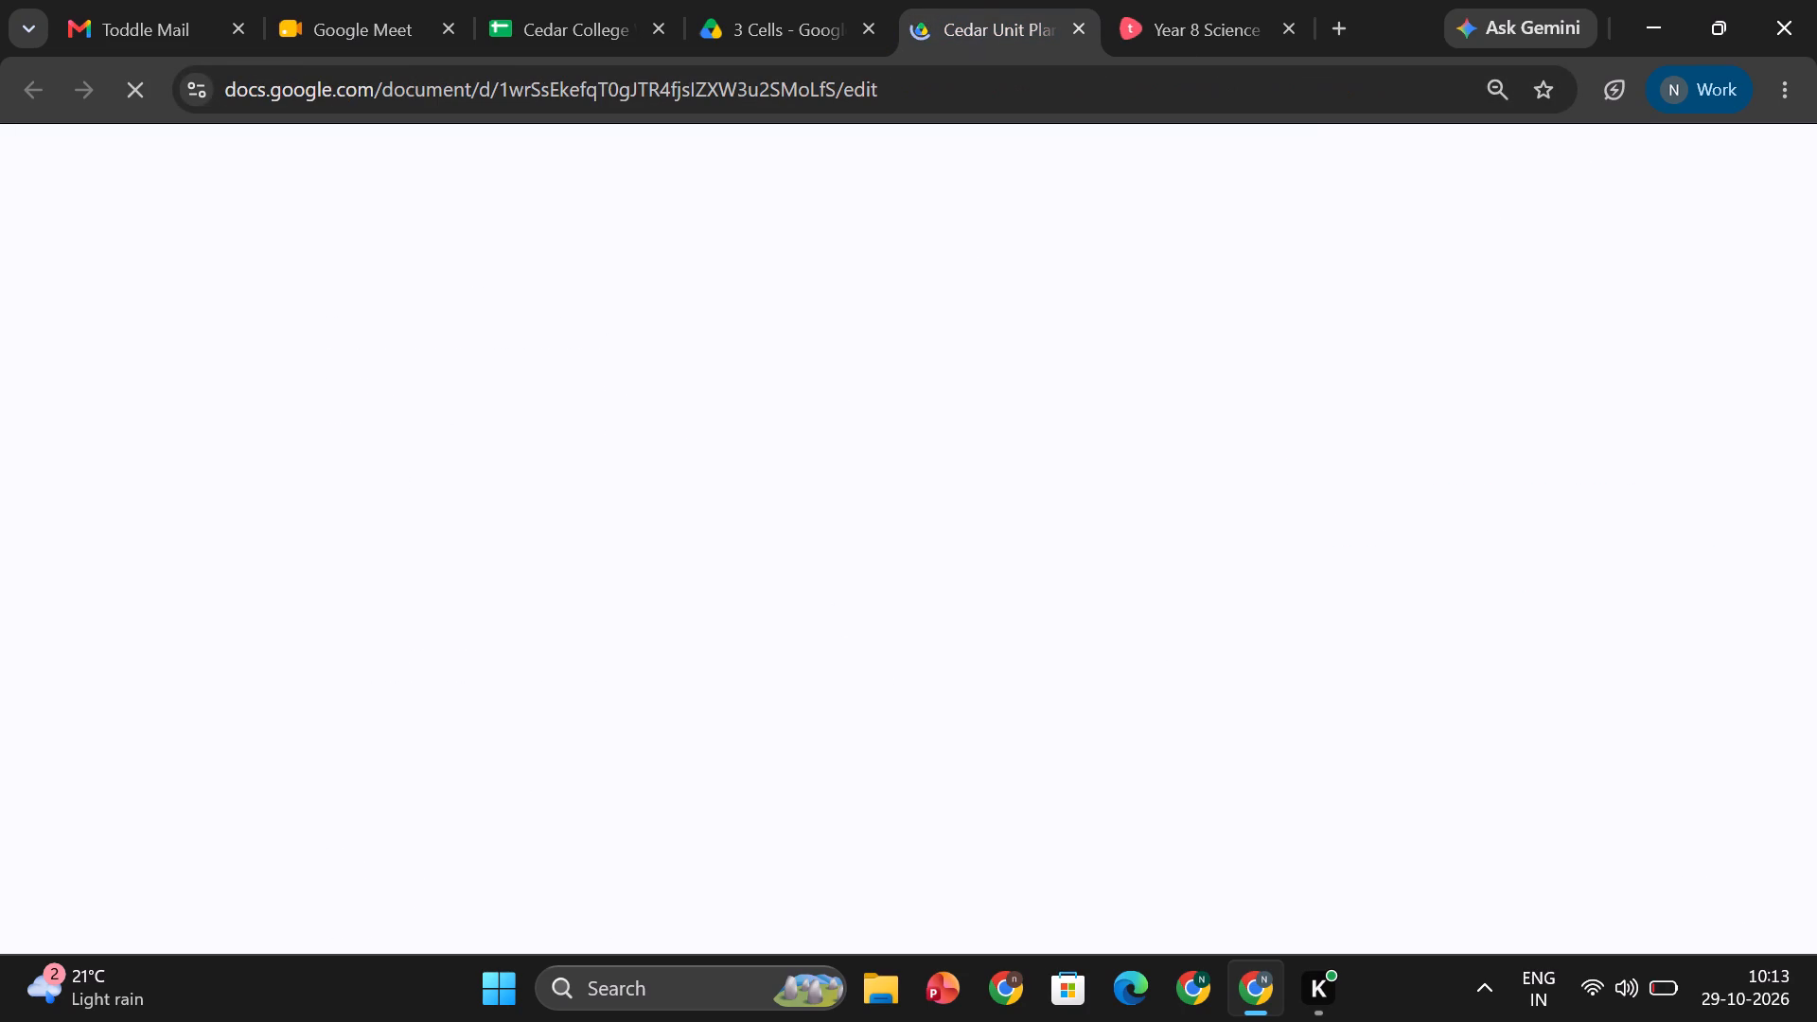
scroll(836, 659, down, 5)
scroll(836, 659, up, 2)
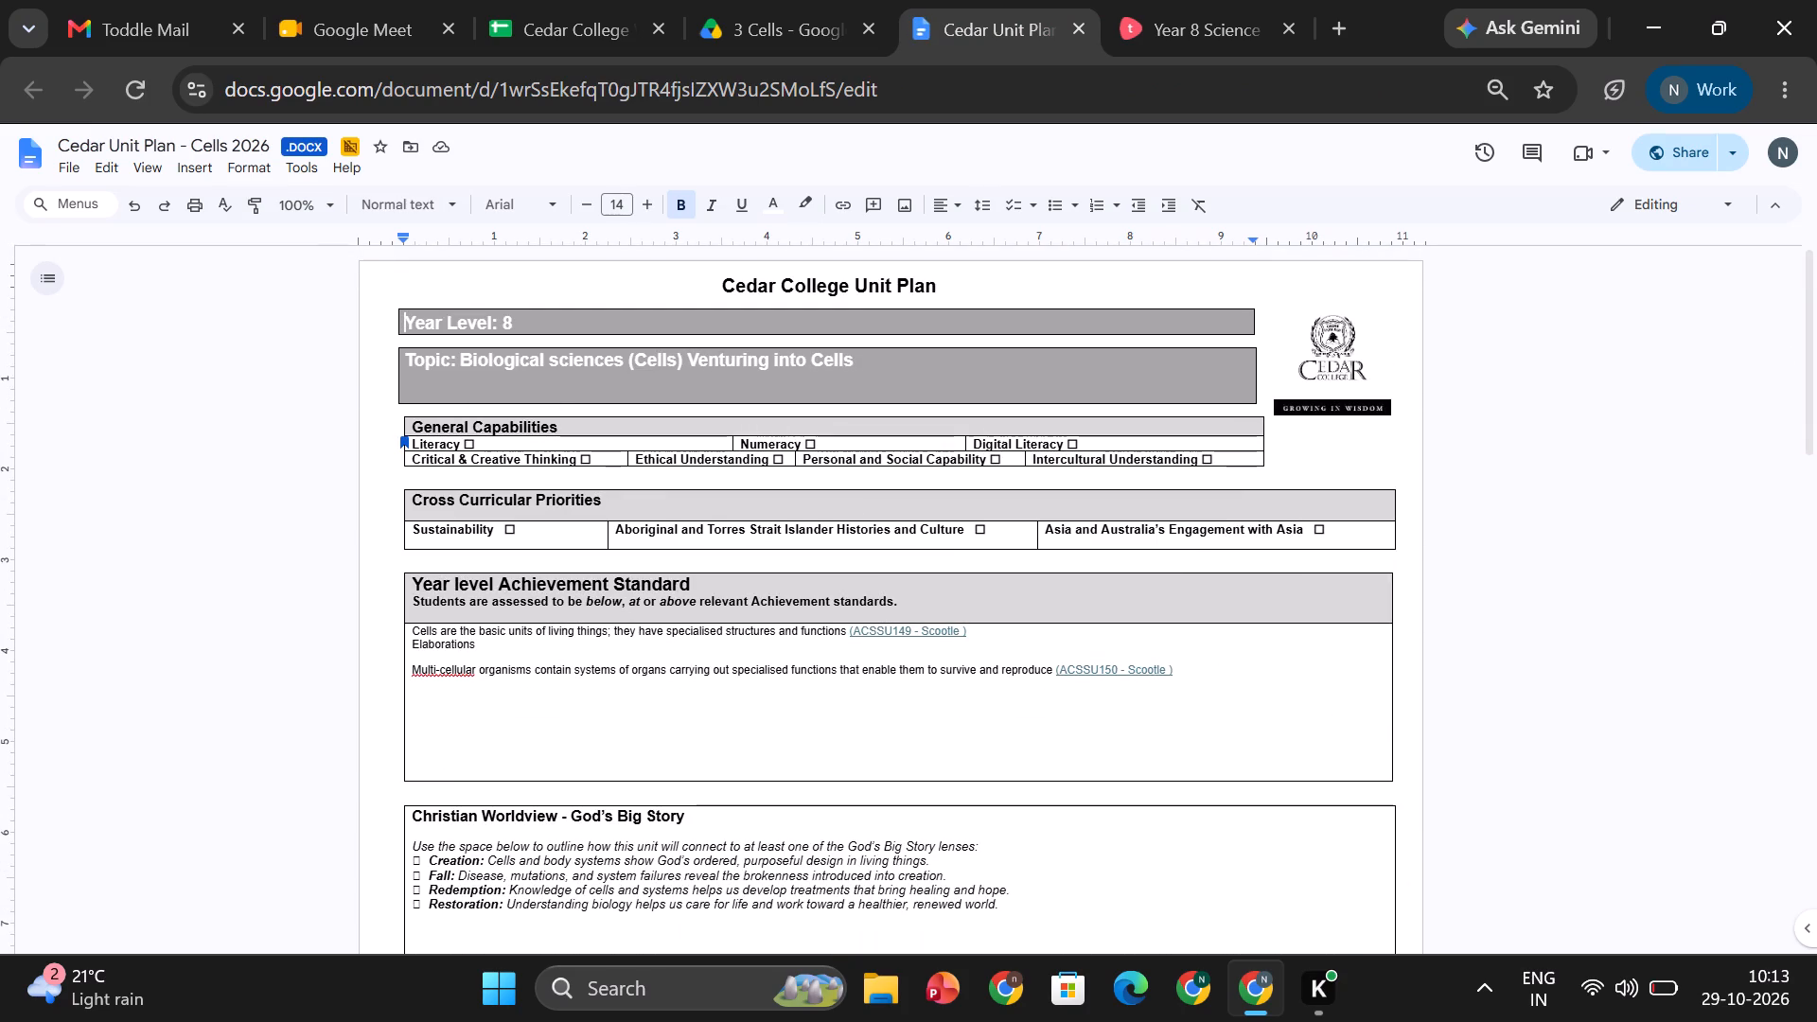
drag(454, 359, 828, 364)
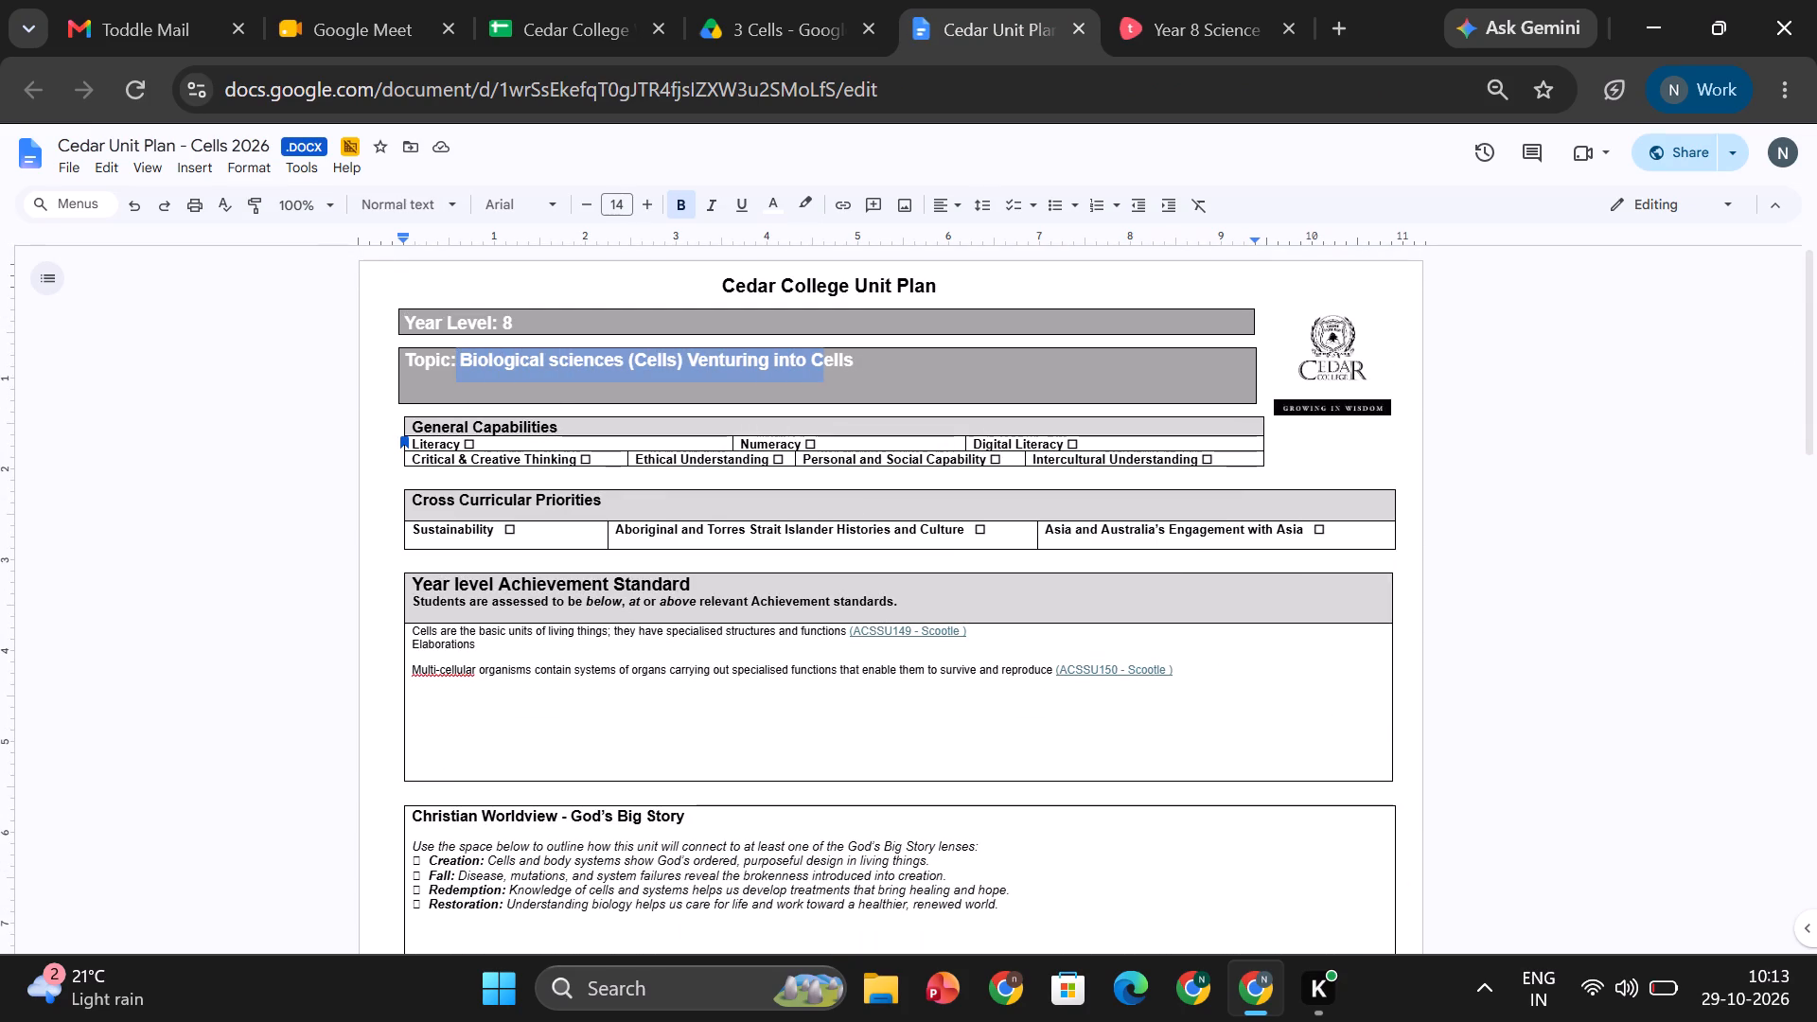
drag(828, 364, 852, 361)
key(ctrl+c)
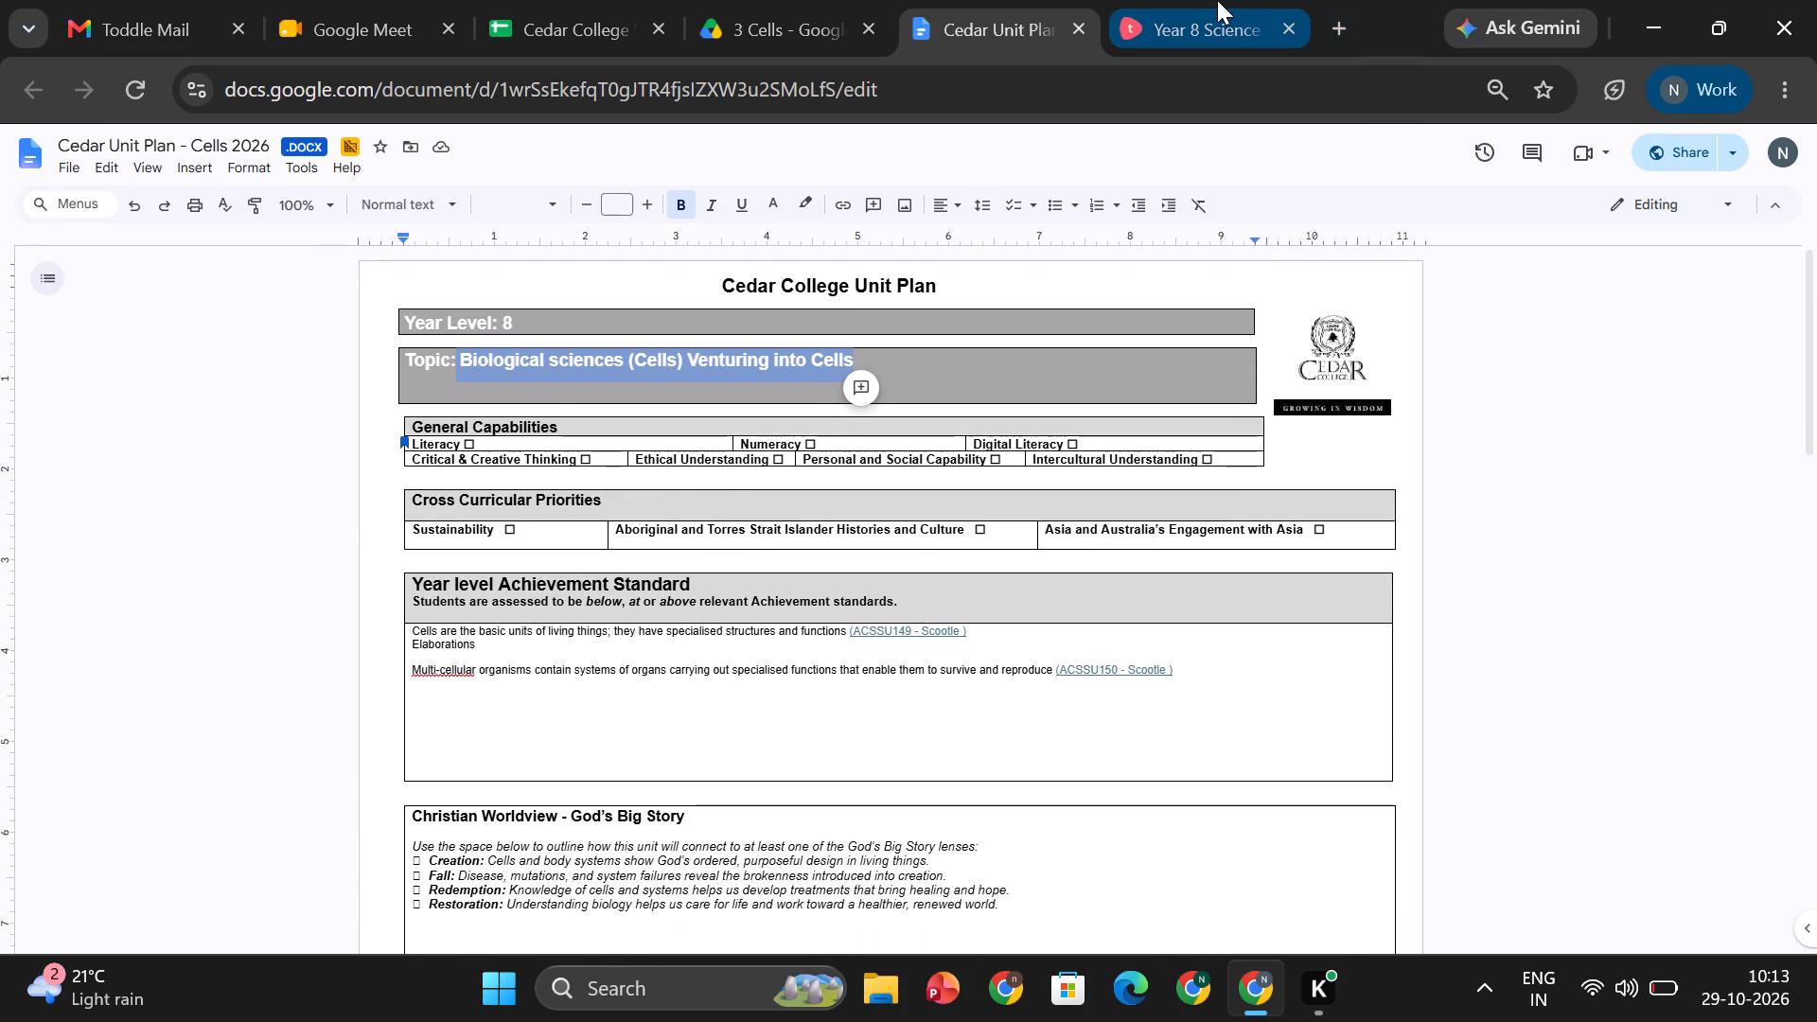
click(1217, 0)
click(432, 337)
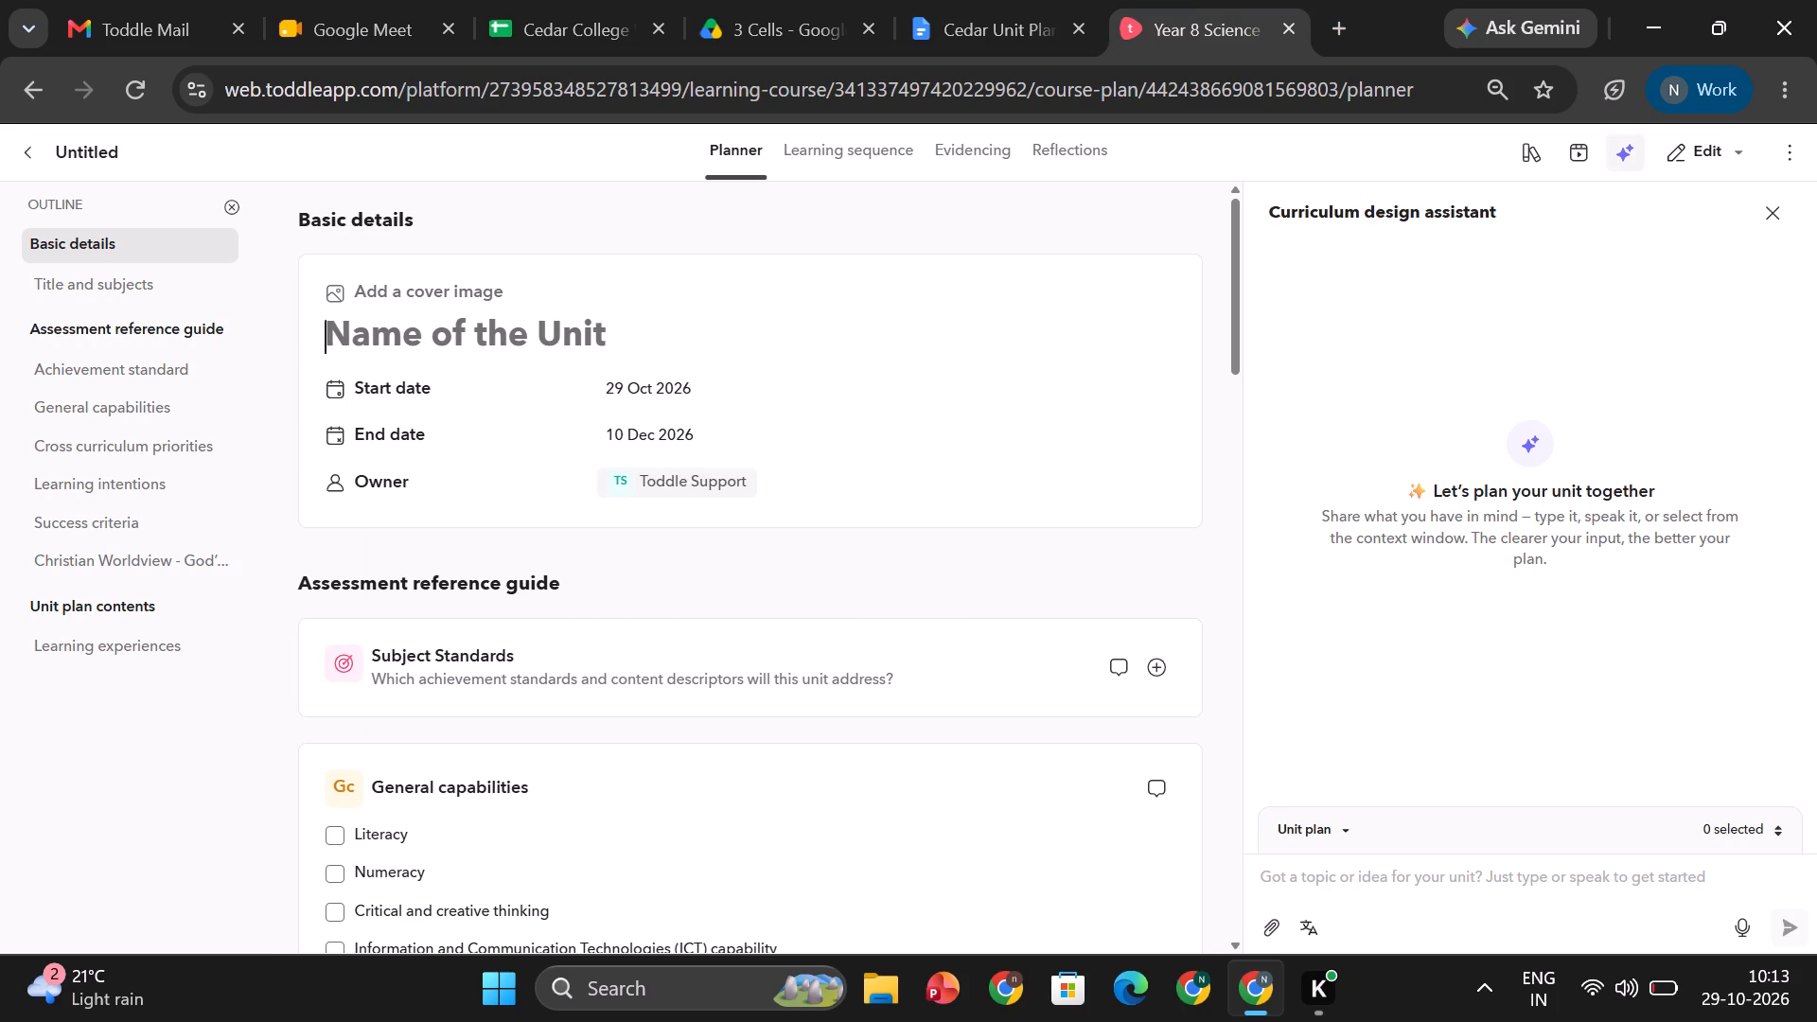
key(ctrl+v)
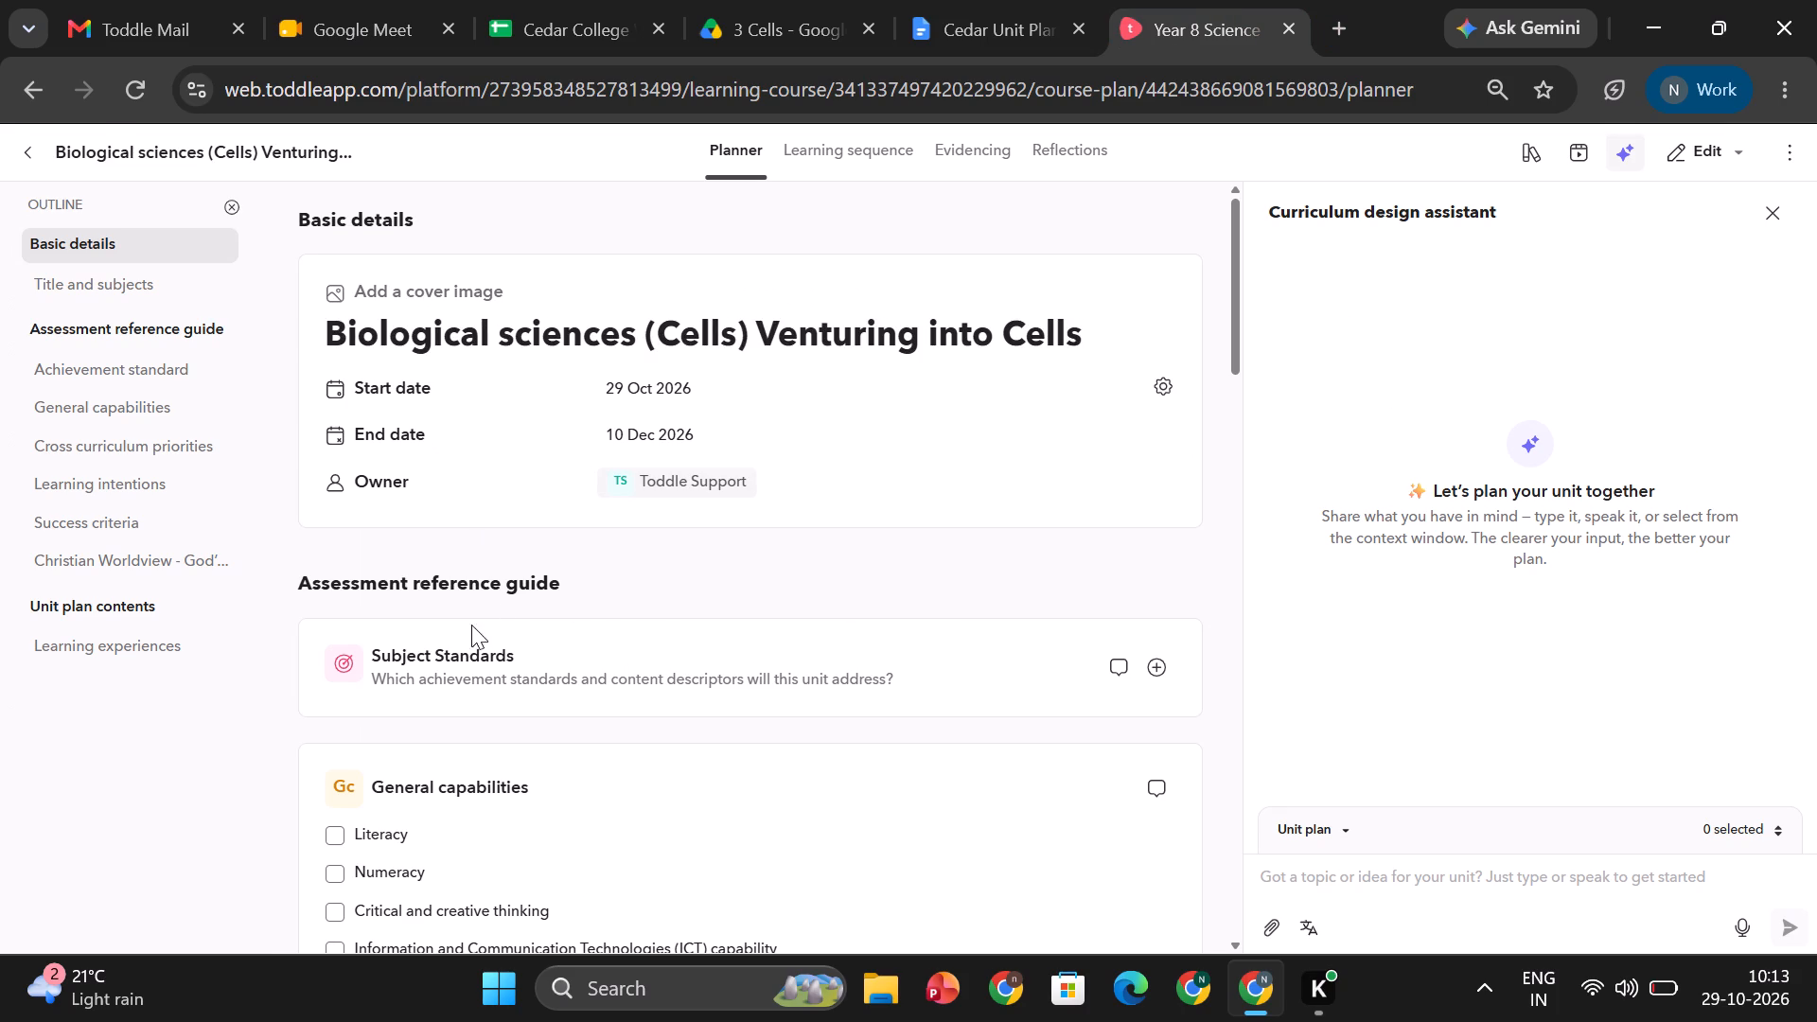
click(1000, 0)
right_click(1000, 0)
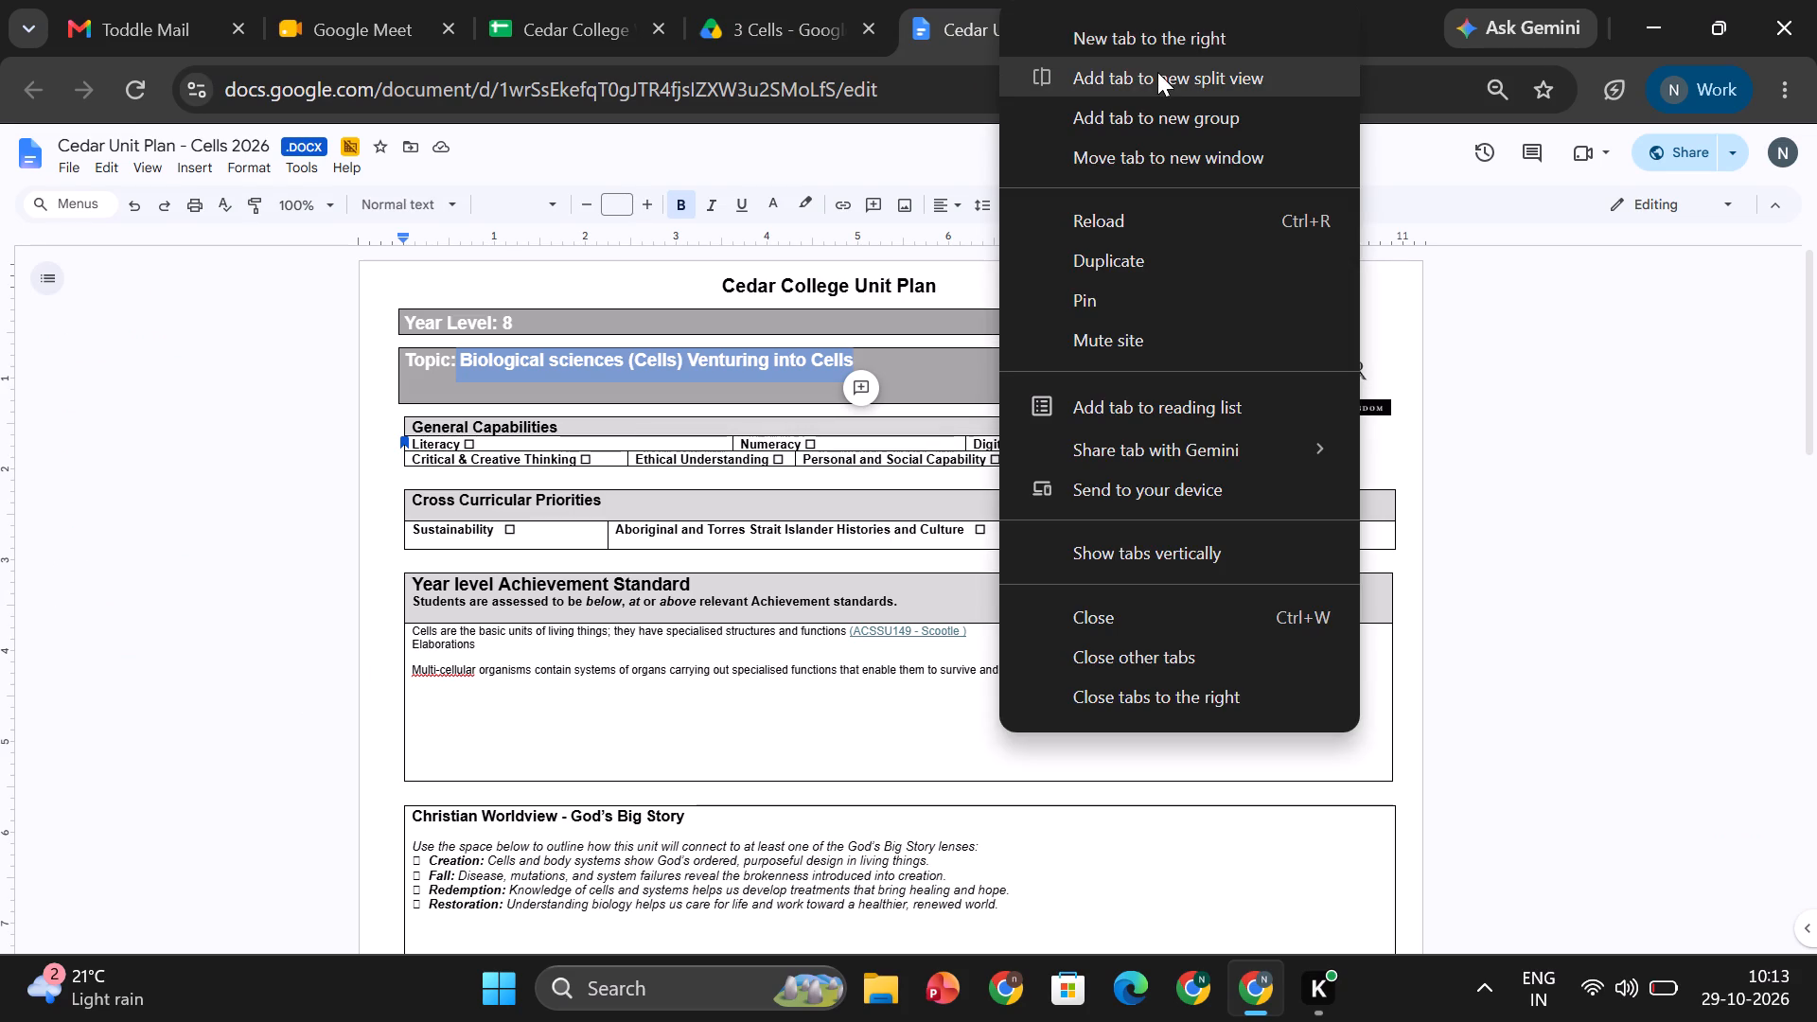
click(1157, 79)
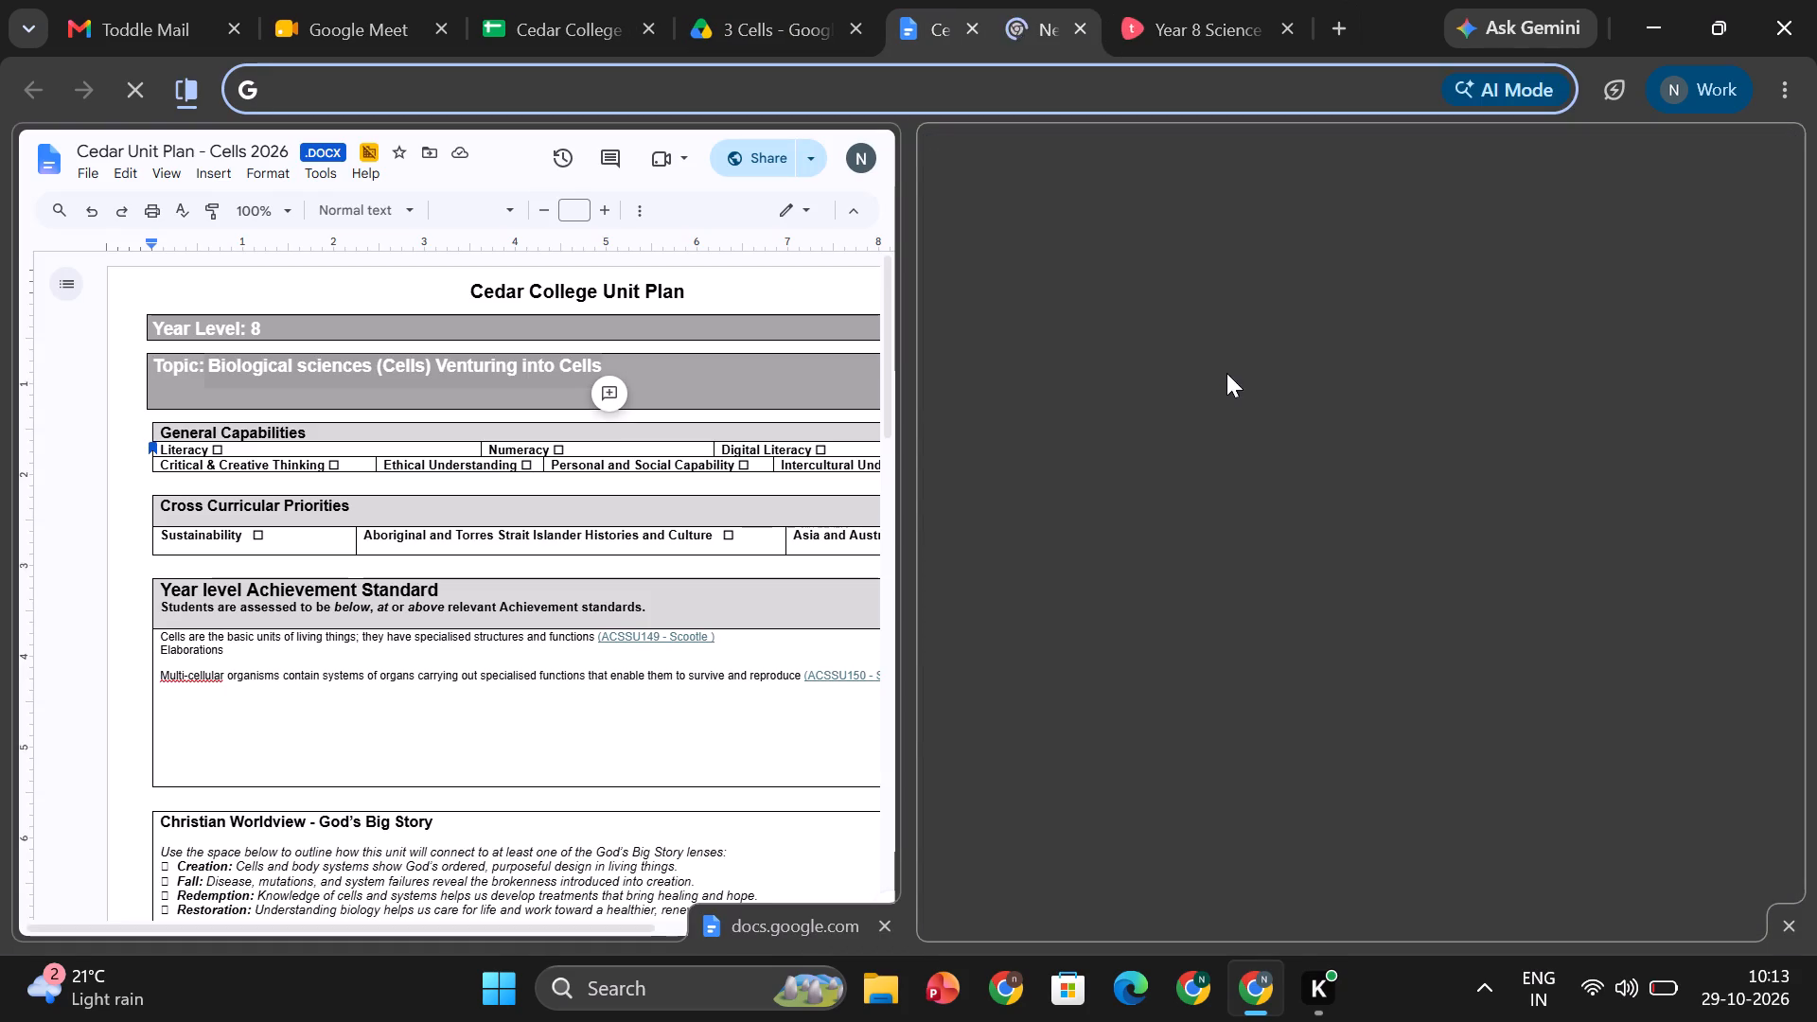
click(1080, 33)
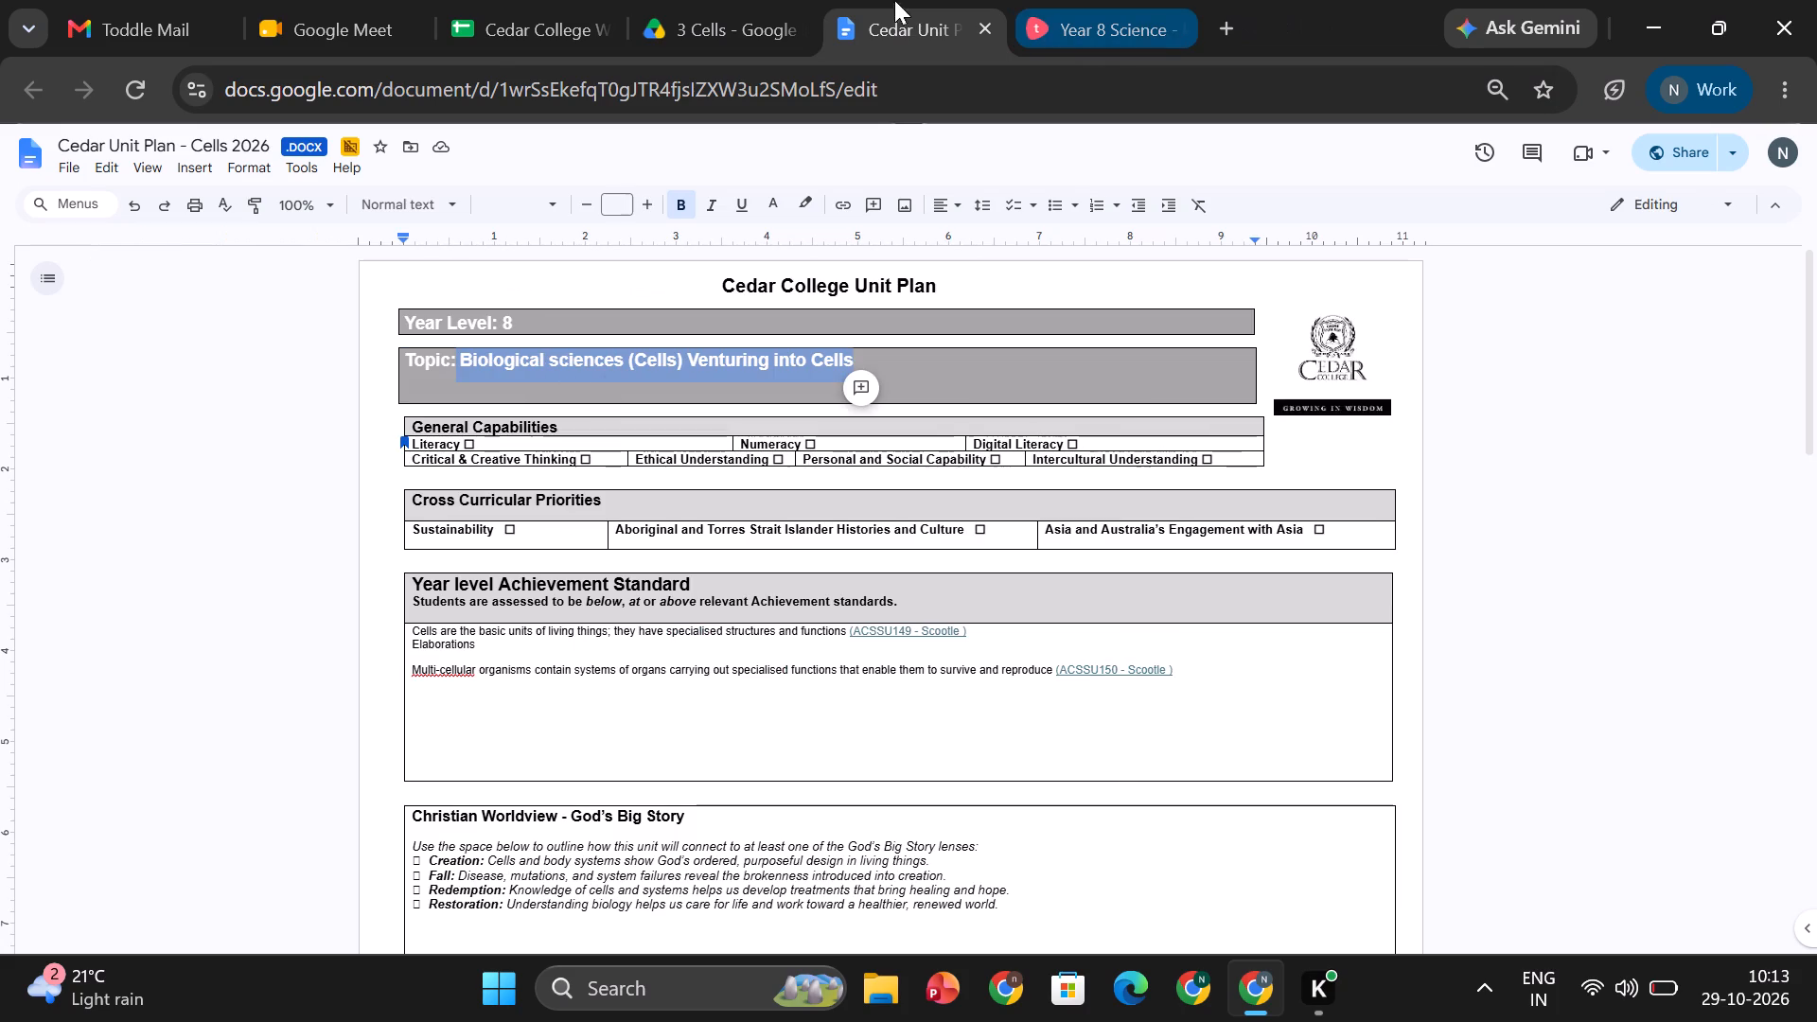
Show the Cells 2026 unit plan document and the Toddle unit planner side by side in a split view.
click(907, 16)
right_click(907, 16)
click(984, 95)
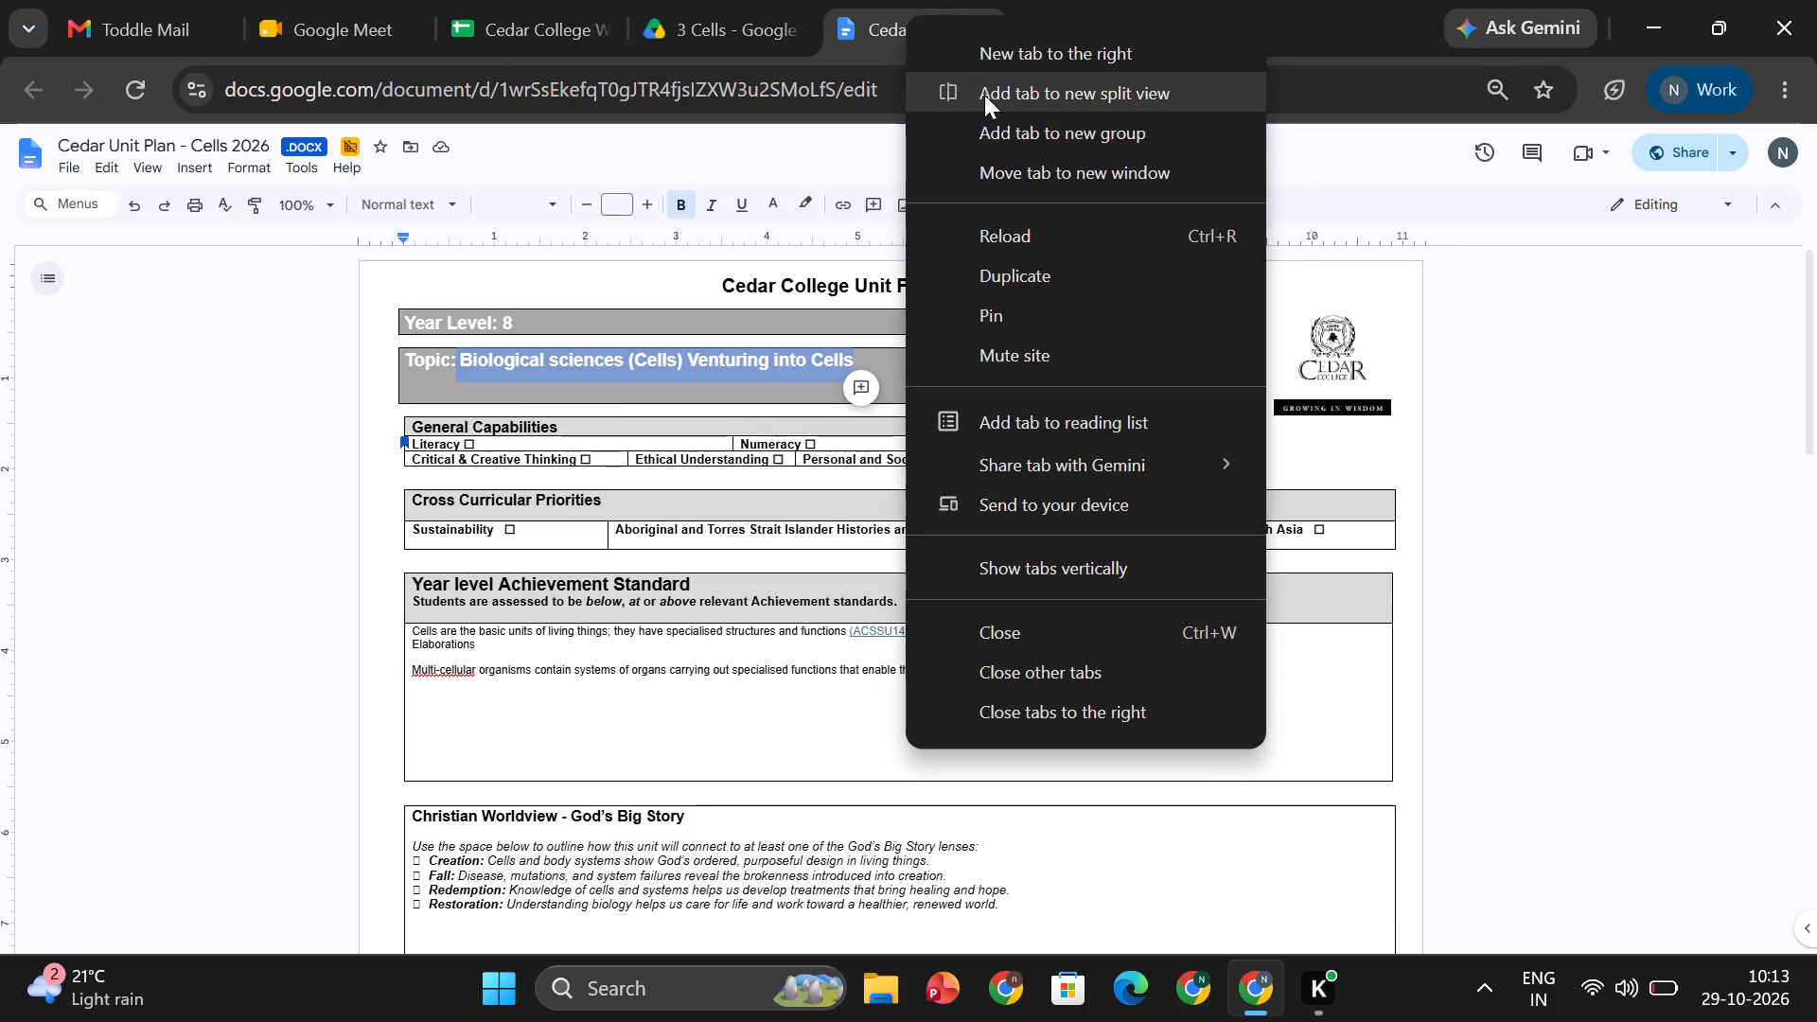
click(1266, 314)
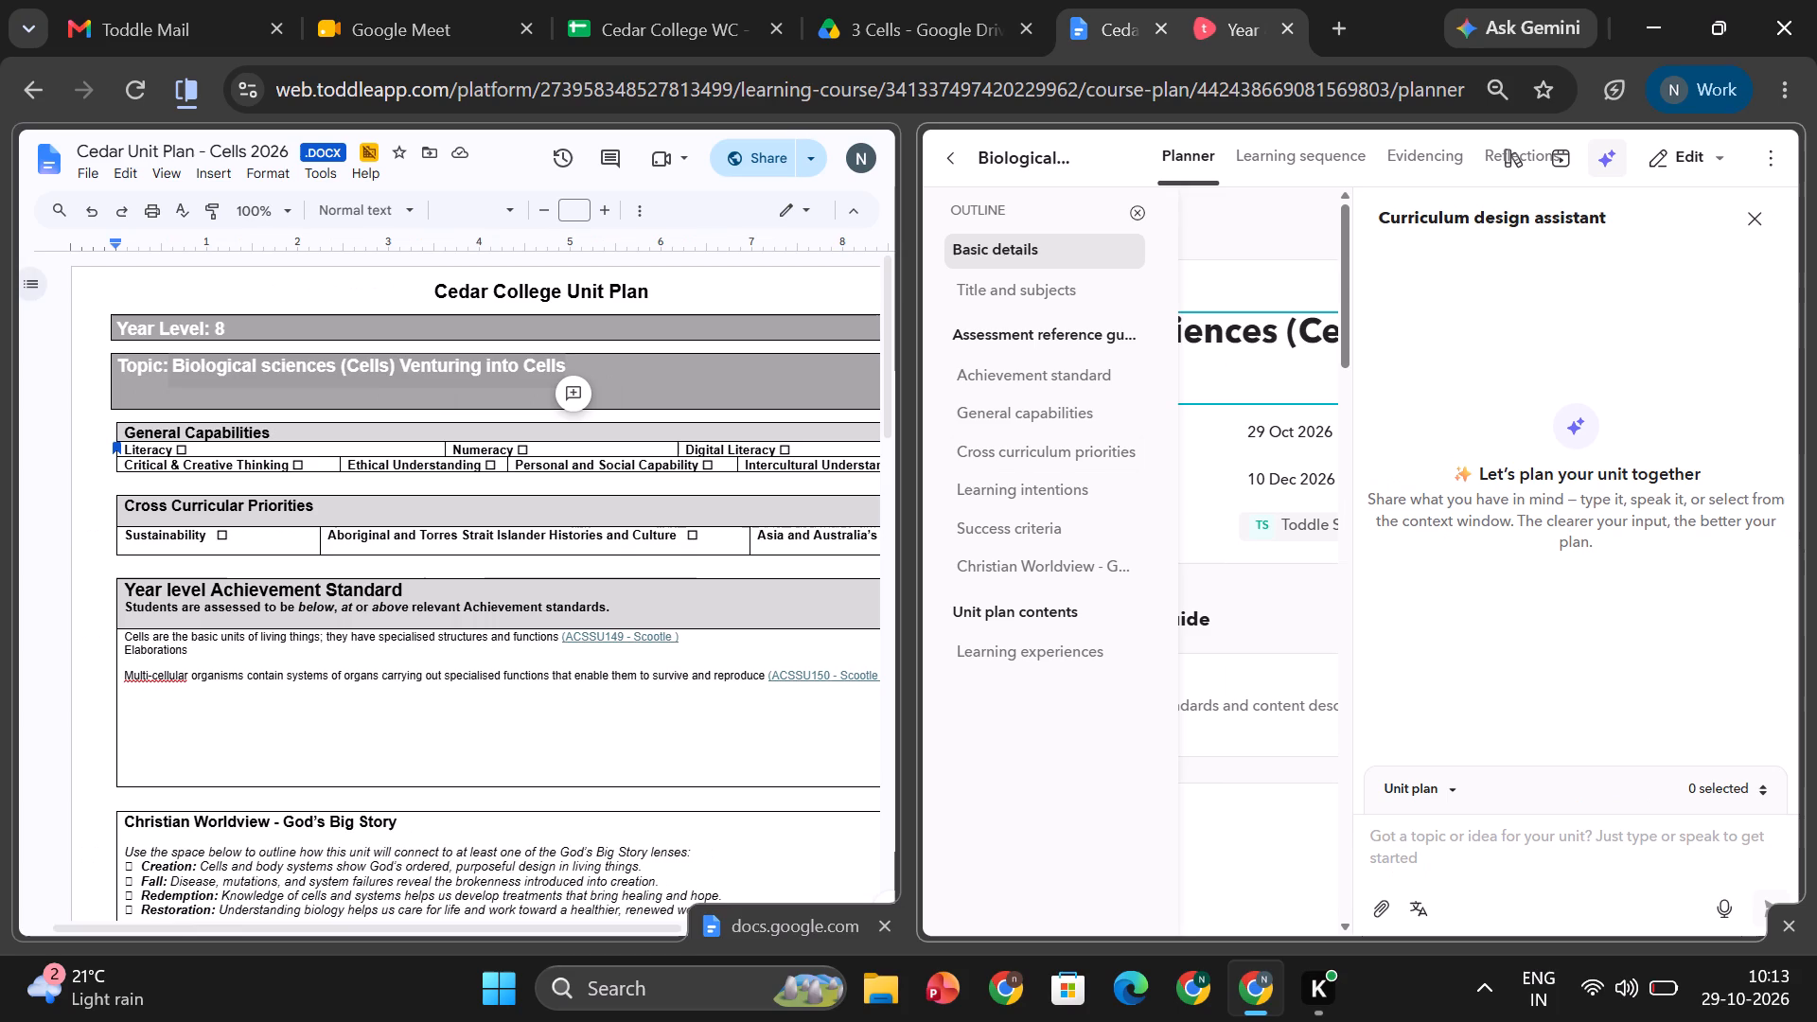
Close the outline and the curriculum design assistant in the Toddle unit planner.
scroll(521, 570, left, 1)
scroll(521, 570, down, 1)
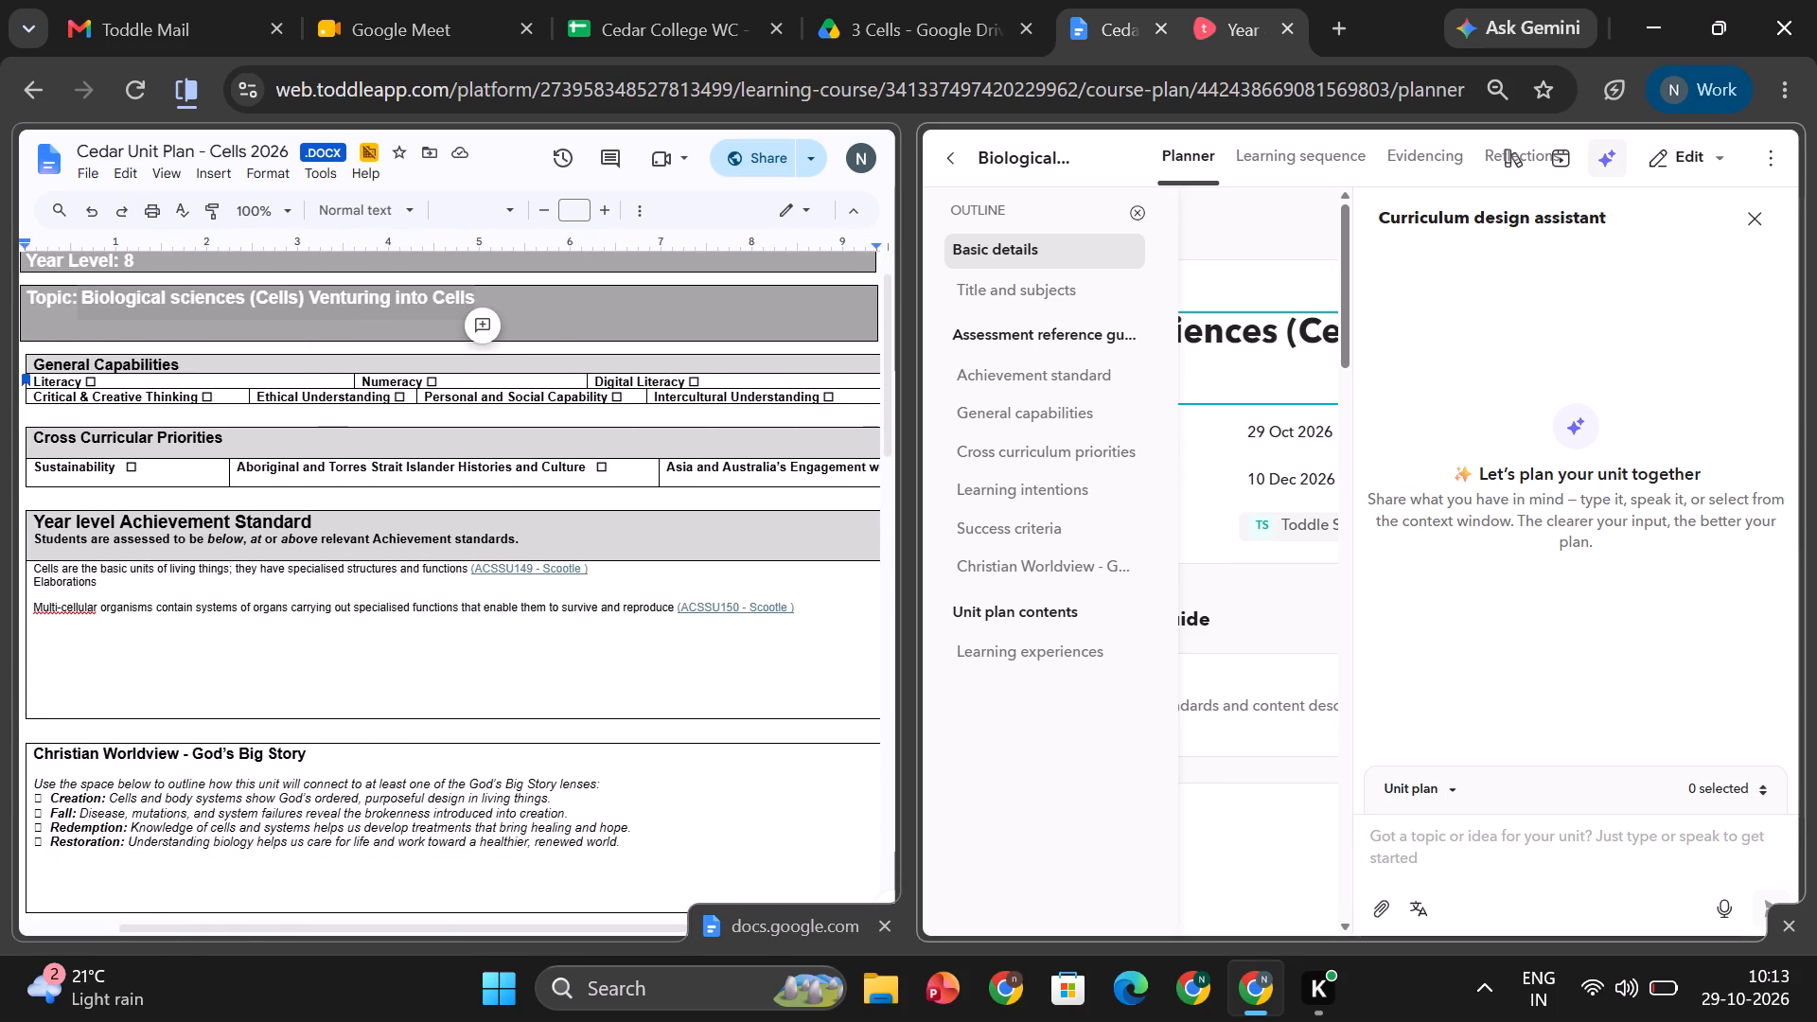
scroll(521, 570, down, 1)
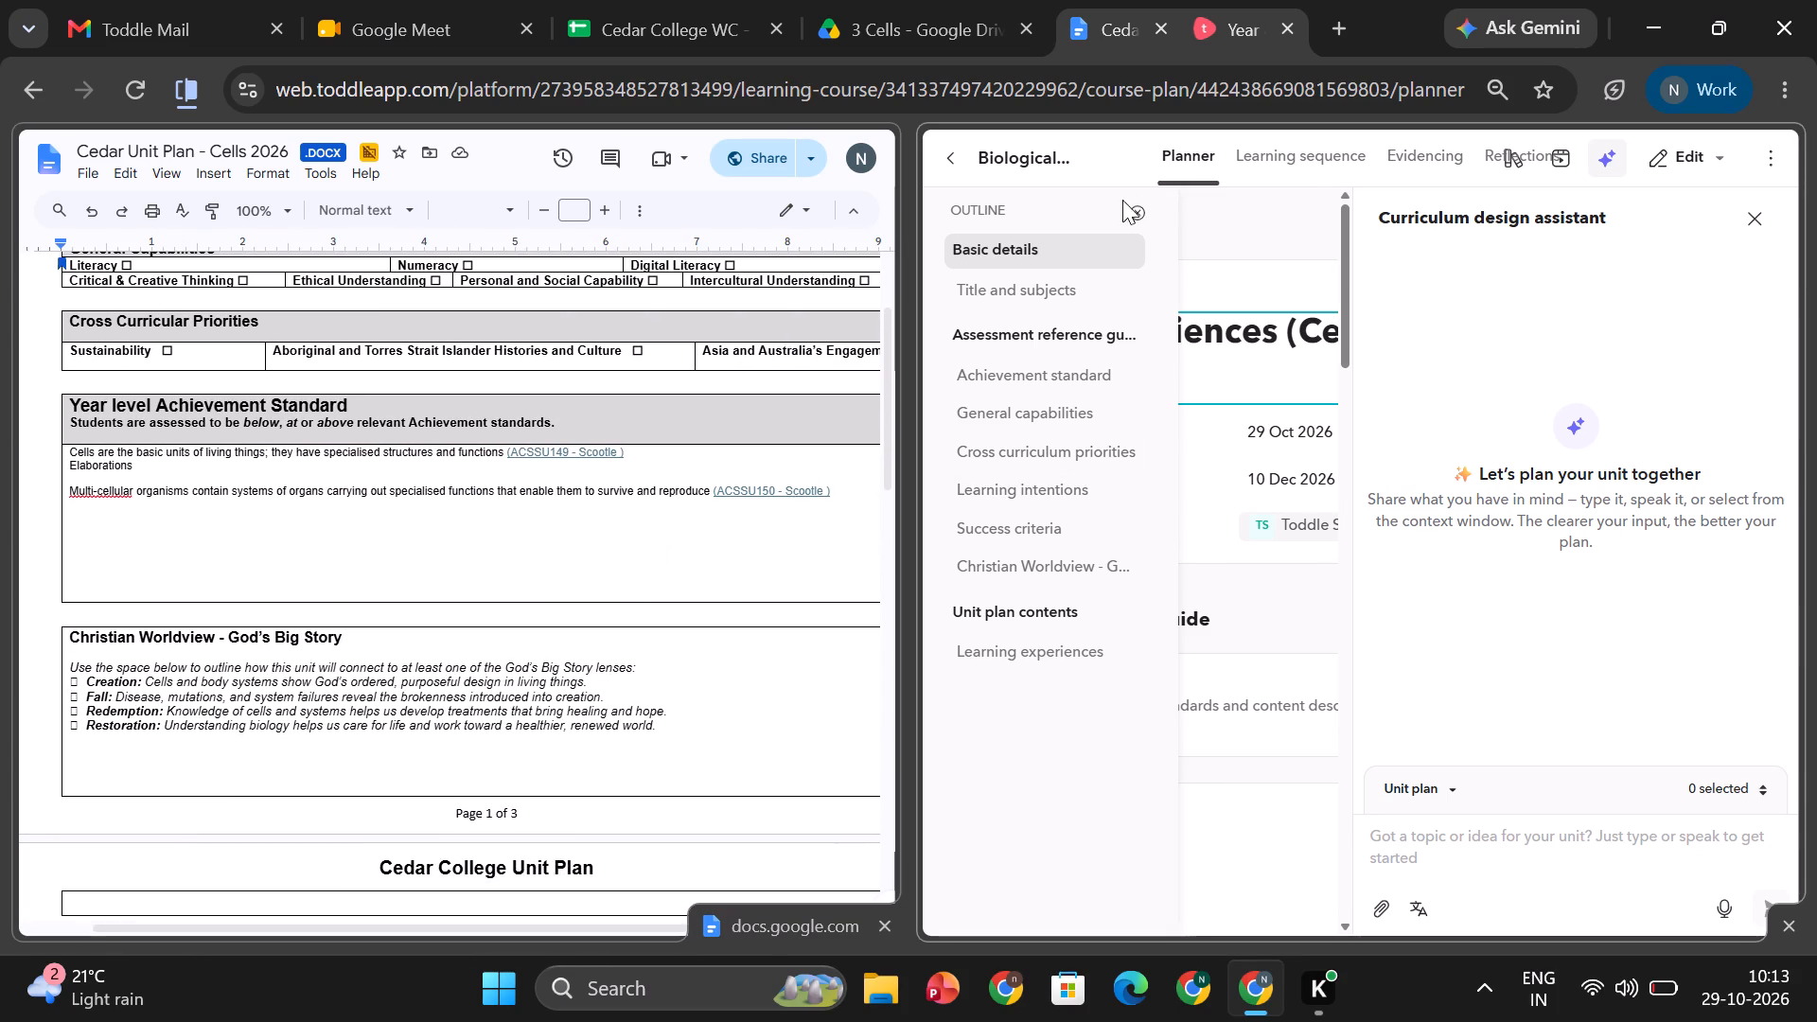
click(1137, 216)
click(1767, 229)
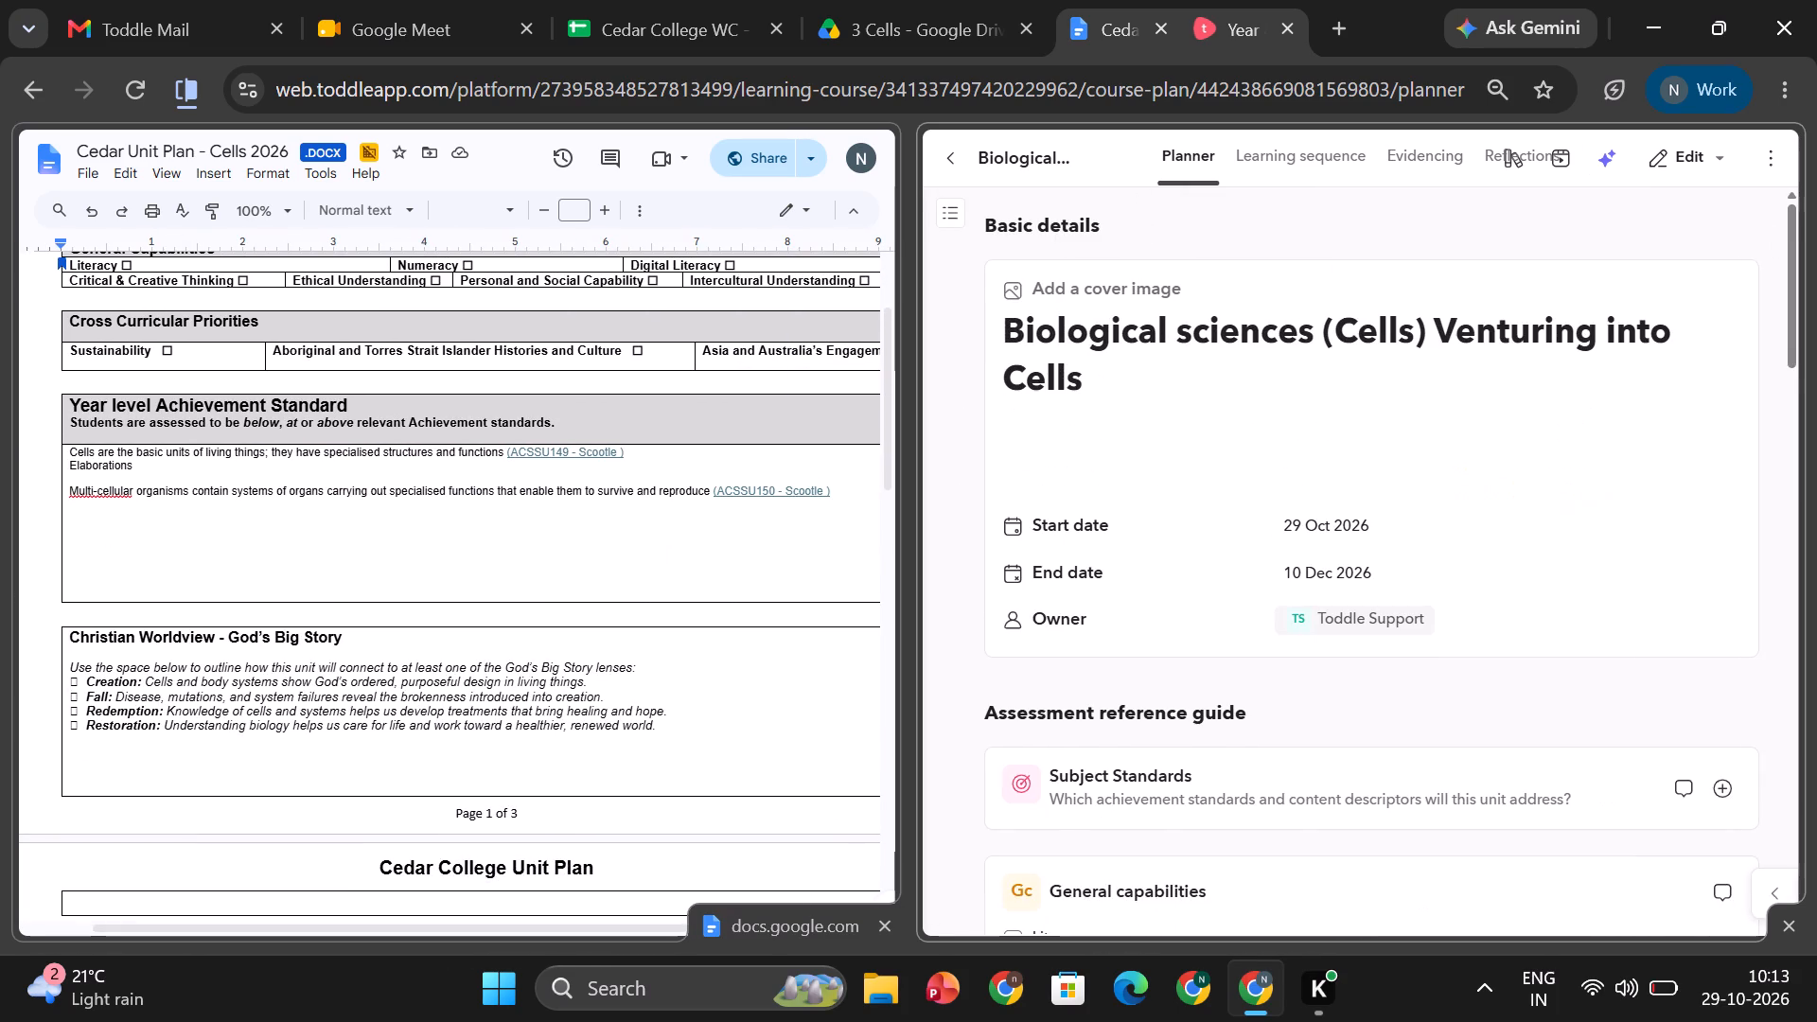
Open the Science set under the unit's Subject Standards and filter it to show all grade levels.
scroll(1466, 379, down, 1)
click(1086, 362)
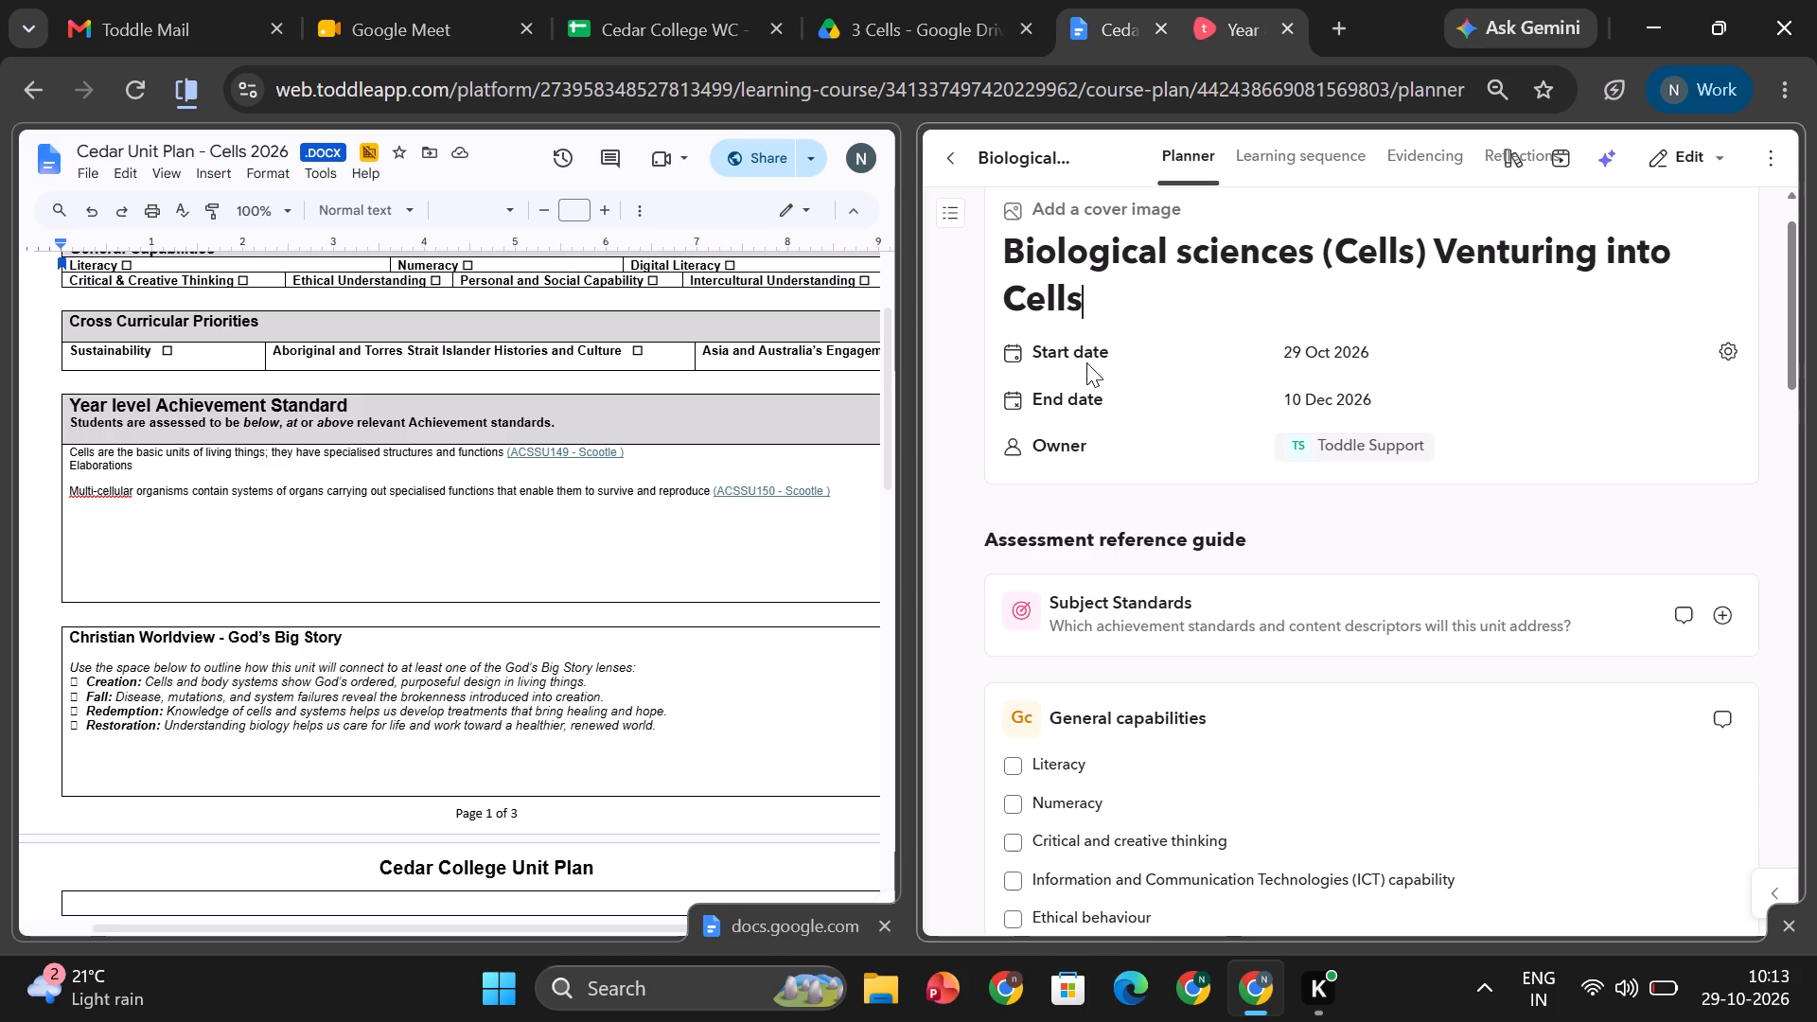
scroll(1228, 628, down, 1)
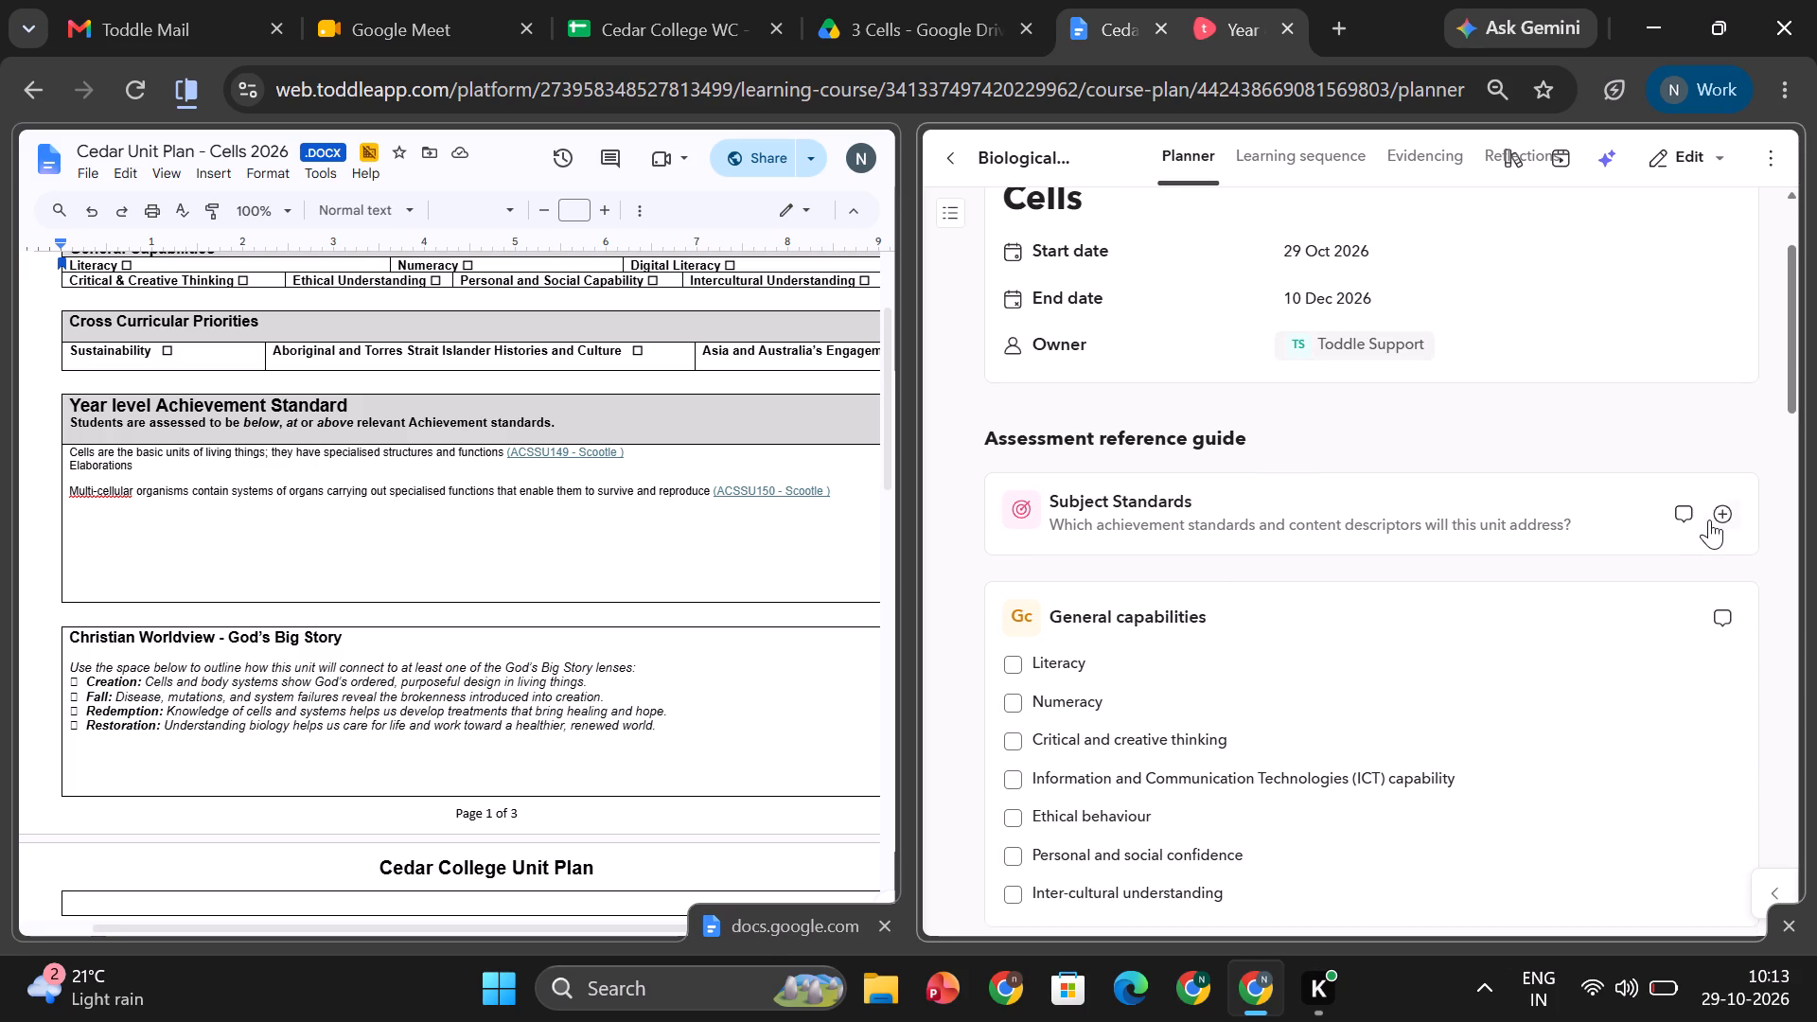
click(1709, 520)
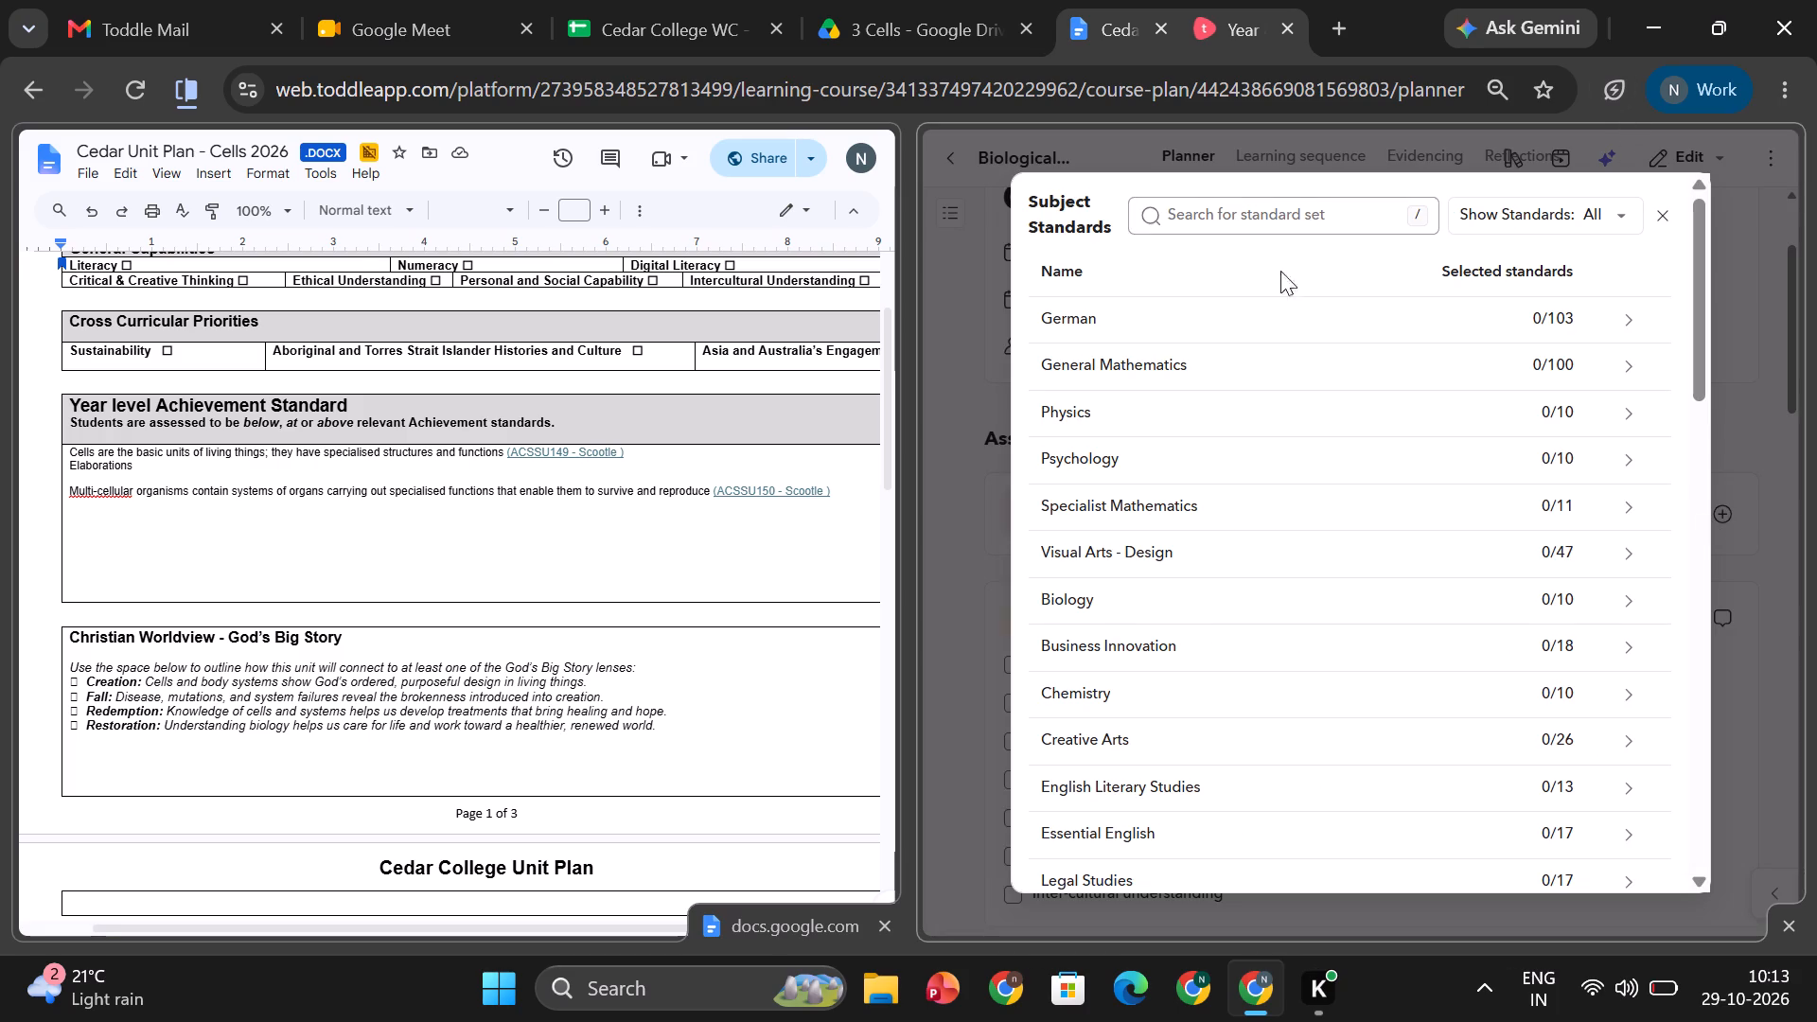
scroll(1377, 802, down, 3)
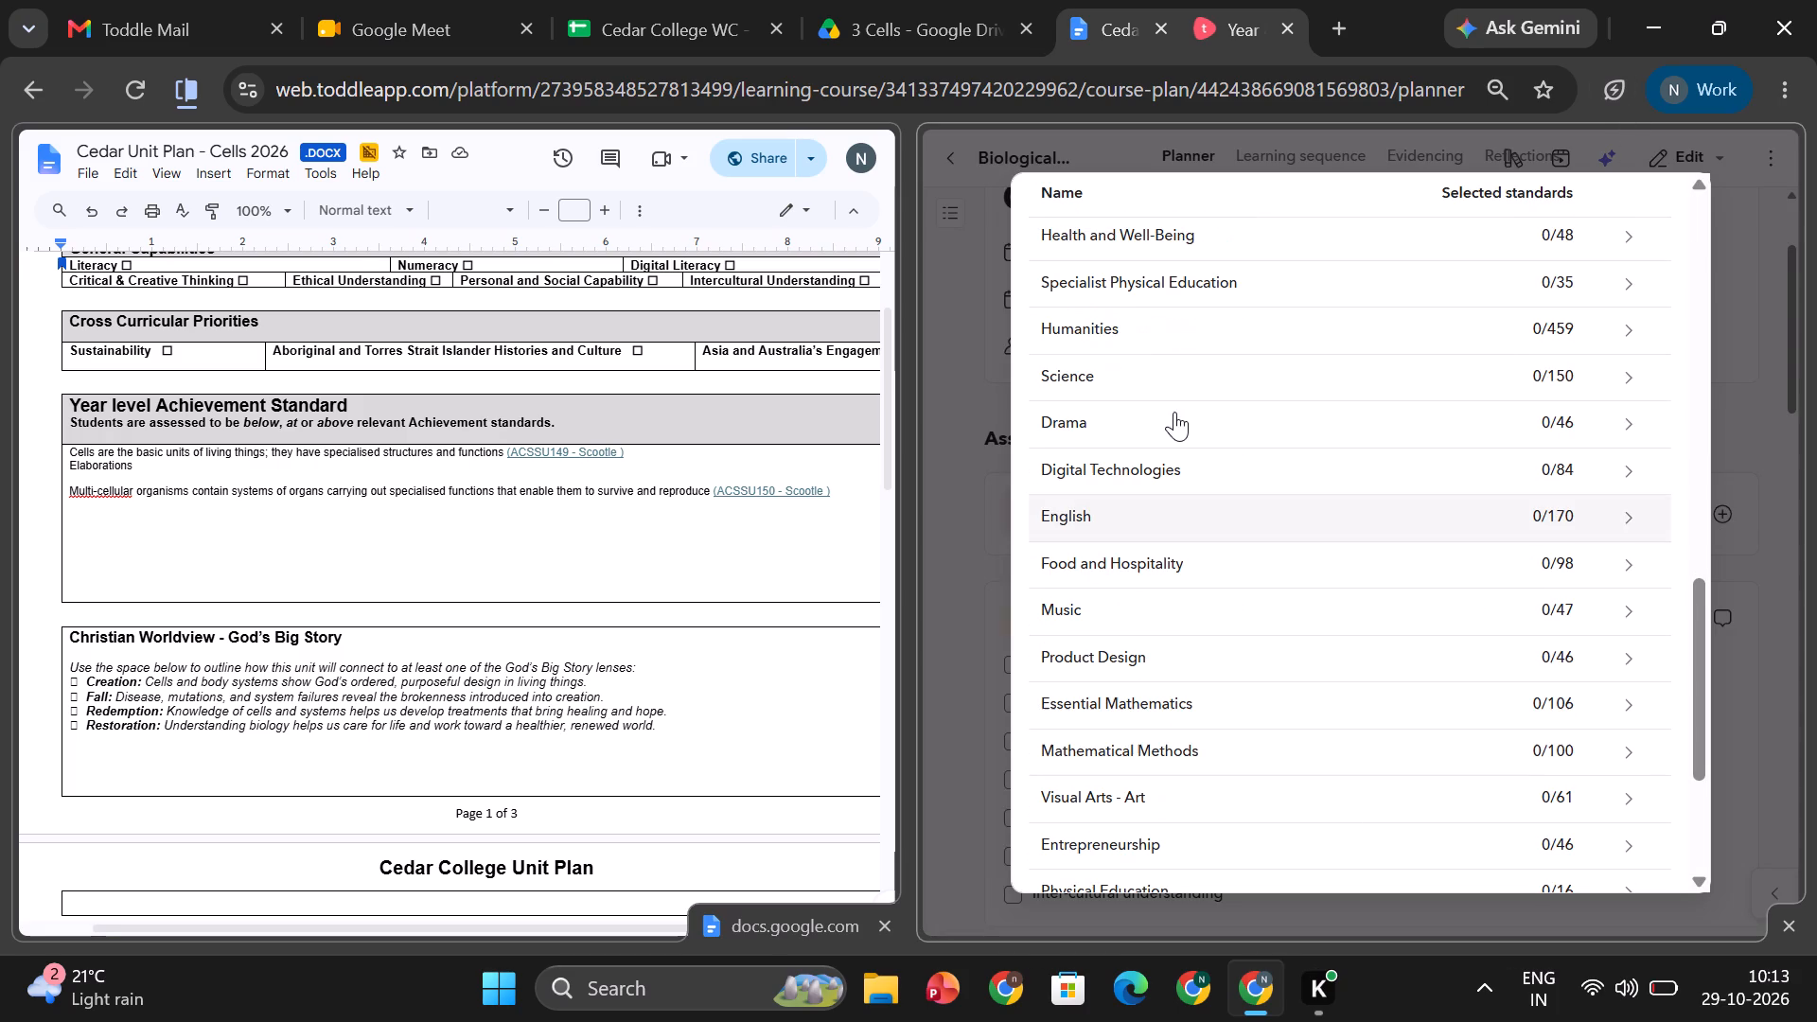
click(1407, 378)
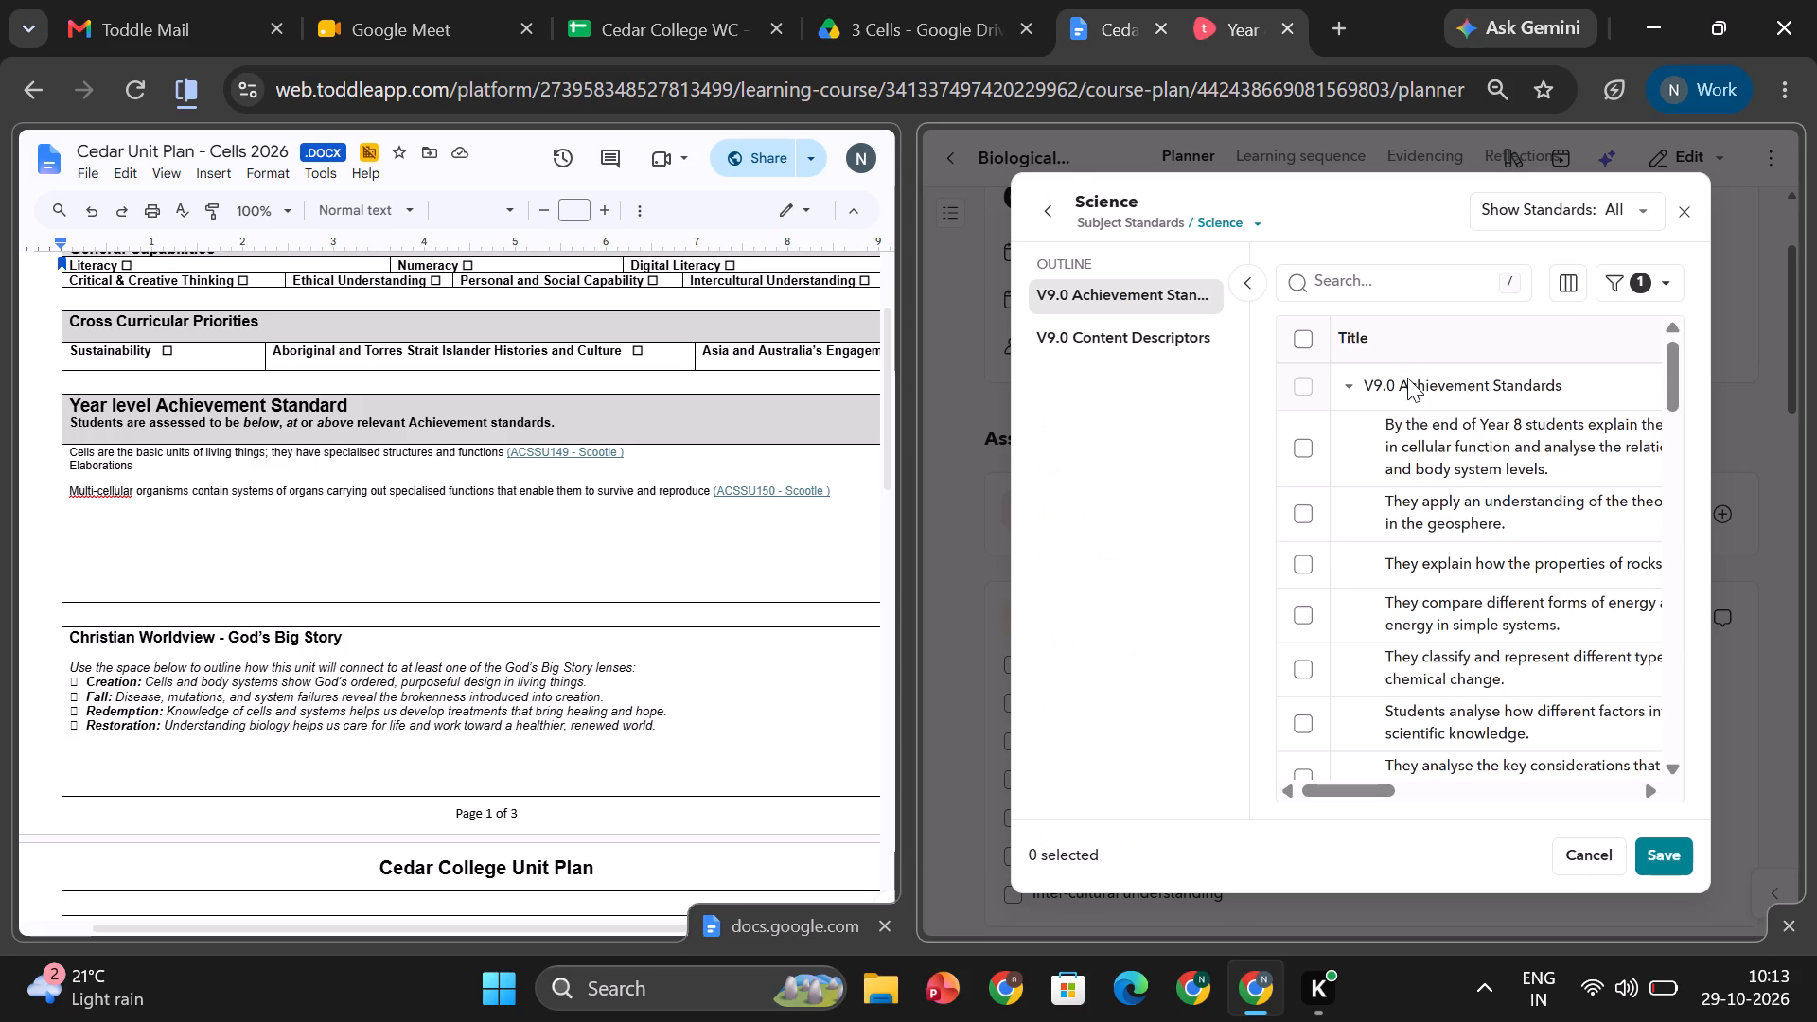
click(1639, 272)
click(1327, 379)
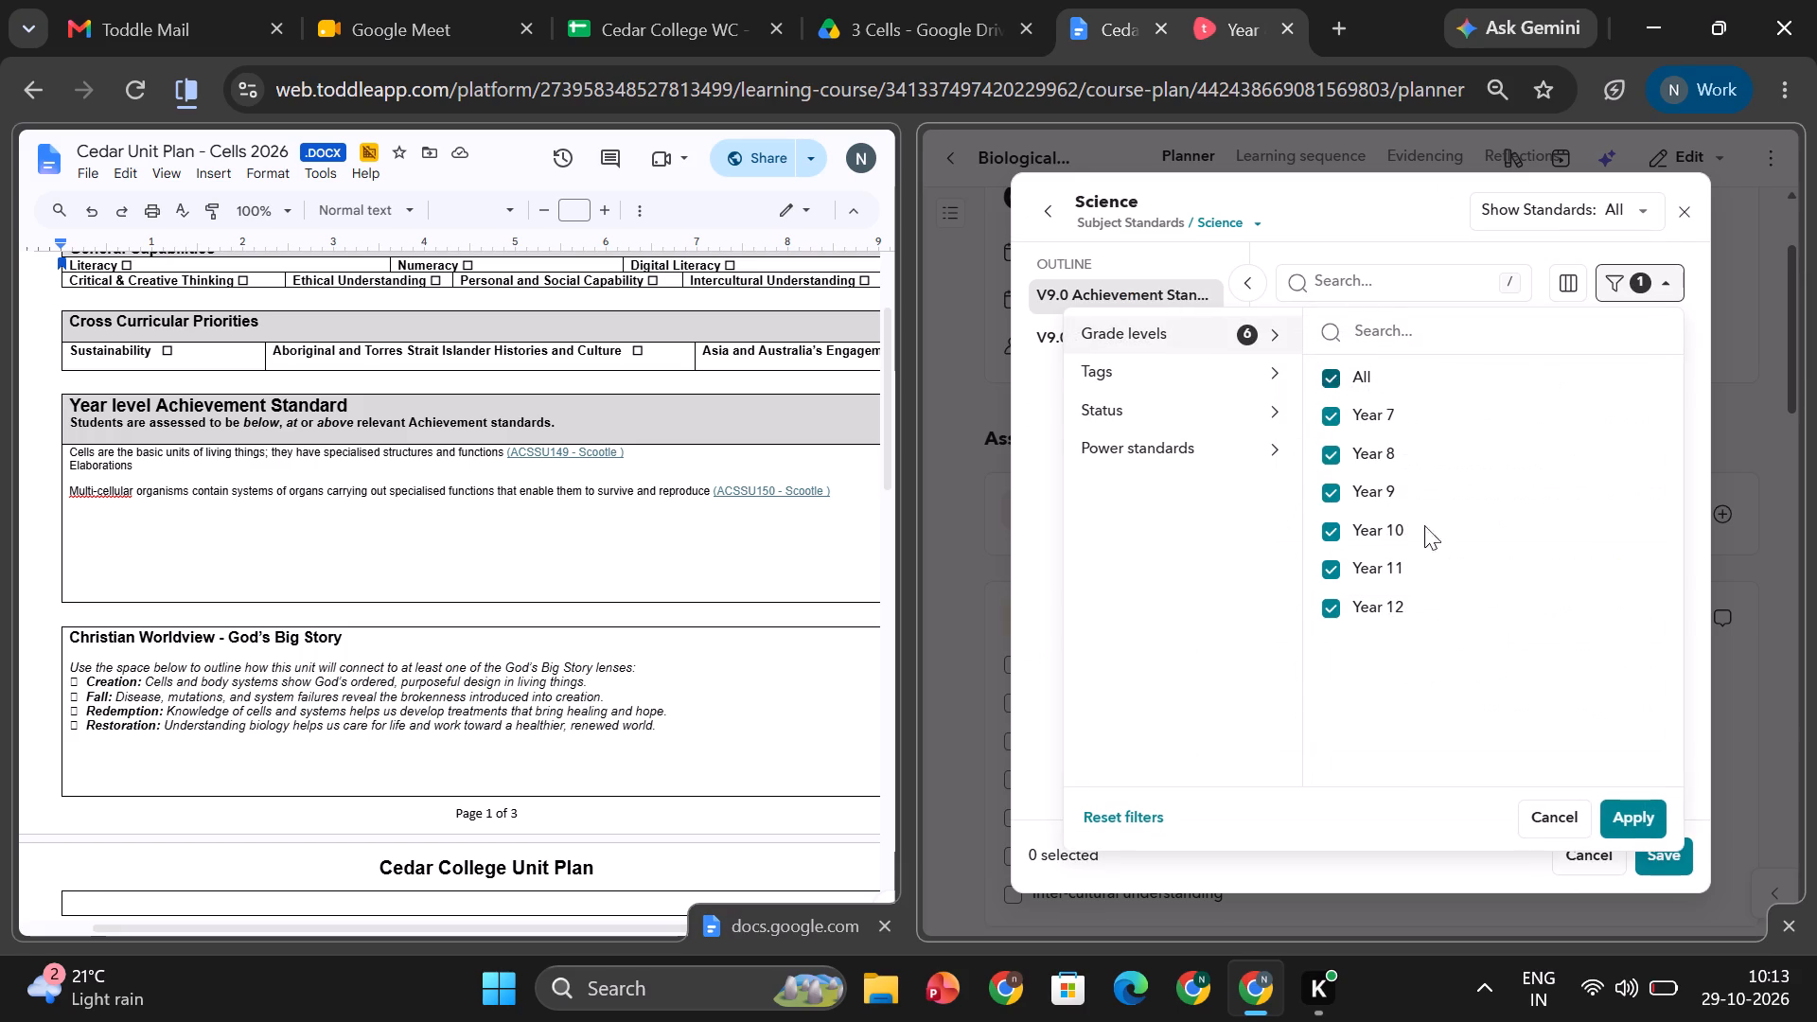
click(1636, 816)
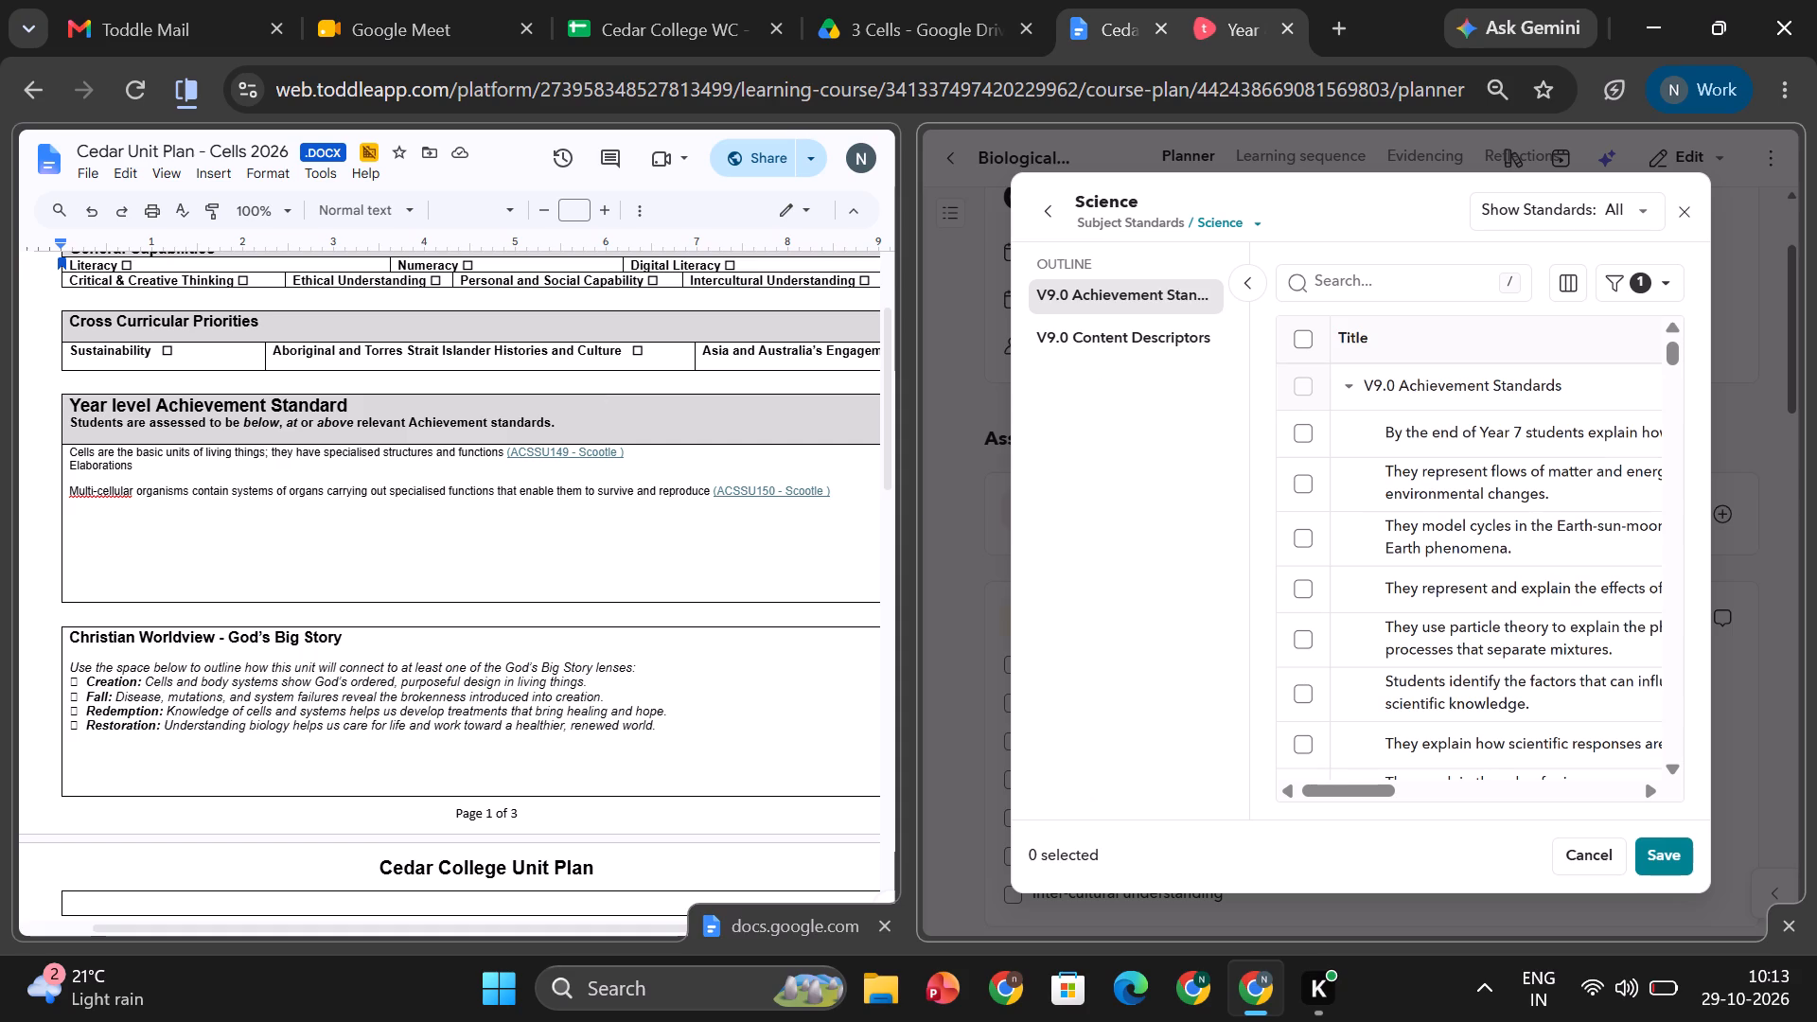
Search the Science standards for "are the basic units of", copied from the document's first achievement standard.
drag(99, 451, 203, 449)
key(ctrl+c)
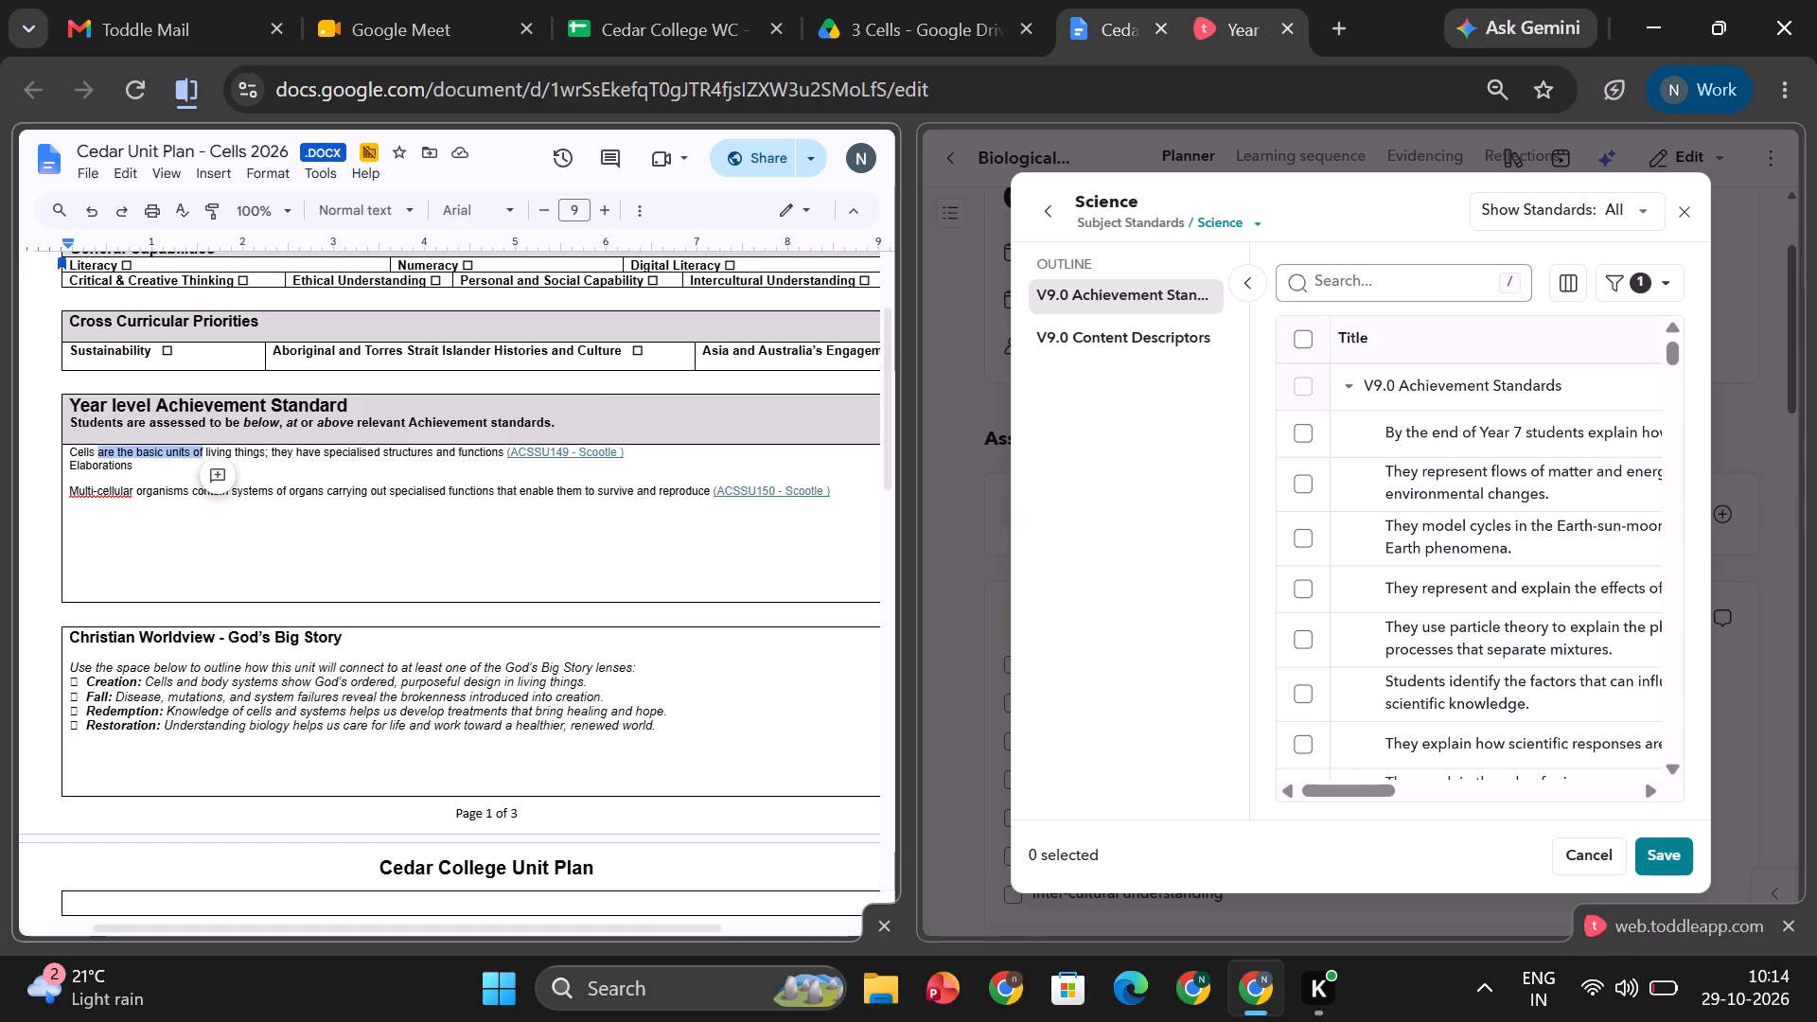
click(1340, 286)
key(ctrl+v)
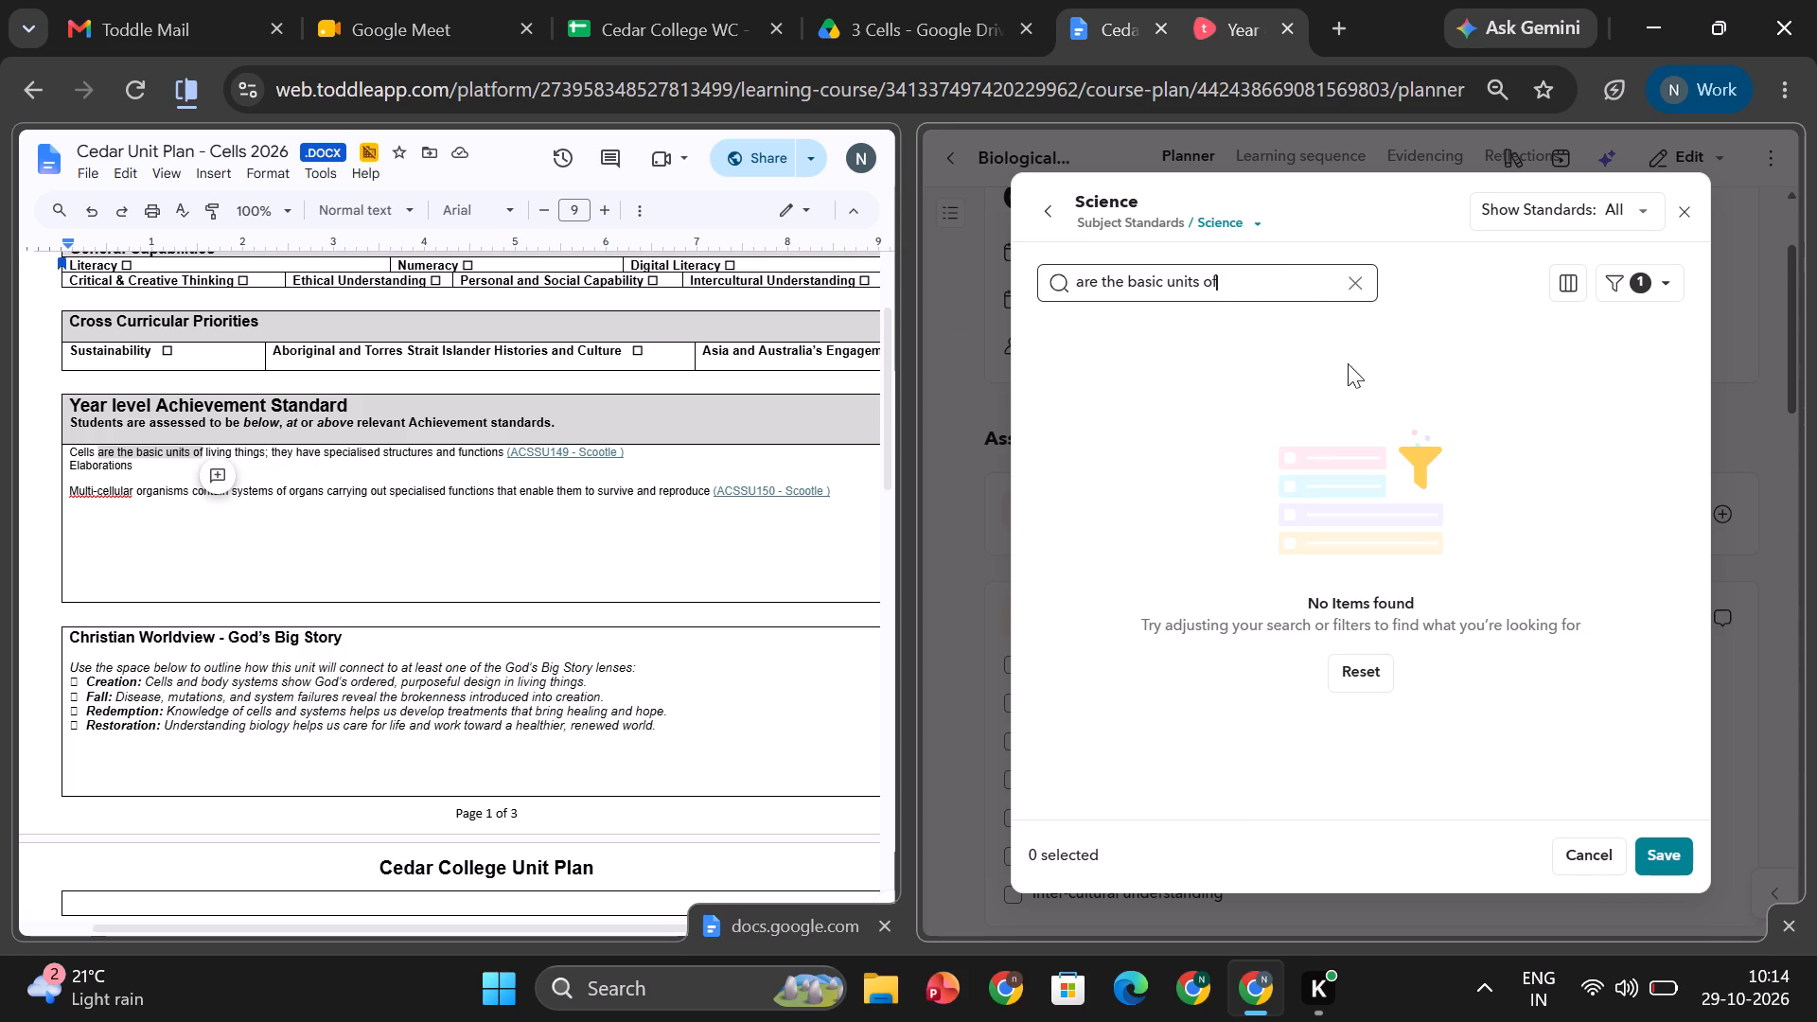
Search the Science standards for "ns carrying out specia" from the document's second achievement standard, and close the standards window without selecting any.
drag(312, 485, 421, 486)
key(ctrl+c)
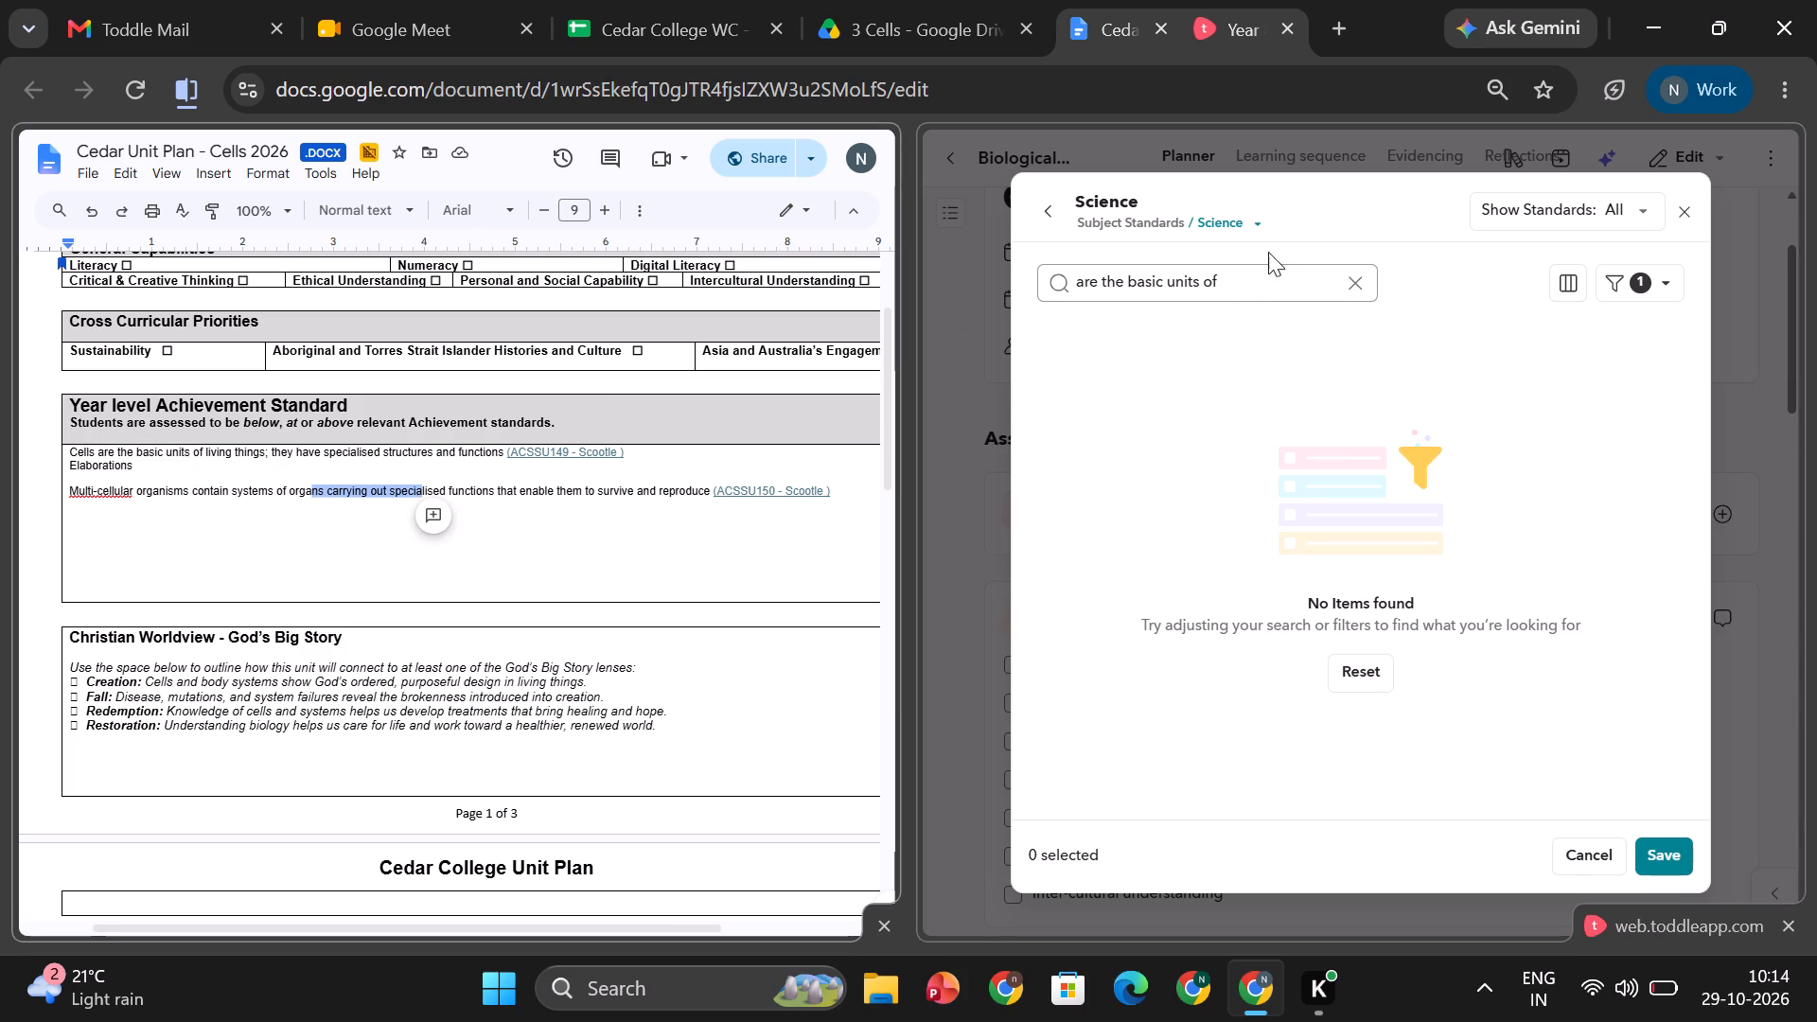
click(1253, 273)
key(ctrl+a)
key(ctrl+v)
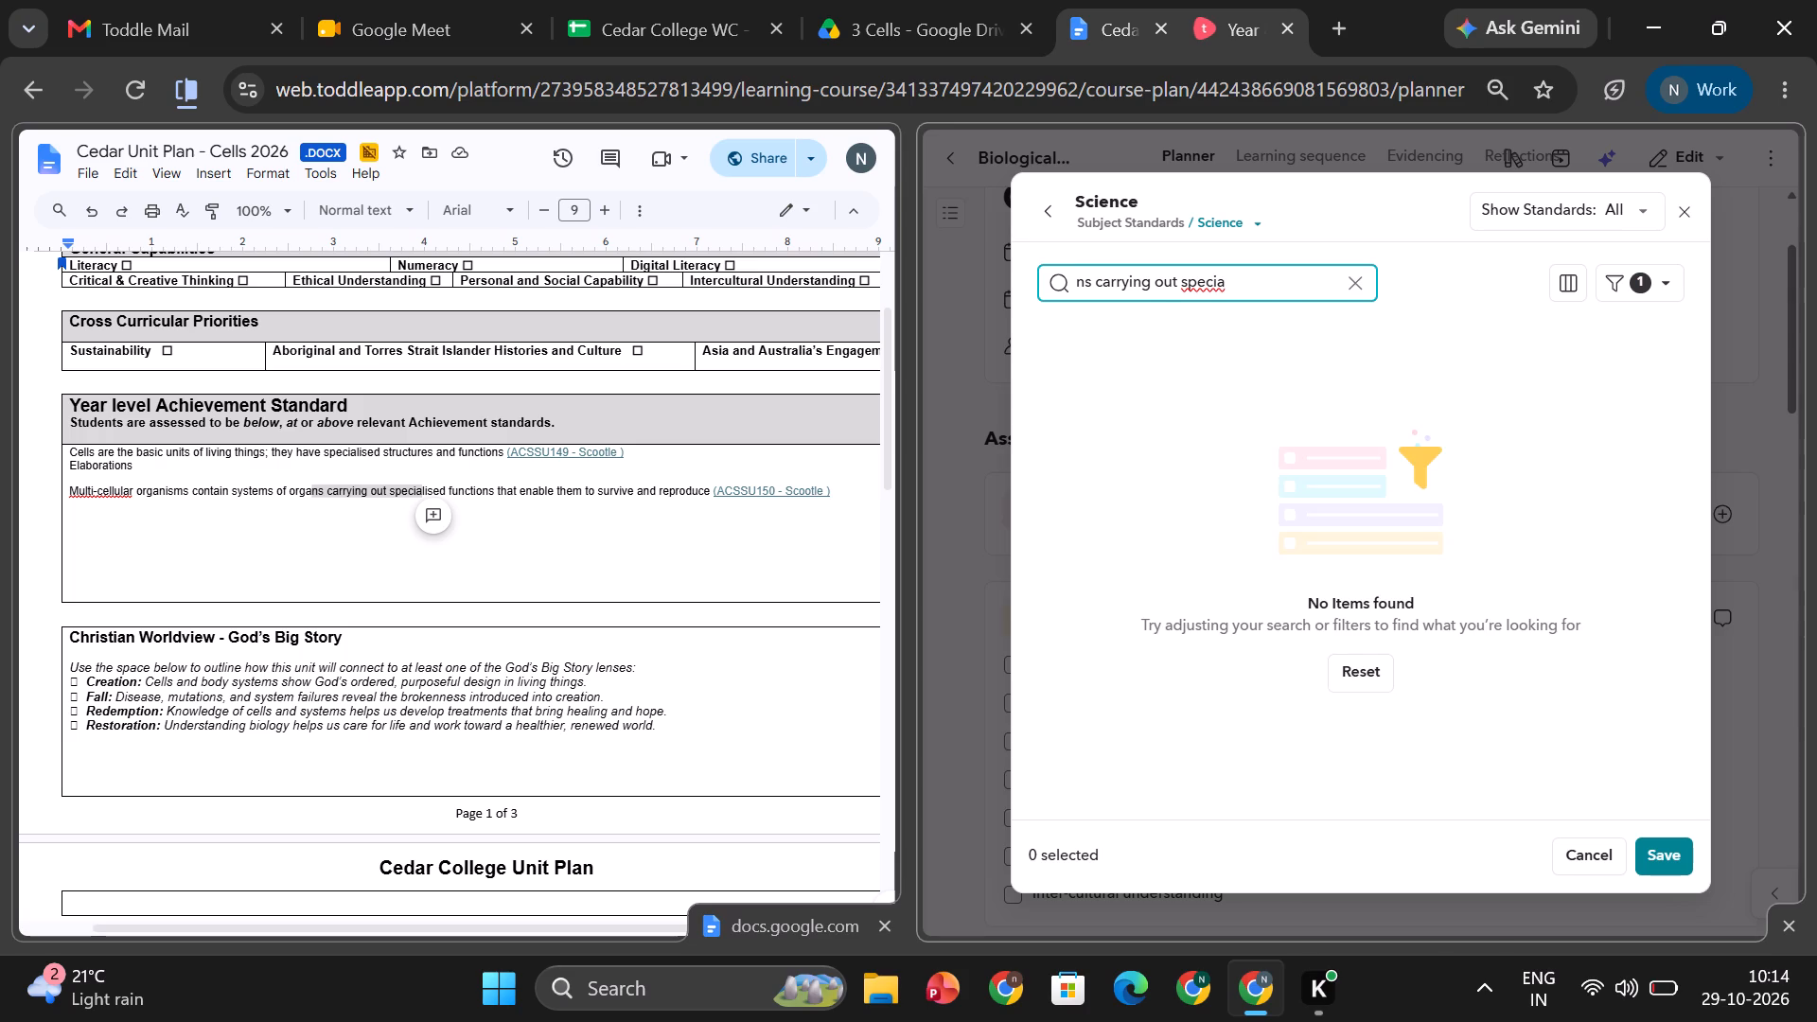
click(1683, 223)
Examine the Toddle unit's options and planner sections alongside the document's Christian Worldview section and weekly lesson table.
scroll(1429, 470, up, 5)
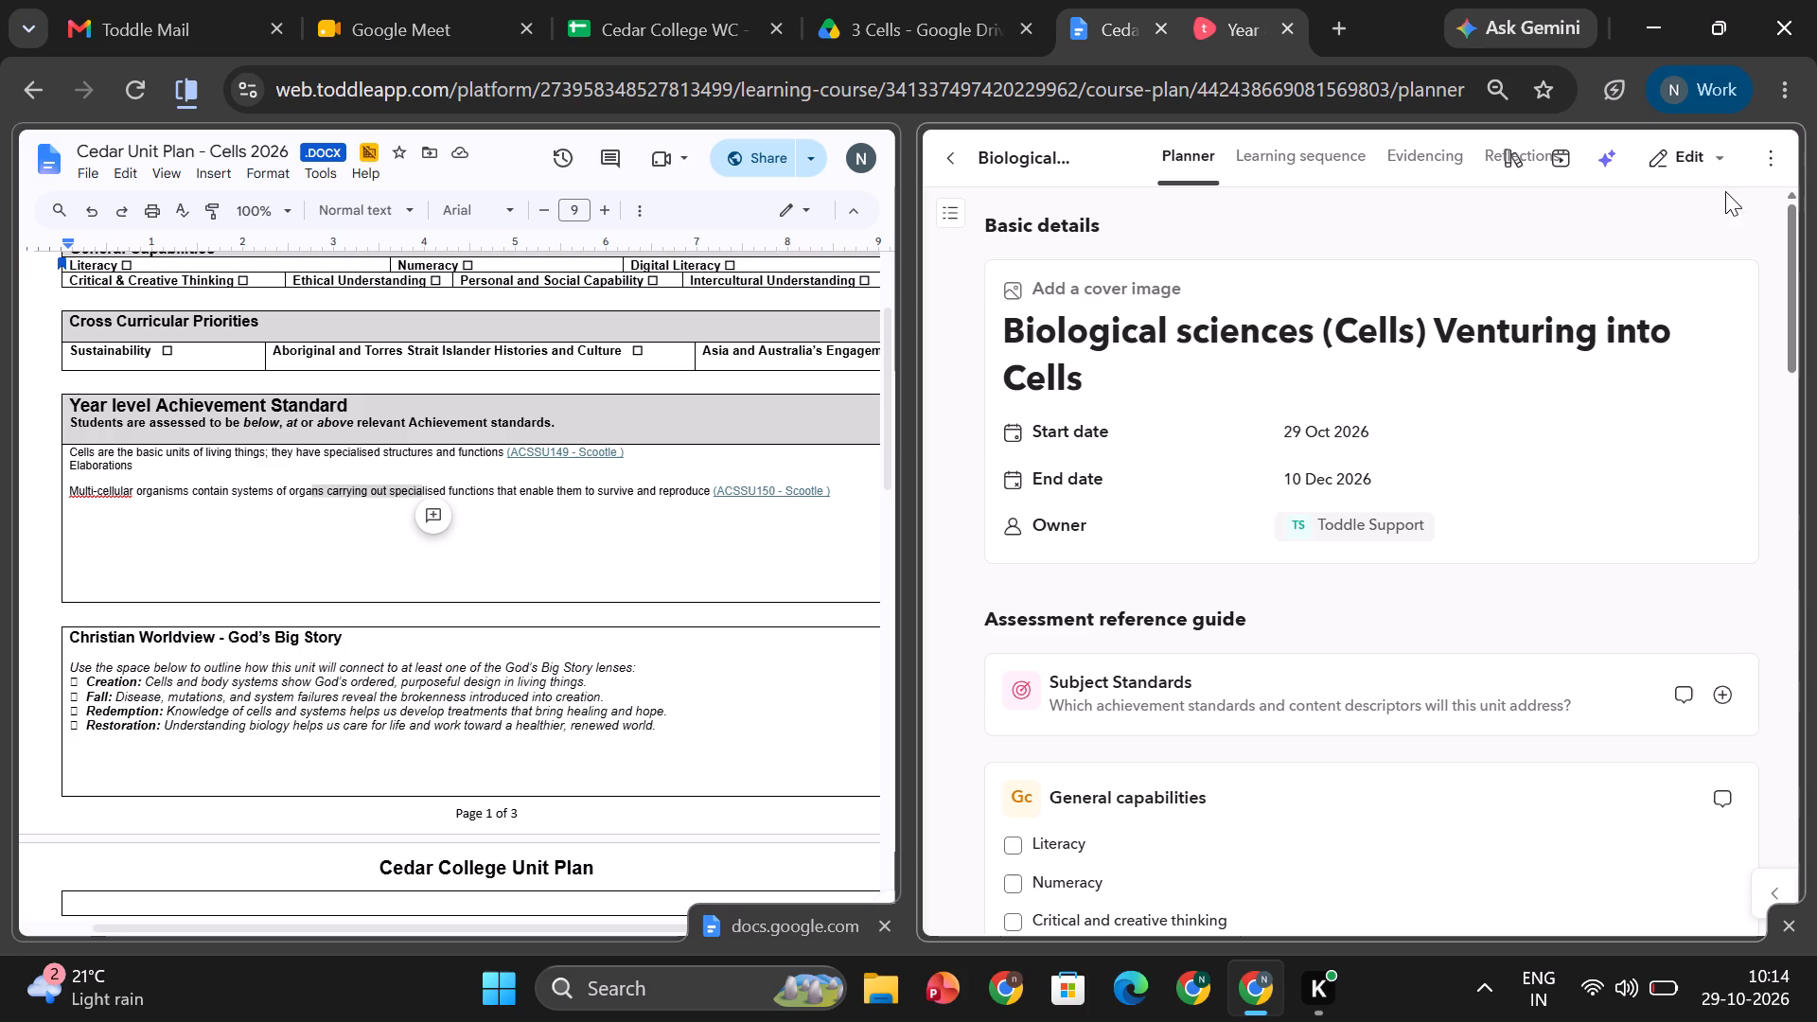
click(1769, 163)
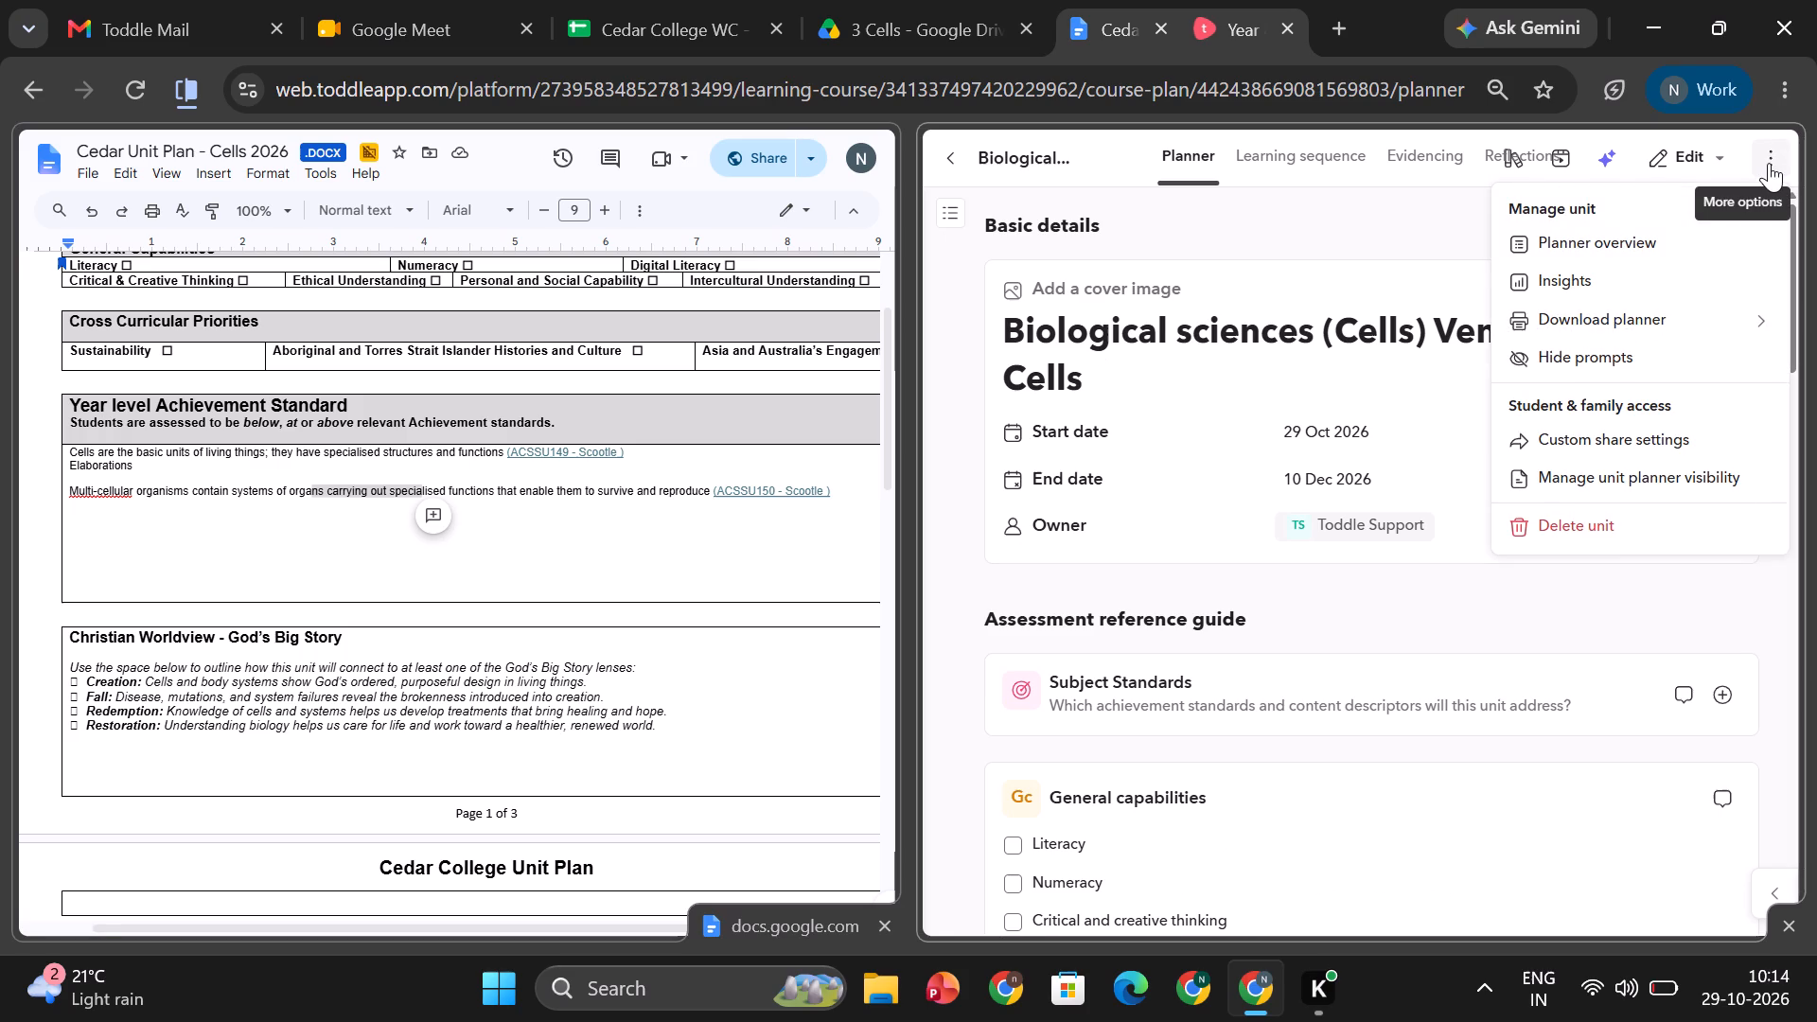
scroll(1347, 553, down, 1)
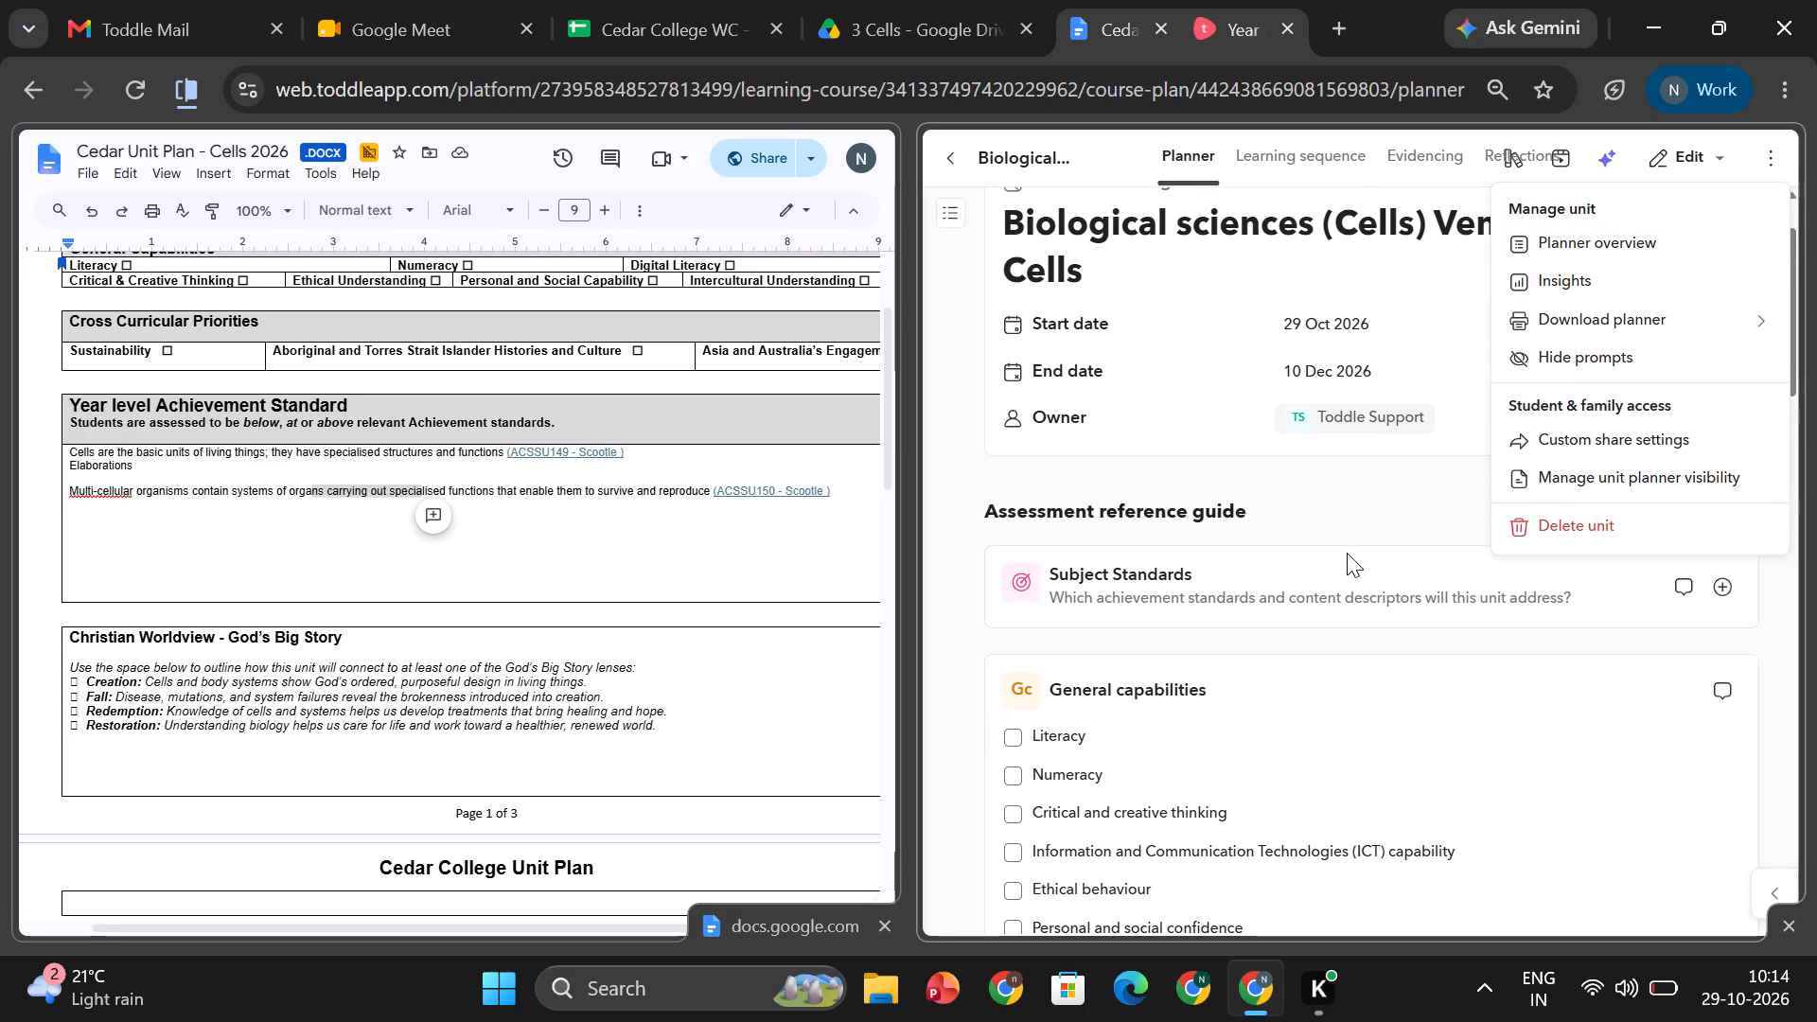
scroll(1347, 553, down, 2)
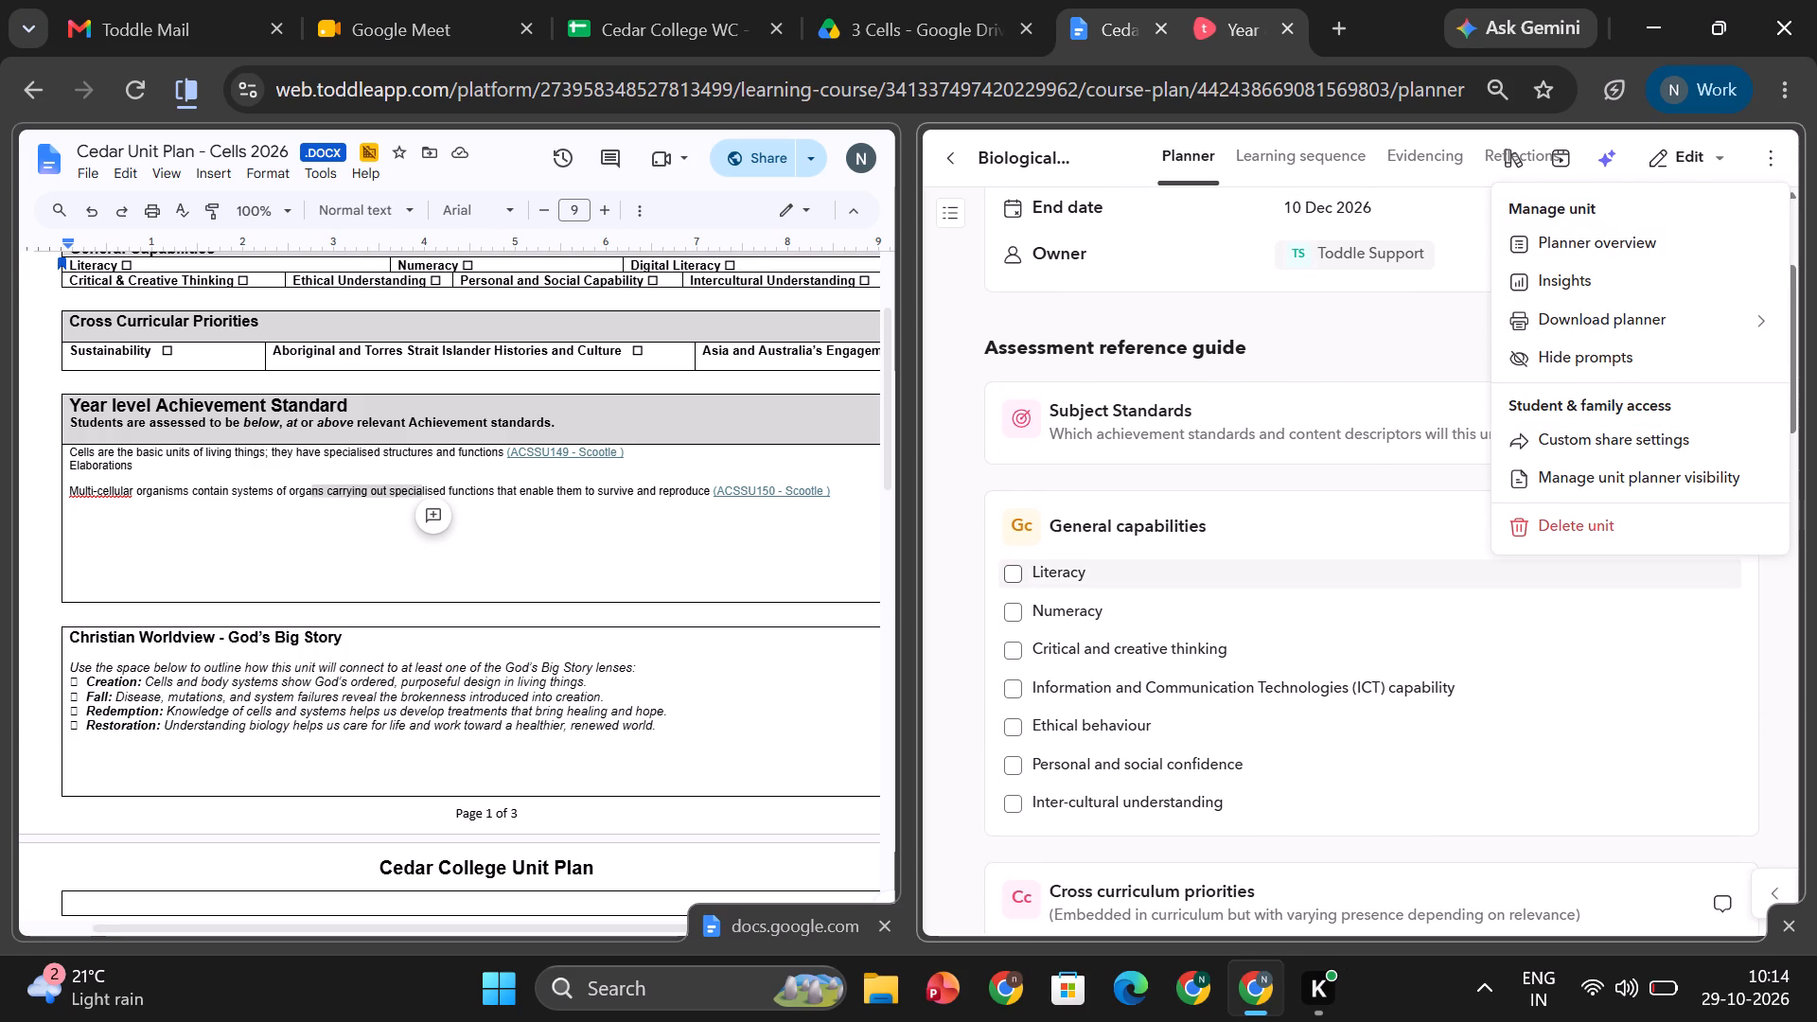
scroll(747, 591, left, 1)
scroll(747, 591, down, 1)
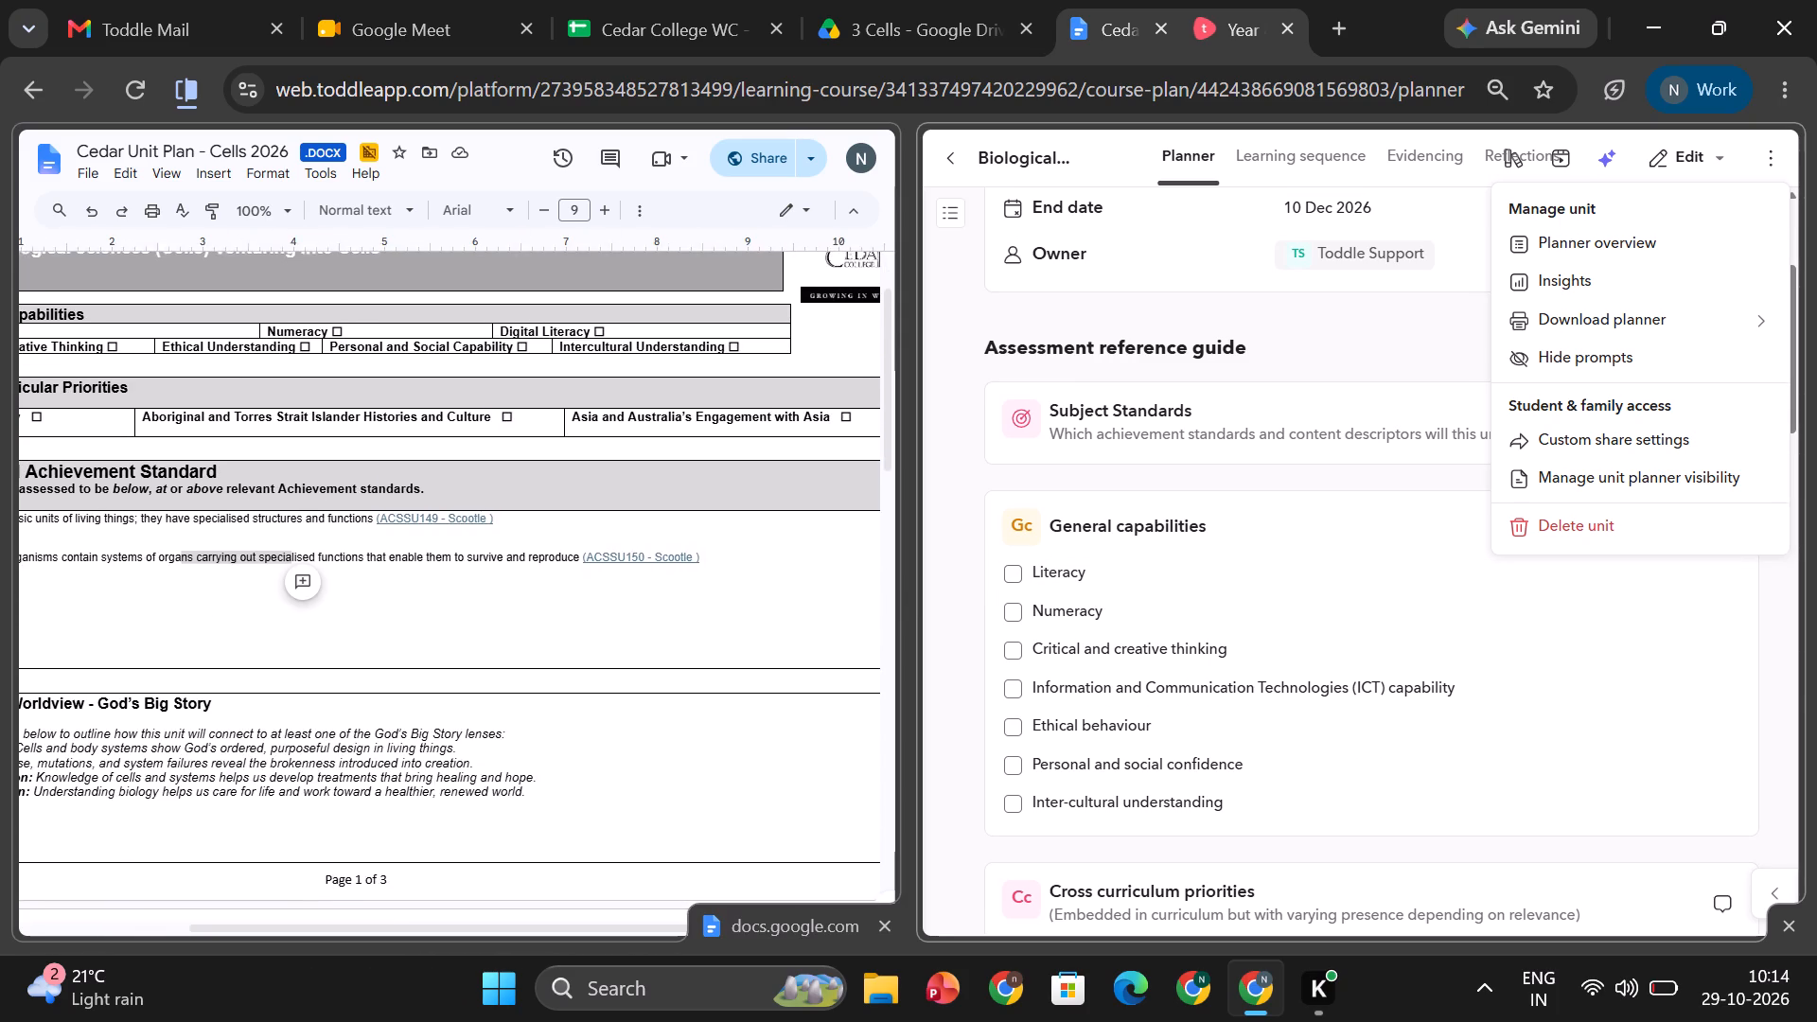
scroll(747, 591, down, 1)
scroll(747, 591, right, 1)
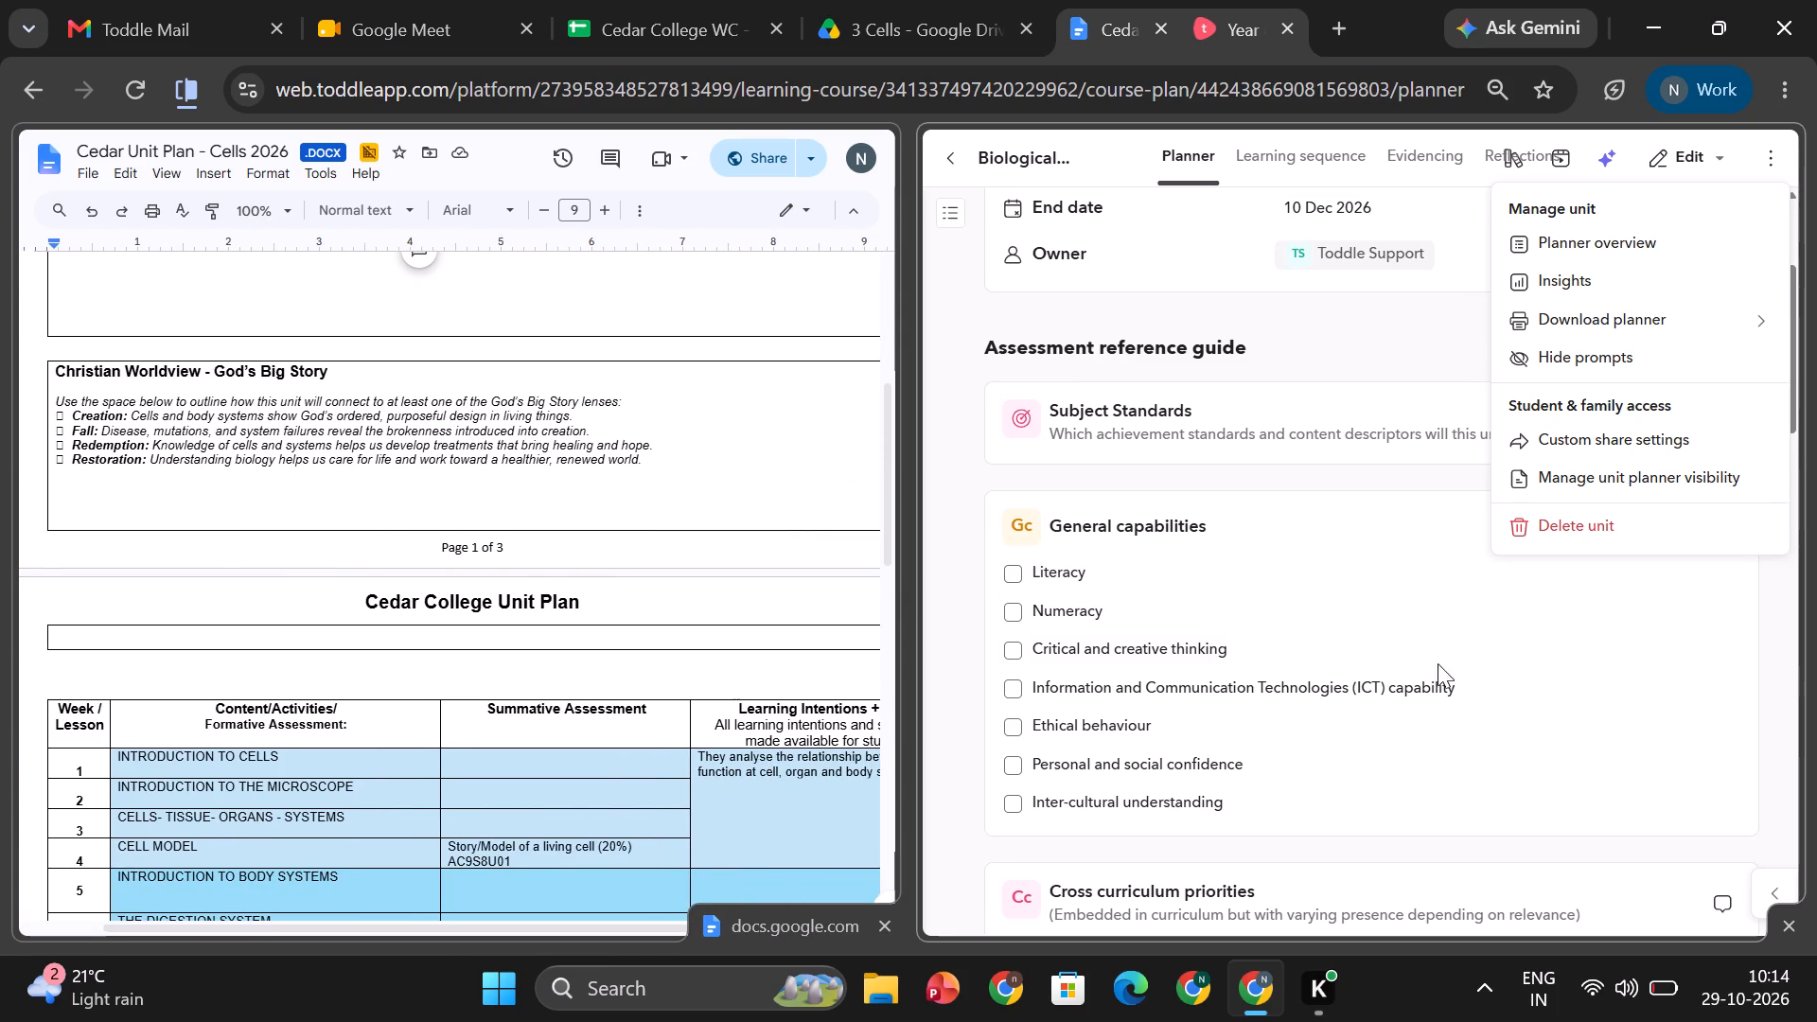
scroll(1263, 651, down, 2)
scroll(520, 681, down, 2)
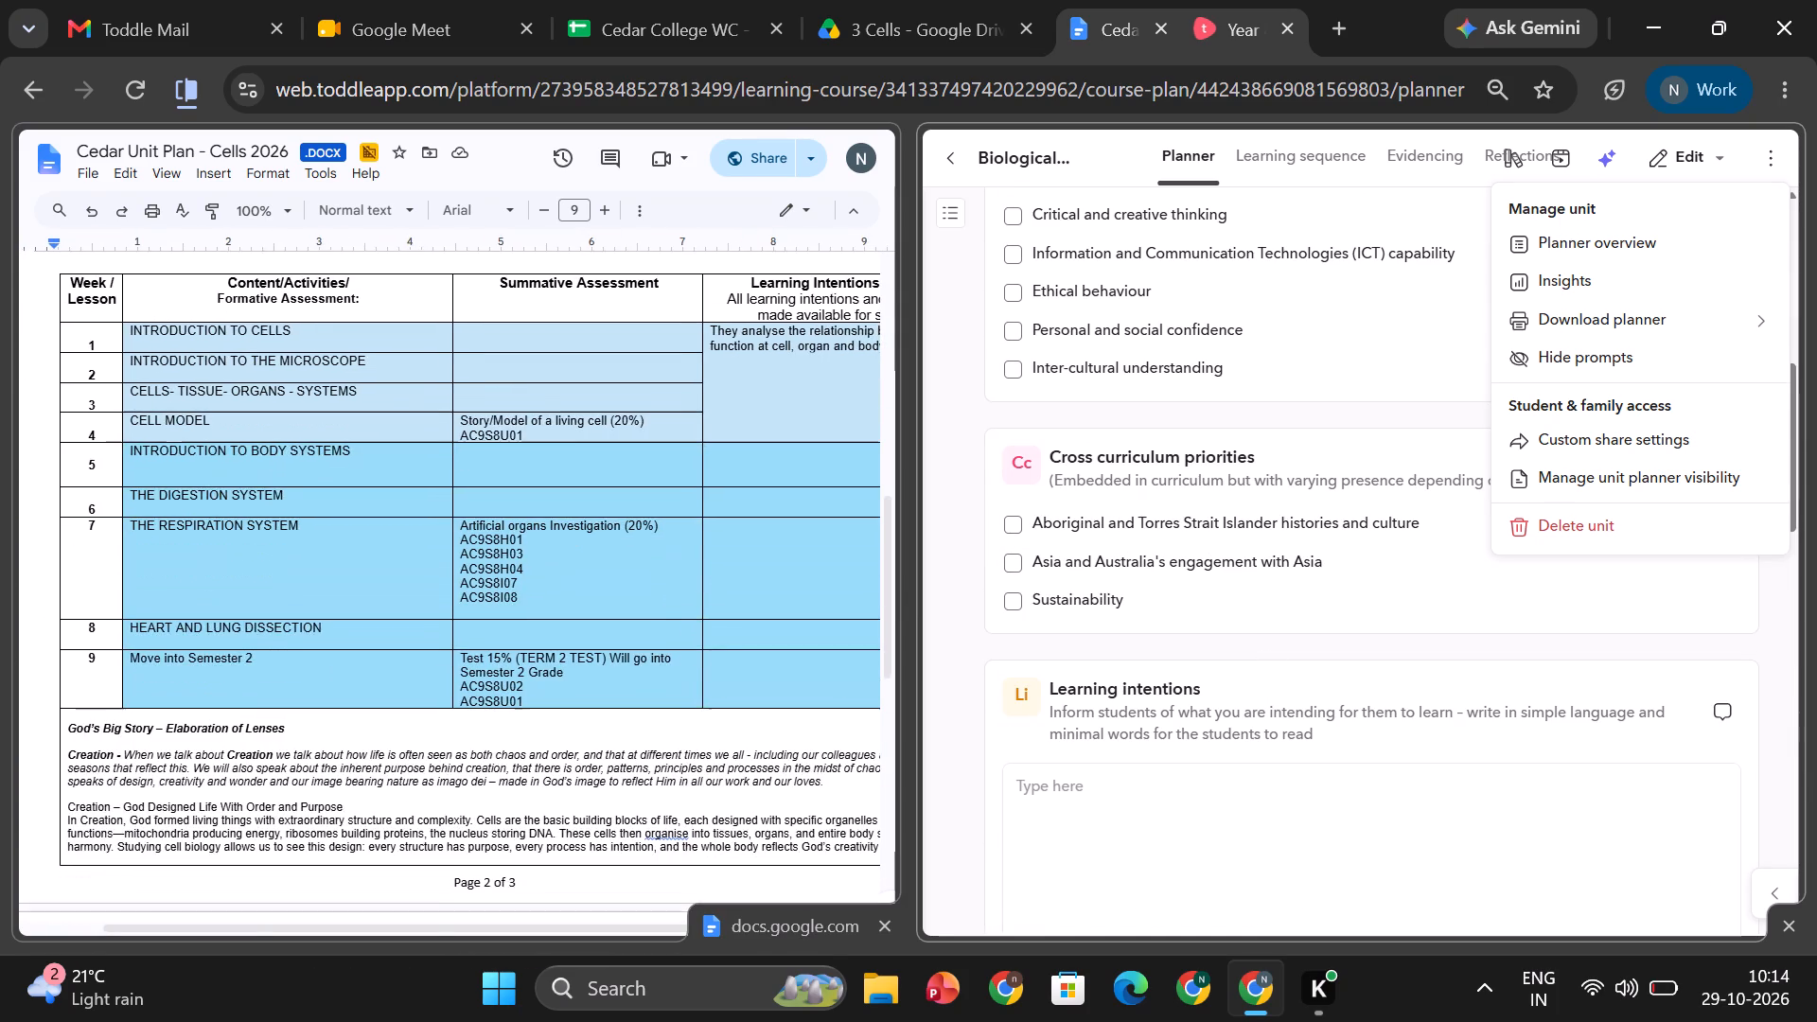
scroll(520, 681, up, 1)
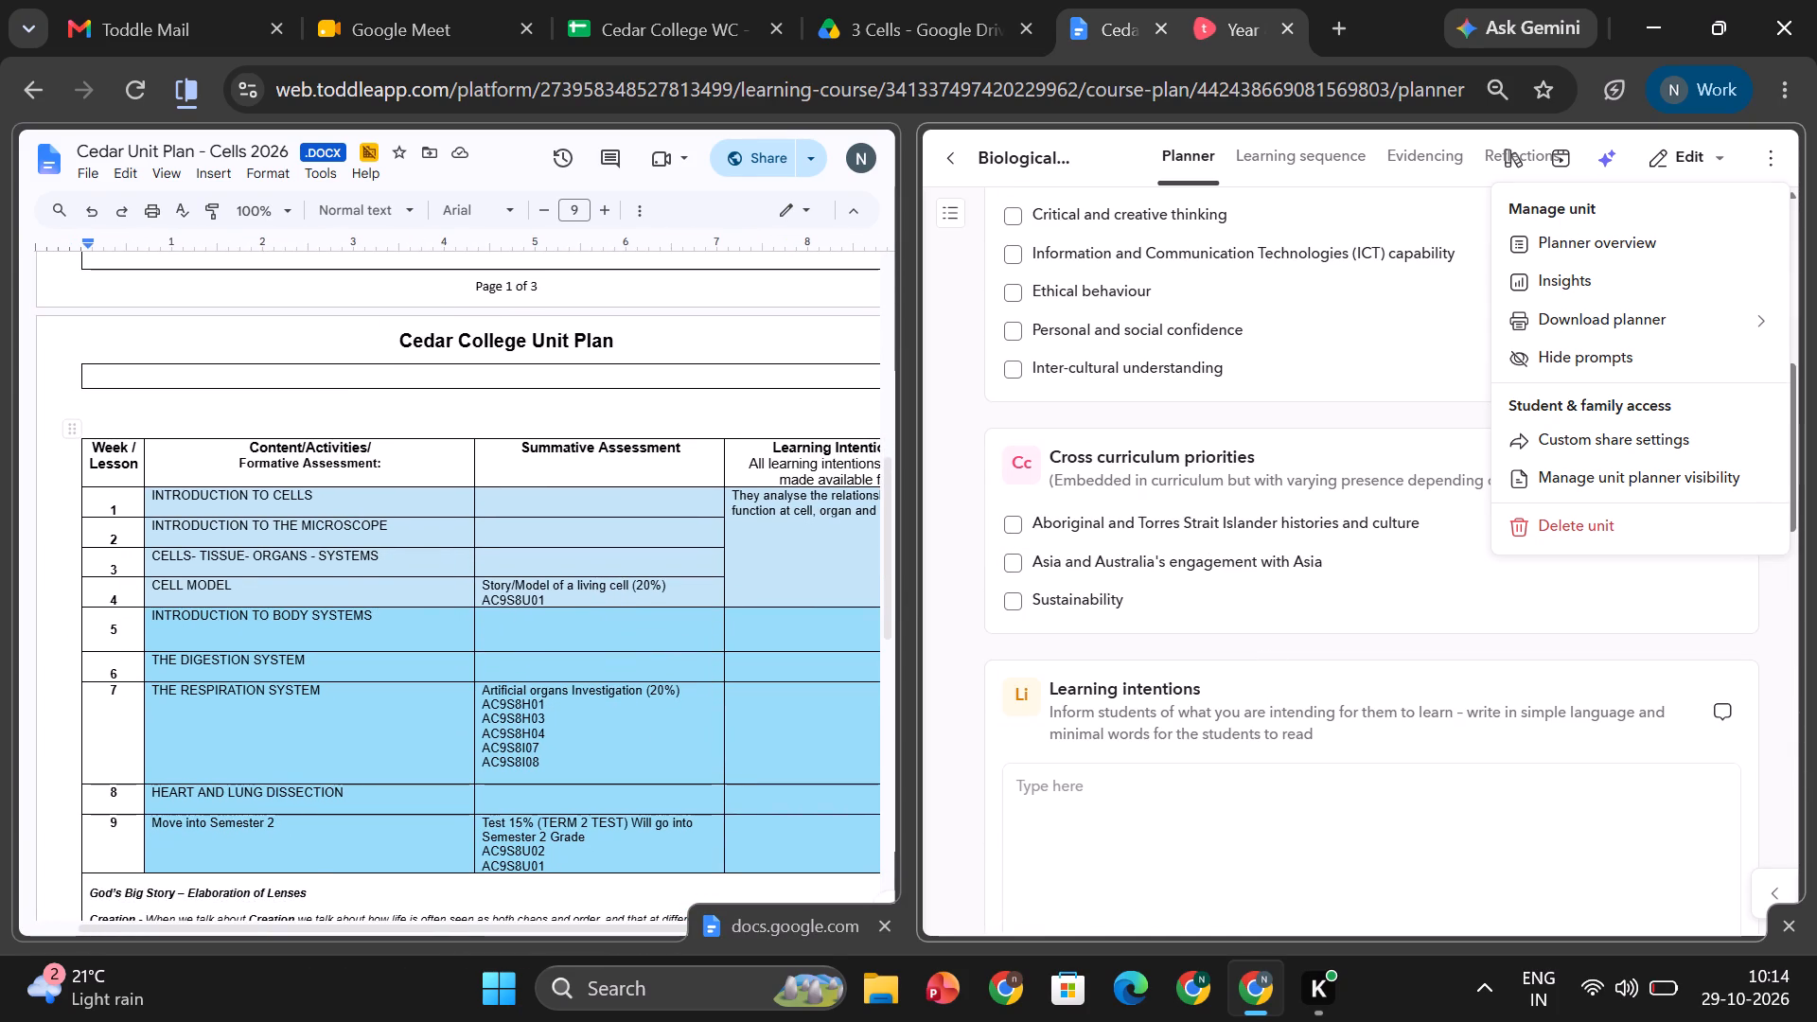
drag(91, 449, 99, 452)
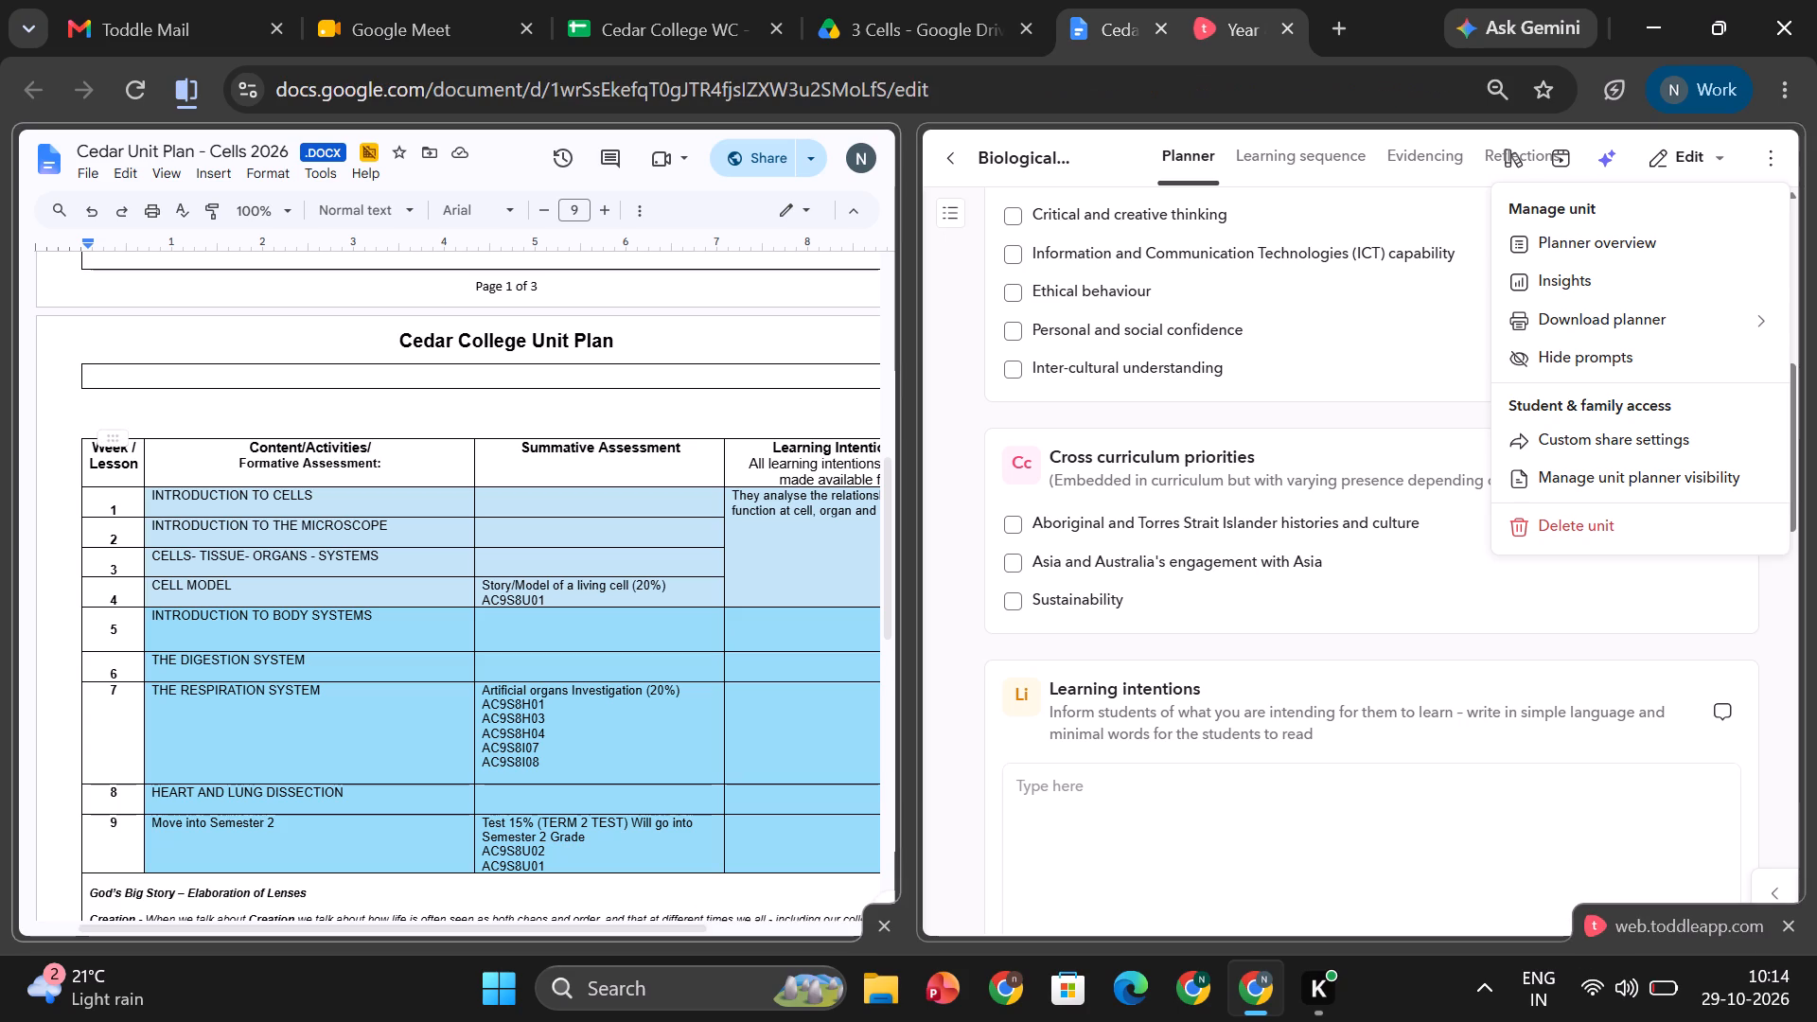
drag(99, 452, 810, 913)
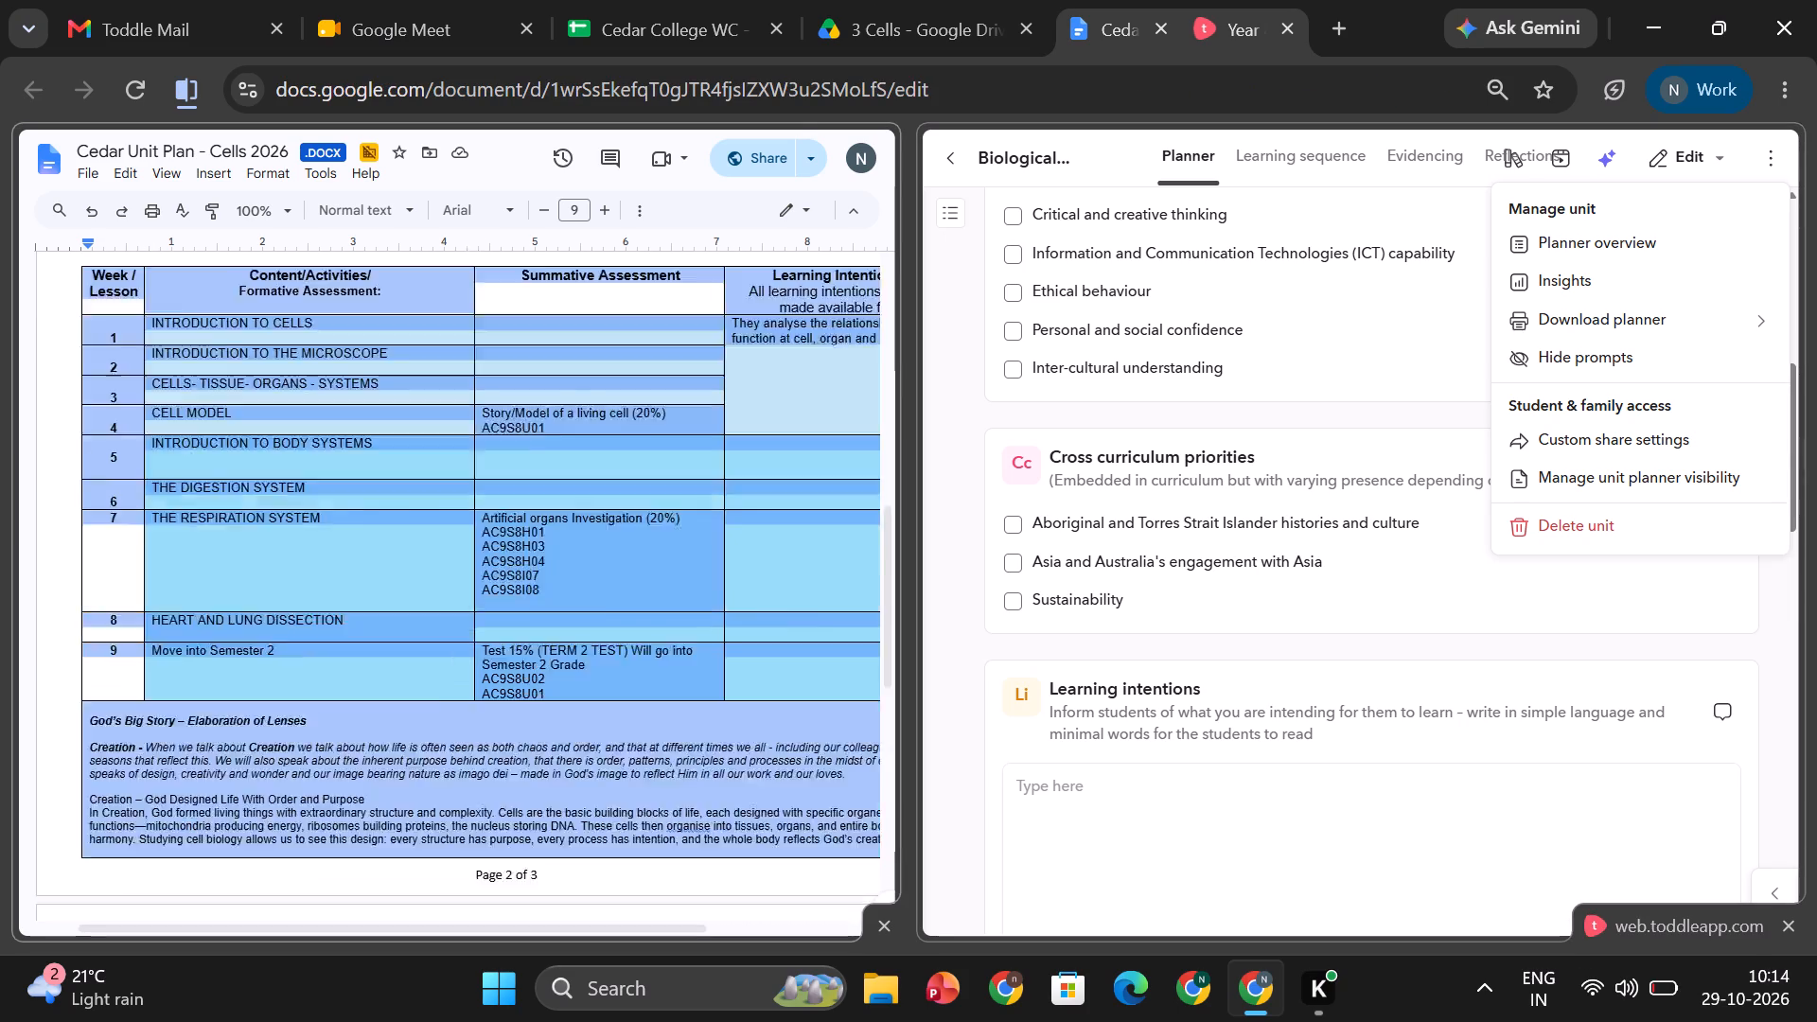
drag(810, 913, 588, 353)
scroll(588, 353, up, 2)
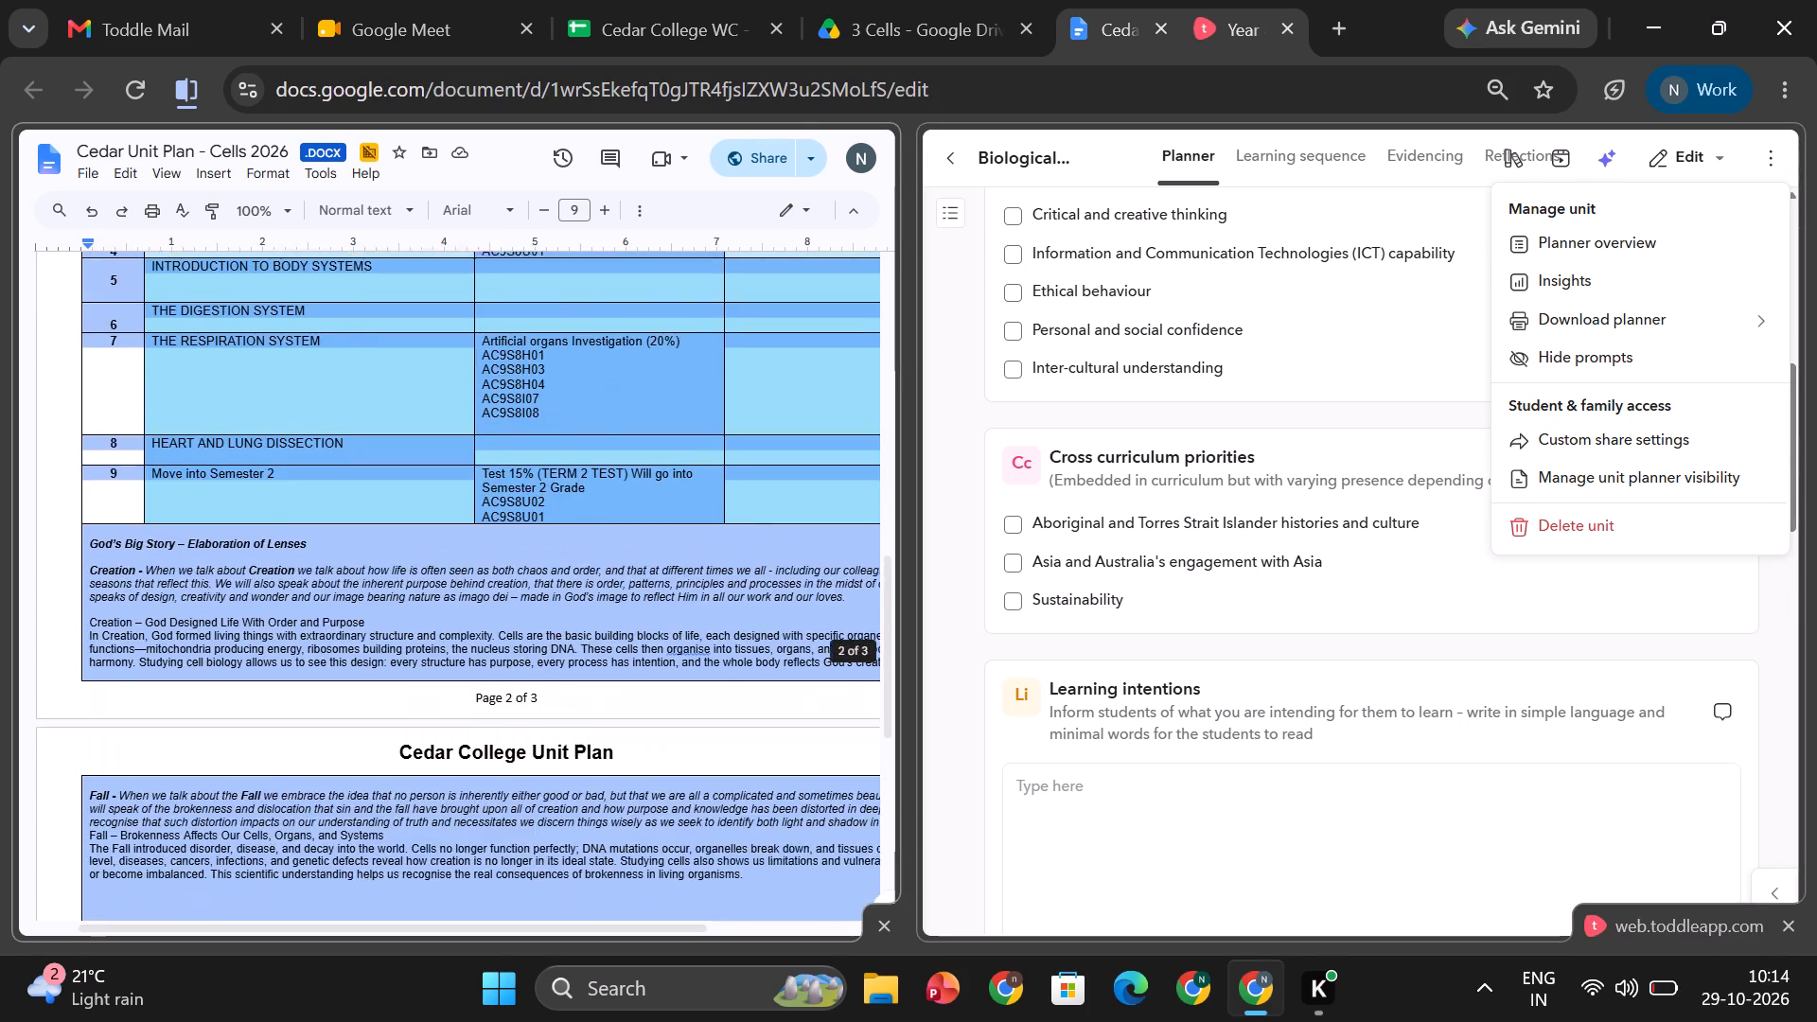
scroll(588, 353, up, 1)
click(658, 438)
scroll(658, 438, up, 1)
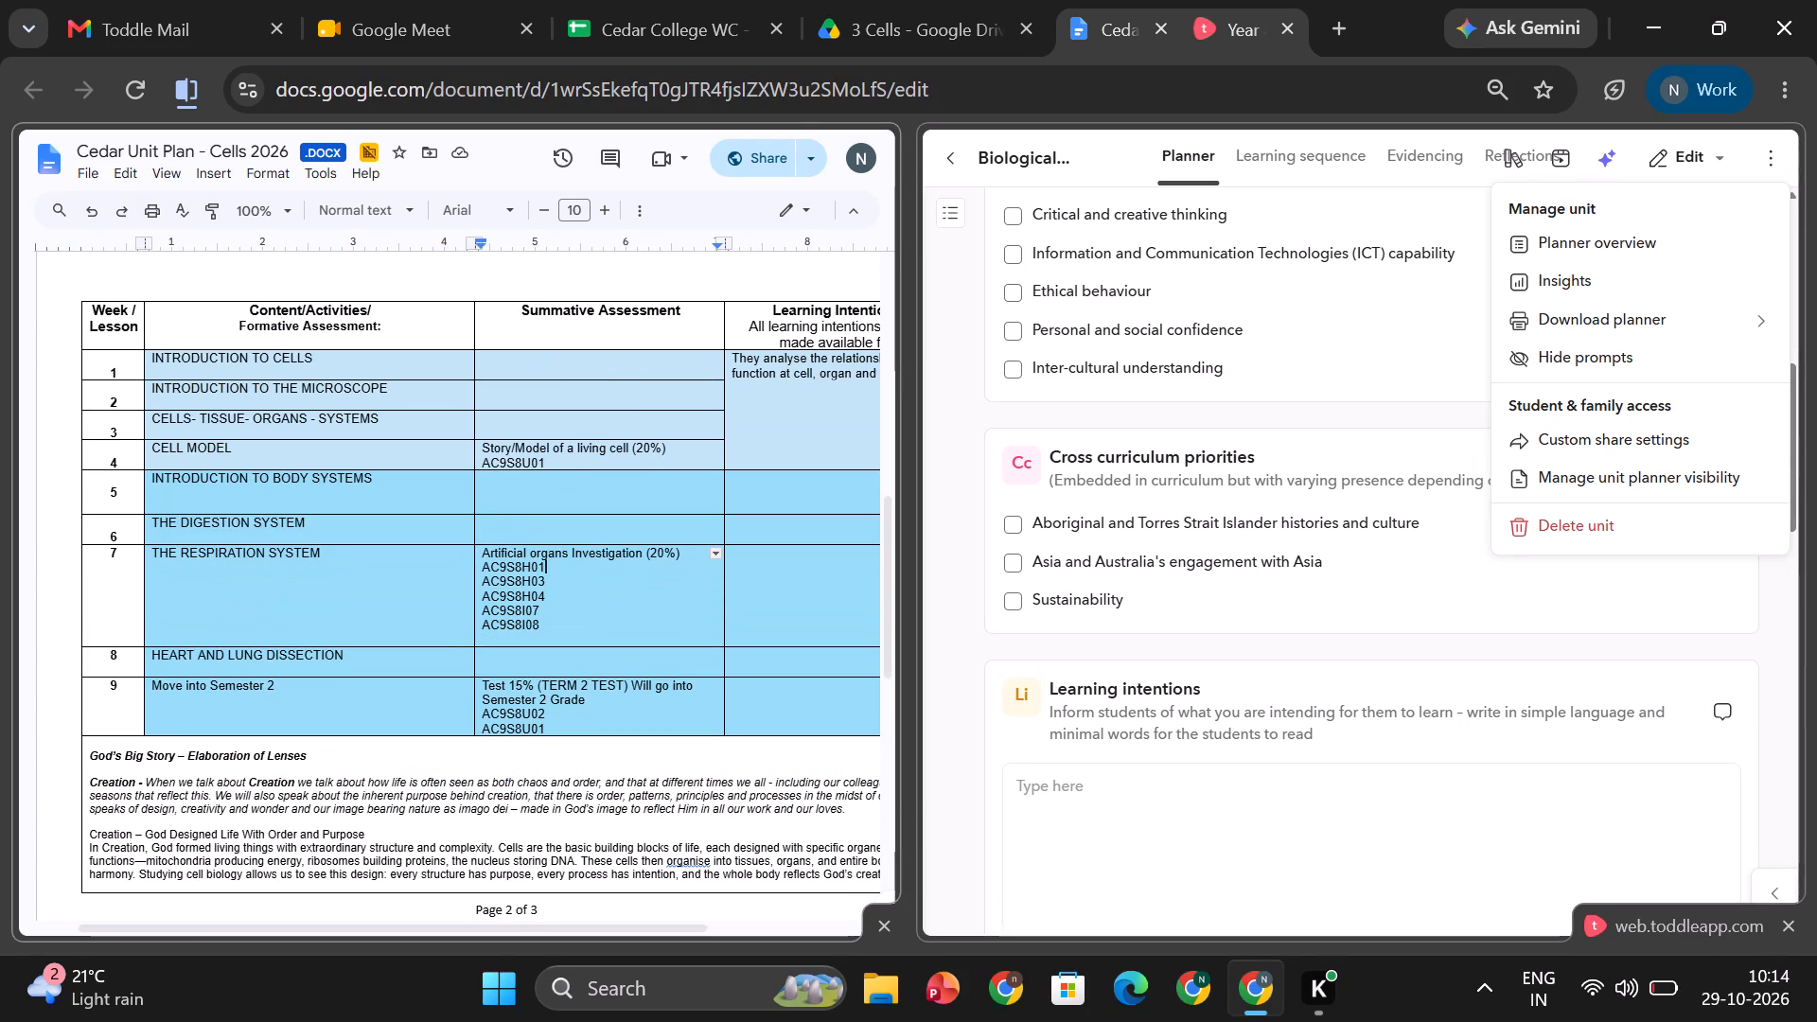
Copy the document's weekly lesson table, from the header row through week 9, into the unit's Learning experiences field.
drag(91, 312, 256, 348)
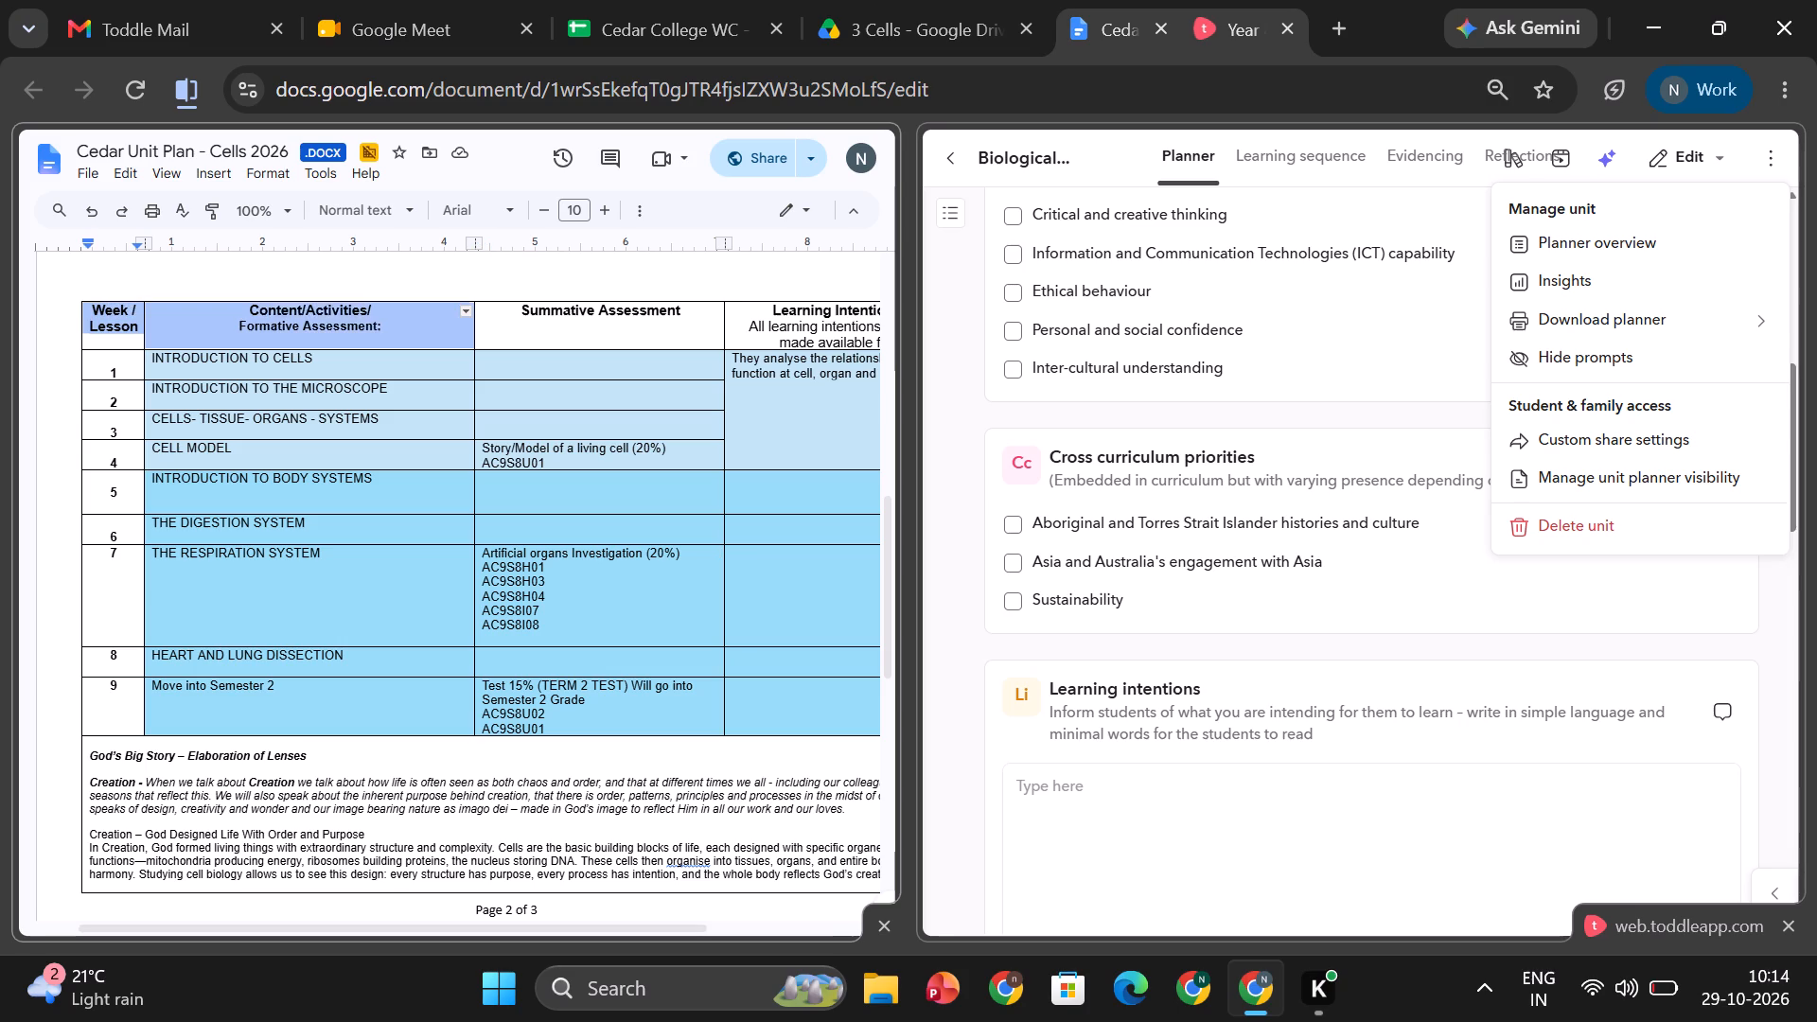
drag(256, 348, 804, 533)
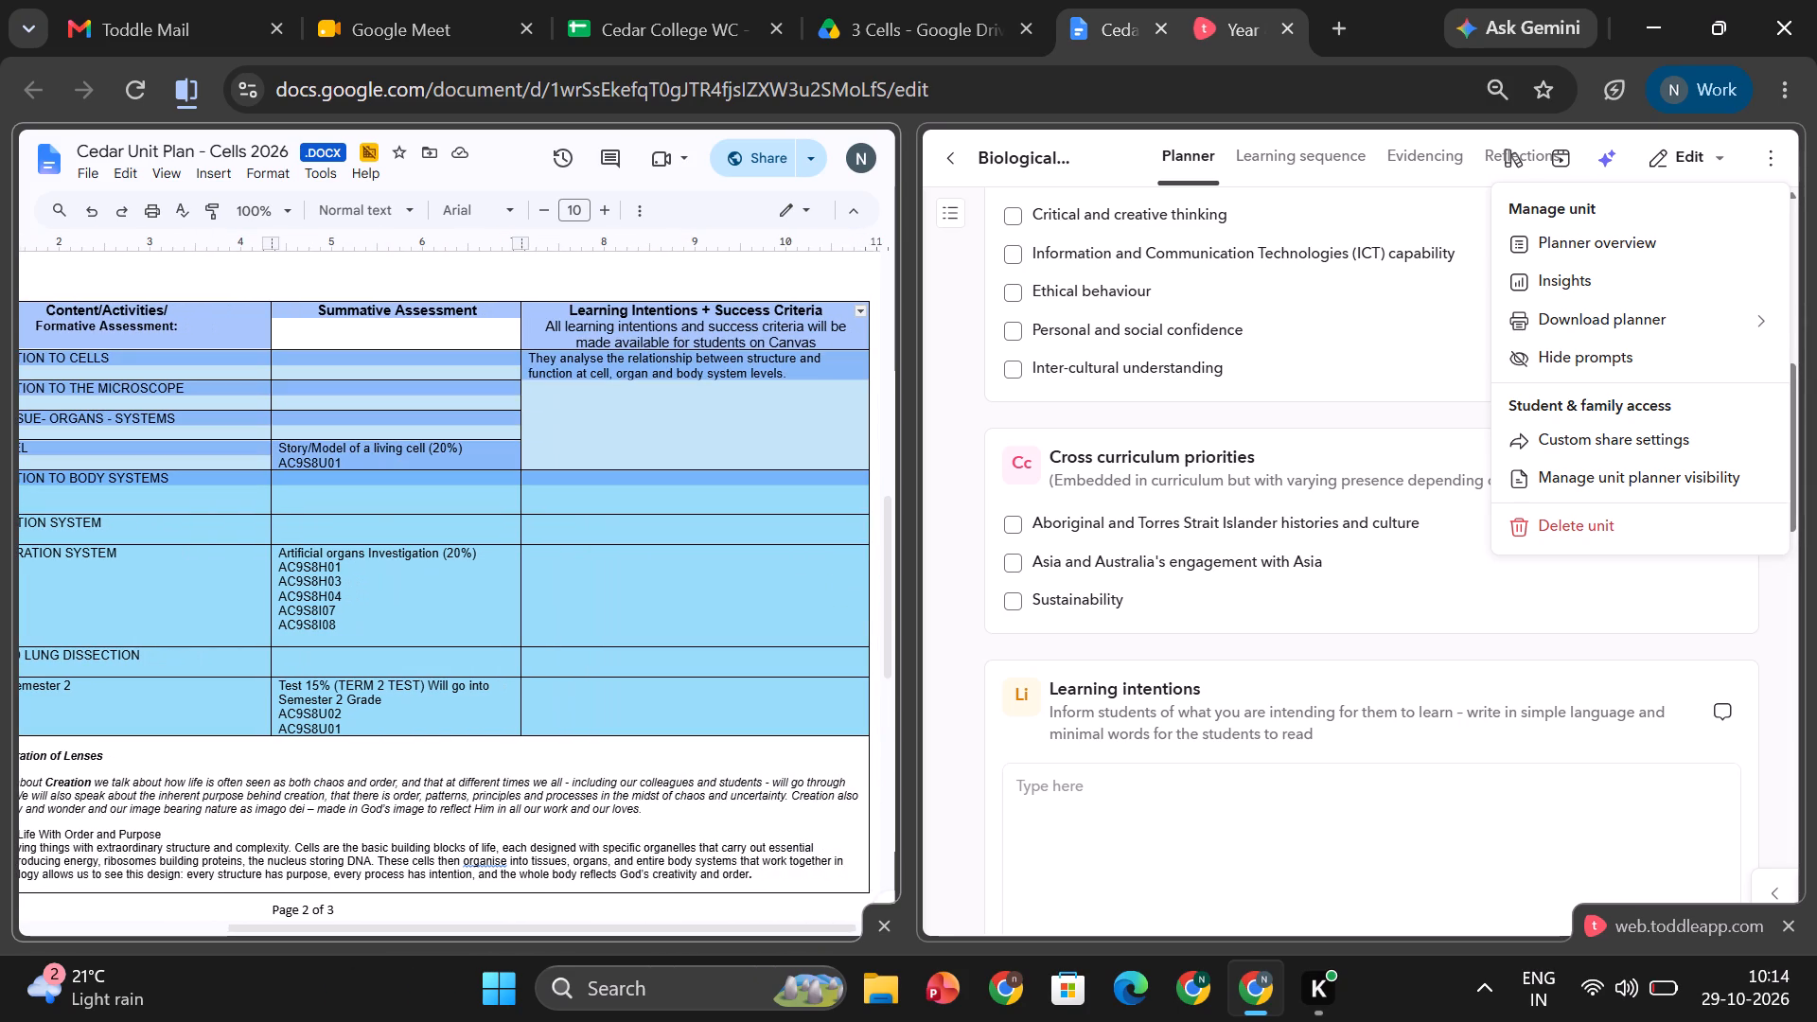
drag(804, 533, 785, 693)
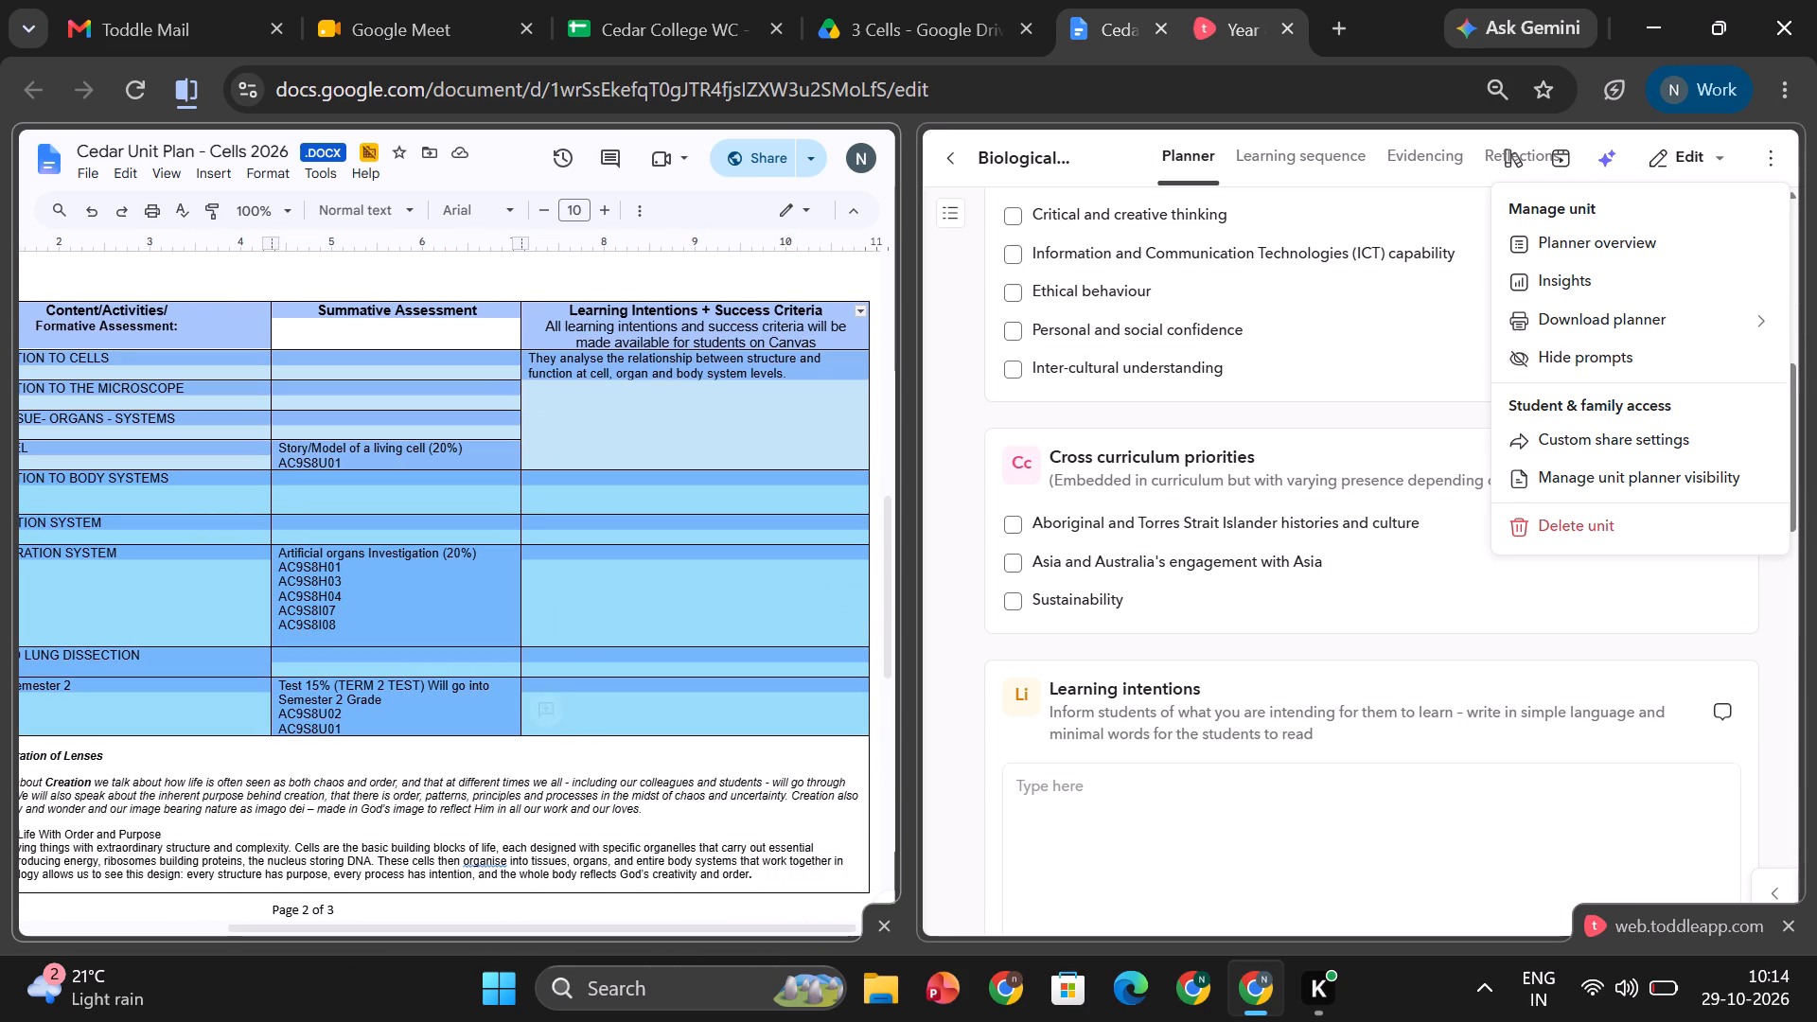
key(ctrl+c)
scroll(1370, 809, down, 3)
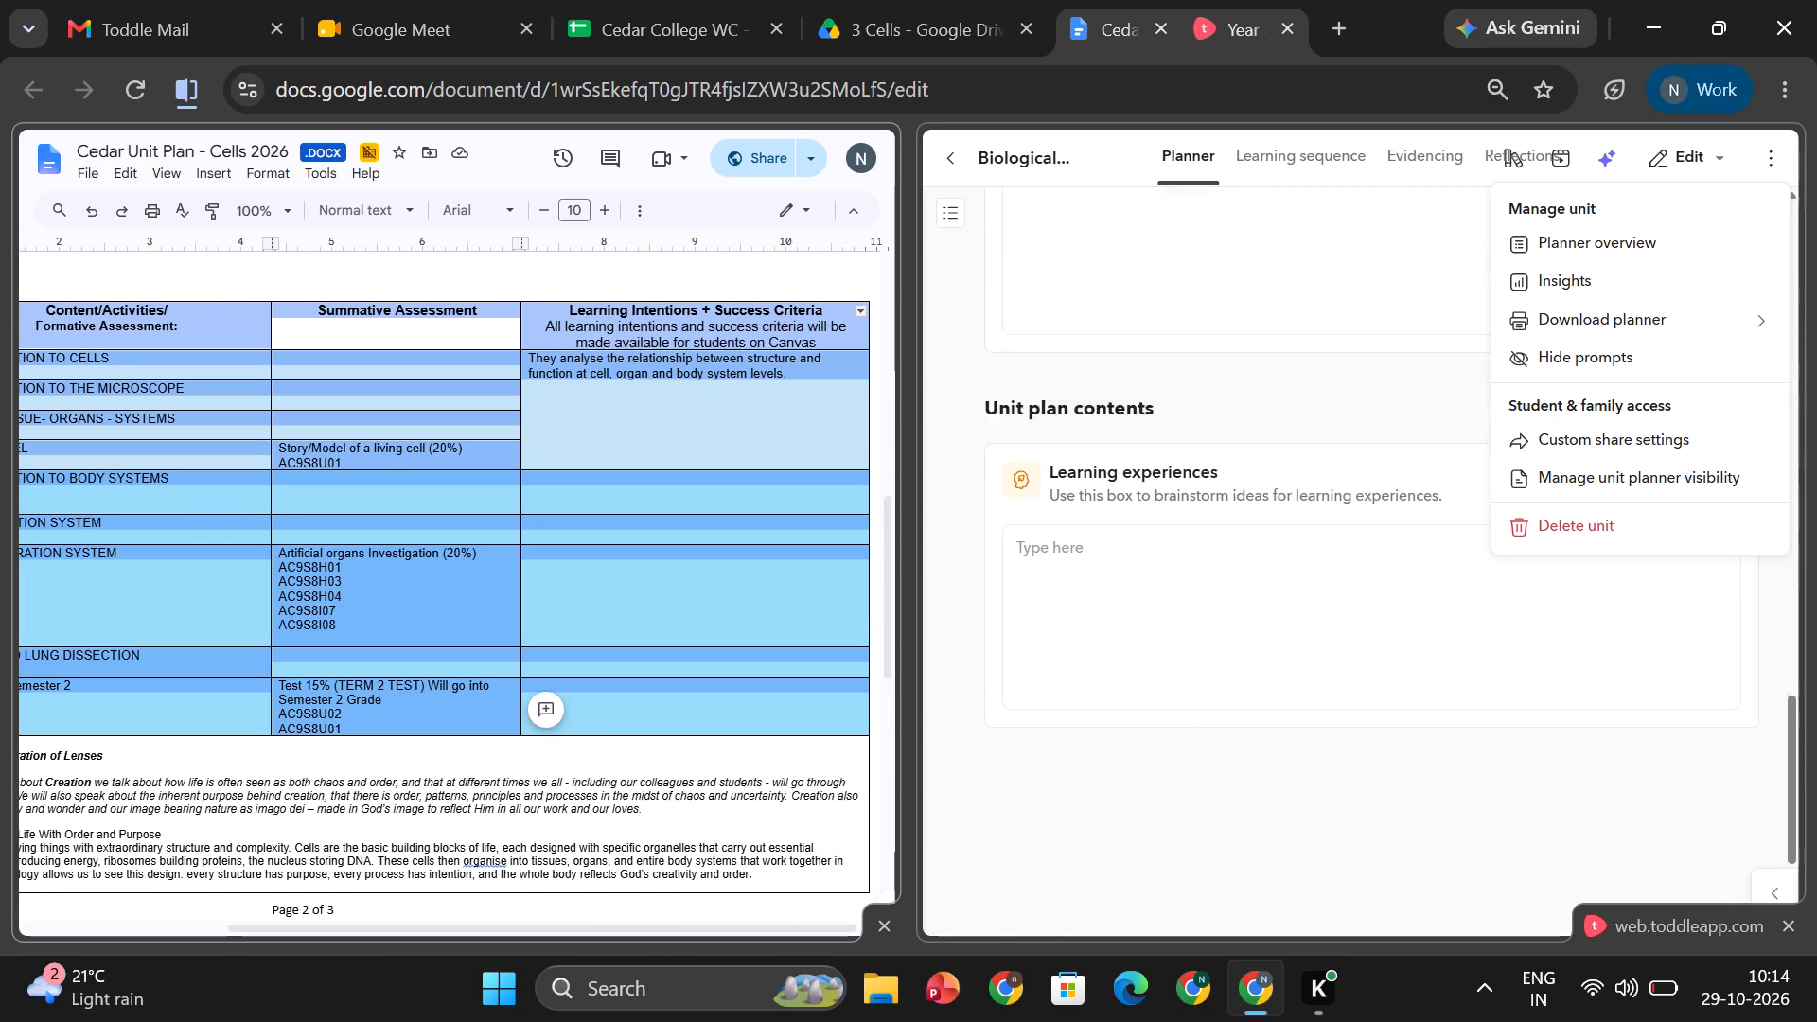
scroll(1370, 809, down, 3)
click(1107, 328)
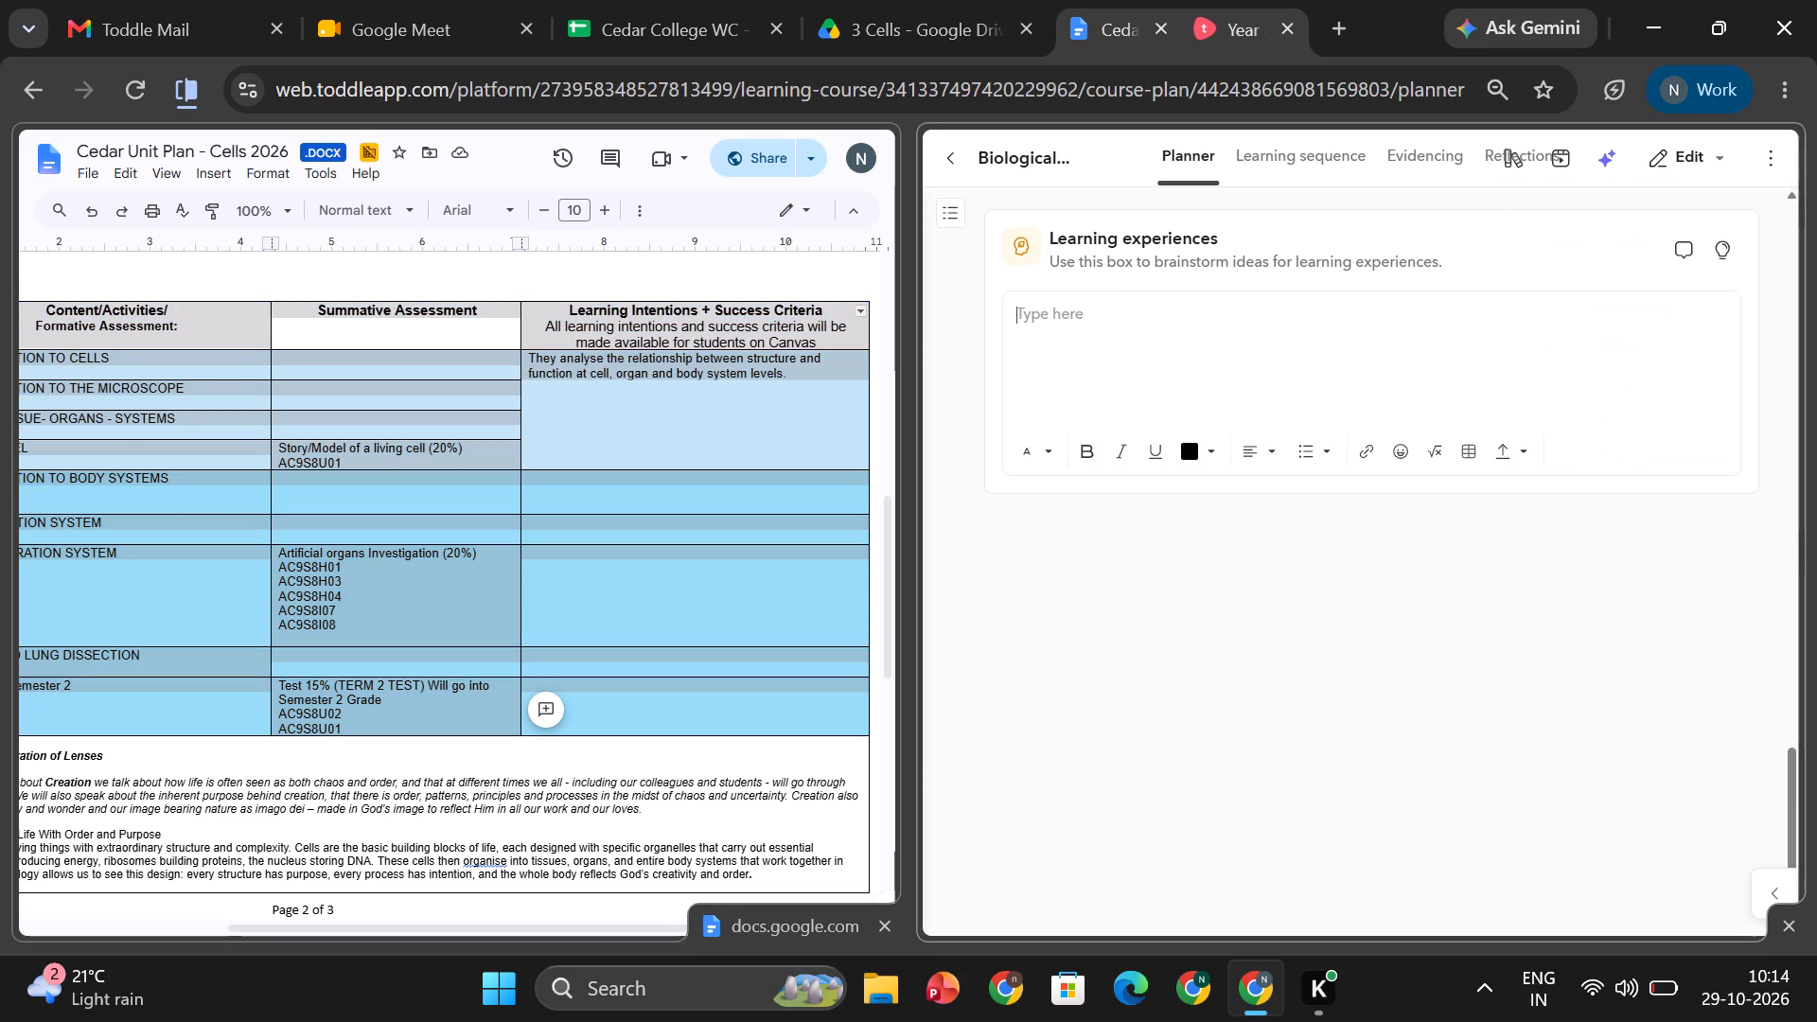
key(ctrl+v)
scroll(1246, 560, up, 1)
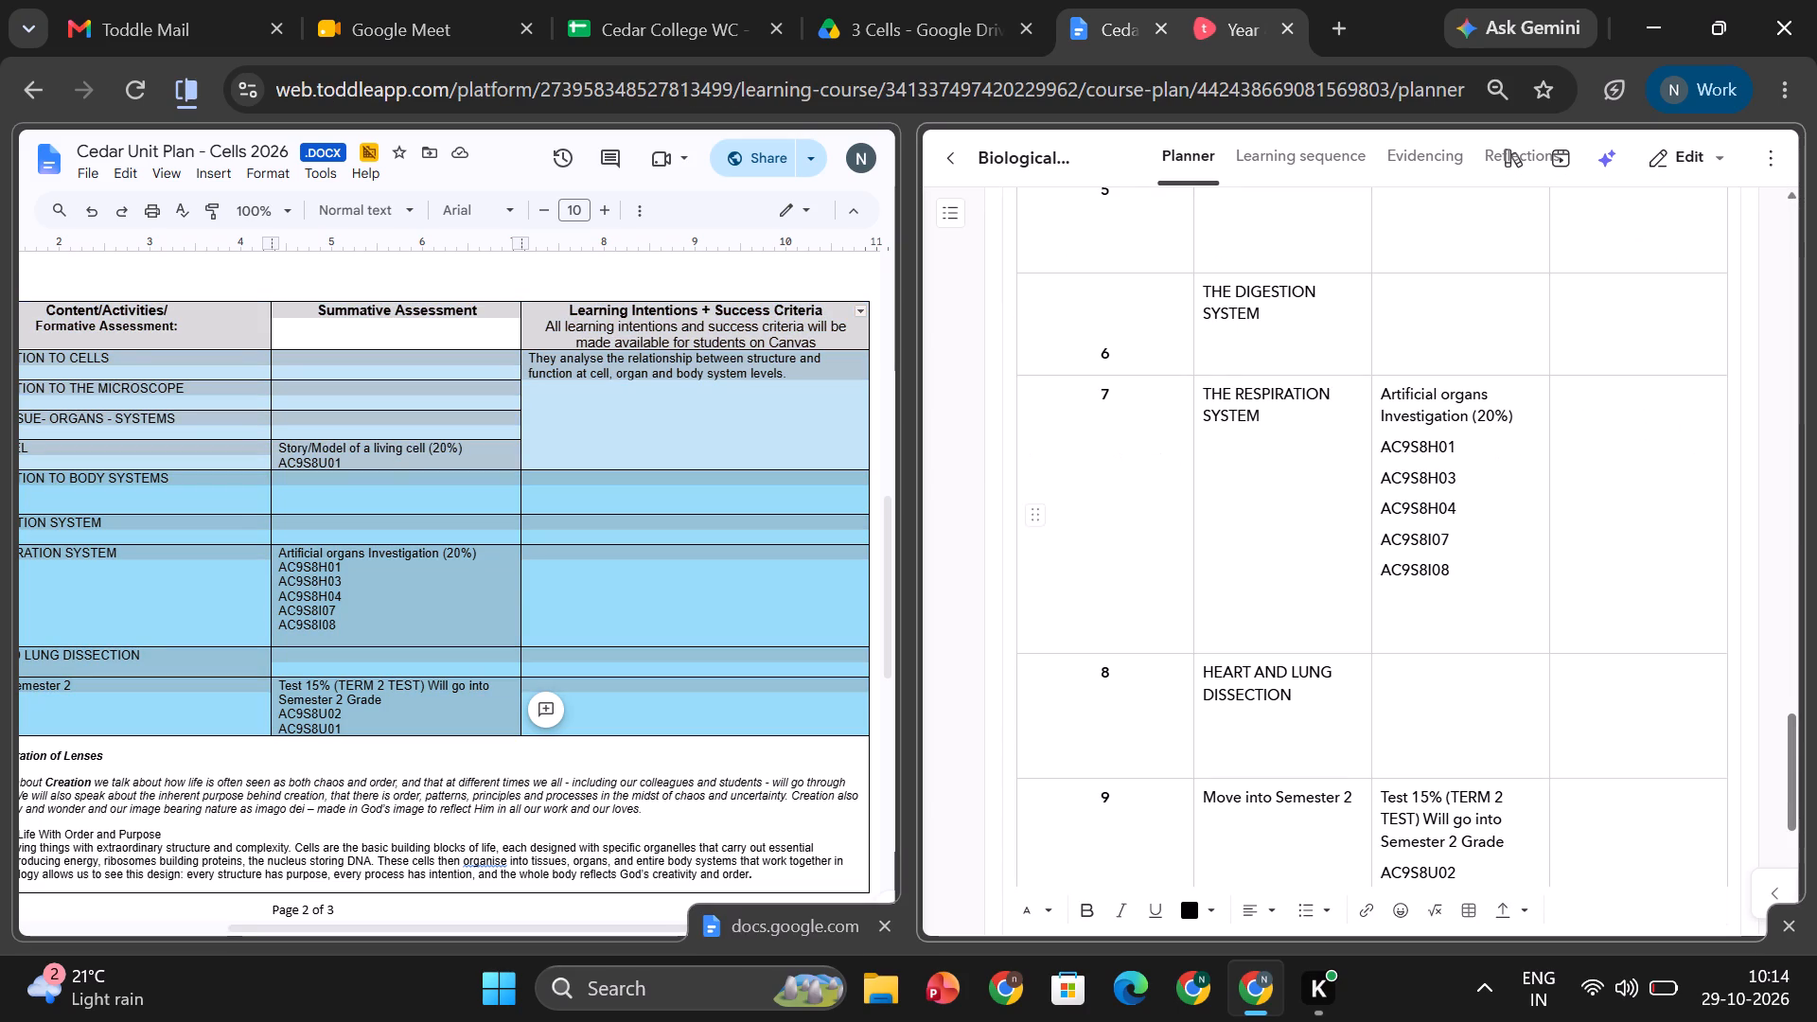
Resize the Learning experiences table columns, narrowing Week / Lesson and Summative Assessment and widening Content/Activities and Learning Intentions + Success Criteria.
scroll(1246, 560, up, 3)
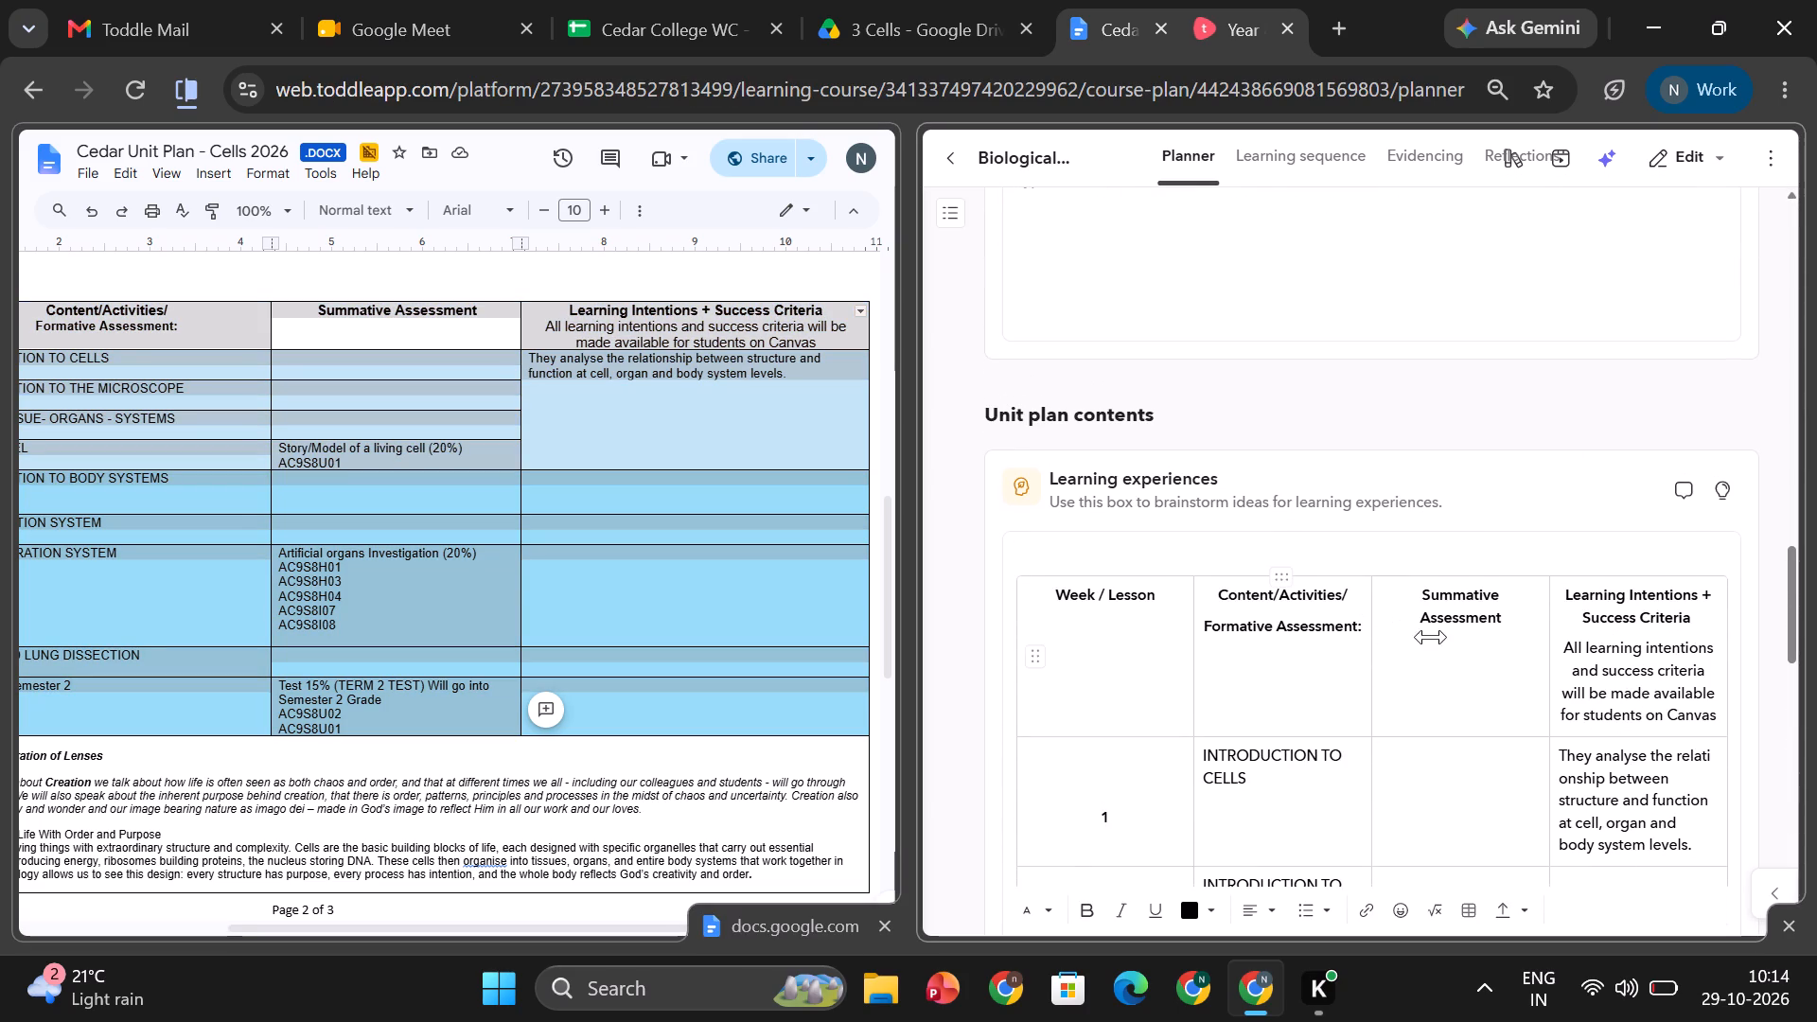
click(1431, 637)
click(1348, 651)
drag(1369, 651, 1418, 651)
click(1506, 626)
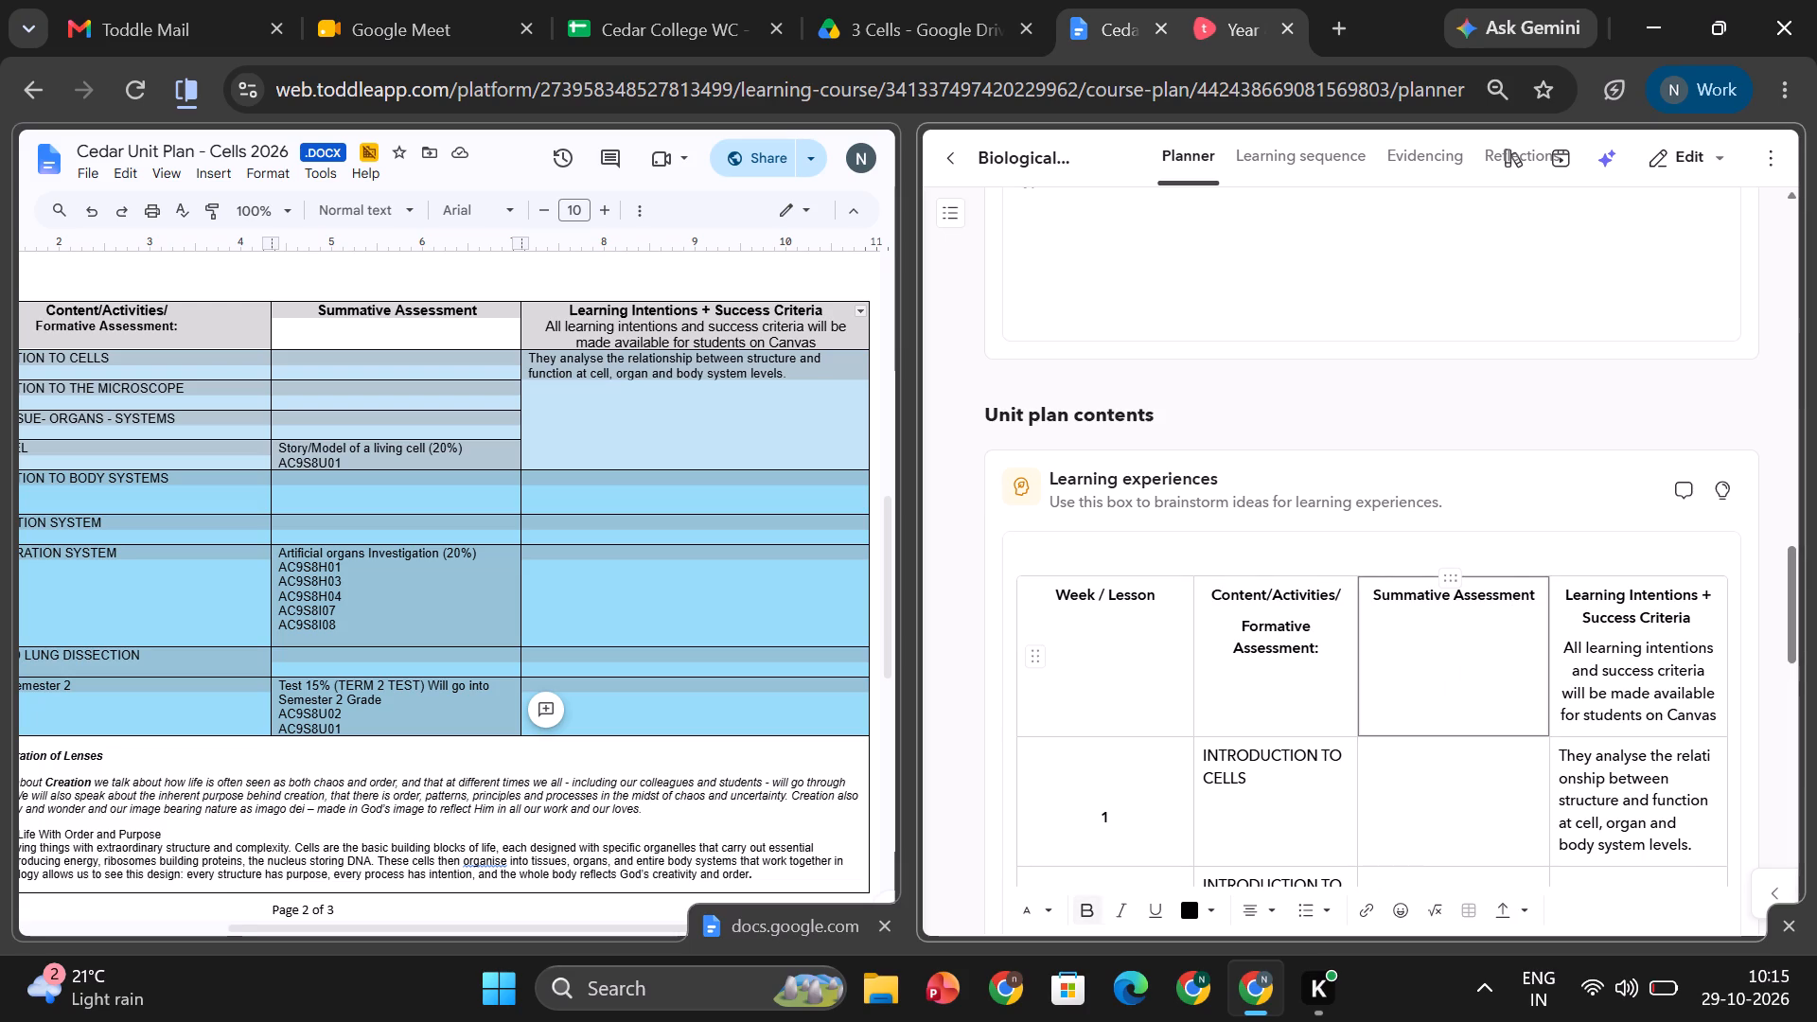
click(1182, 634)
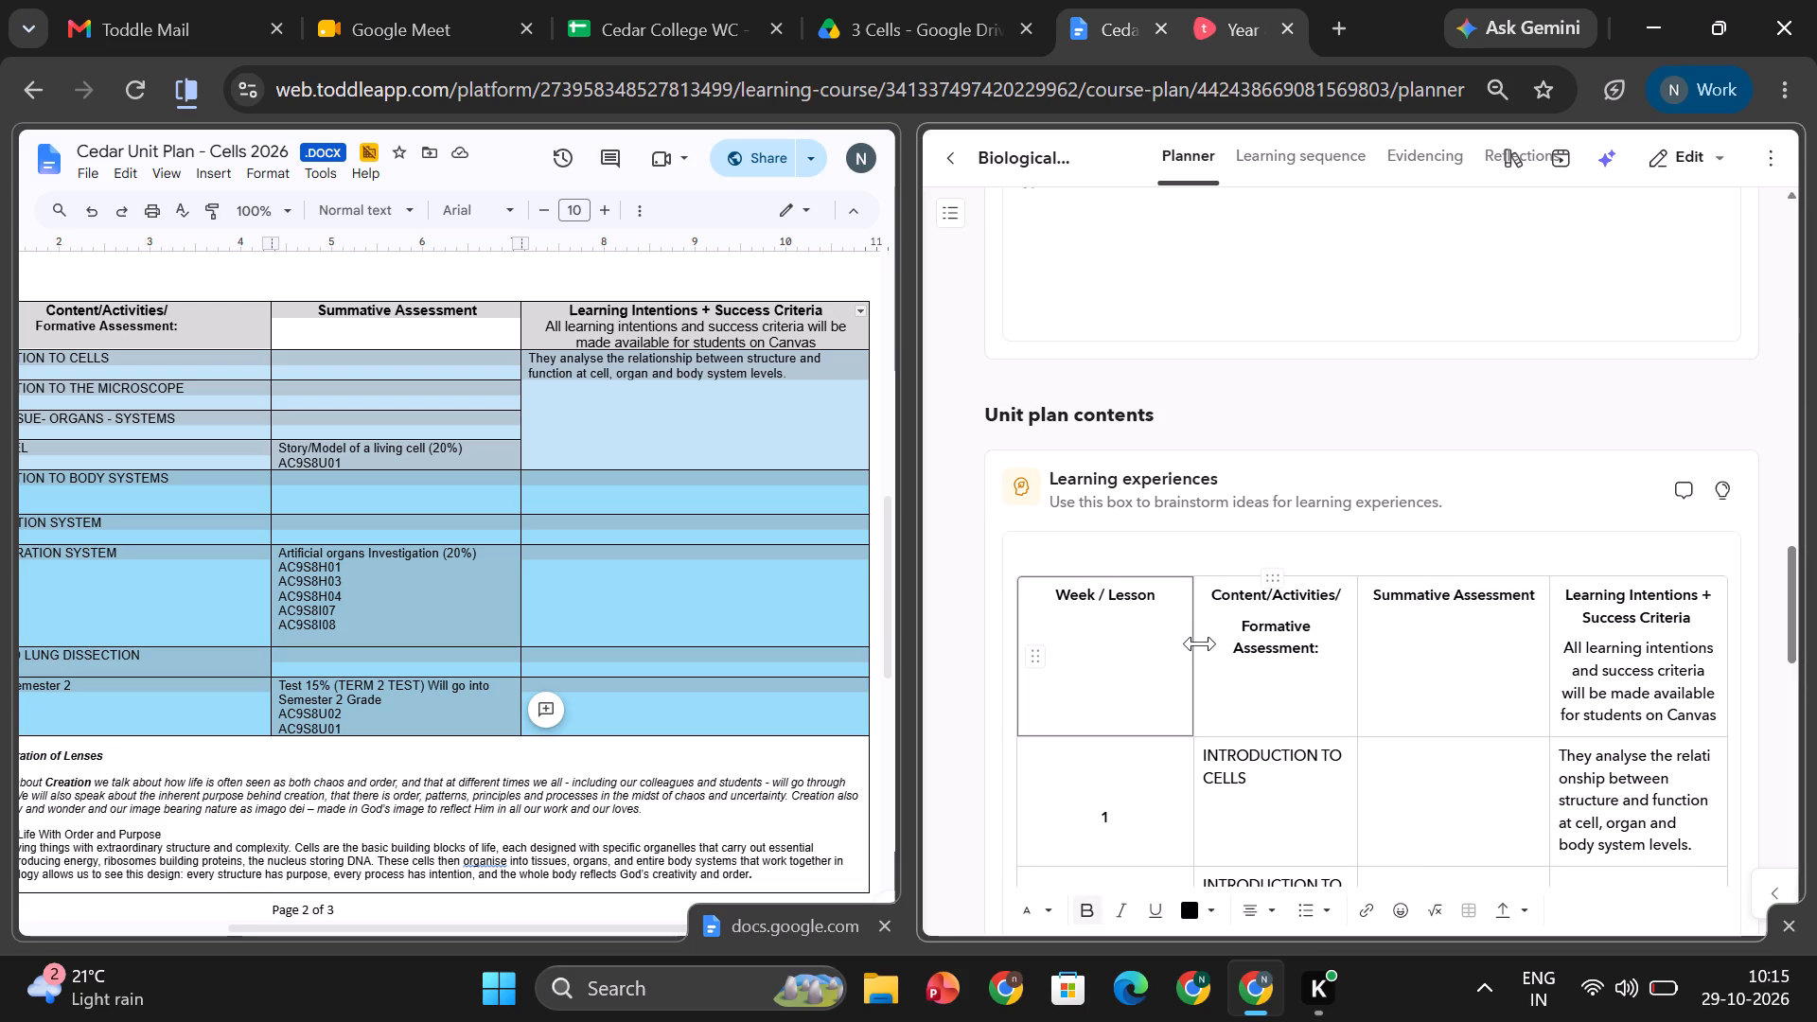
drag(1200, 647, 1149, 640)
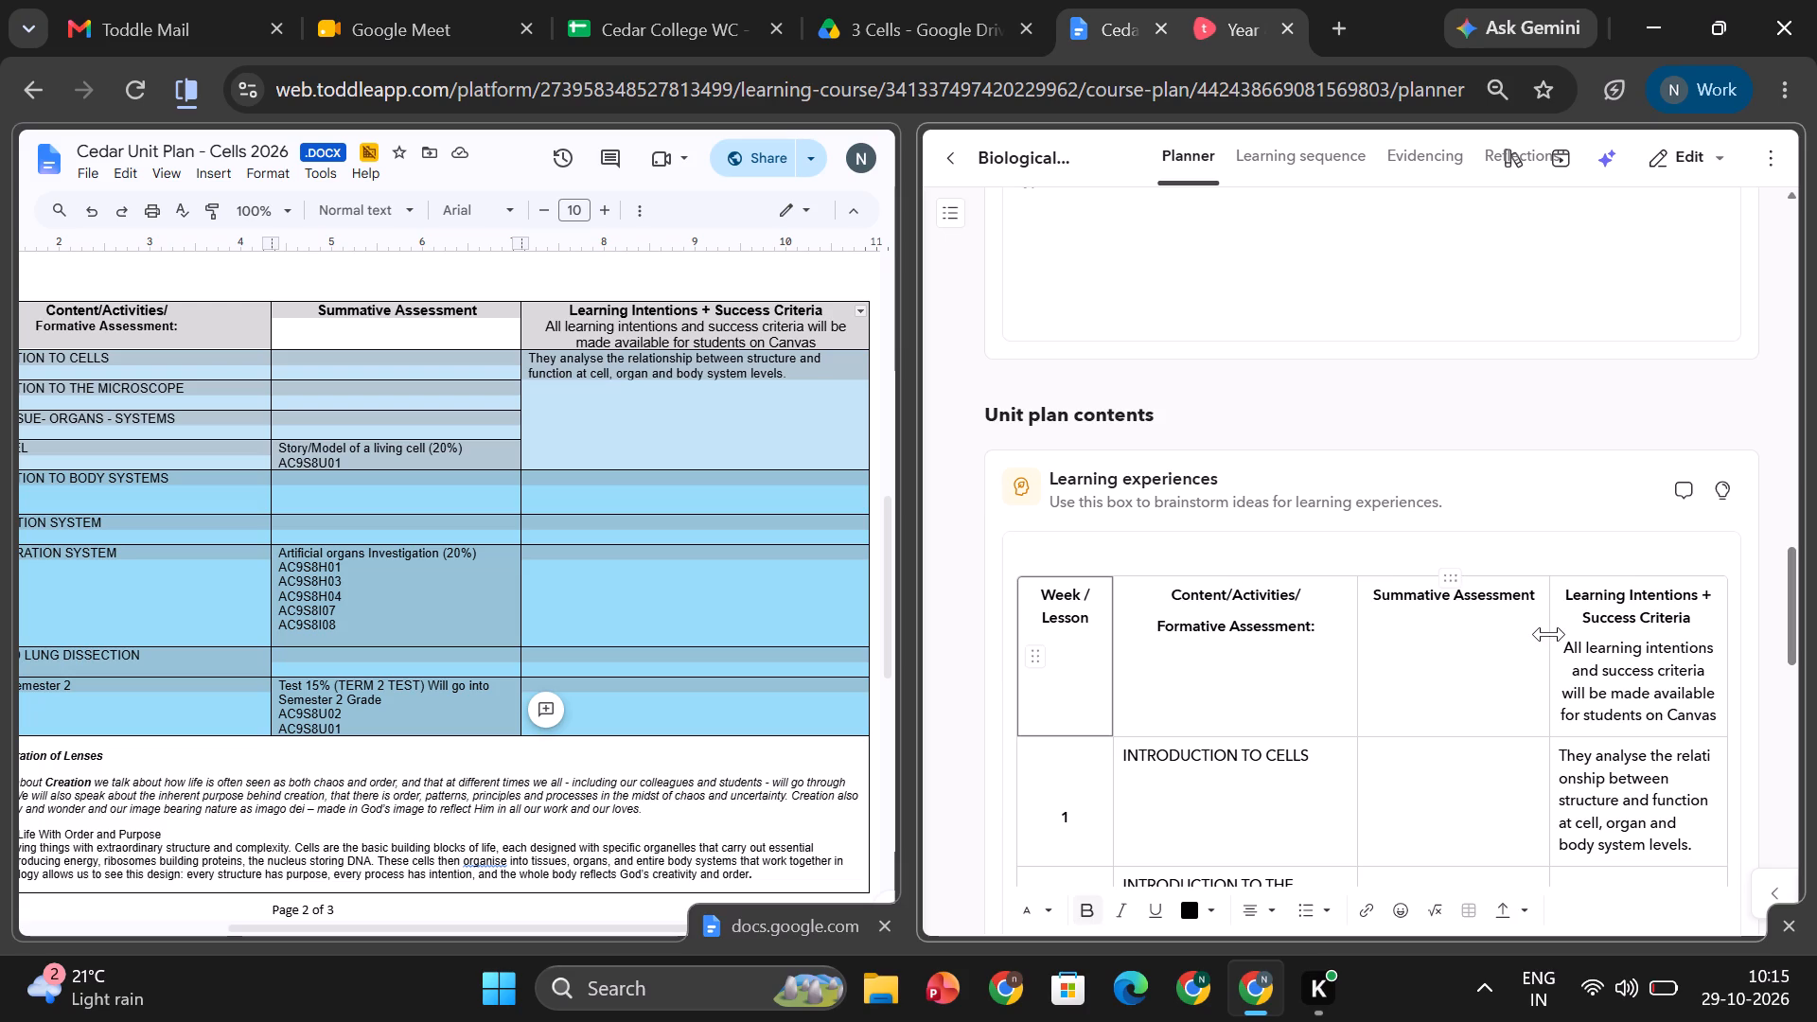
drag(1550, 635, 1491, 636)
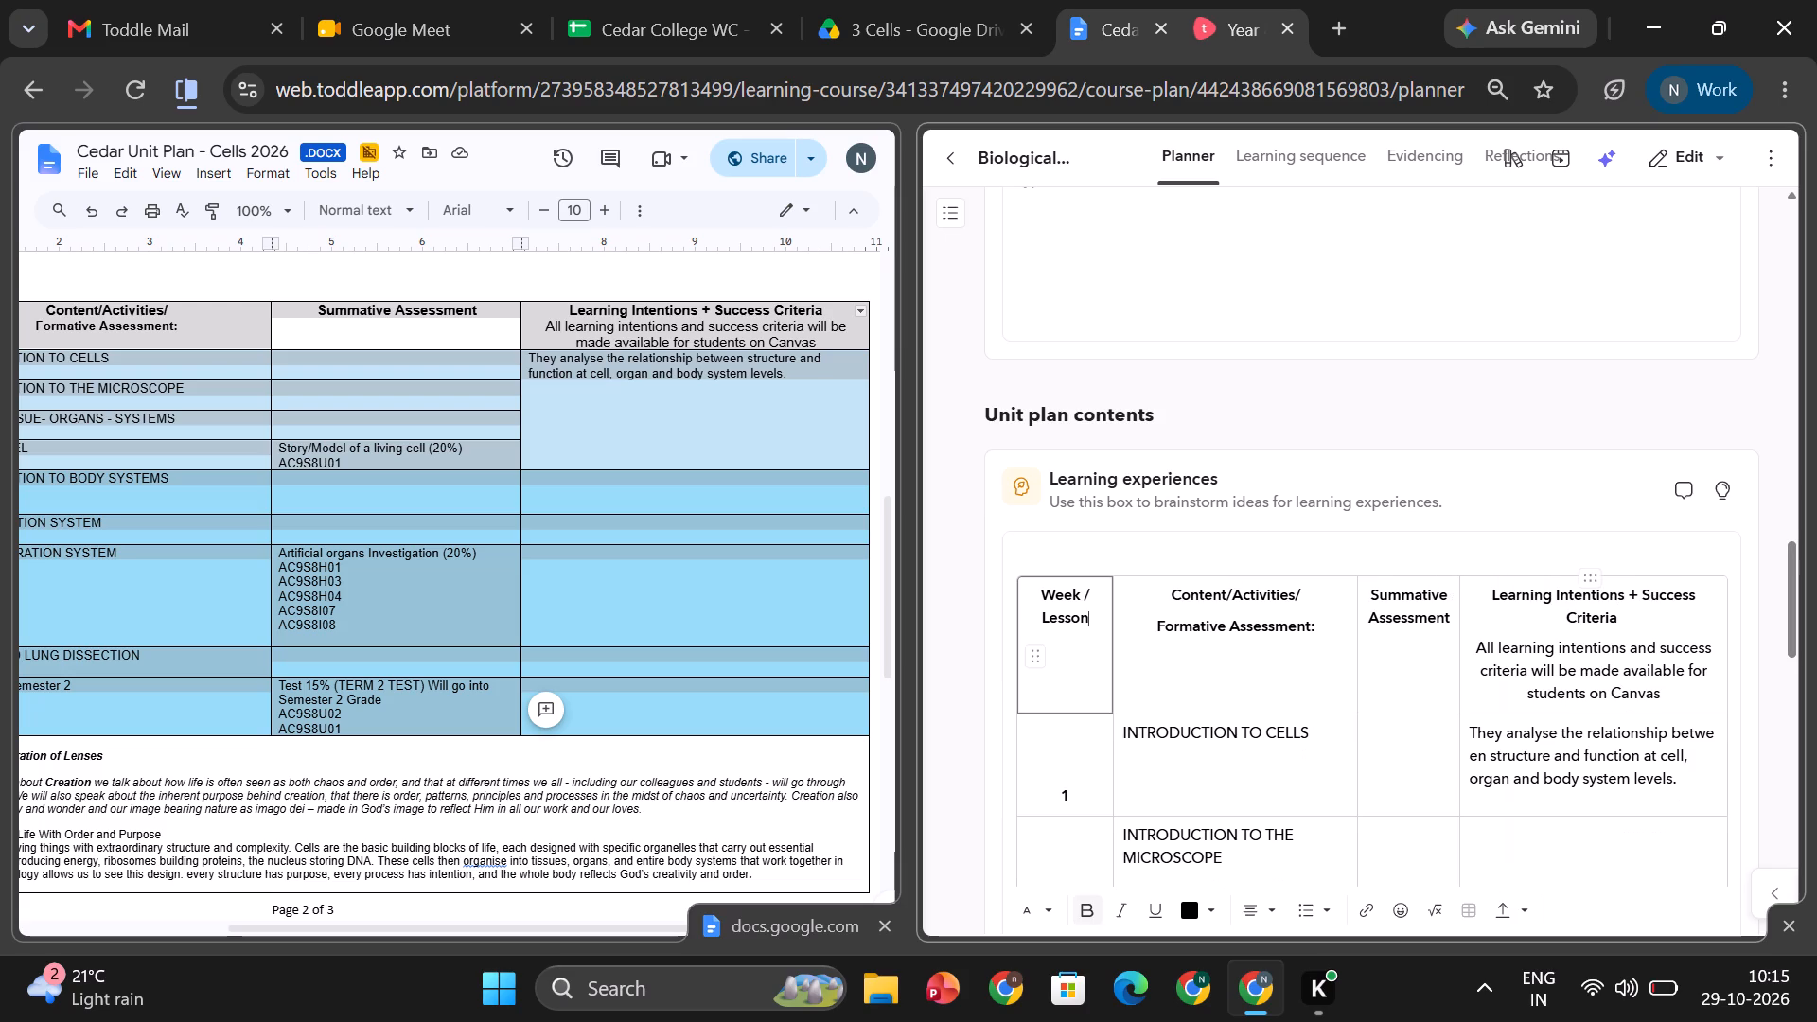
scroll(1491, 636, down, 1)
scroll(735, 661, up, 1)
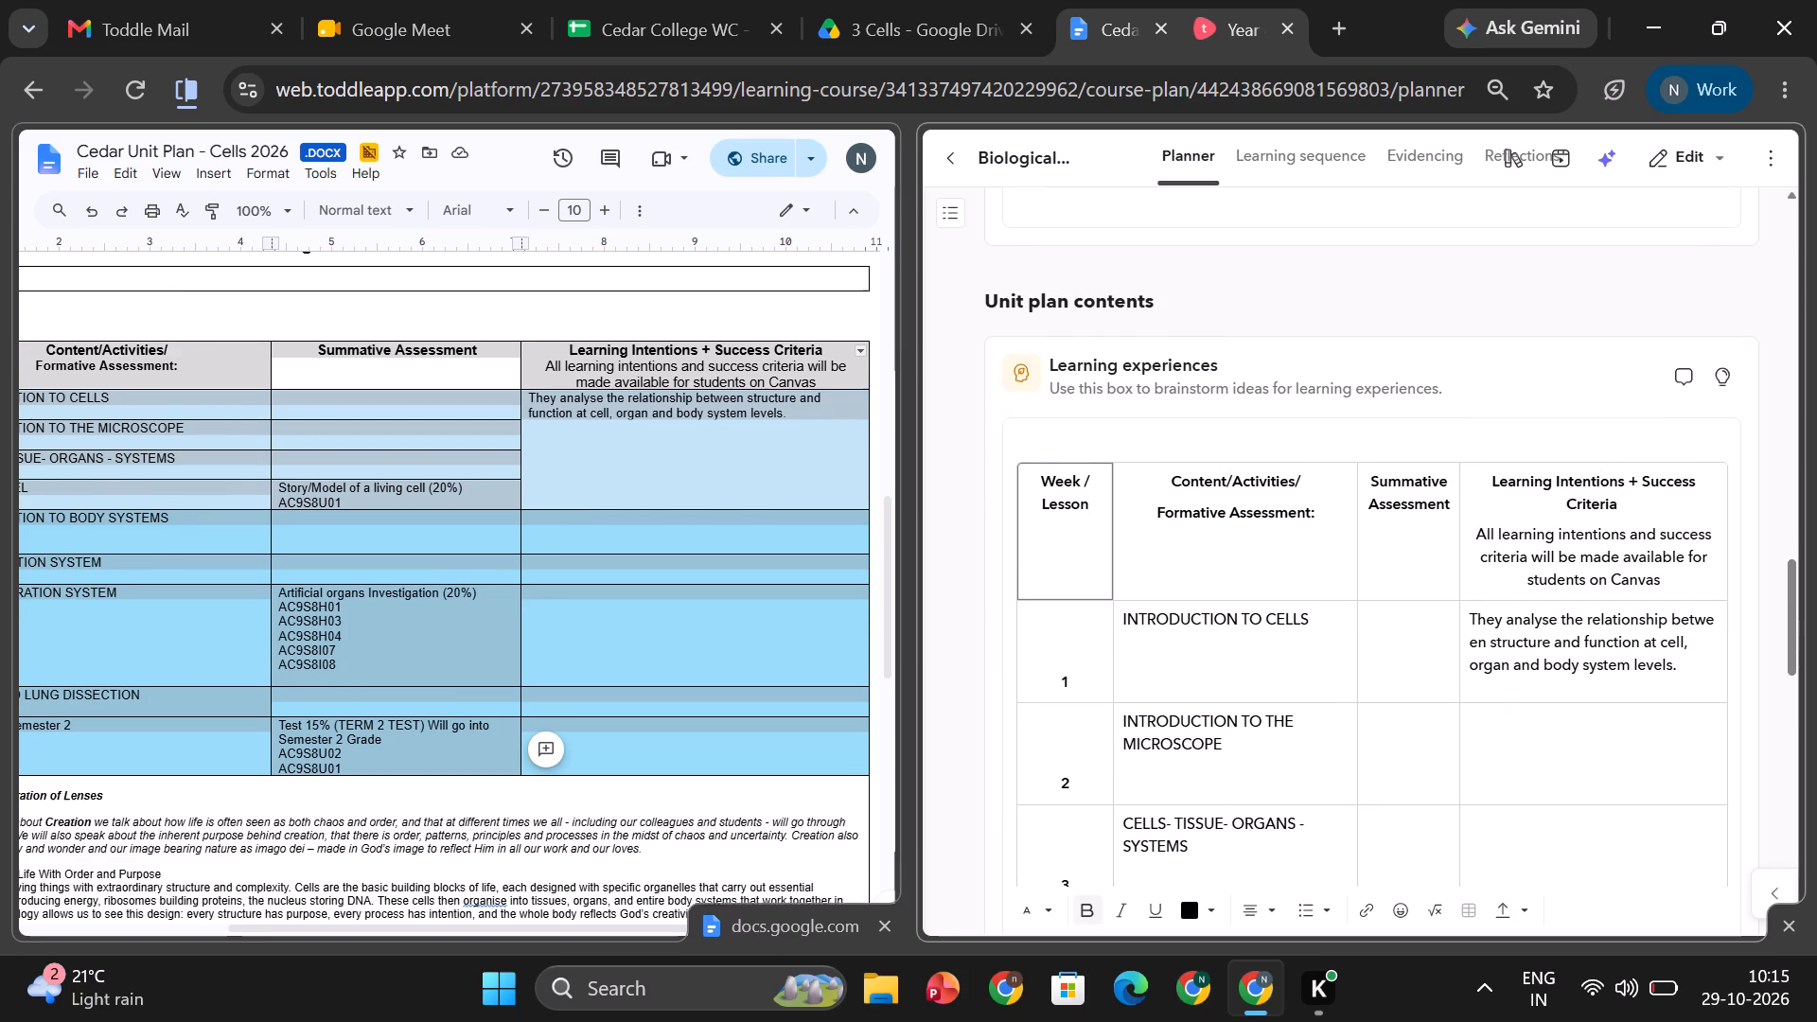
scroll(735, 661, up, 1)
scroll(735, 661, down, 2)
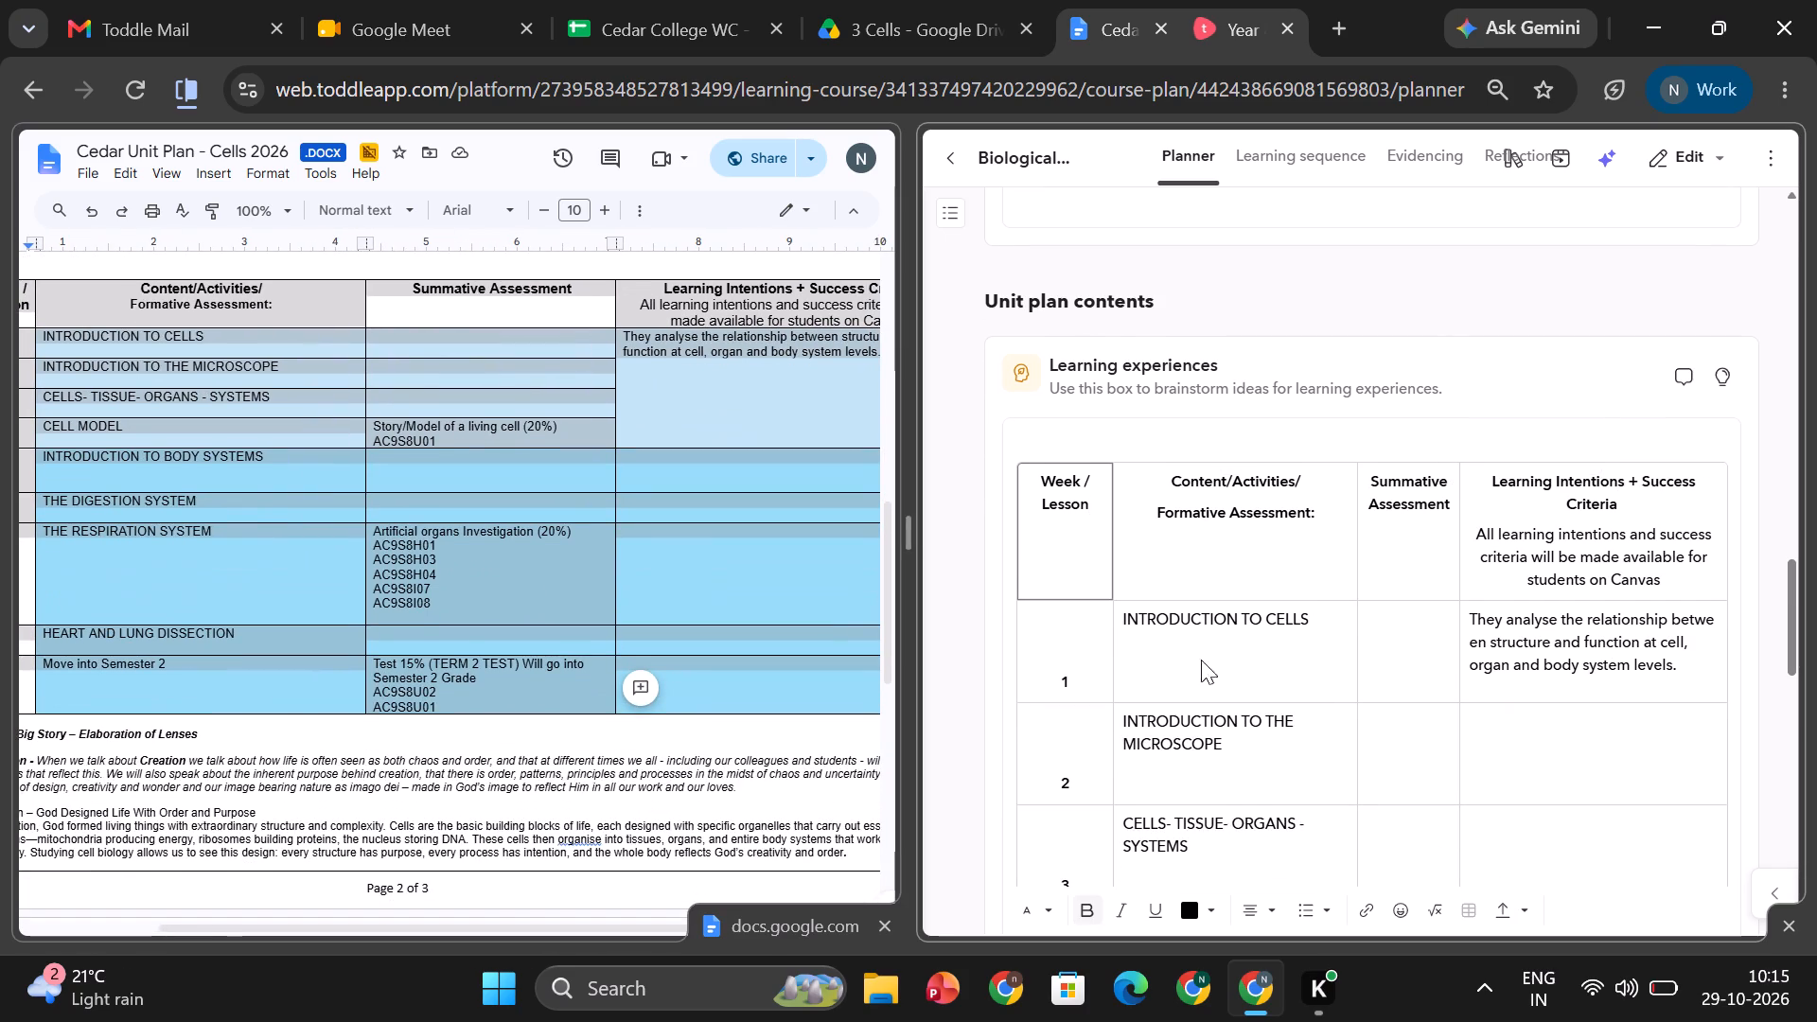
Copy the document's God's Big Story elaborations, from Creation through Restoration, into the unit's Christian Worldview - God's Big Story field.
scroll(1234, 662, down, 5)
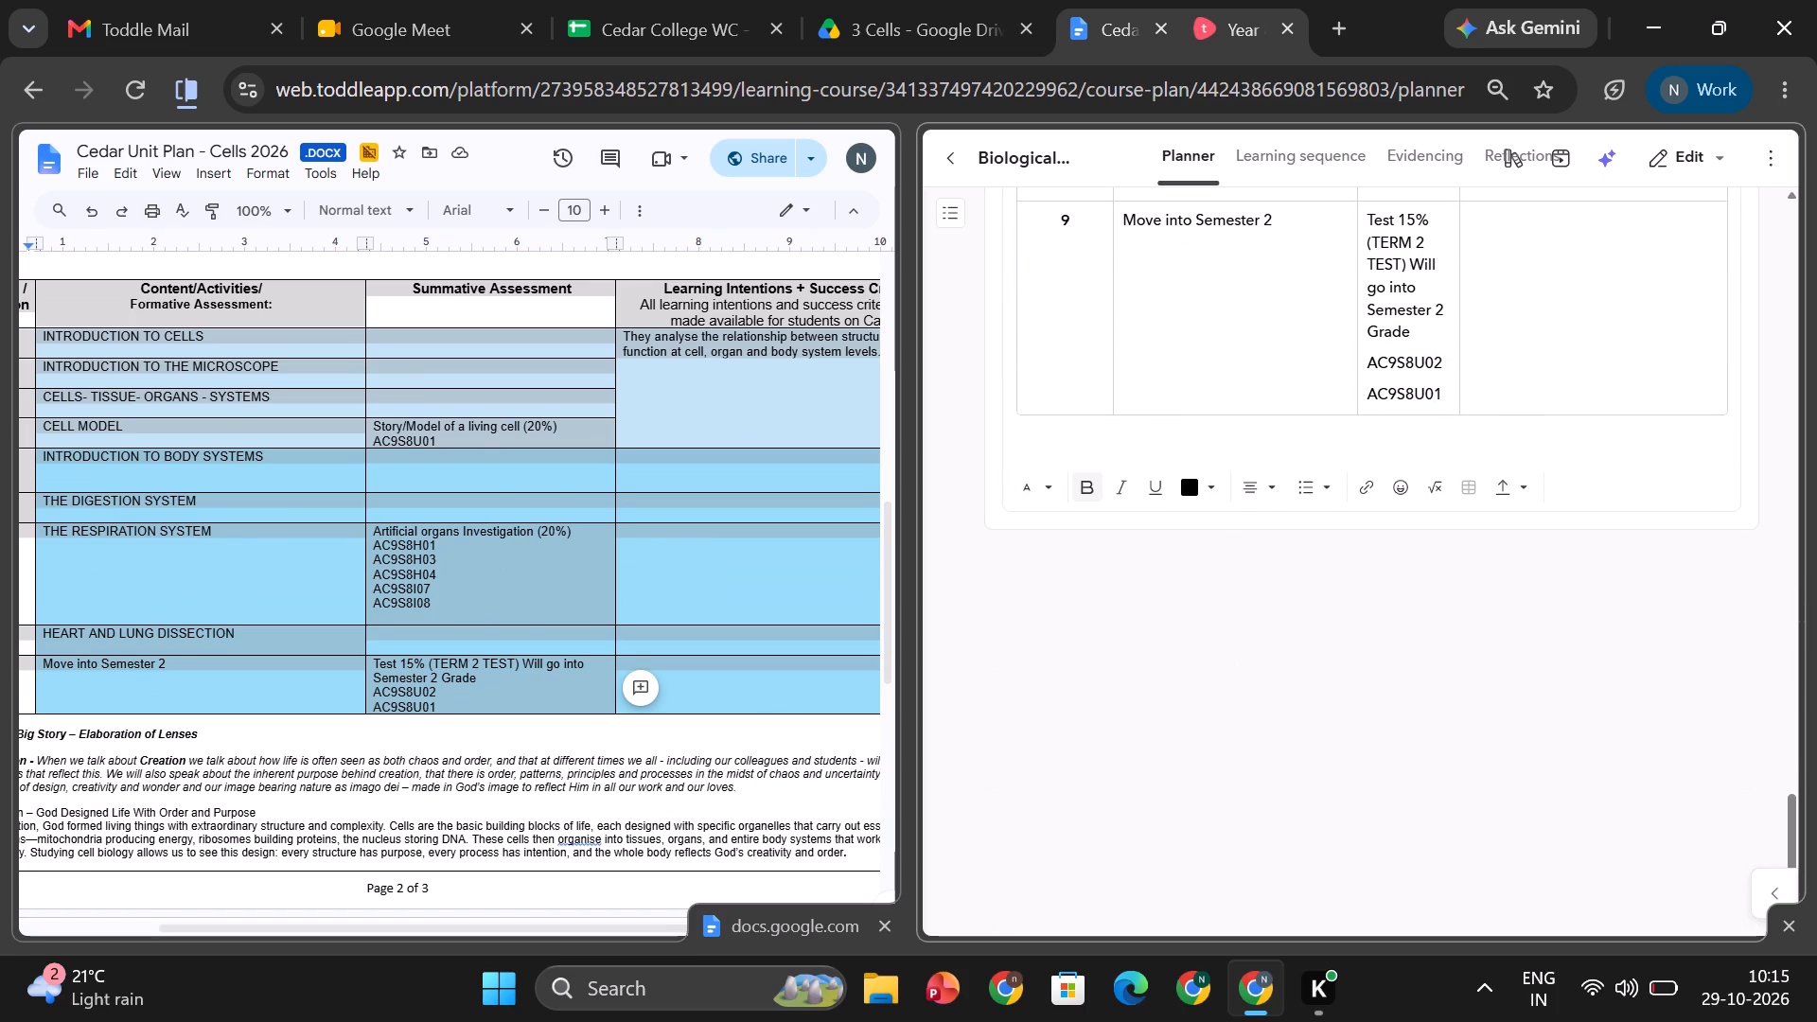
scroll(579, 666, down, 4)
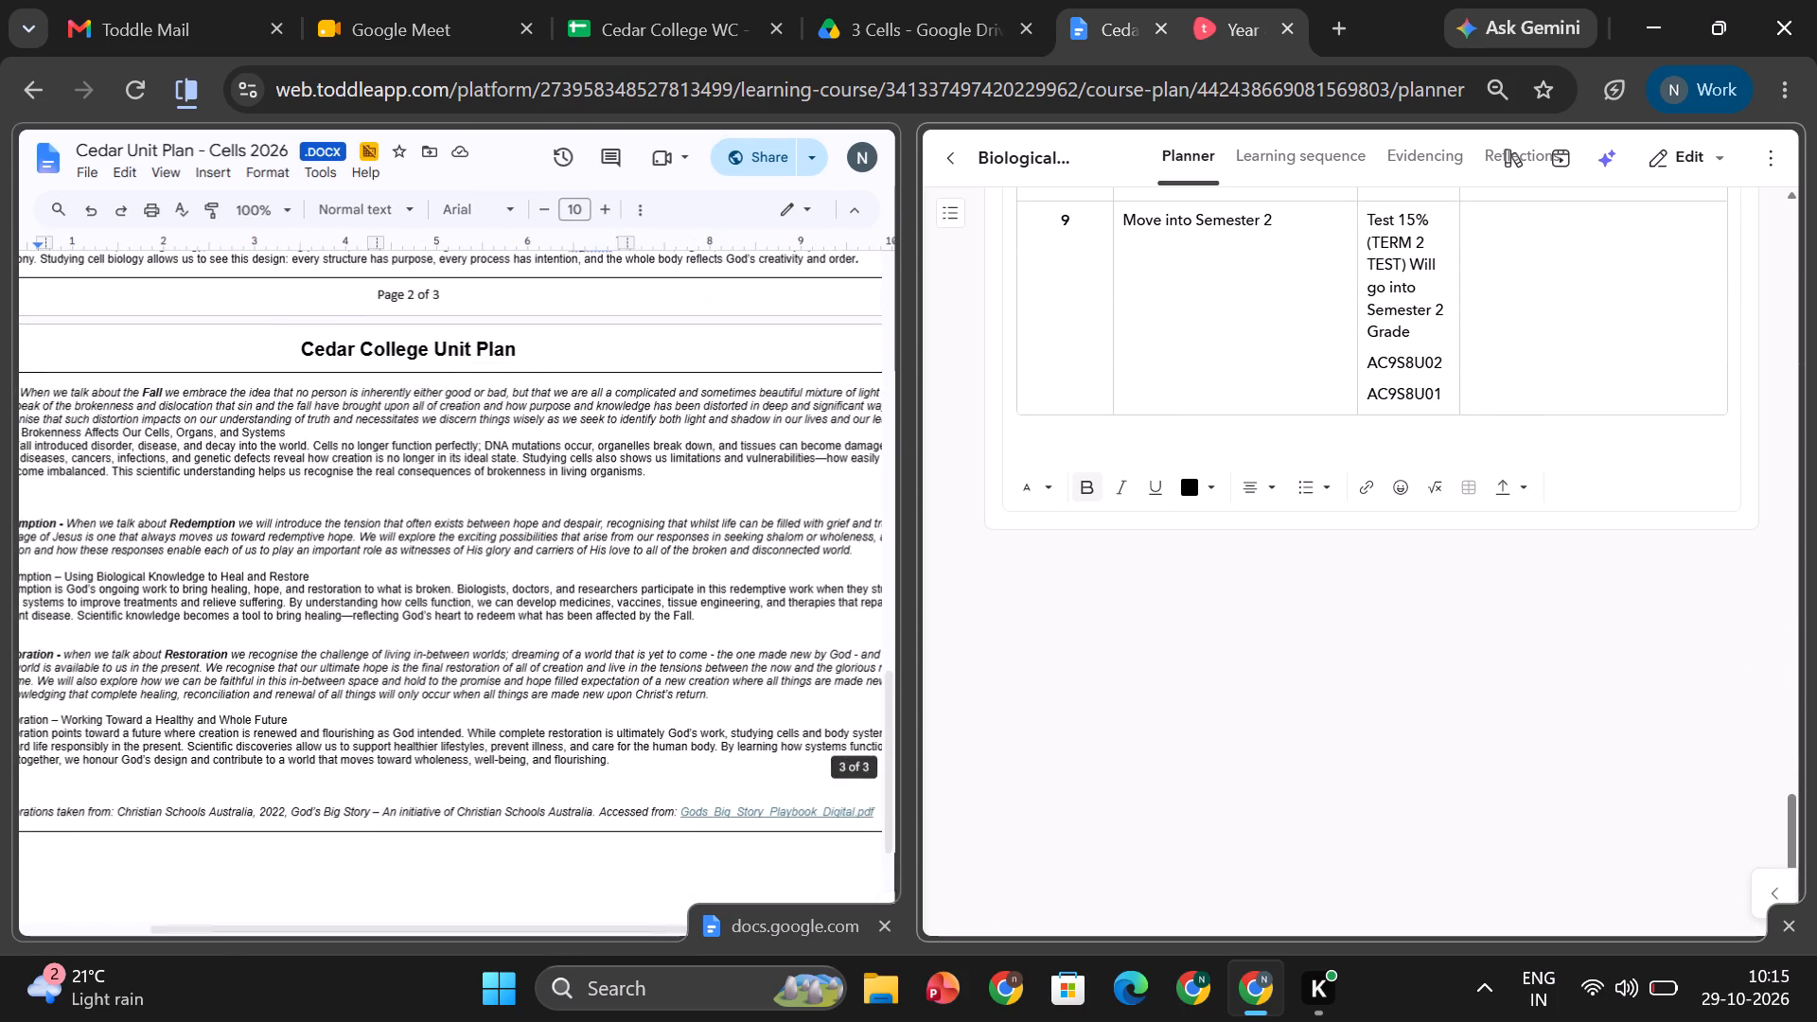
scroll(579, 666, up, 1)
scroll(579, 666, right, 1)
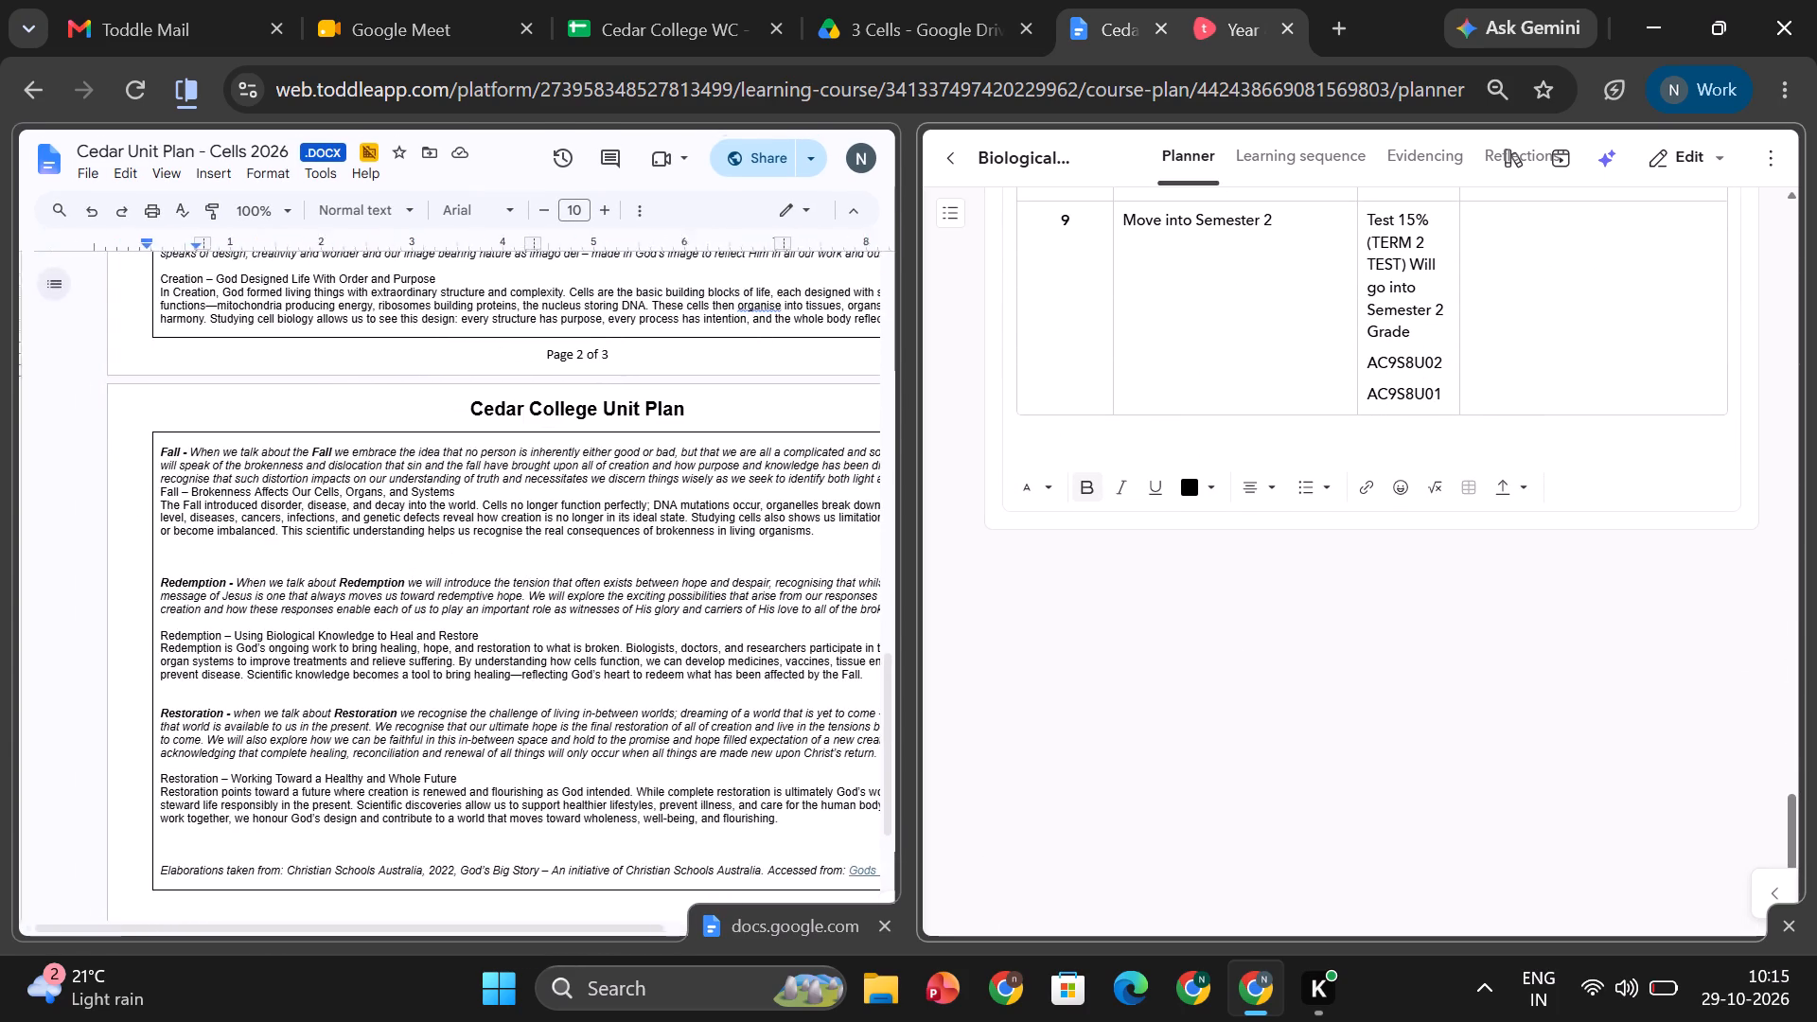
scroll(579, 666, right, 1)
scroll(579, 666, up, 1)
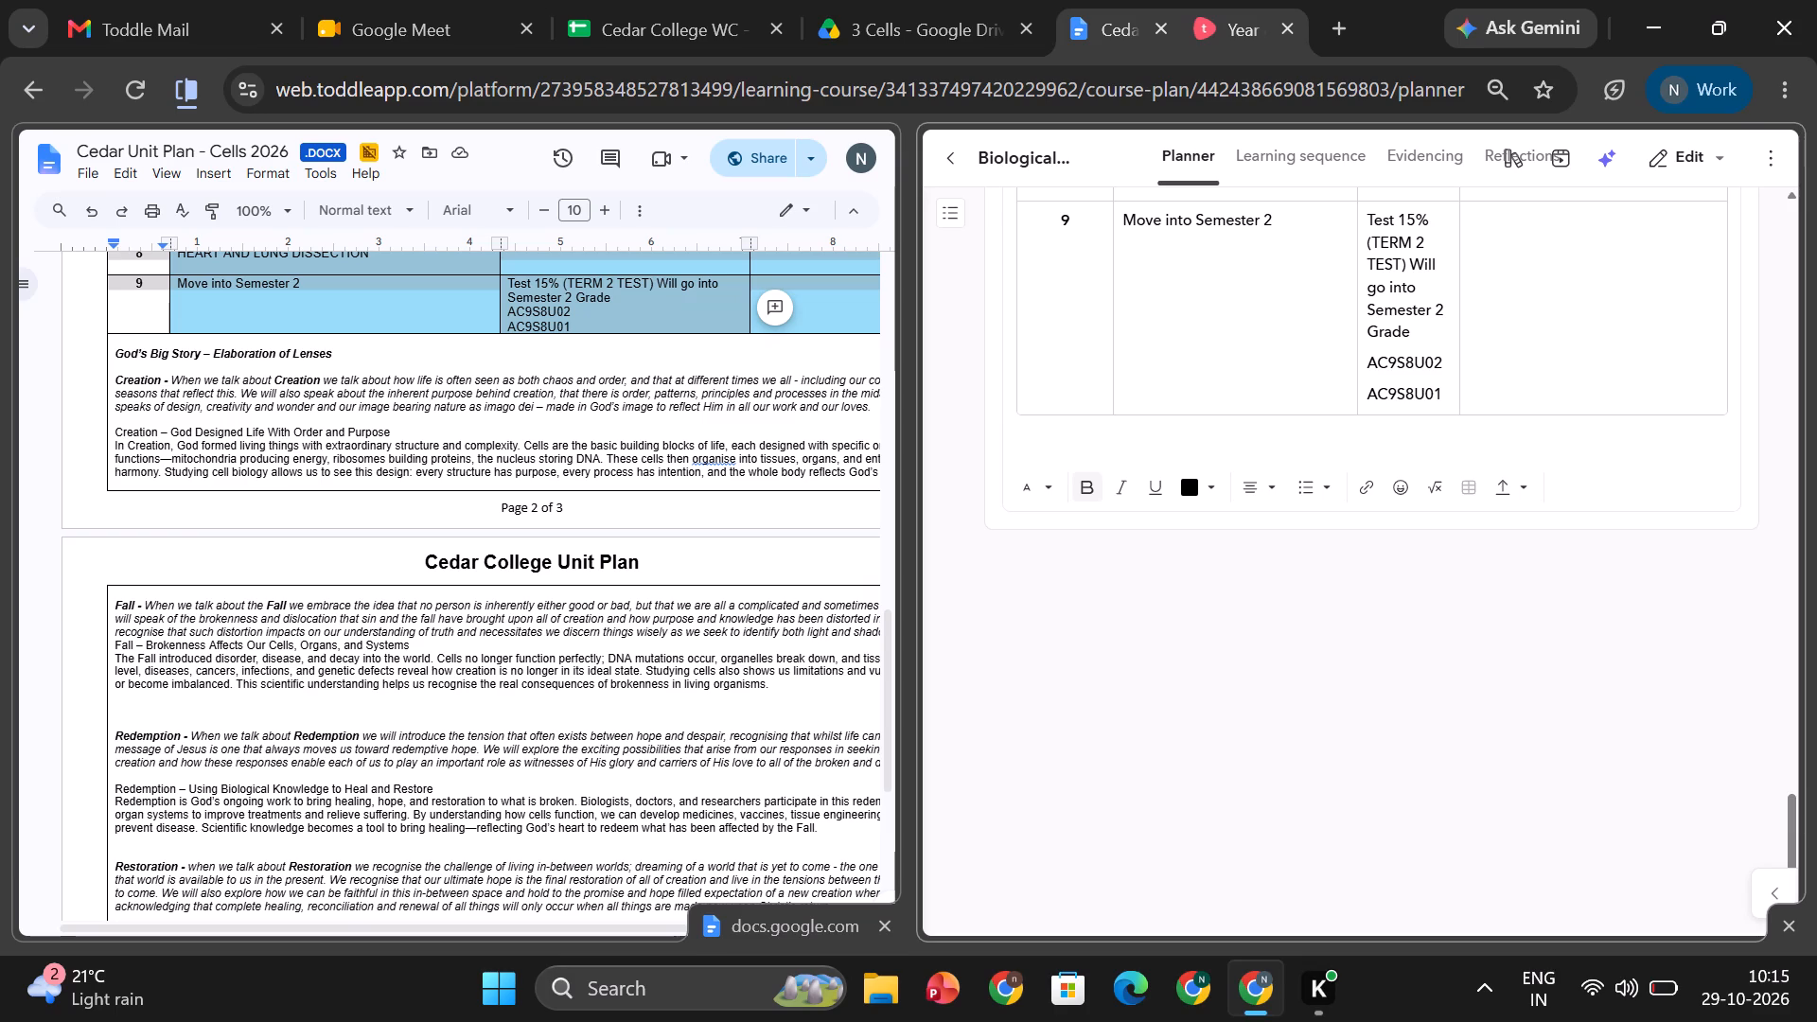
drag(116, 381, 478, 694)
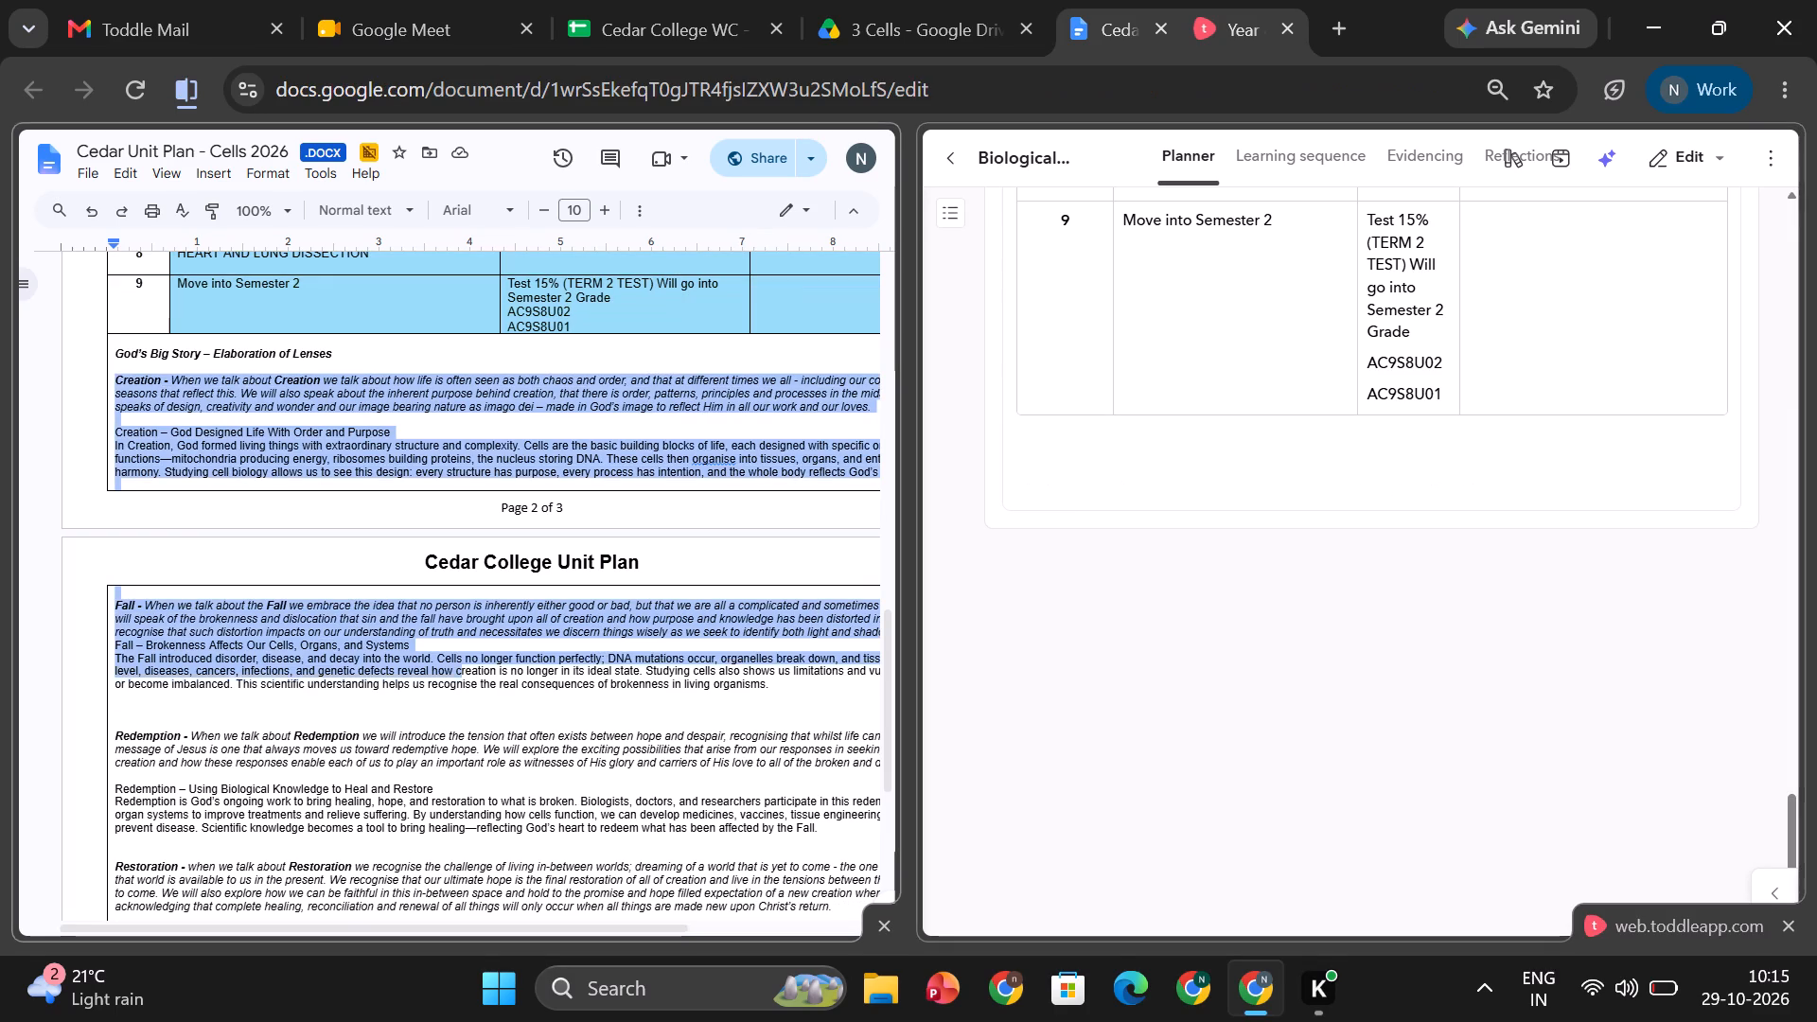
drag(478, 694, 739, 827)
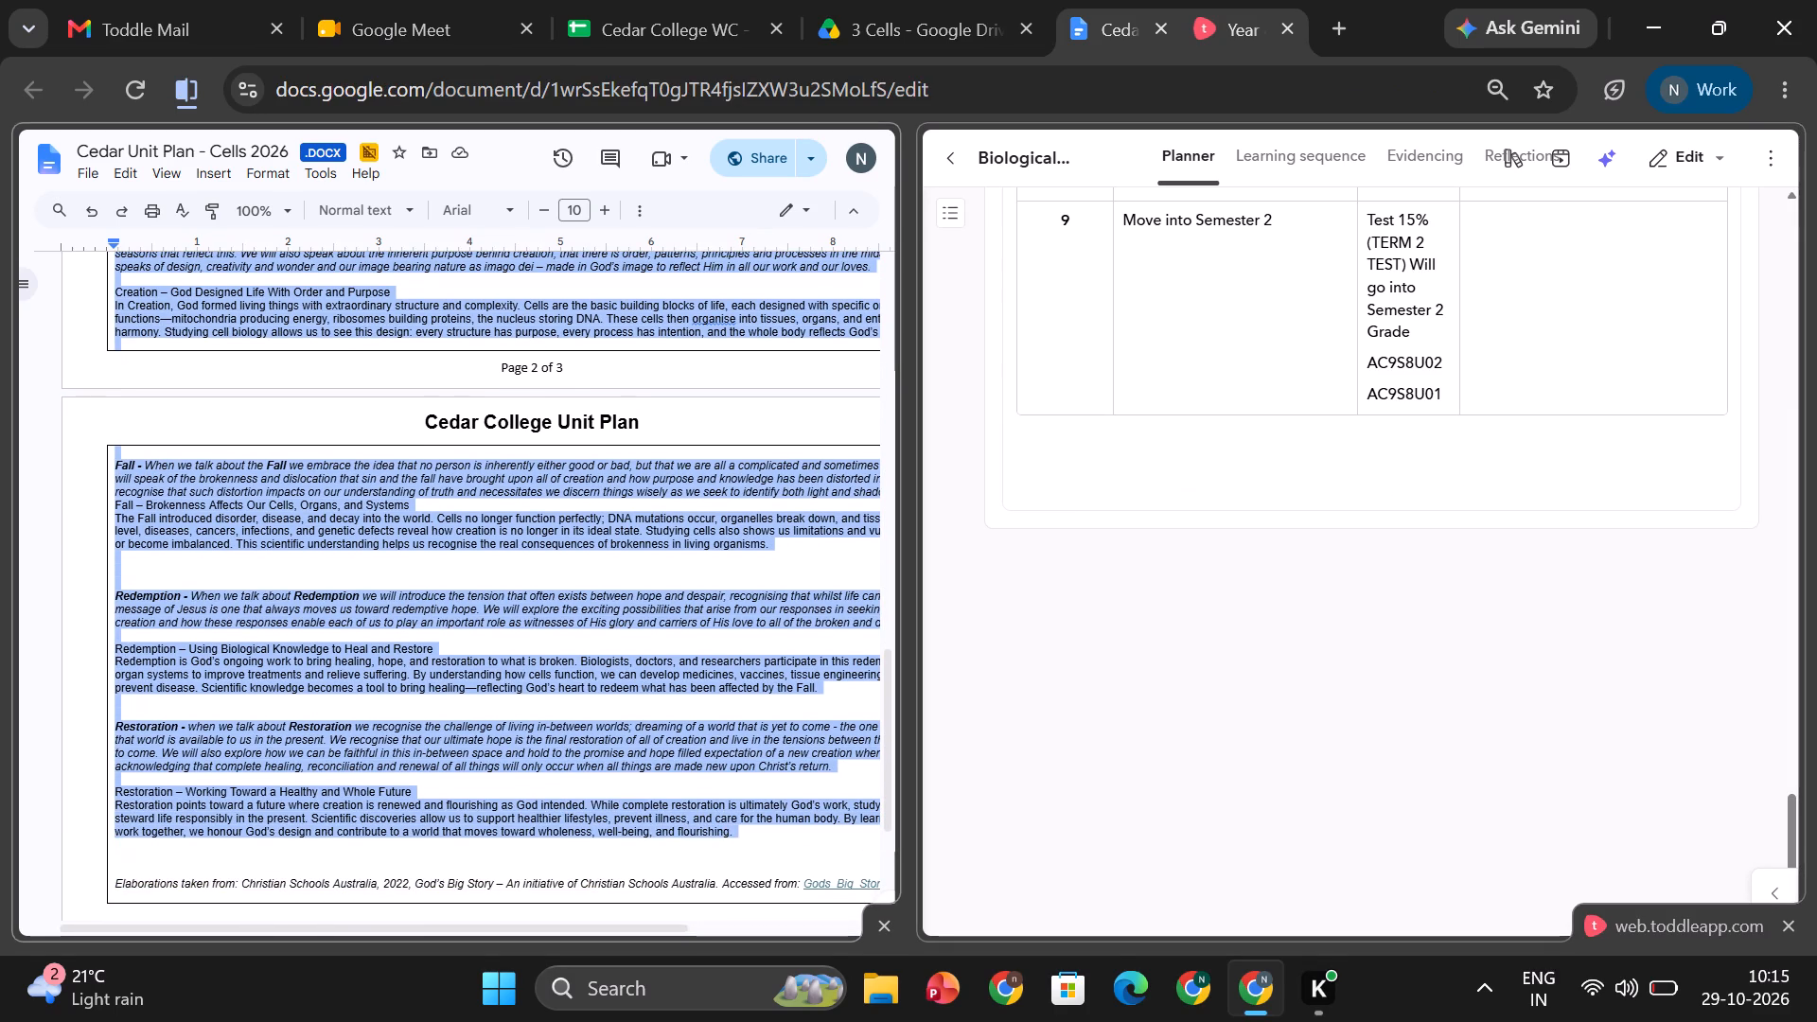
drag(739, 827, 741, 827)
key(ctrl+c)
scroll(741, 827, down, 1)
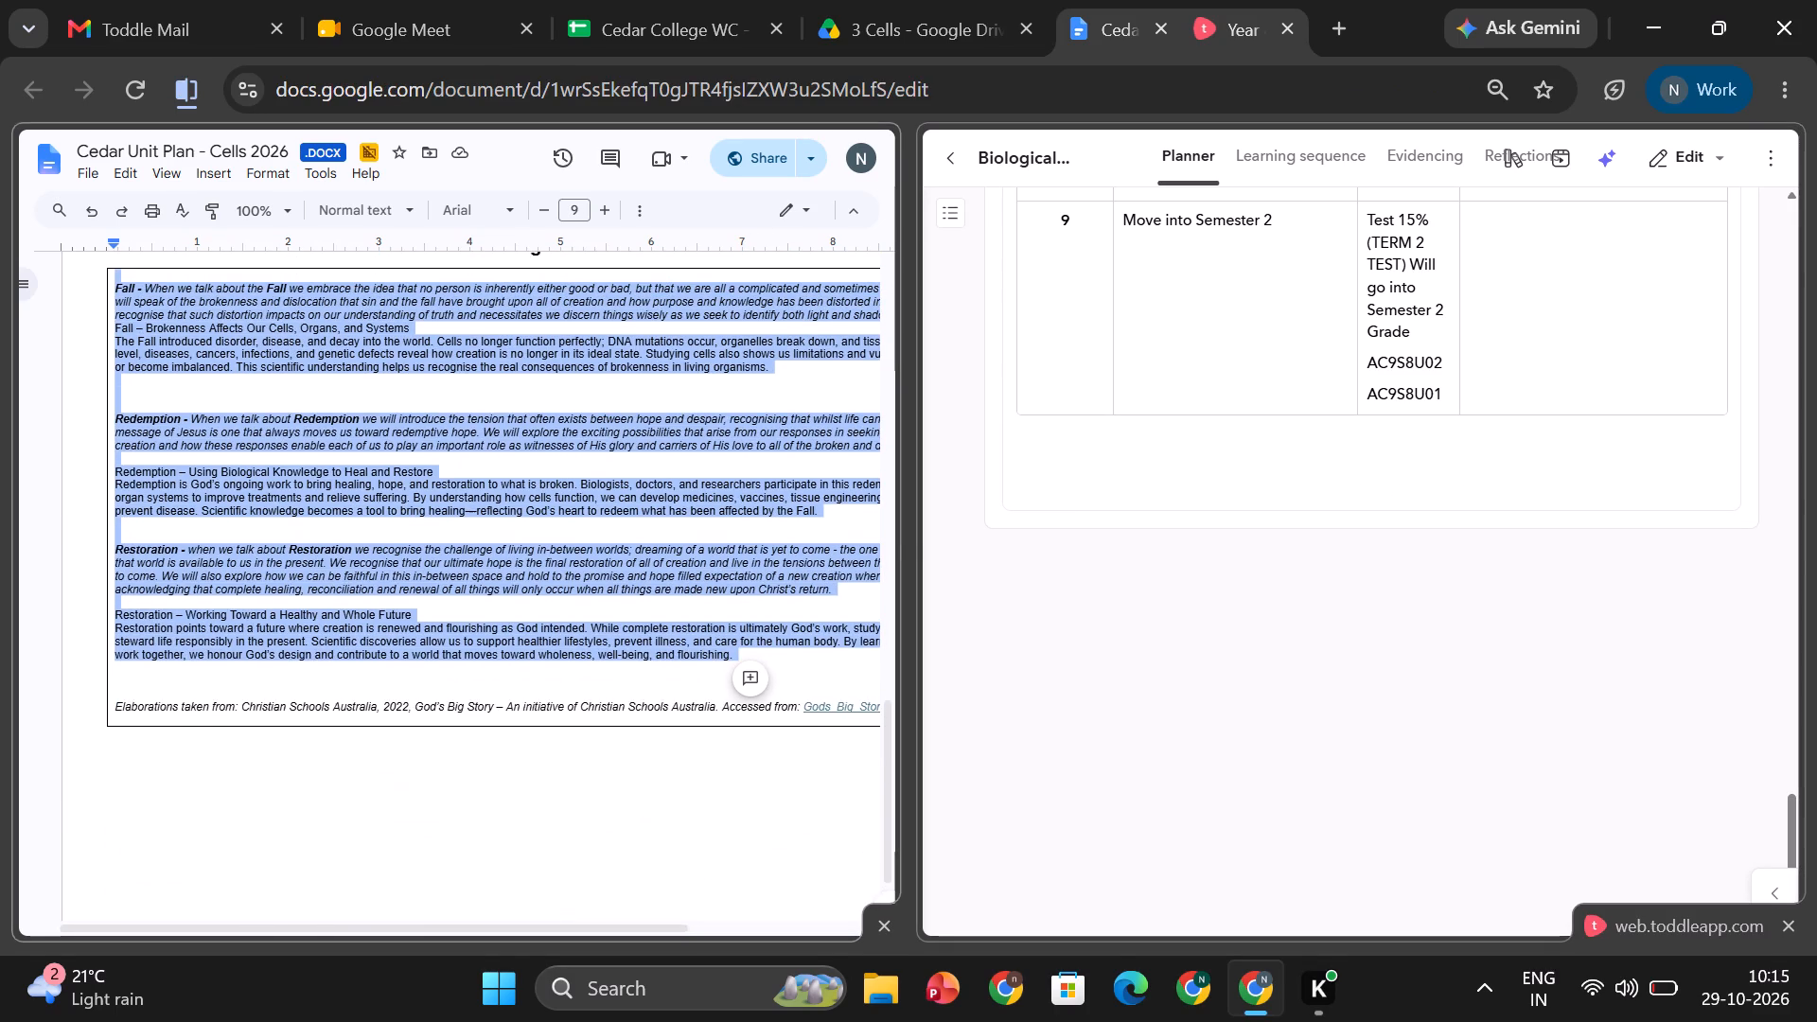
scroll(1366, 577, up, 10)
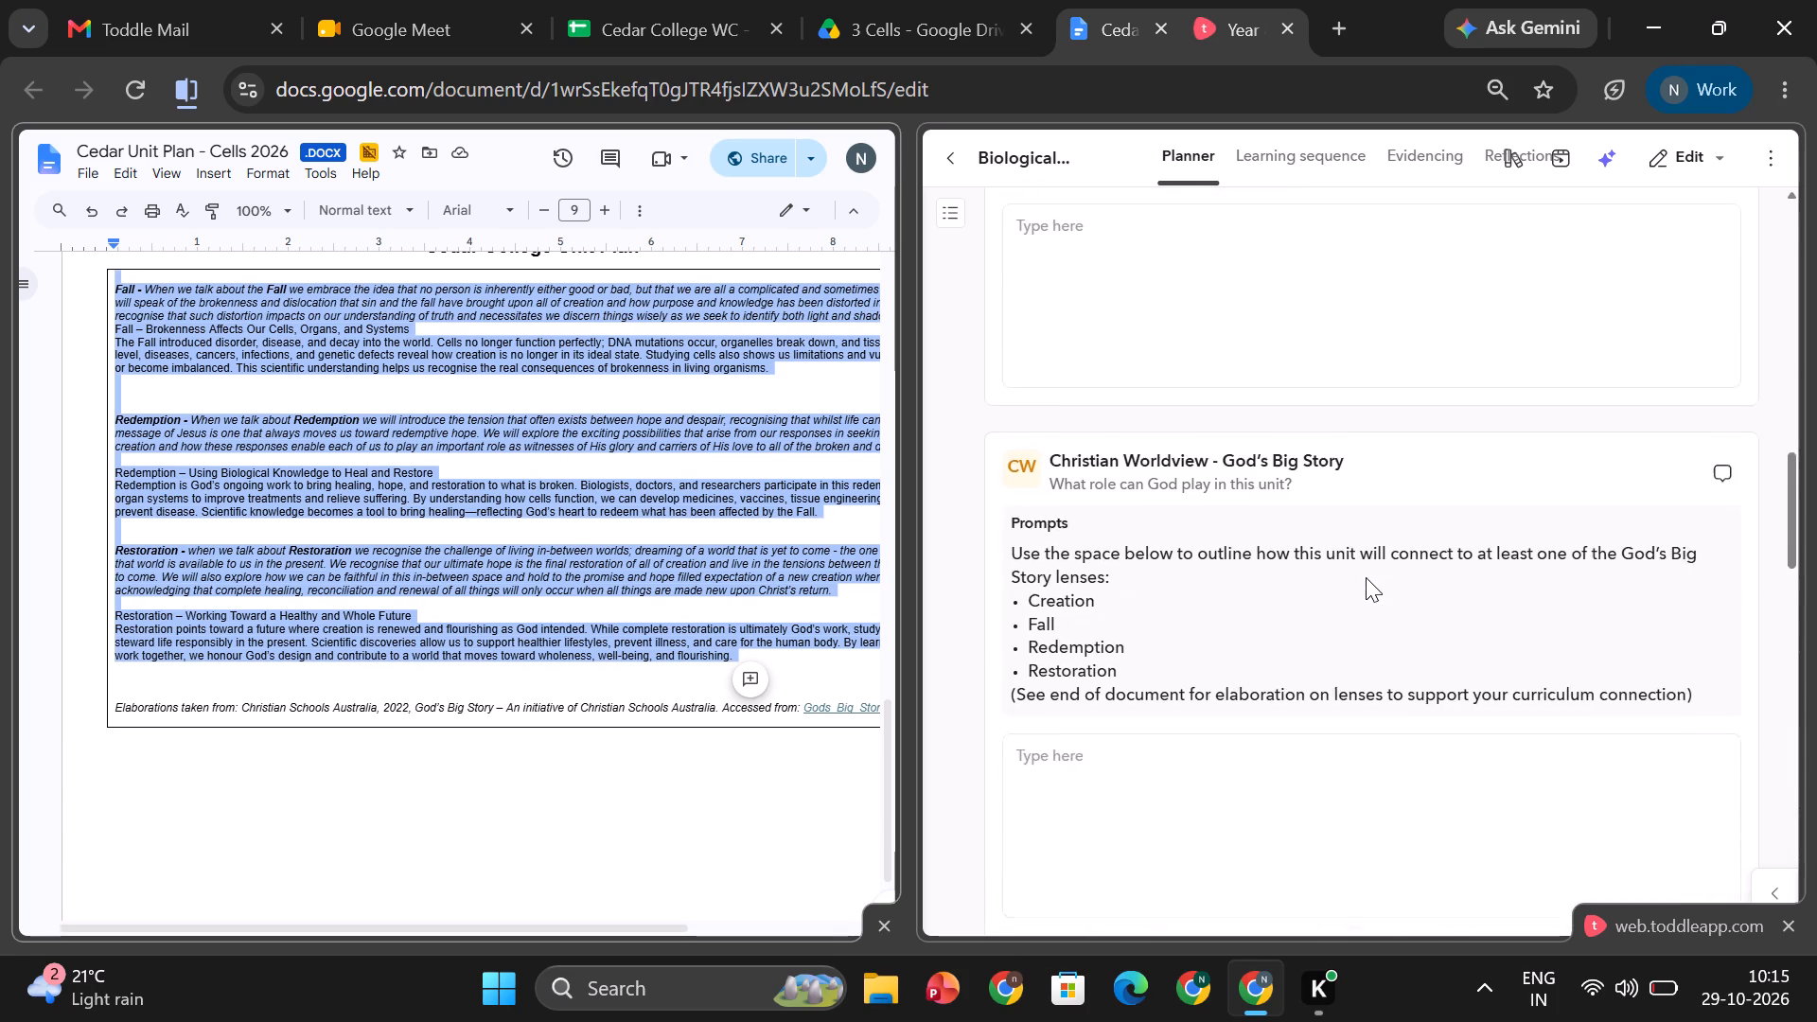
scroll(1366, 577, down, 1)
click(1078, 671)
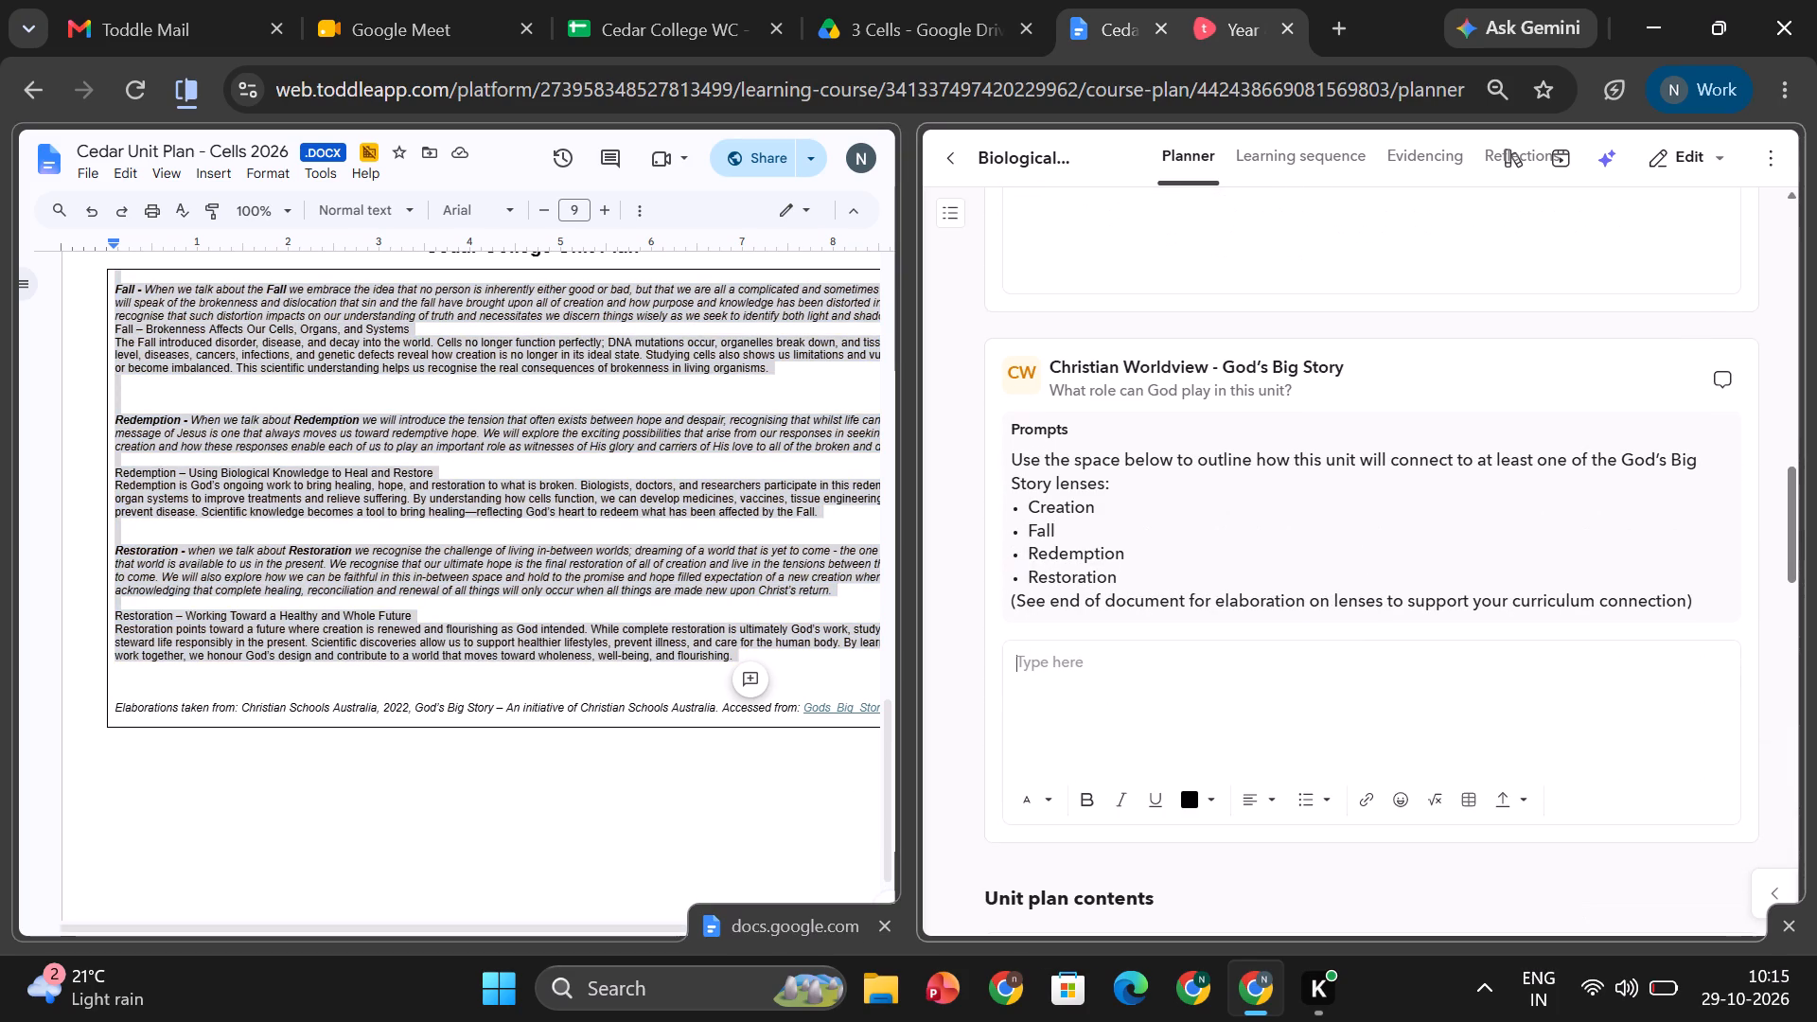
key(ctrl+v)
Examine the unit planner from the Christian Worldview text back up to the basic details, alongside the document's first page.
scroll(1086, 683, up, 3)
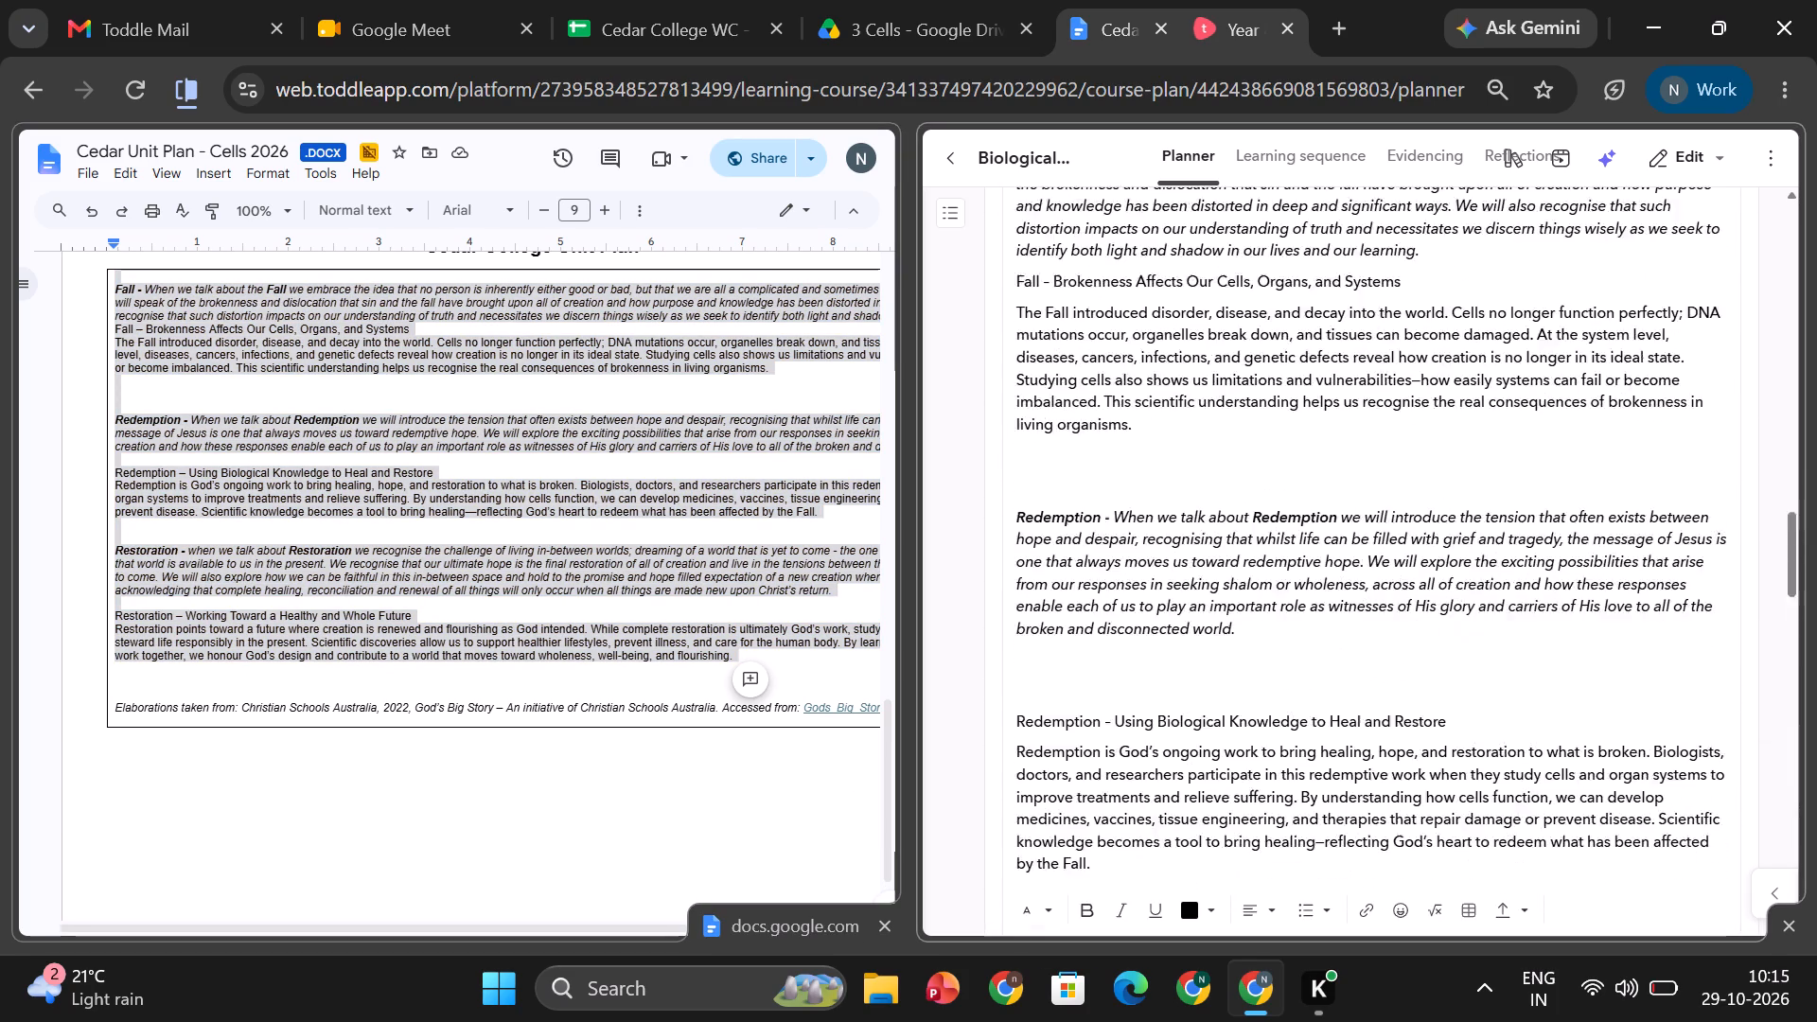
scroll(1086, 683, up, 8)
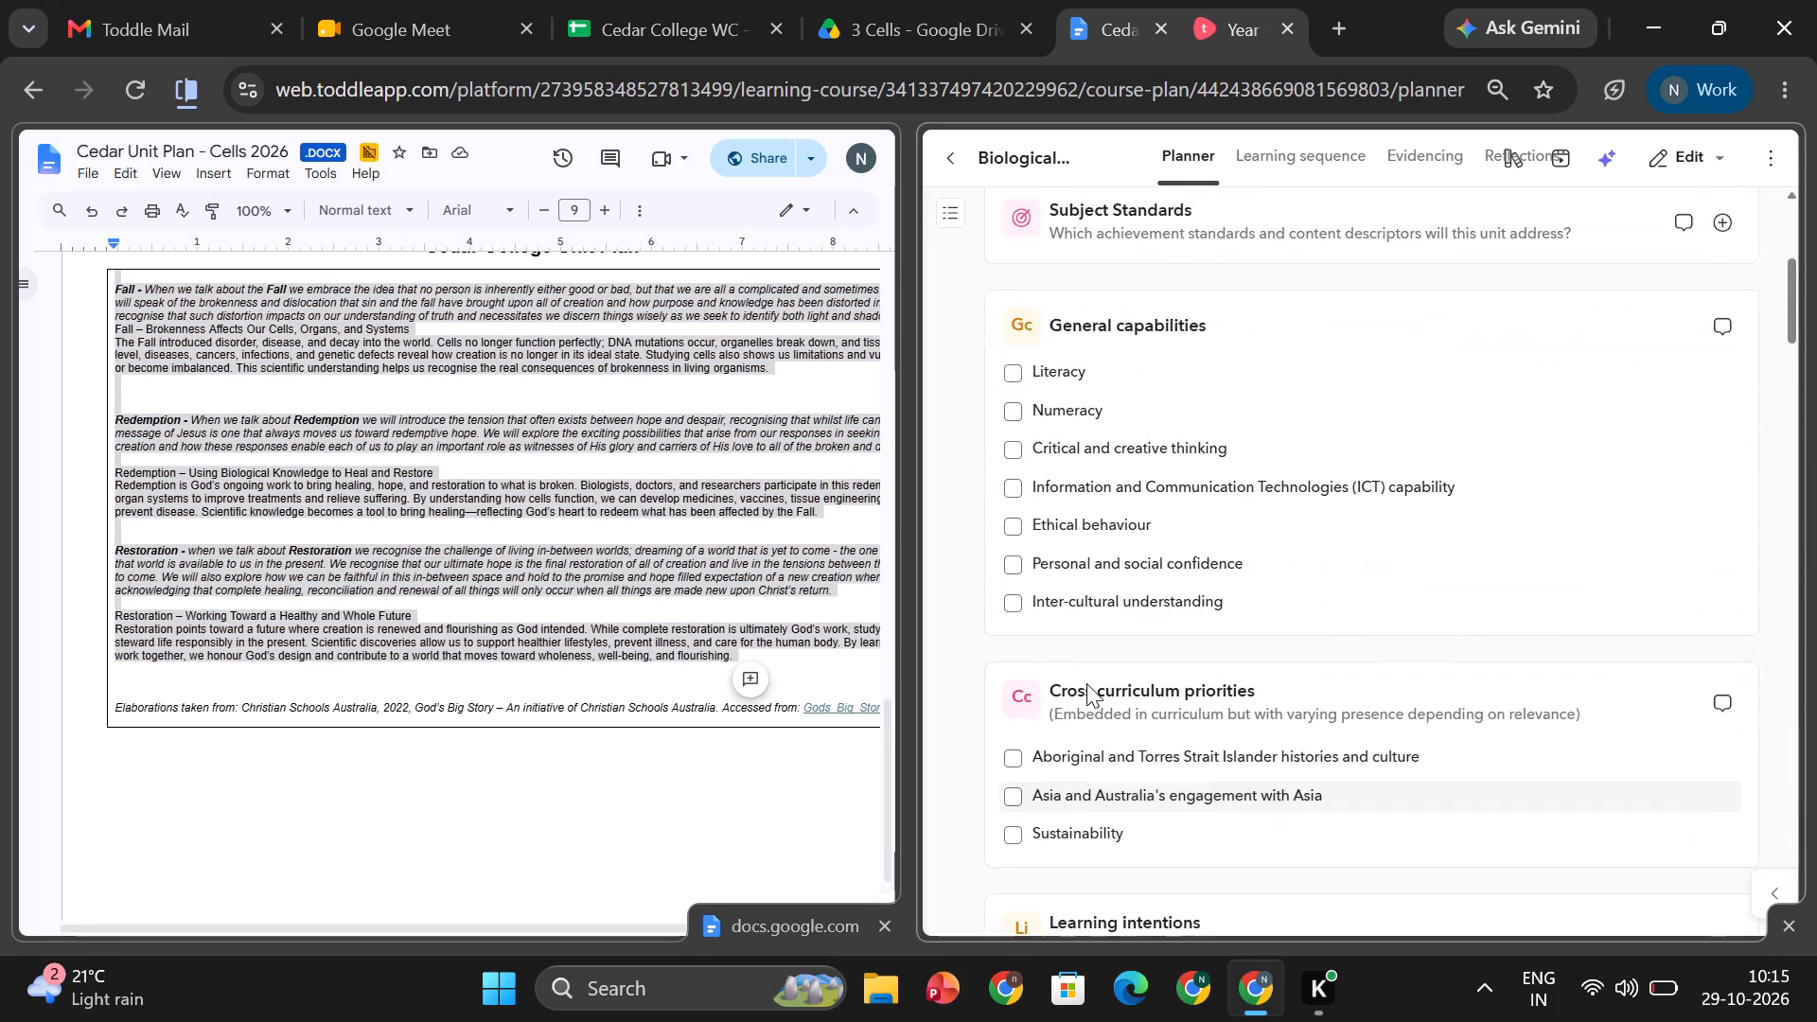
scroll(568, 714, up, 7)
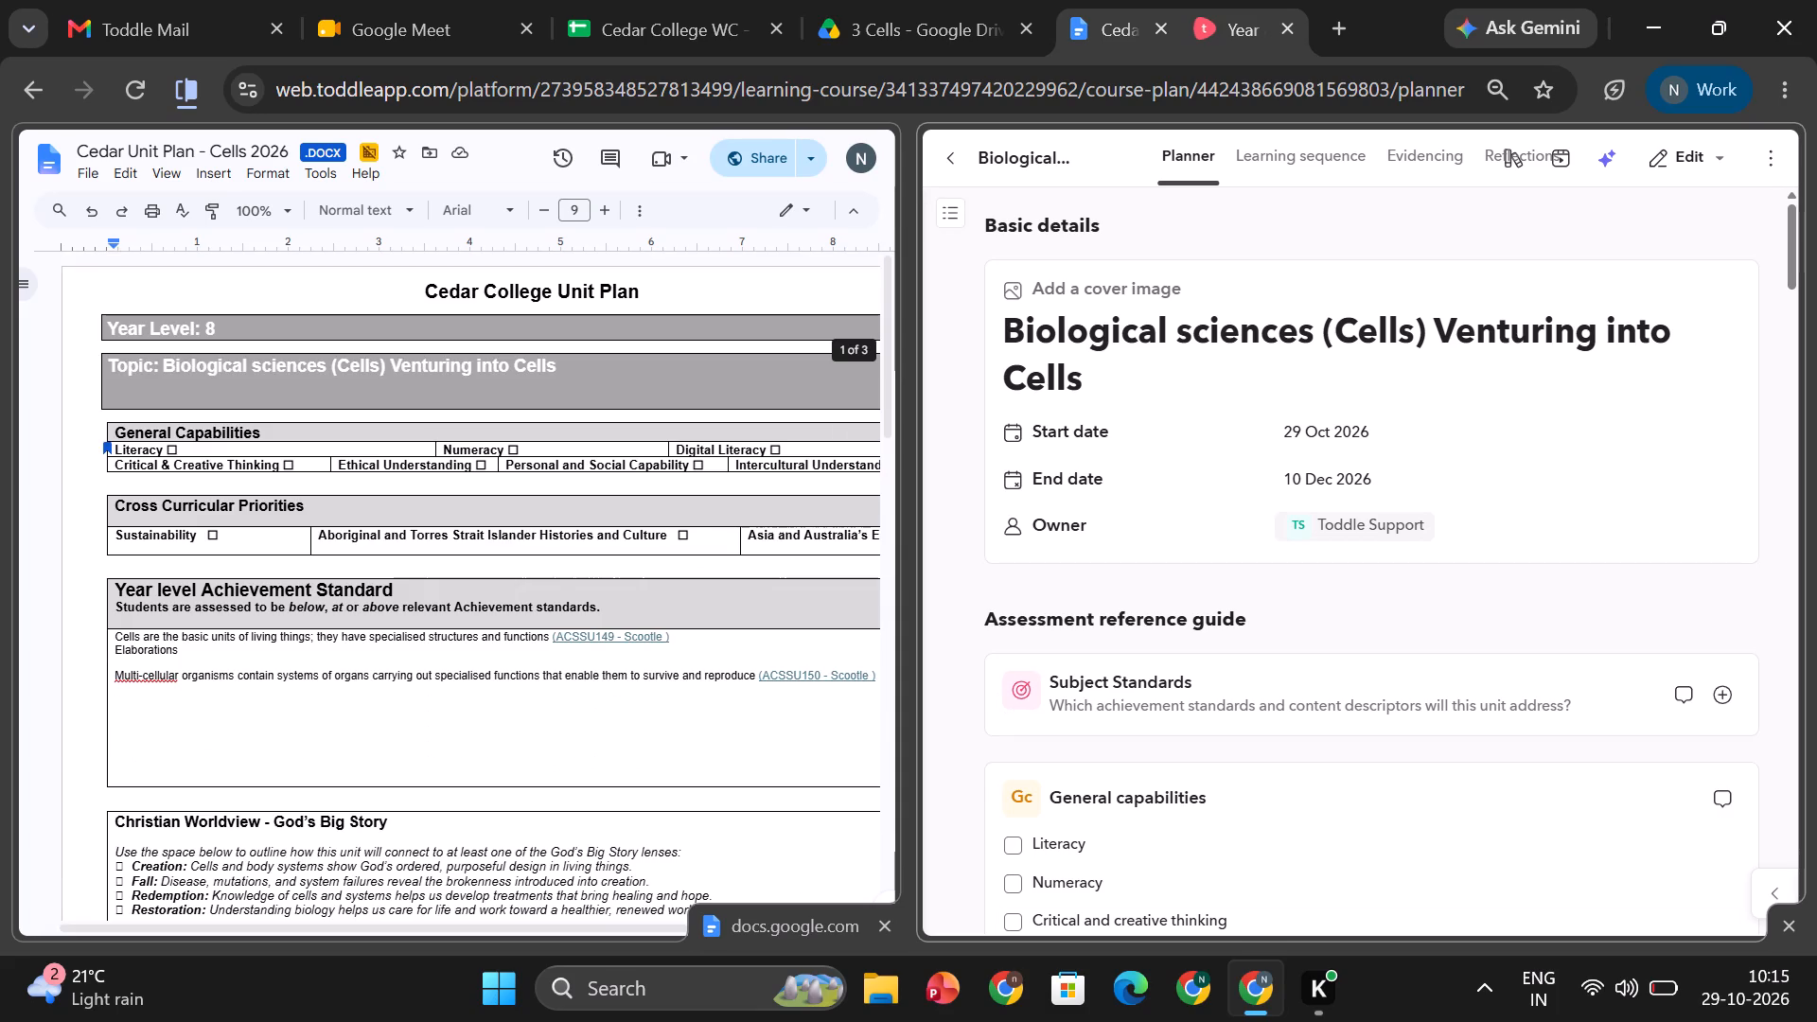
click(1226, 220)
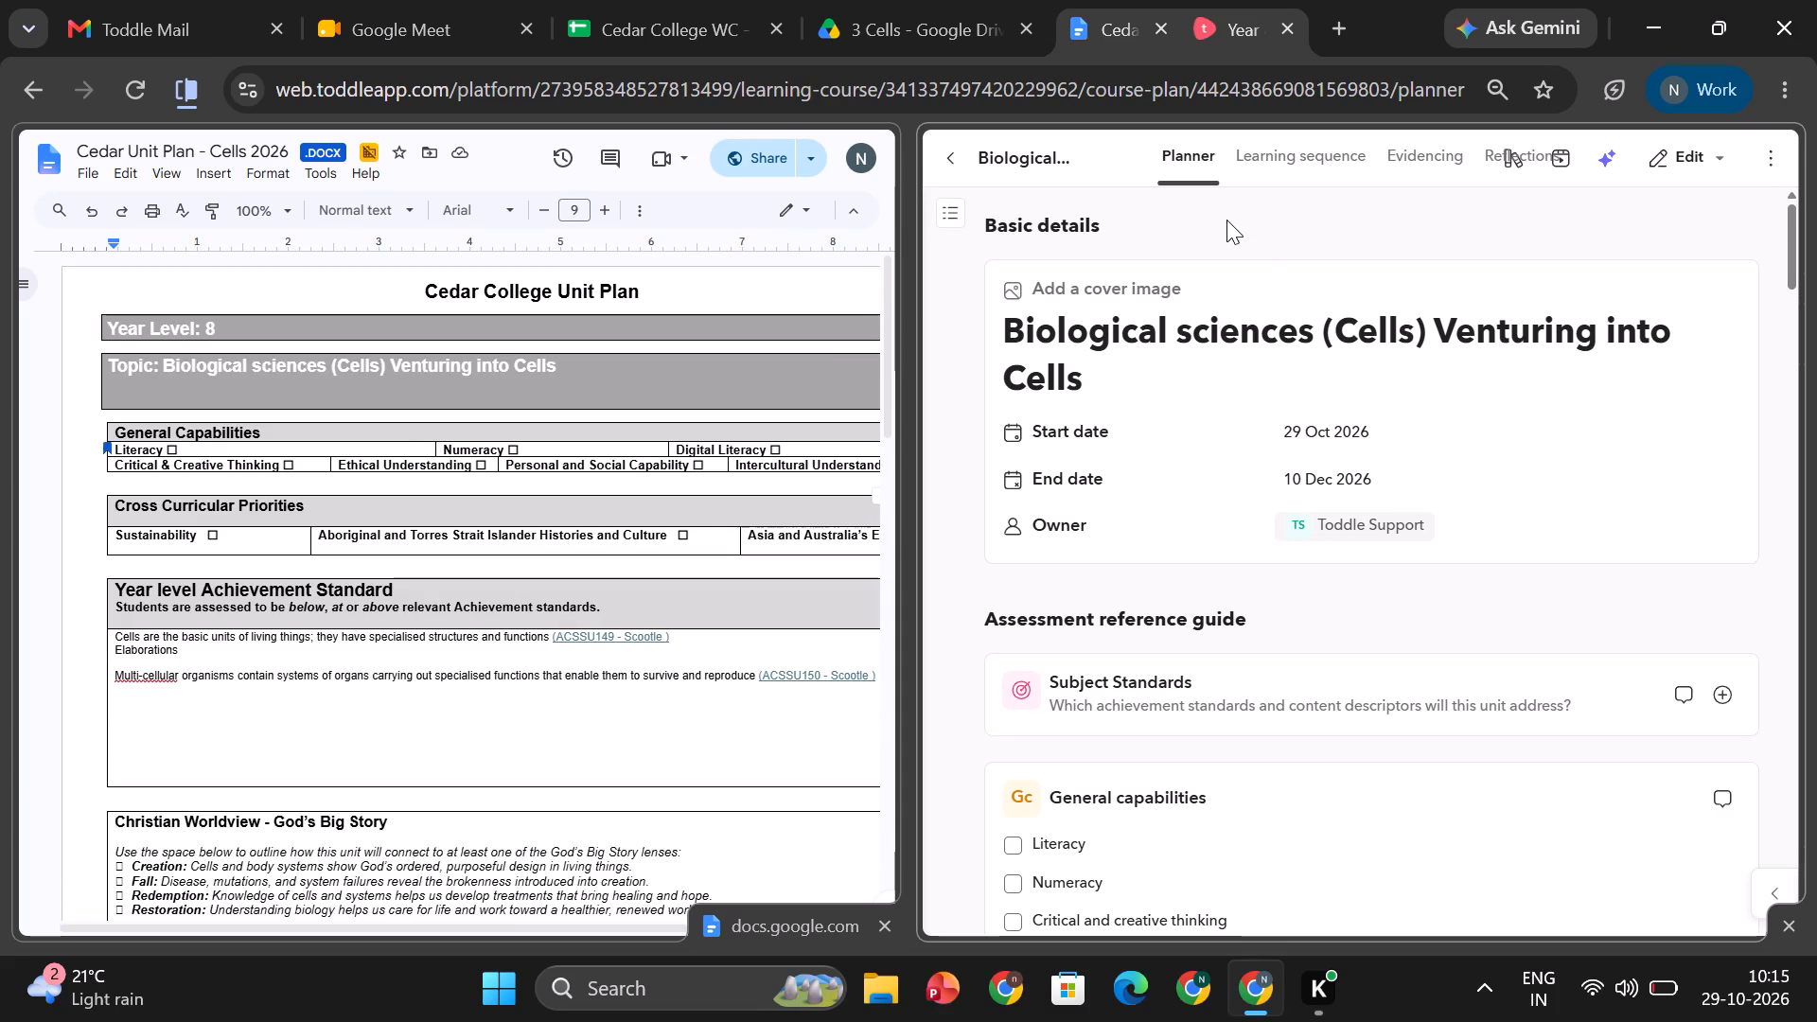
scroll(1167, 232, up, 2)
scroll(1167, 232, down, 1)
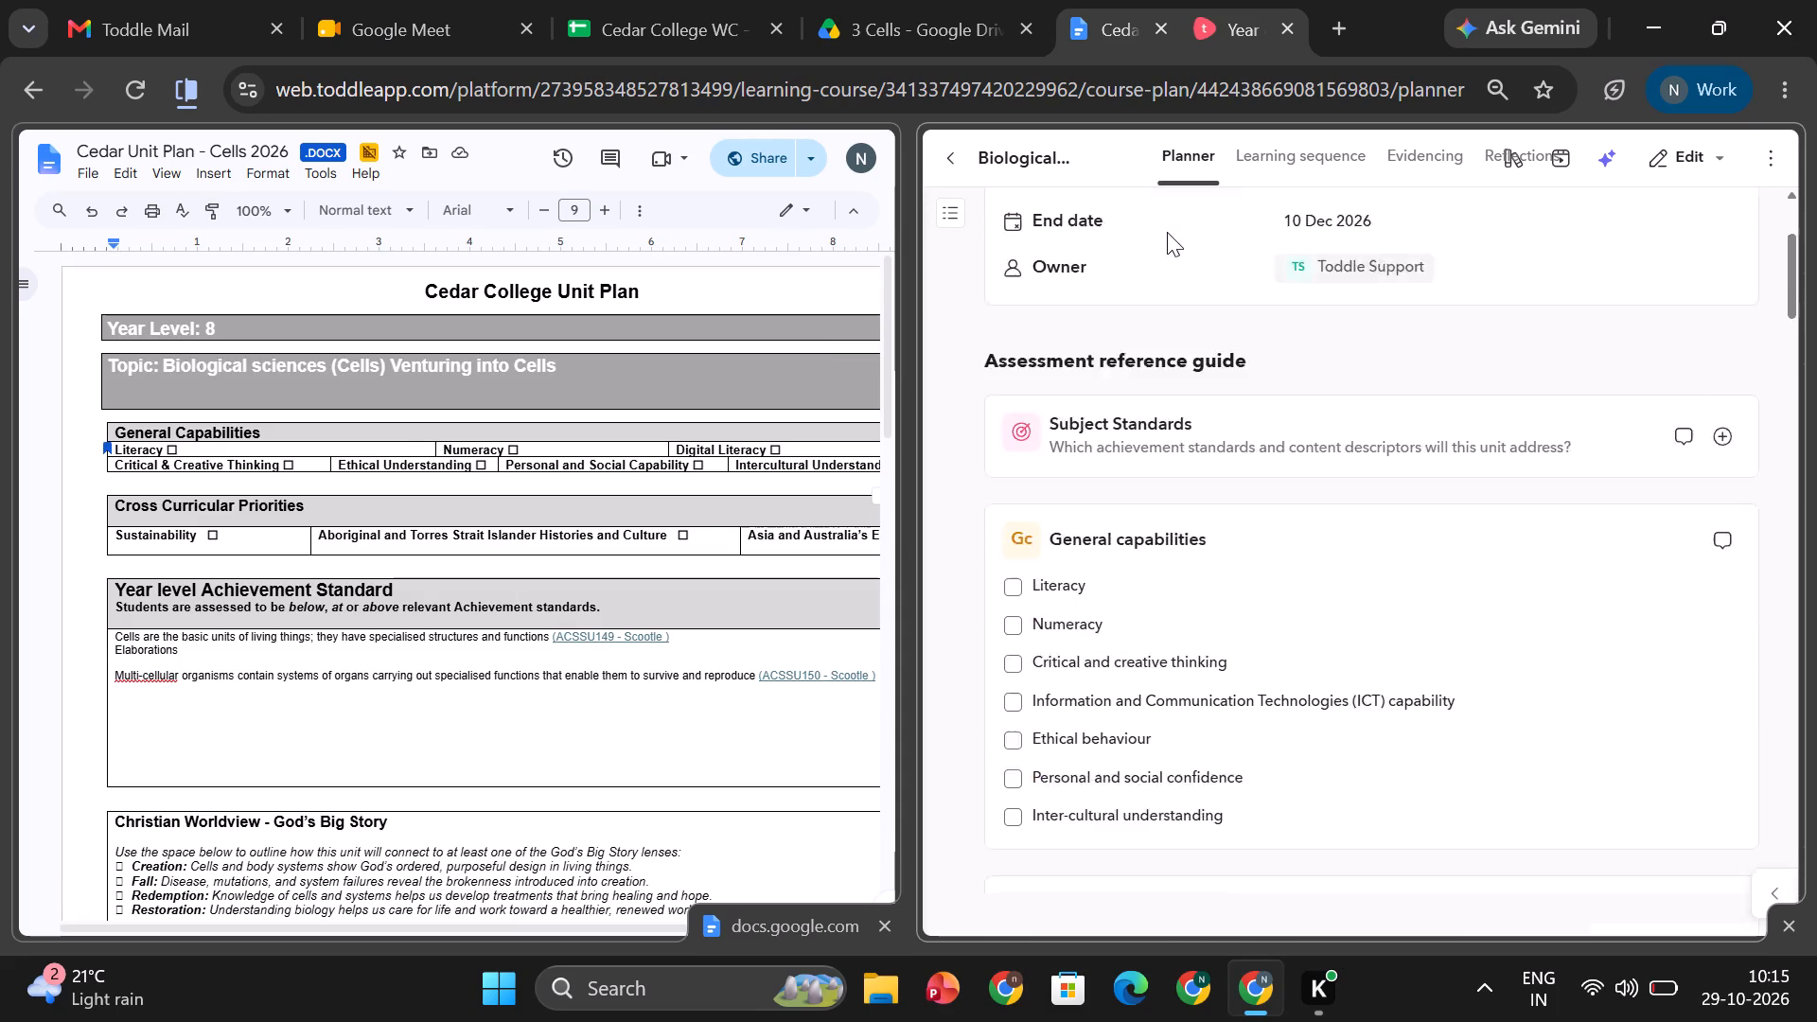
scroll(1167, 232, down, 3)
scroll(1167, 232, up, 5)
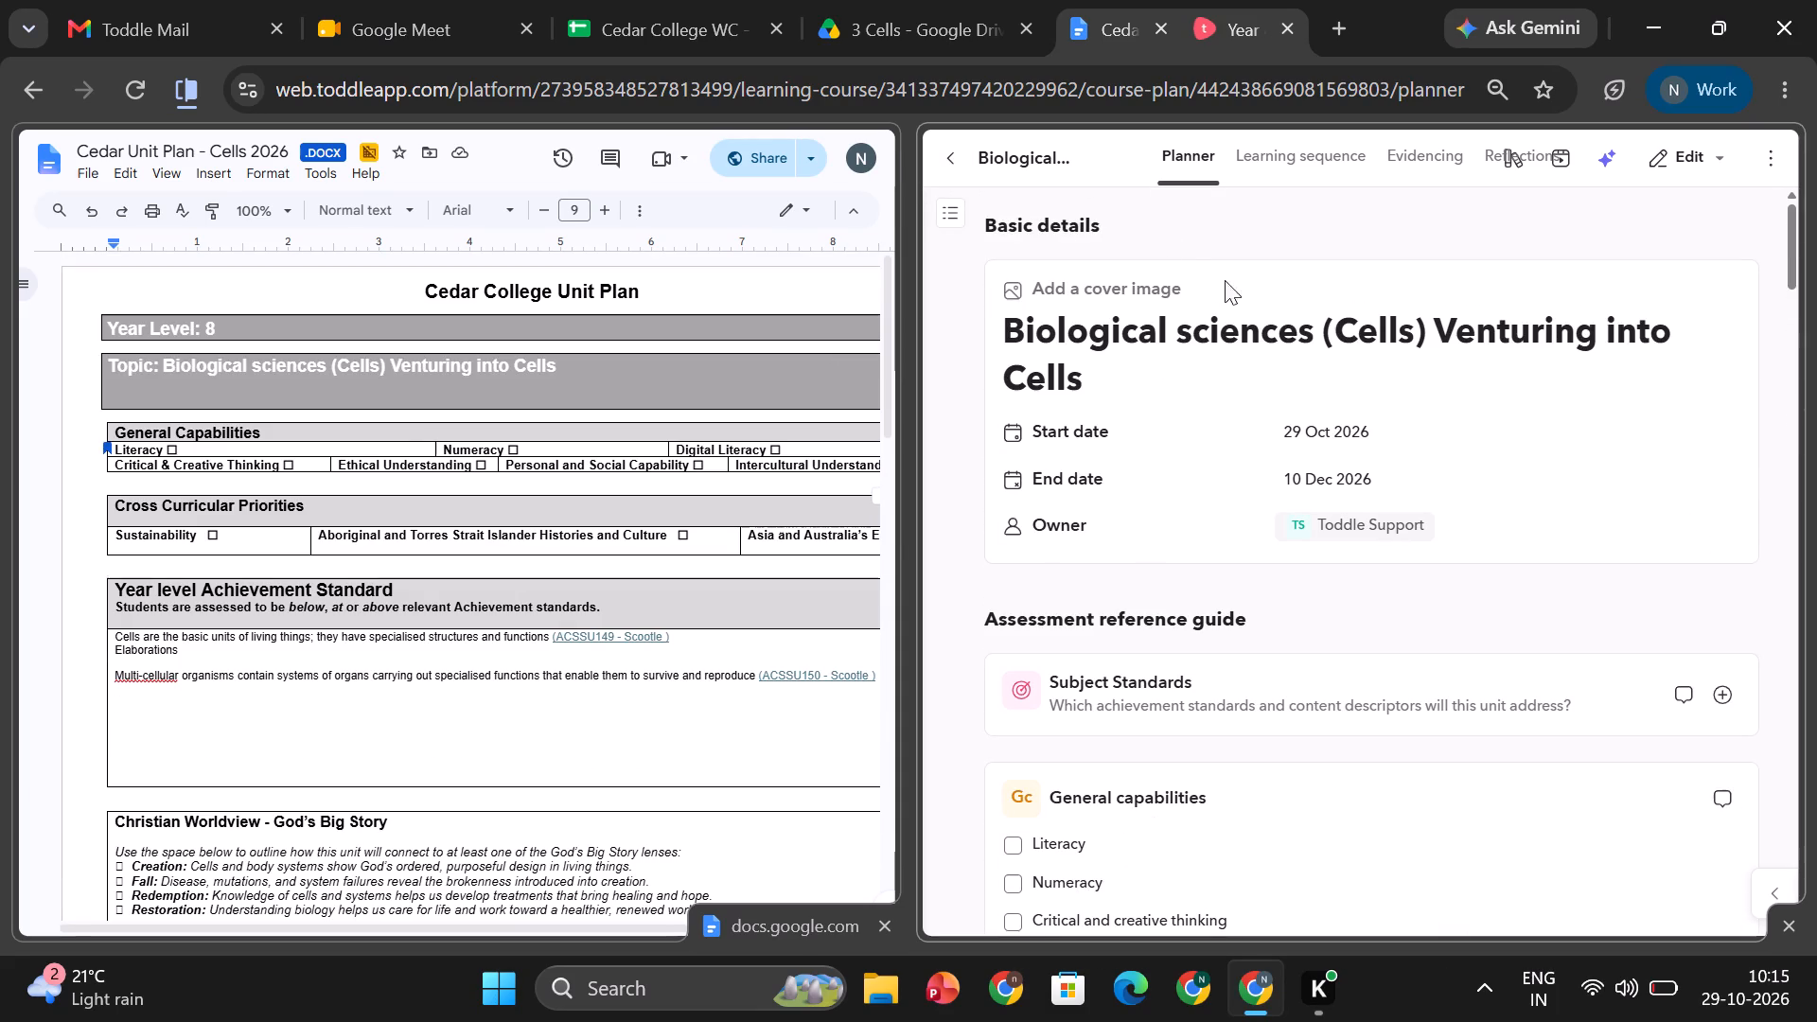
click(1235, 219)
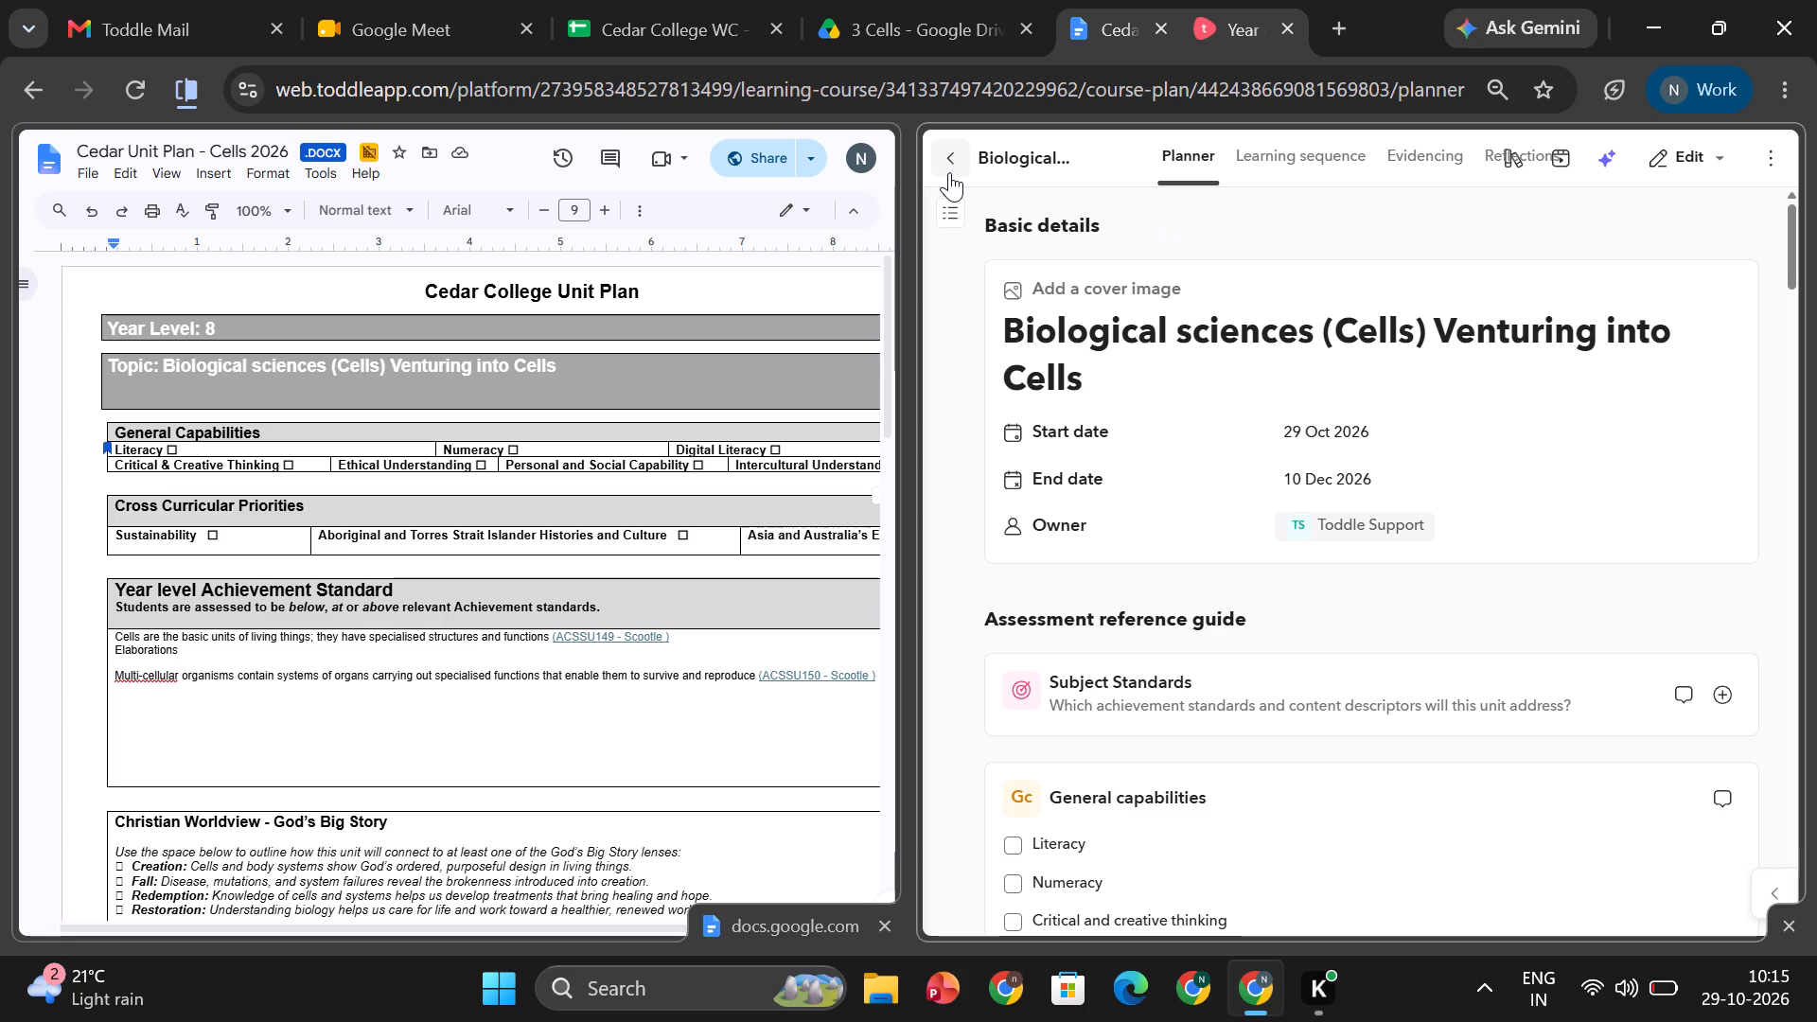
Return to the Year 8 course plan and reopen the Biological sciences unit.
click(949, 172)
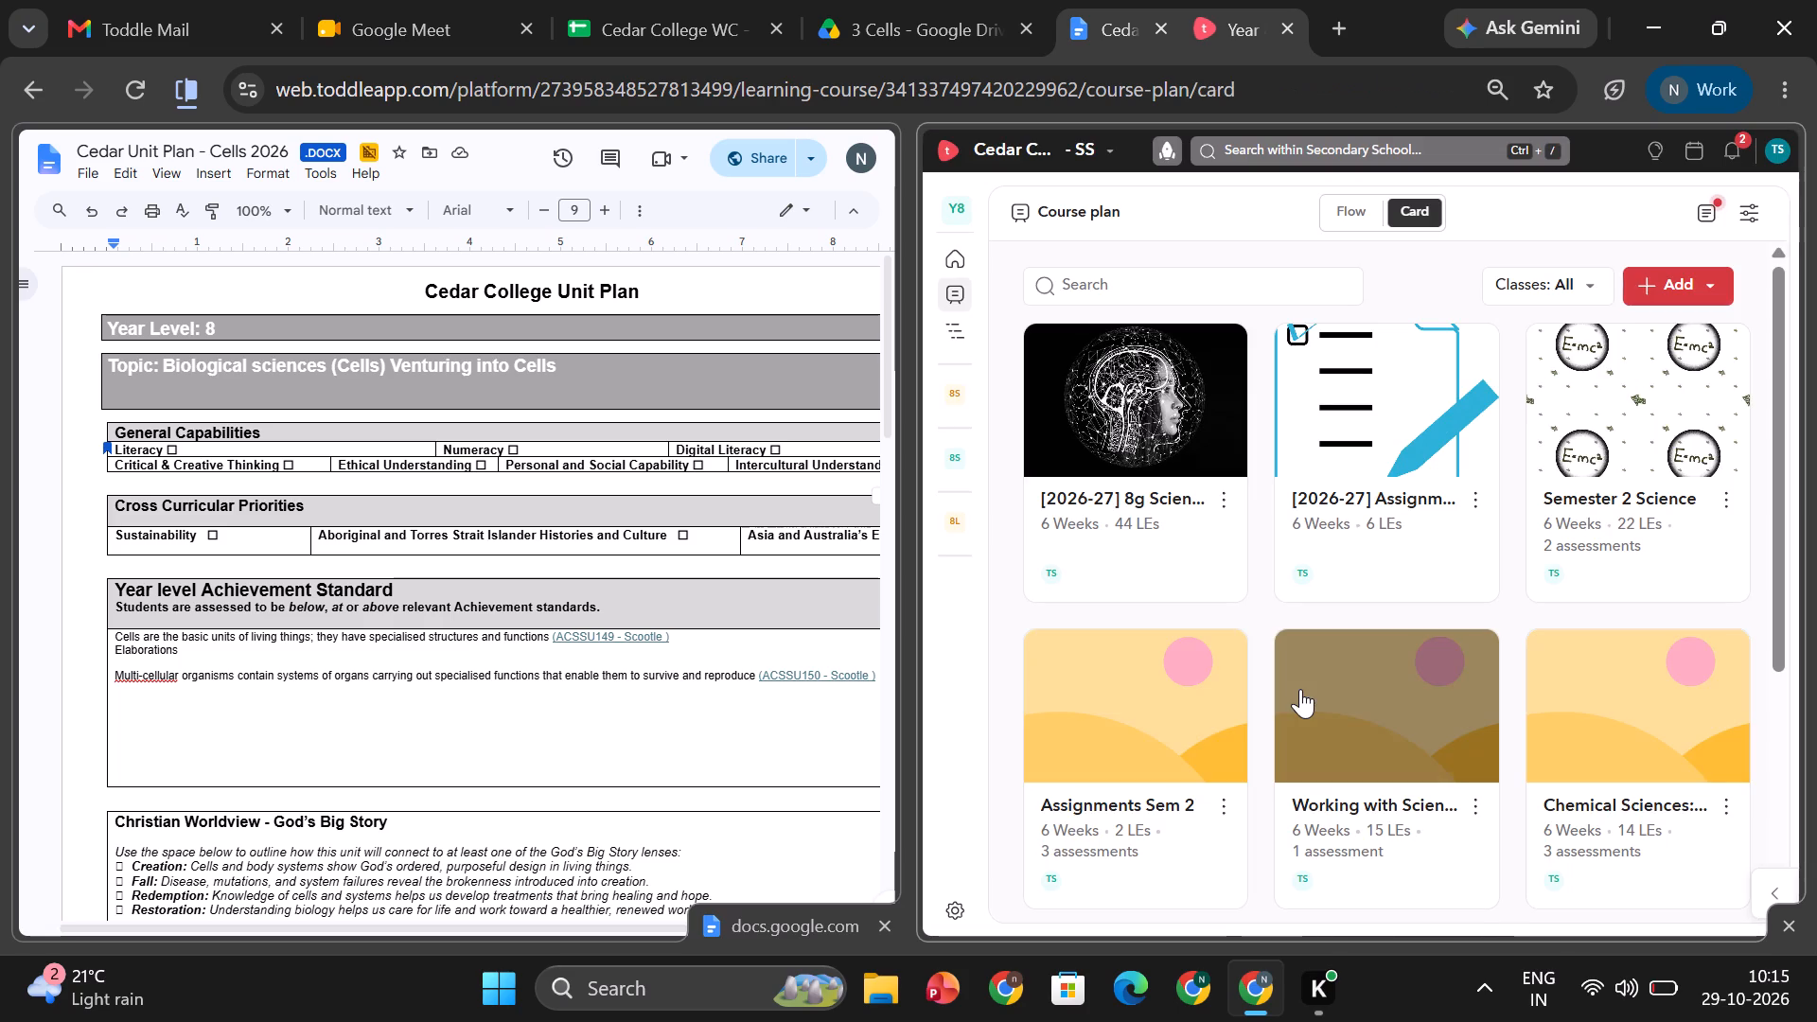
scroll(1277, 646, down, 4)
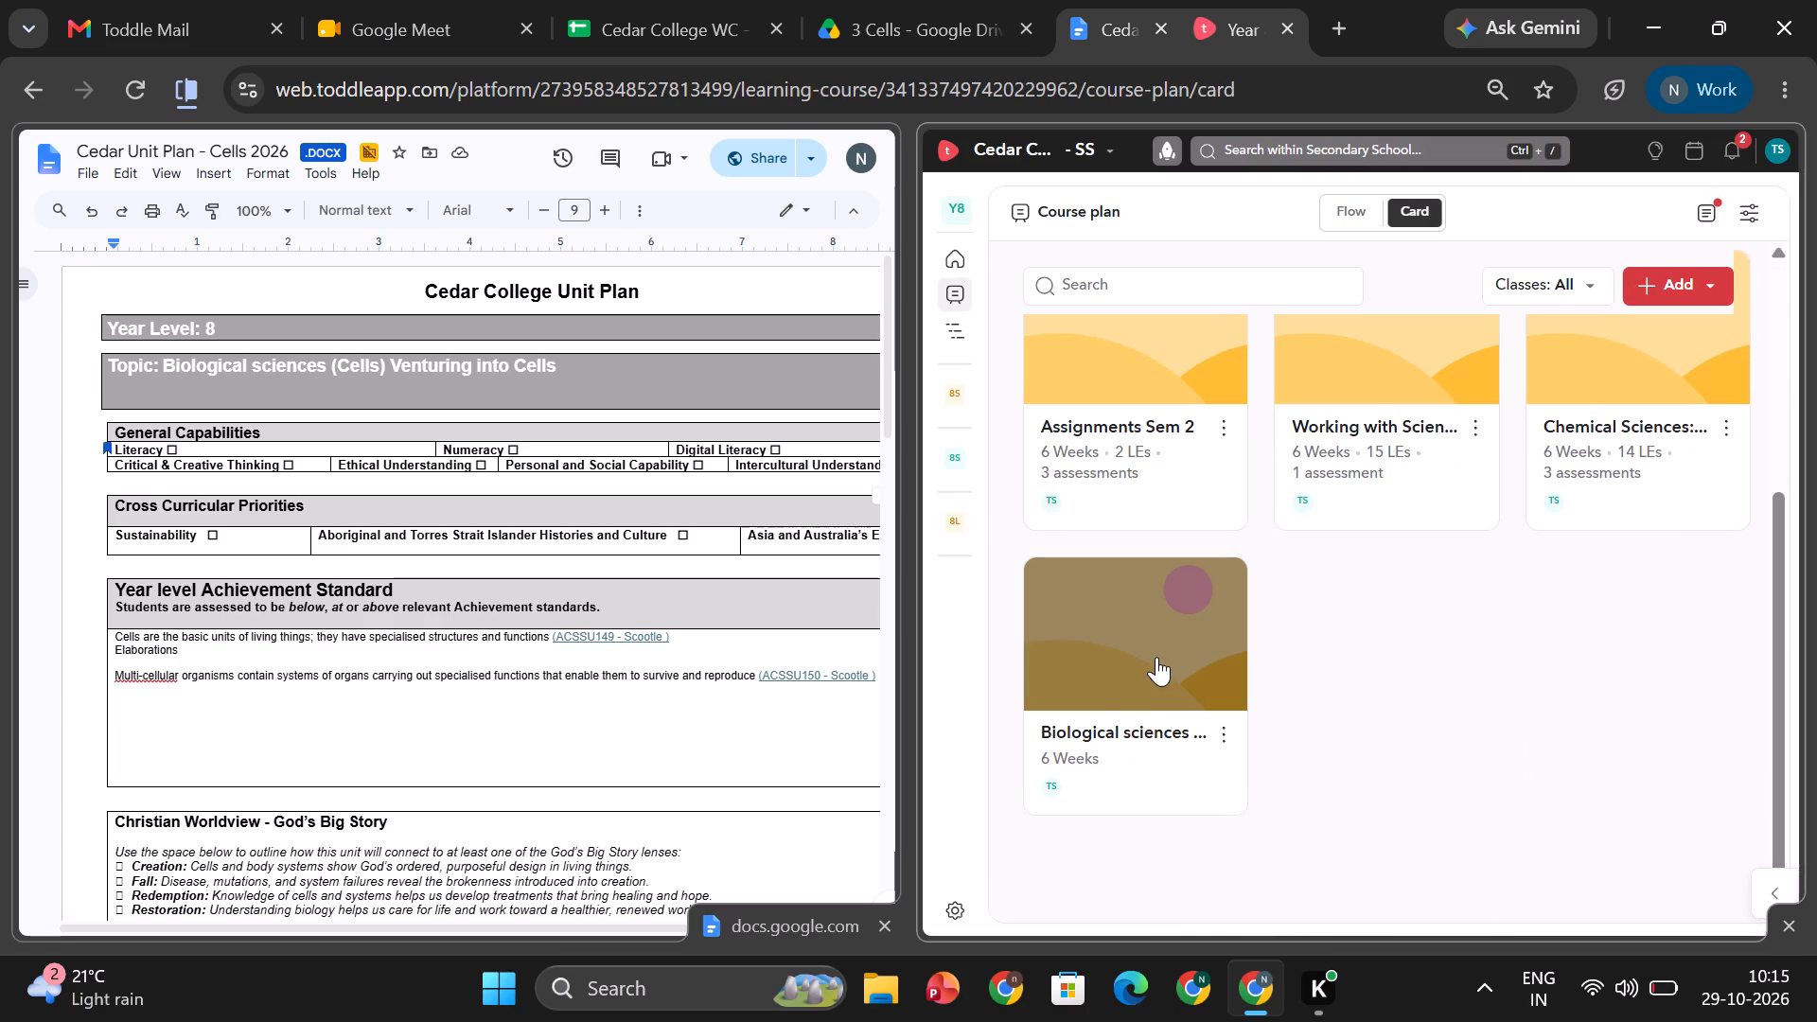
click(1162, 657)
scroll(509, 736, down, 2)
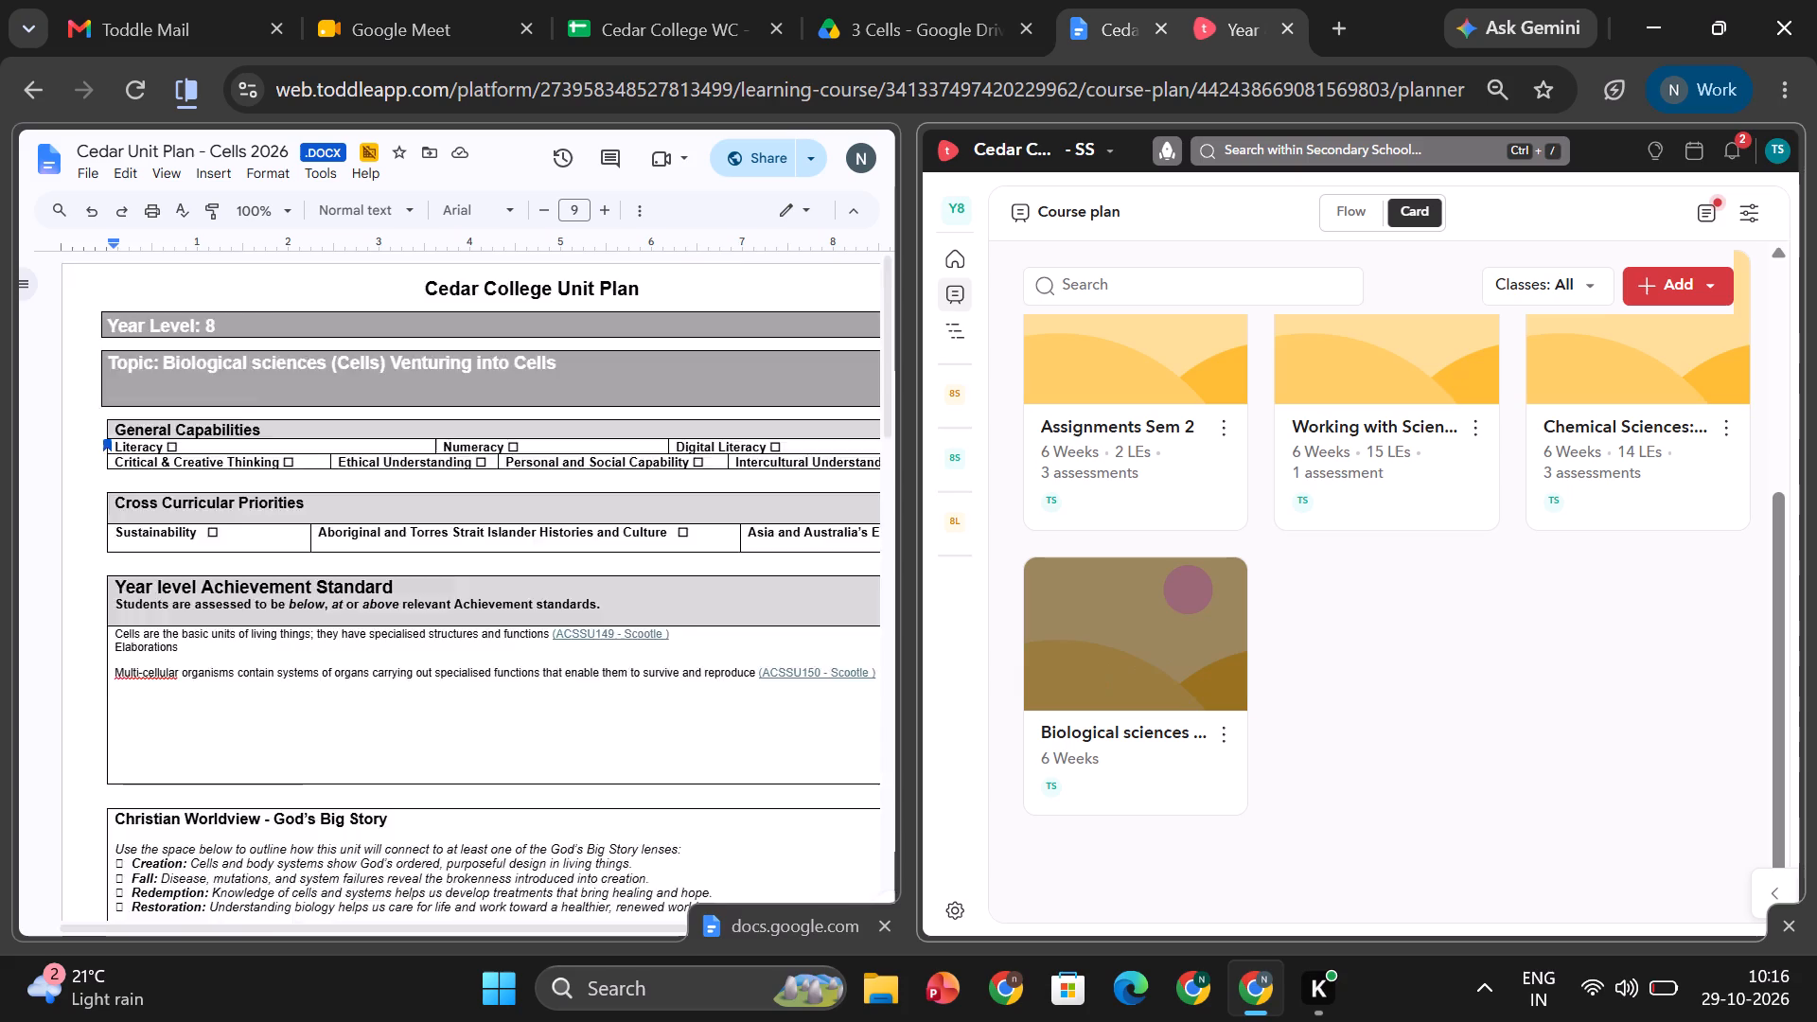
scroll(509, 736, down, 4)
scroll(509, 736, up, 6)
Open Lesson Planner 2026 Cells and Organ systems.docx from the 3 Cells Drive folder and examine its weekly lesson tables.
click(874, 11)
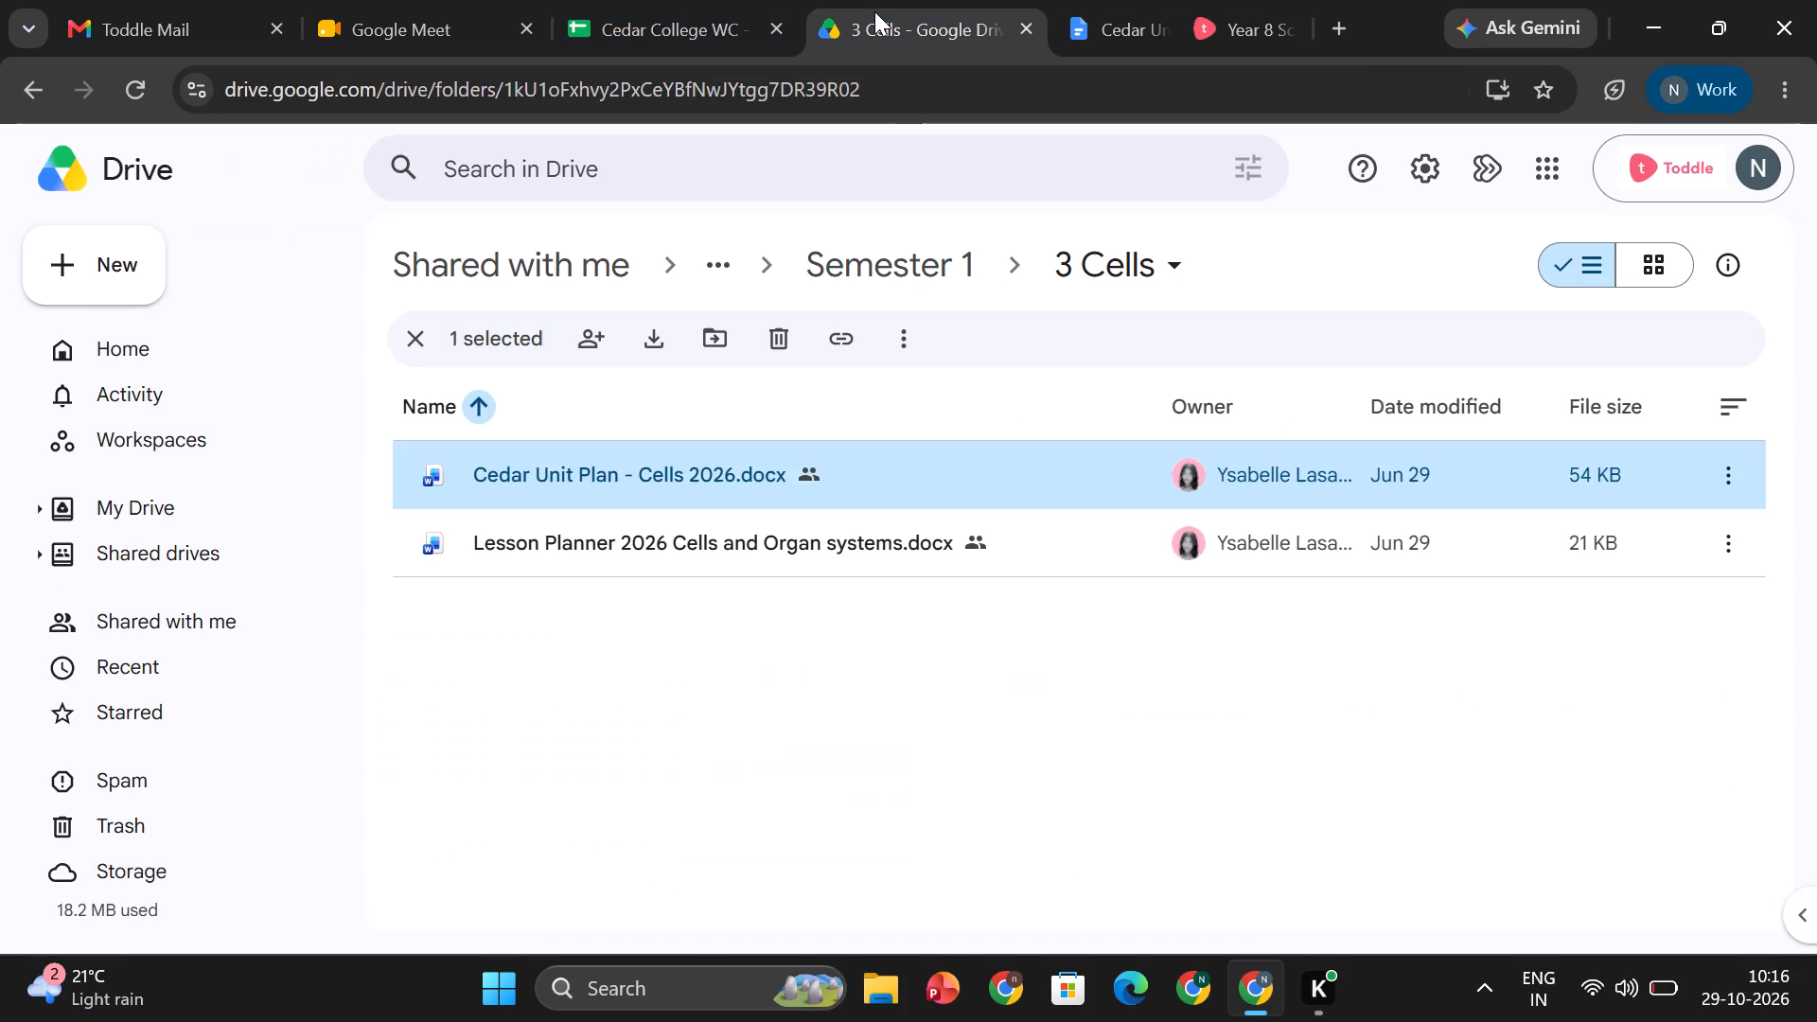
double_click(636, 545)
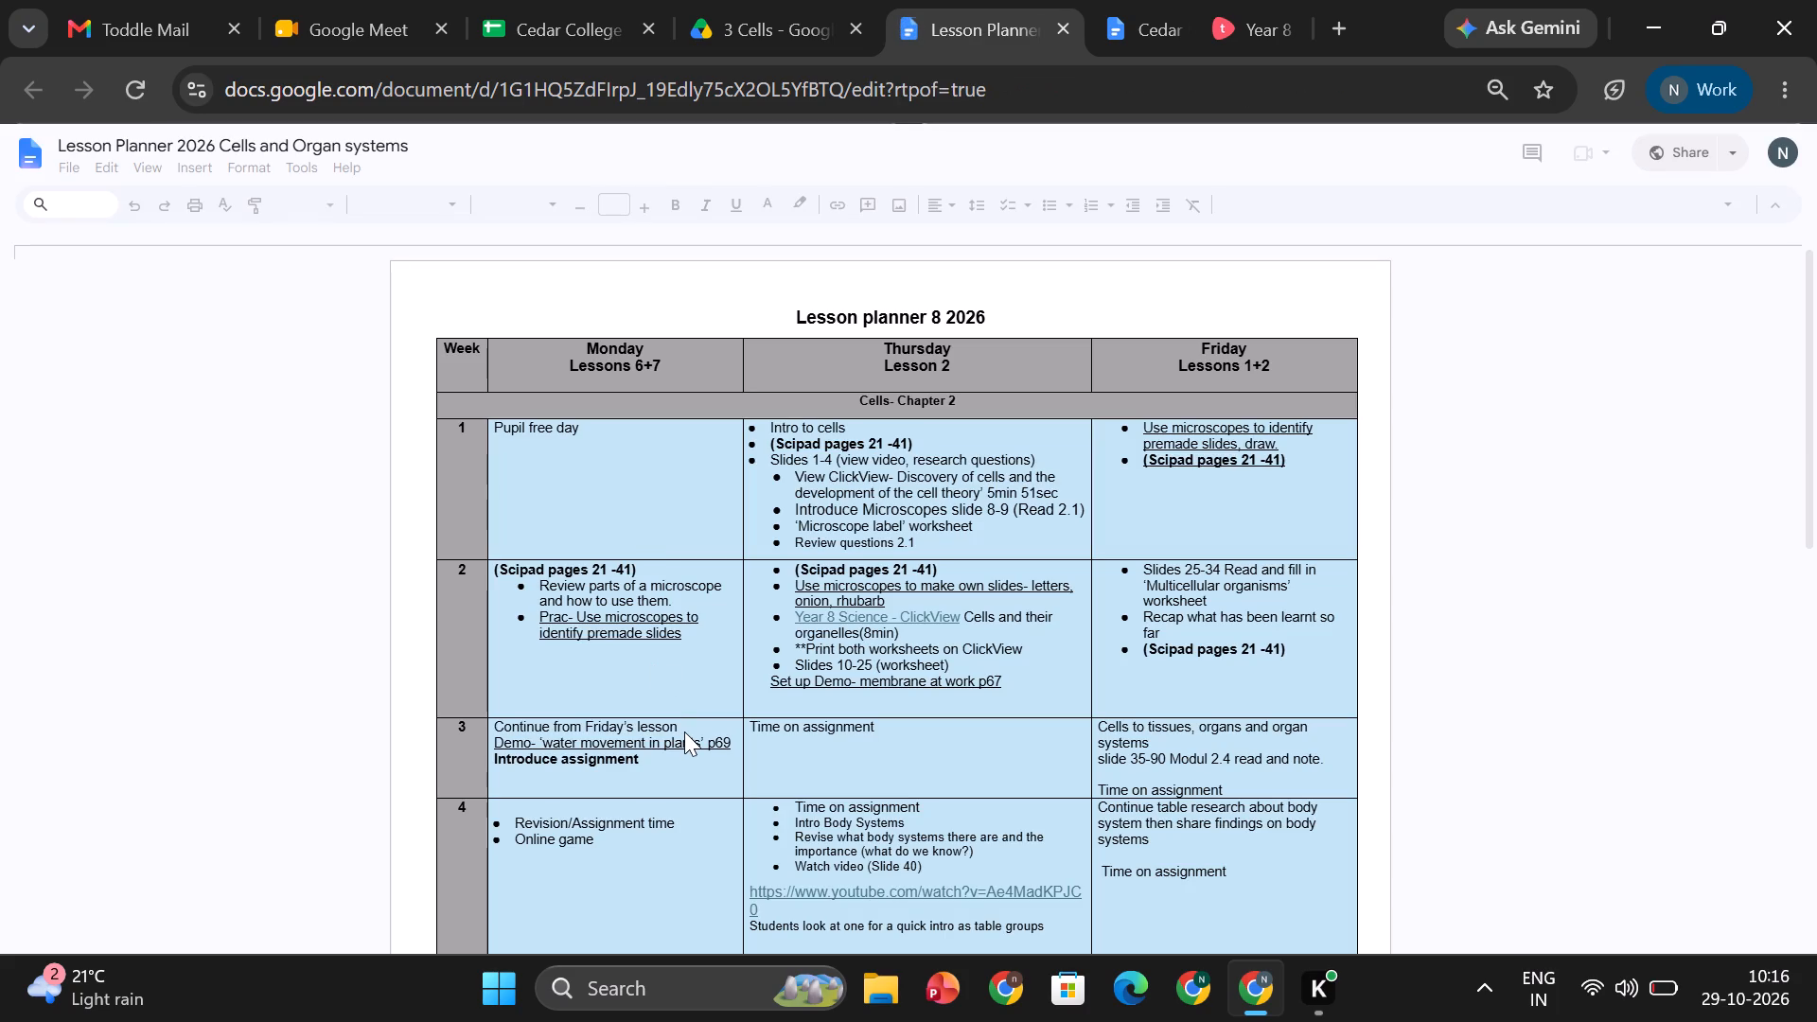
scroll(684, 731, down, 1)
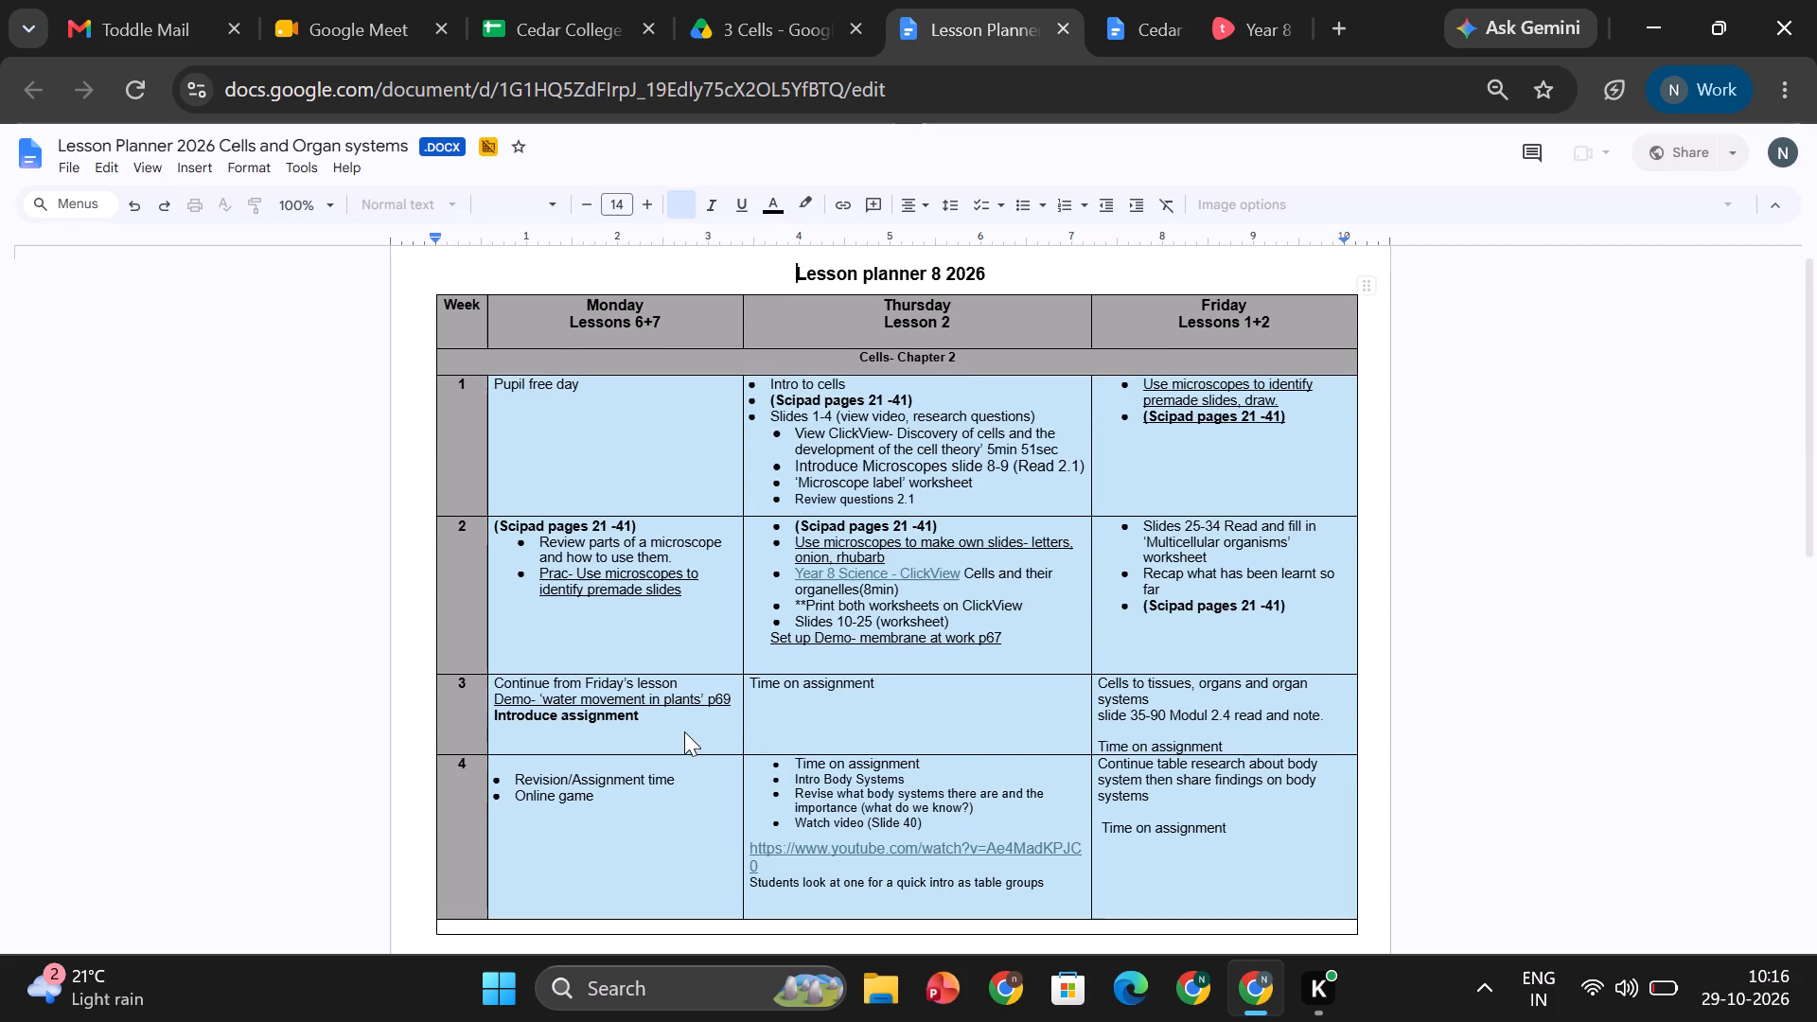
scroll(684, 731, down, 3)
scroll(684, 731, up, 1)
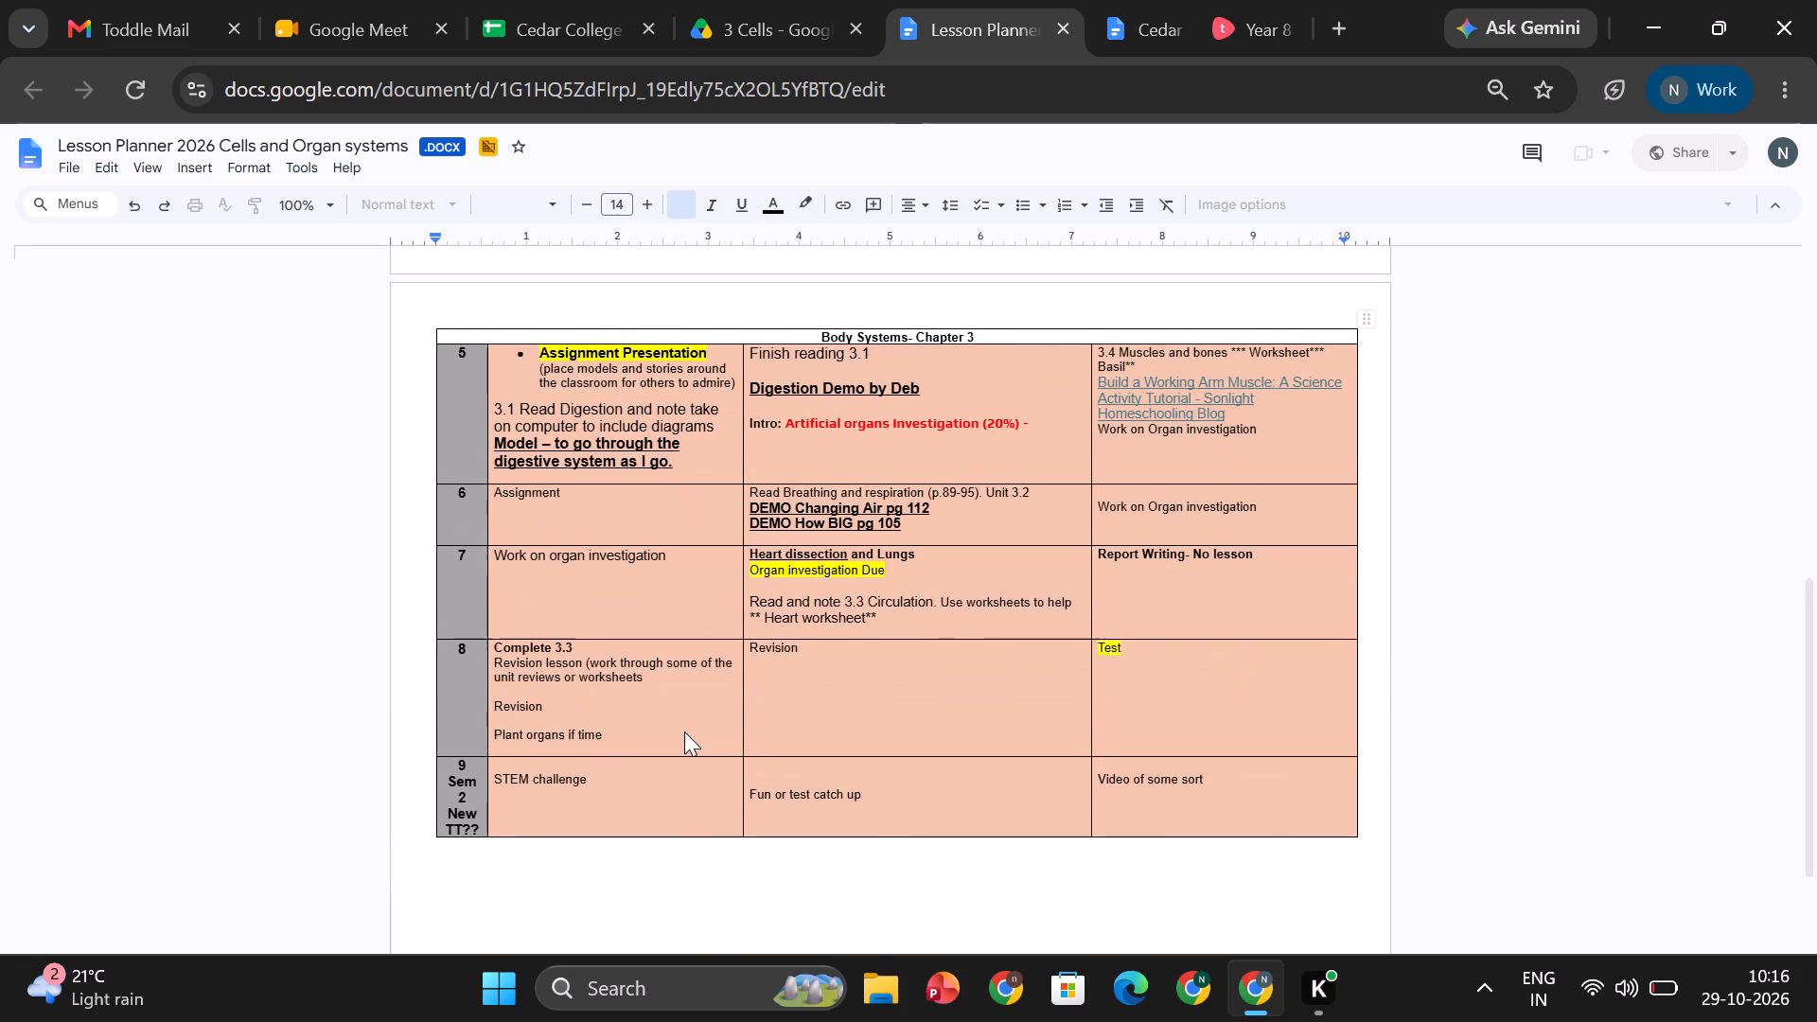
scroll(684, 731, up, 4)
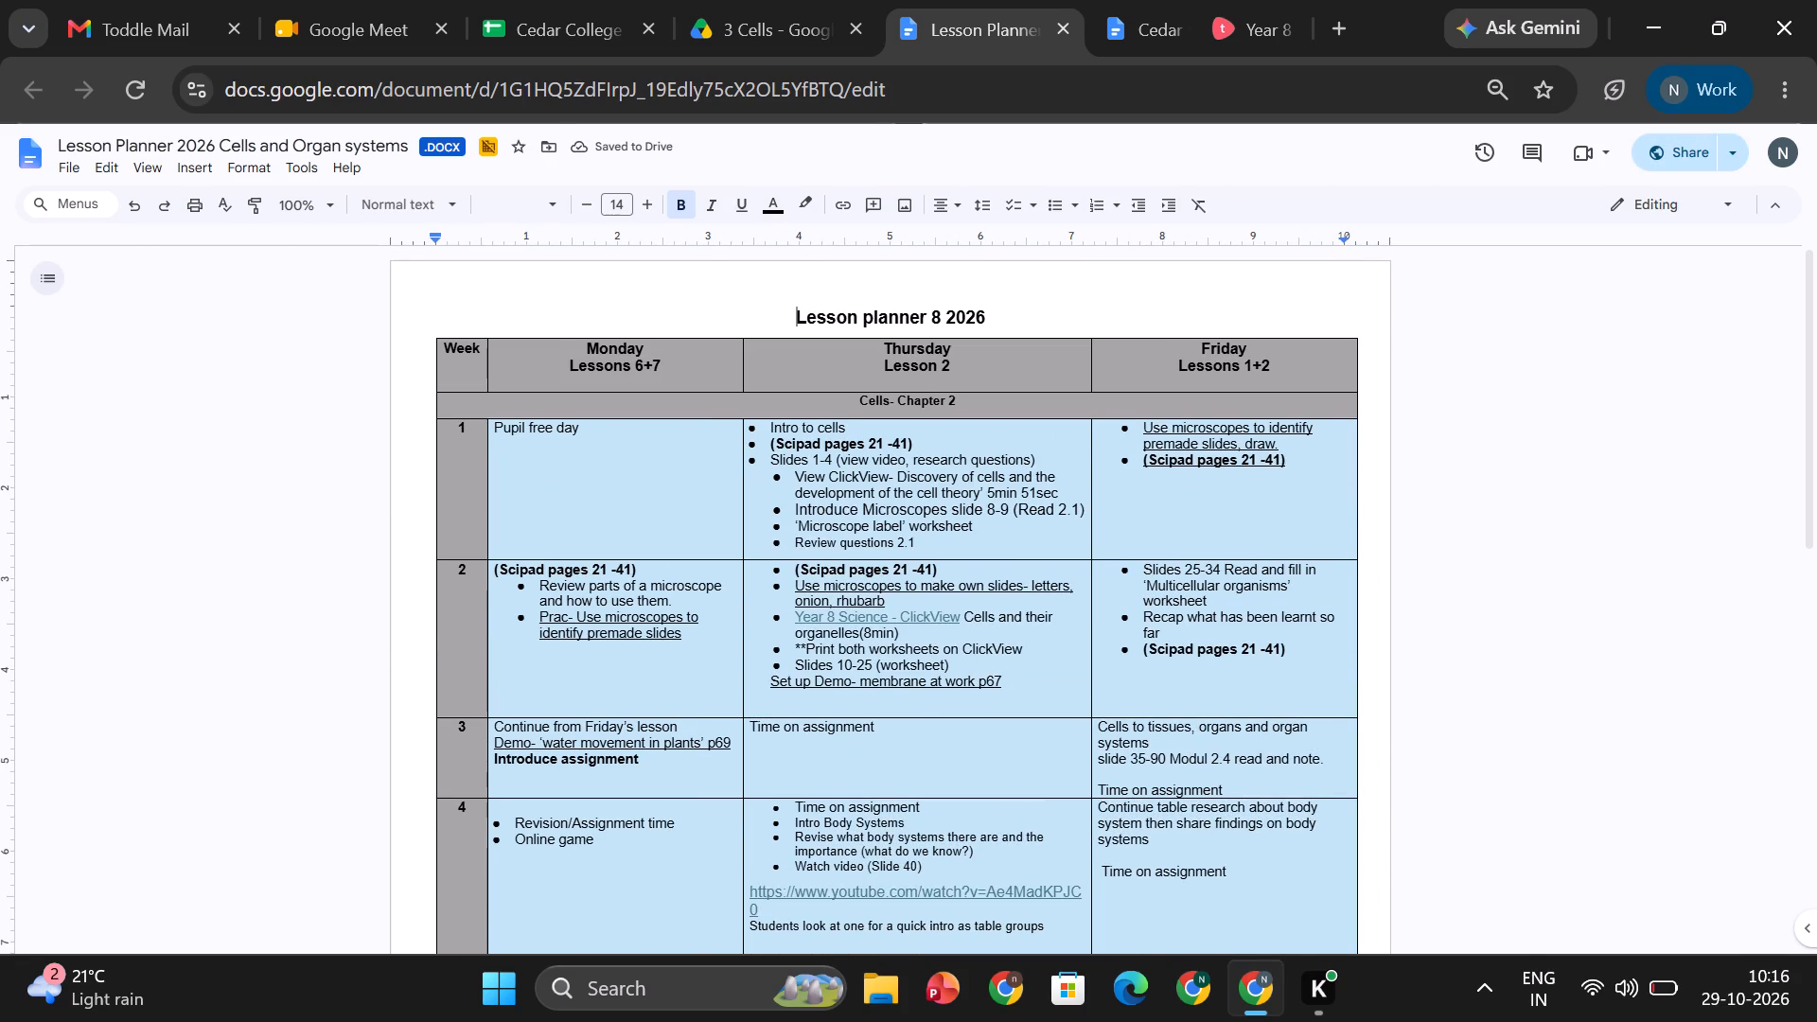
scroll(684, 731, down, 5)
scroll(684, 731, up, 4)
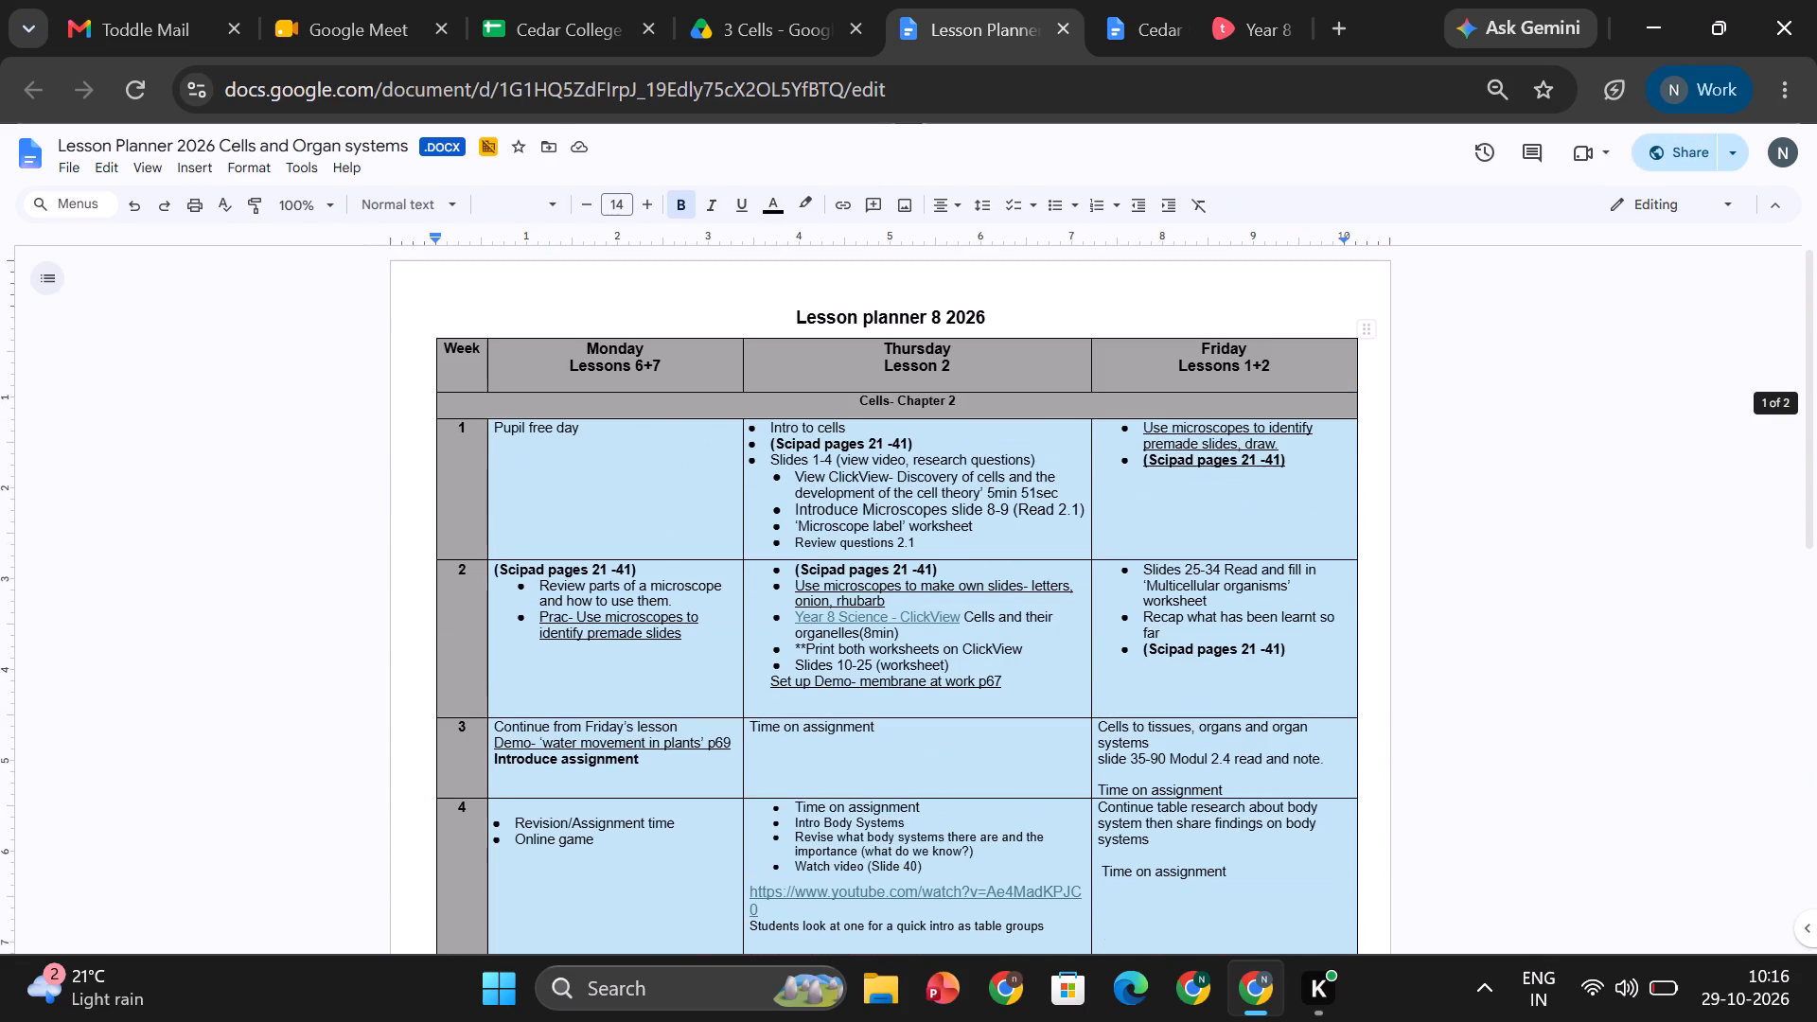
Switch back to the Toddle unit, review its planner sections, and open its Learning sequence.
click(1214, 23)
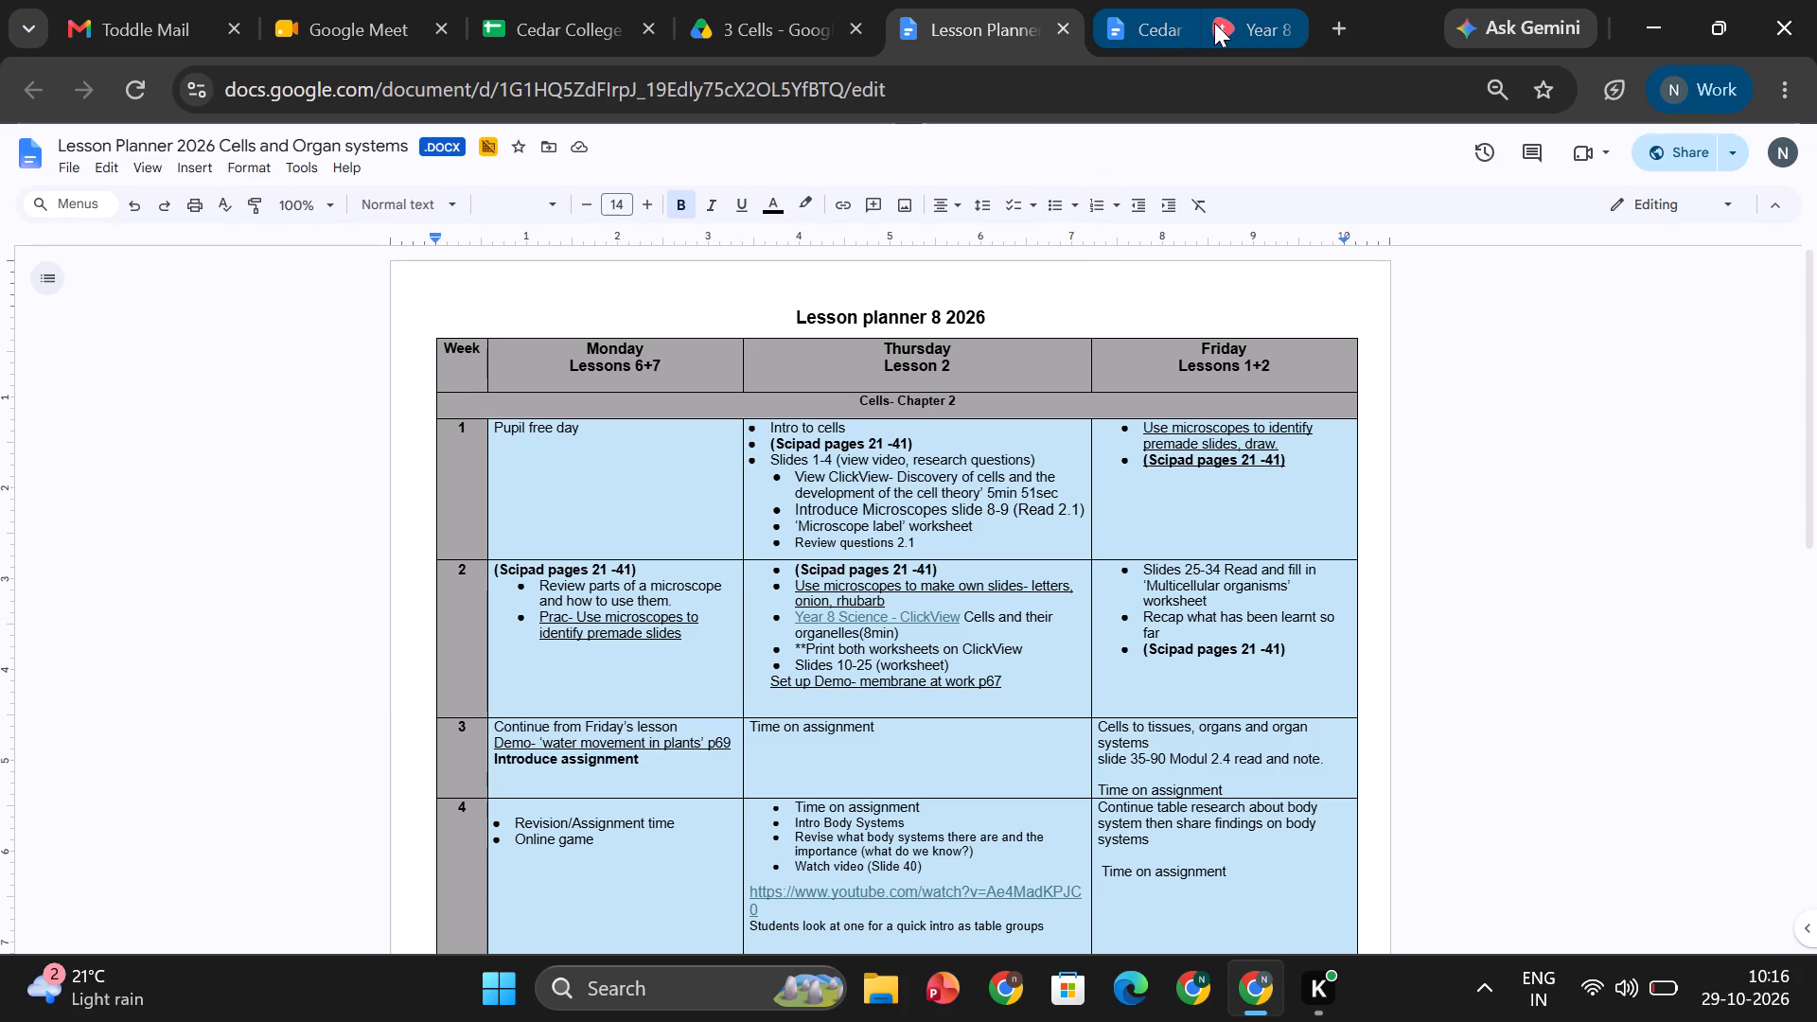
scroll(1172, 690, down, 4)
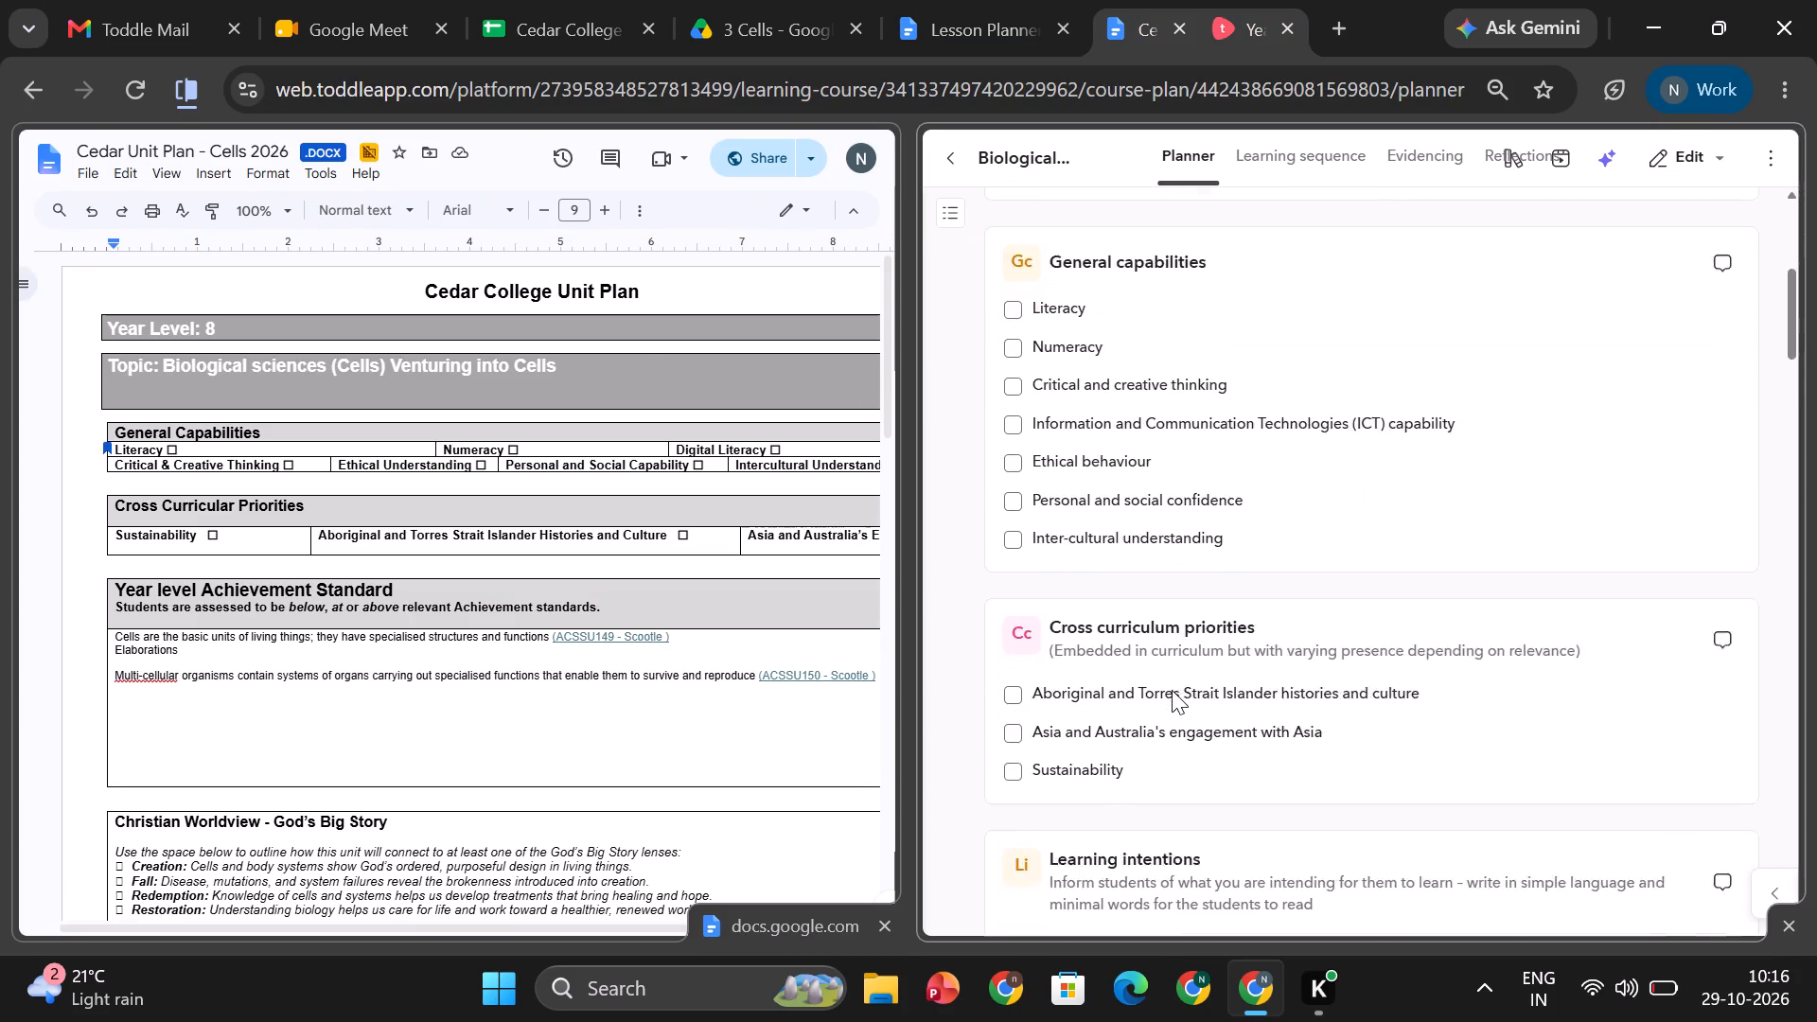
scroll(1172, 690, down, 10)
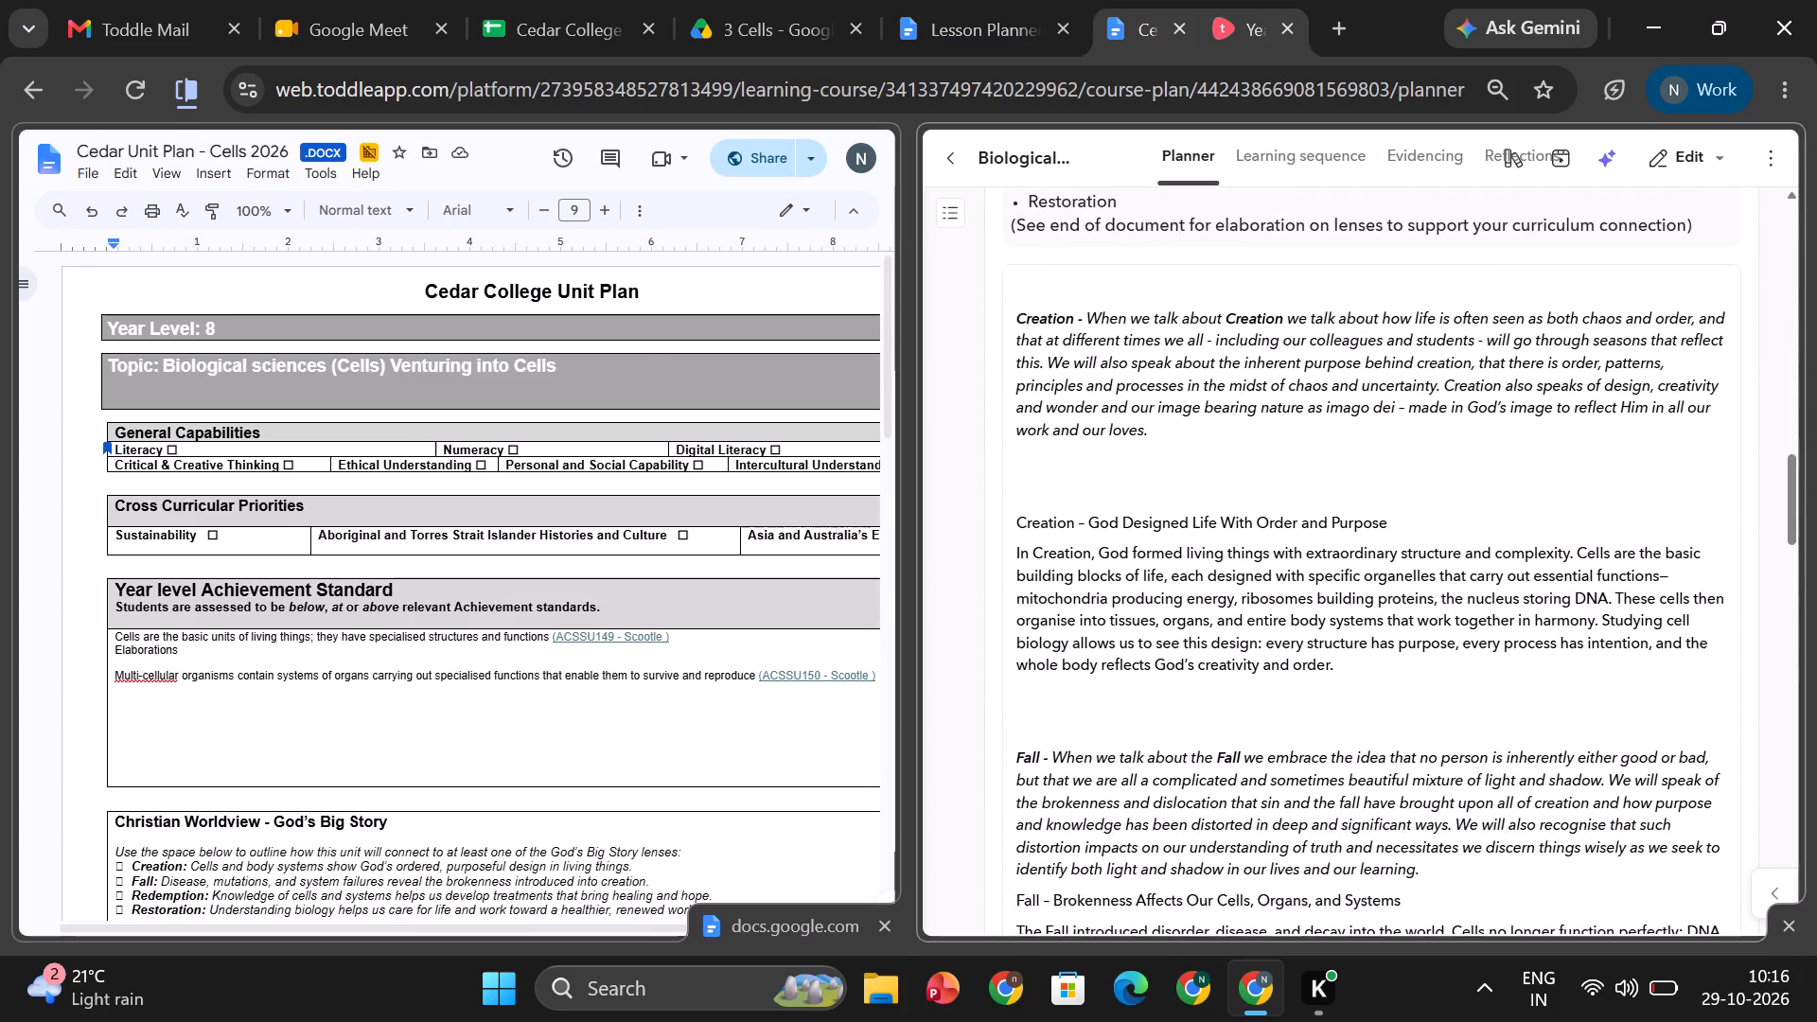
scroll(1172, 690, down, 5)
scroll(1172, 690, up, 9)
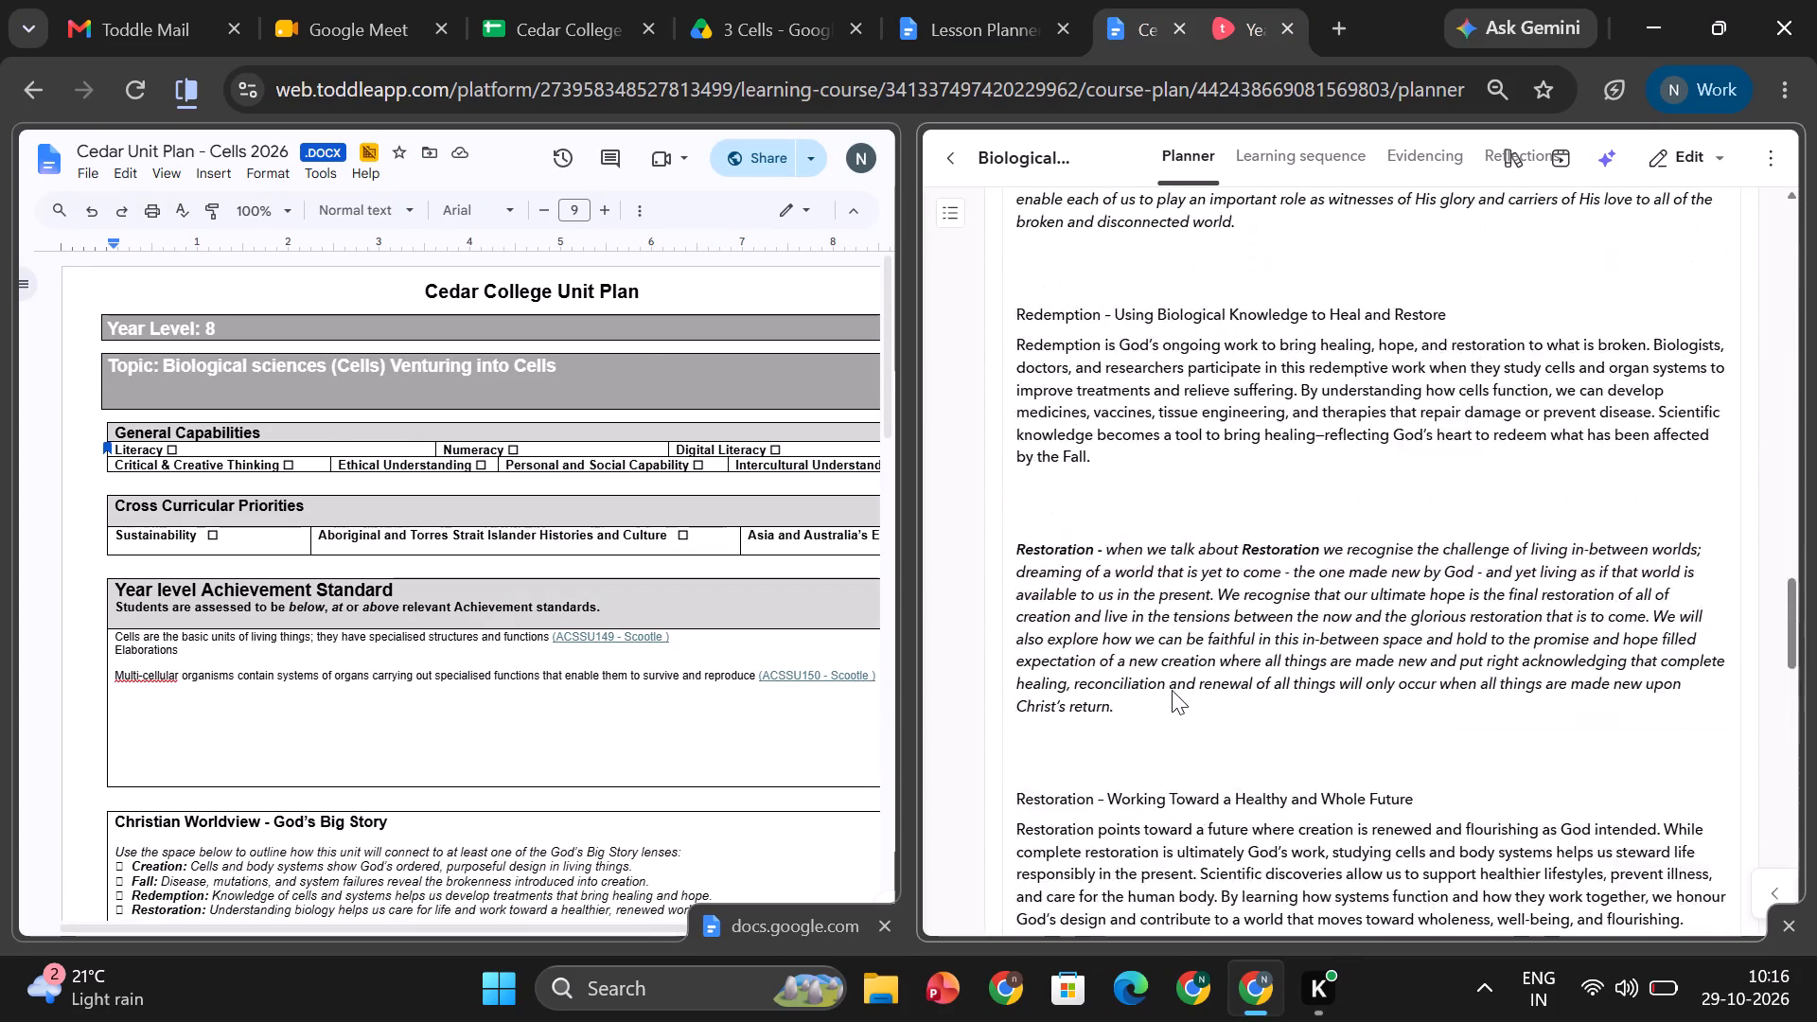
scroll(1172, 690, up, 12)
click(1282, 155)
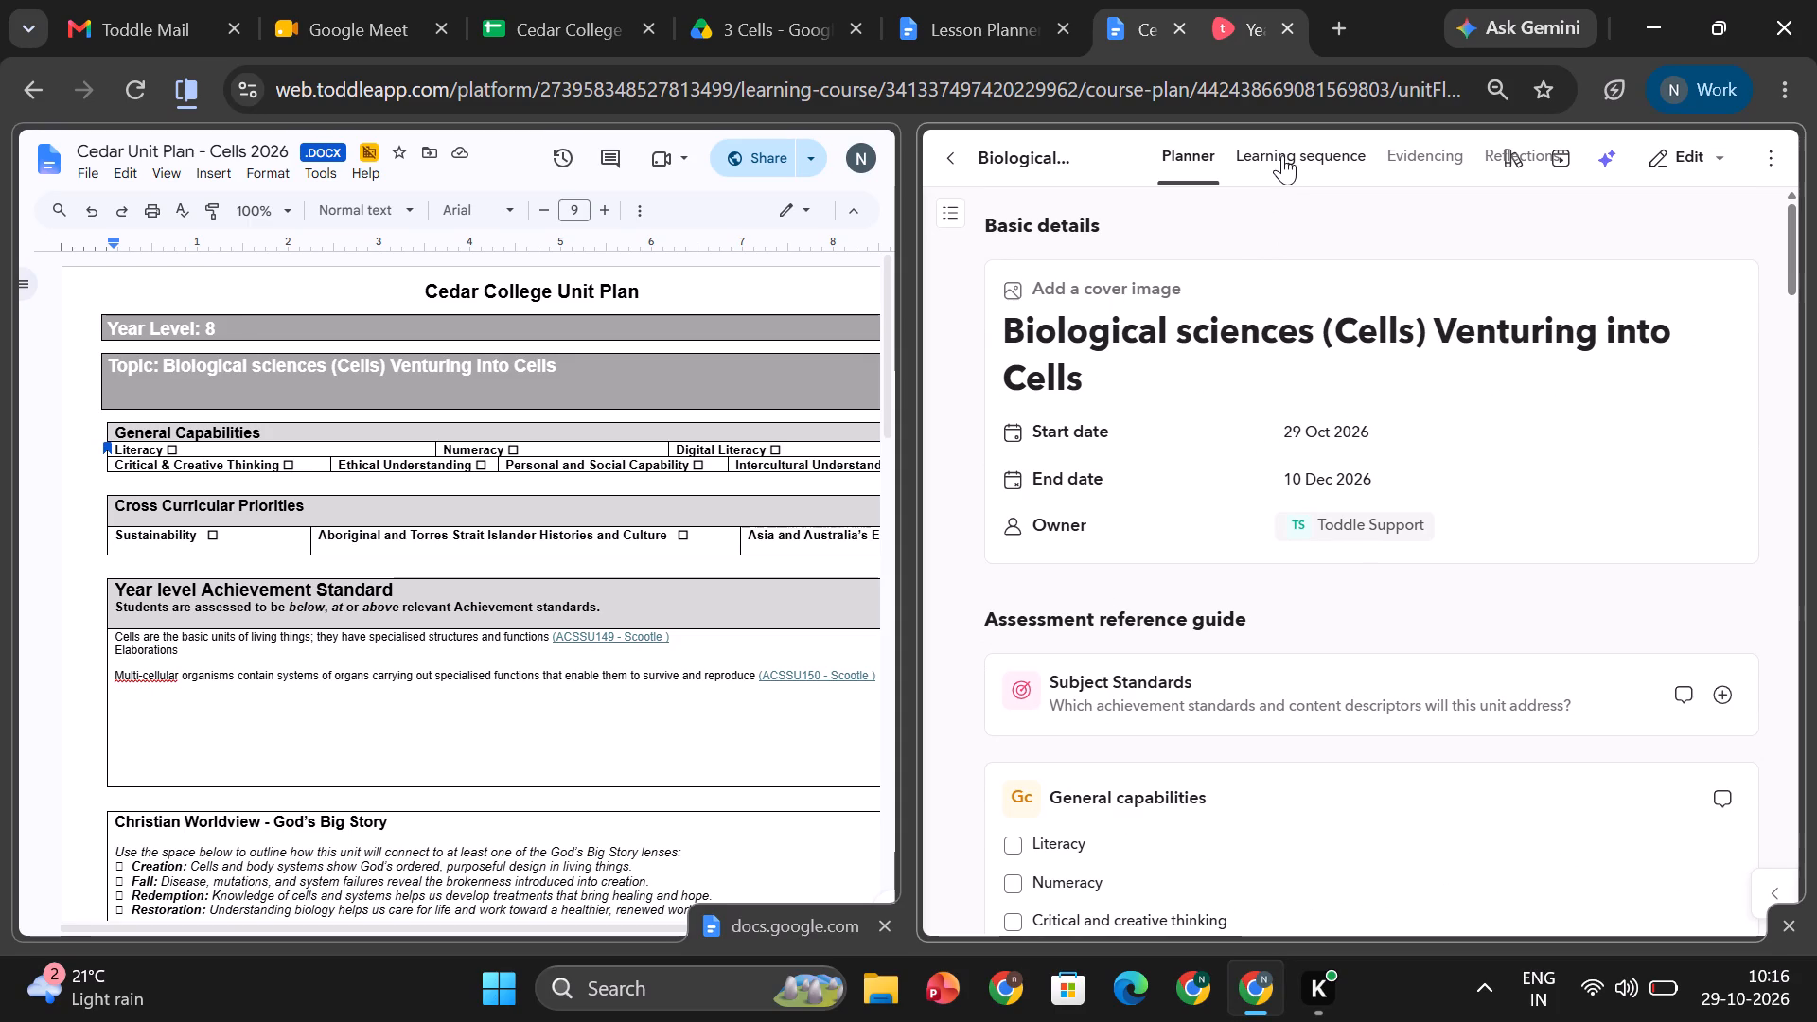
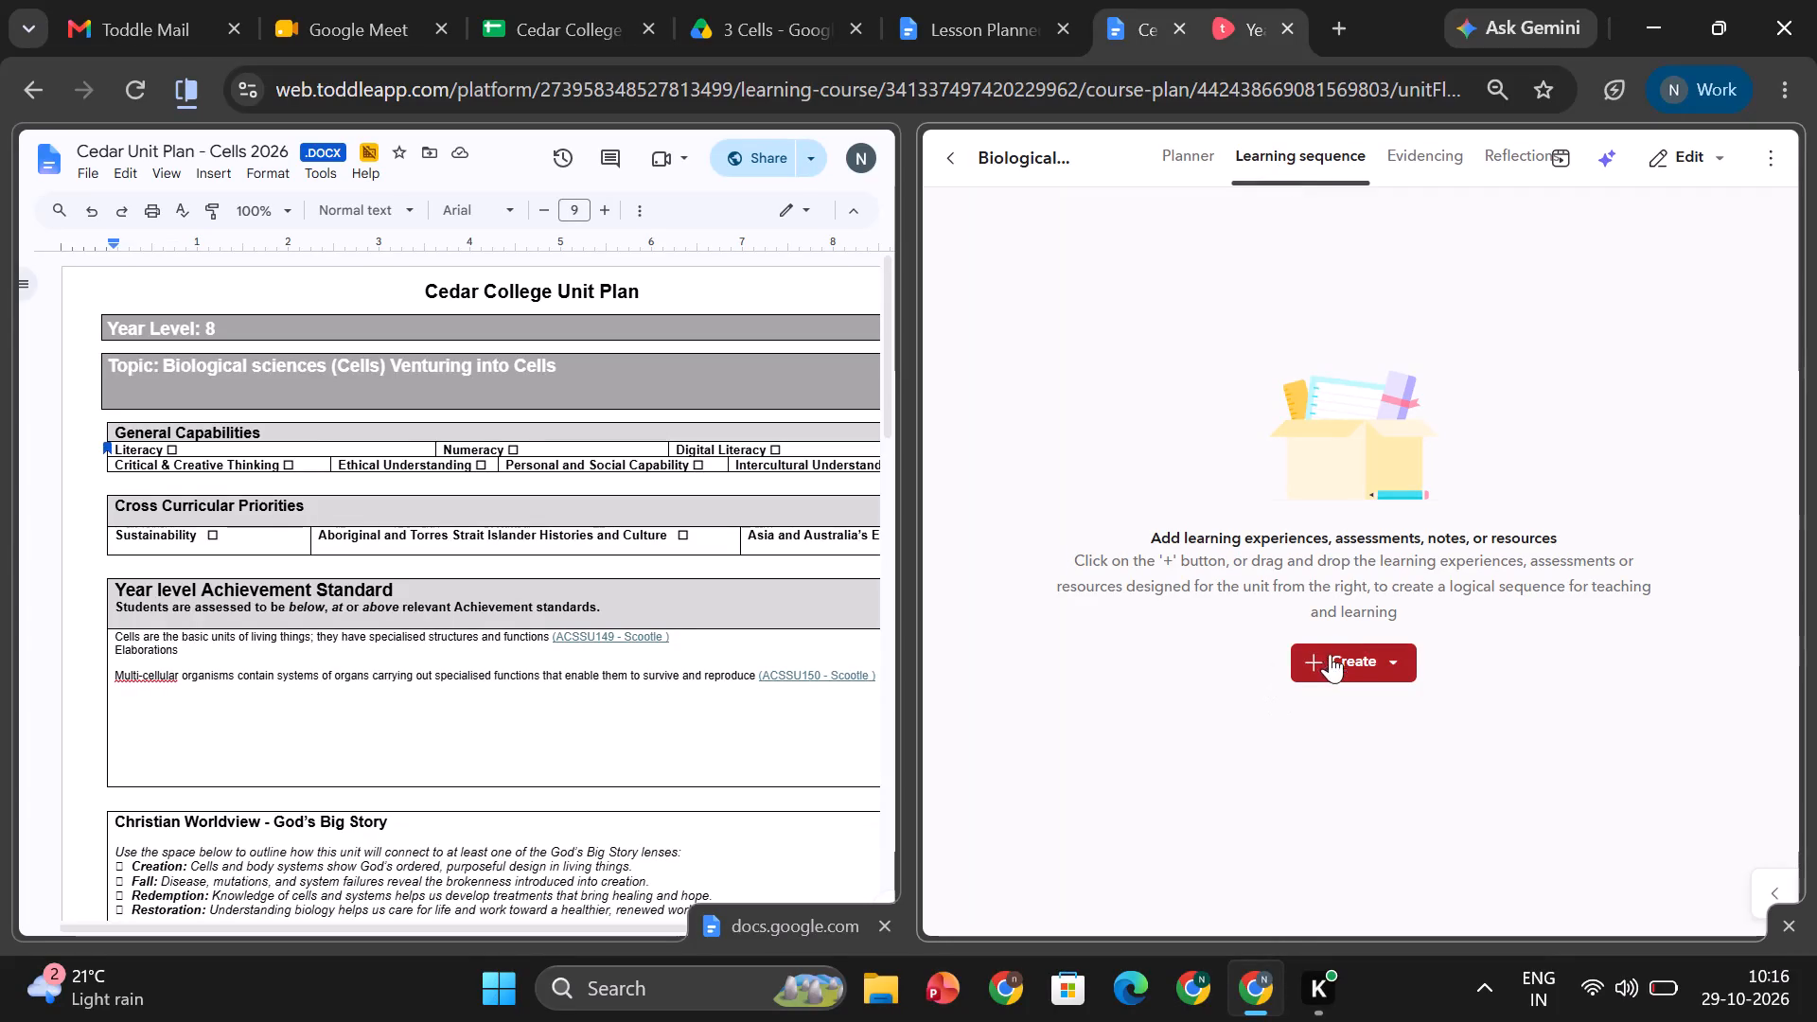
Close the Cedar Unit Plan - Cells 2026 document shown beside the Toddle unit.
scroll(593, 608, up, 1)
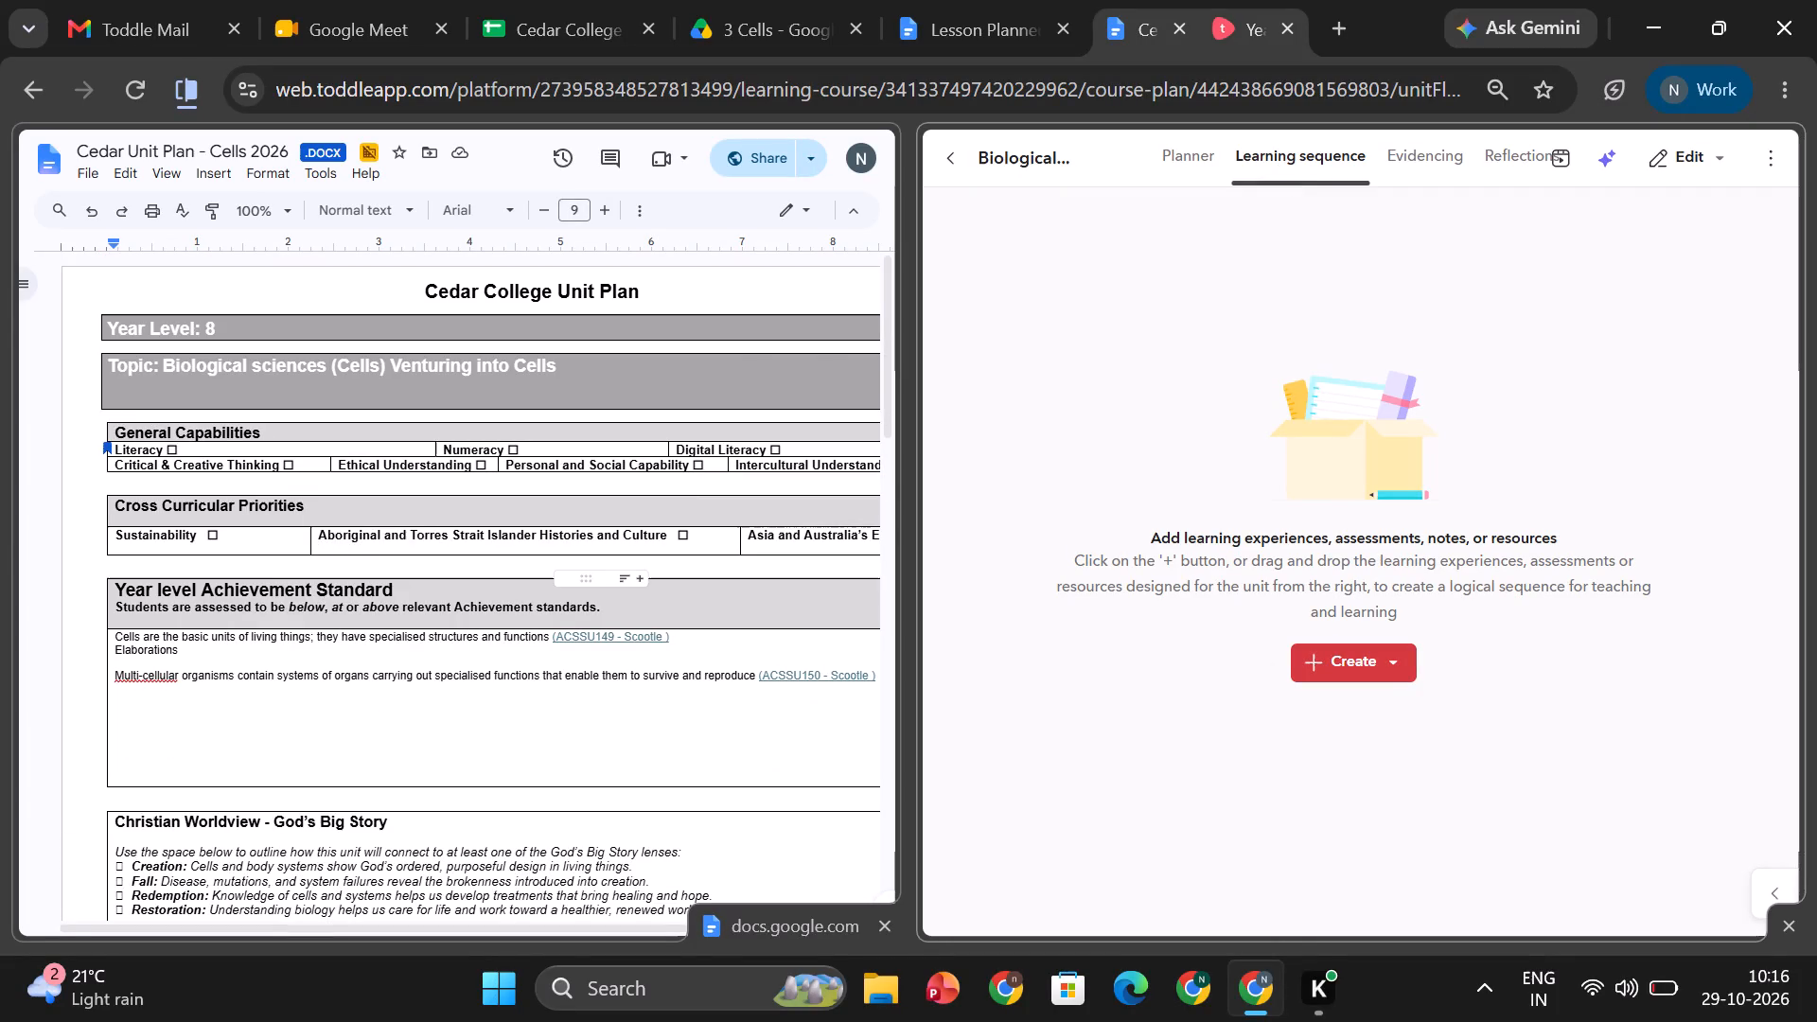
scroll(593, 608, down, 1)
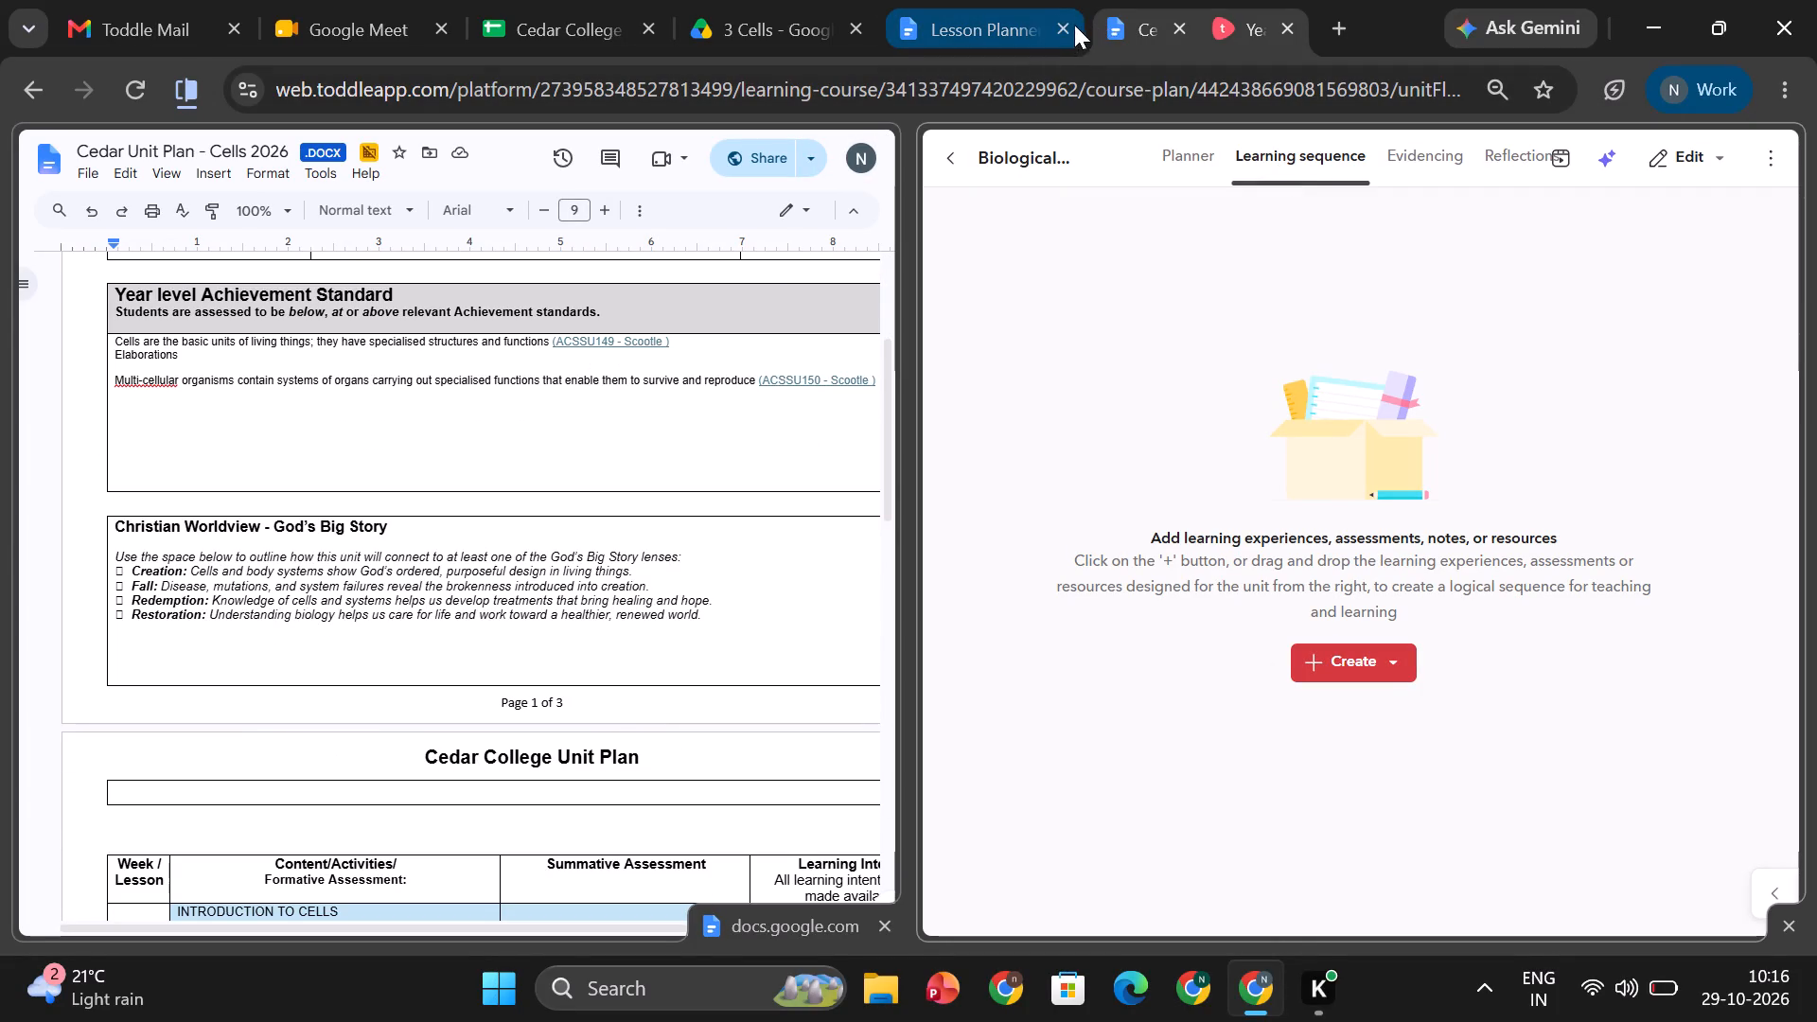
click(1173, 34)
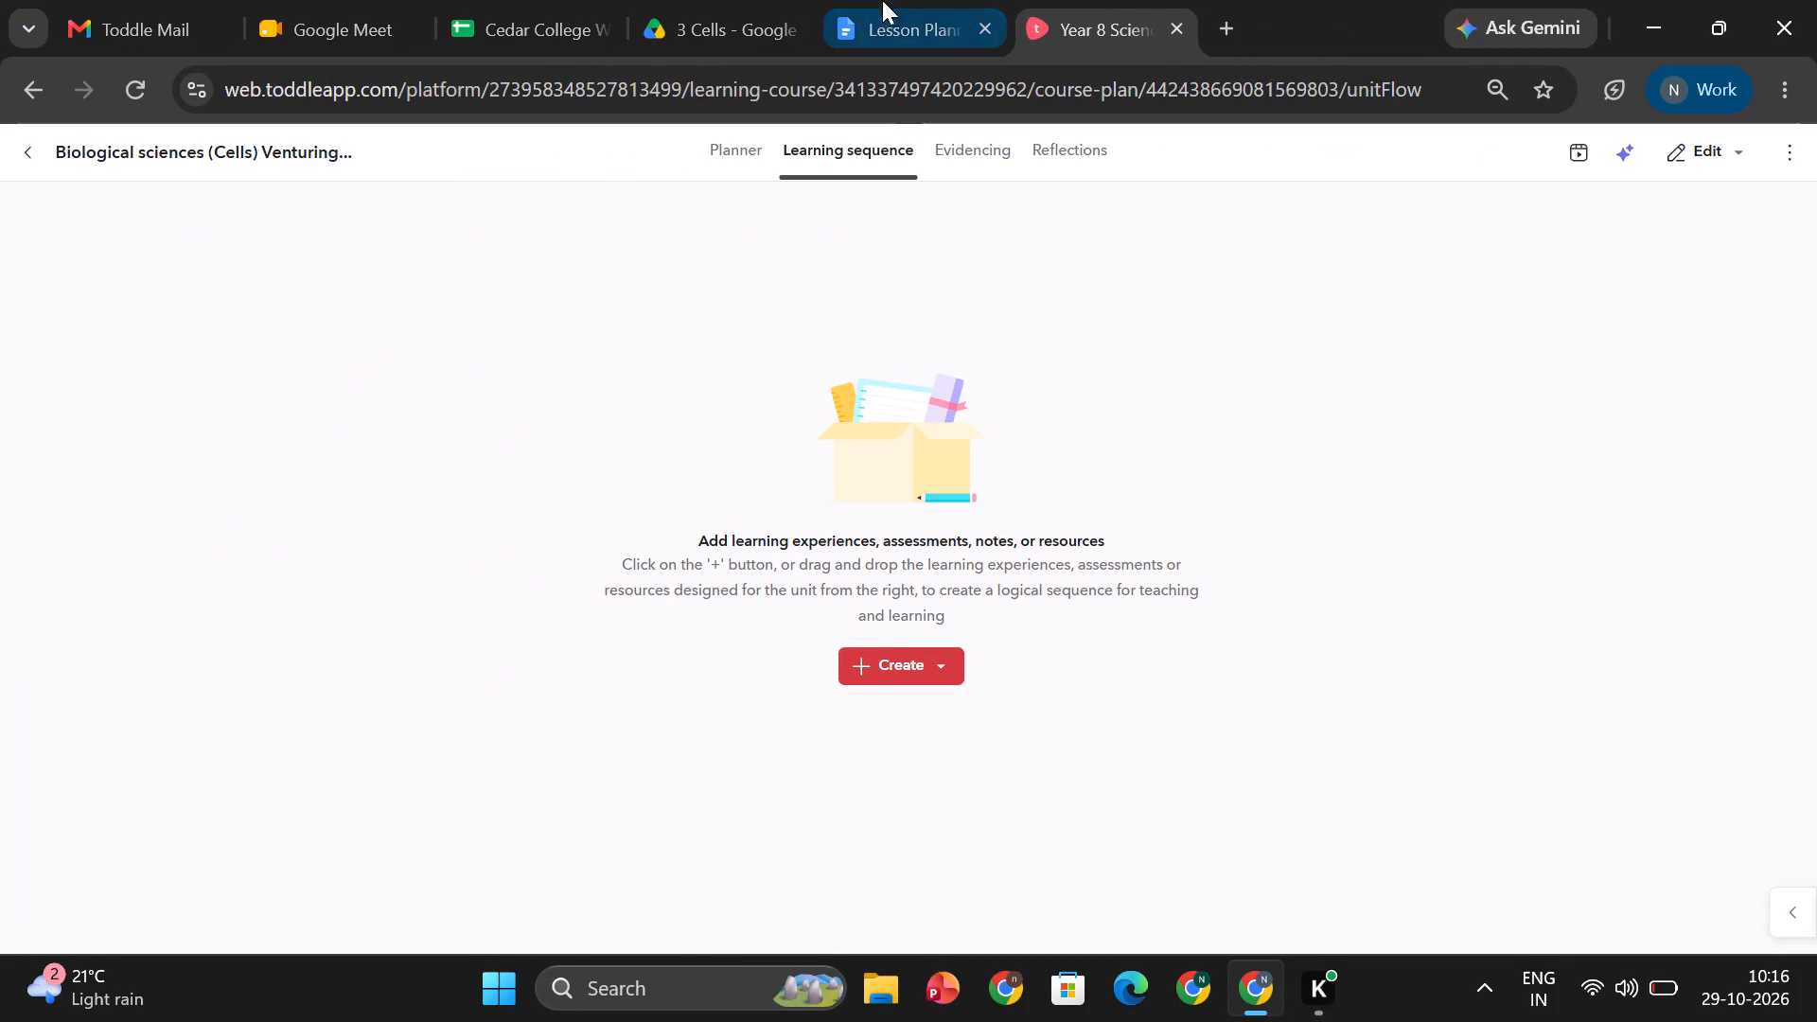
Check the weekly lesson table in Lesson Planner 2026 Cells and Organ systems and return to the Toddle unit.
click(886, 5)
scroll(750, 510, up, 1)
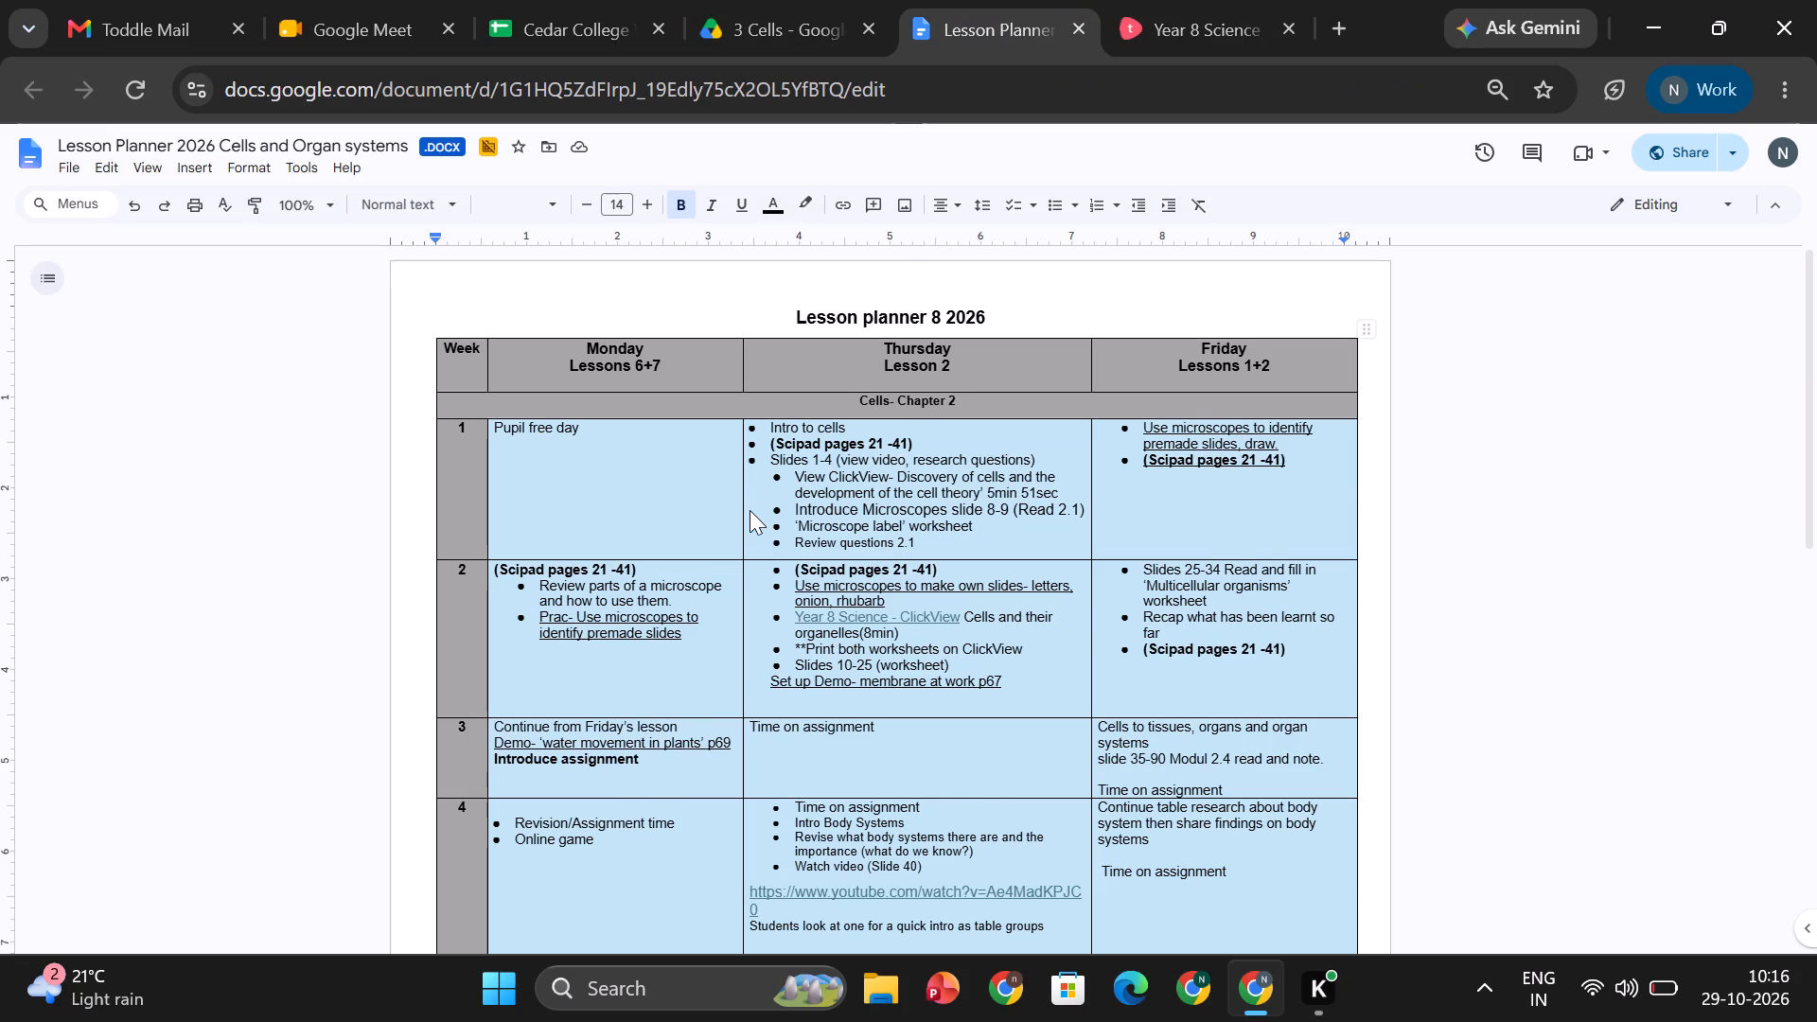
scroll(750, 510, down, 1)
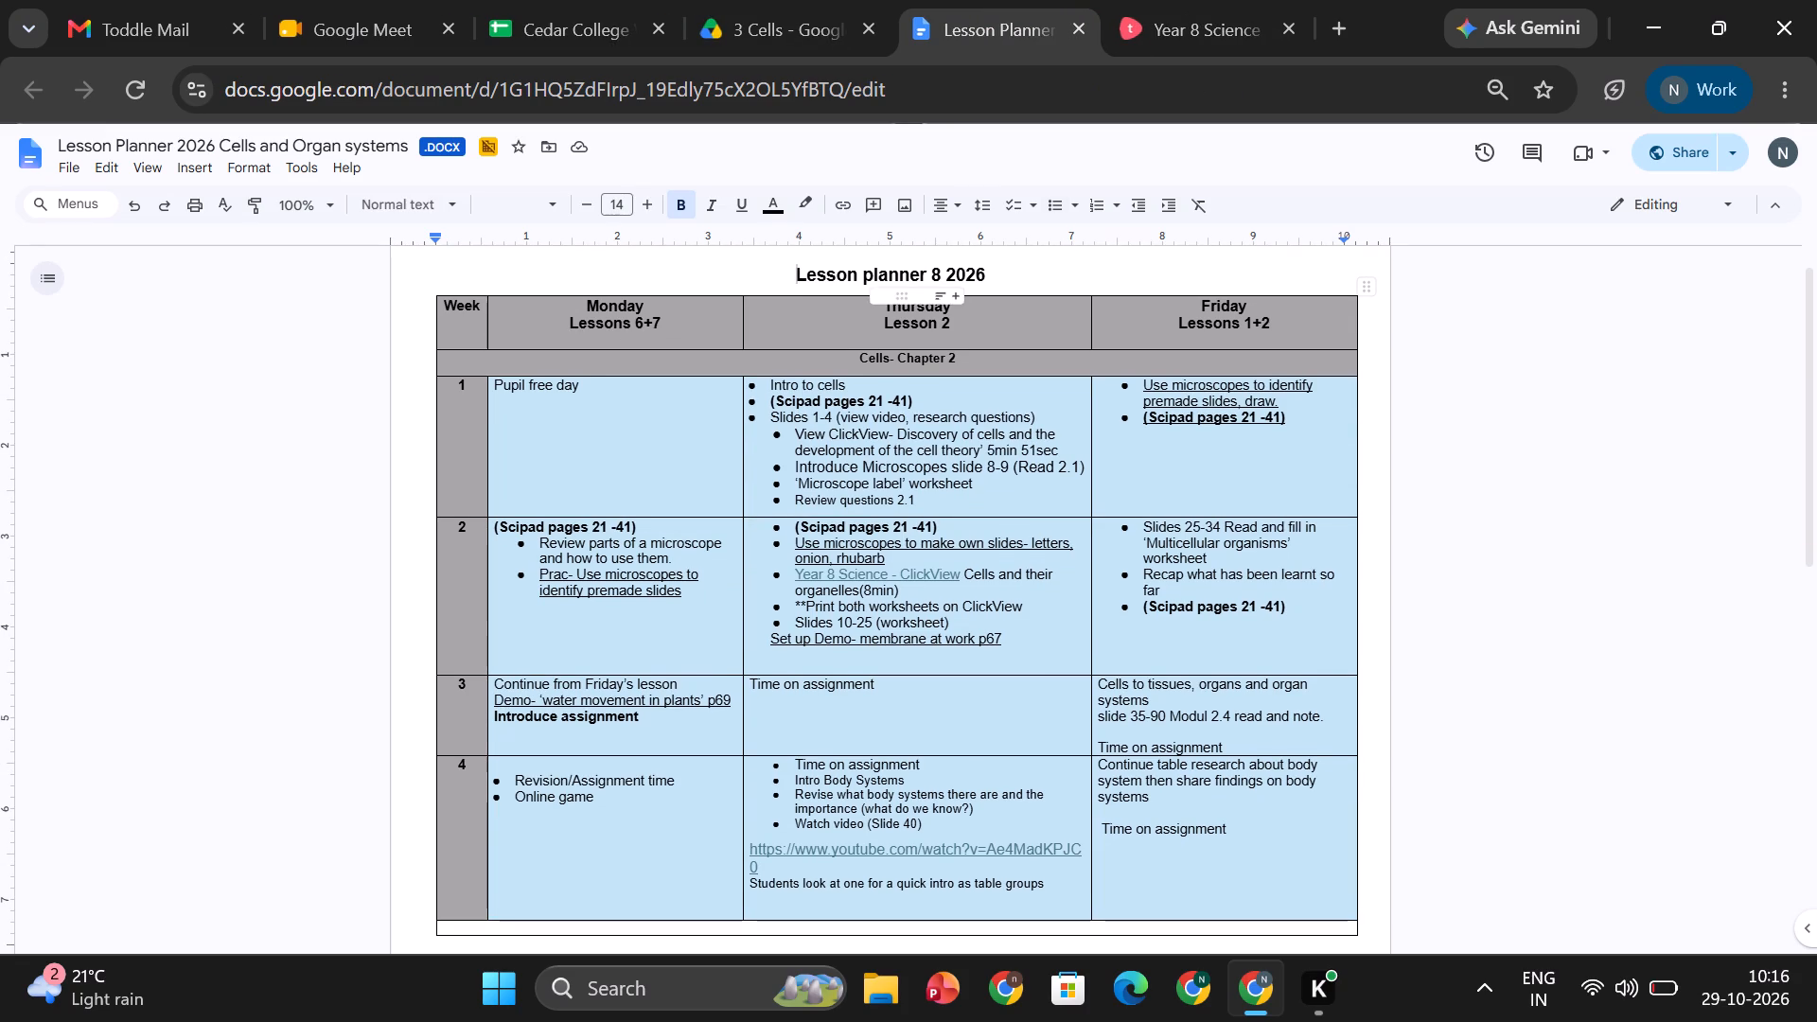
click(1197, 0)
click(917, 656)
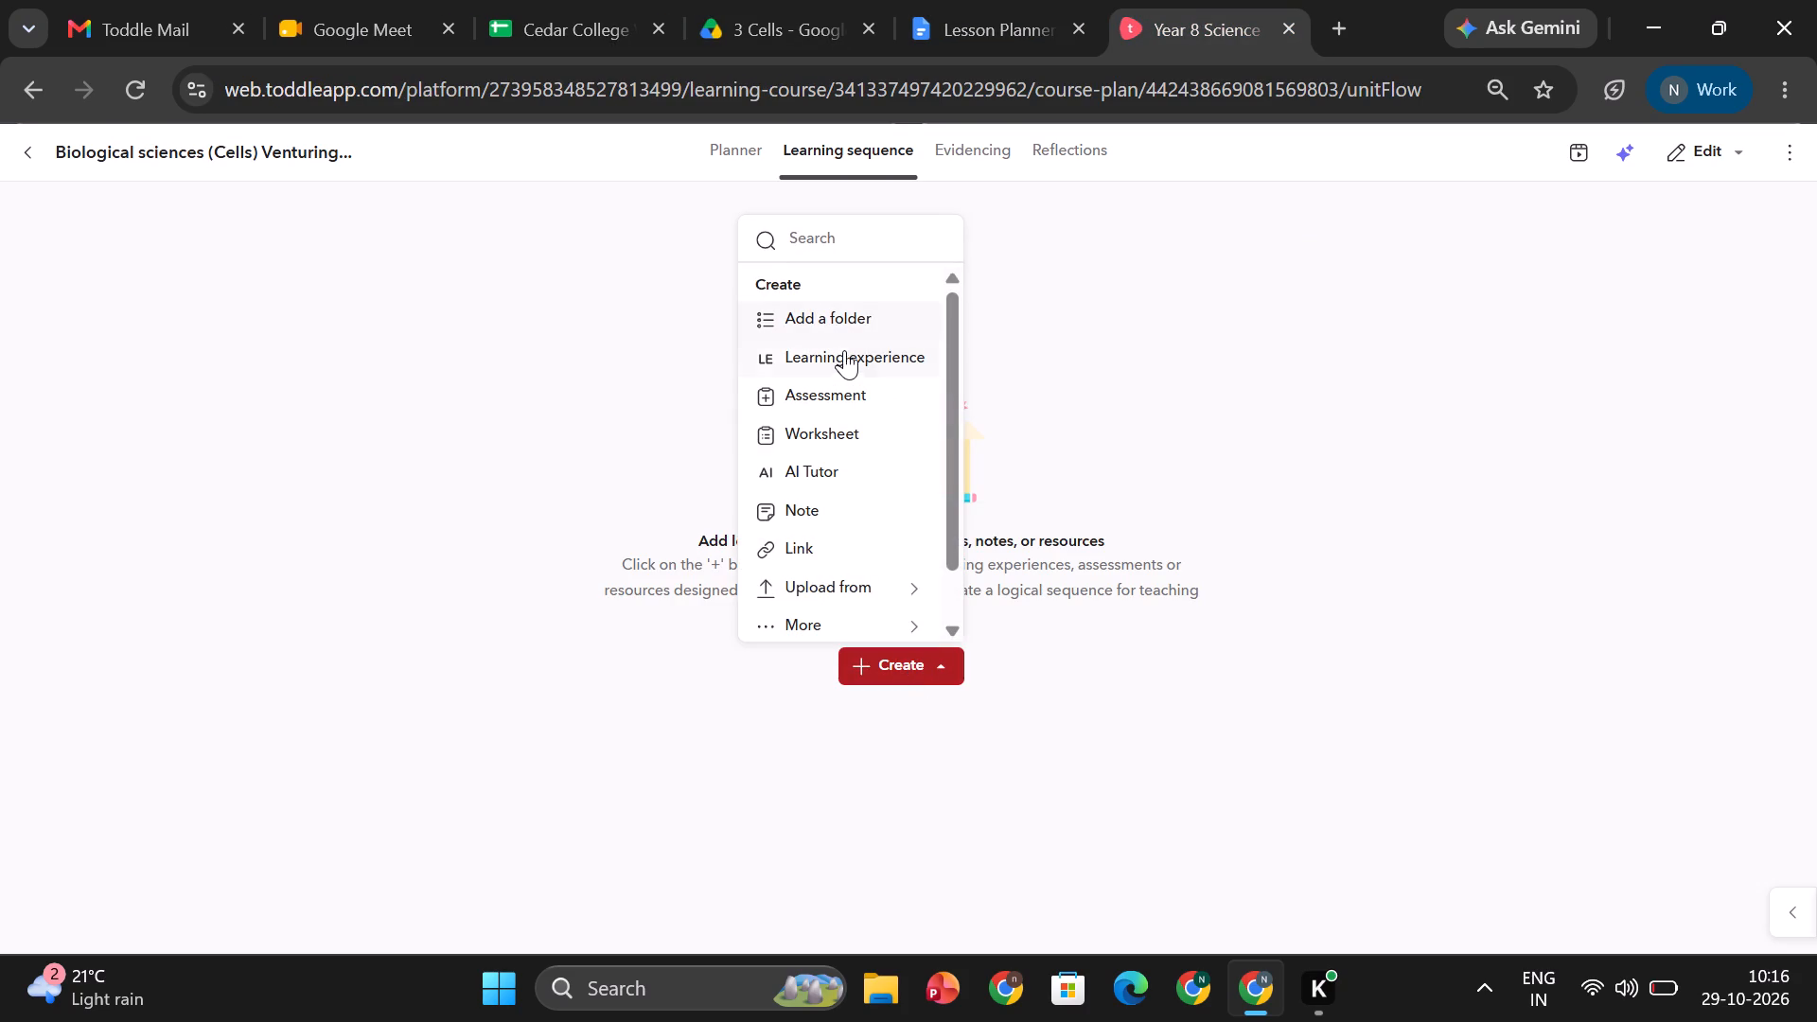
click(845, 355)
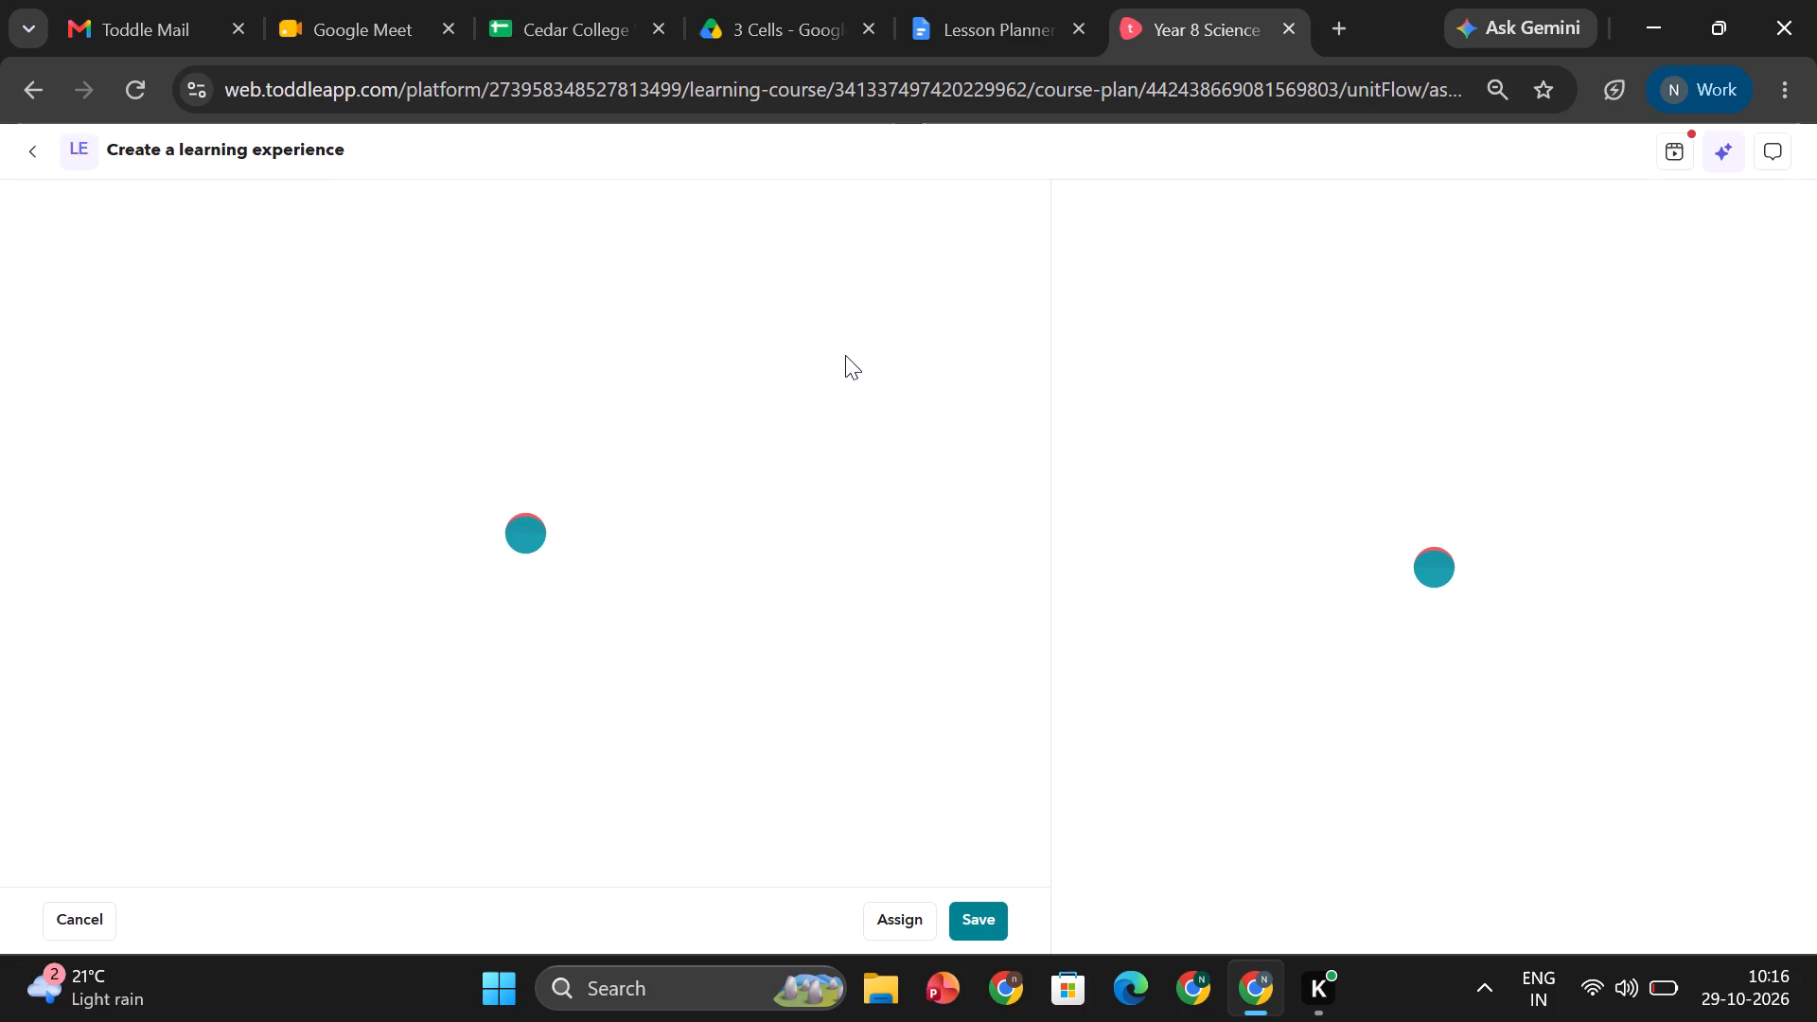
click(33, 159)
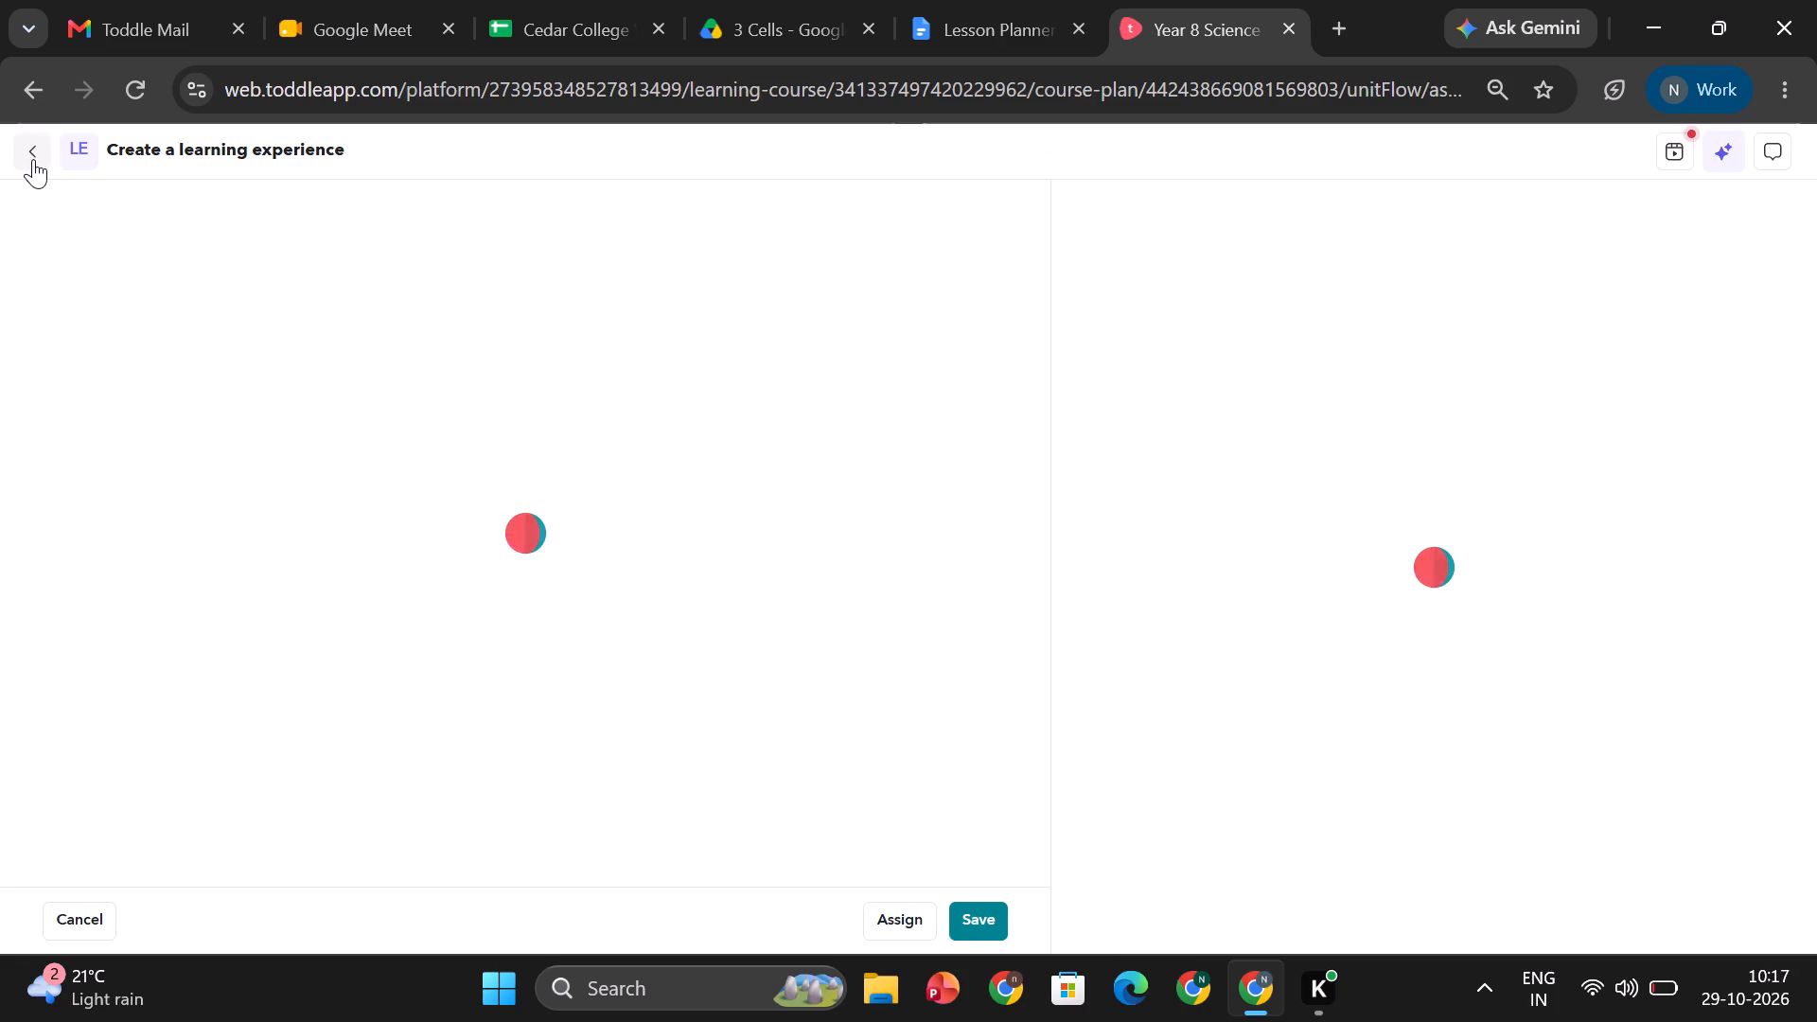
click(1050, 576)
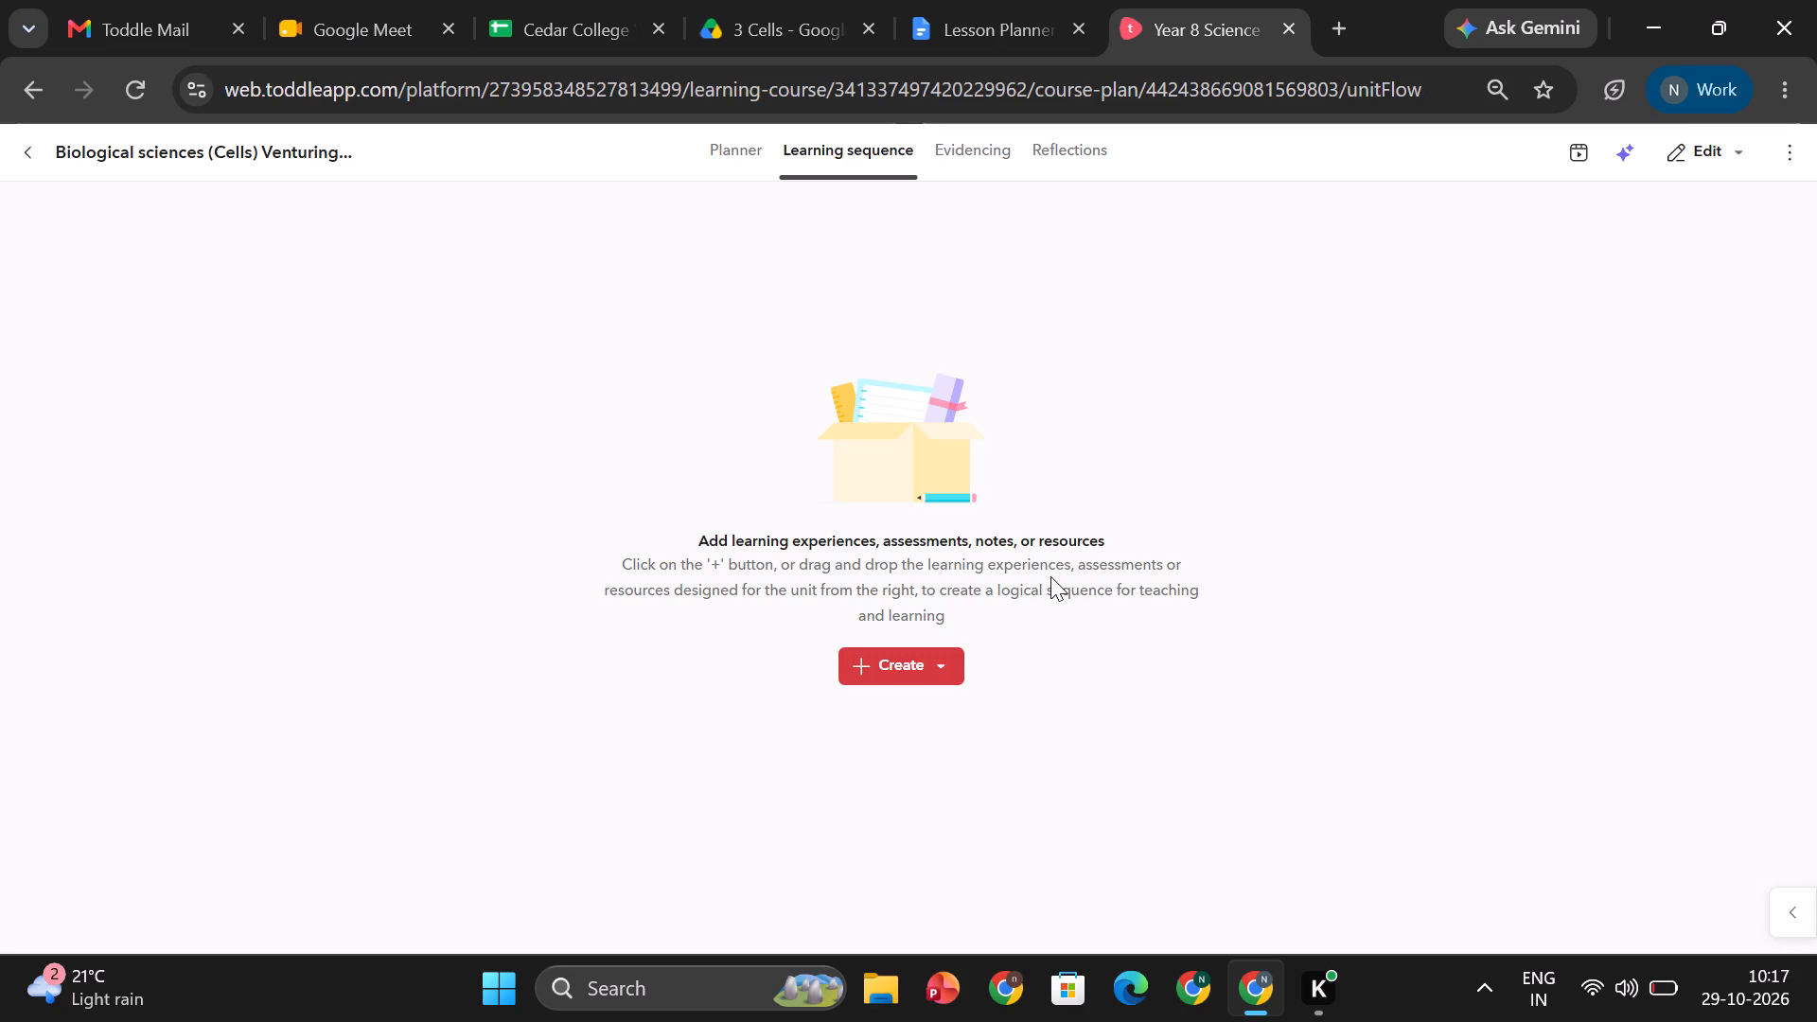
Add a folder named Week 1 to the unit's Learning sequence.
click(912, 669)
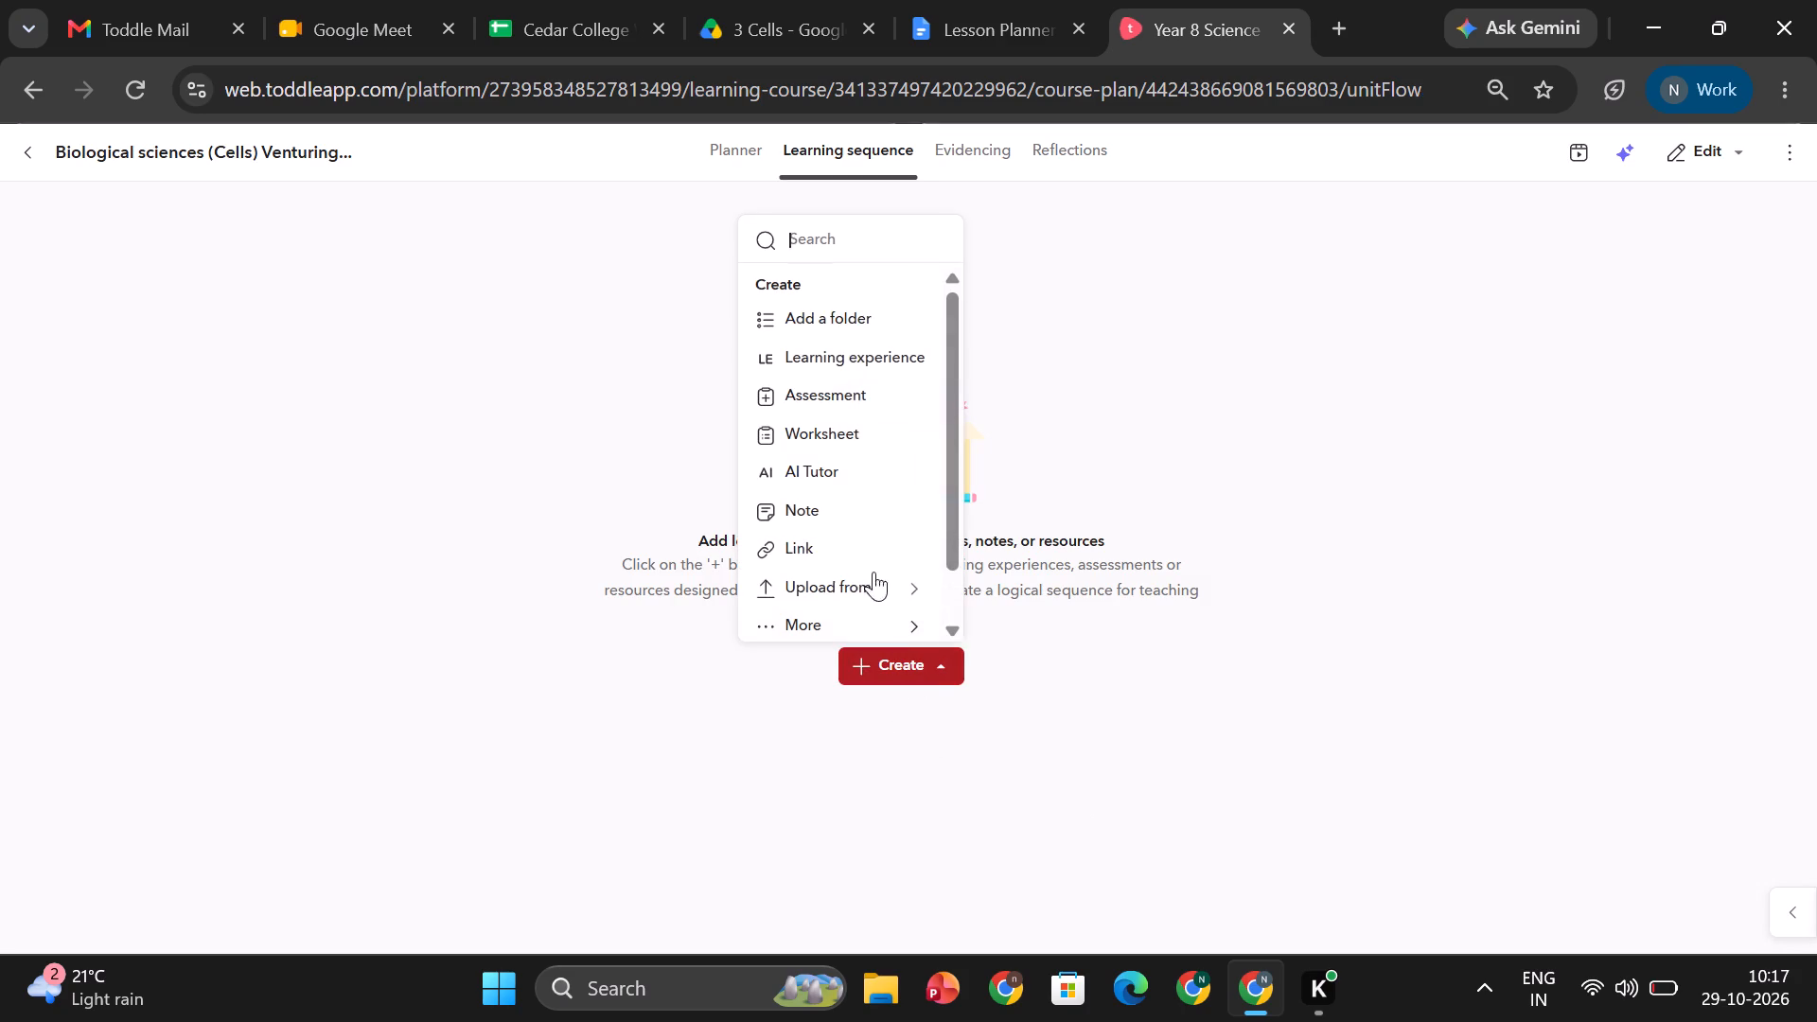
click(841, 333)
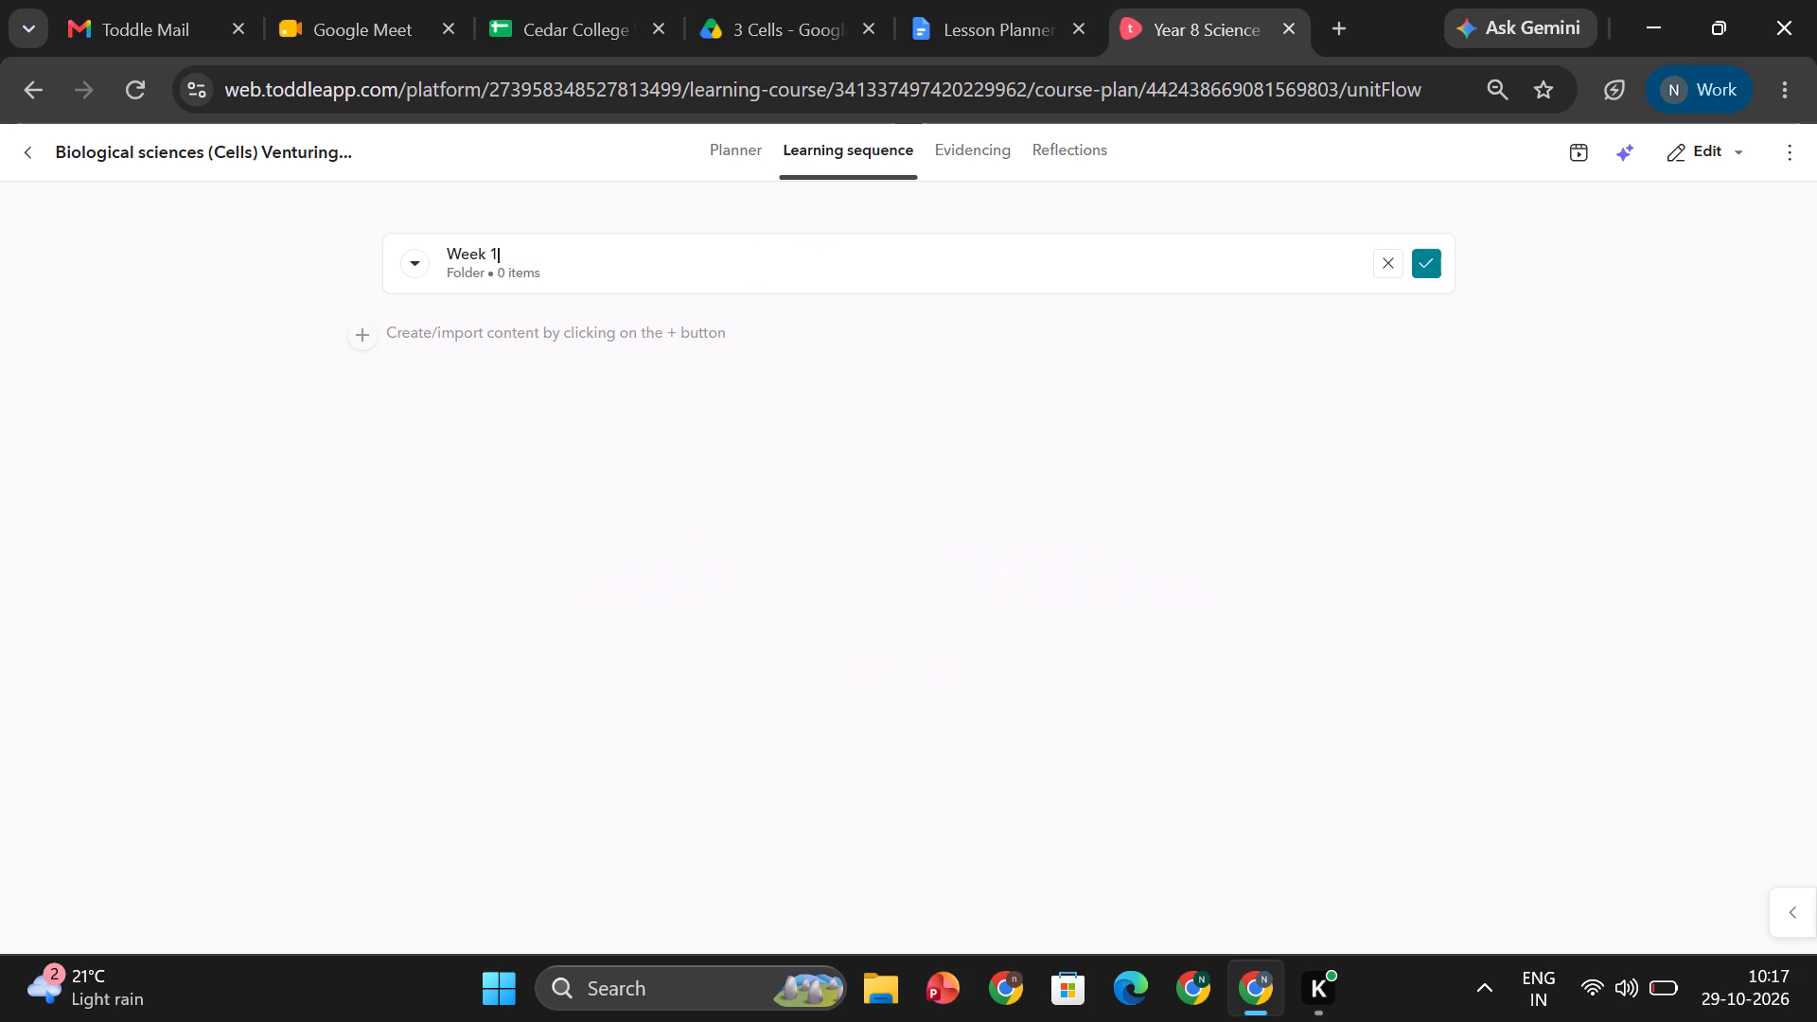
key(Return)
Start a learning experience in the Week 1 folder, titled Activity 1 followed by the Monday Lessons 6+7 heading copied from the lesson planner.
click(943, 0)
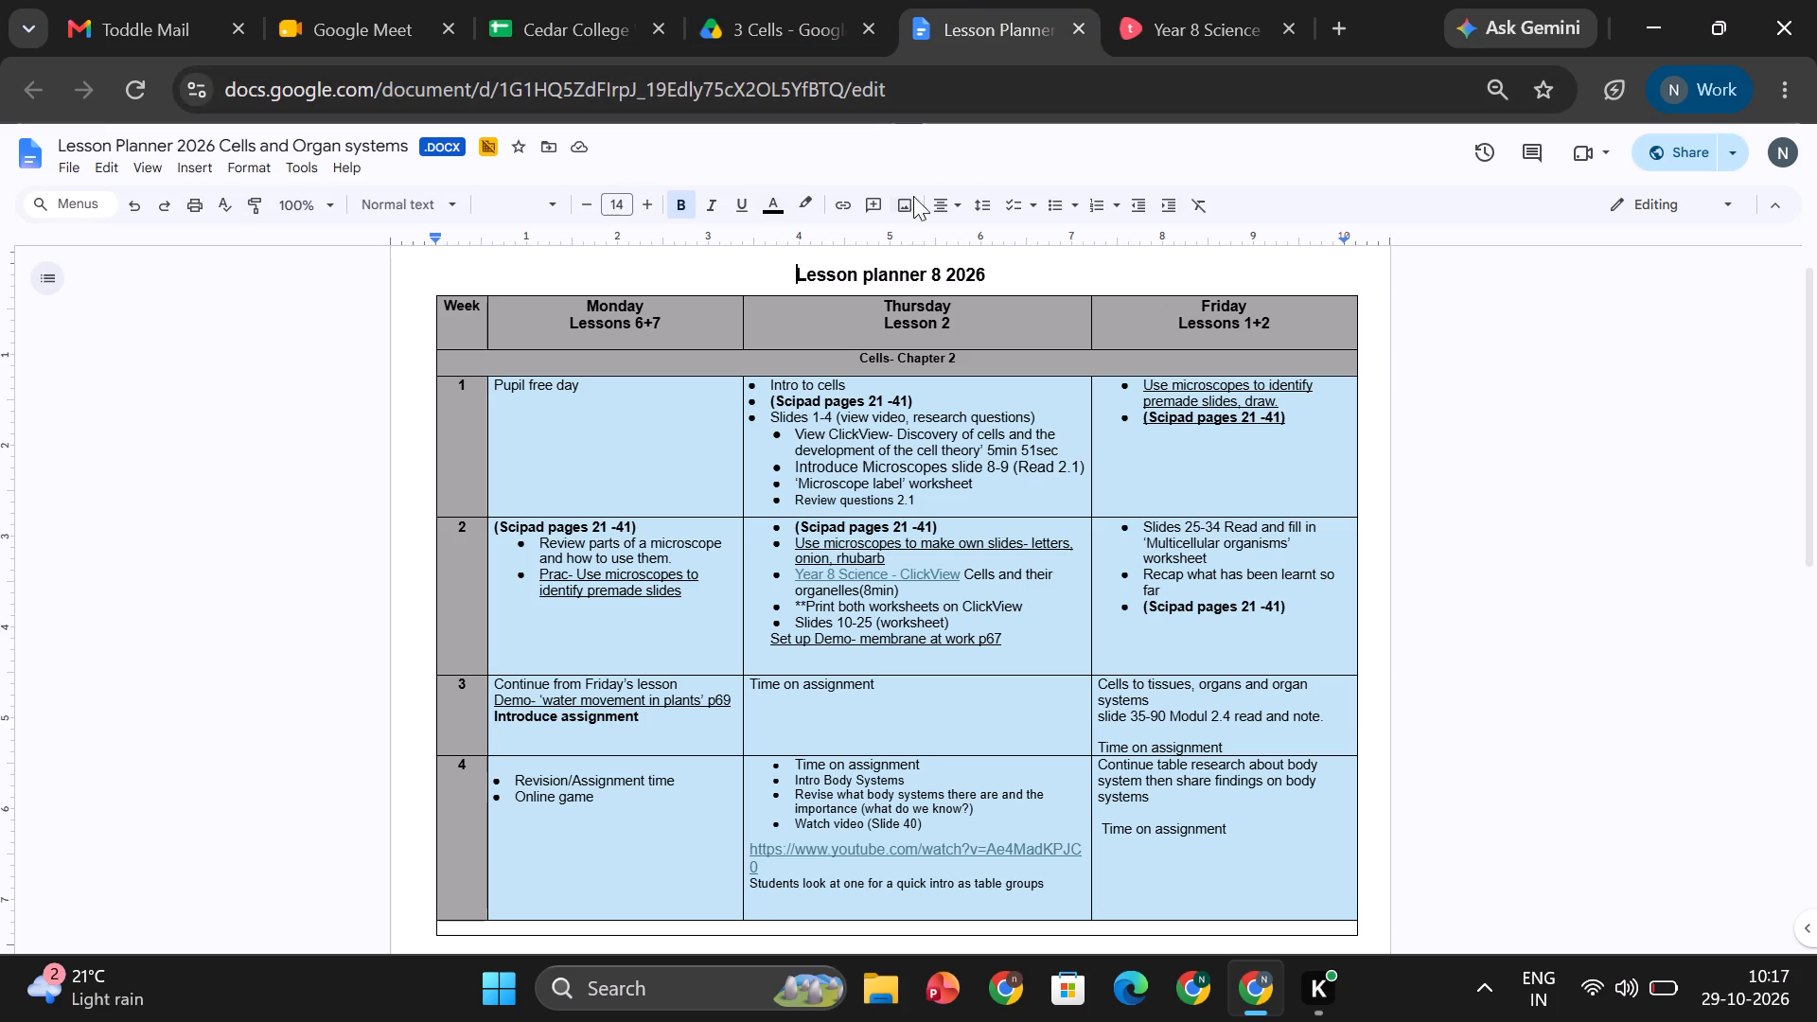
click(1233, 1)
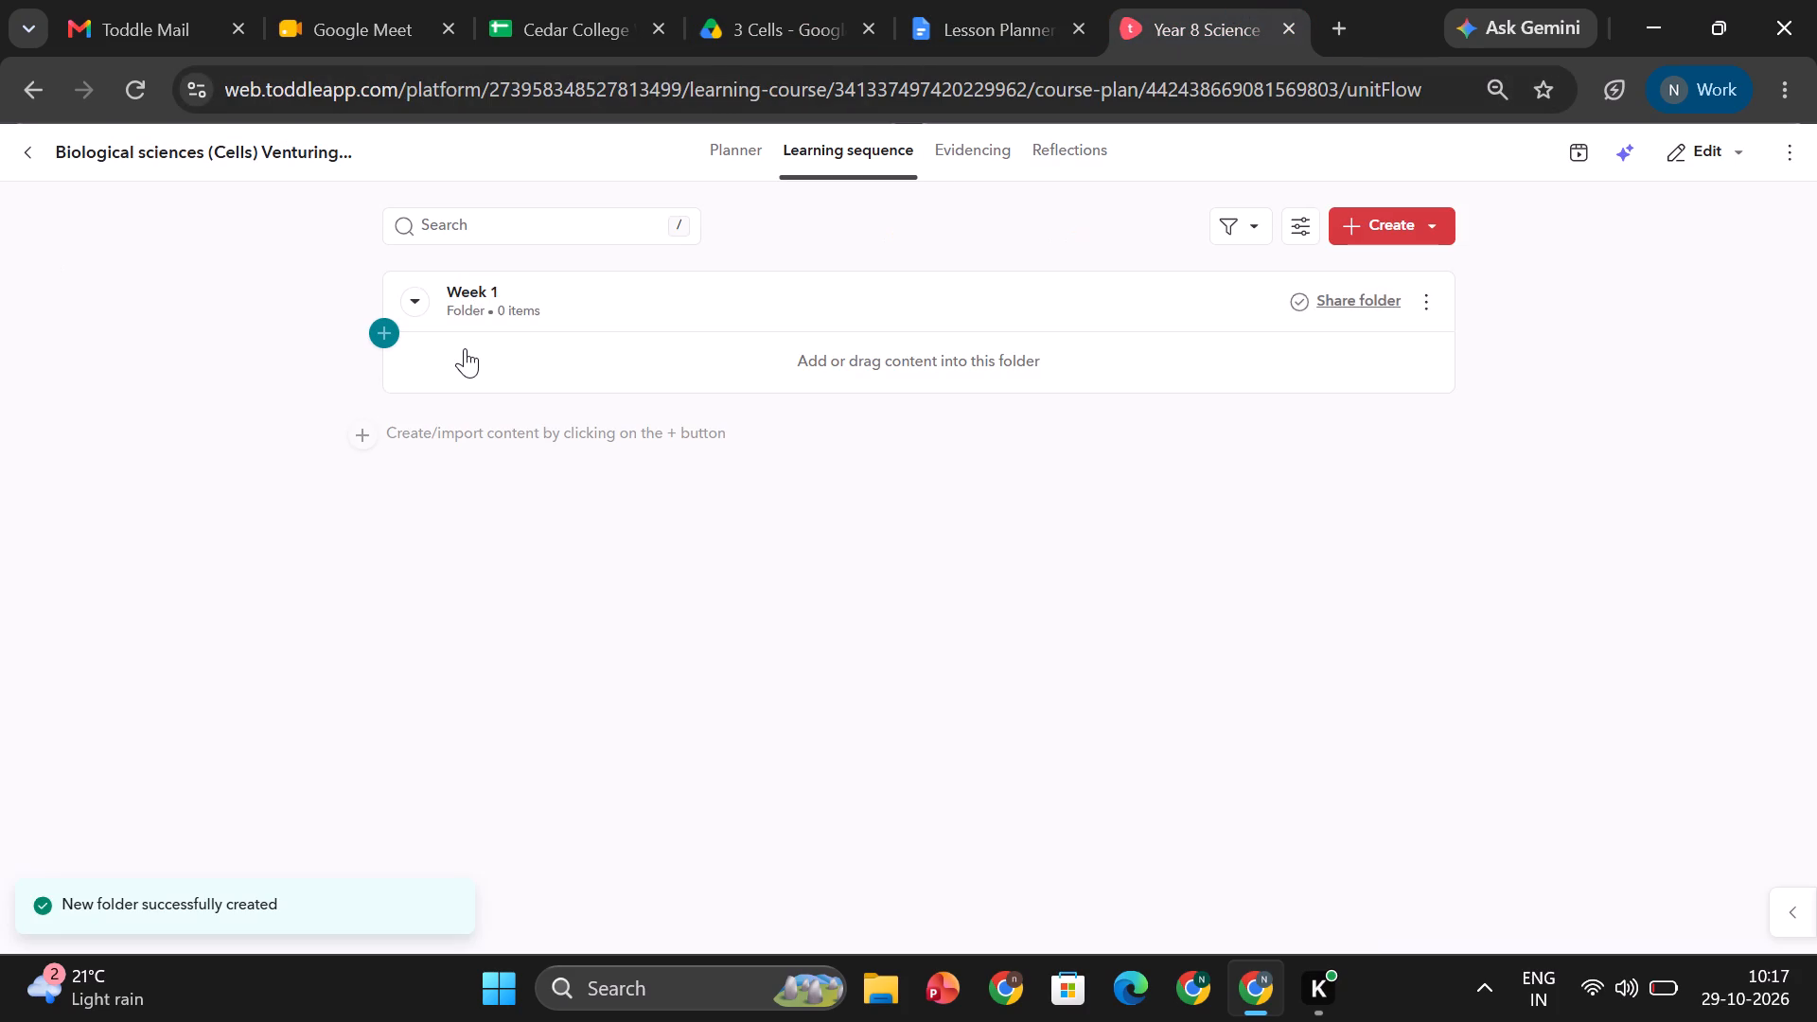
click(465, 348)
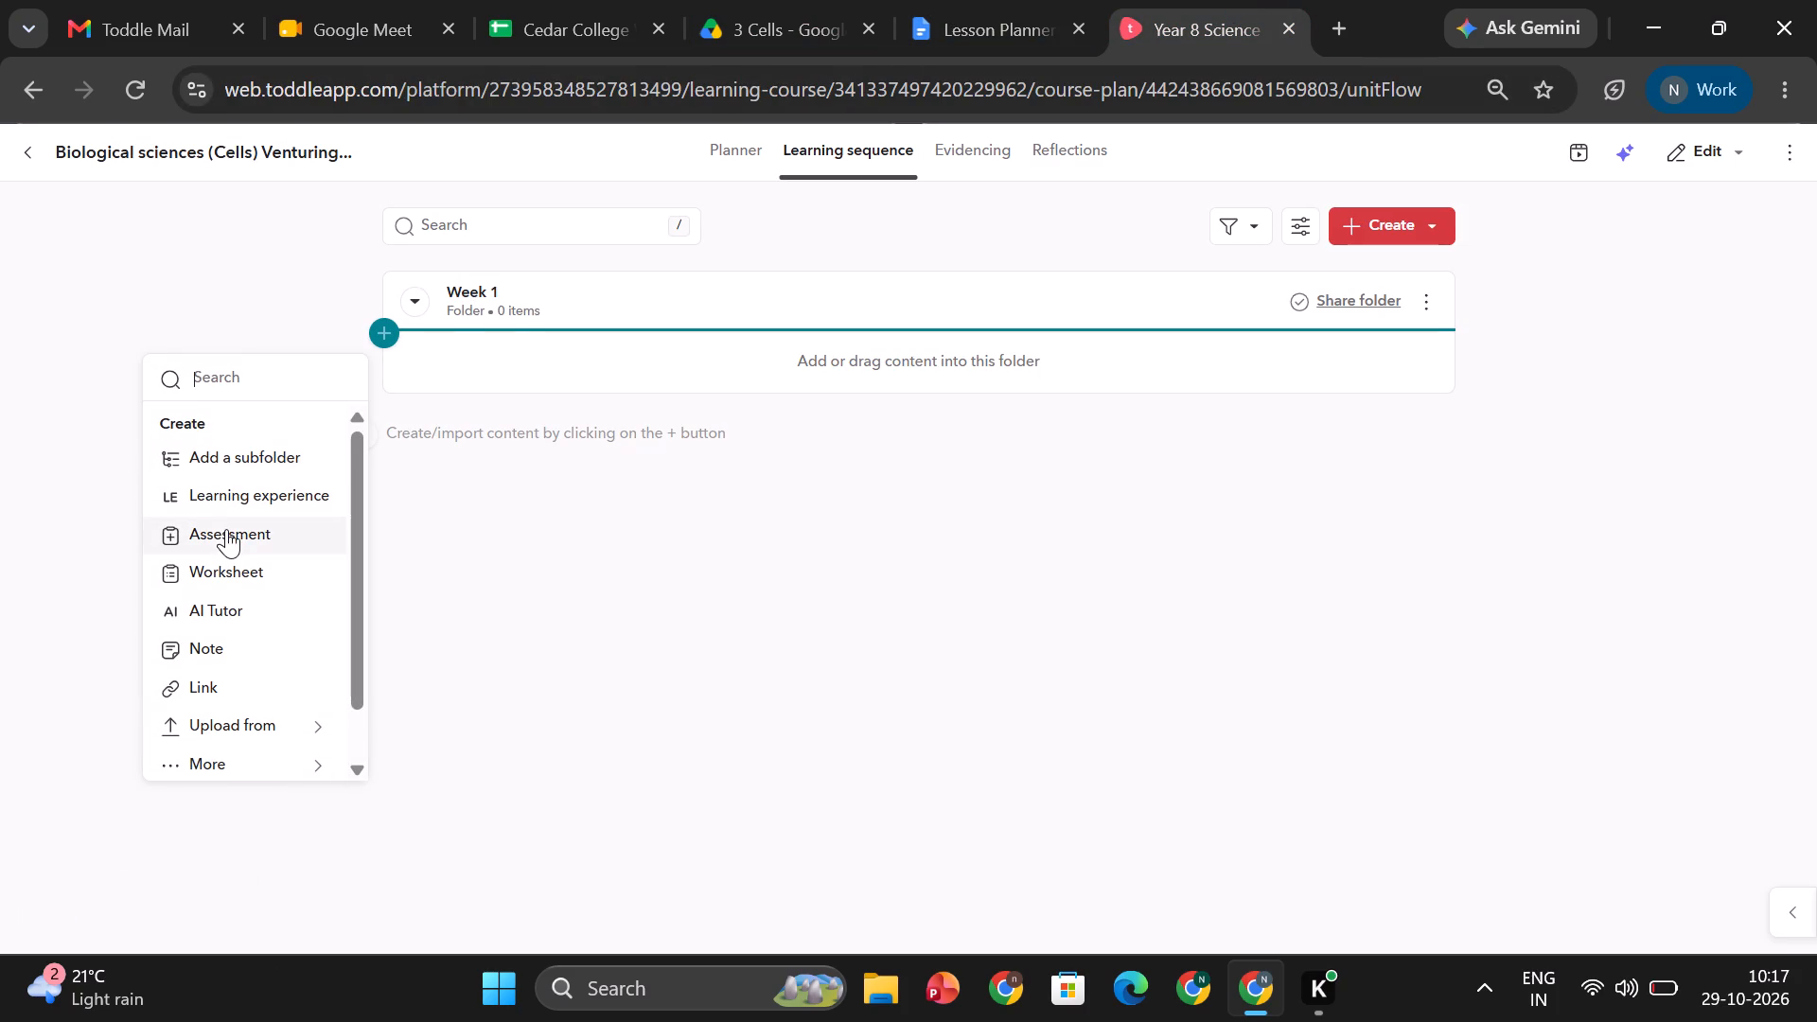
click(223, 502)
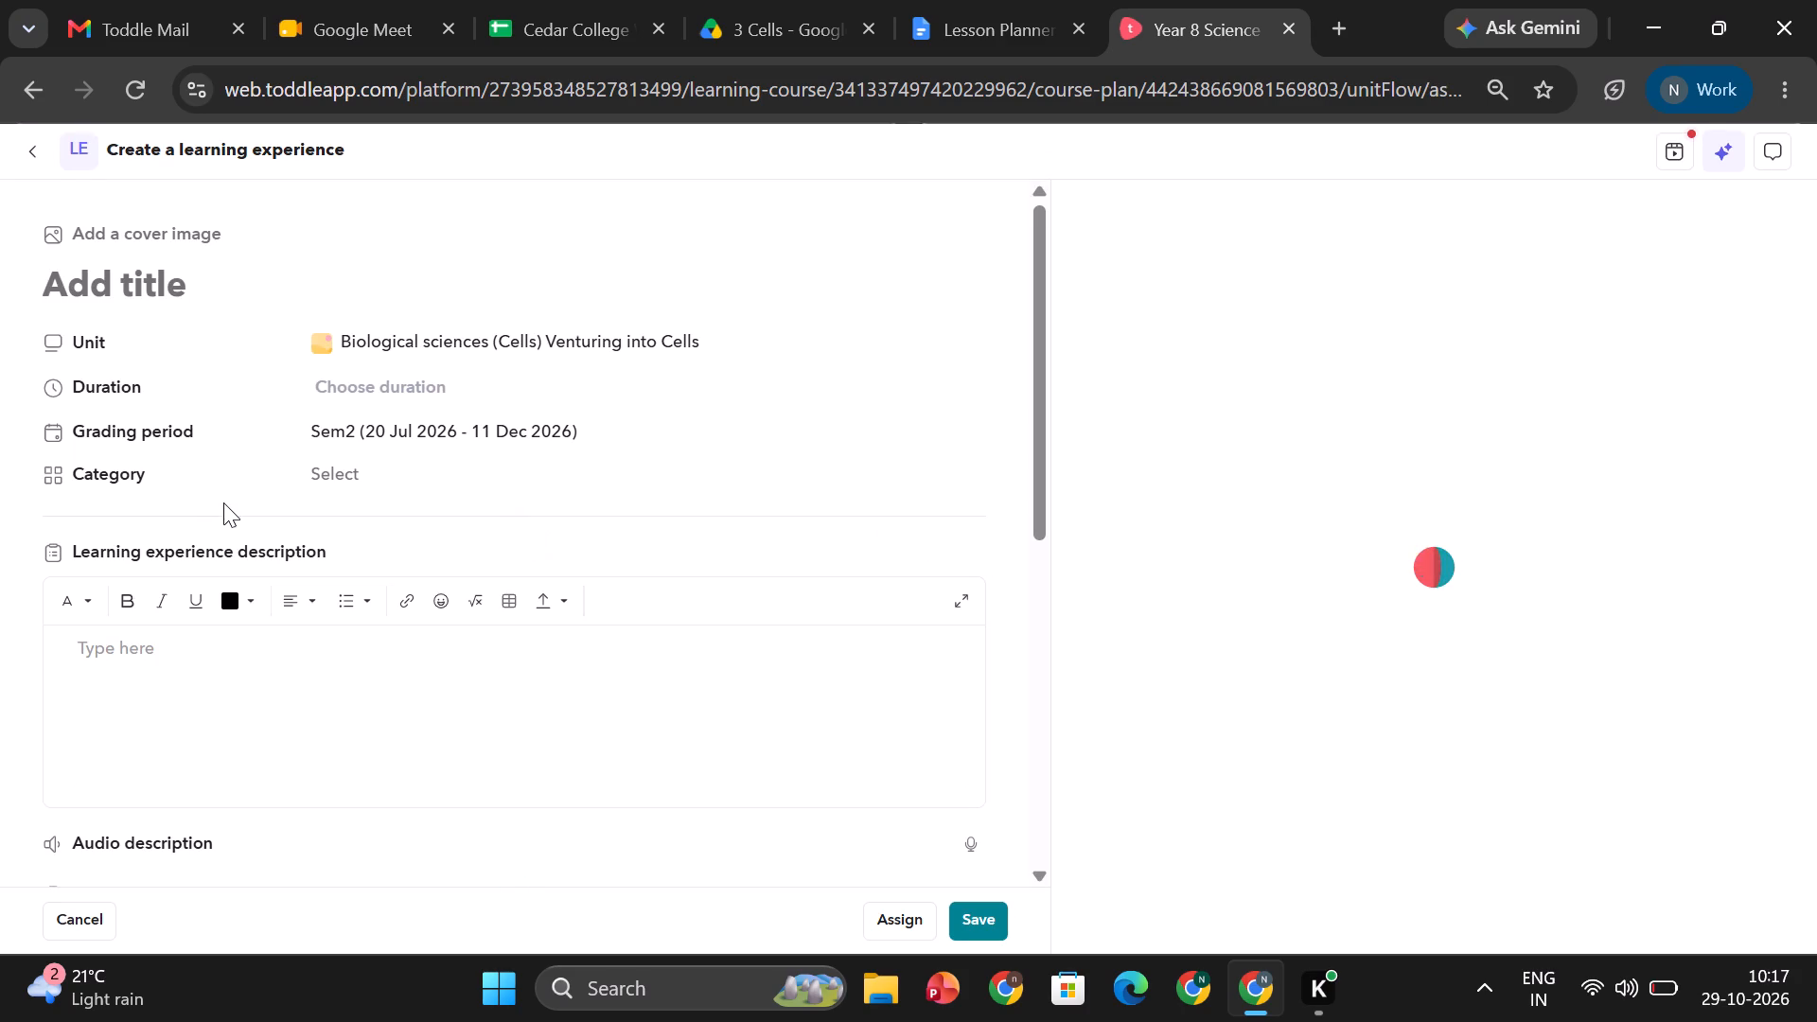
click(130, 293)
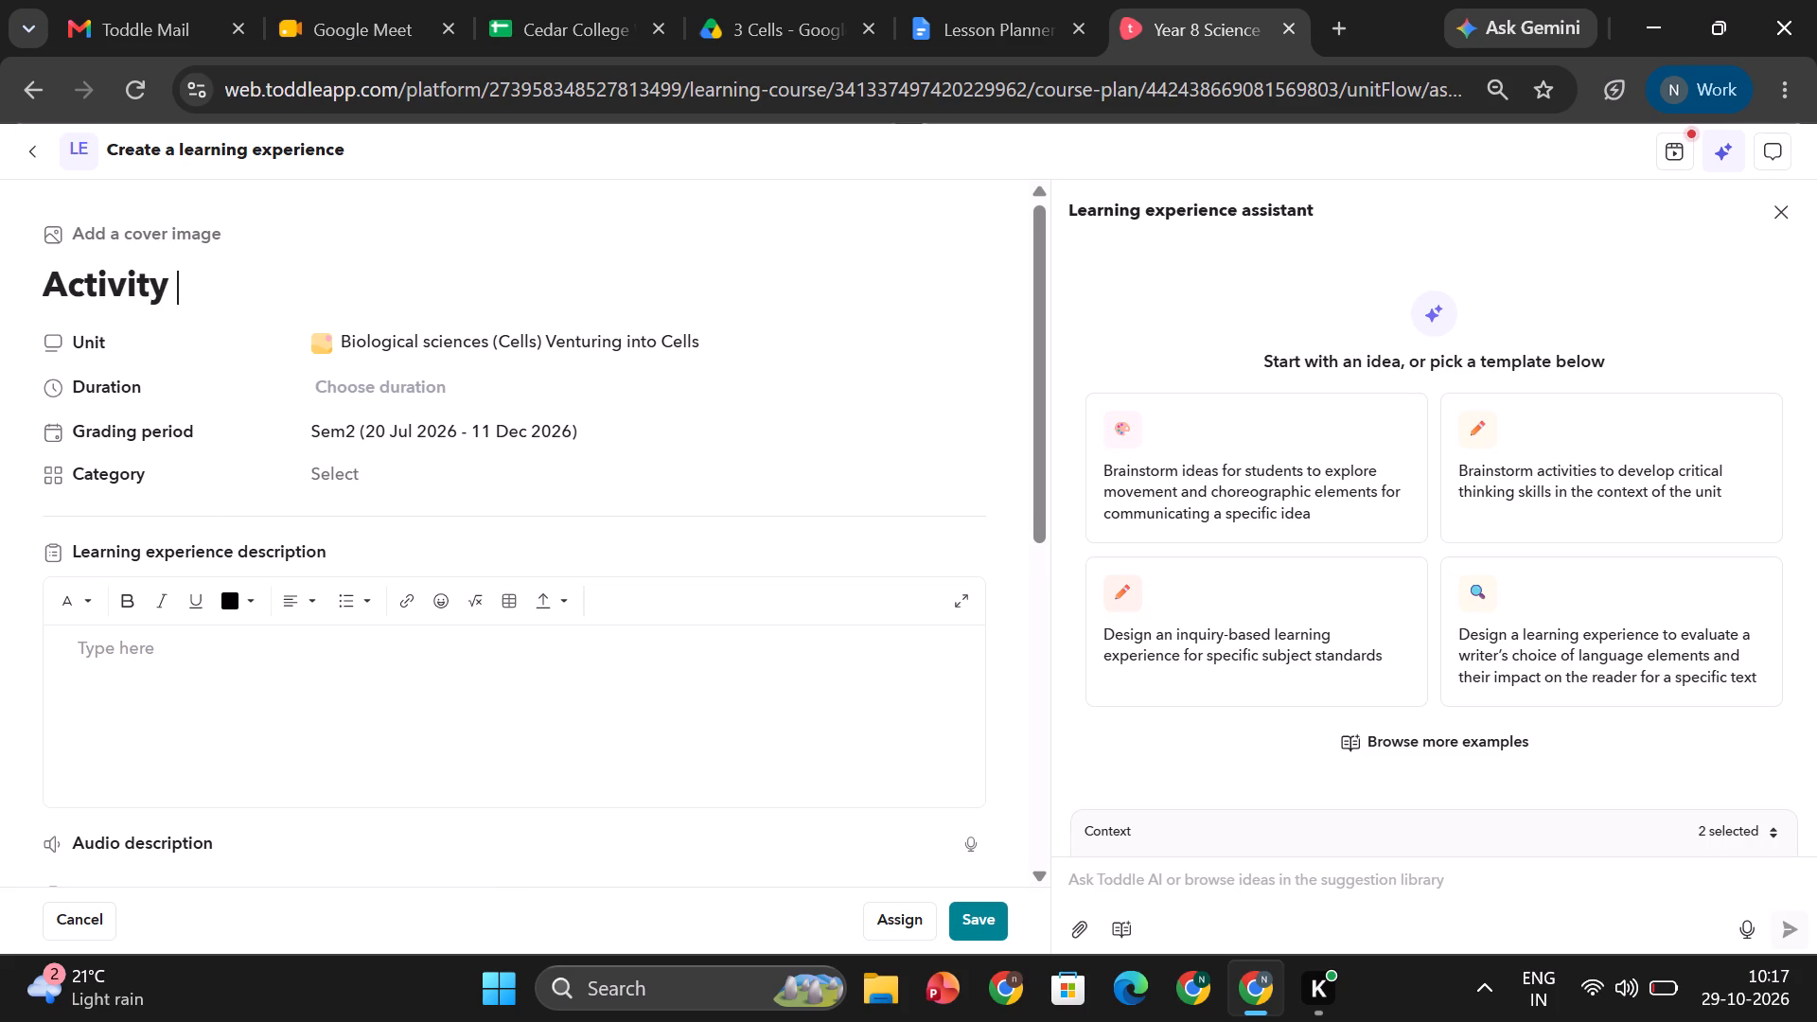
key(1)
click(932, 0)
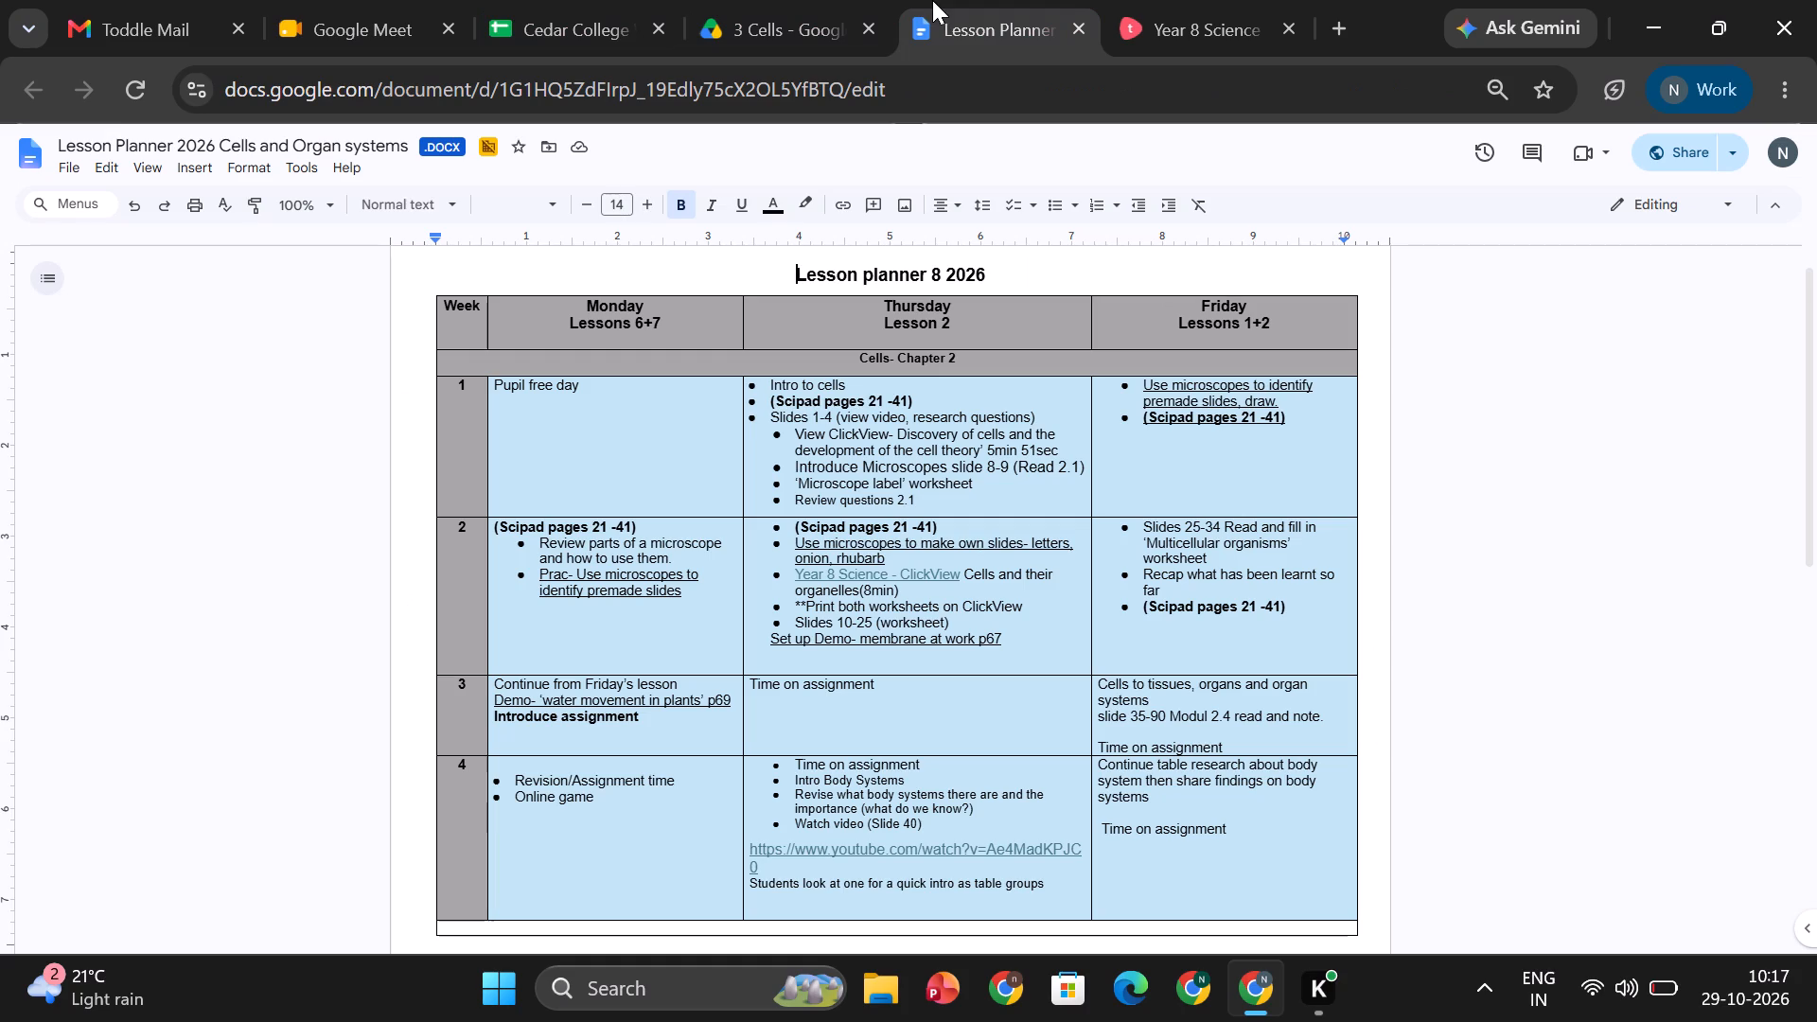
drag(684, 327, 573, 308)
key(ctrl+c)
click(1218, 5)
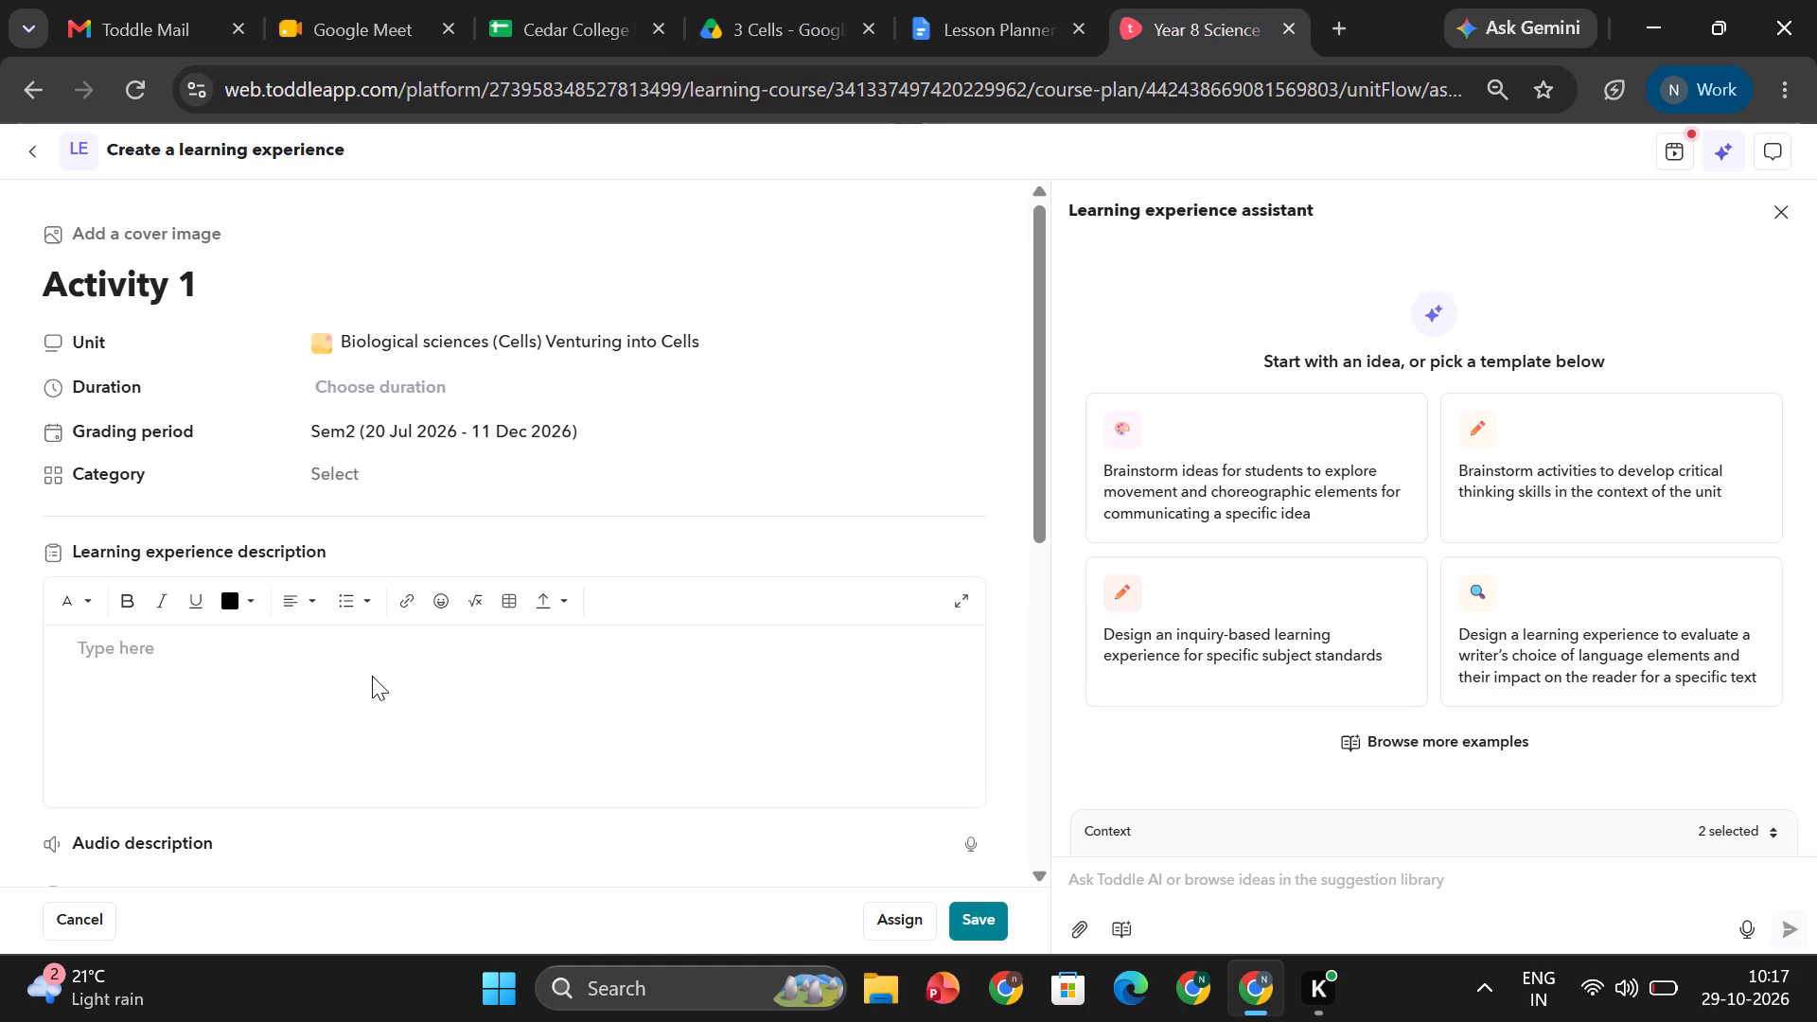
key(space)
key(ctrl+v)
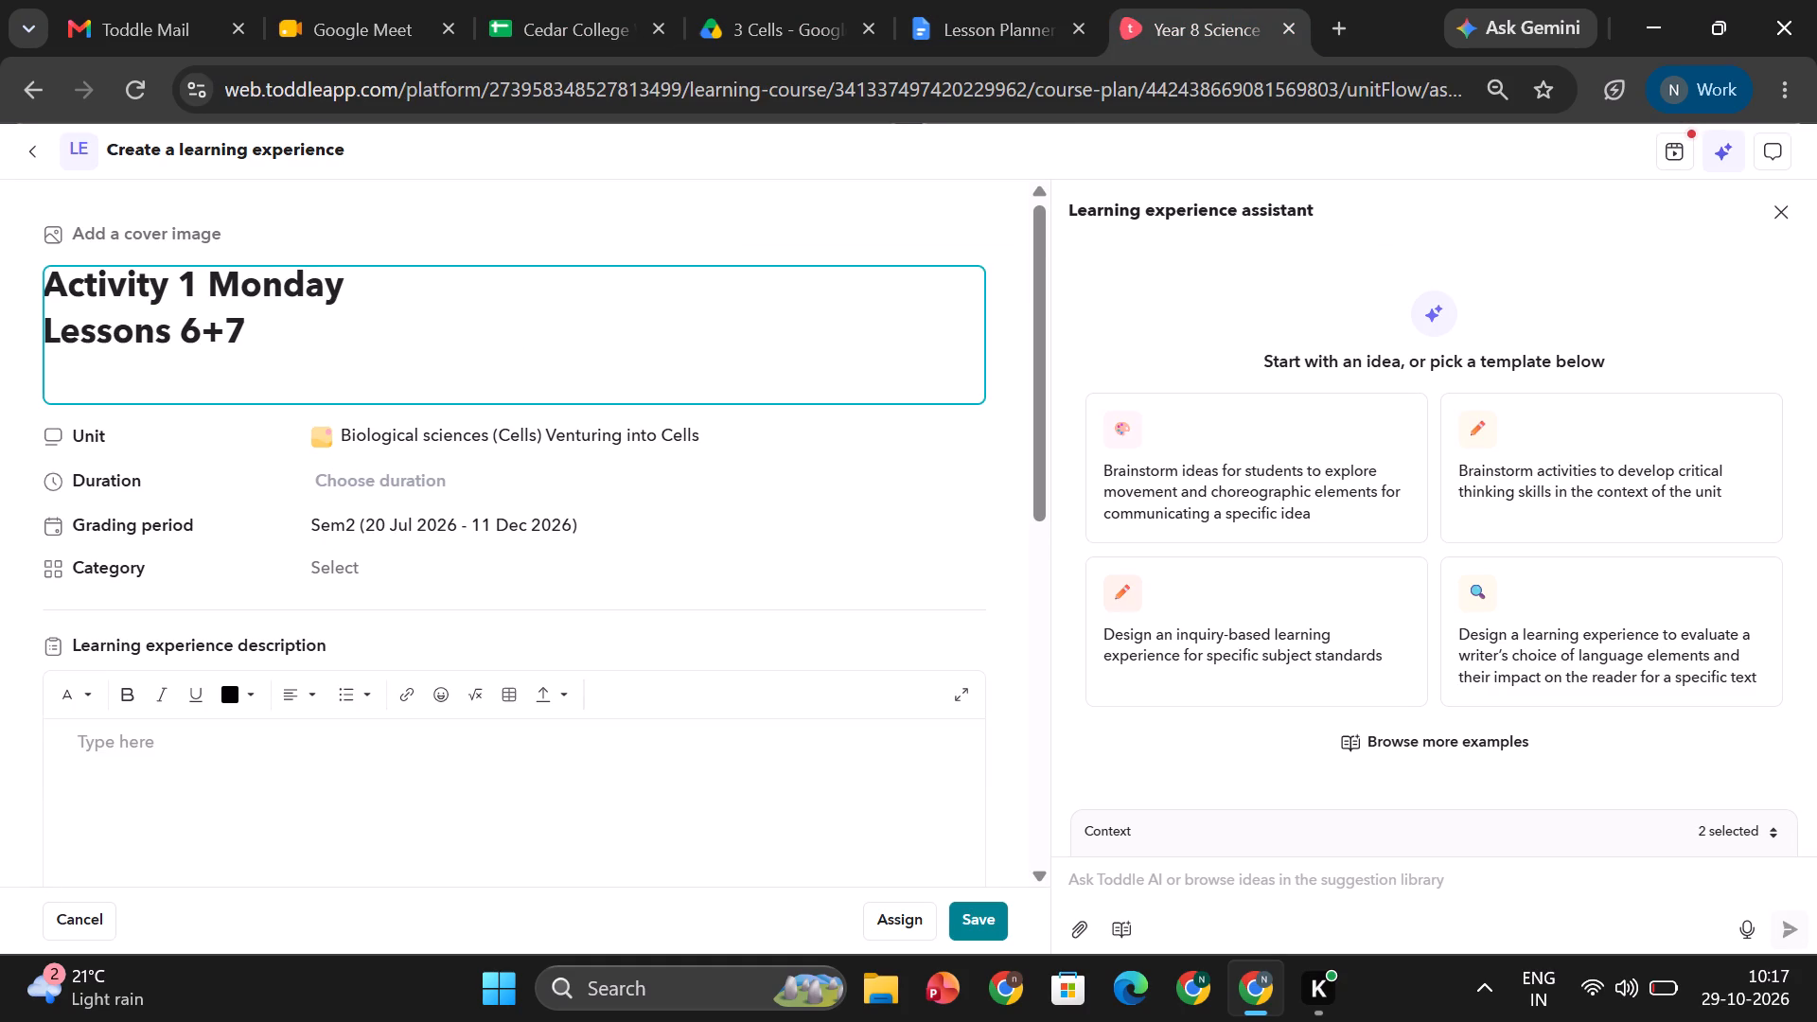
Remove the line breaks from the title so it reads Activity 1 Monday Lessons 6+7 on one line.
click(274, 361)
click(77, 372)
key(BackSpace)
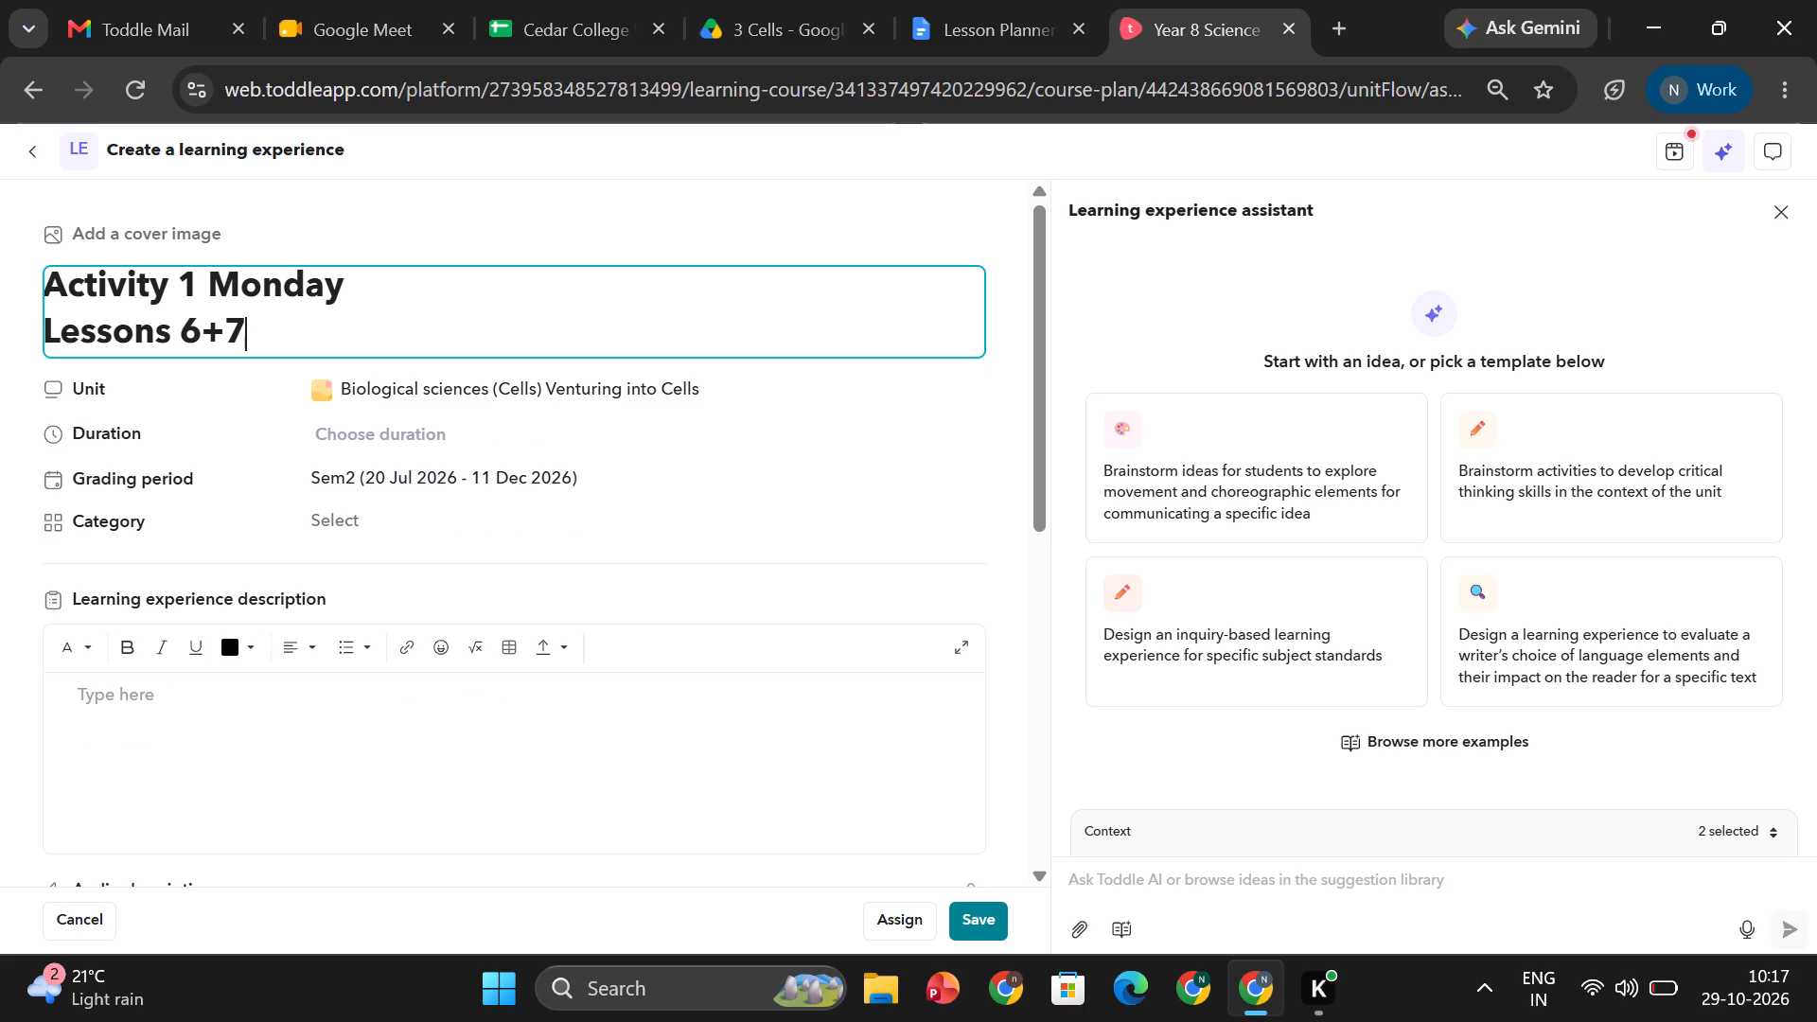
key(Left)
key(Left)
key(Left)
key(Left)
key(Left)
key(Left)
key(Left)
key(Left)
key(Left)
key(Left)
key(Left)
key(Left)
key(Left)
key(Left)
key(Right)
key(Right)
key(Right)
key(Right)
key(Left)
key(BackSpace)
key(space)
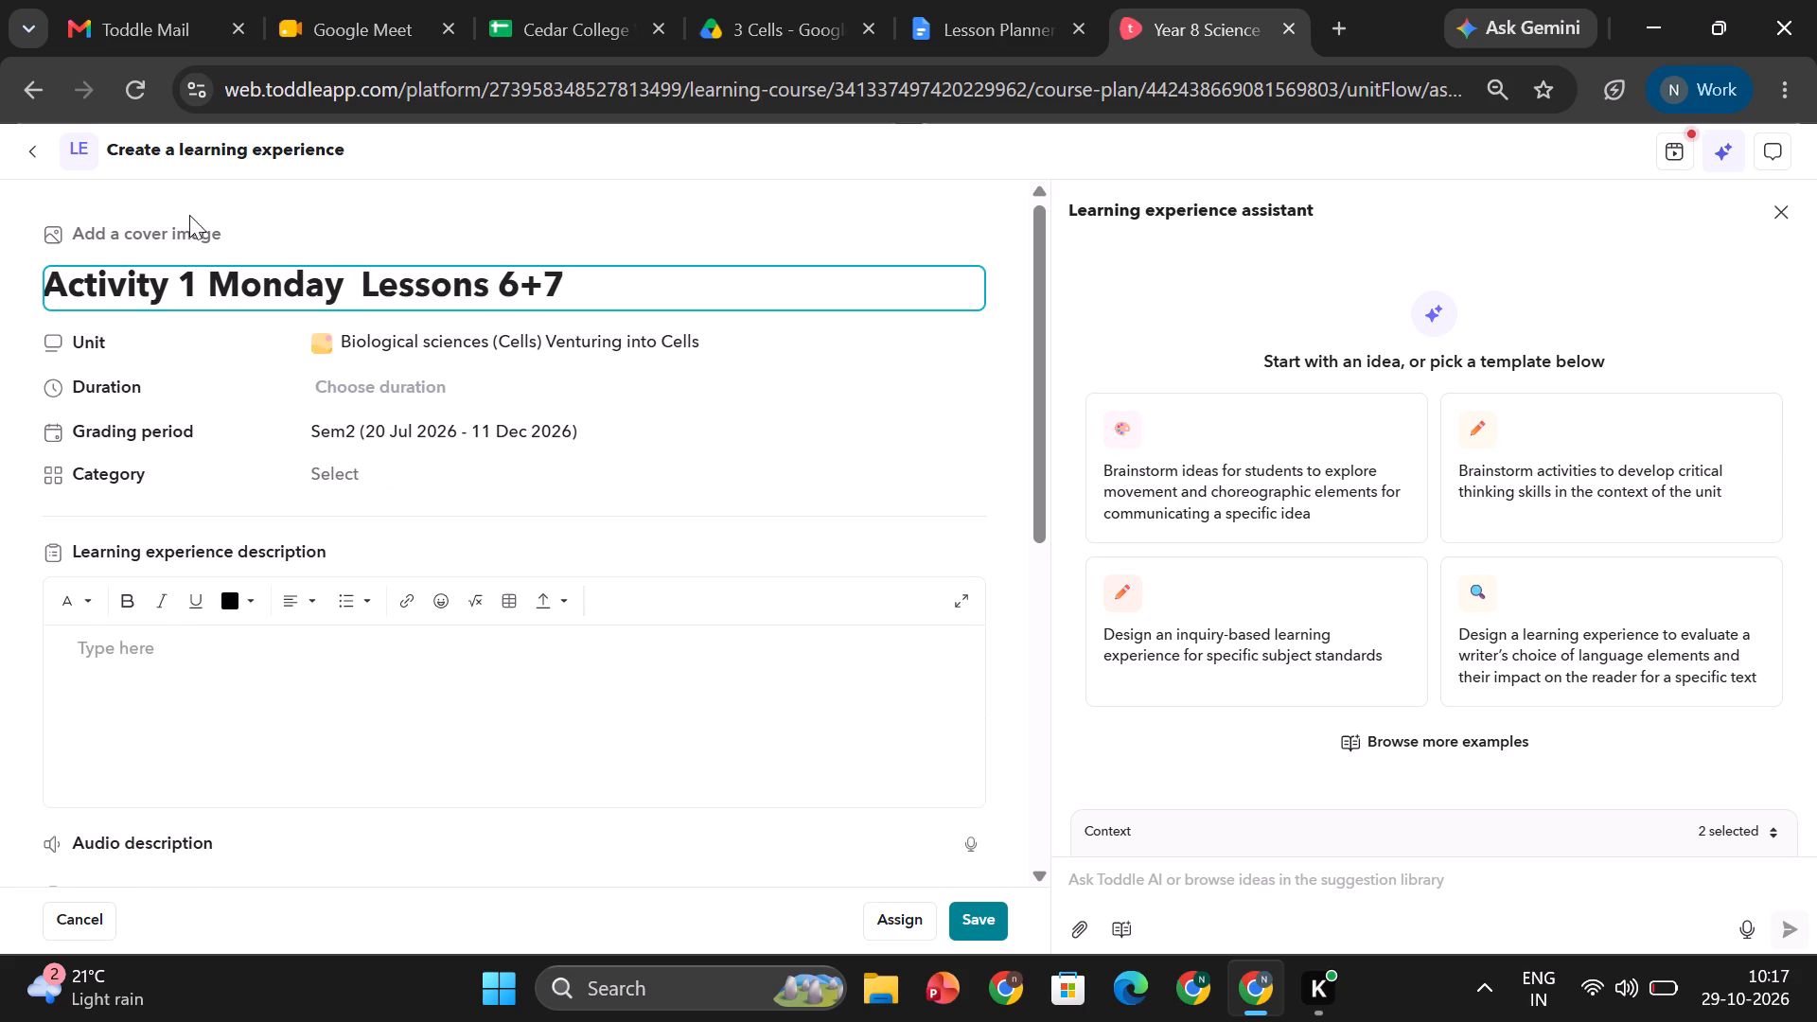
key(BackSpace)
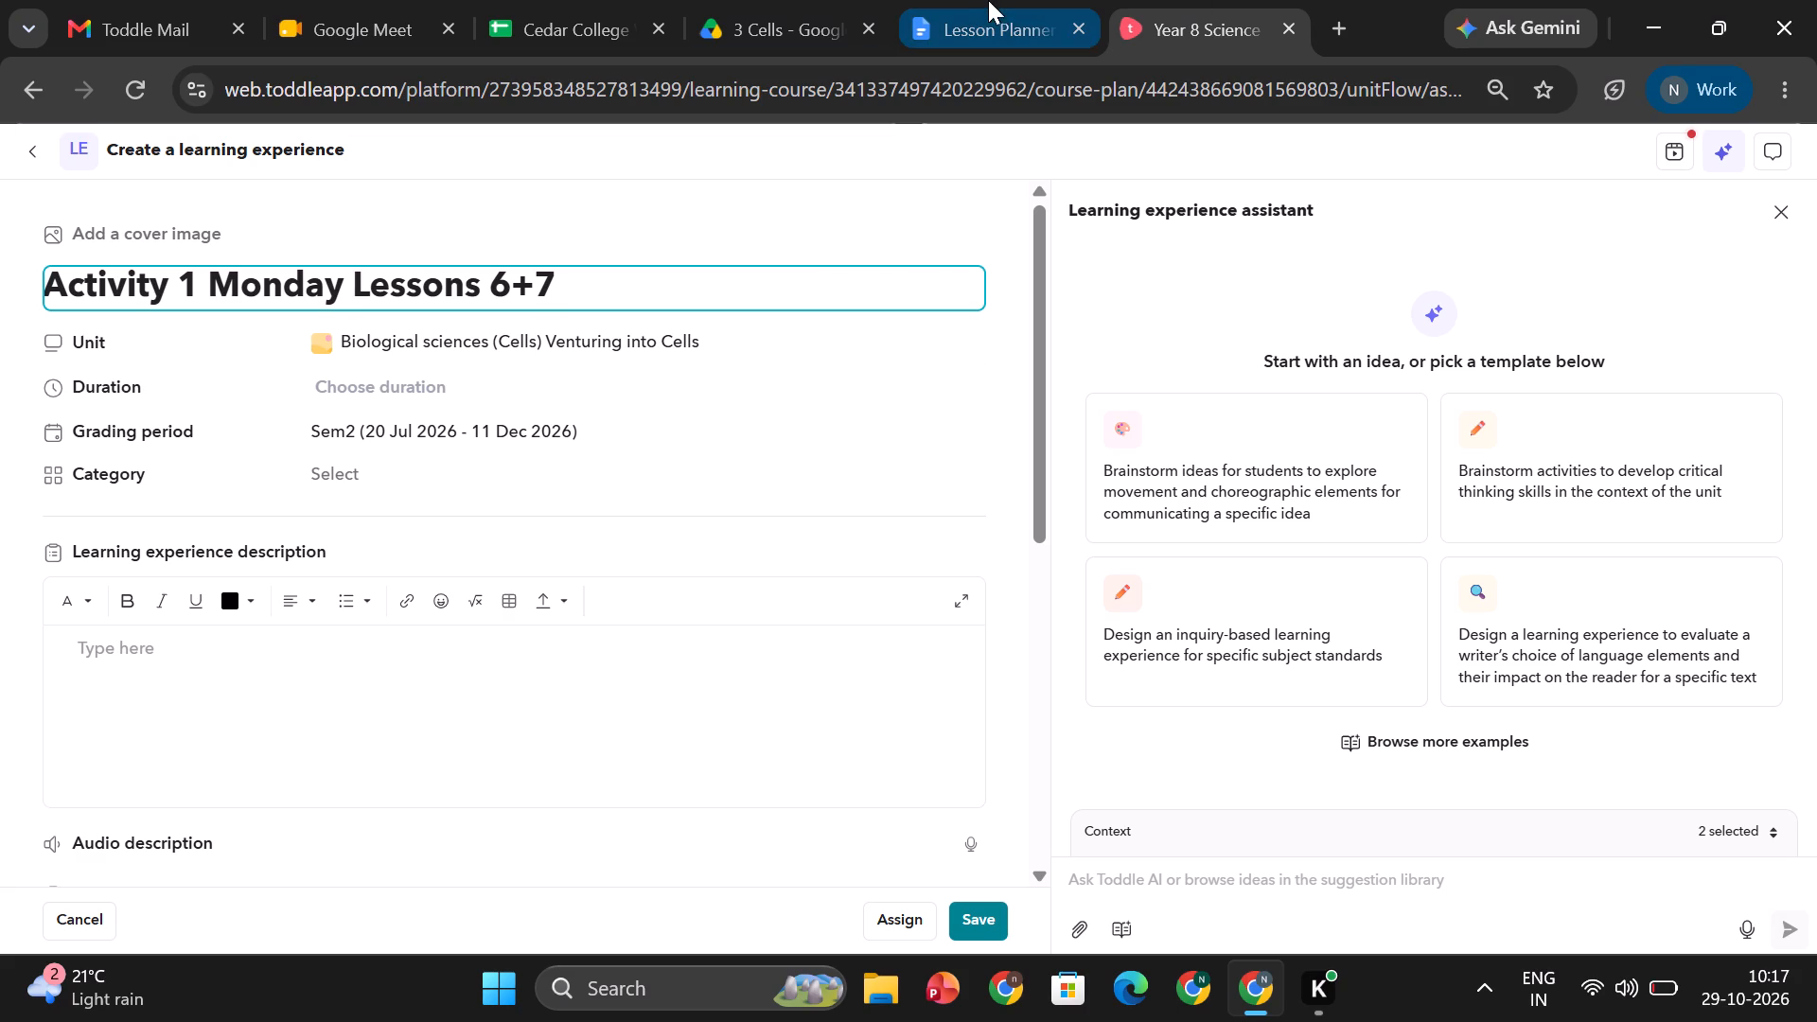
Copy the Thursday Lesson 2 column heading from the lesson planner table.
click(992, 8)
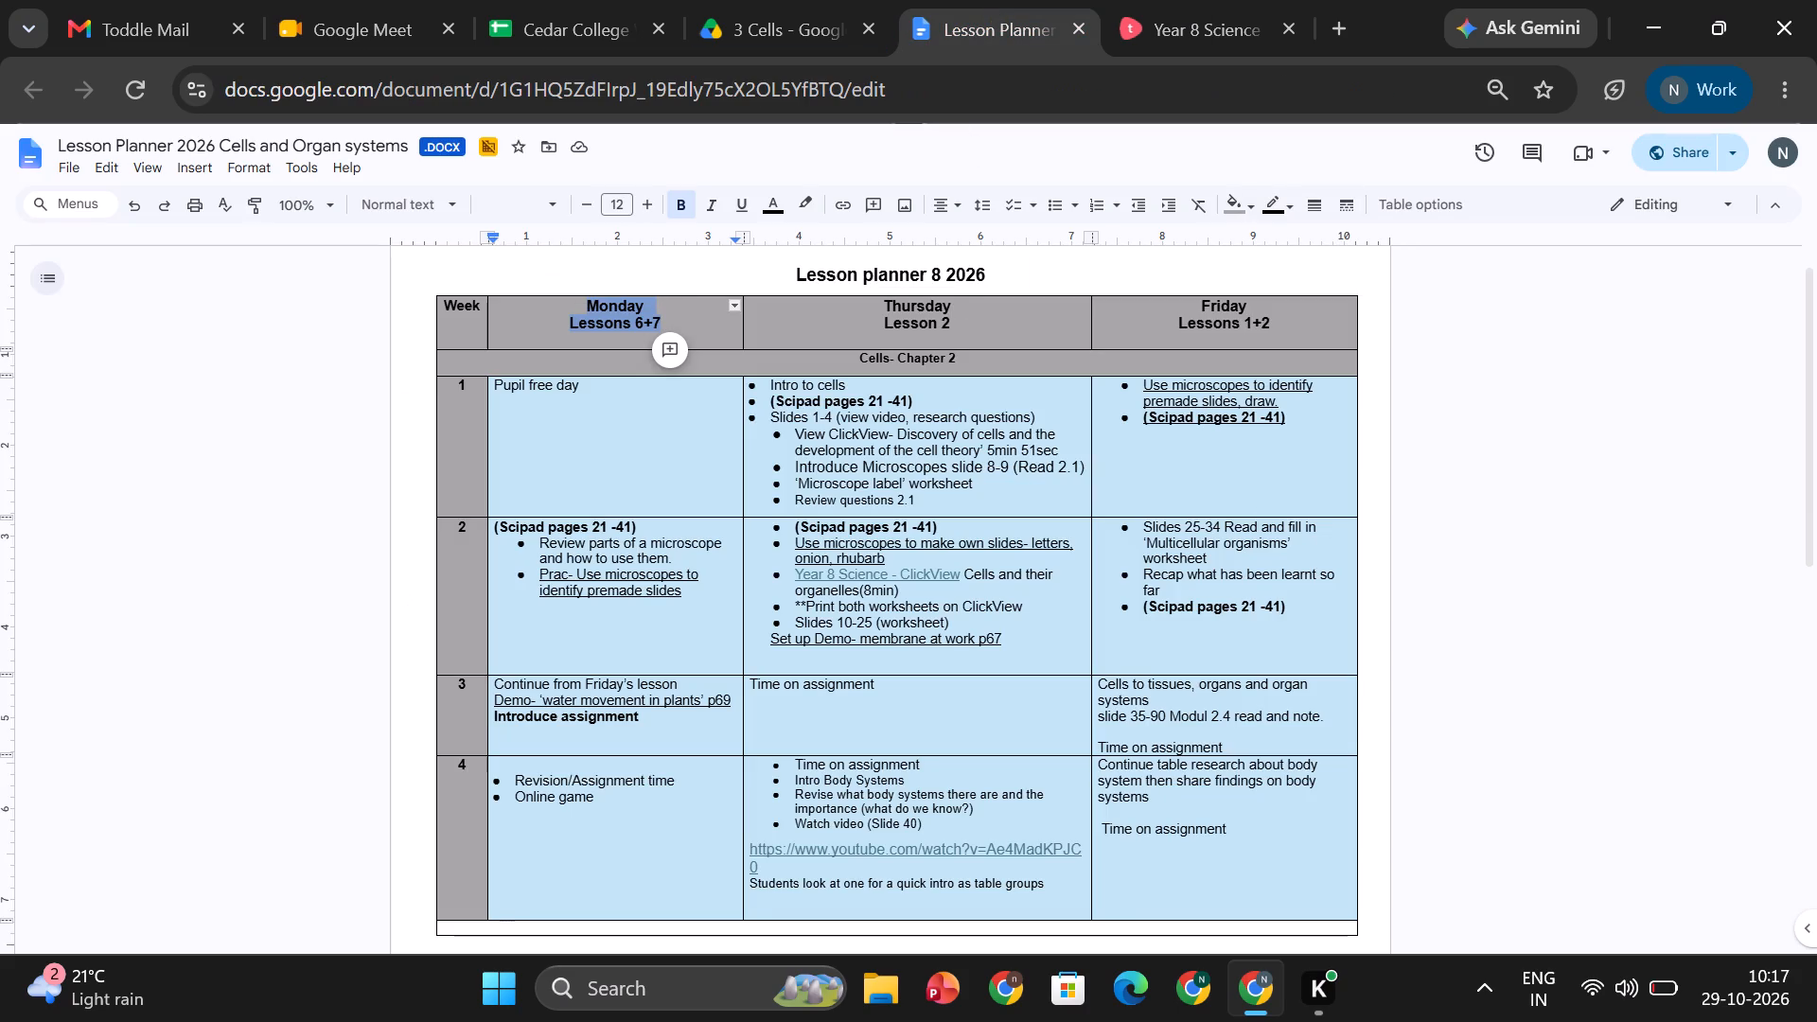
drag(961, 327, 884, 307)
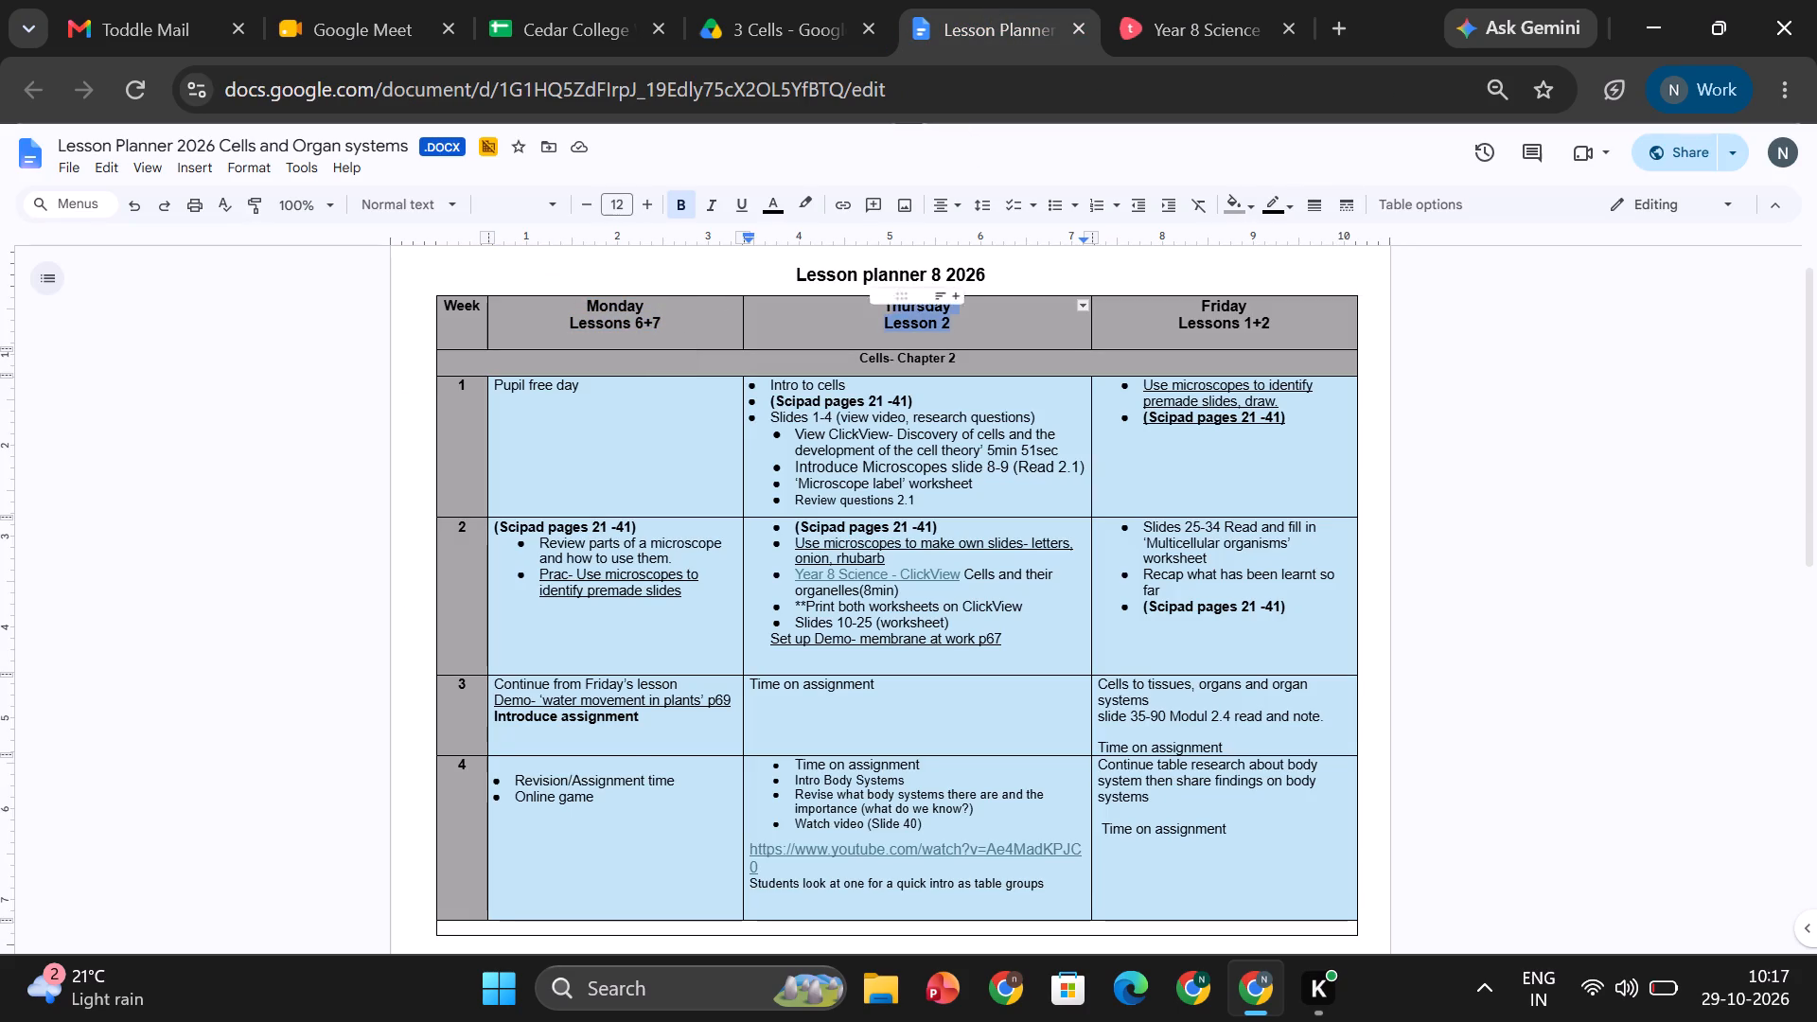
drag(884, 307, 878, 307)
key(ctrl+c)
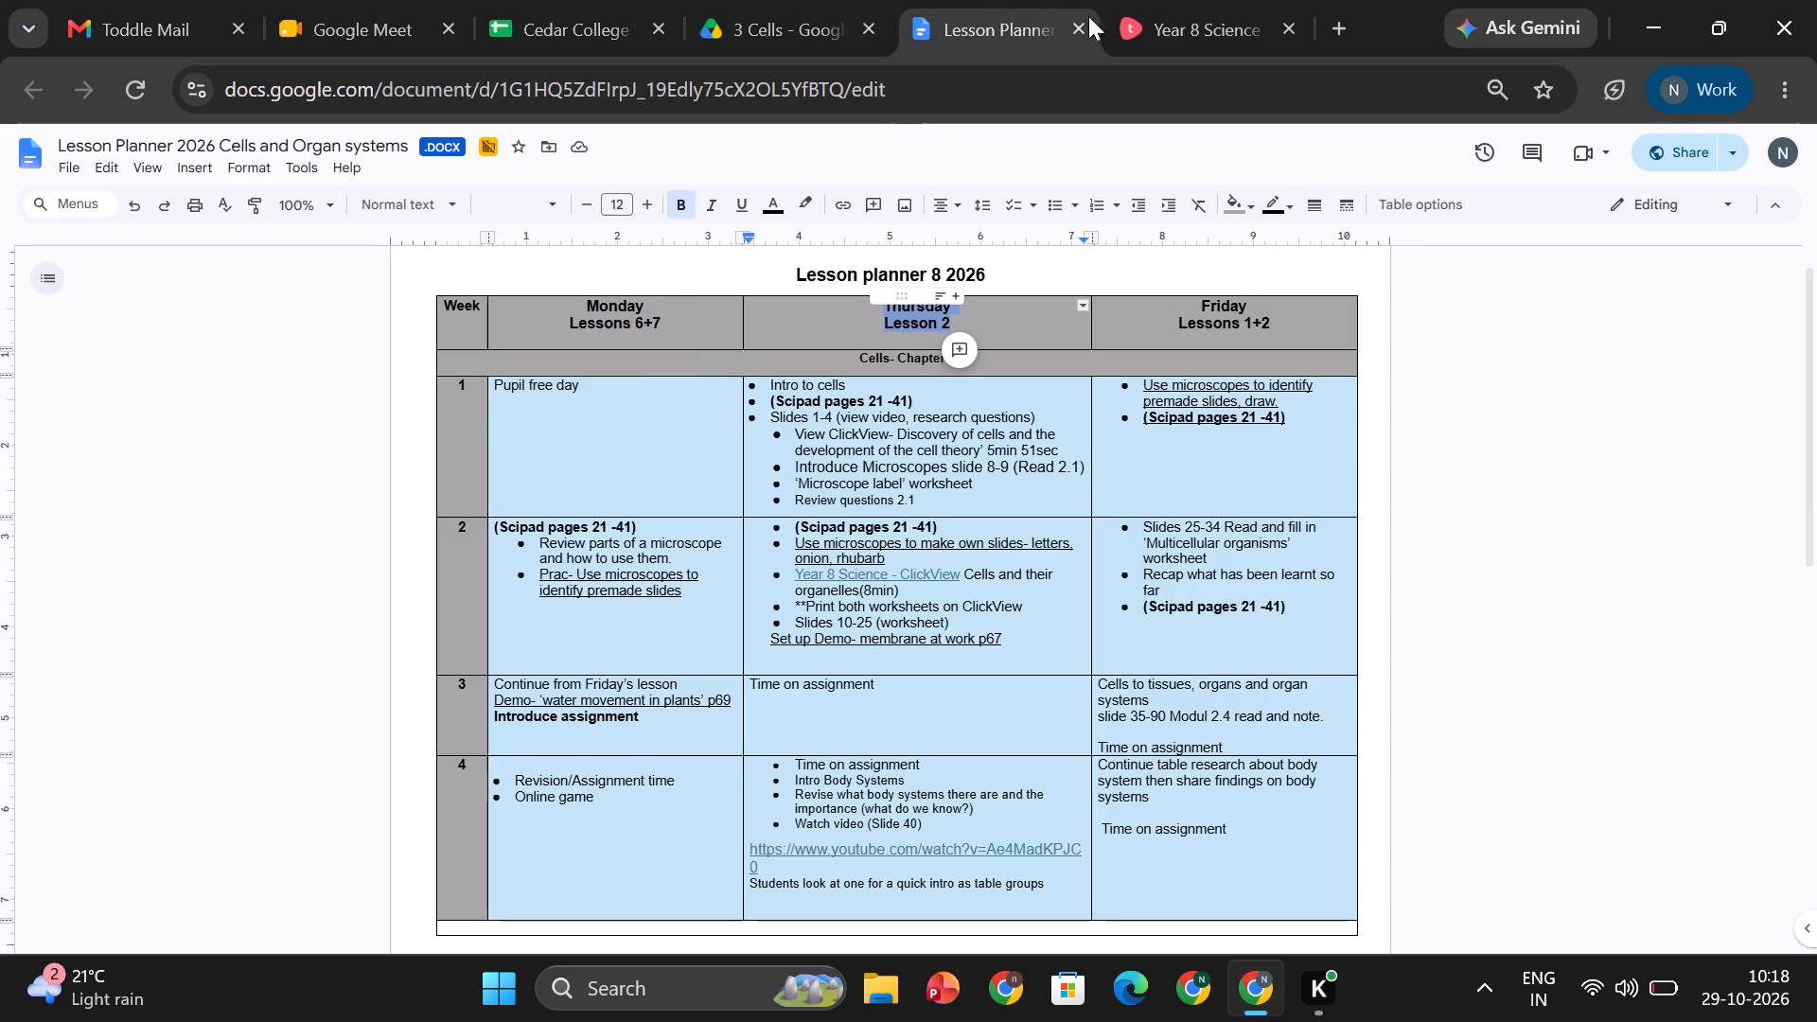
Save the Activity 1 Monday Lessons 6+7 learning experience in Toddle.
click(1162, 9)
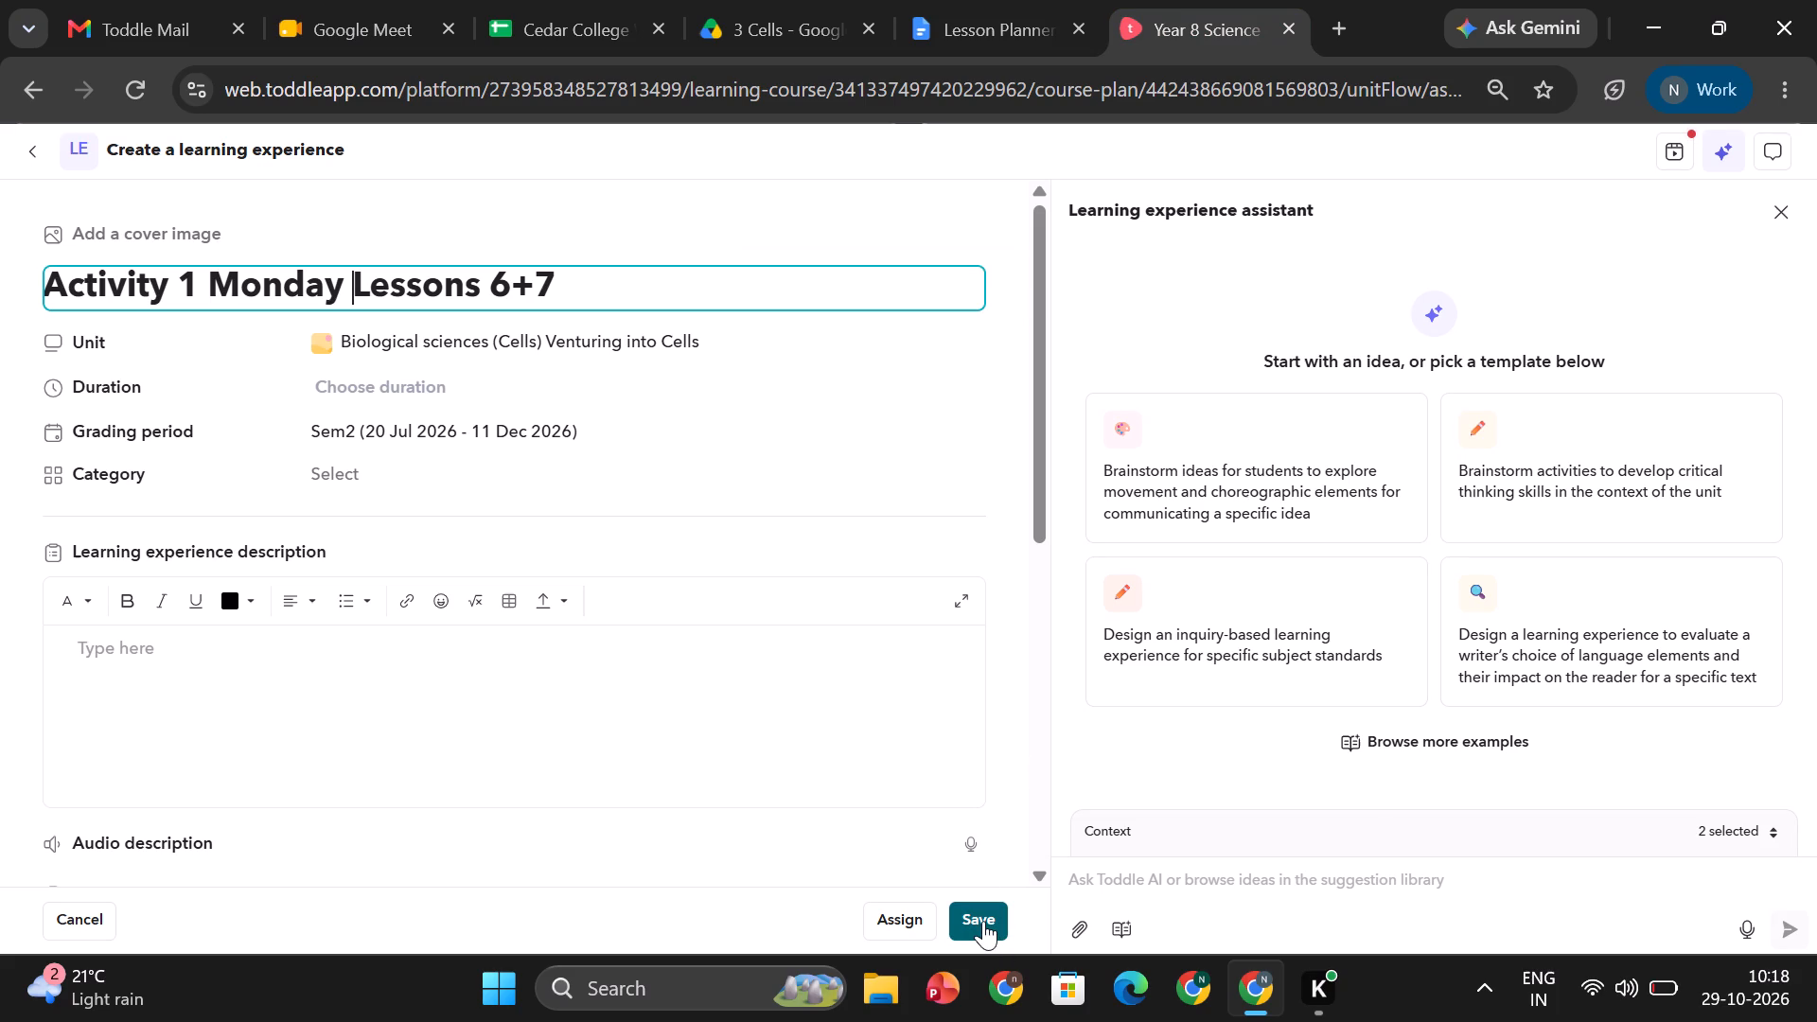
click(983, 921)
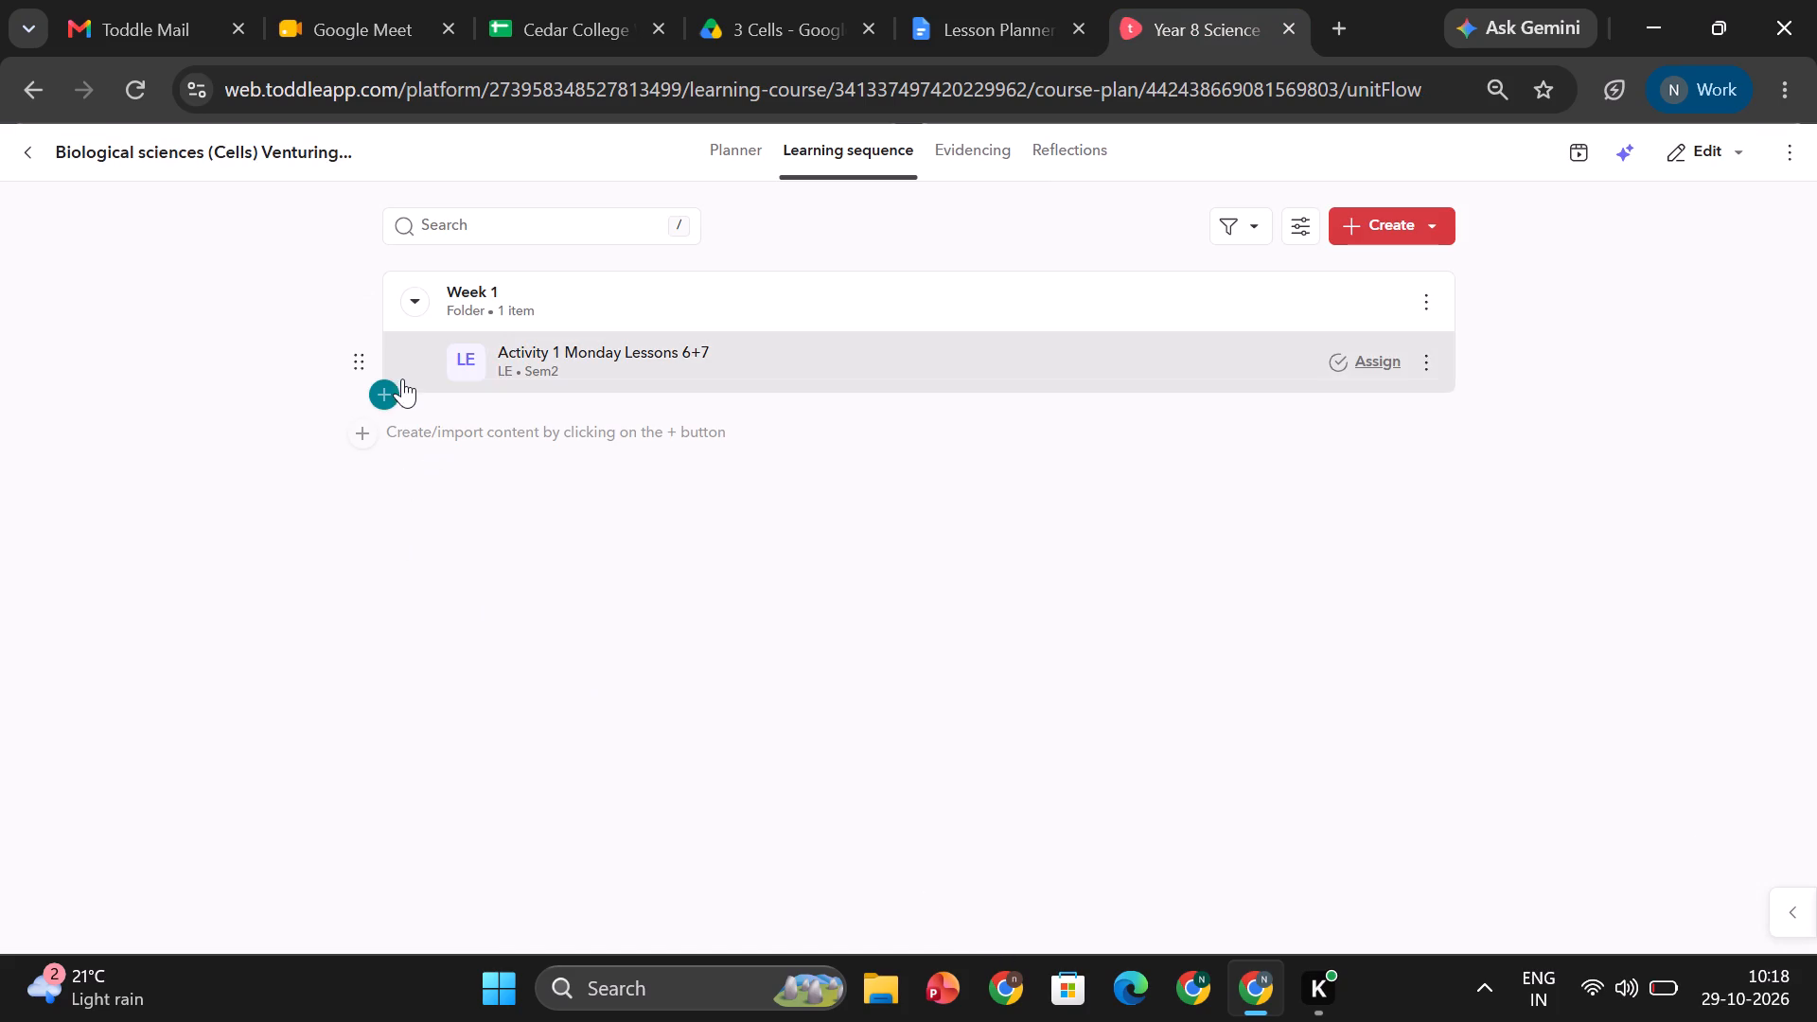
Start a learning experience below Activity 1 in the Week 1 folder, titled Activity 2 followed by the copied Thursday Lesson 2 heading.
click(385, 392)
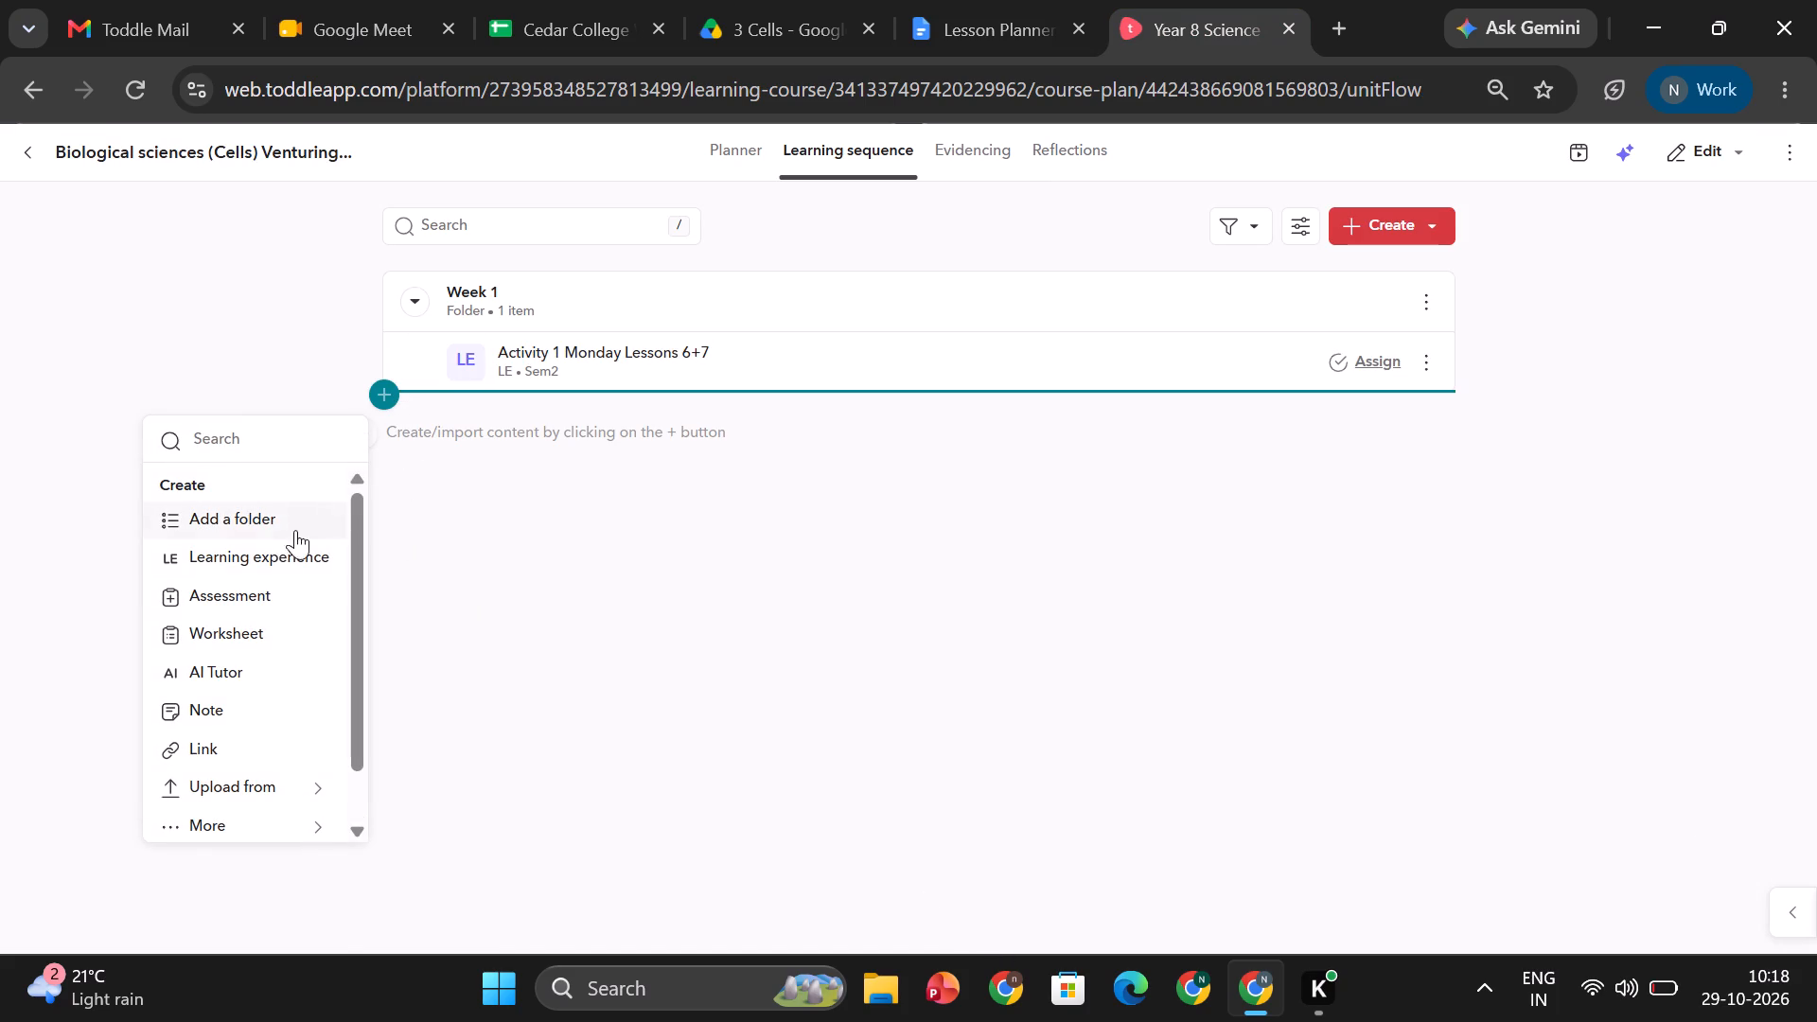
click(278, 553)
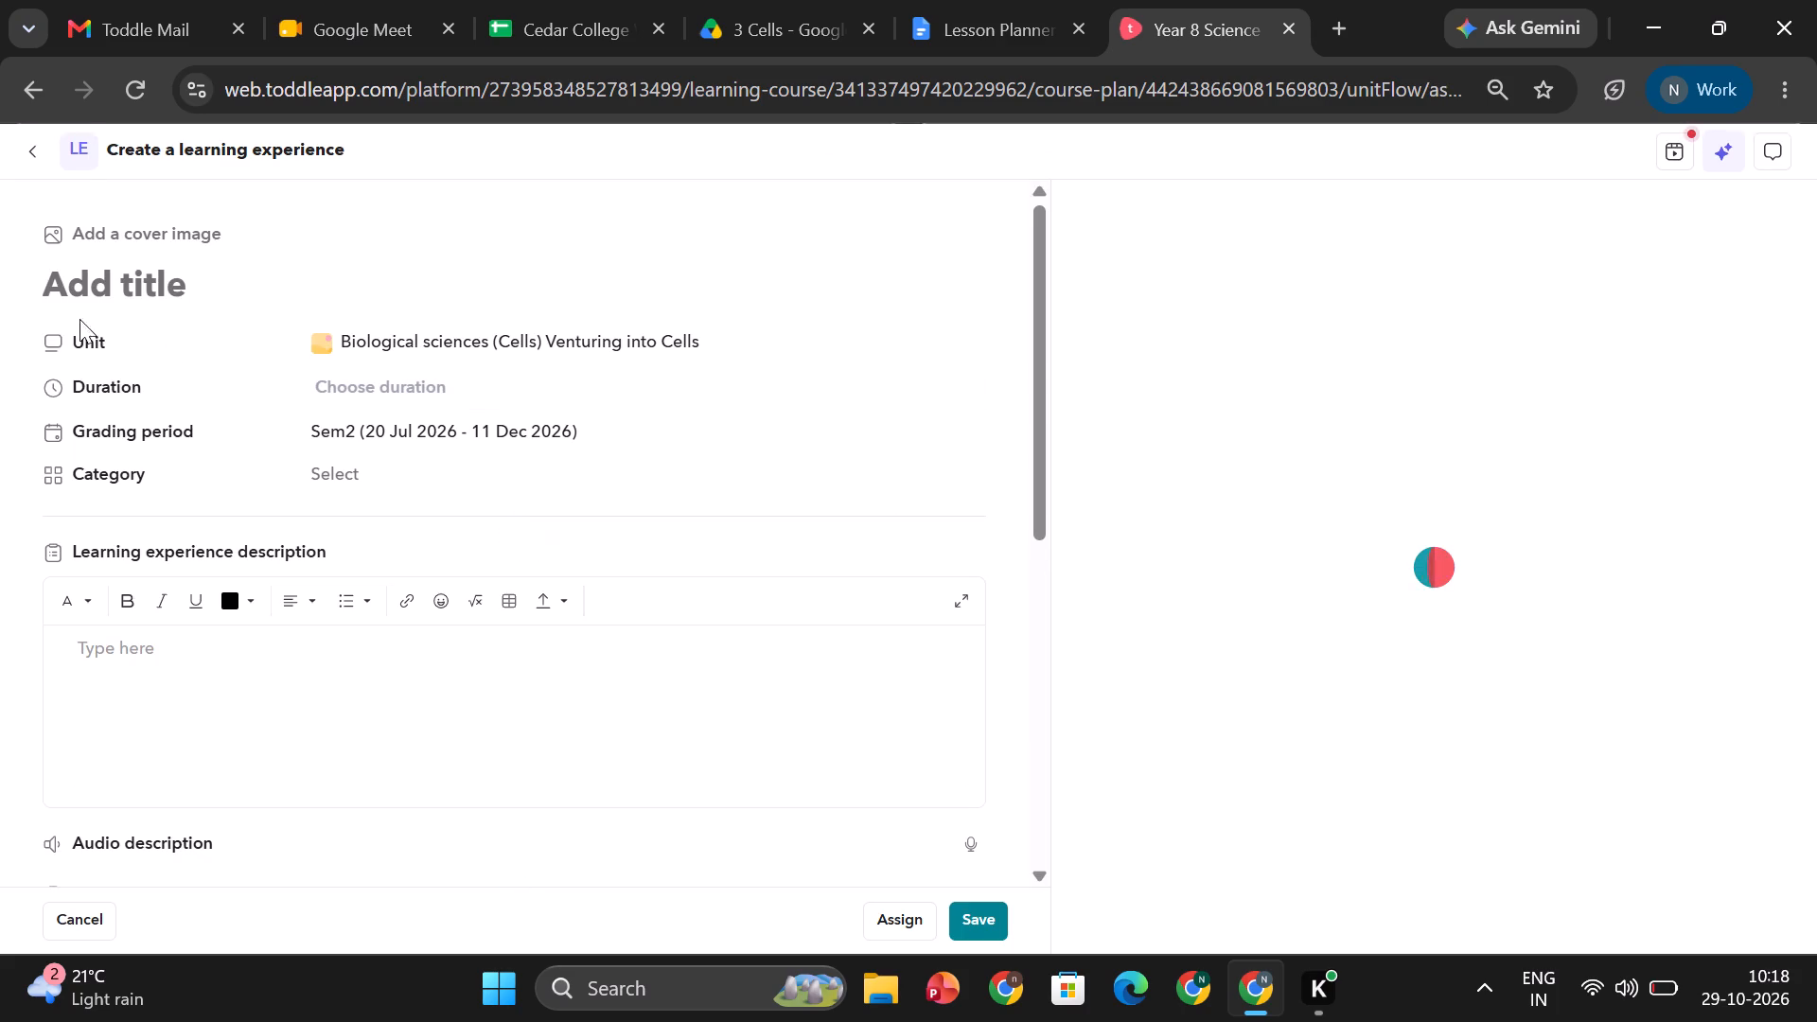
click(79, 298)
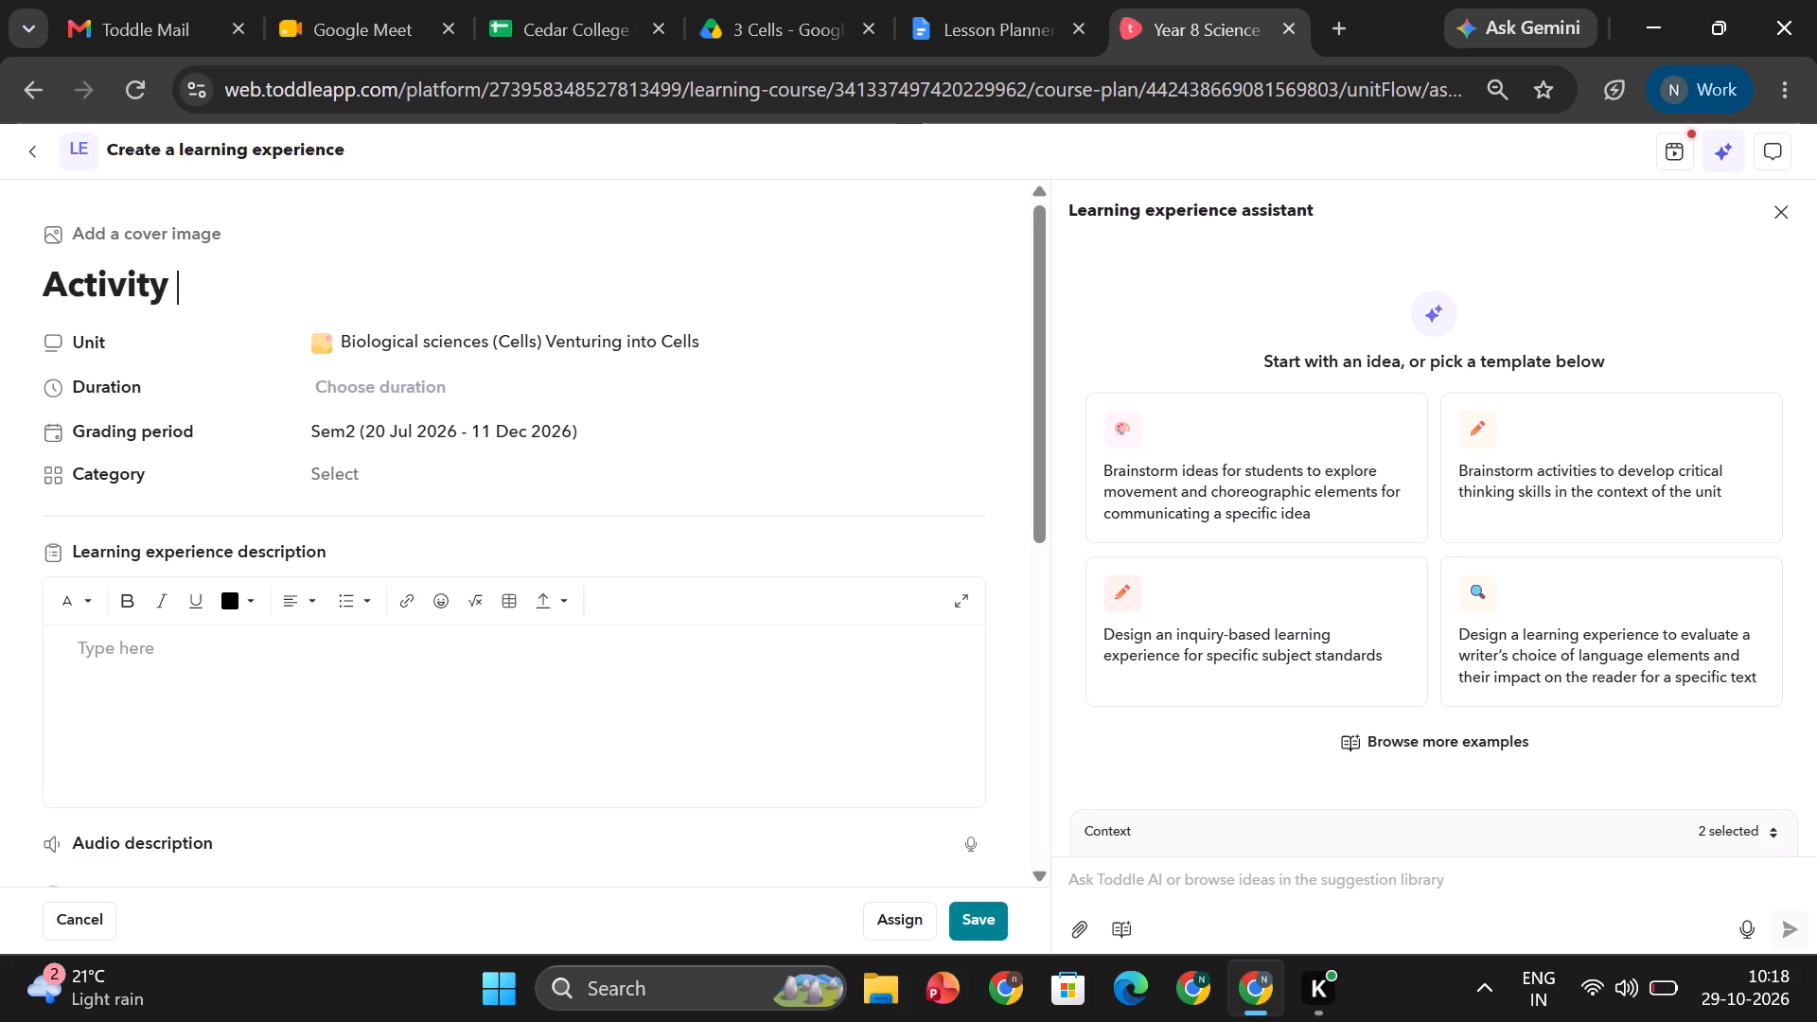
text(2)
key(space)
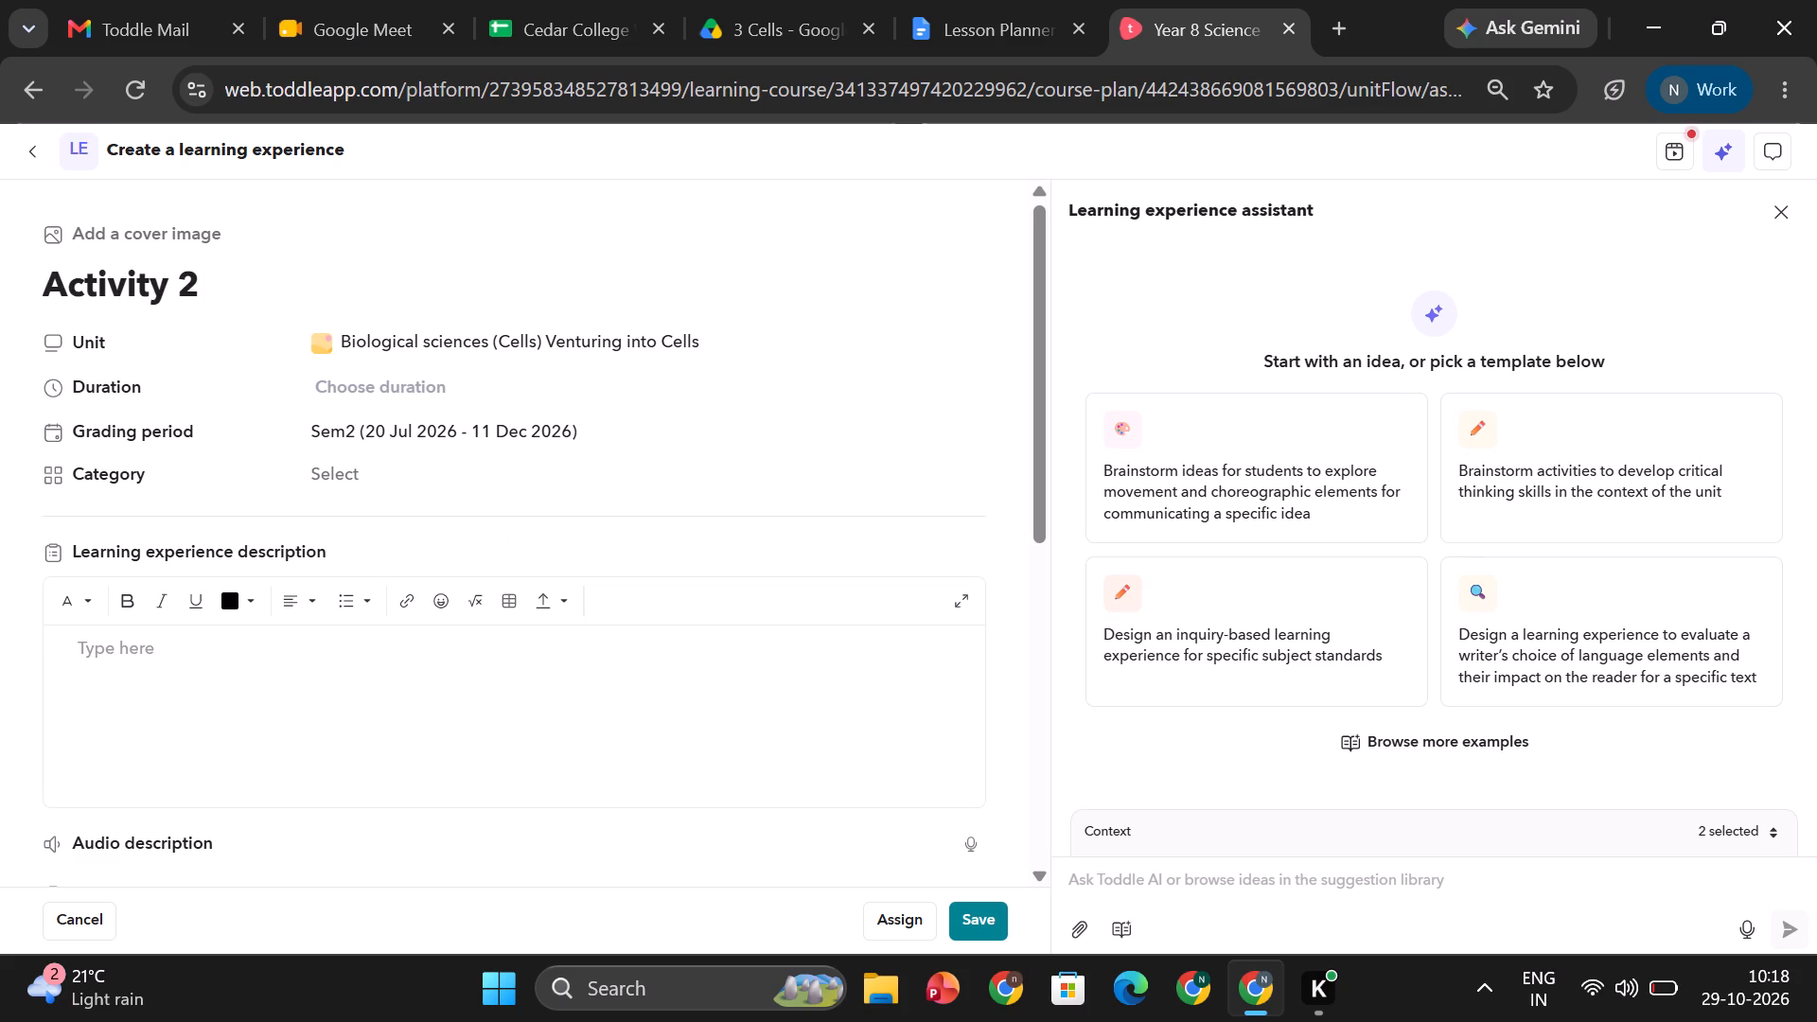
key(ctrl+v)
Remove the line breaks from the title so it reads Activity 2 Thursday Lesson 2 on one line.
click(79, 298)
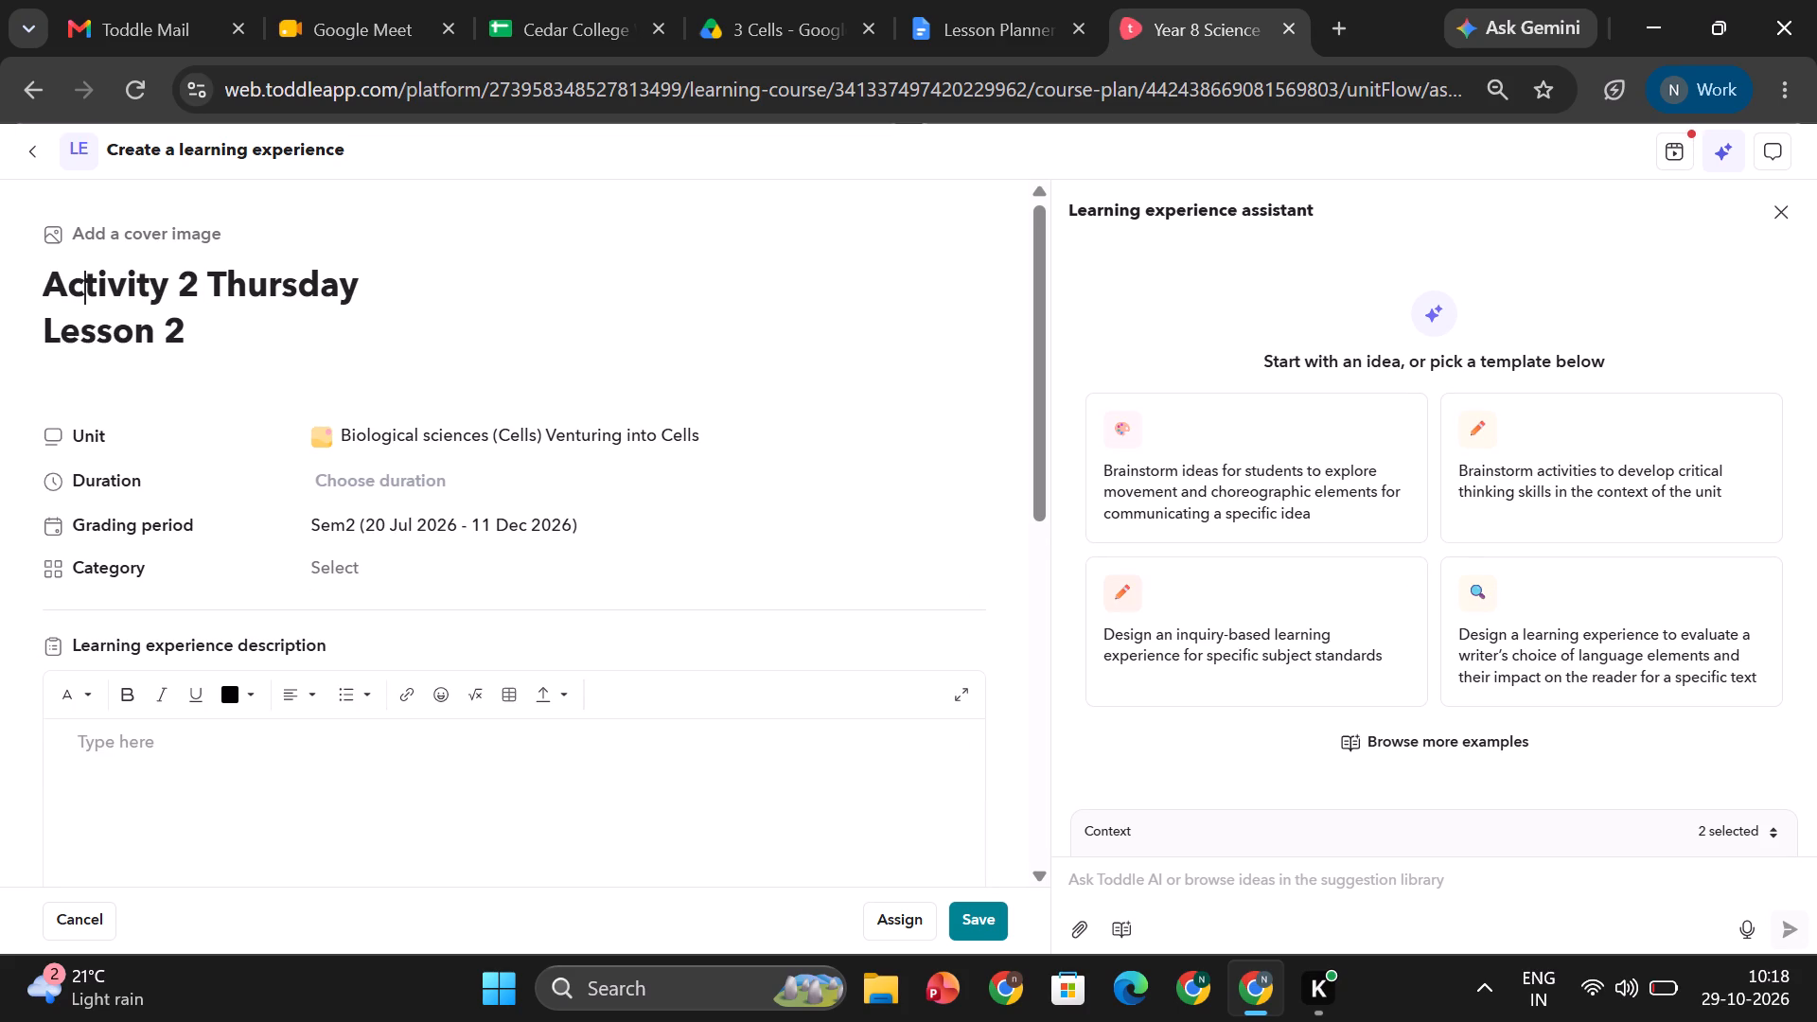
key(BackSpace)
key(ctrl+z)
key(Down)
key(Down)
key(BackSpace)
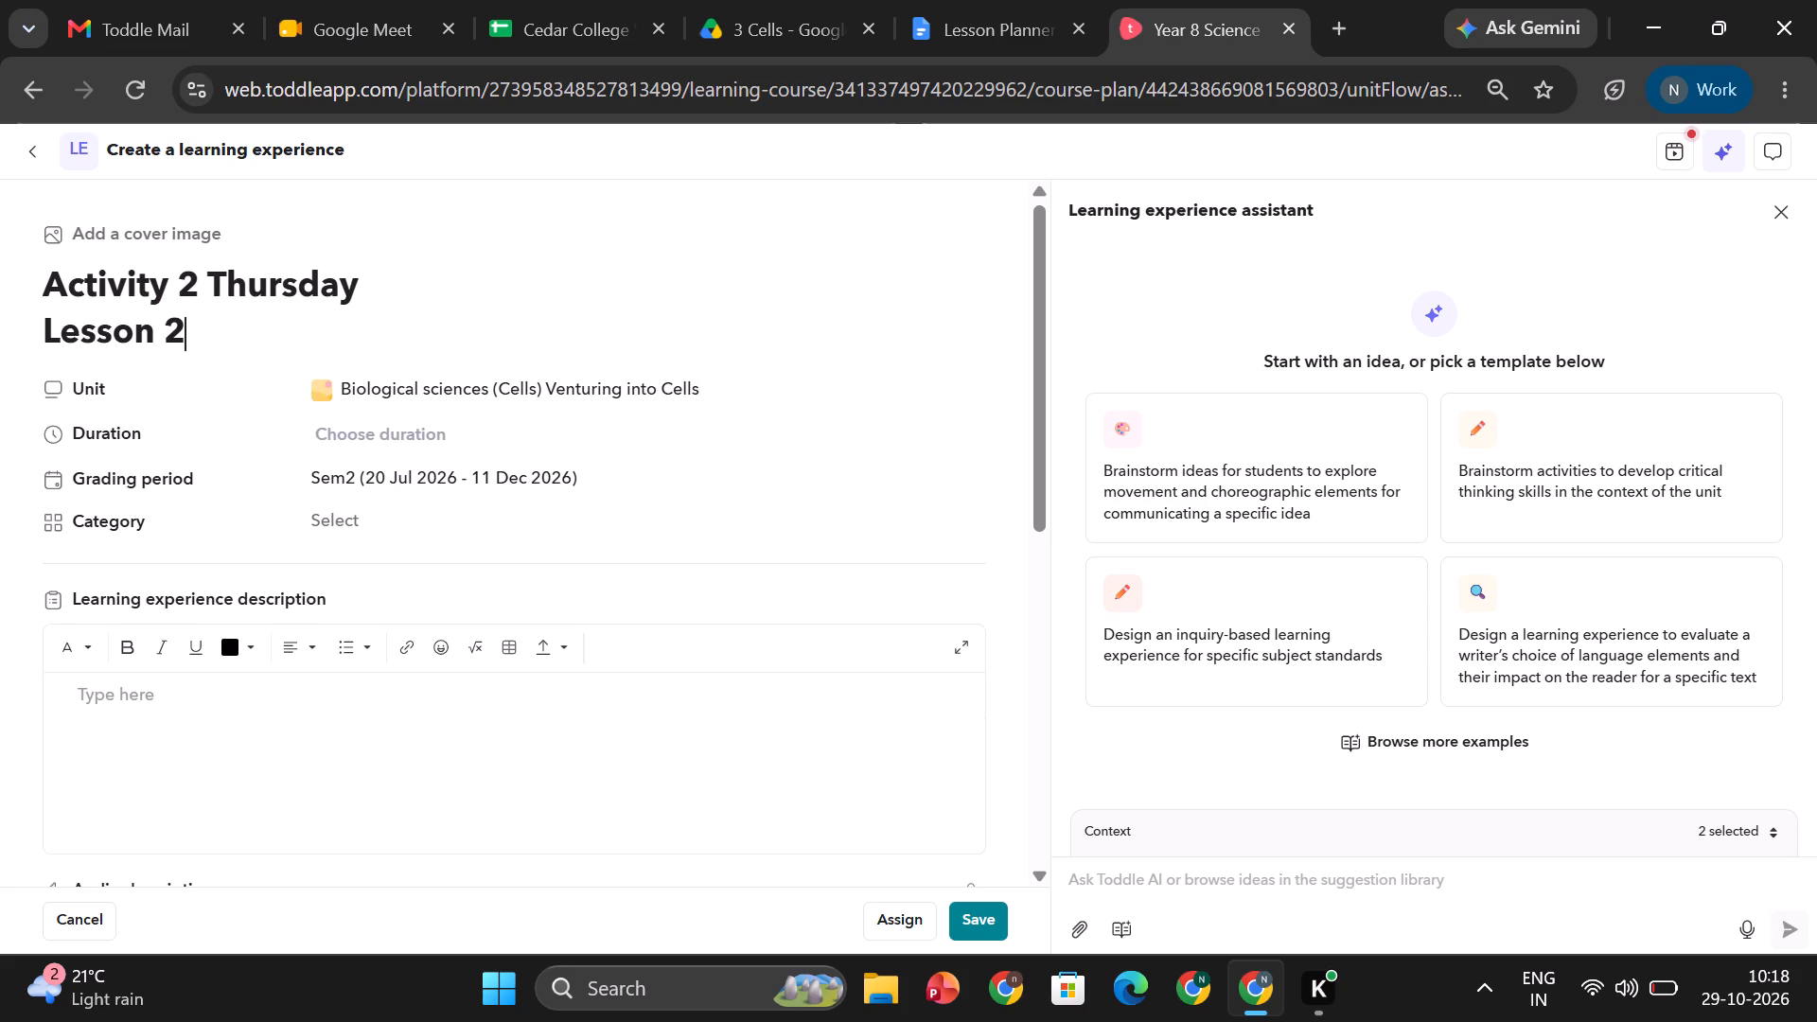
key(Left)
key(Left)
key(Left)
key(Left)
key(Left)
key(Left)
key(Left)
key(Left)
key(BackSpace)
key(space)
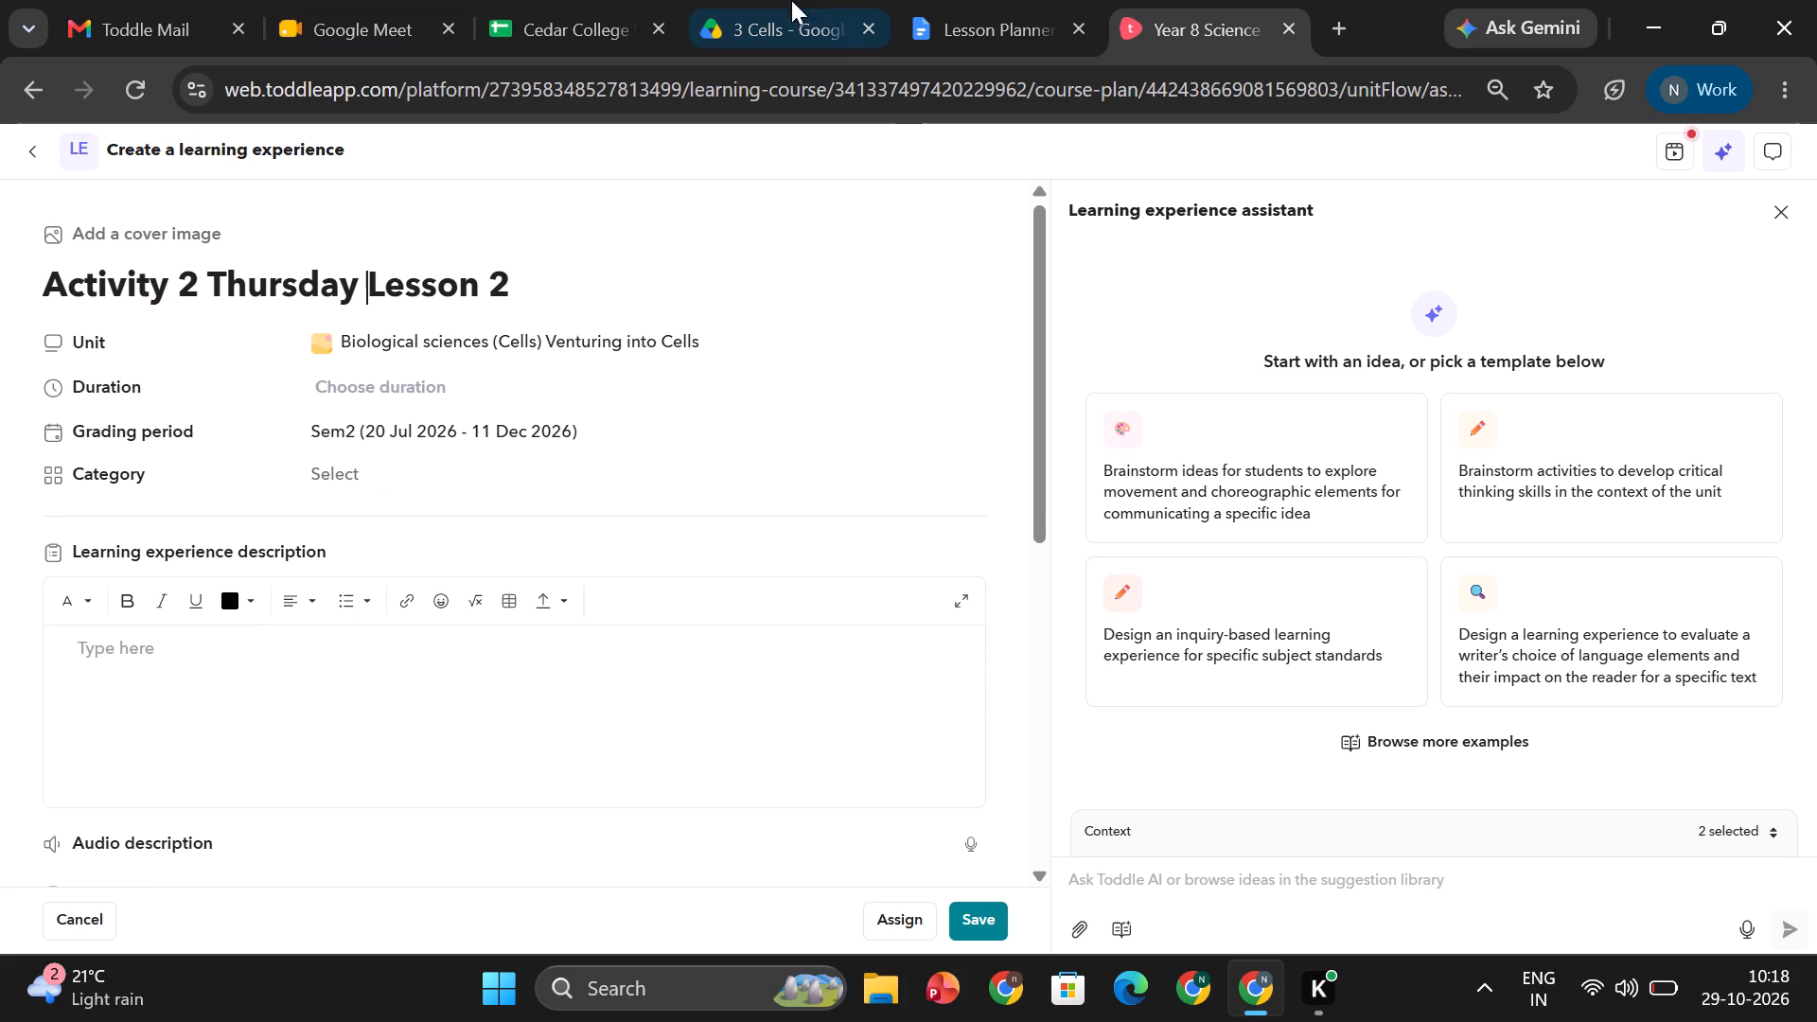
Copy the Friday Lessons 1+2 column heading from the lesson planner table.
click(959, 0)
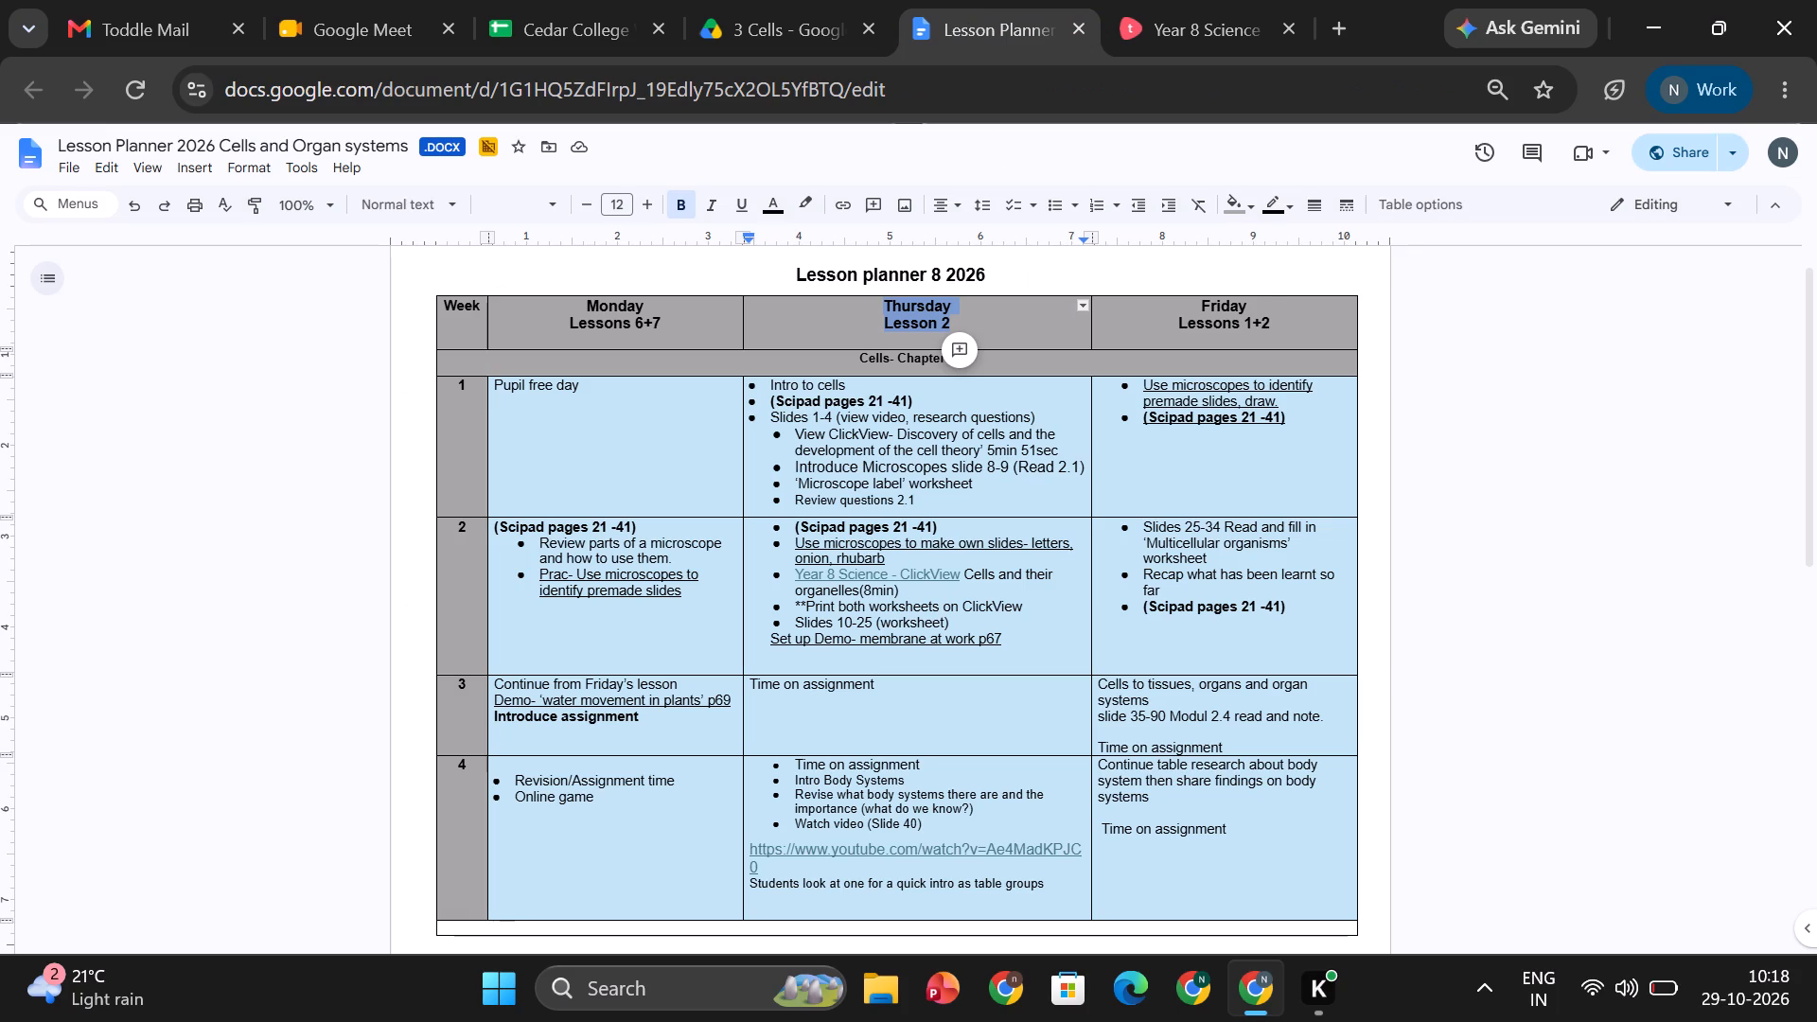
drag(1278, 322, 1202, 308)
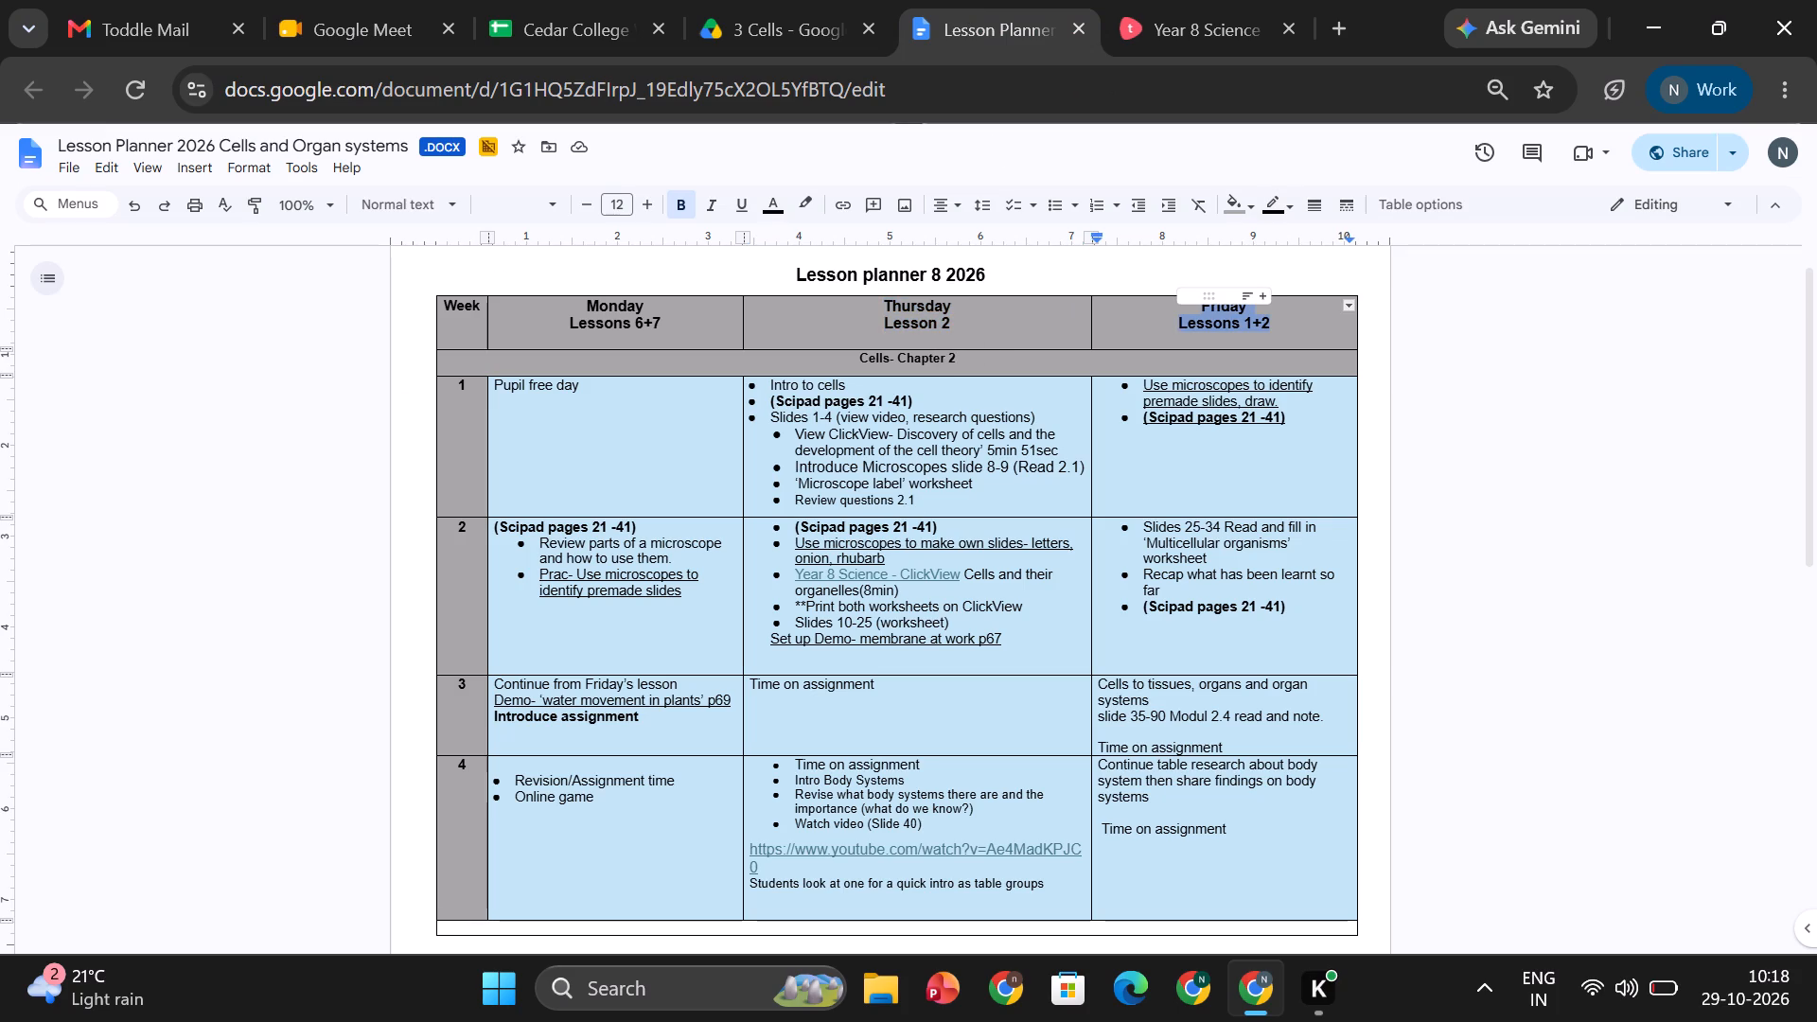
key(ctrl+c)
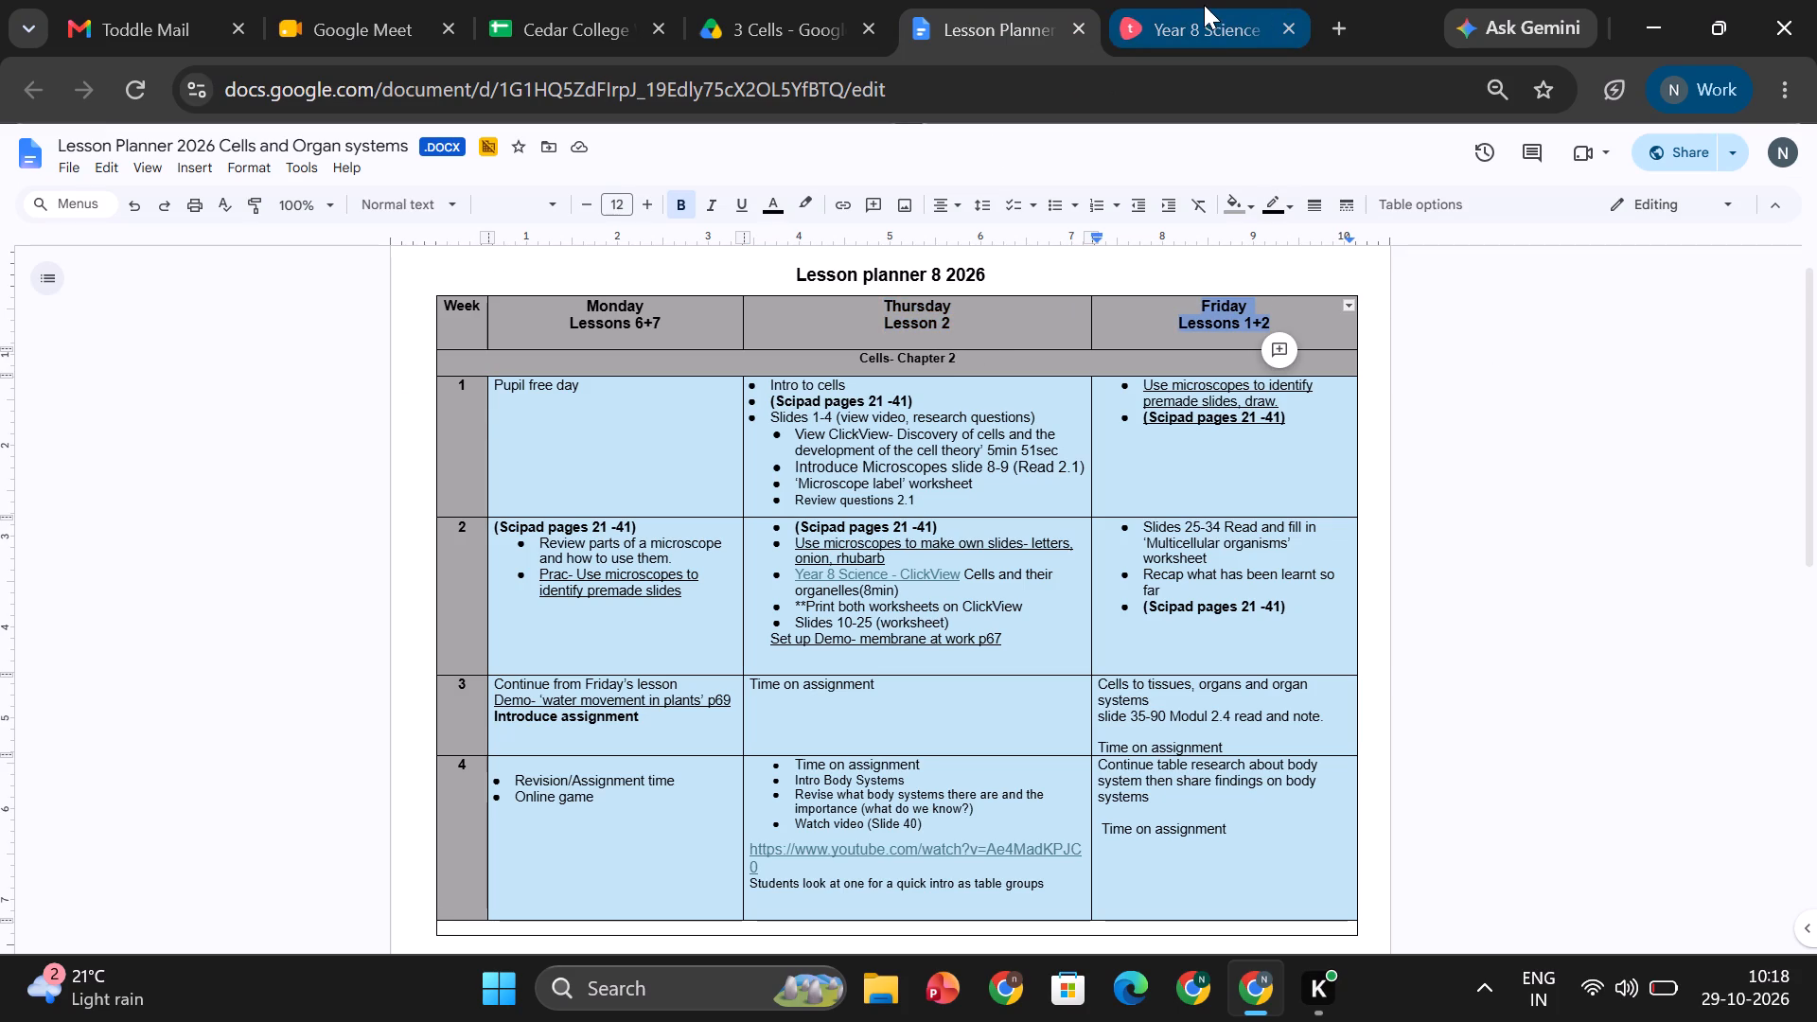
Save the Activity 2 Thursday Lesson 2 learning experience in Toddle.
click(1207, 4)
click(965, 912)
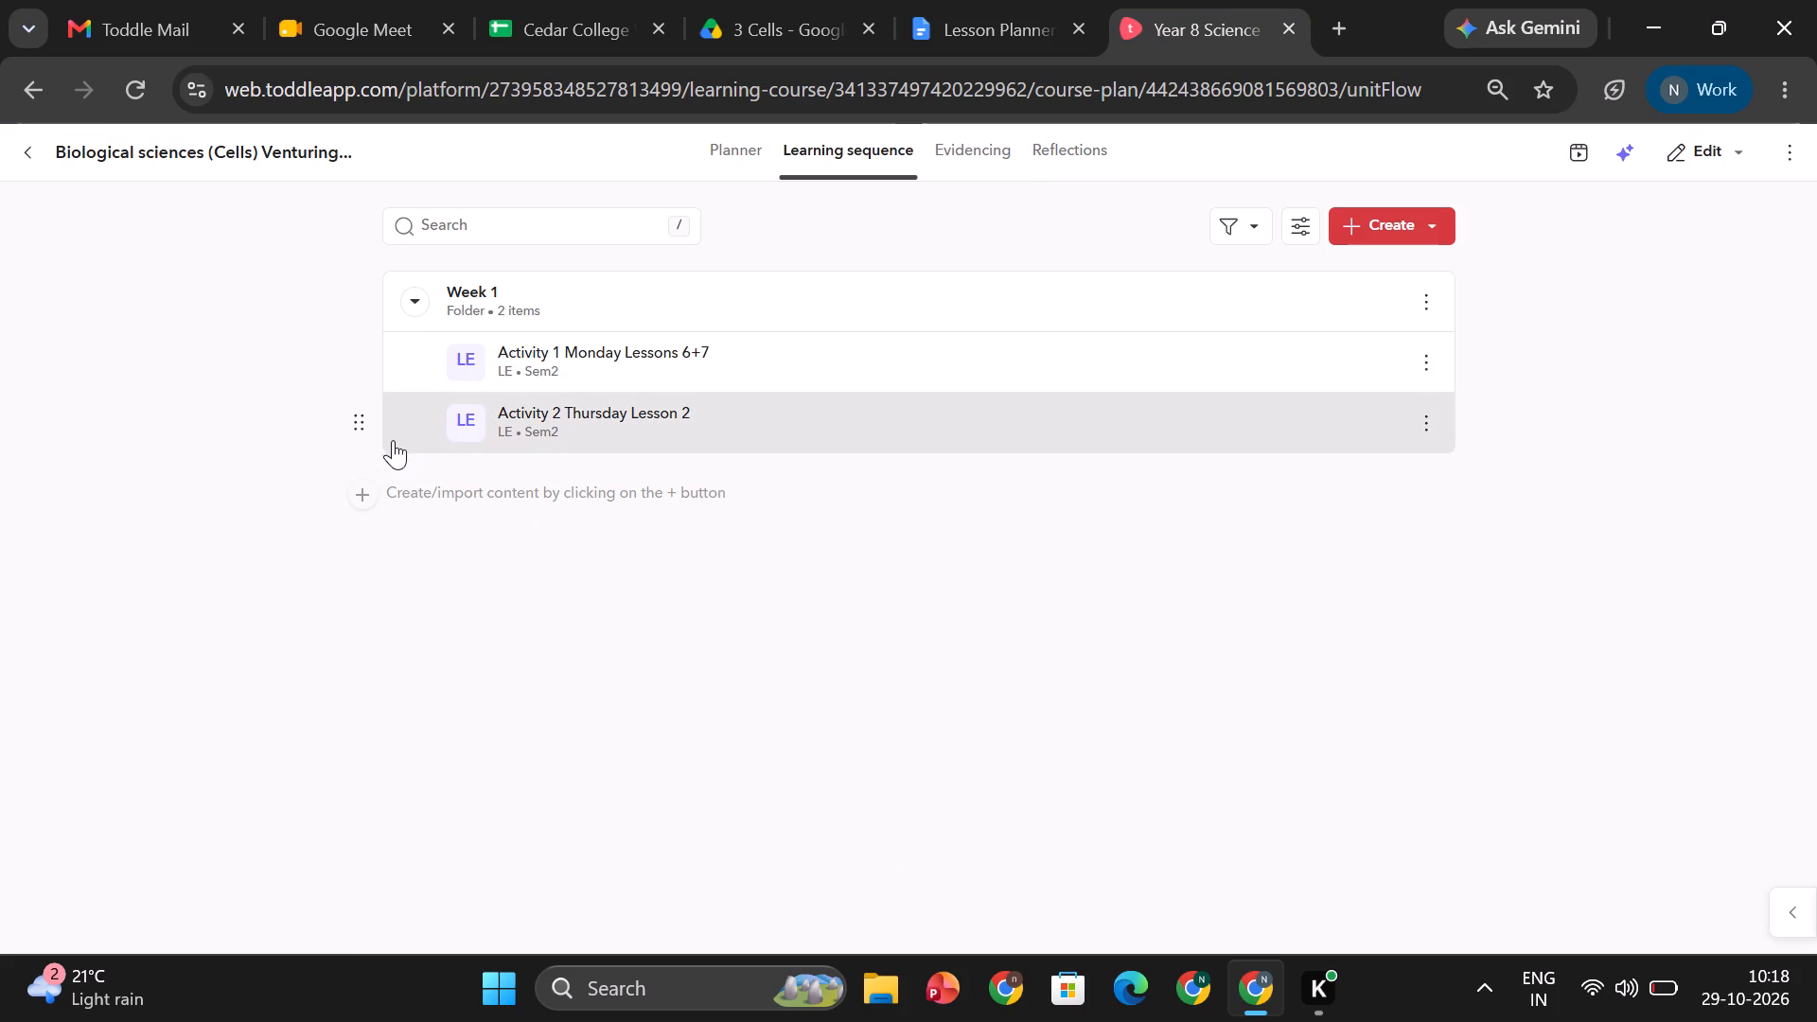
Start a learning experience below Activity 2 in the Week 1 folder, titled Activity 3 followed by the copied Friday Lessons 1+2 heading.
click(388, 447)
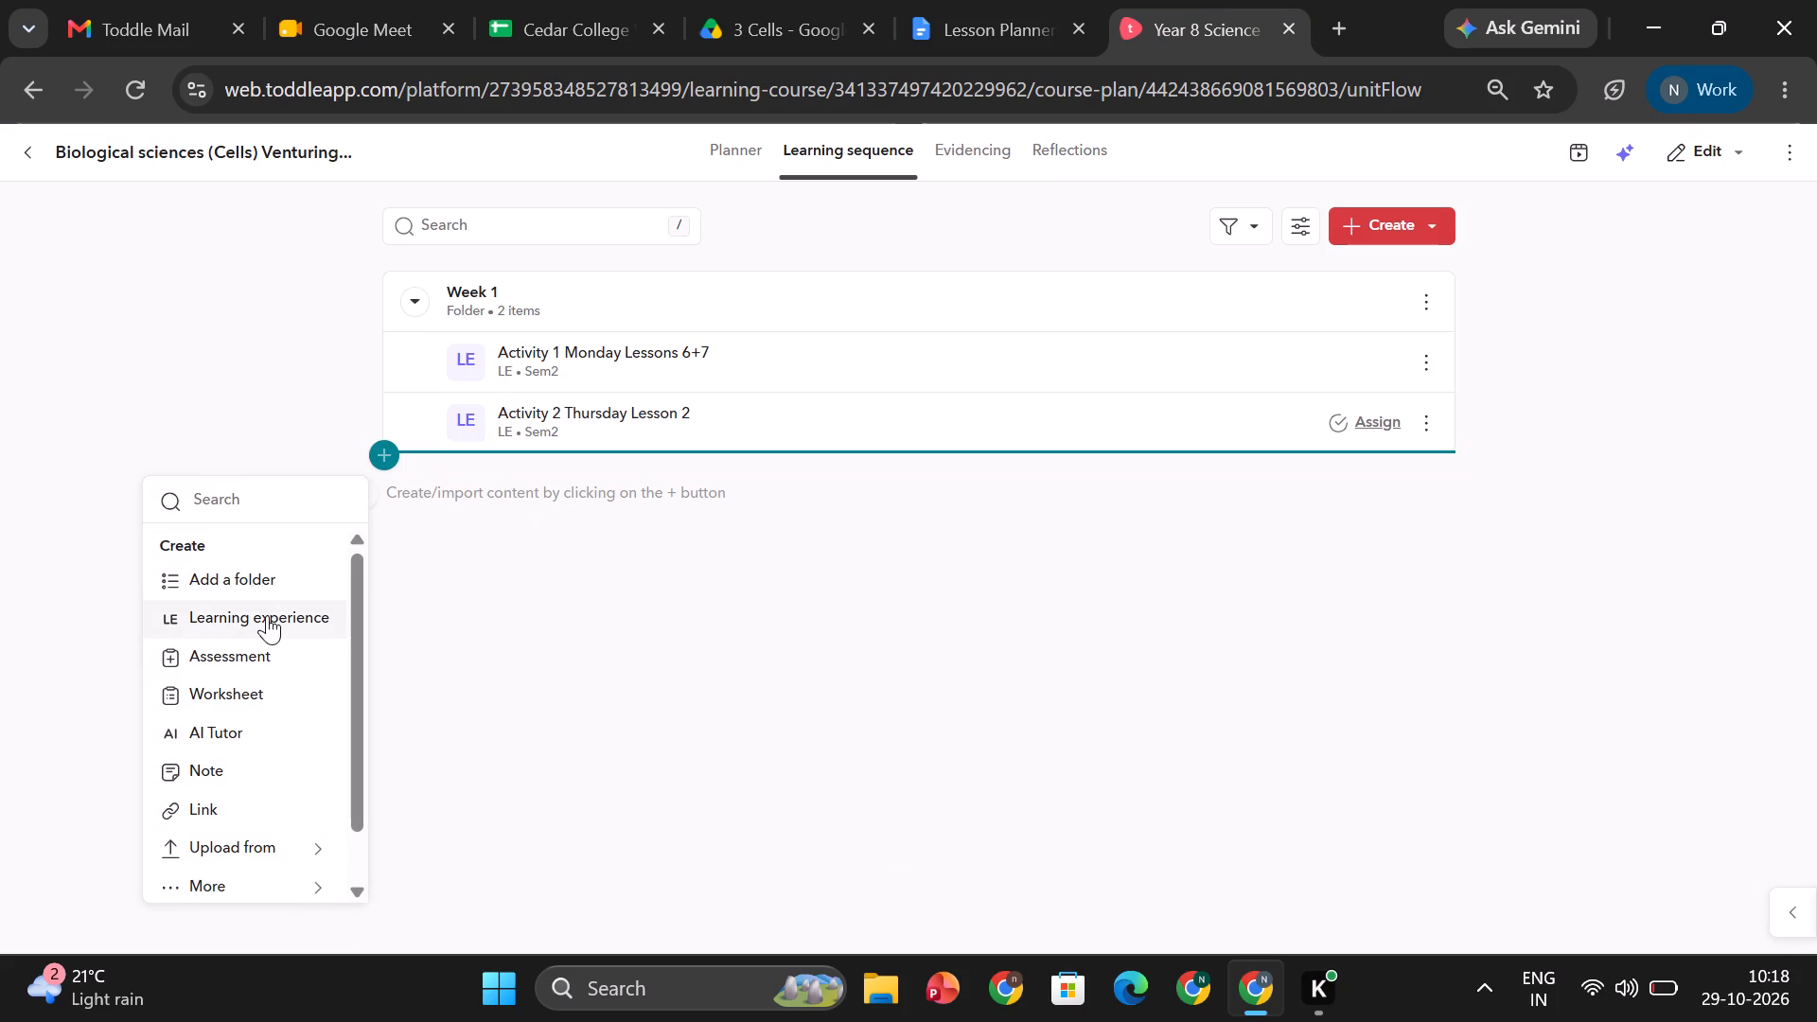
click(267, 615)
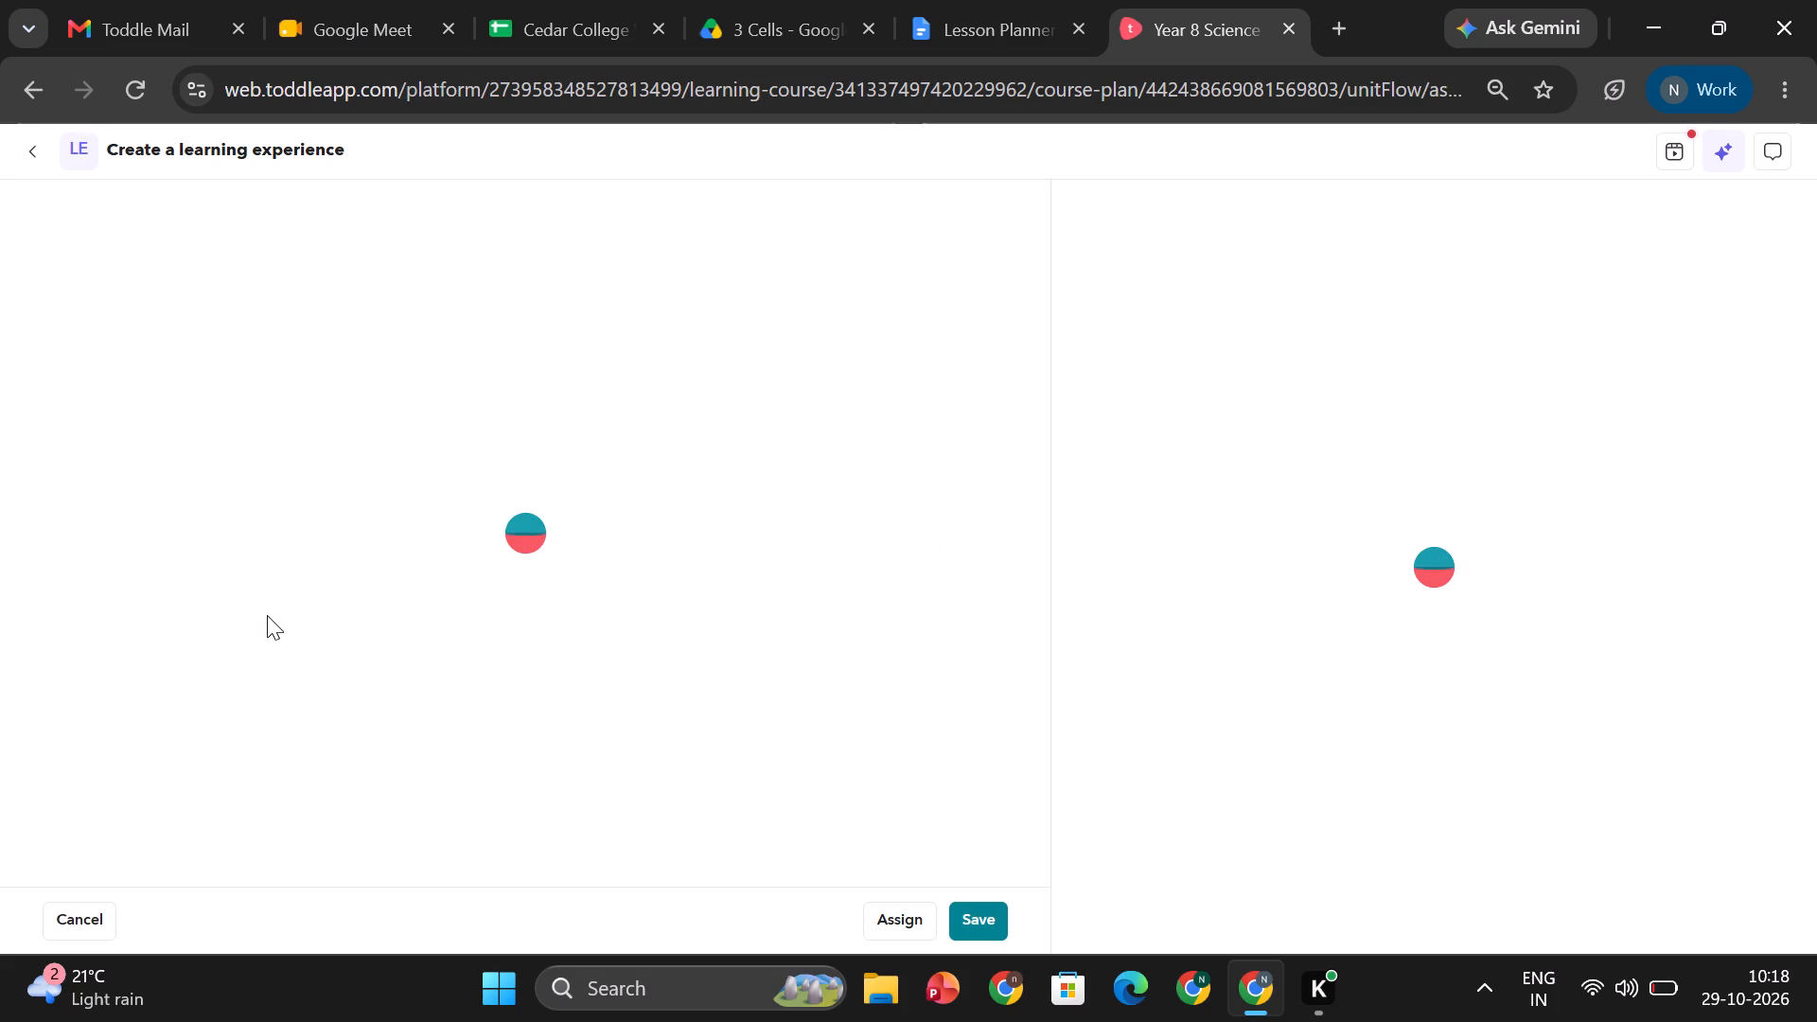
click(105, 273)
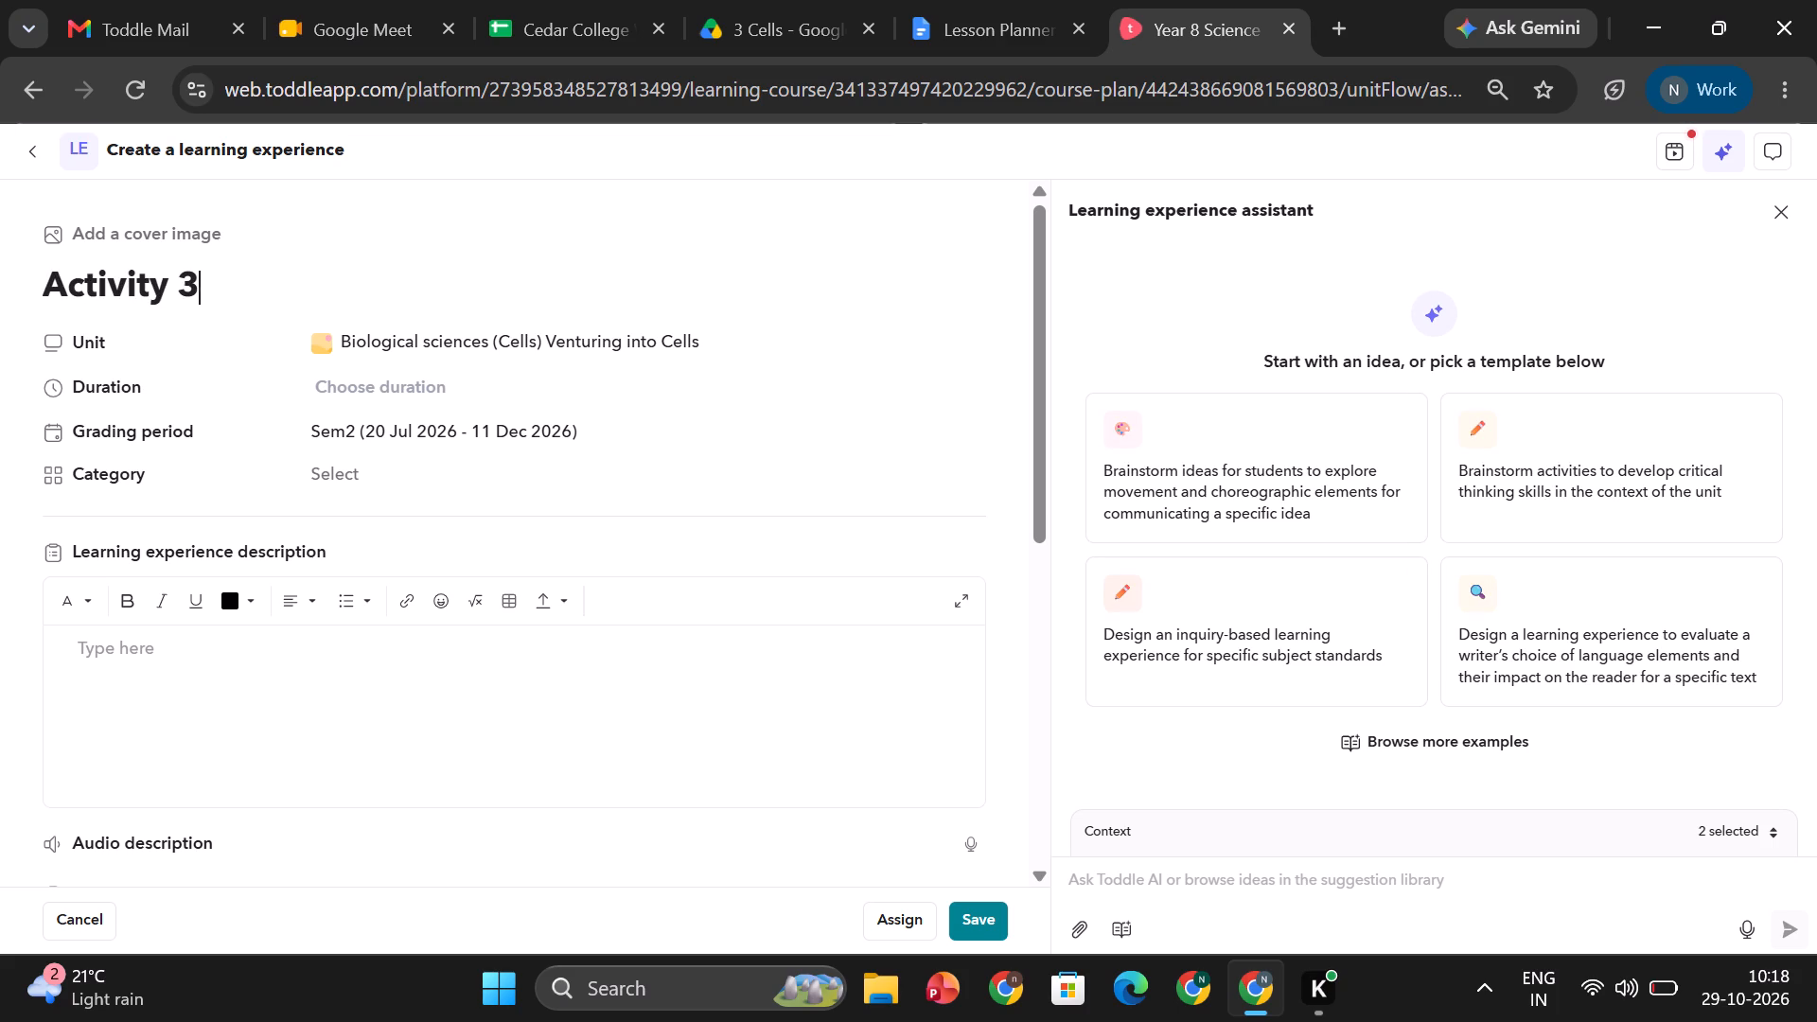
key(ctrl+v)
Remove the line breaks from the title so it reads Activity 3 Friday Lessons 1+2 on one line.
key(BackSpace)
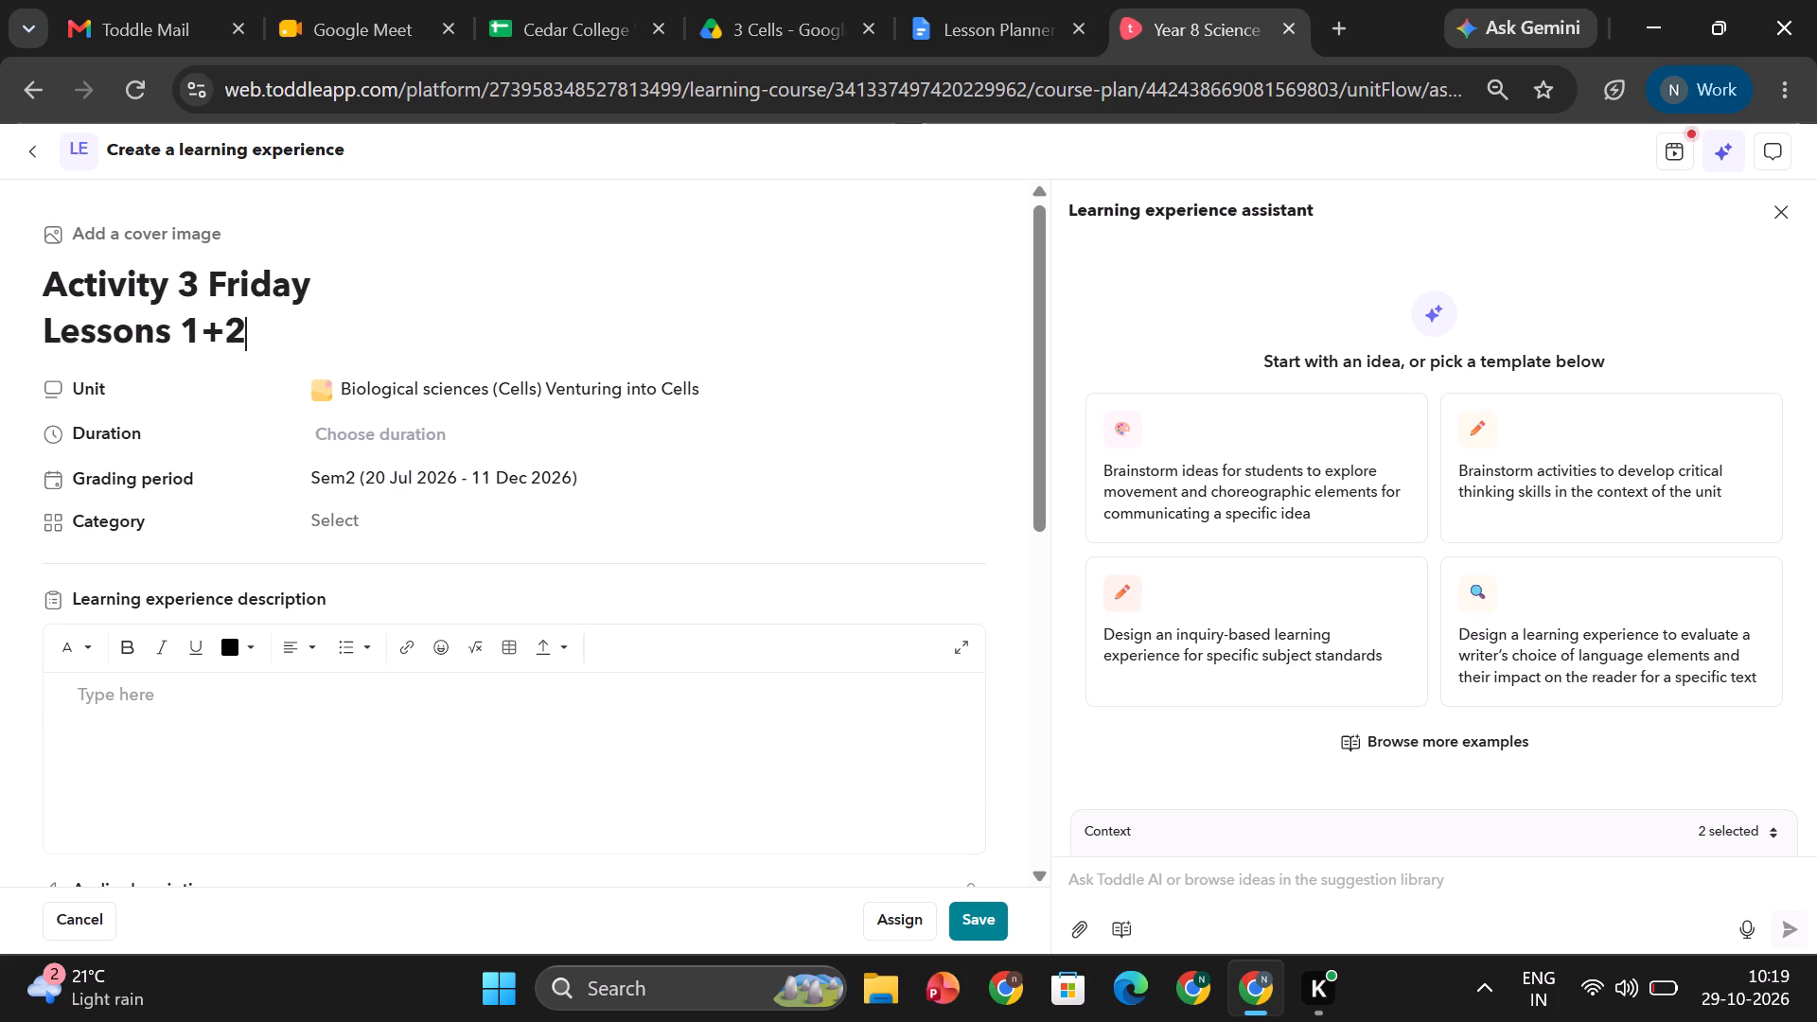
key(Left)
key(Left)
key(Left)
key(Left)
key(Left)
key(Left)
key(Left)
key(Left)
key(Left)
key(Left)
key(Left)
key(BackSpace)
key(space)
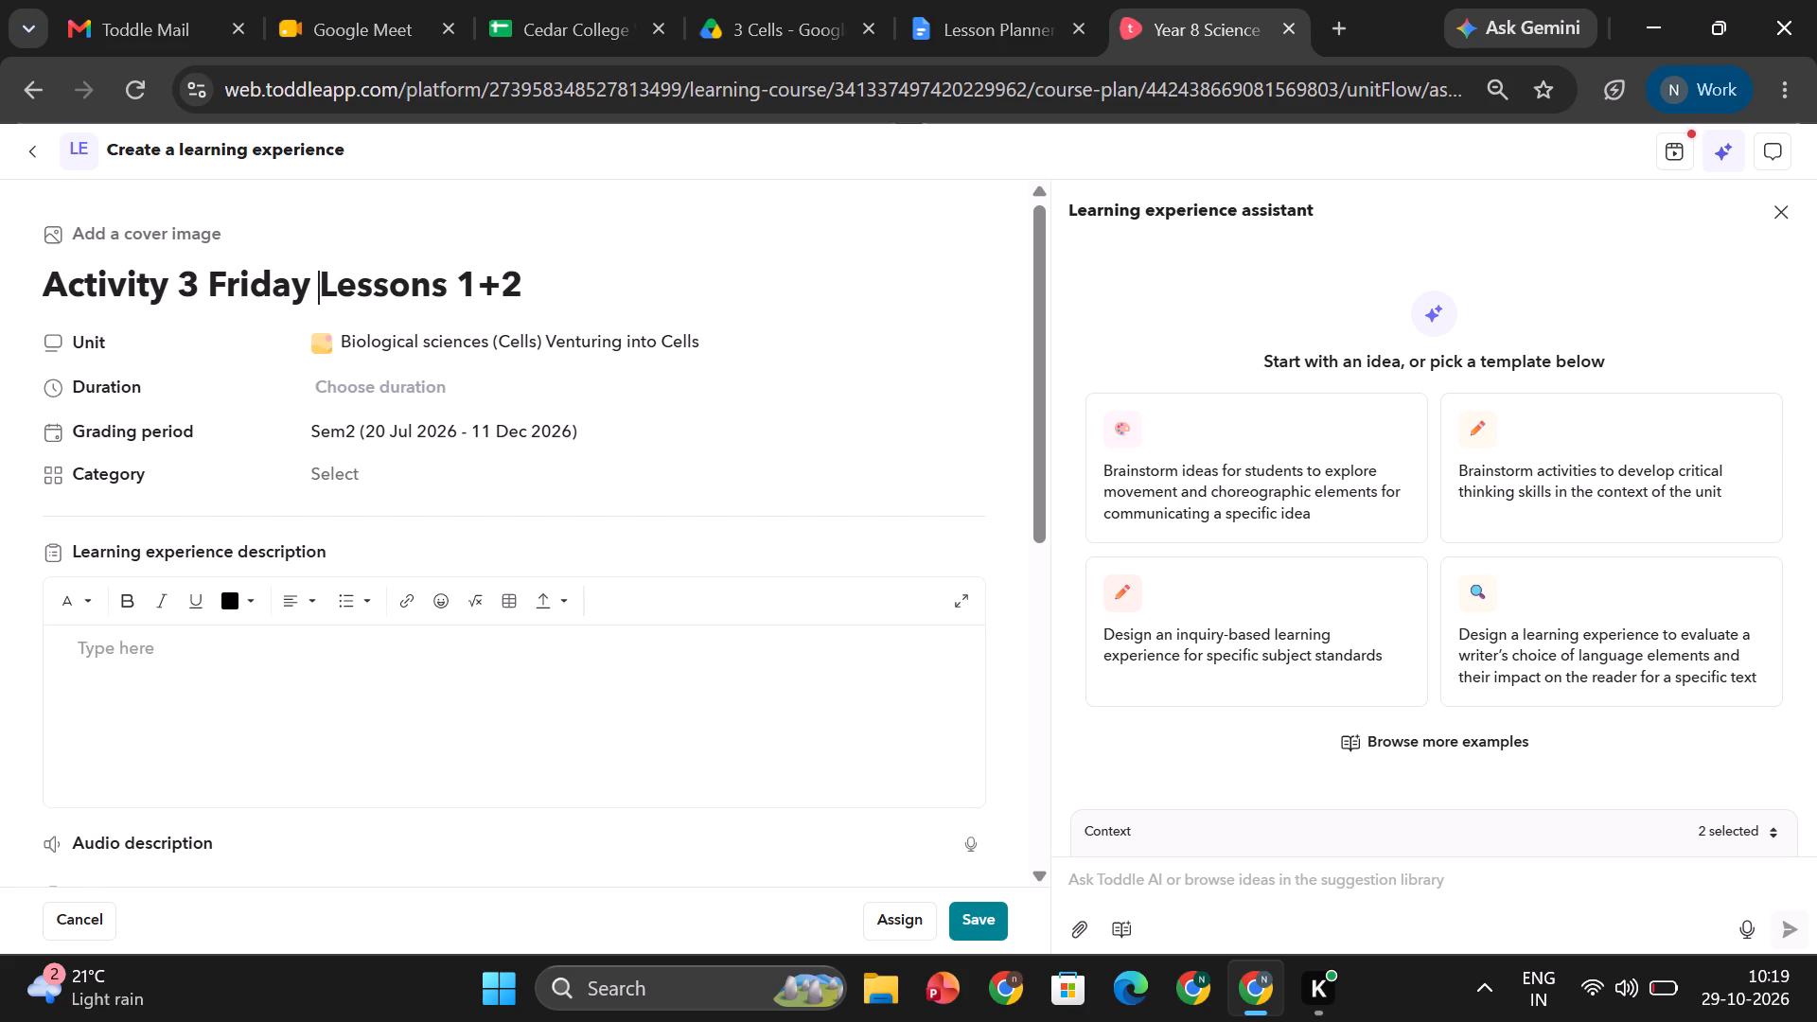
Review the weekly rows of the Cells and Body Systems chapters in the lesson planner document.
click(1033, 4)
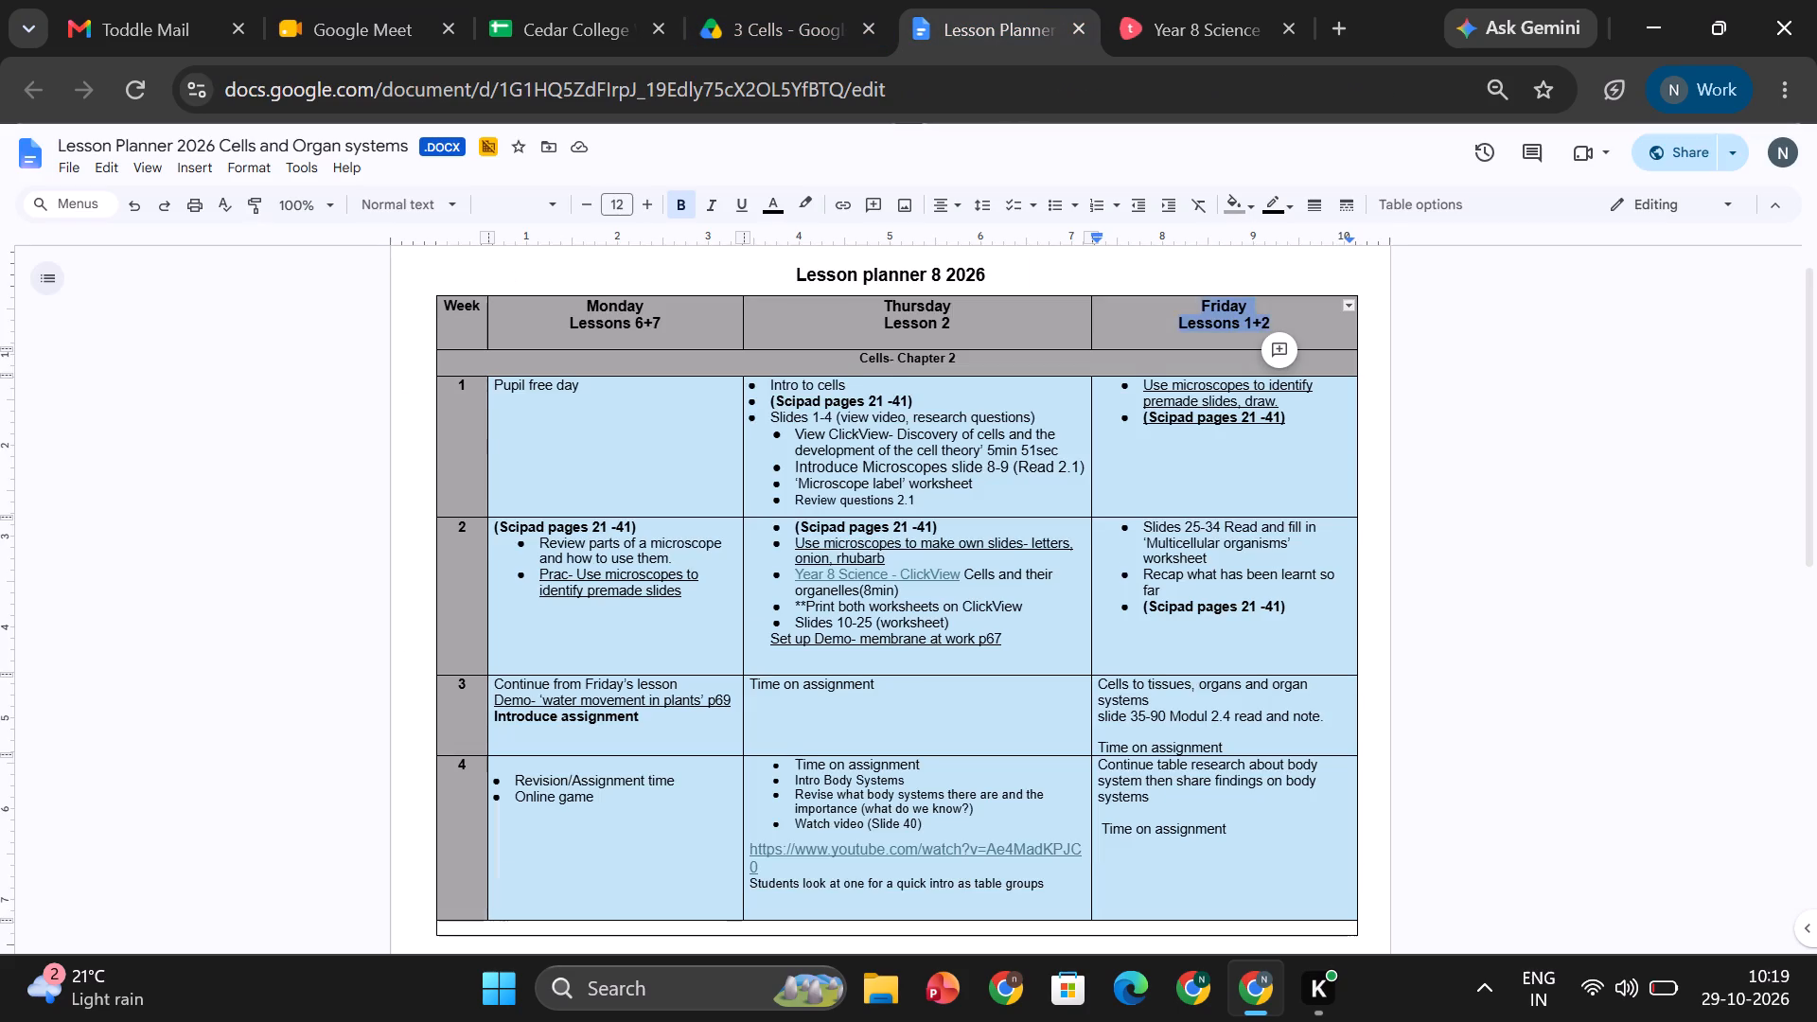
scroll(896, 586, down, 2)
scroll(896, 586, up, 1)
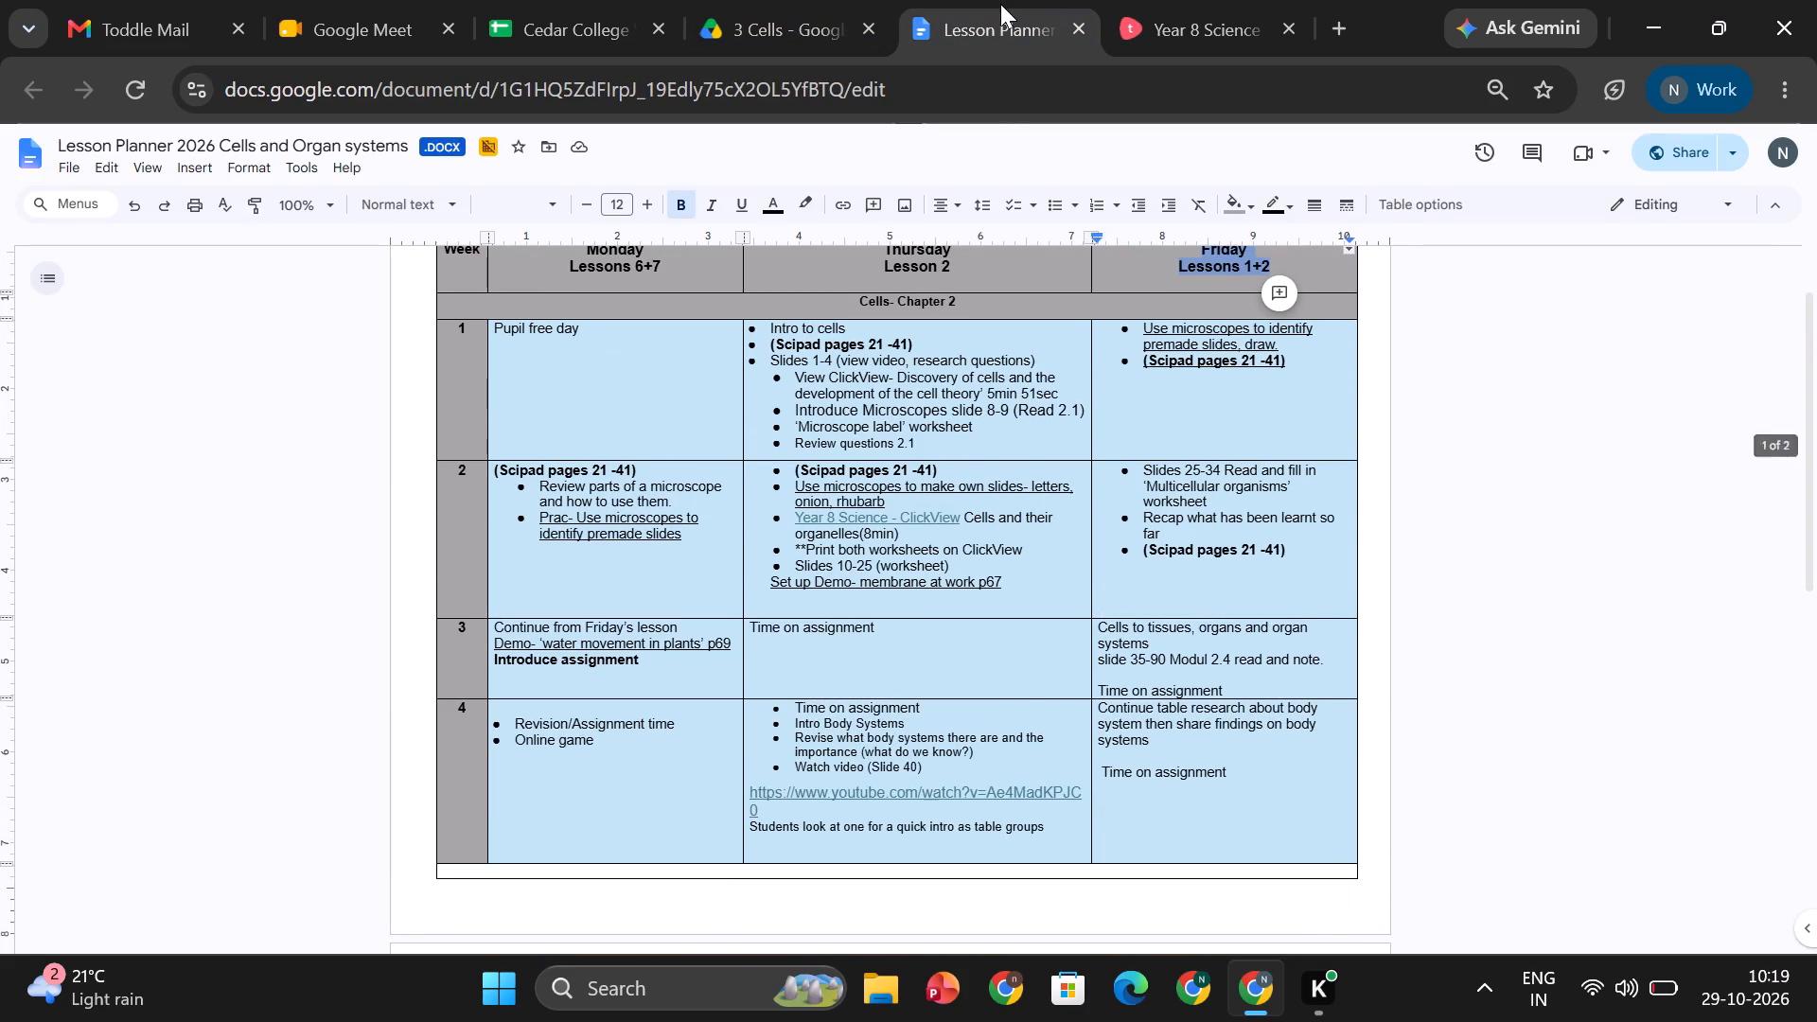
scroll(807, 561, down, 1)
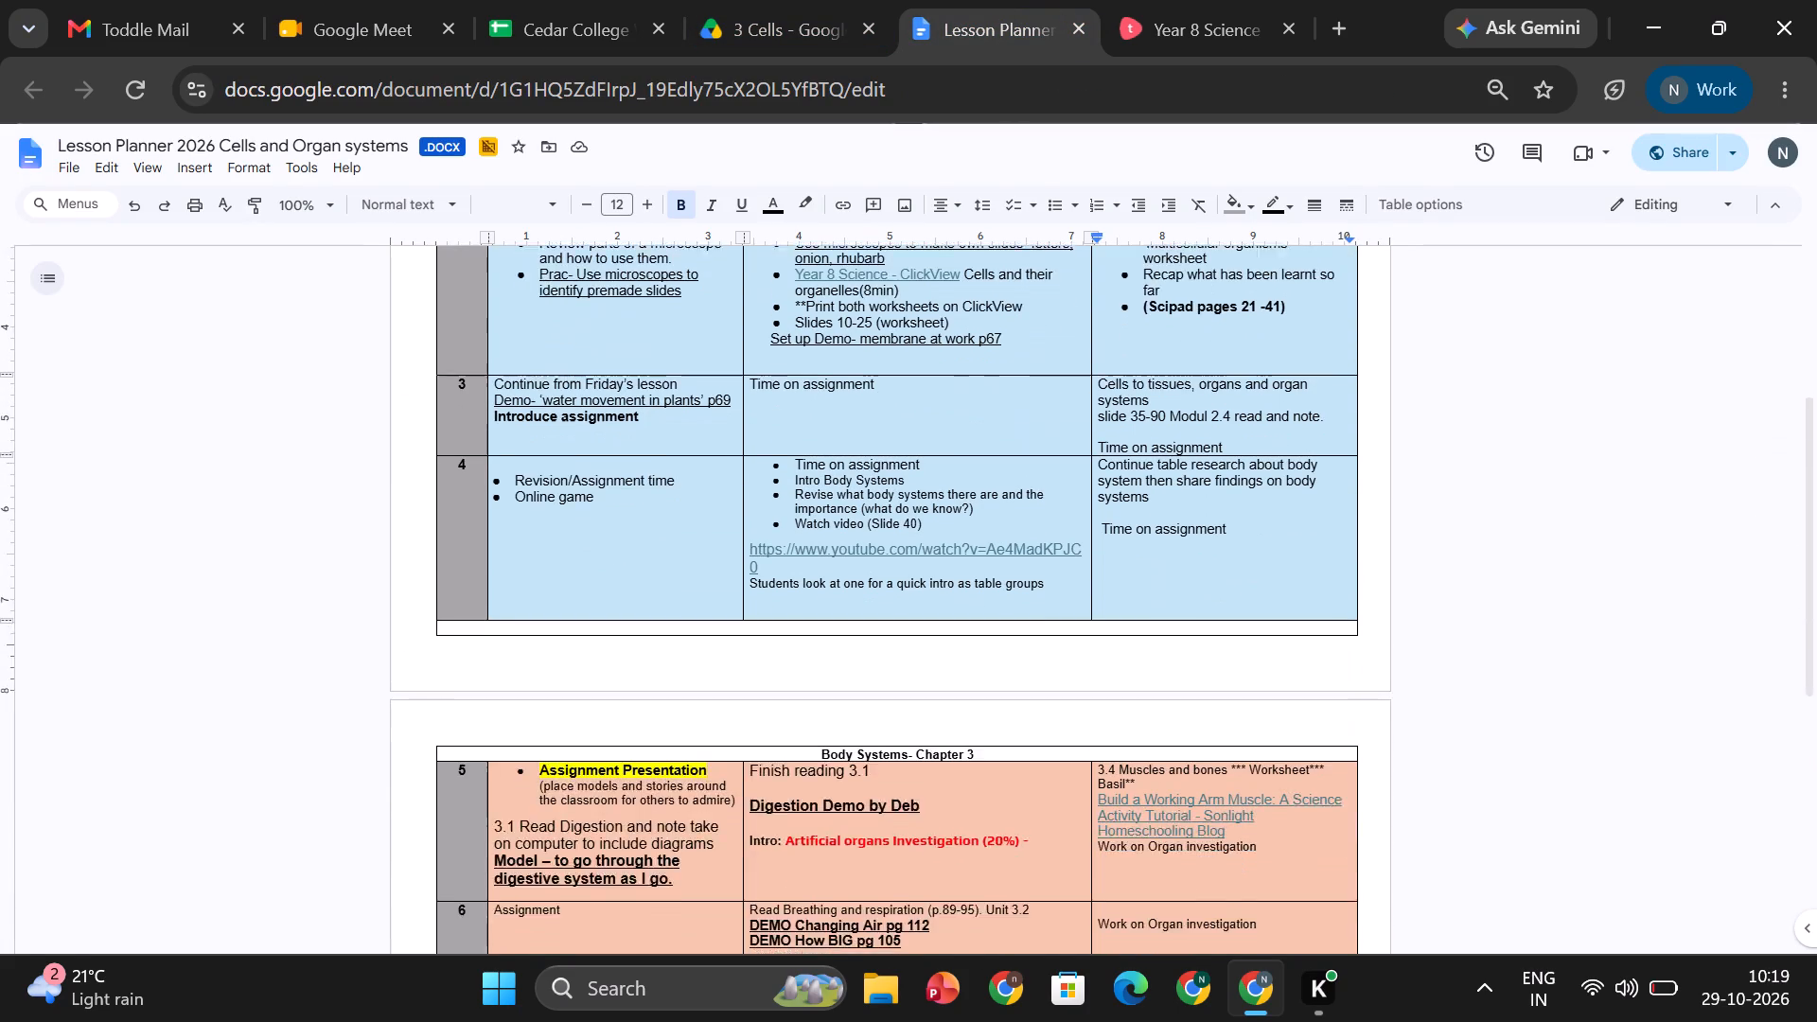
scroll(807, 561, down, 1)
scroll(807, 561, right, 1)
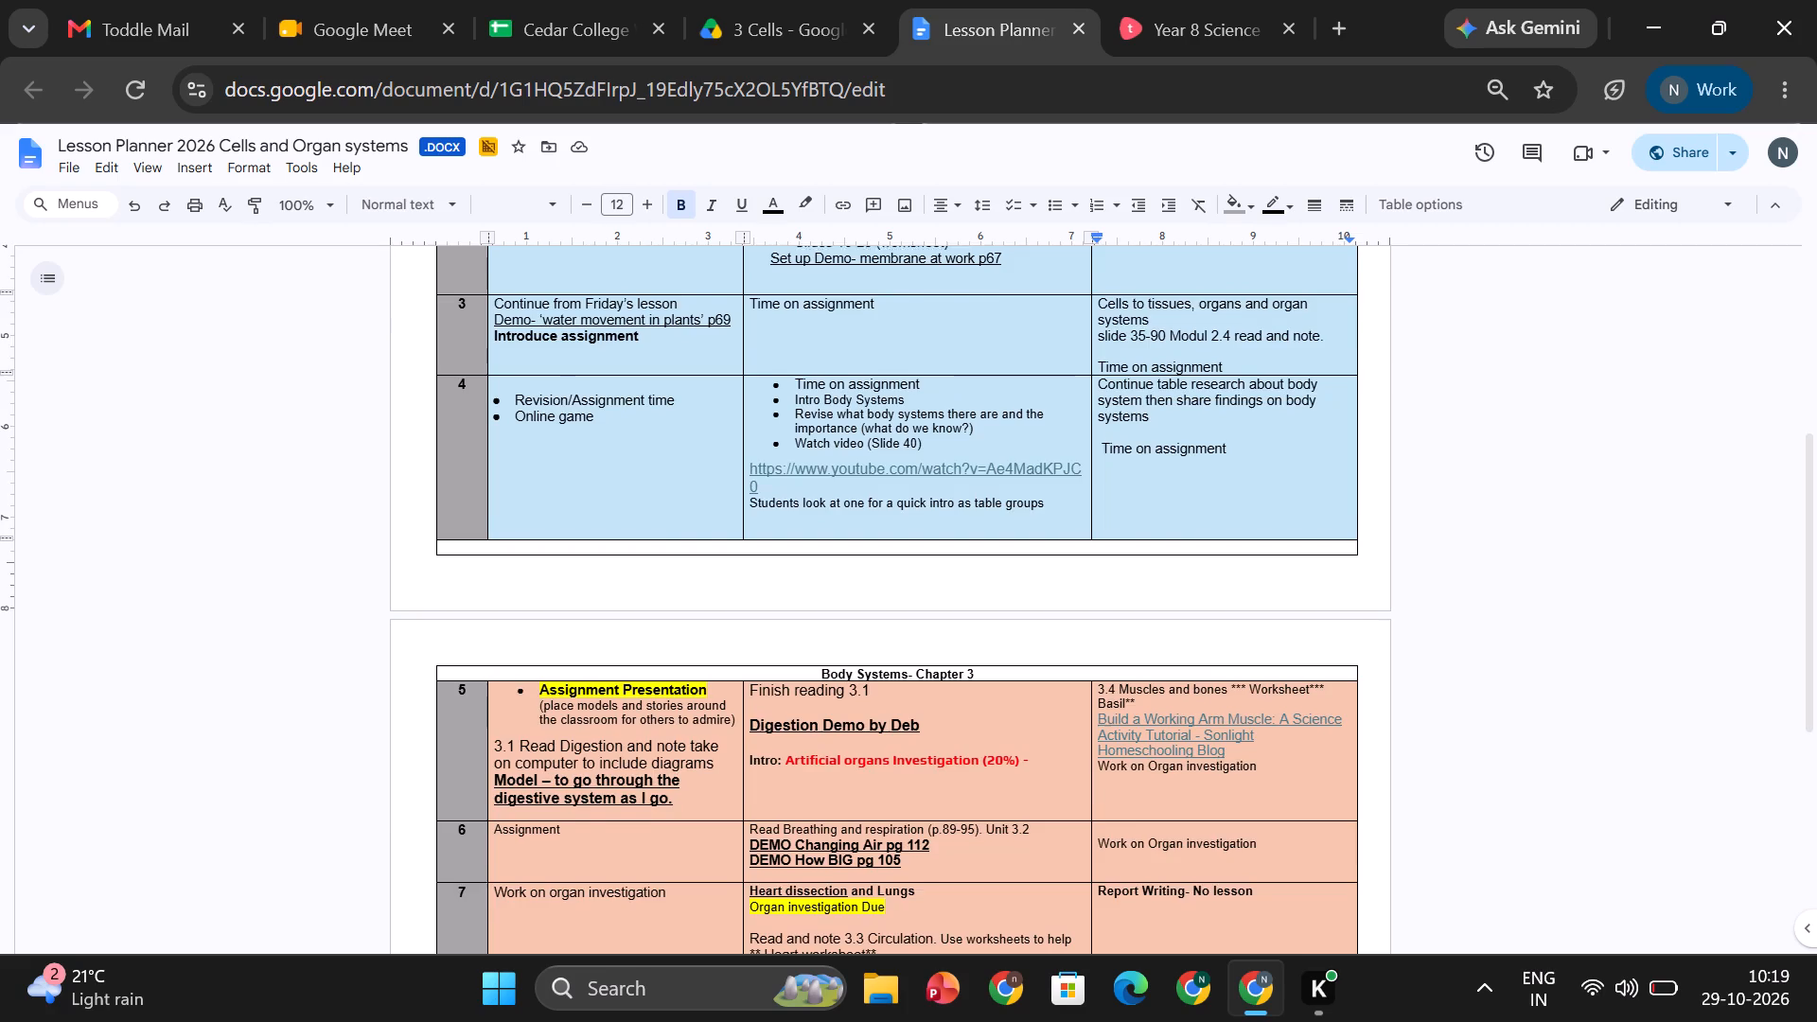
scroll(807, 561, right, 1)
Save the Activity 3 Friday Lessons 1+2 learning experience in Toddle.
click(1160, 1)
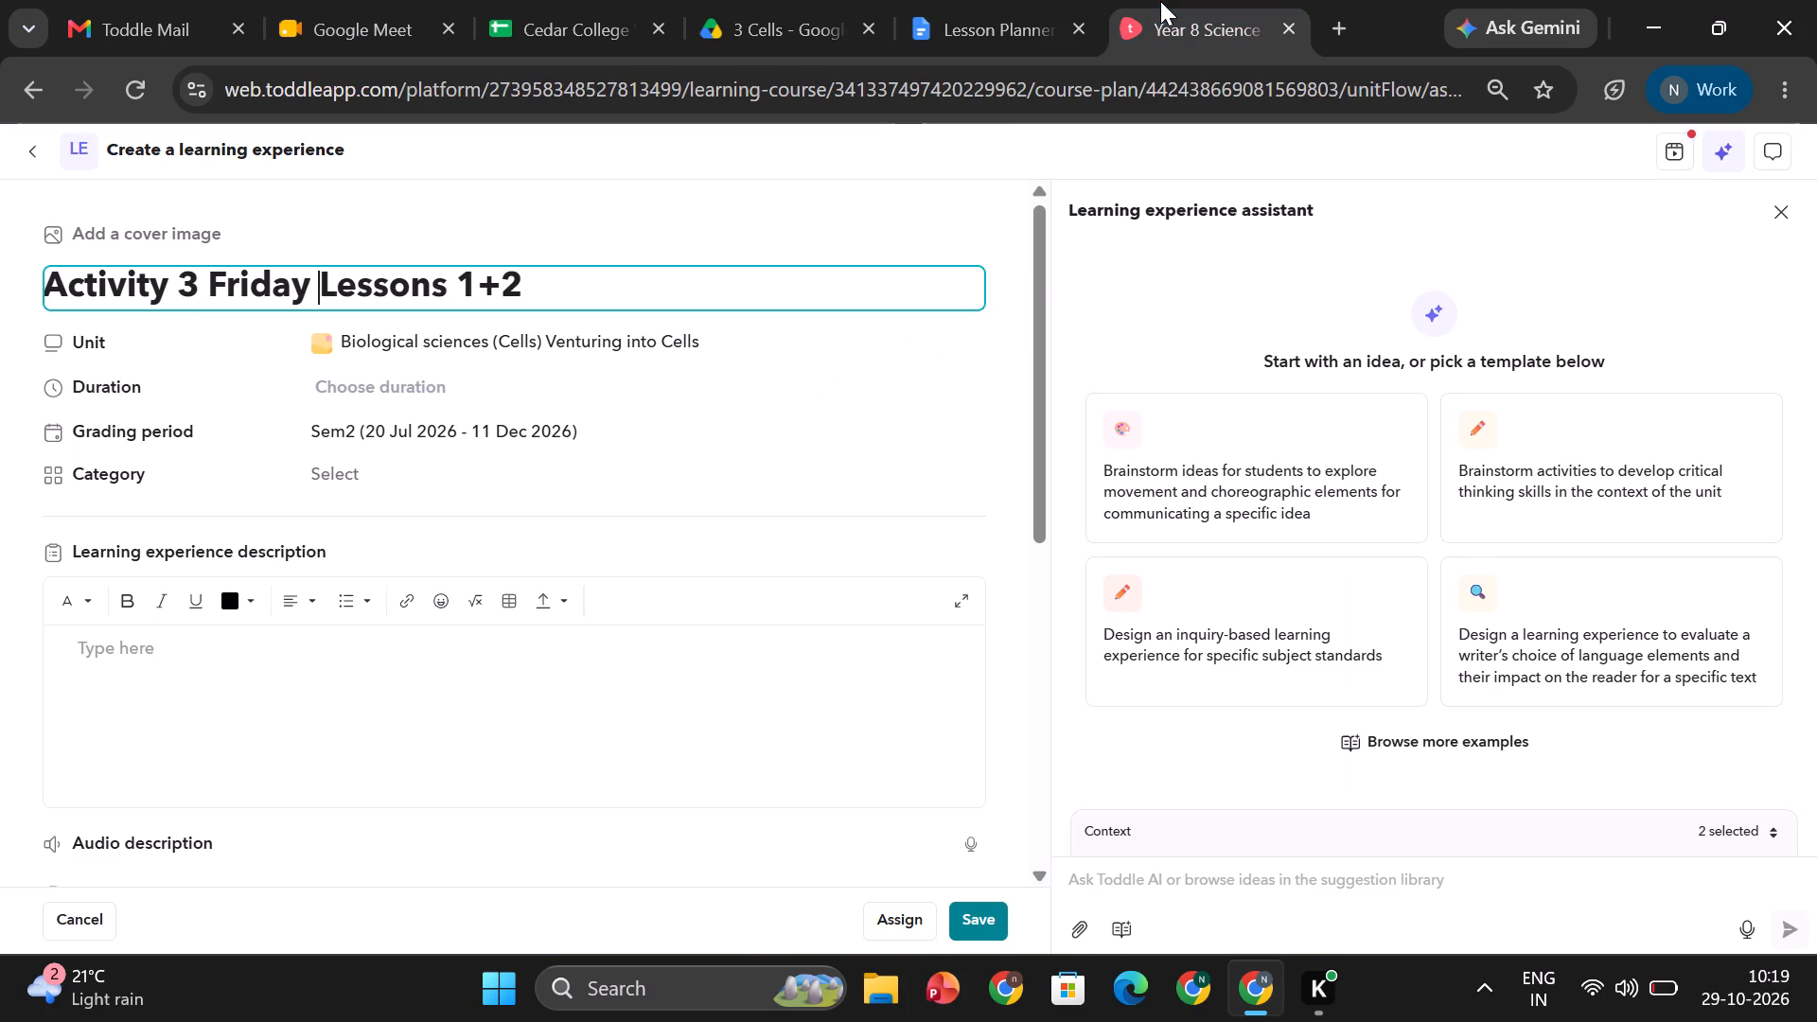
click(982, 916)
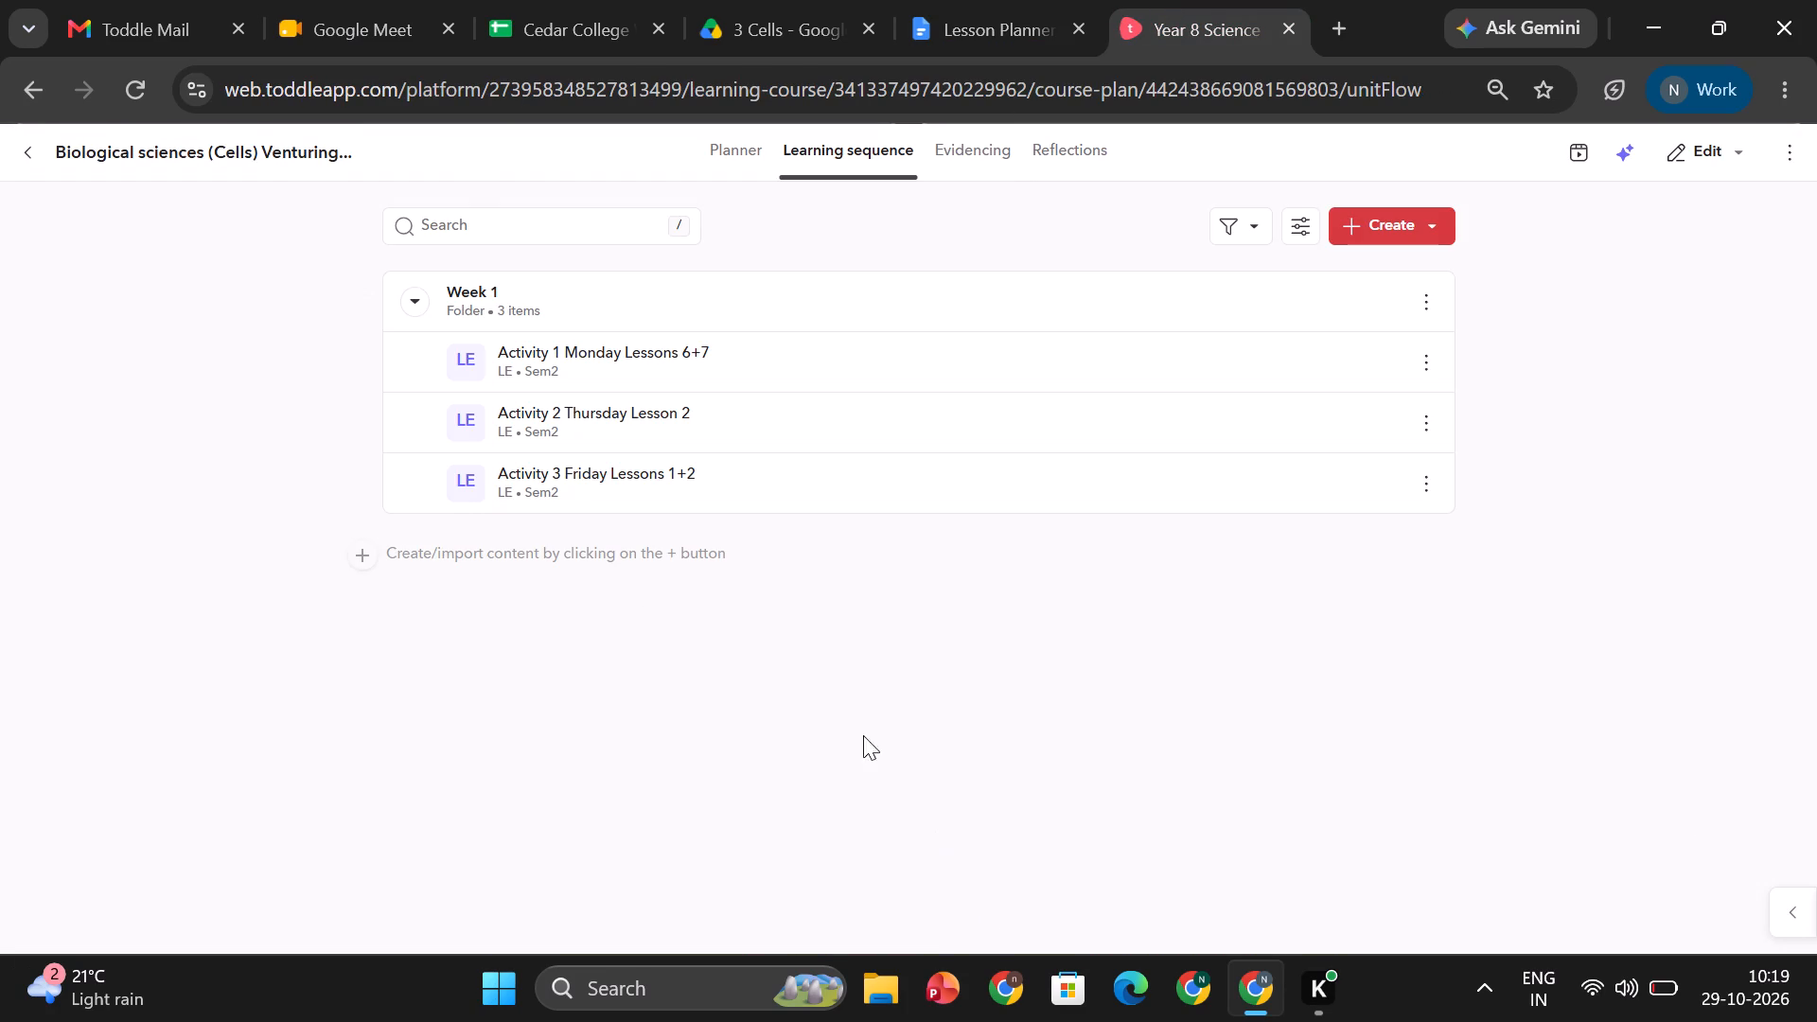
Add a folder named Week 2 below the Week 1 folder in the learning sequence.
click(364, 561)
click(224, 230)
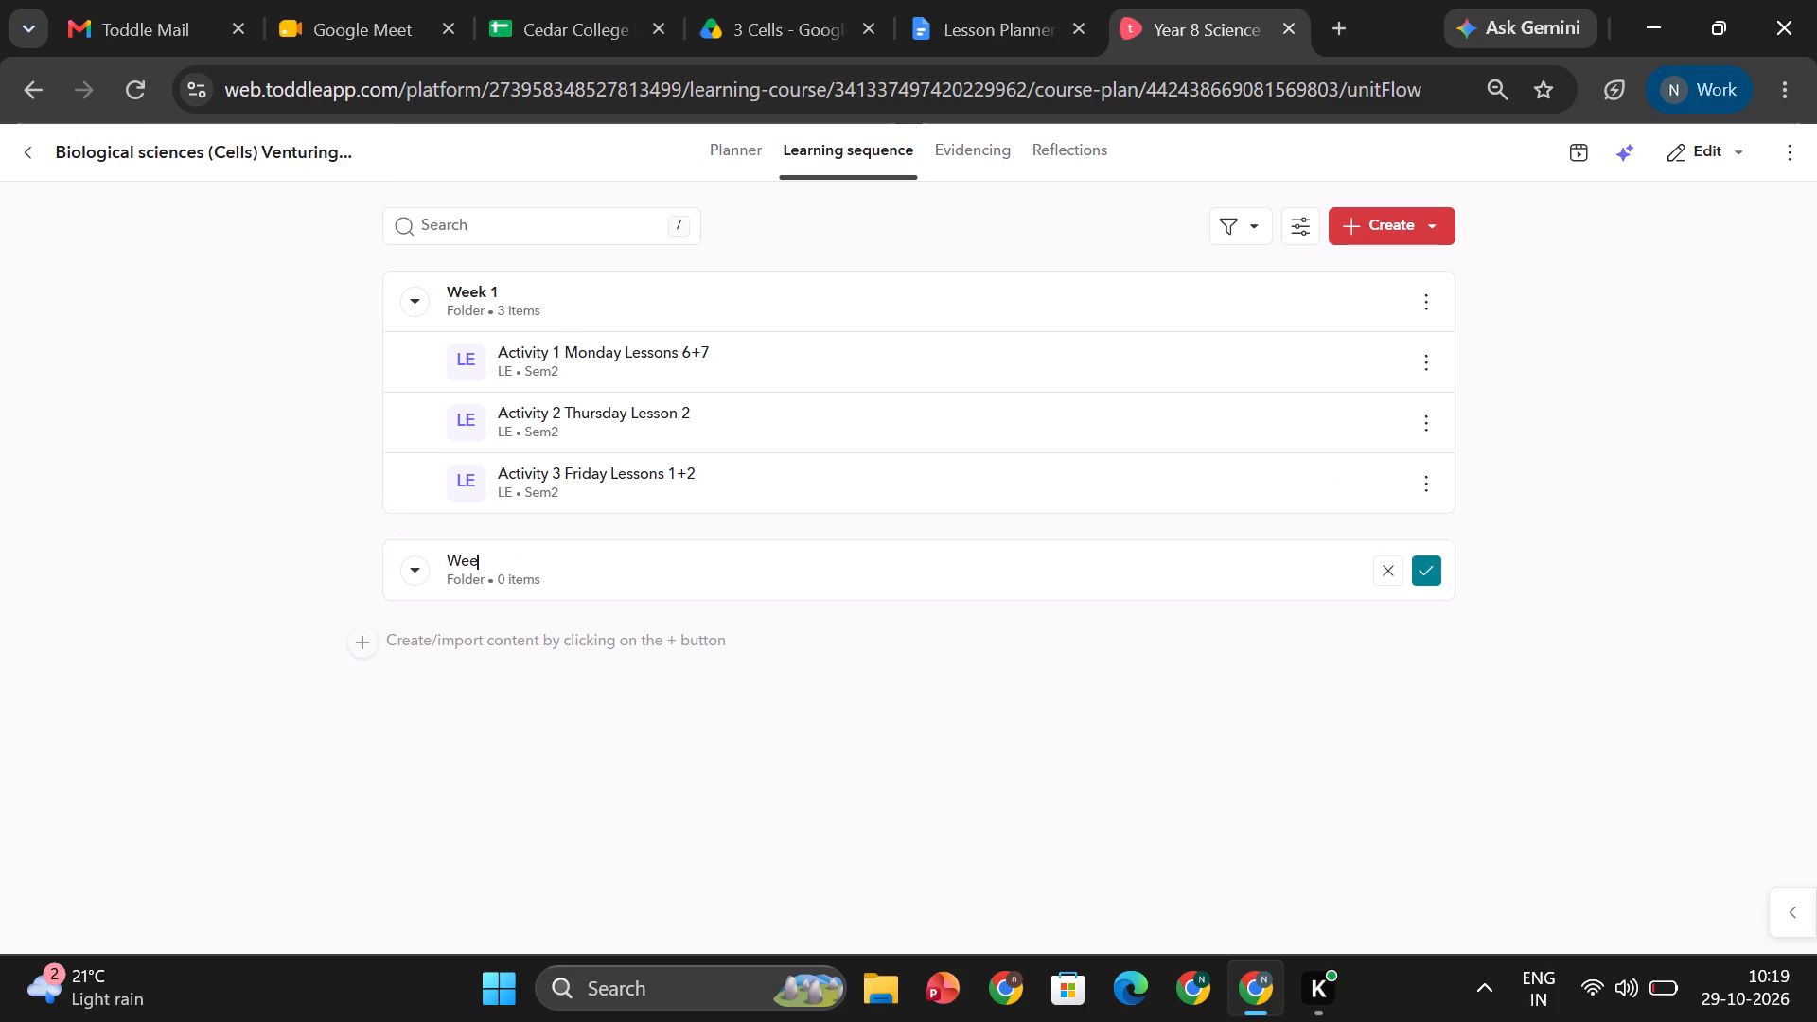
key(2)
key(Return)
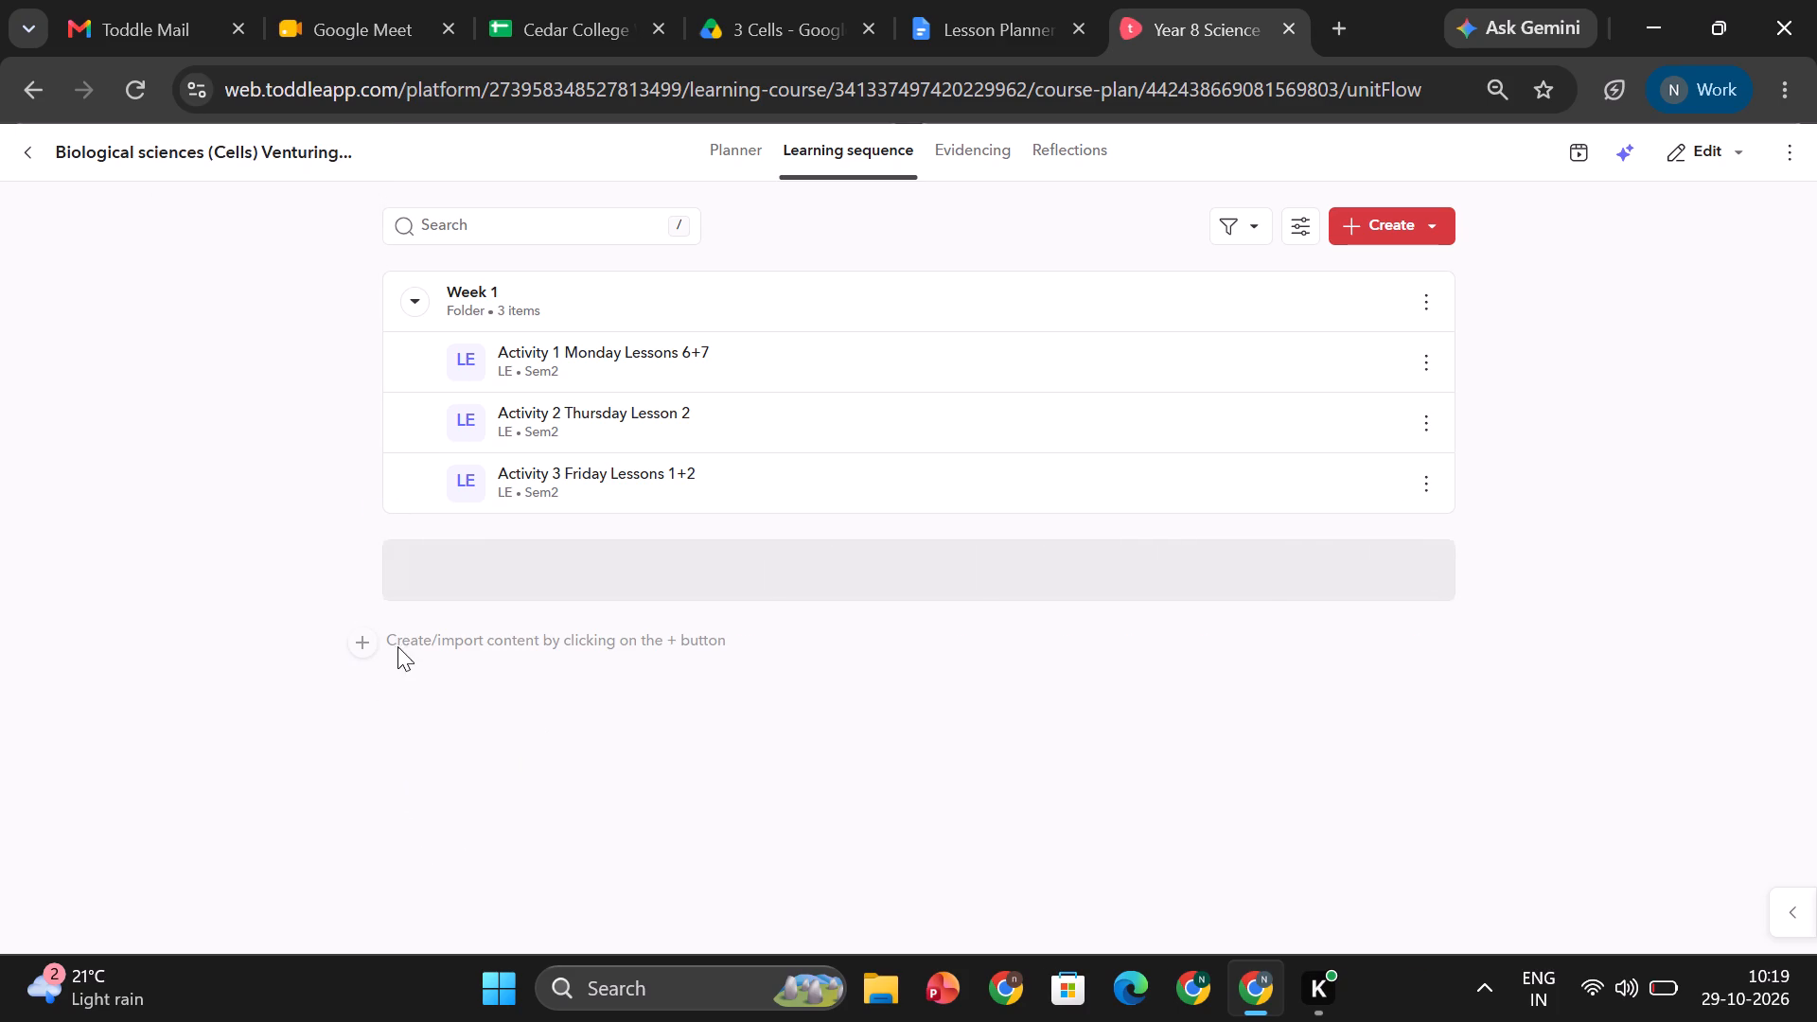
Duplicate the Activity 1 Monday Lessons 6+7 learning experience, removing the (copy) suffix from the duplicate's title.
click(1431, 369)
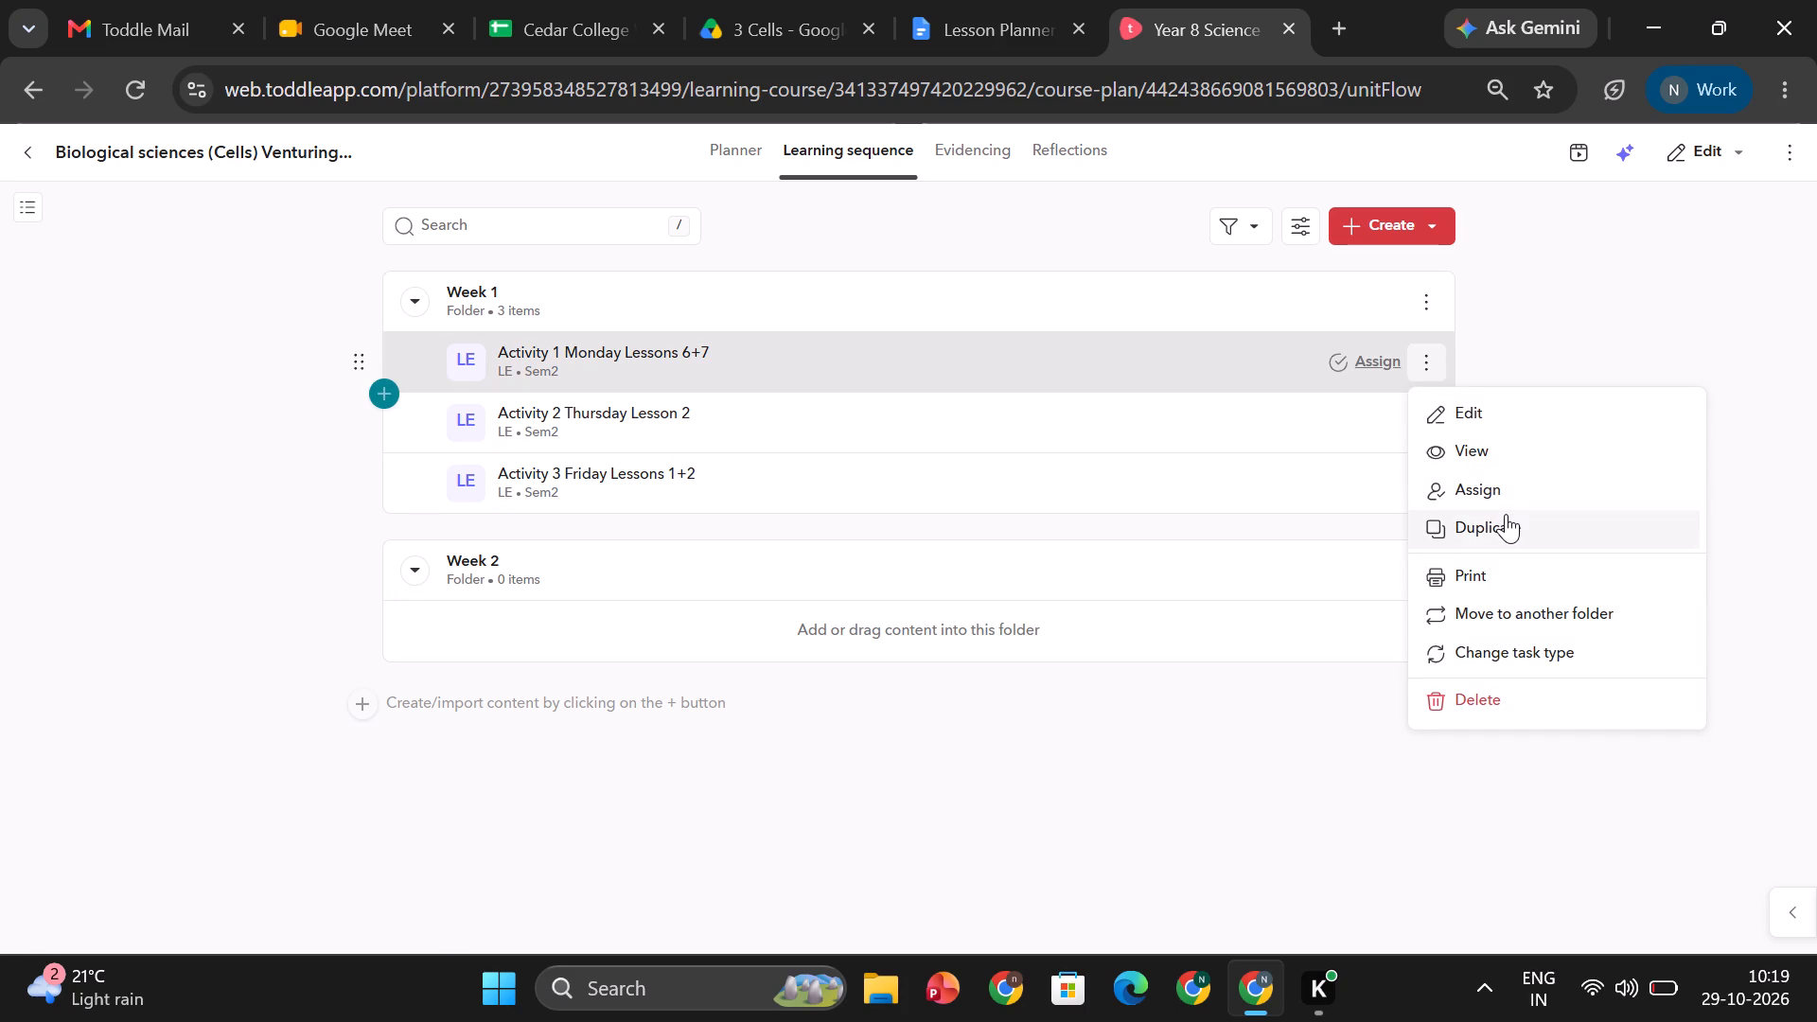
click(1506, 514)
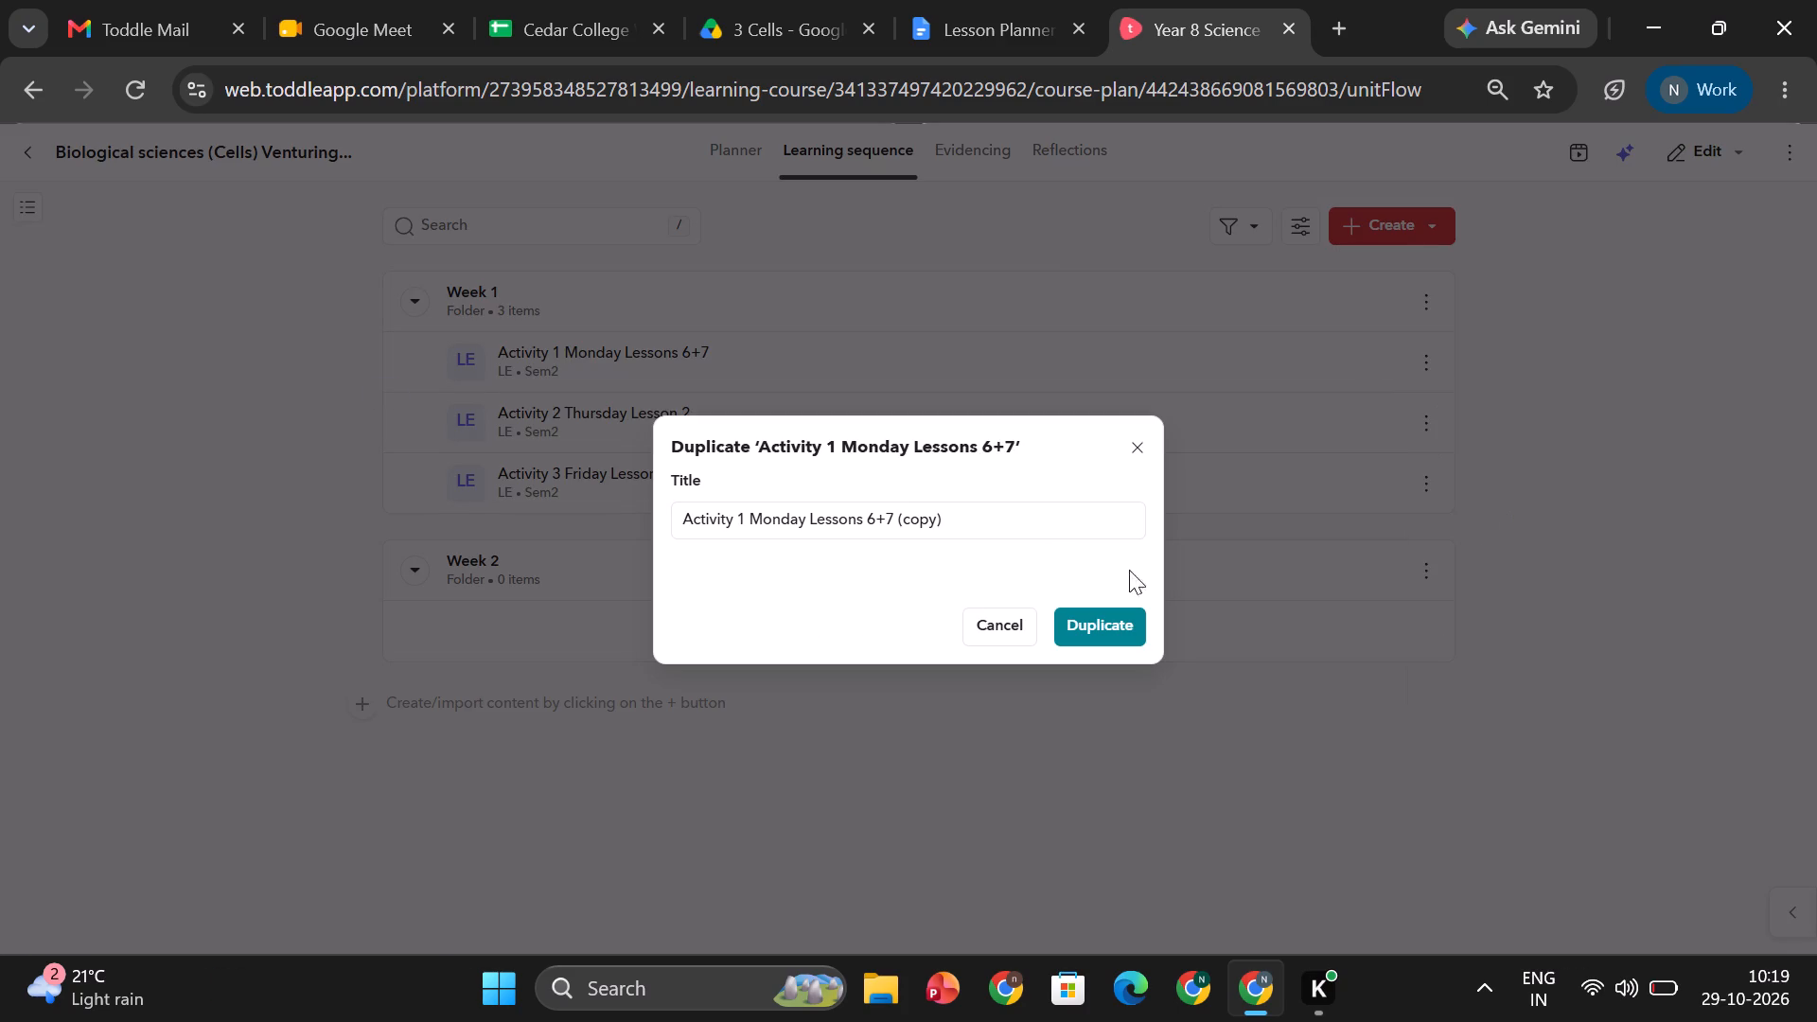
click(947, 523)
key(BackSpace)
key(BackSpace)
key(BackSpace)
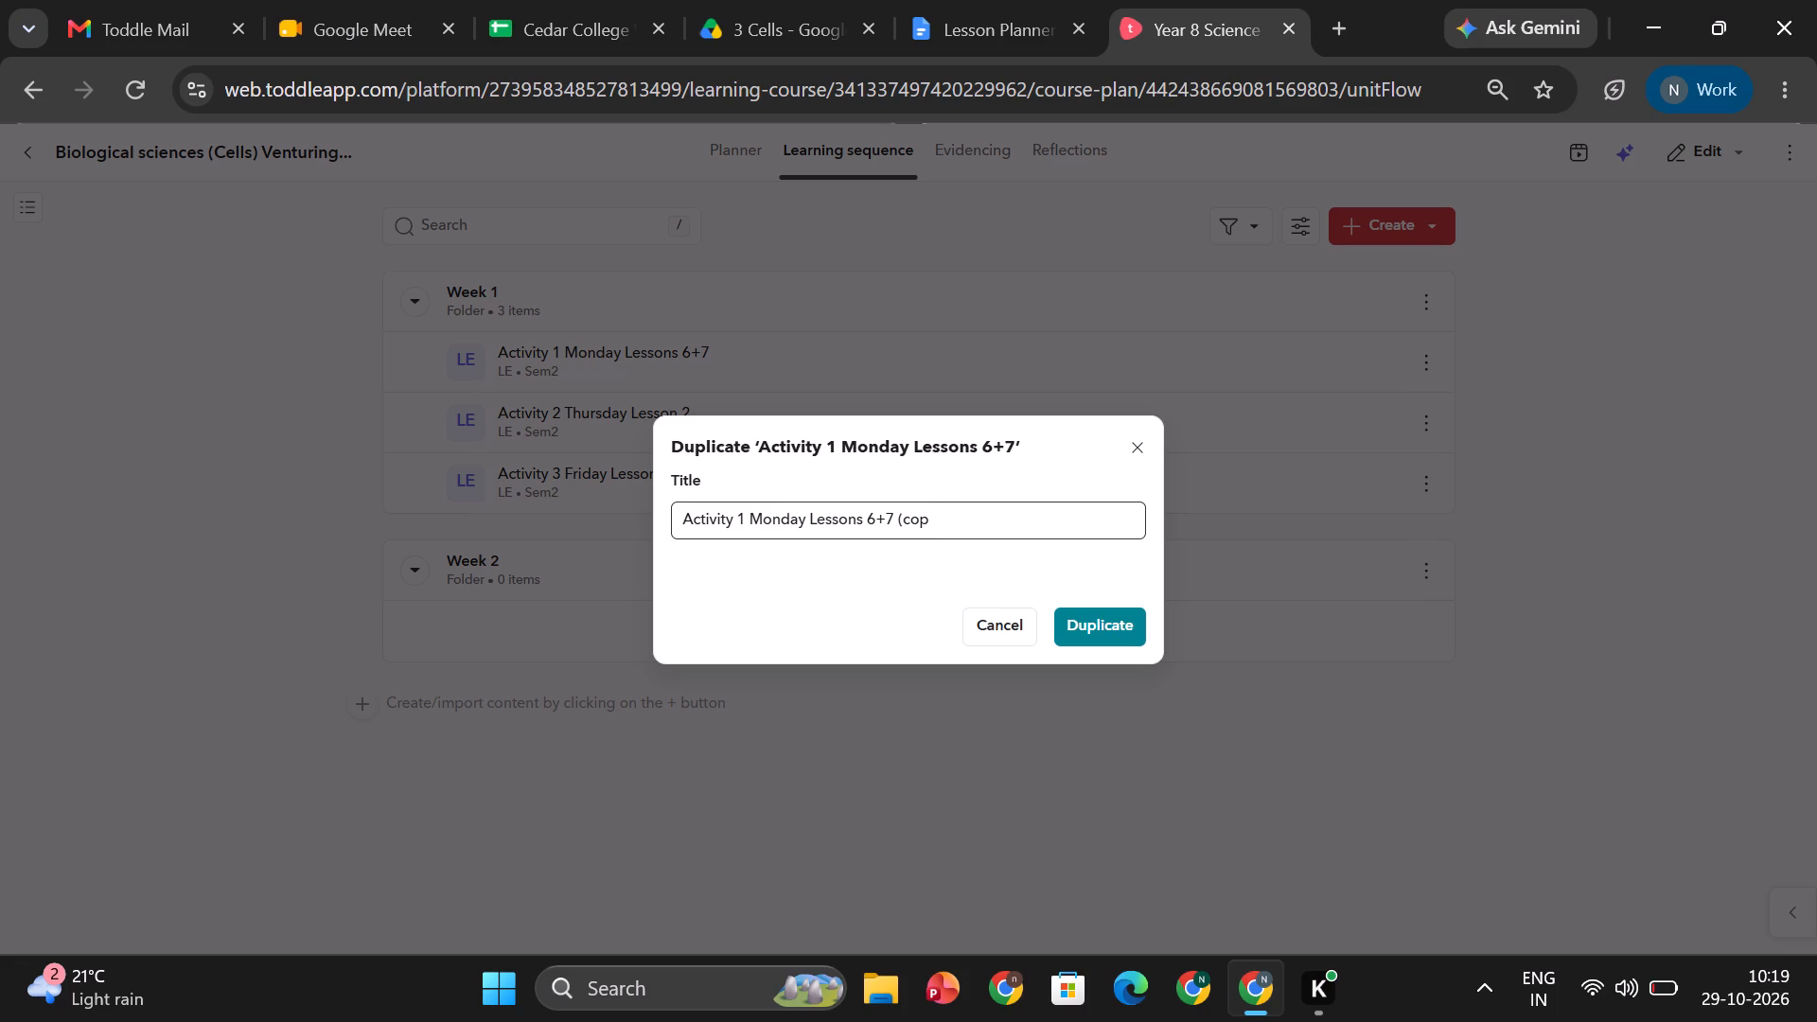
key(BackSpace)
key(BackSpace)
key(BackSpace)
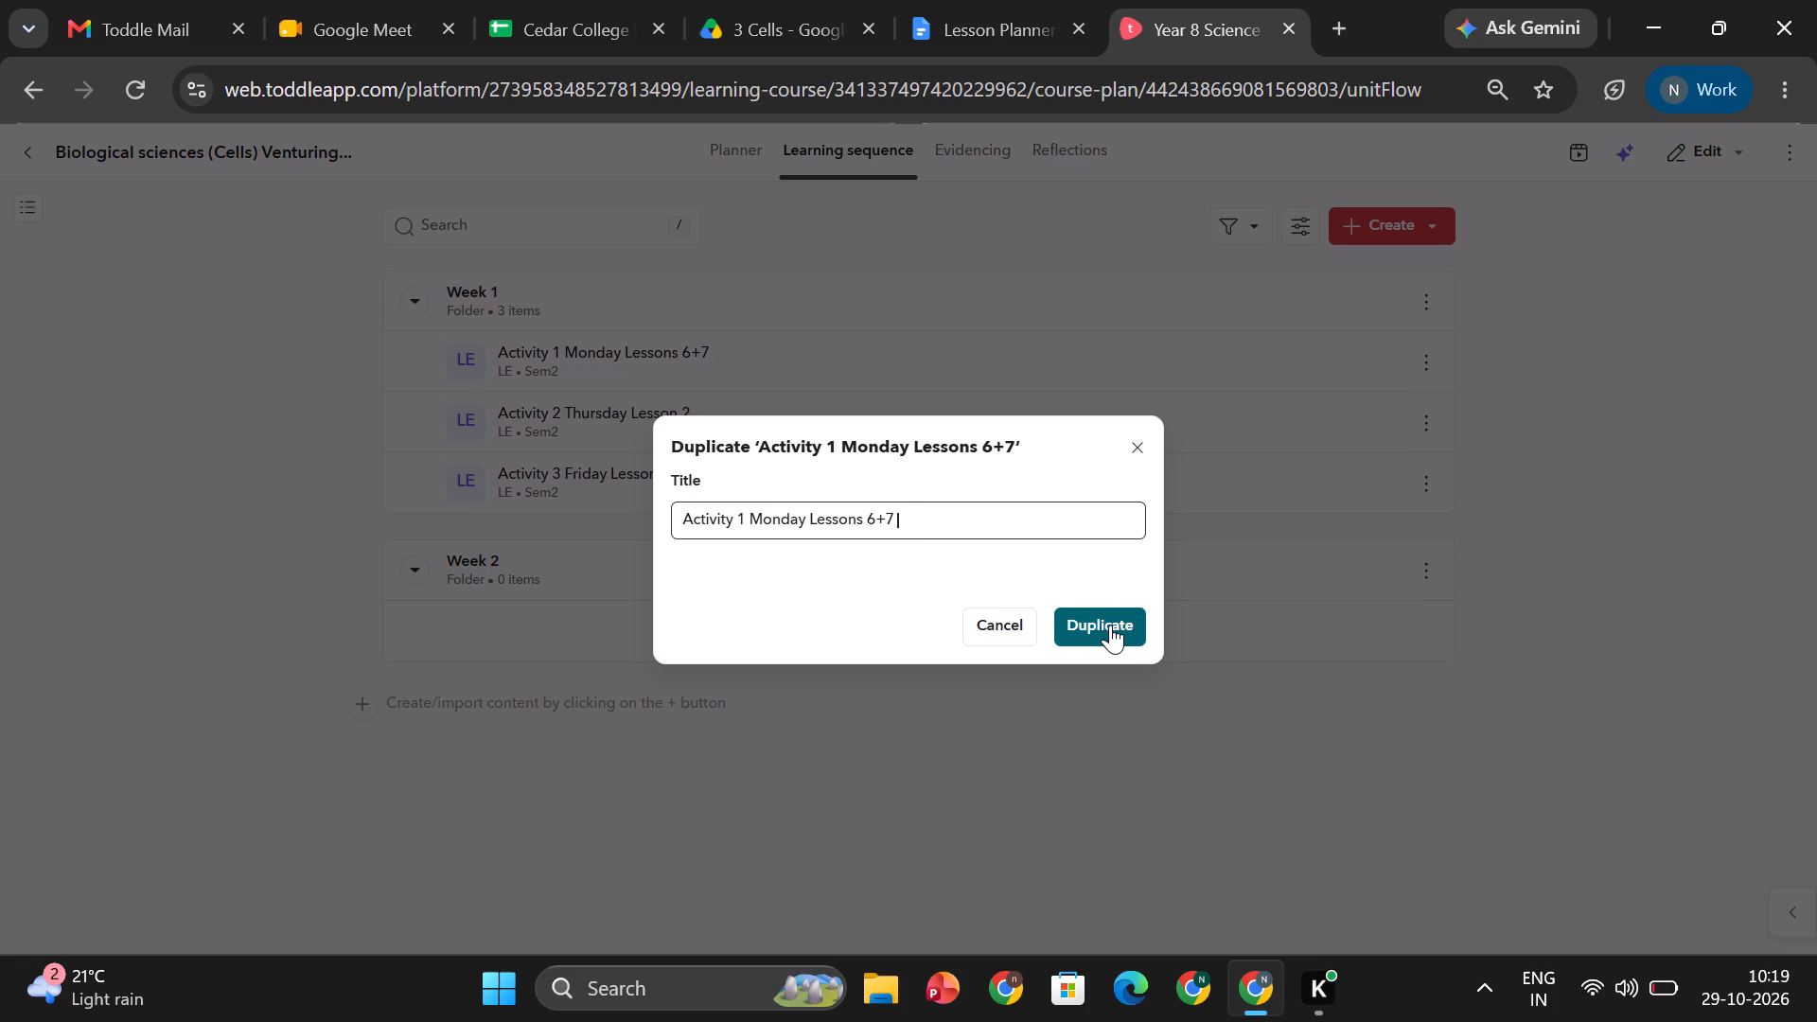
click(1107, 625)
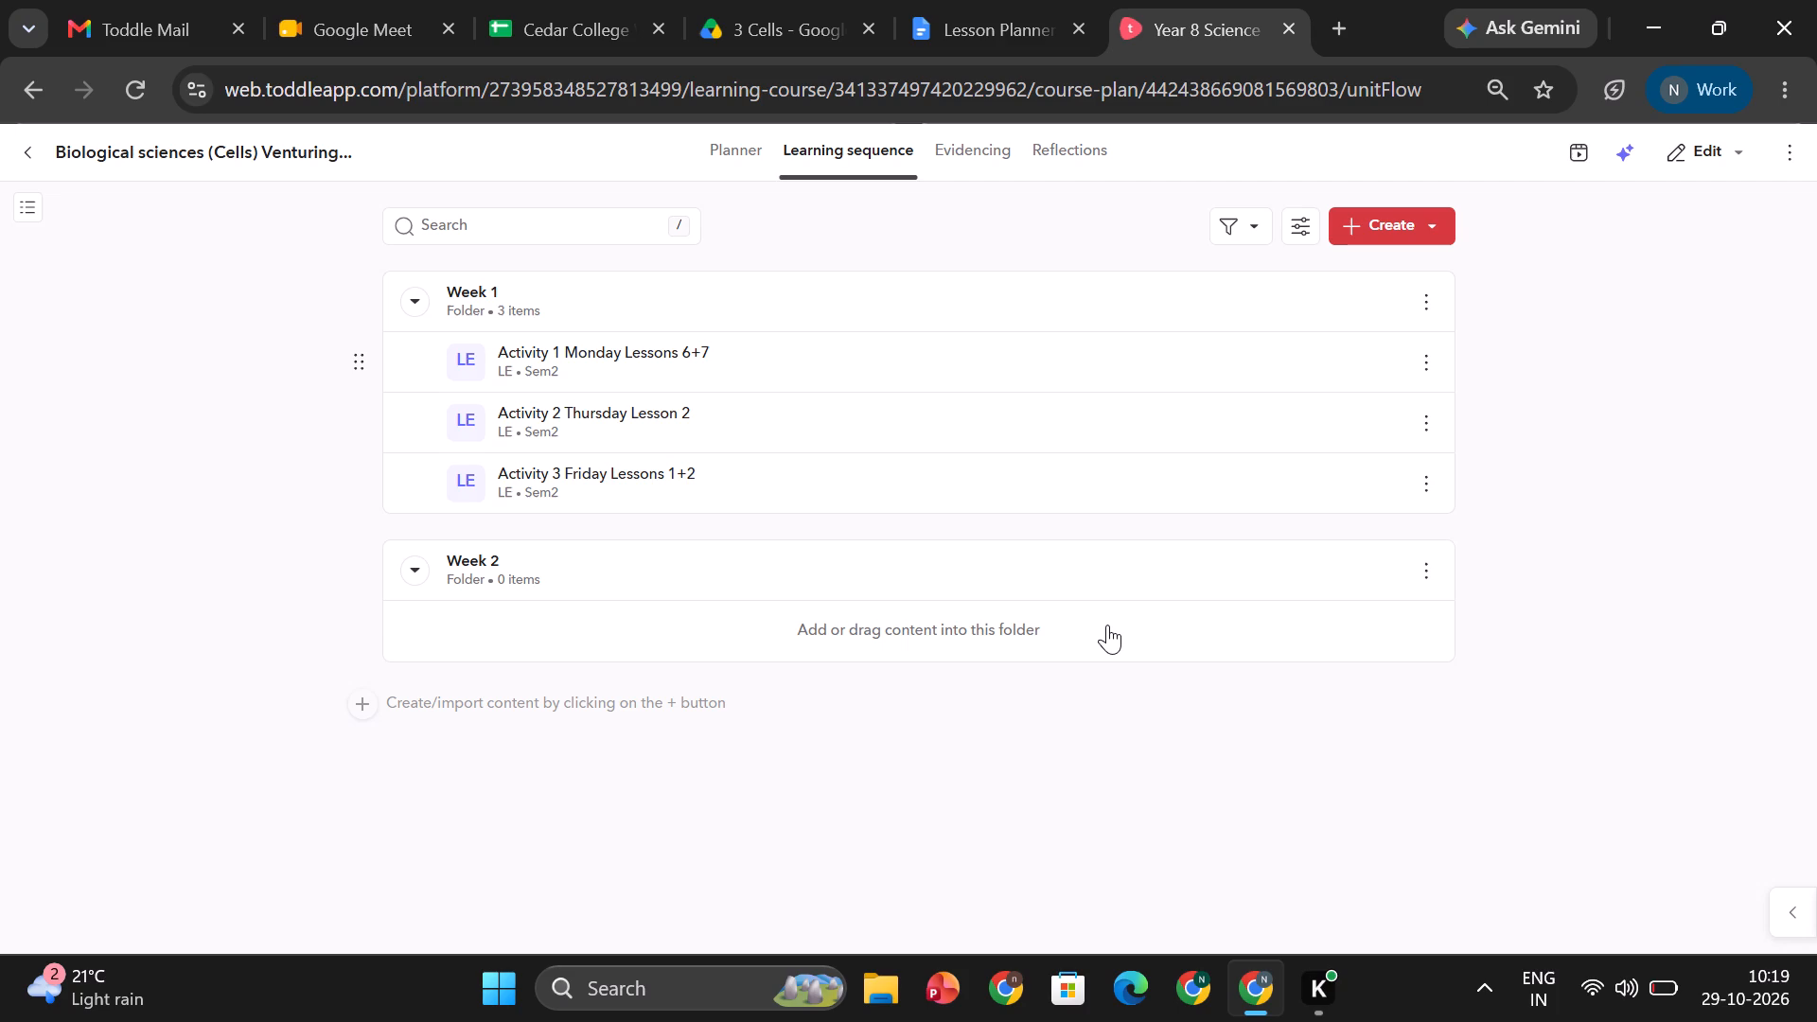
Duplicate the Activity 2 Thursday Lesson 2 learning experience, removing the (copy) suffix from the duplicate's title.
click(1431, 433)
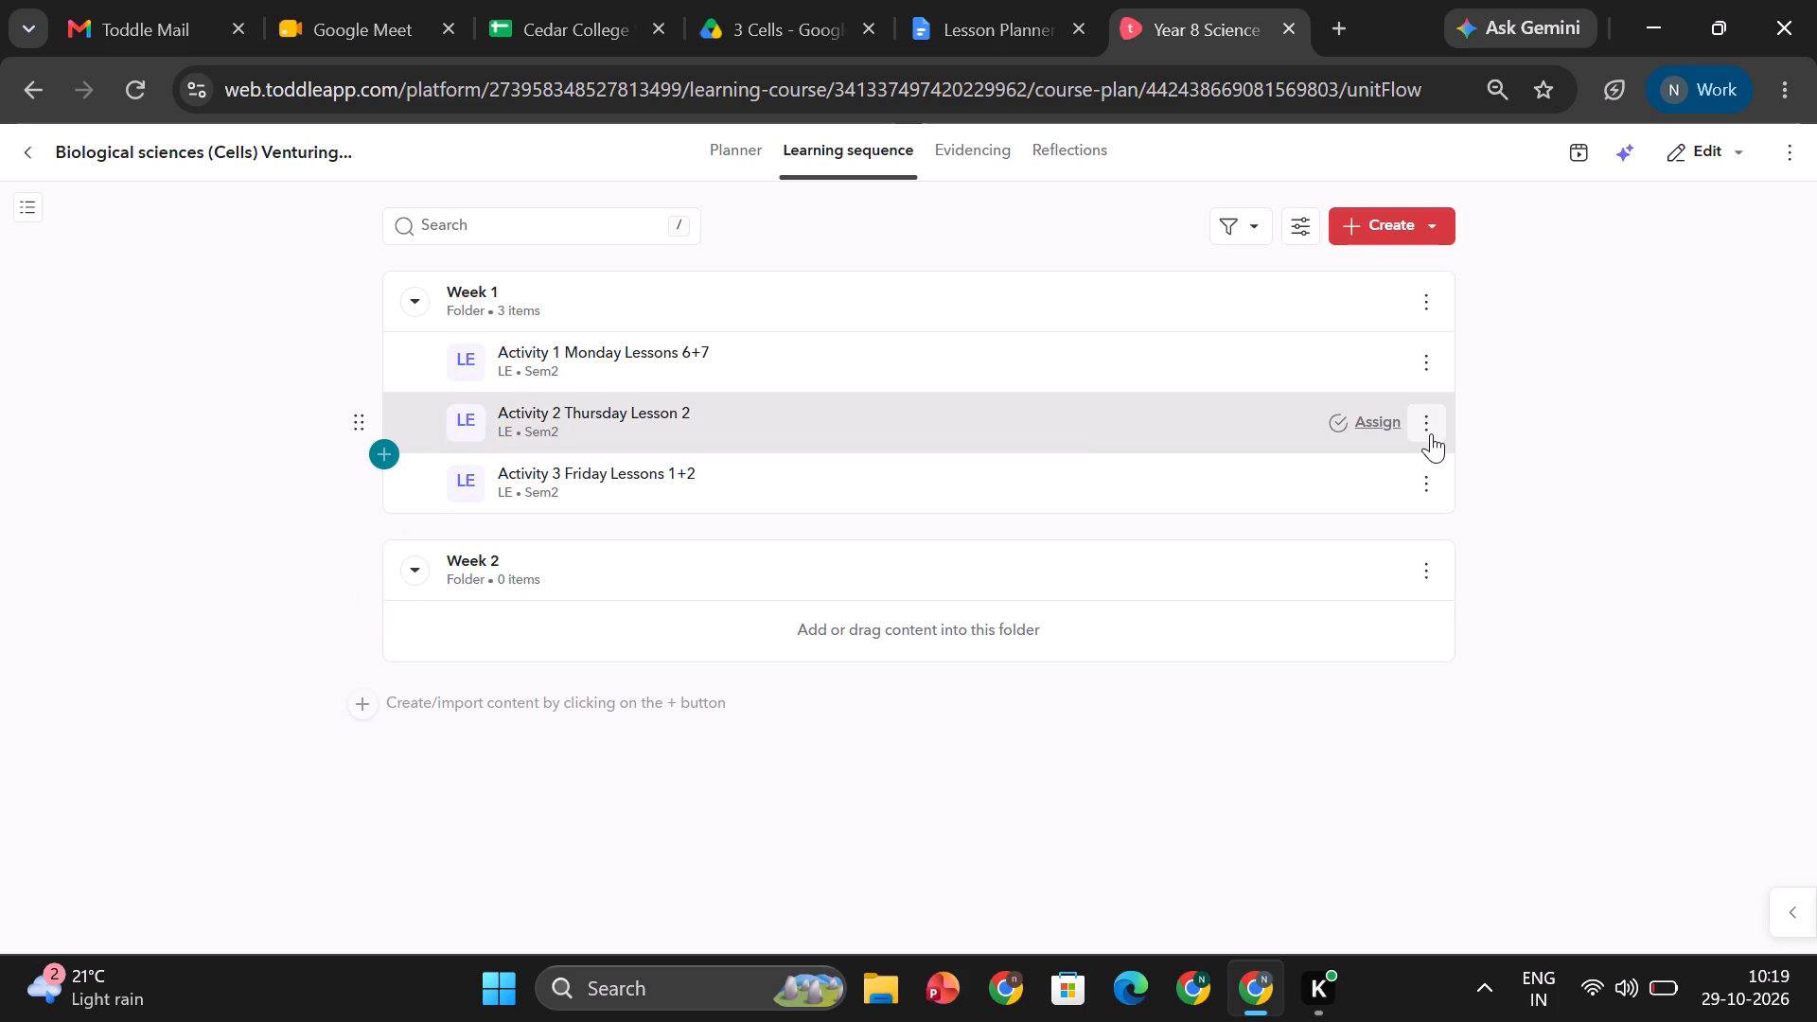
click(1508, 591)
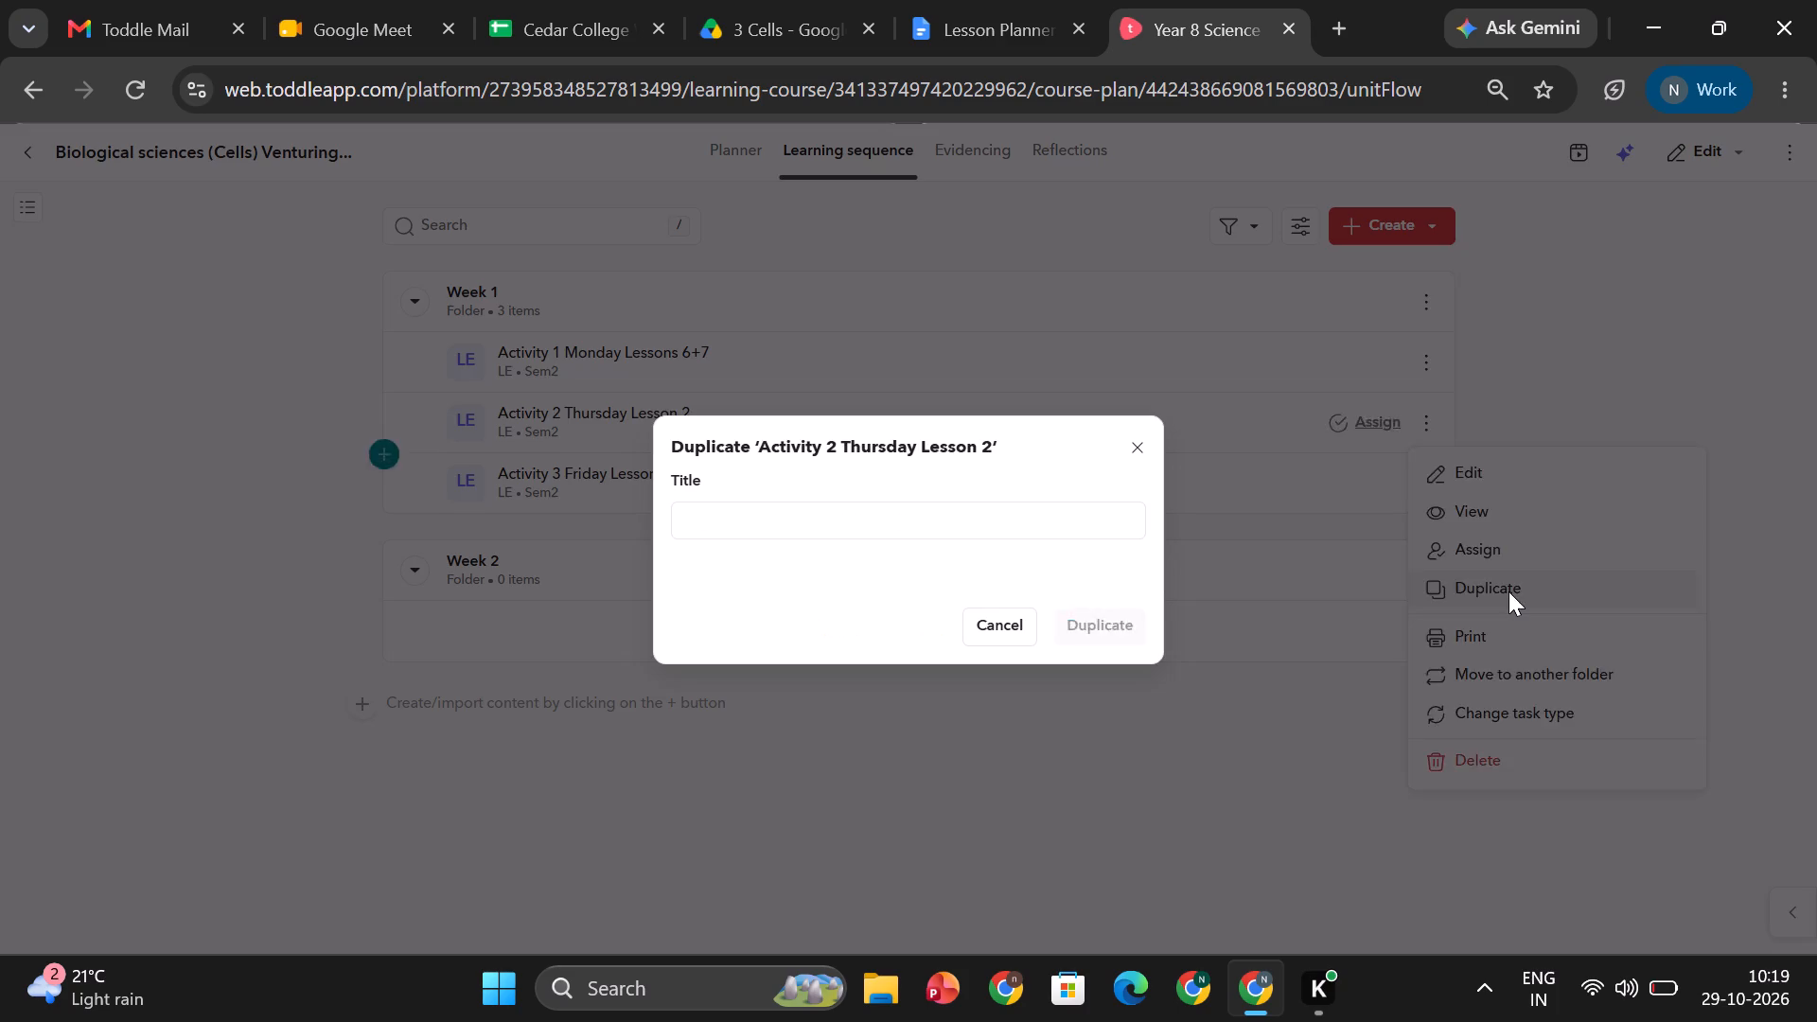
click(961, 520)
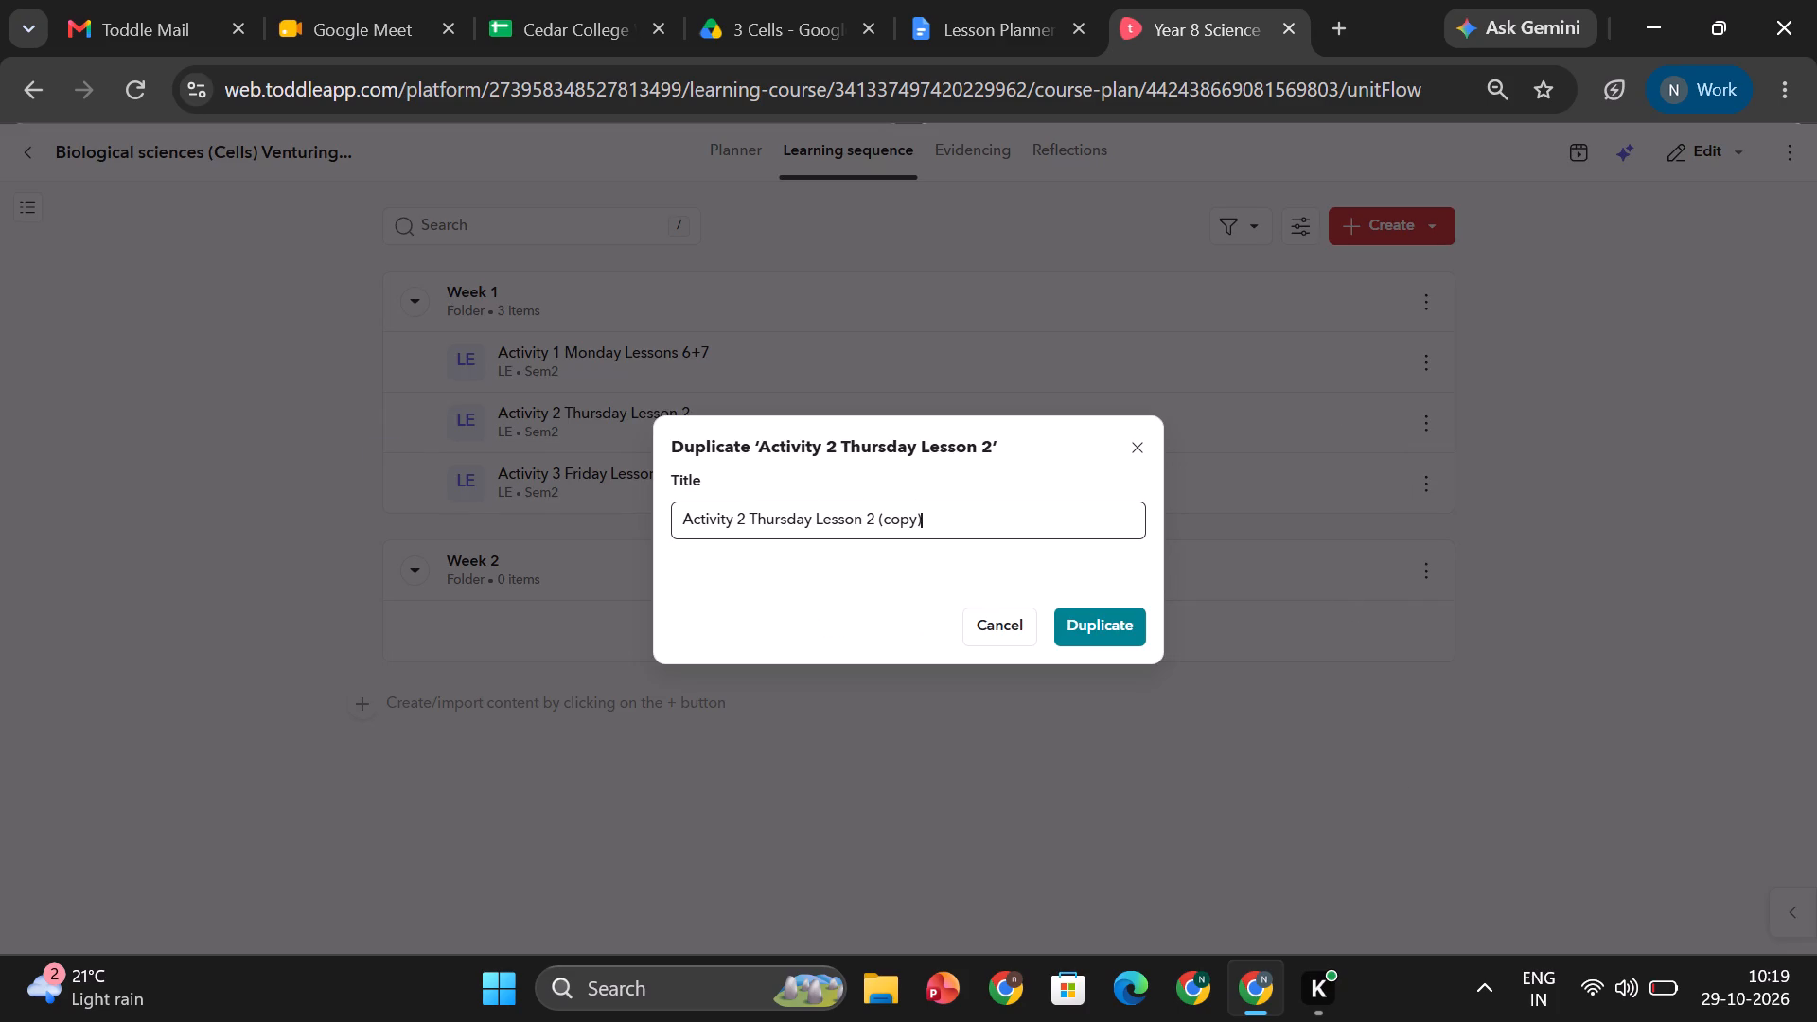
key(BackSpace)
key(BackSpace)
key(BackSpace)
key(BackSpace)
key(BackSpace)
key(BackSpace)
click(1099, 626)
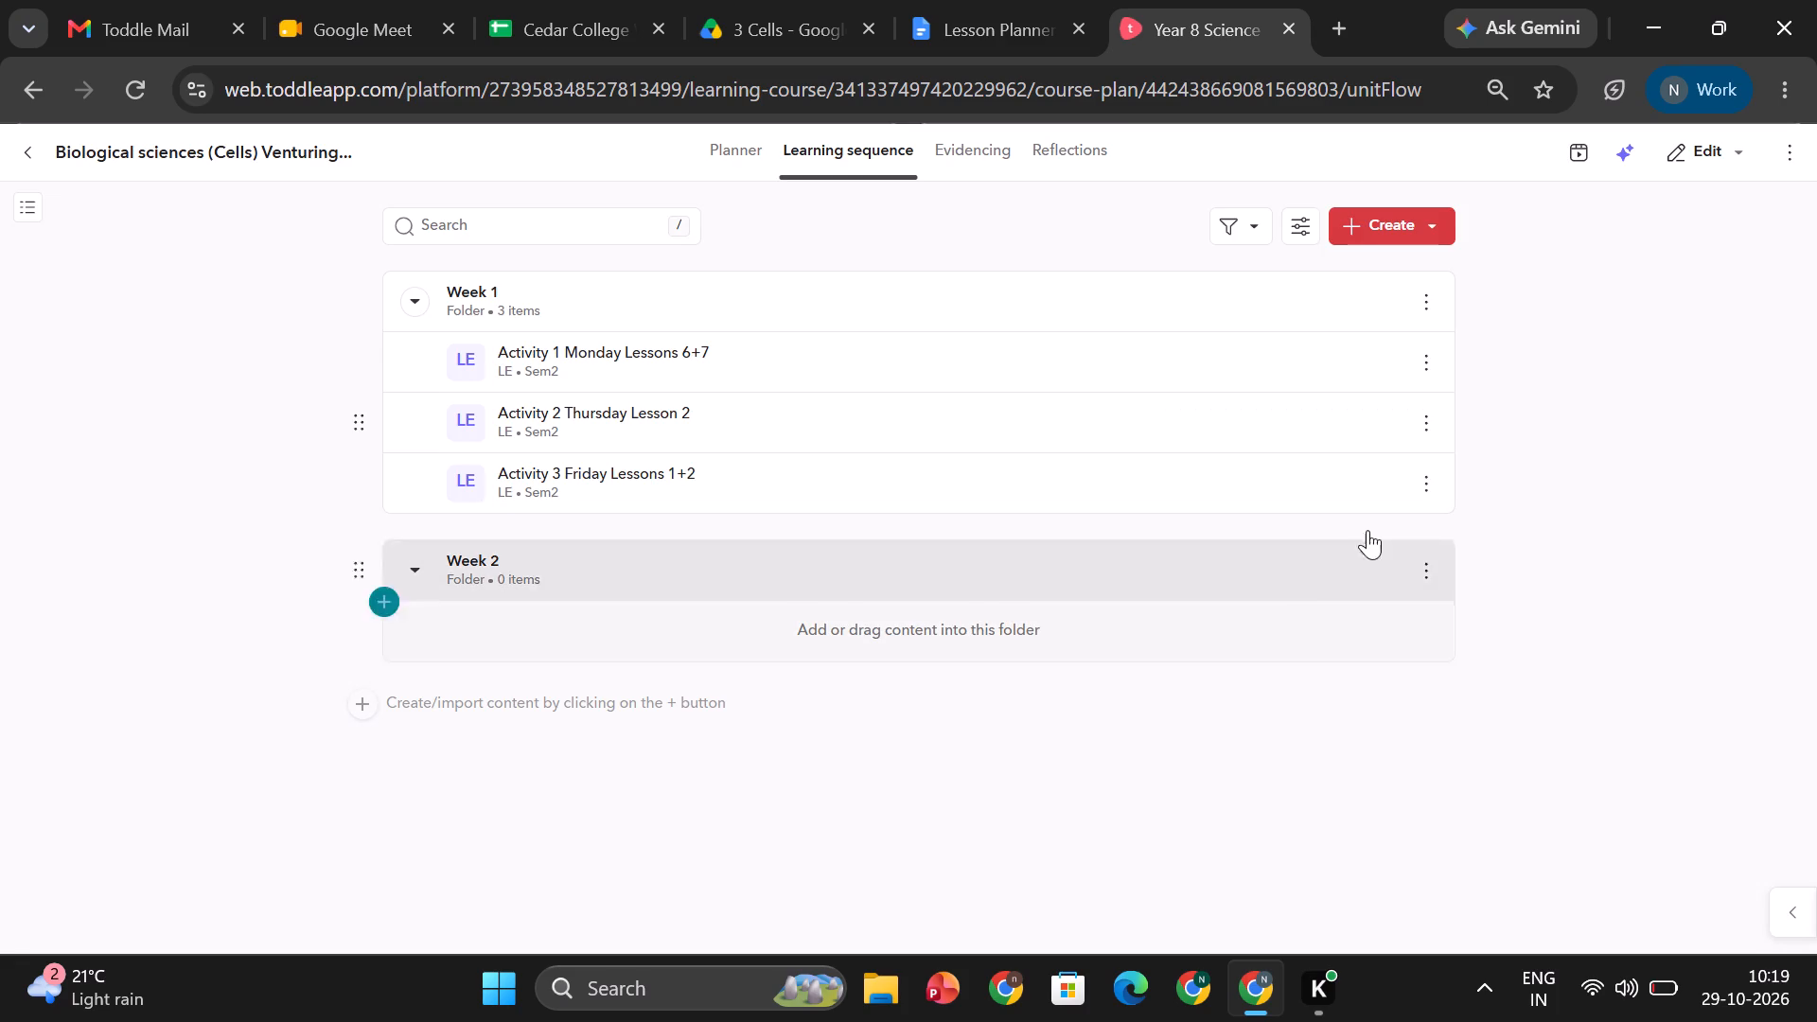
Duplicate the Activity 3 Friday Lessons 1+2 learning experience, removing the (copy) suffix from the duplicate's title.
click(1421, 482)
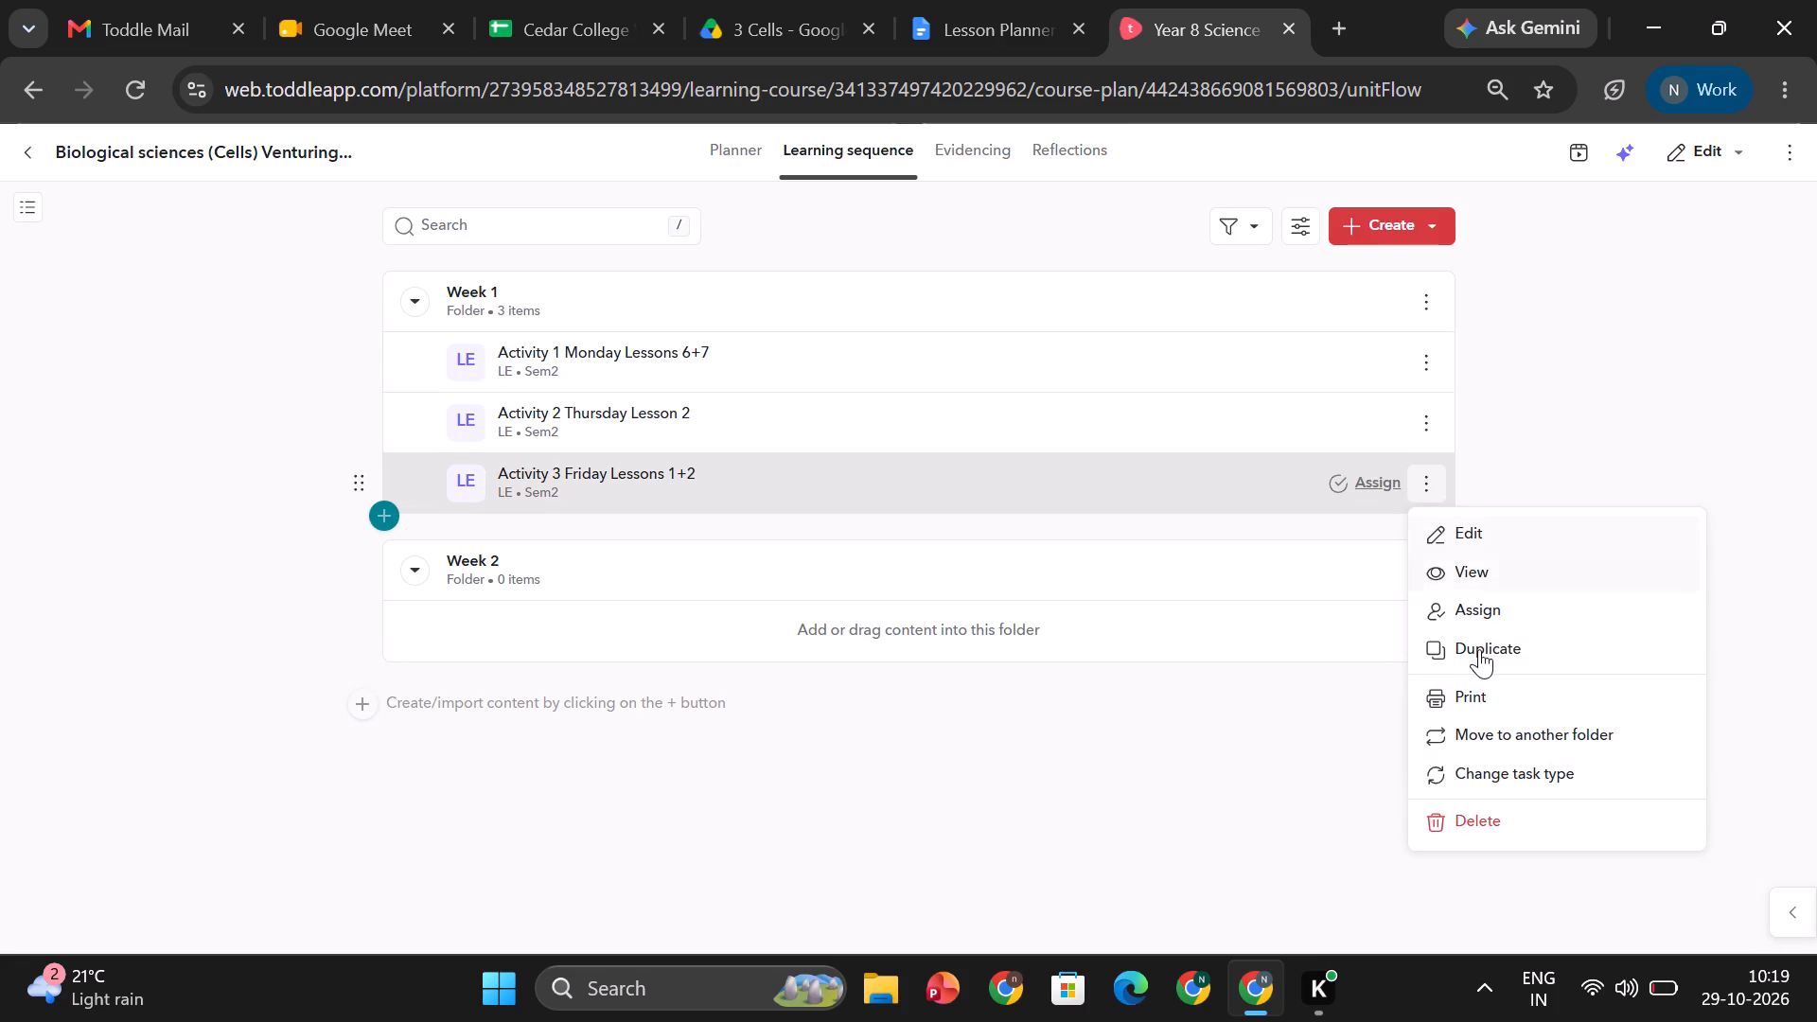
click(1479, 643)
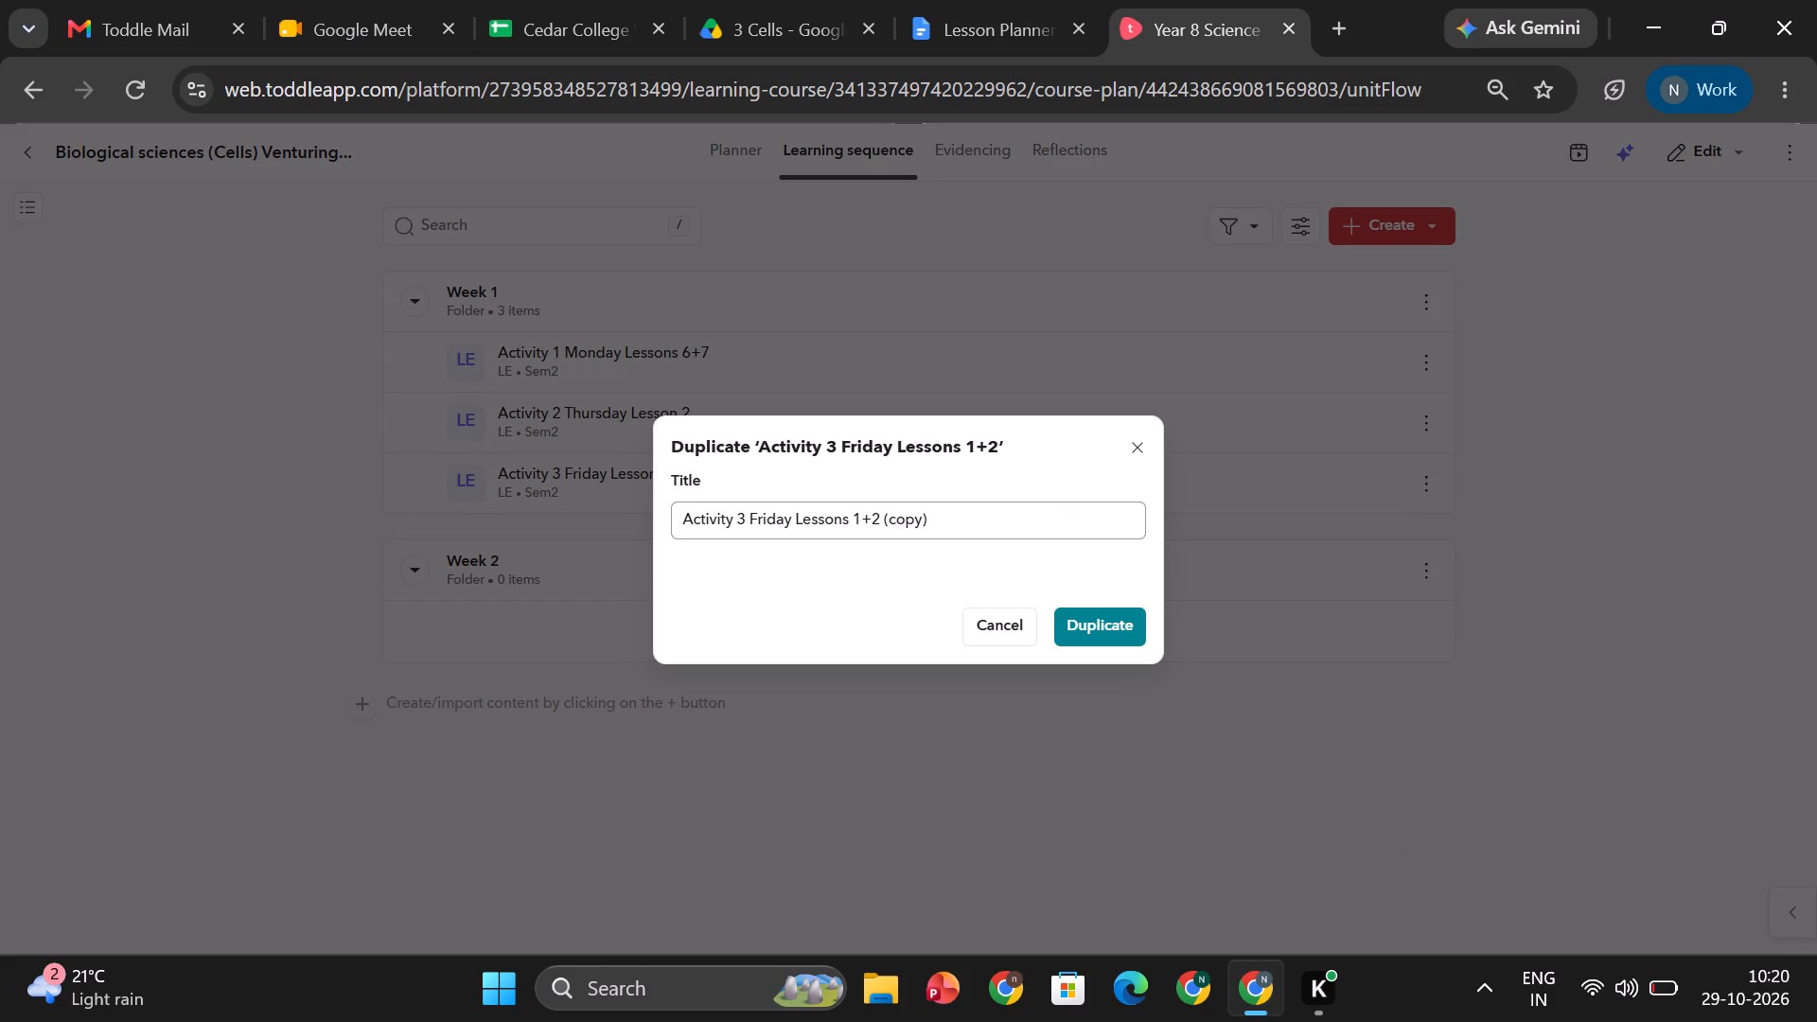
click(1024, 527)
key(BackSpace)
key(BackSpace)
key(BackSpace)
key(BackSpace)
key(BackSpace)
key(BackSpace)
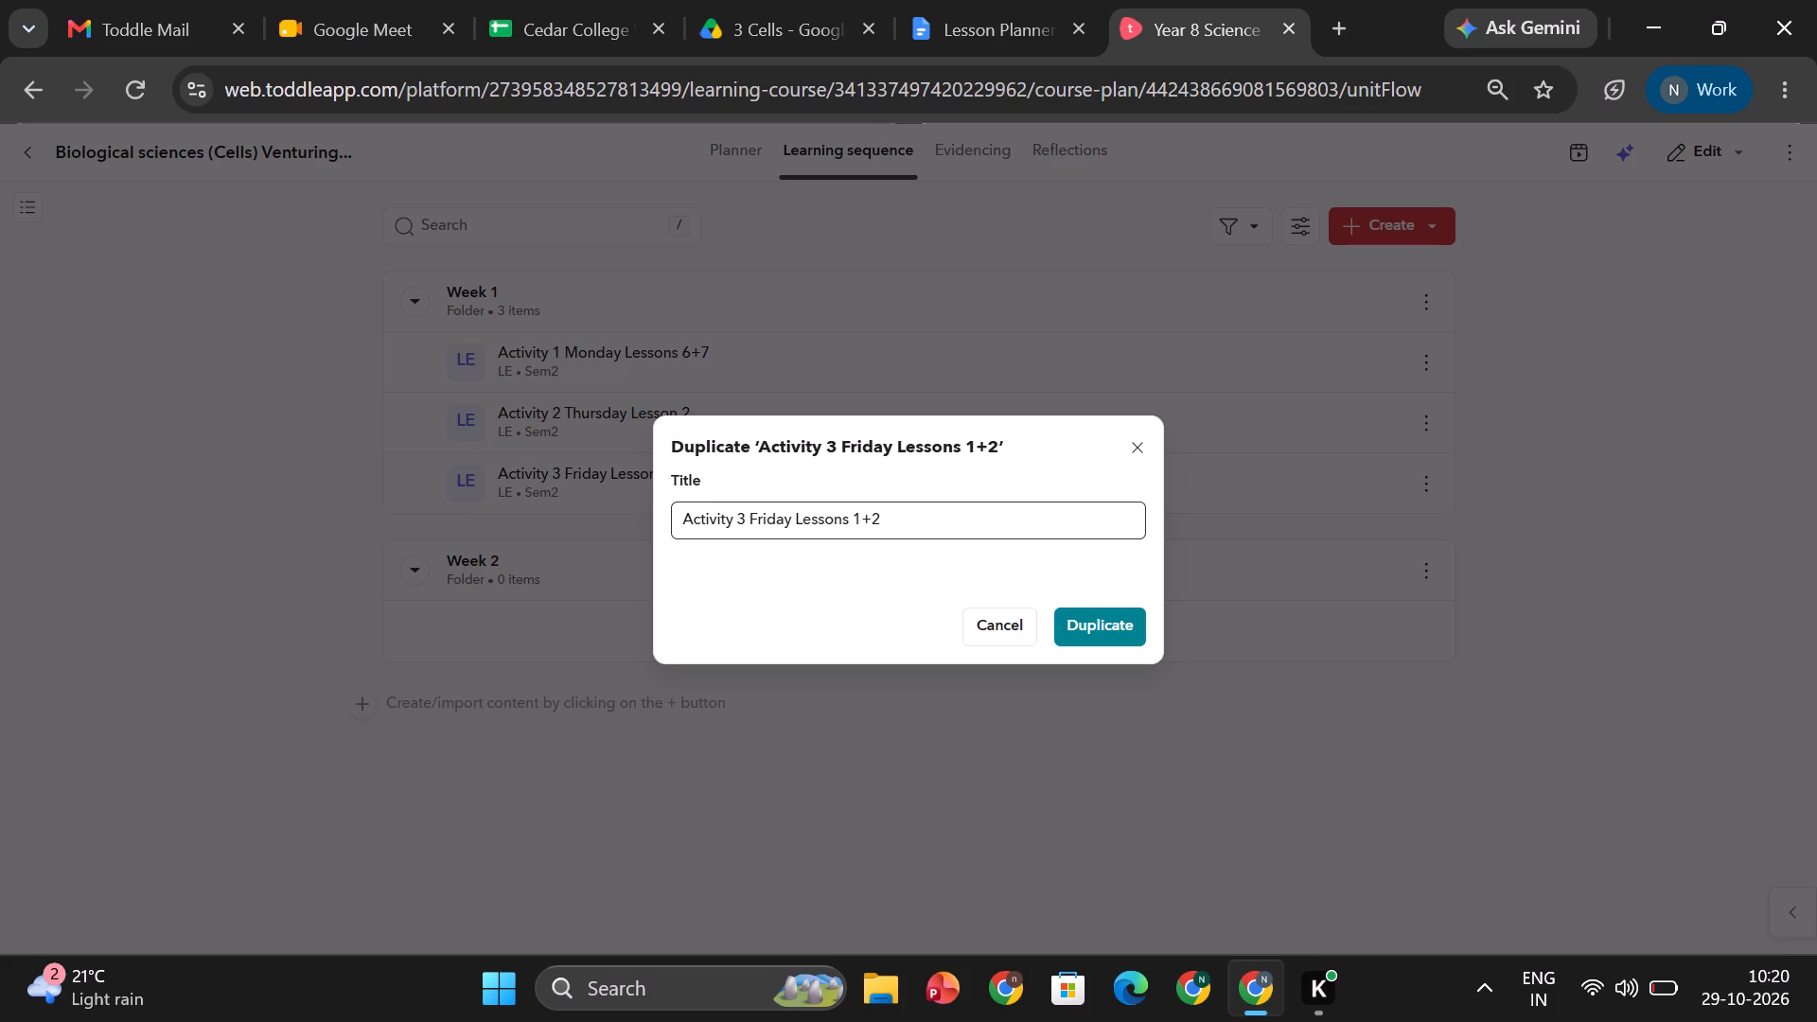
click(1101, 627)
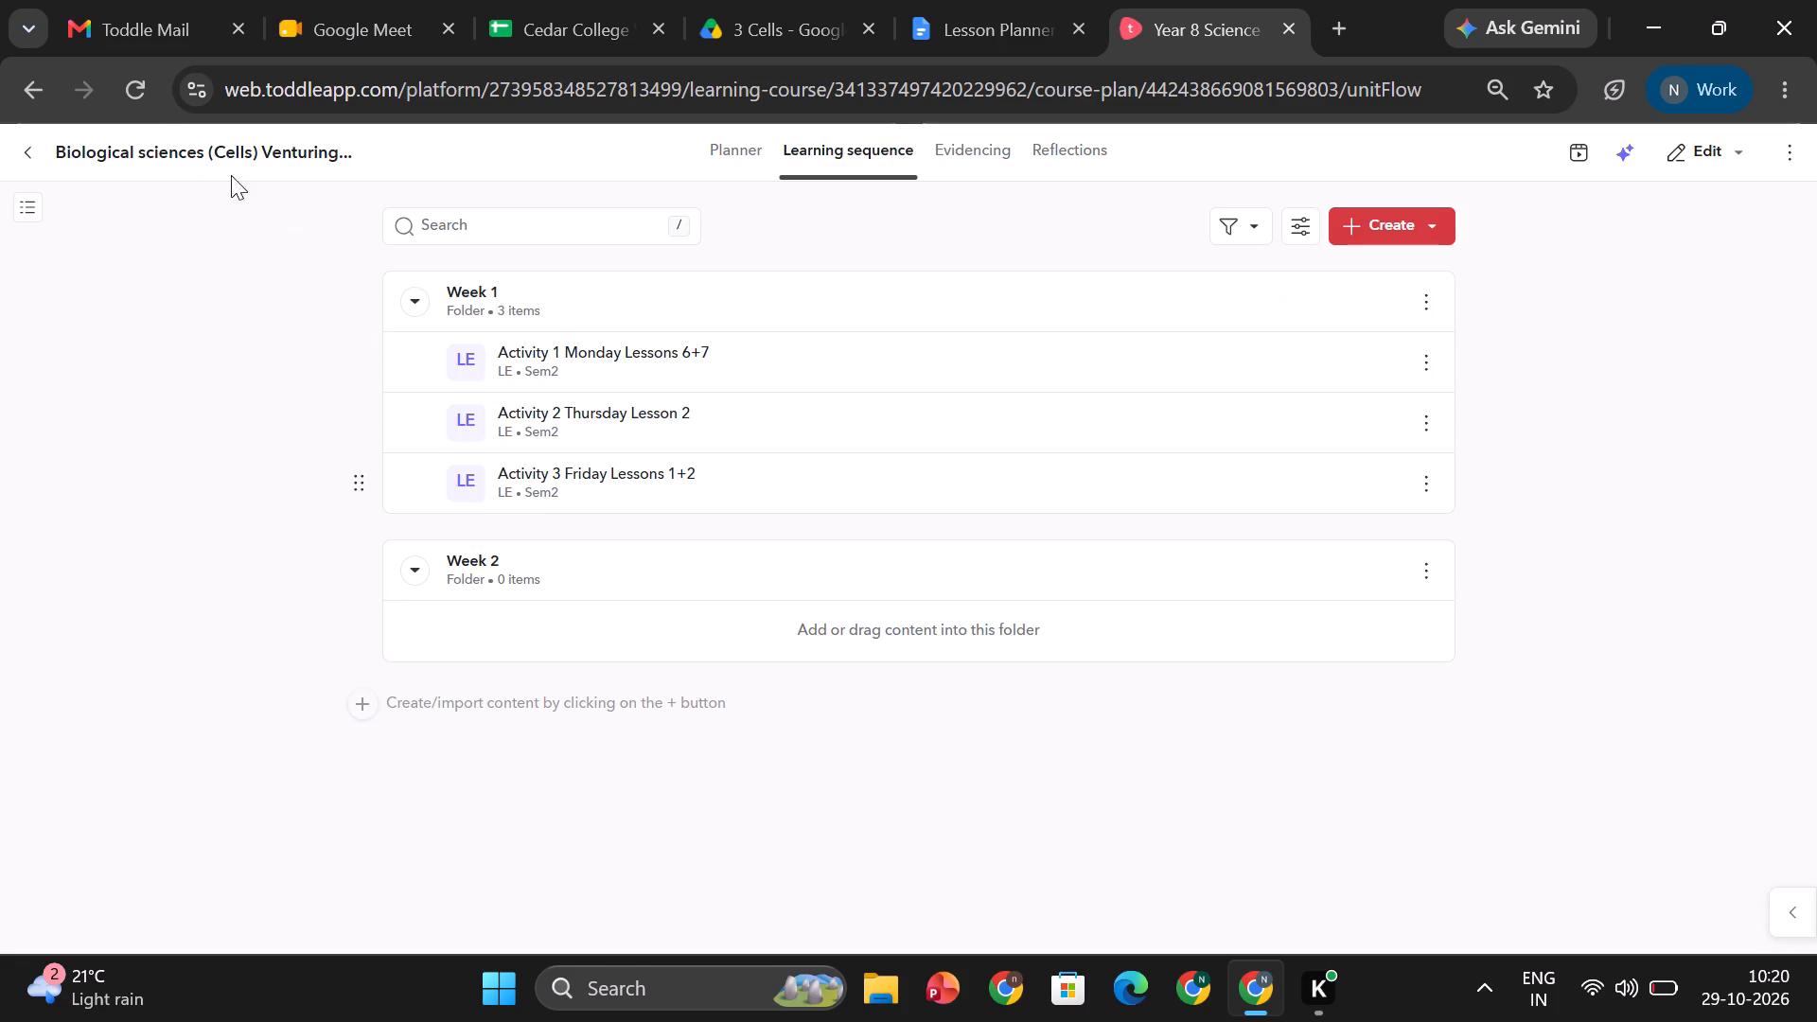
Reload the unit's Learning sequence page to refresh the list of folders and learning experiences.
click(132, 100)
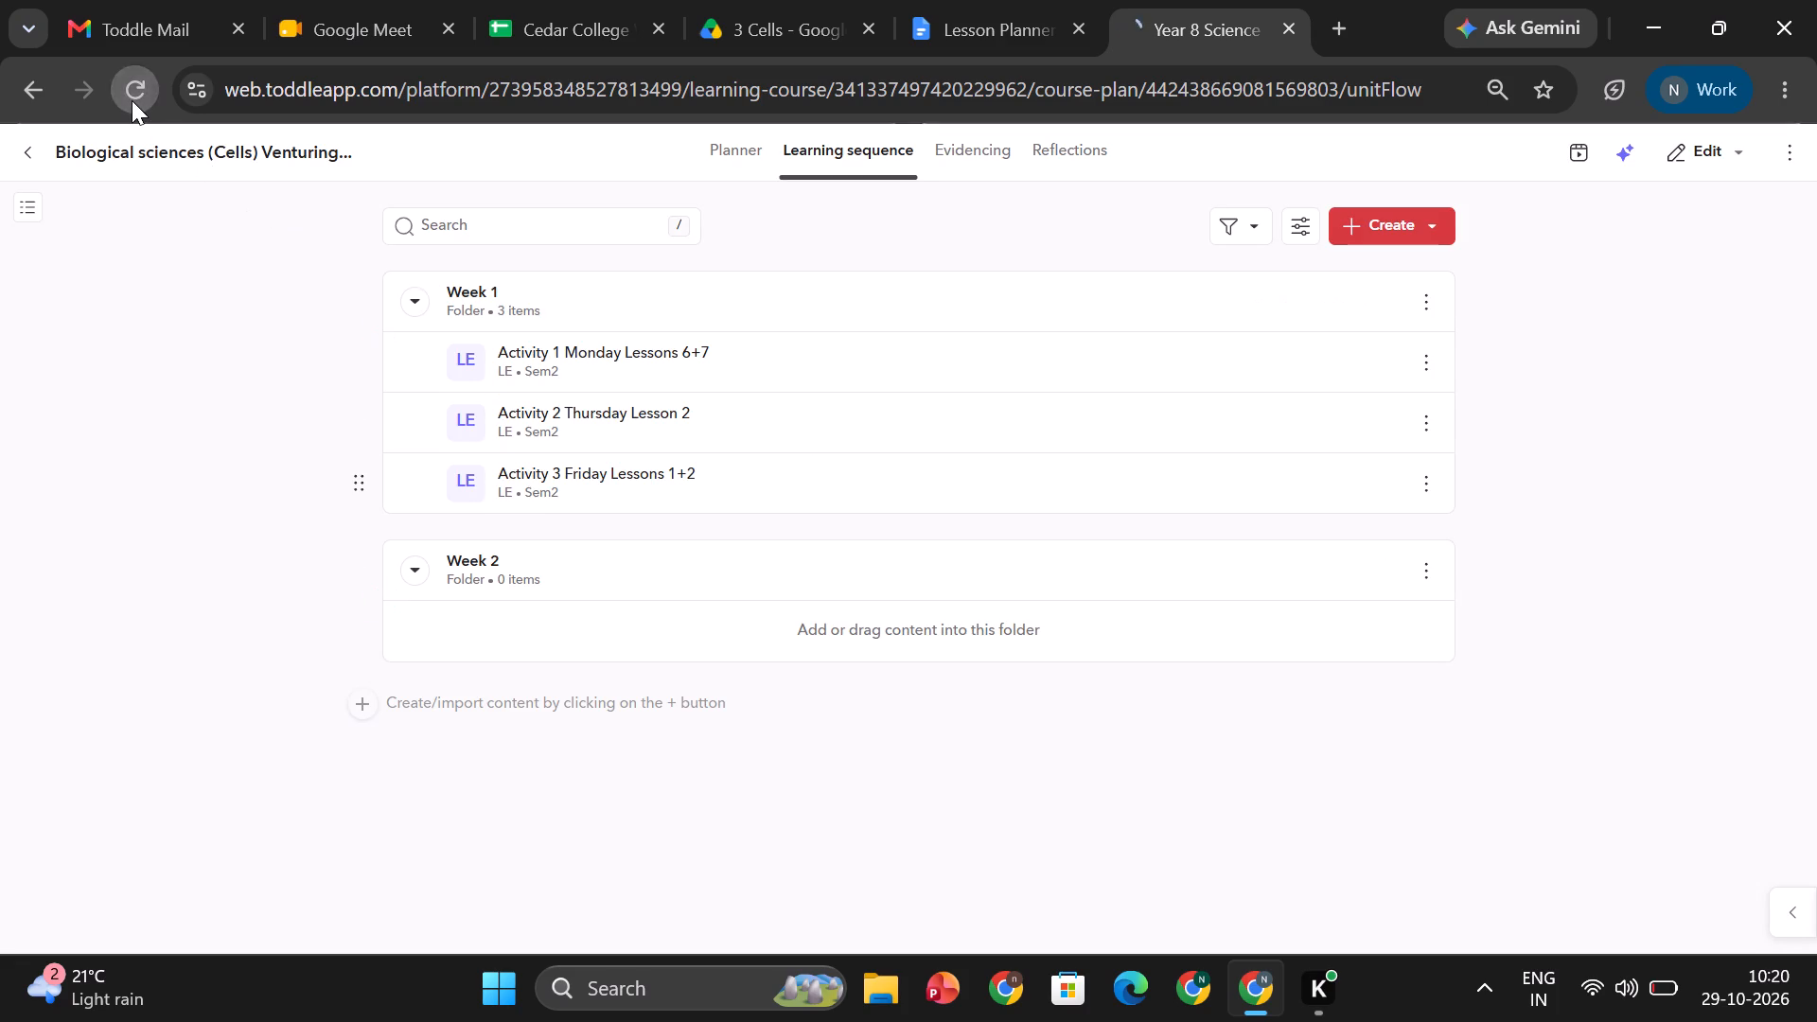
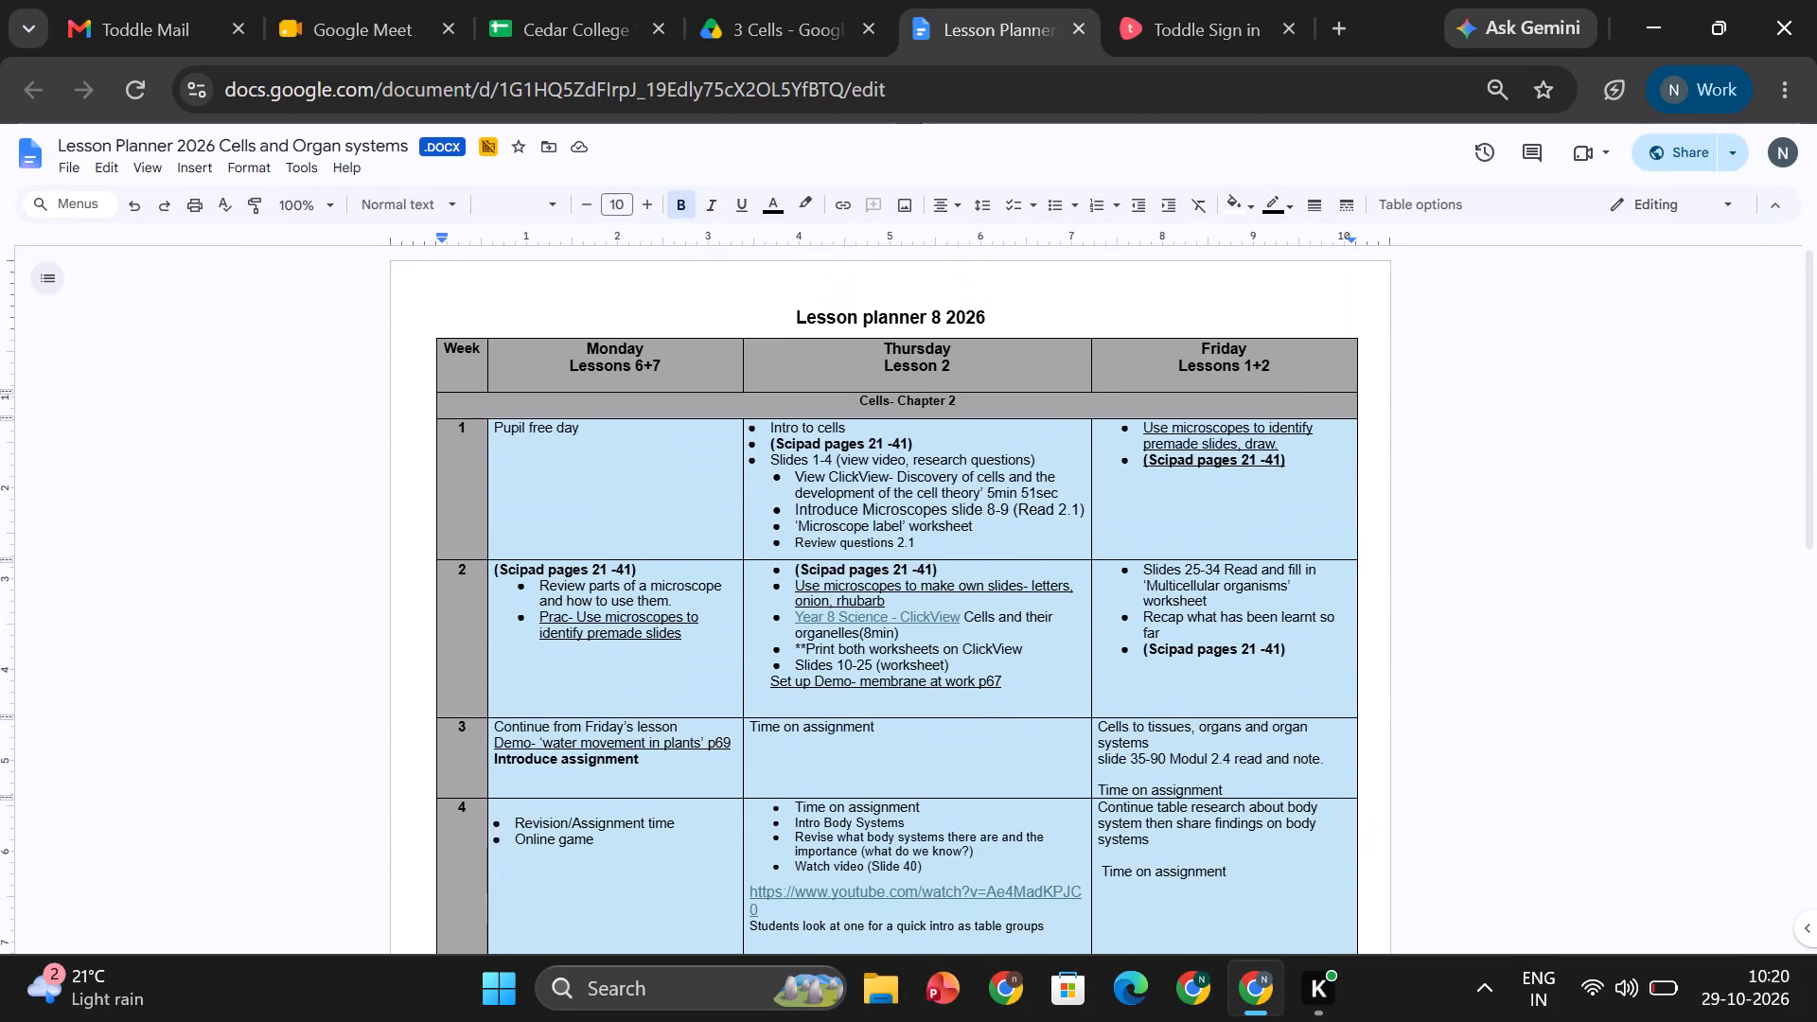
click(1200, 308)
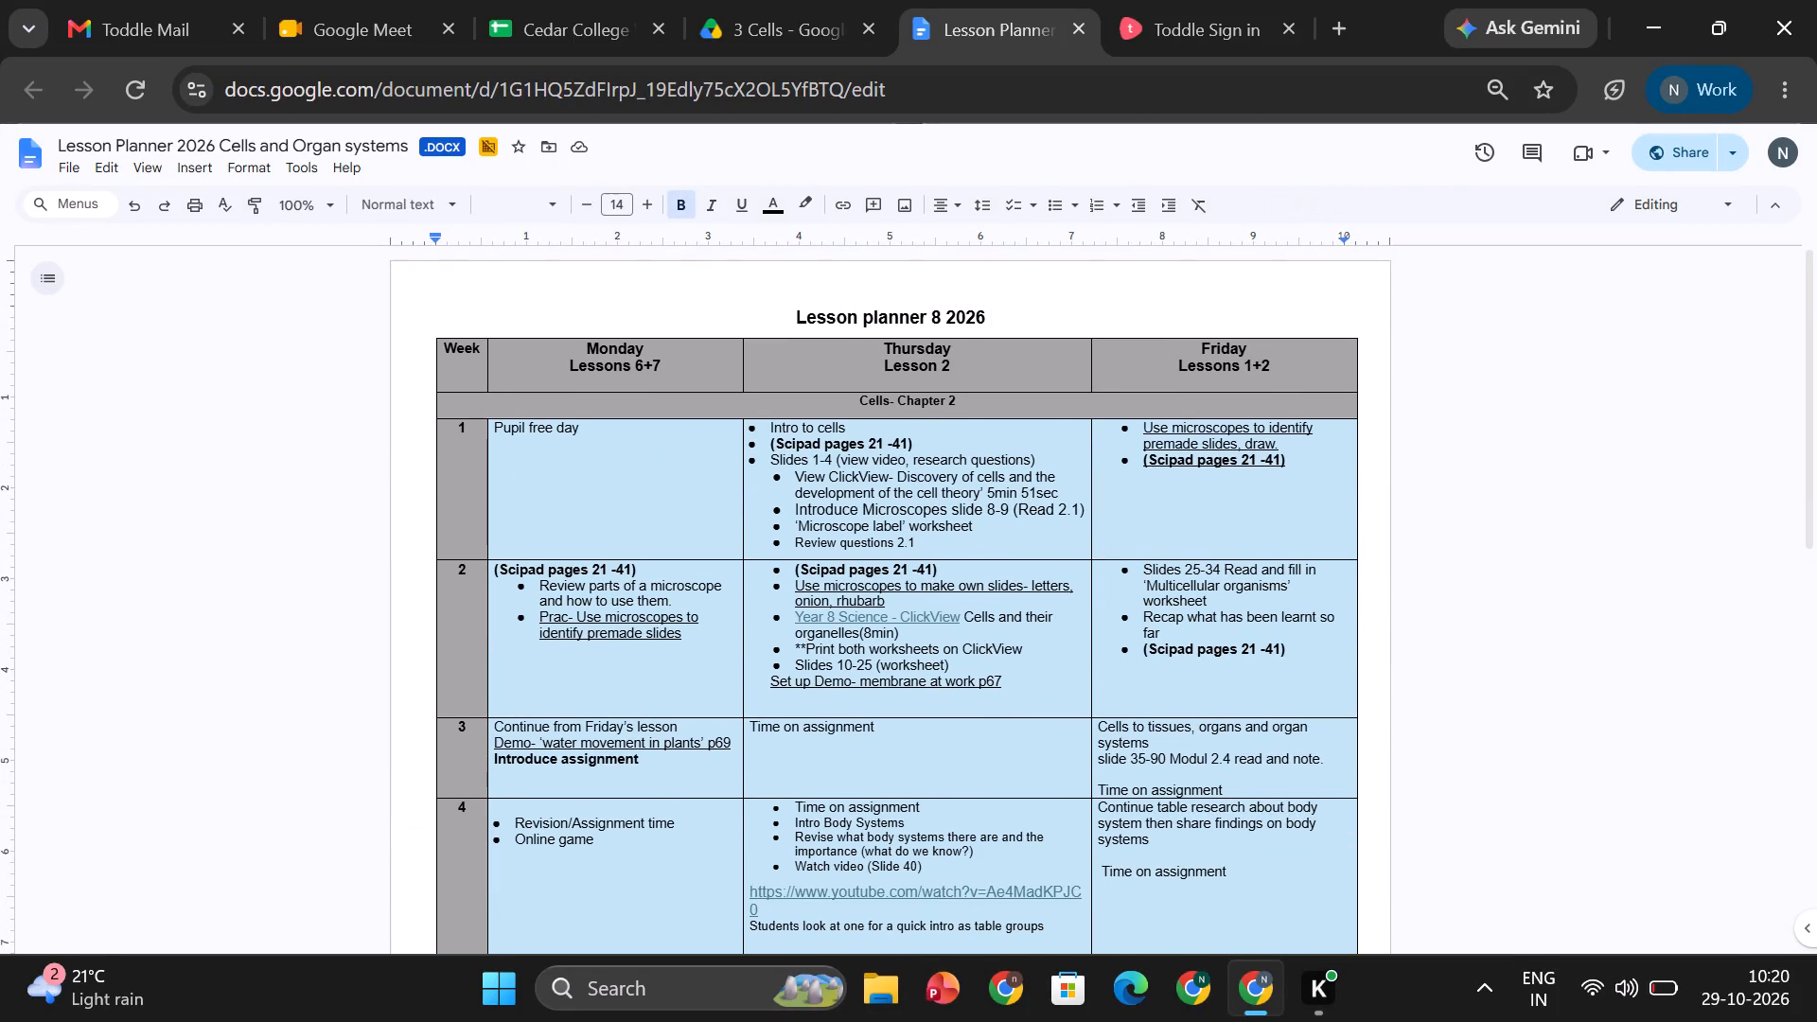
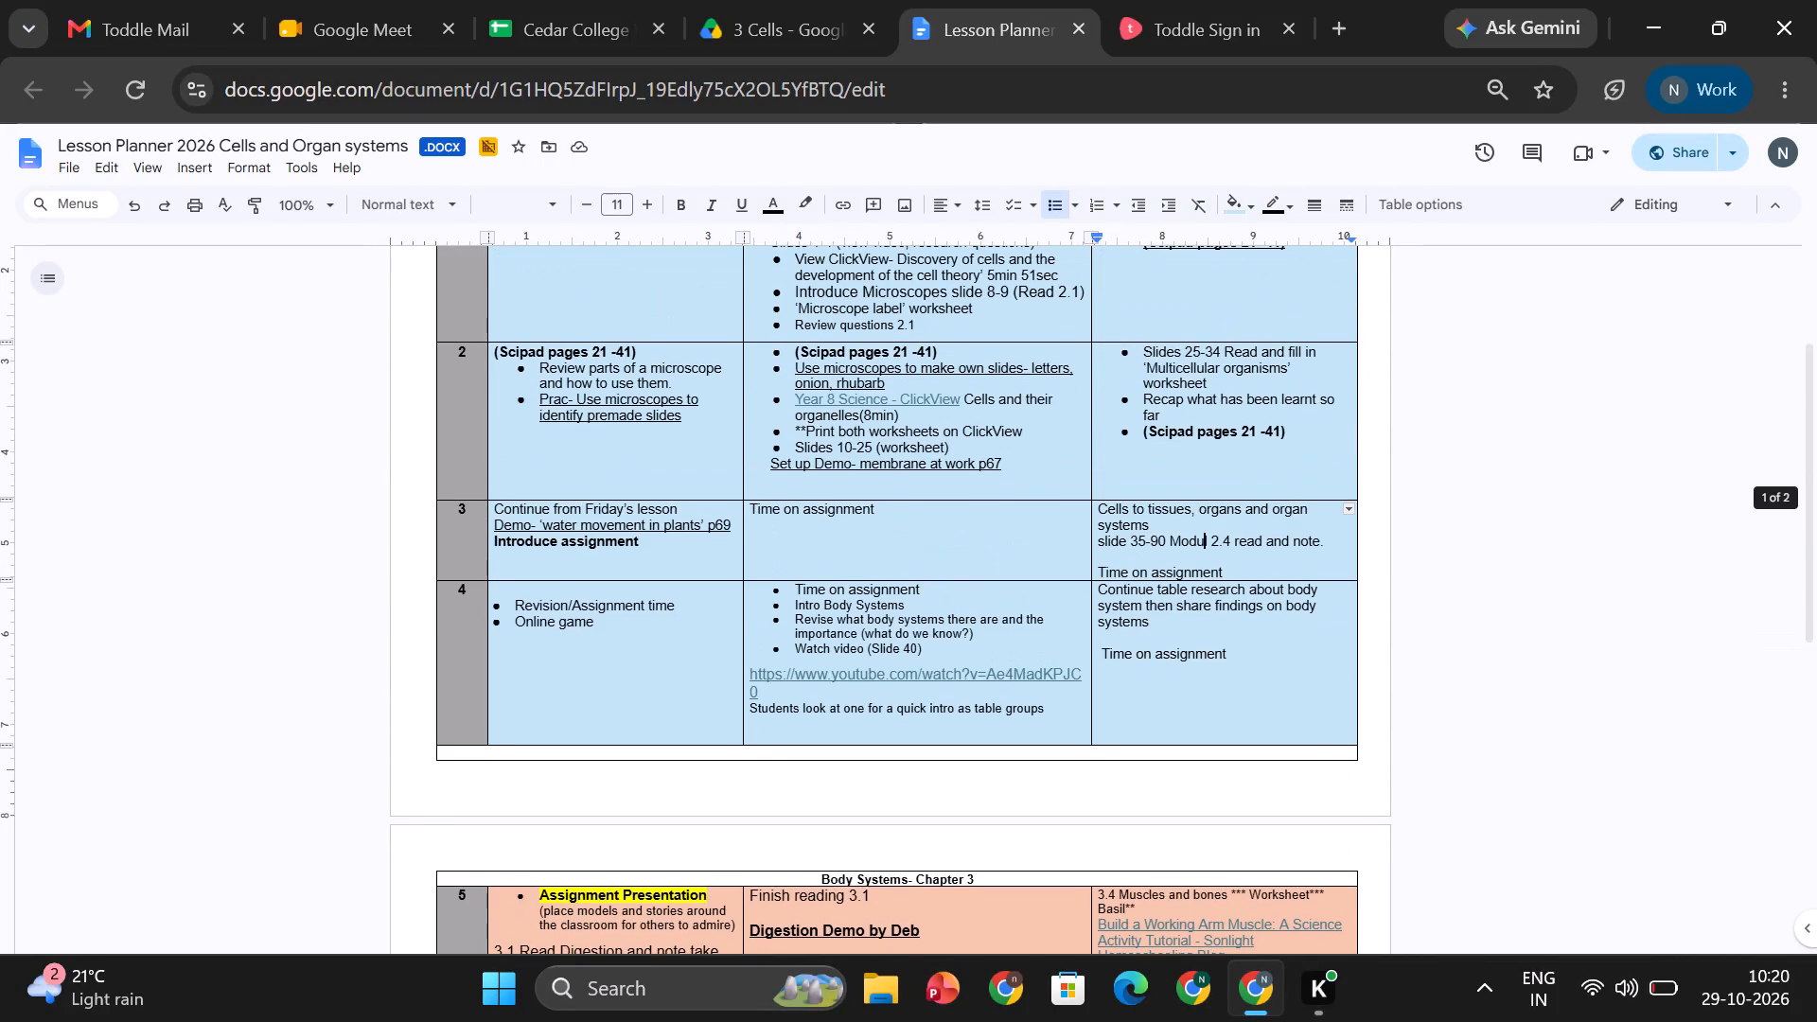
Review the third-lesson entries for weeks 3 and 4 in the lesson planner table.
drag(1234, 567, 1175, 547)
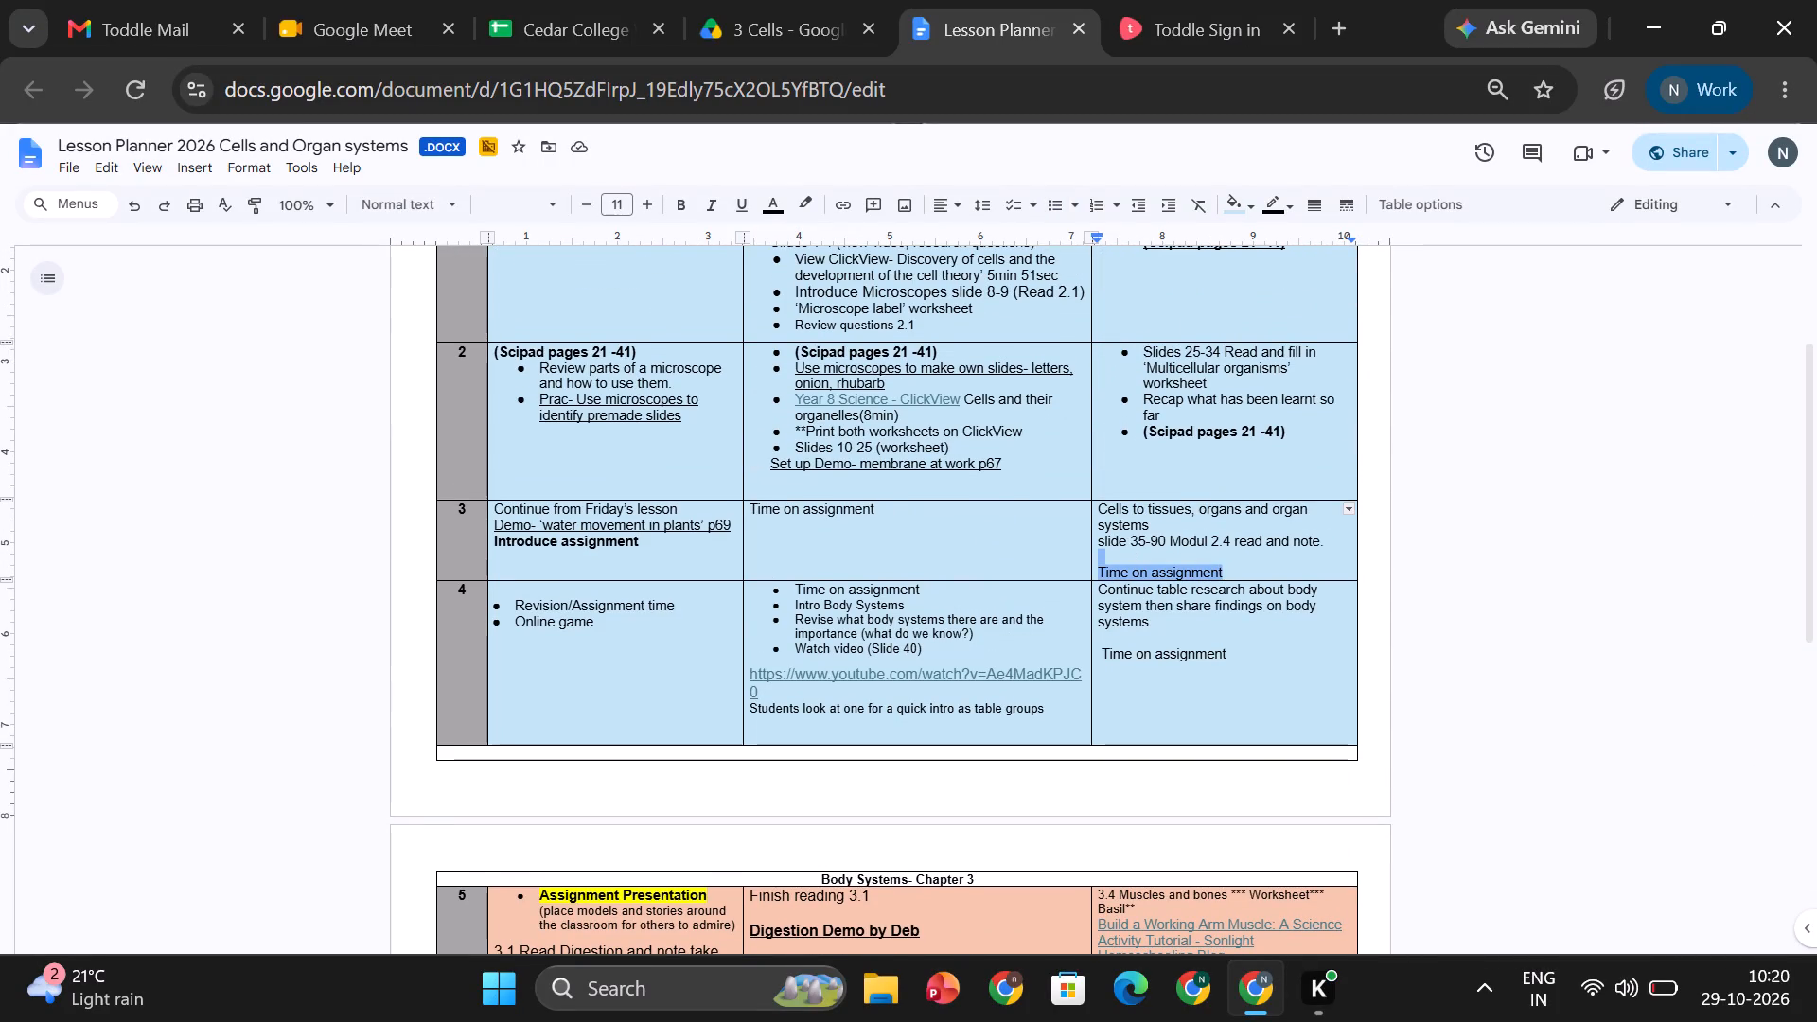
drag(1175, 547, 1100, 511)
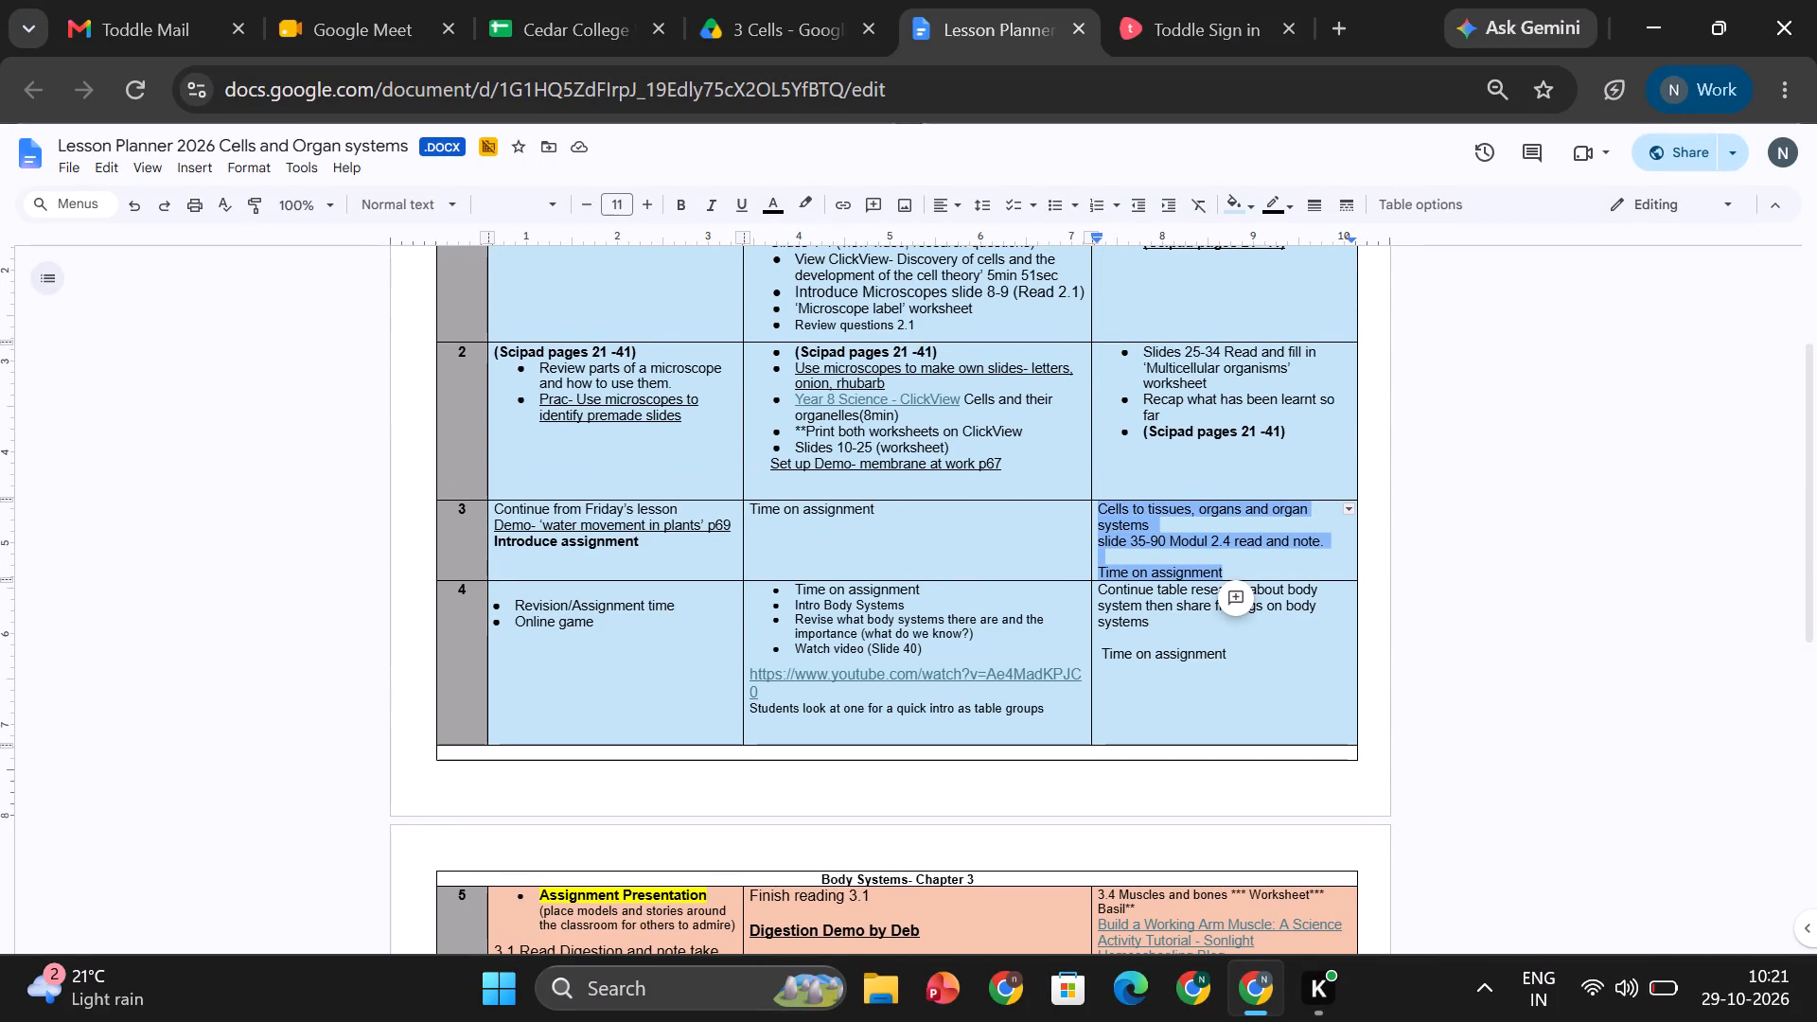
click(1191, 630)
drag(1250, 650, 1106, 629)
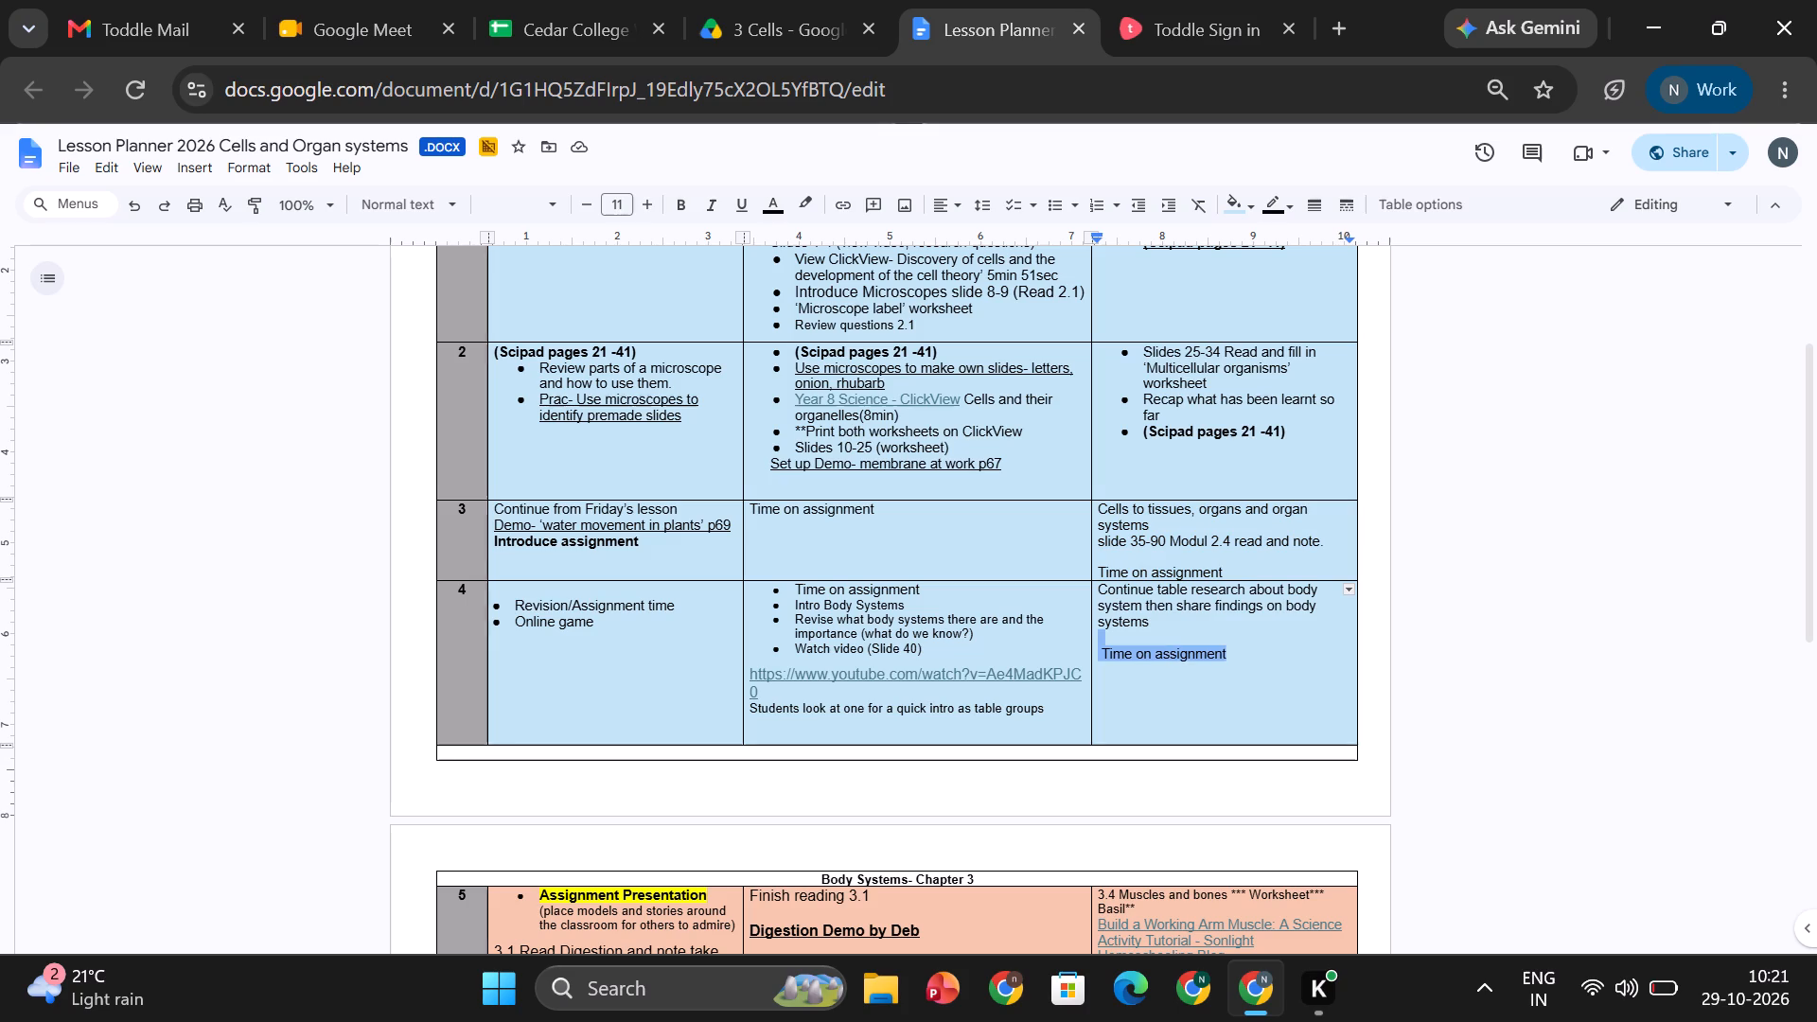
drag(1106, 629, 1093, 598)
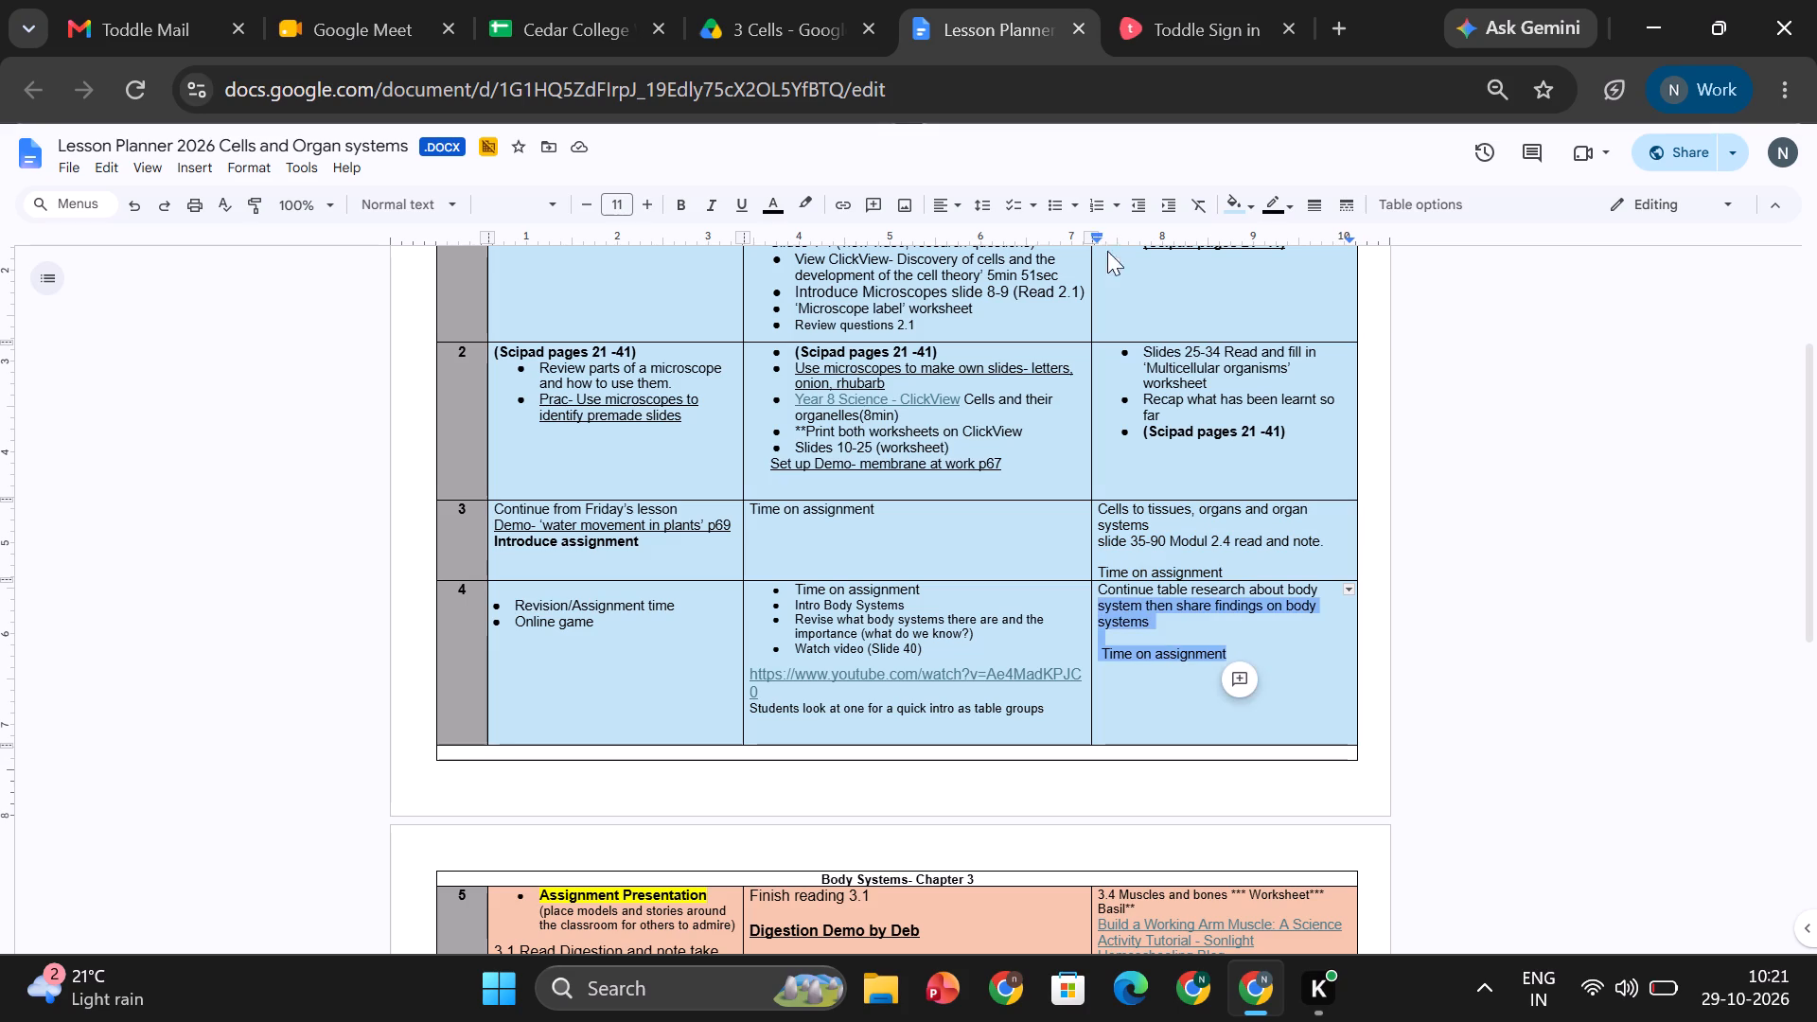
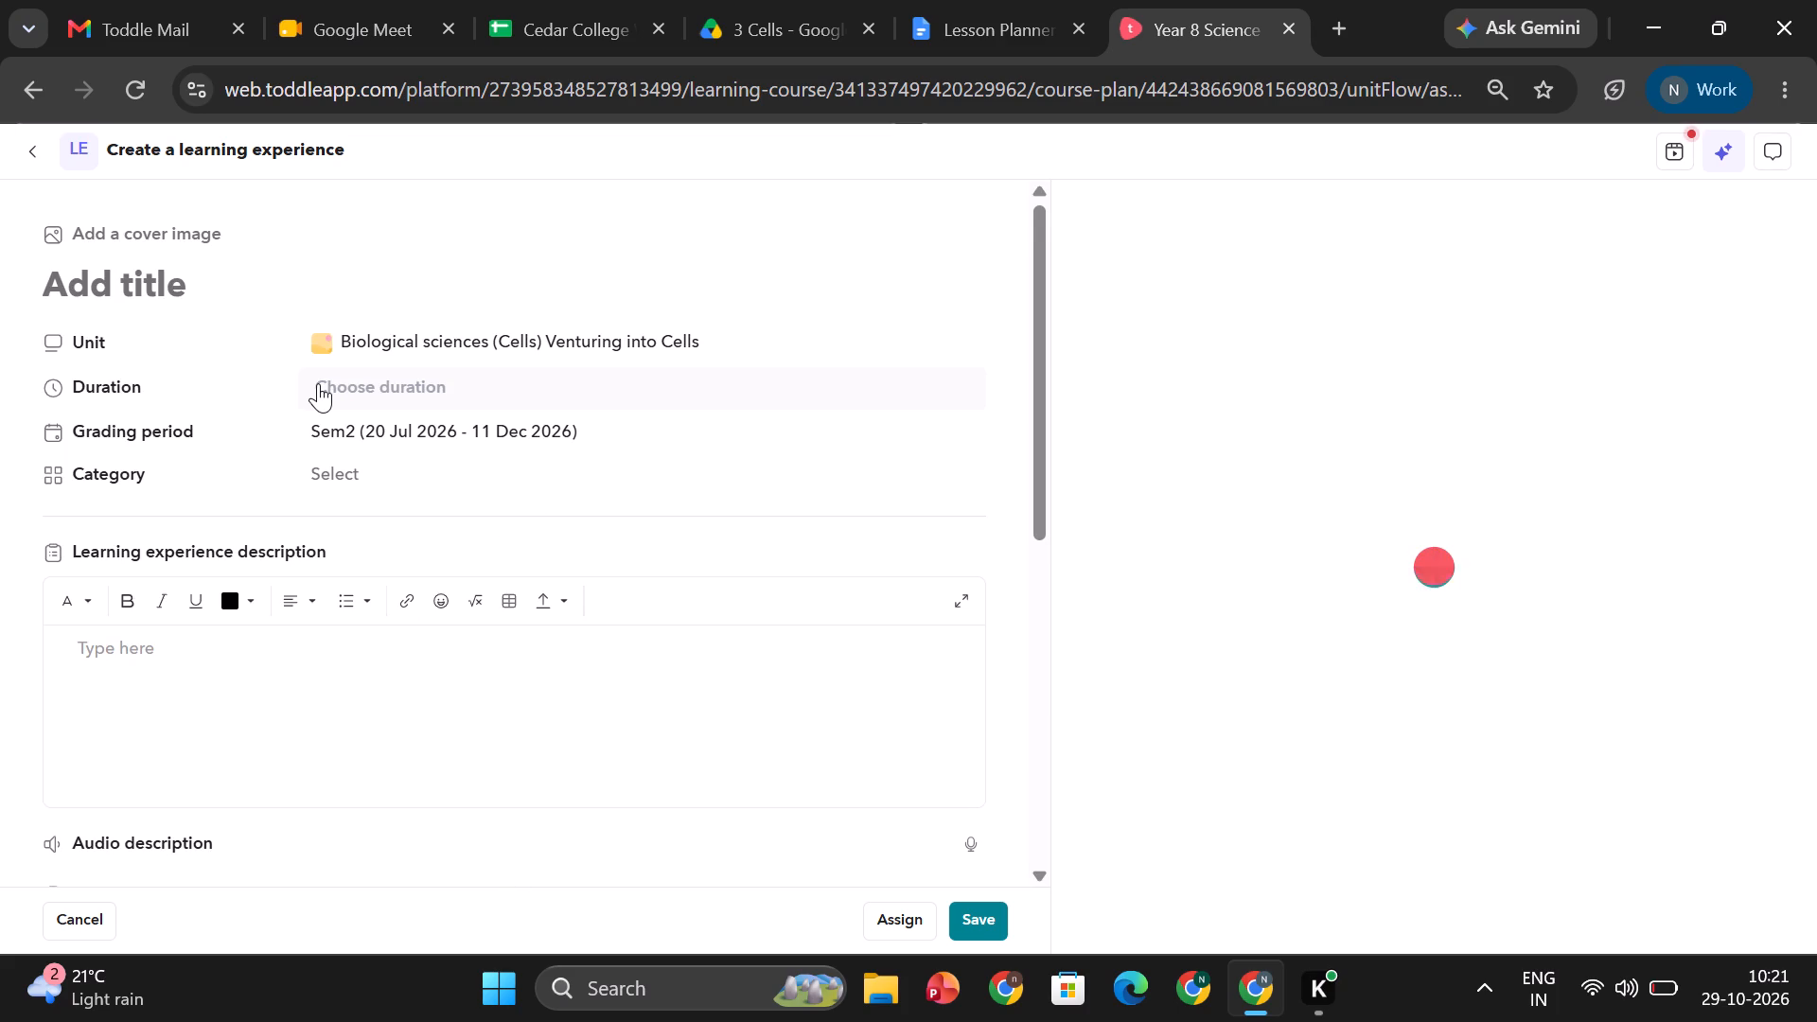
Title the new learning experience "Activity 2" followed by the "Thursday Lesson 2" heading copied from the lesson planner table.
click(147, 273)
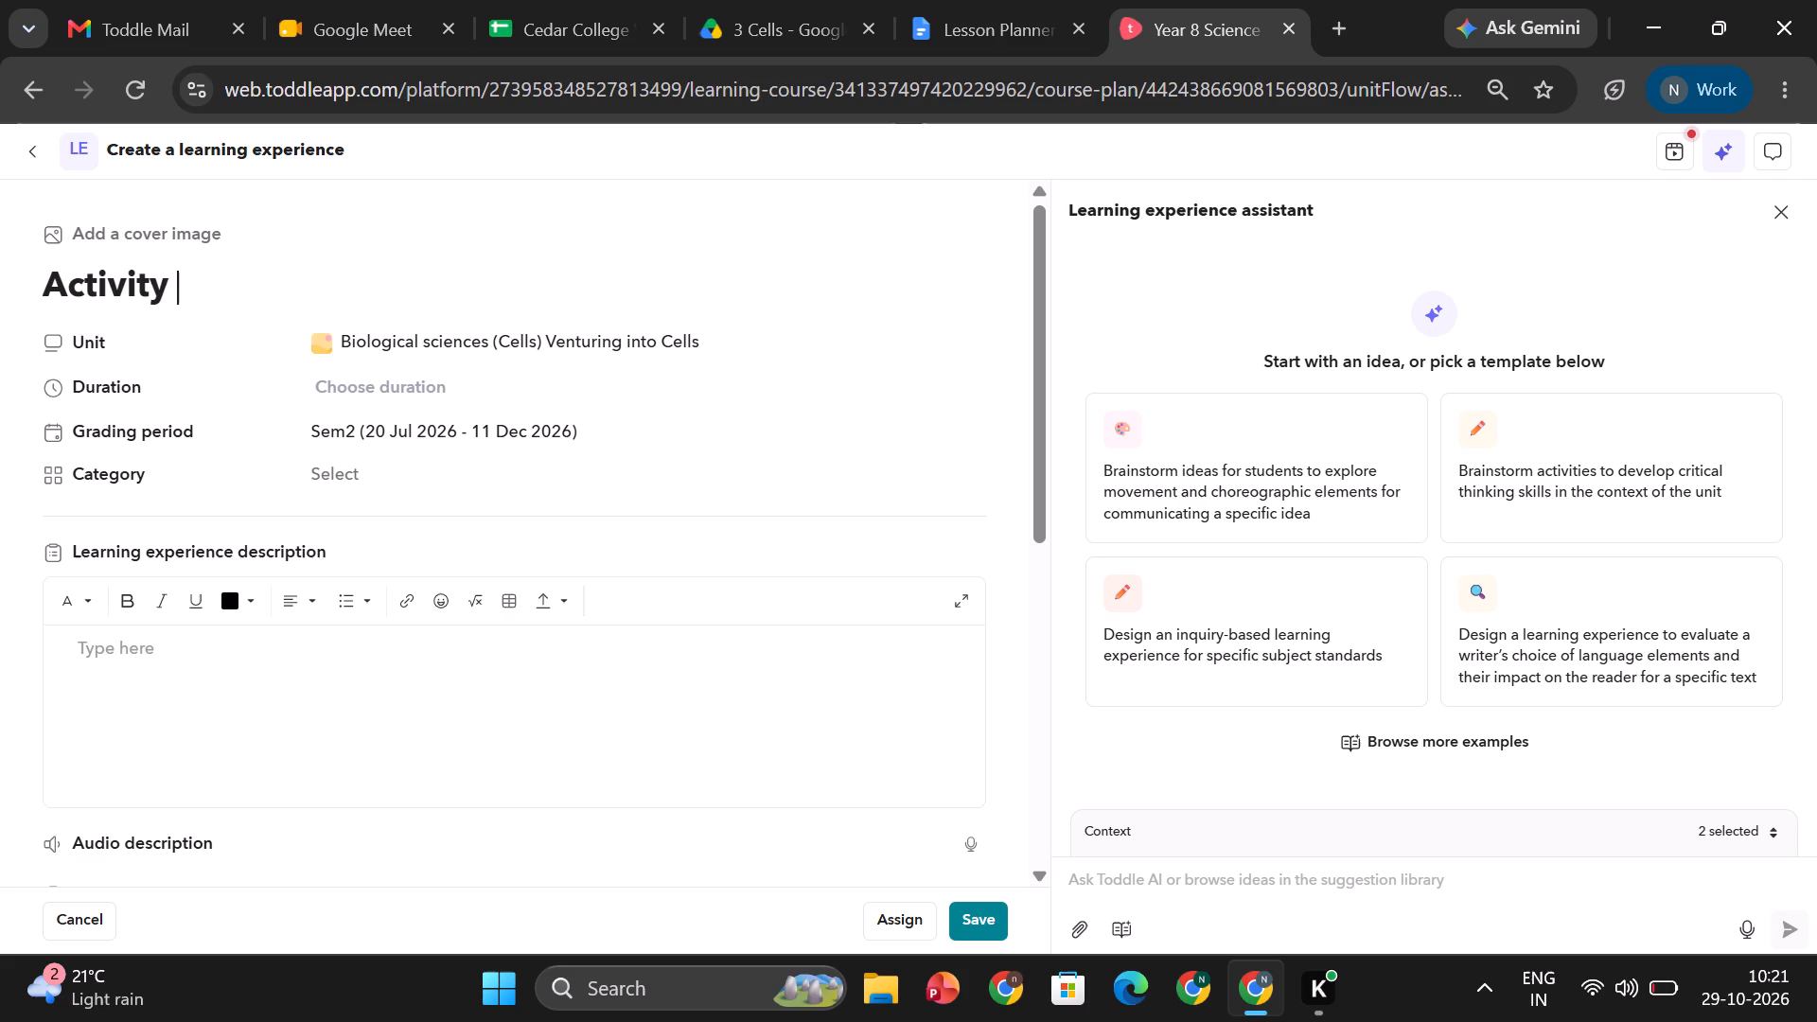
click(977, 3)
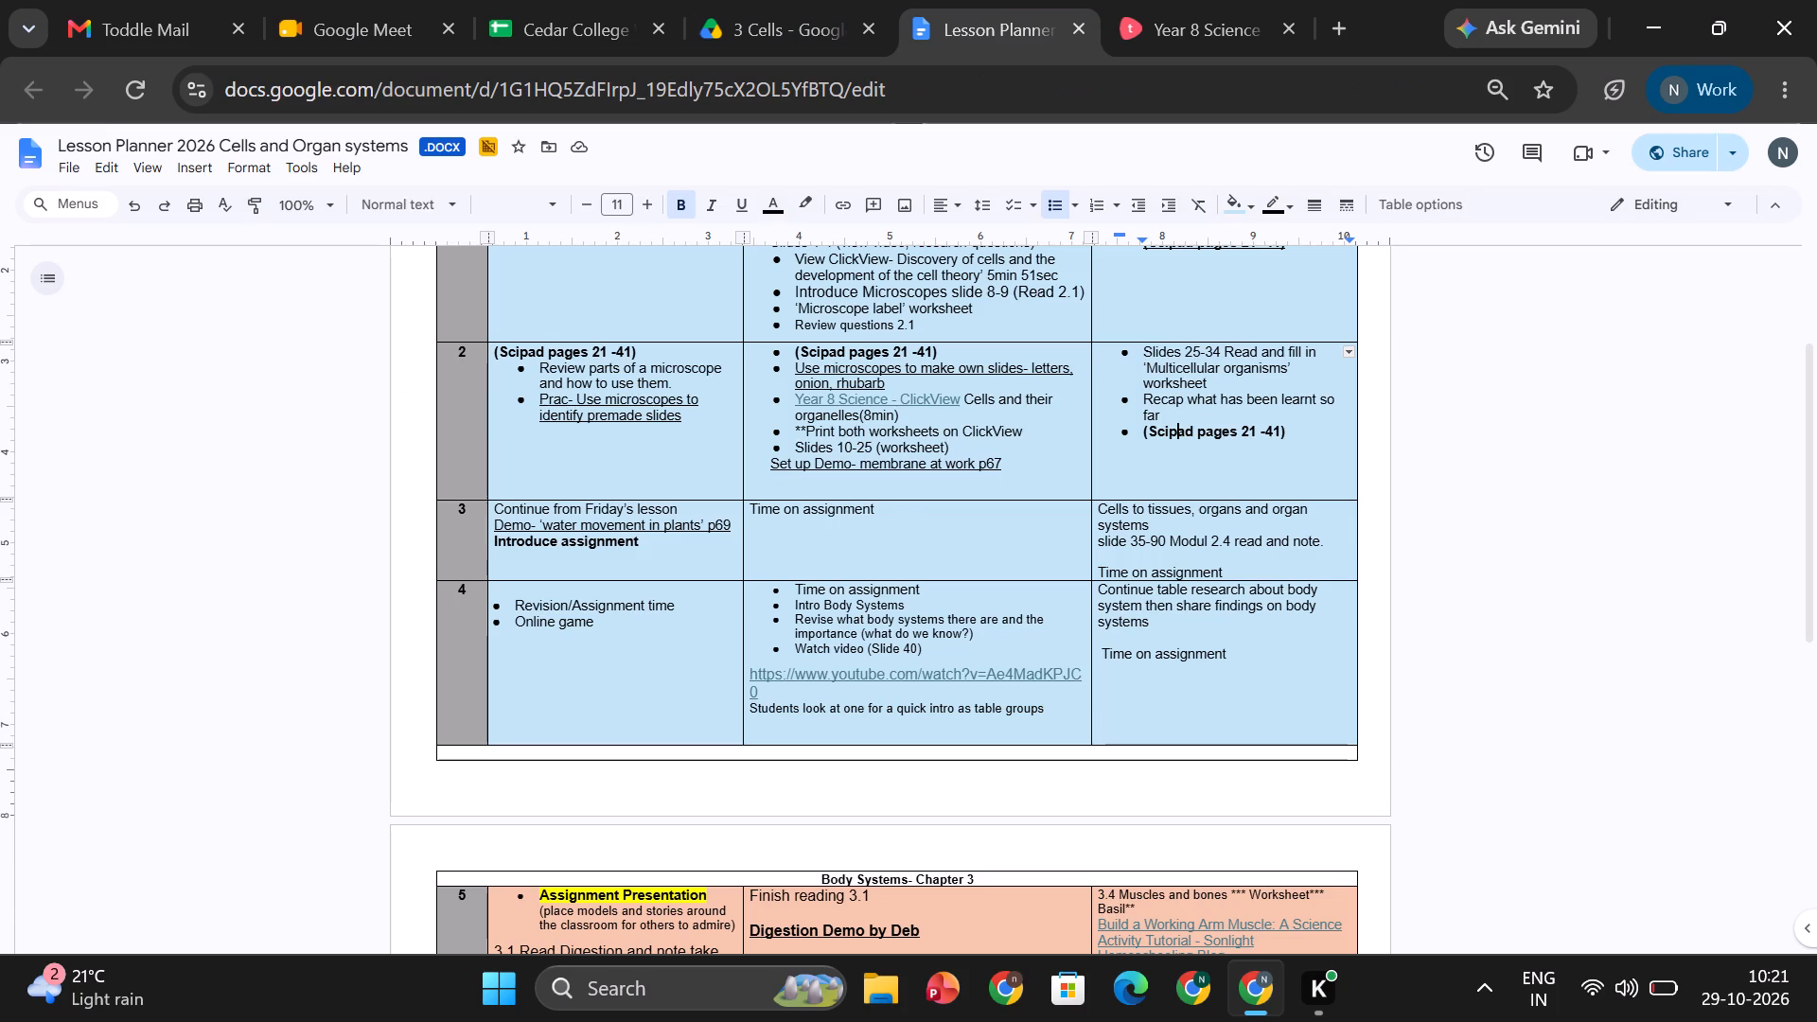
scroll(953, 452, up, 3)
drag(964, 371, 897, 363)
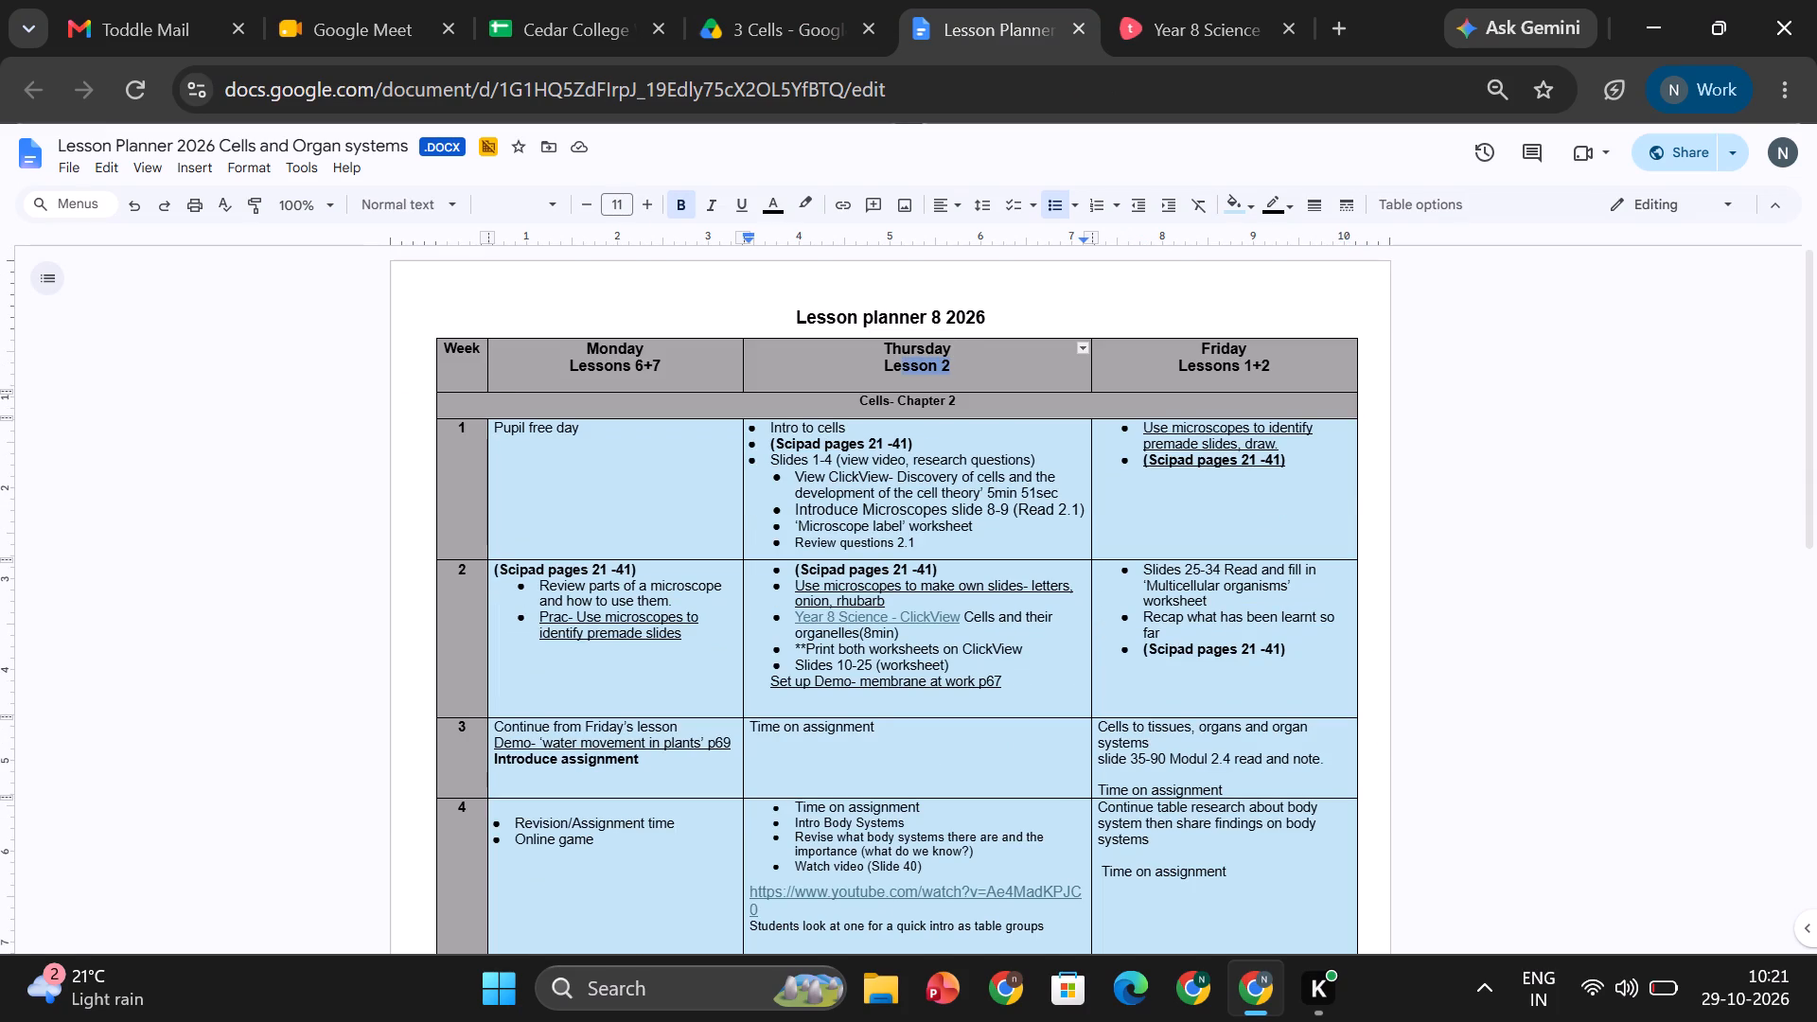
drag(897, 363, 876, 354)
key(ctrl+c)
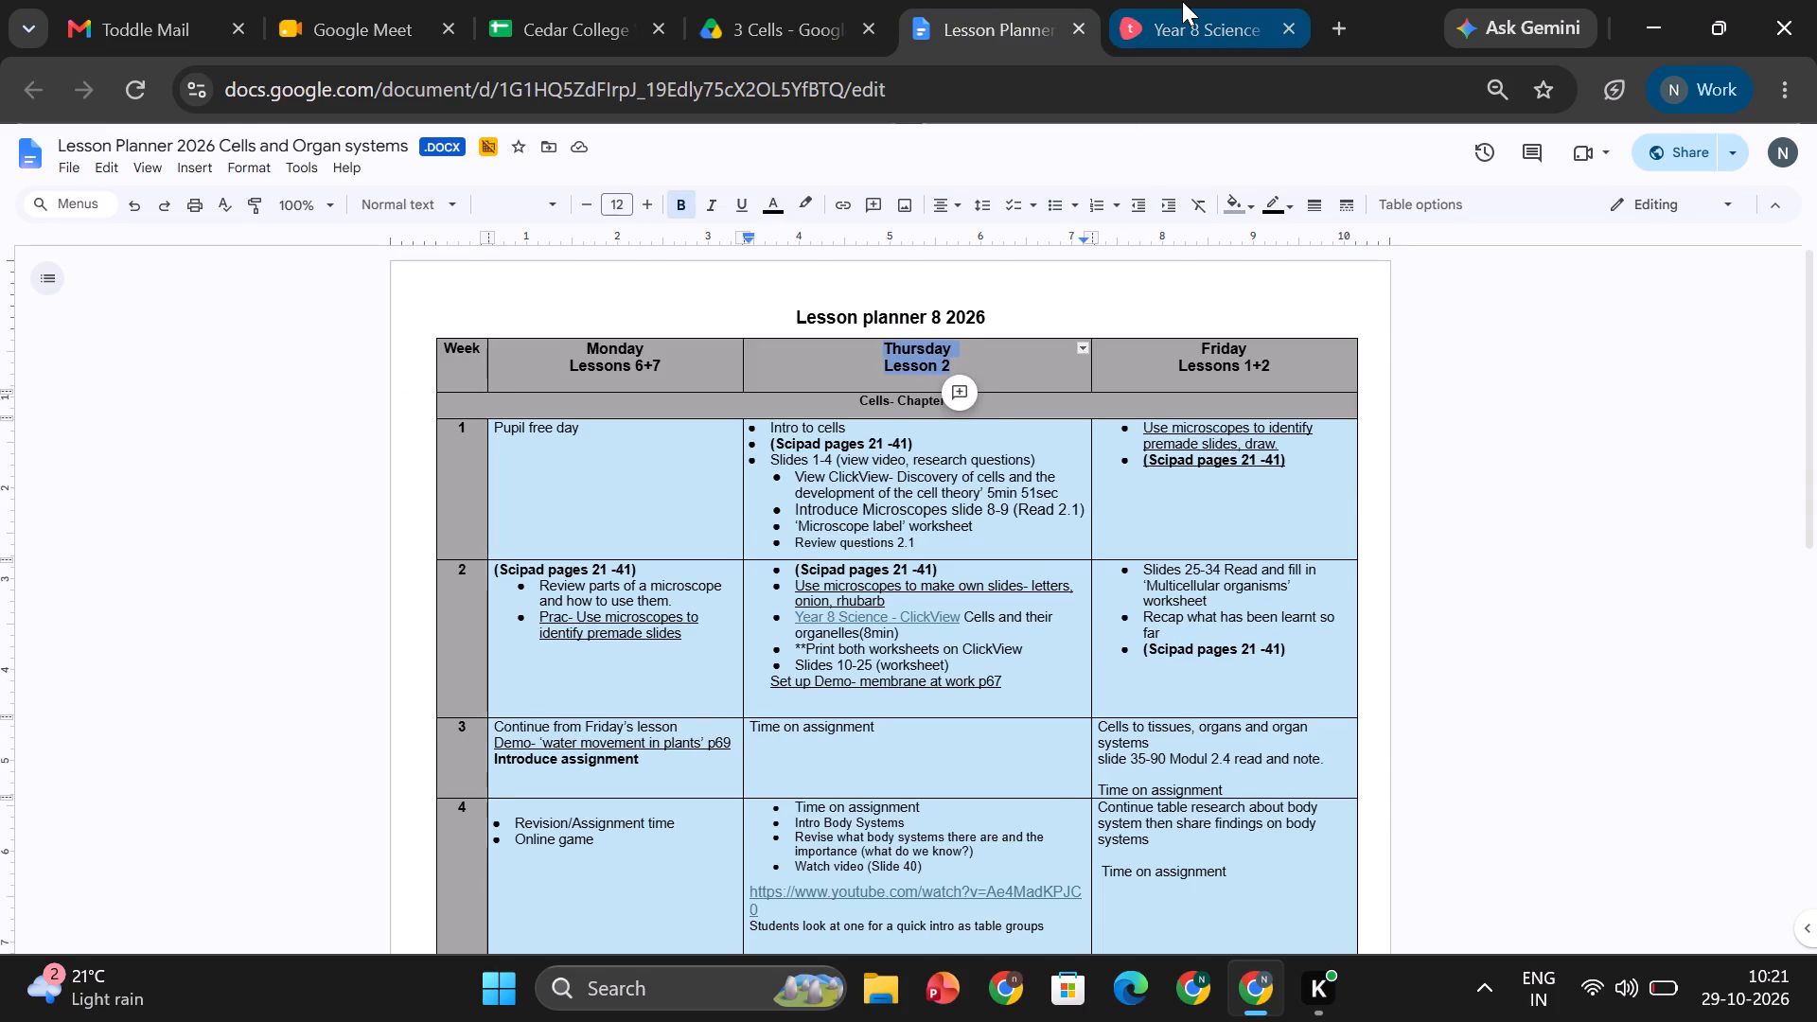
click(1181, 2)
key(space)
key(ctrl+v)
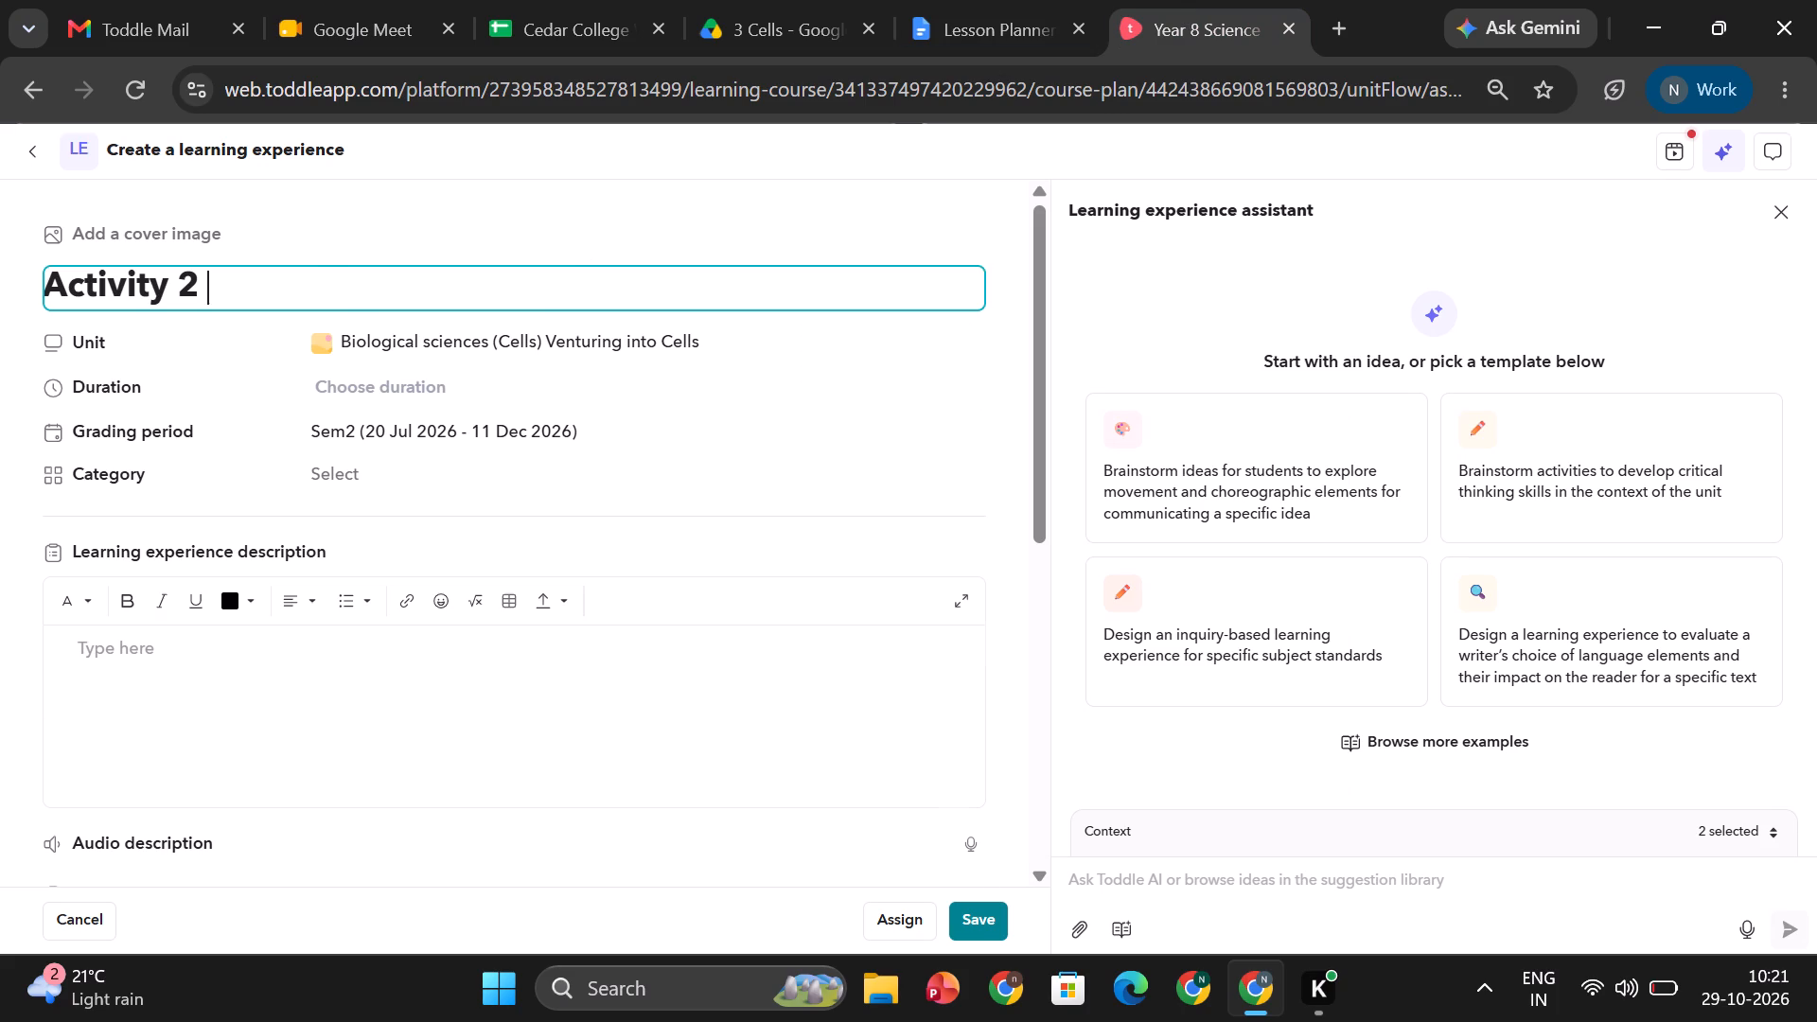
key(BackSpace)
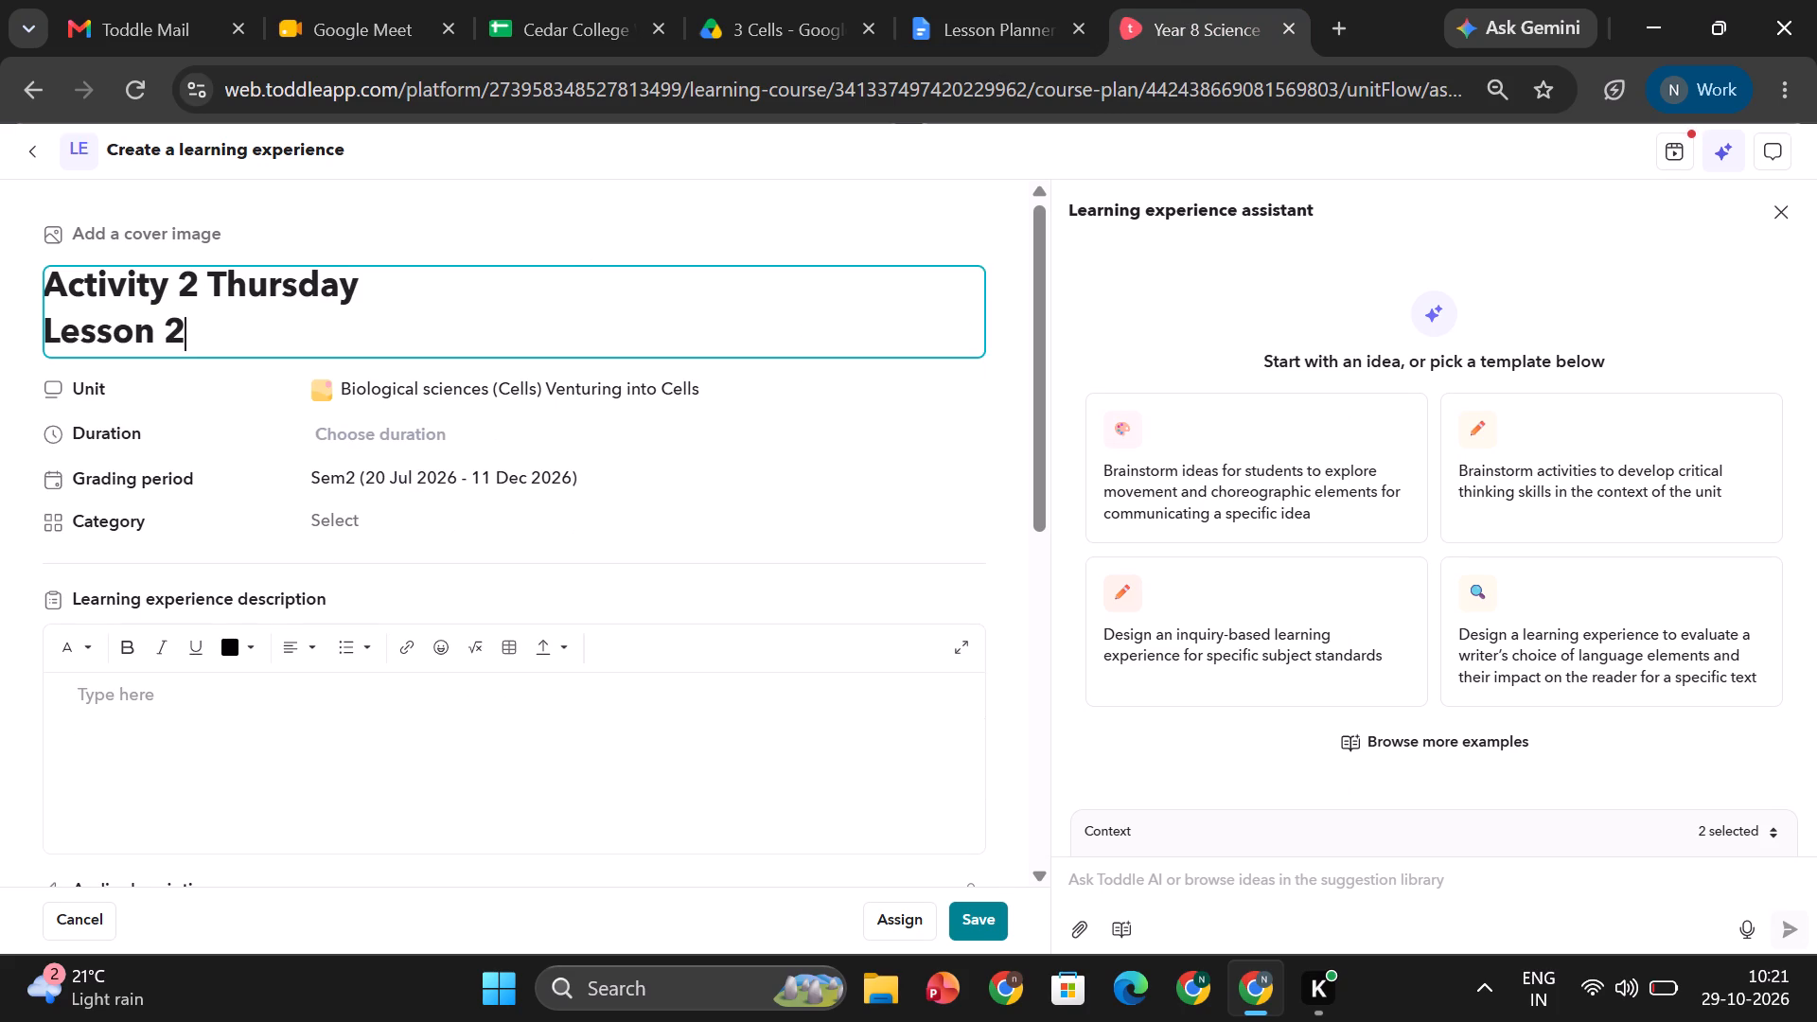
Remove the line break in the title so it reads "Activity 2 Thursday Lesson 2" on one line.
key(Left)
key(Left)
key(Left)
key(Left)
key(Left)
key(Left)
key(Left)
key(Left)
key(BackSpace)
key(space)
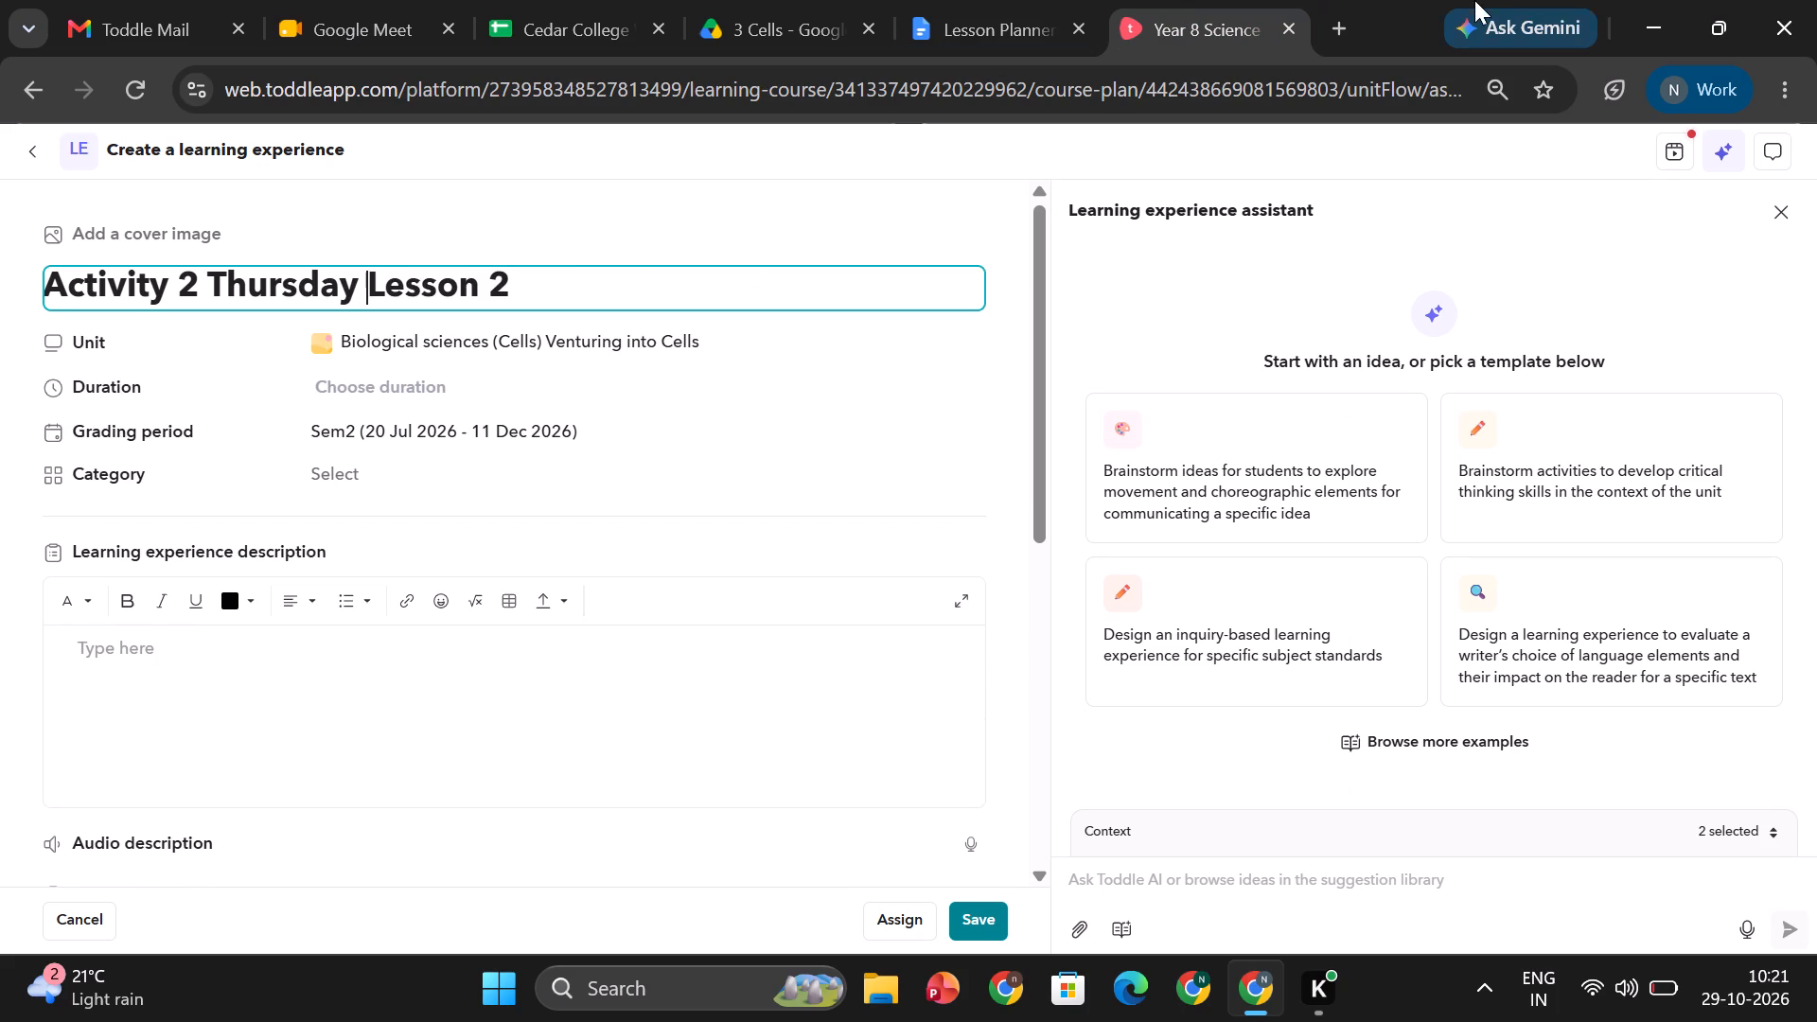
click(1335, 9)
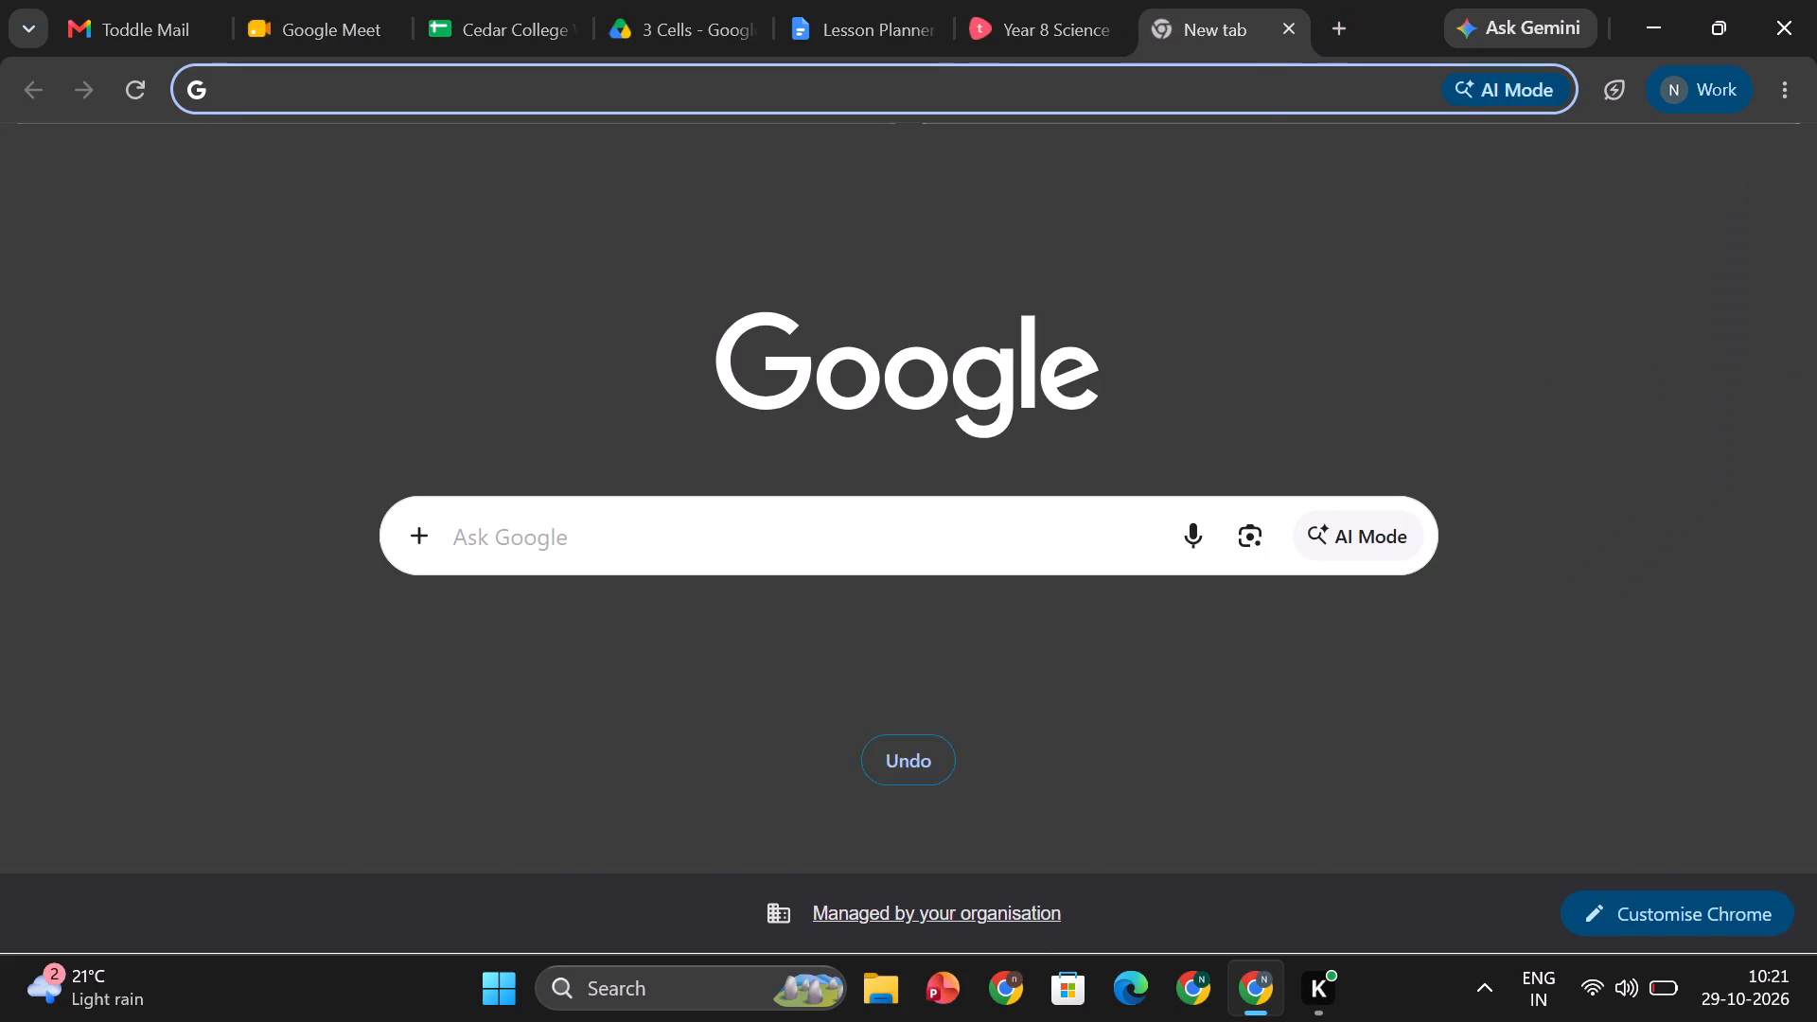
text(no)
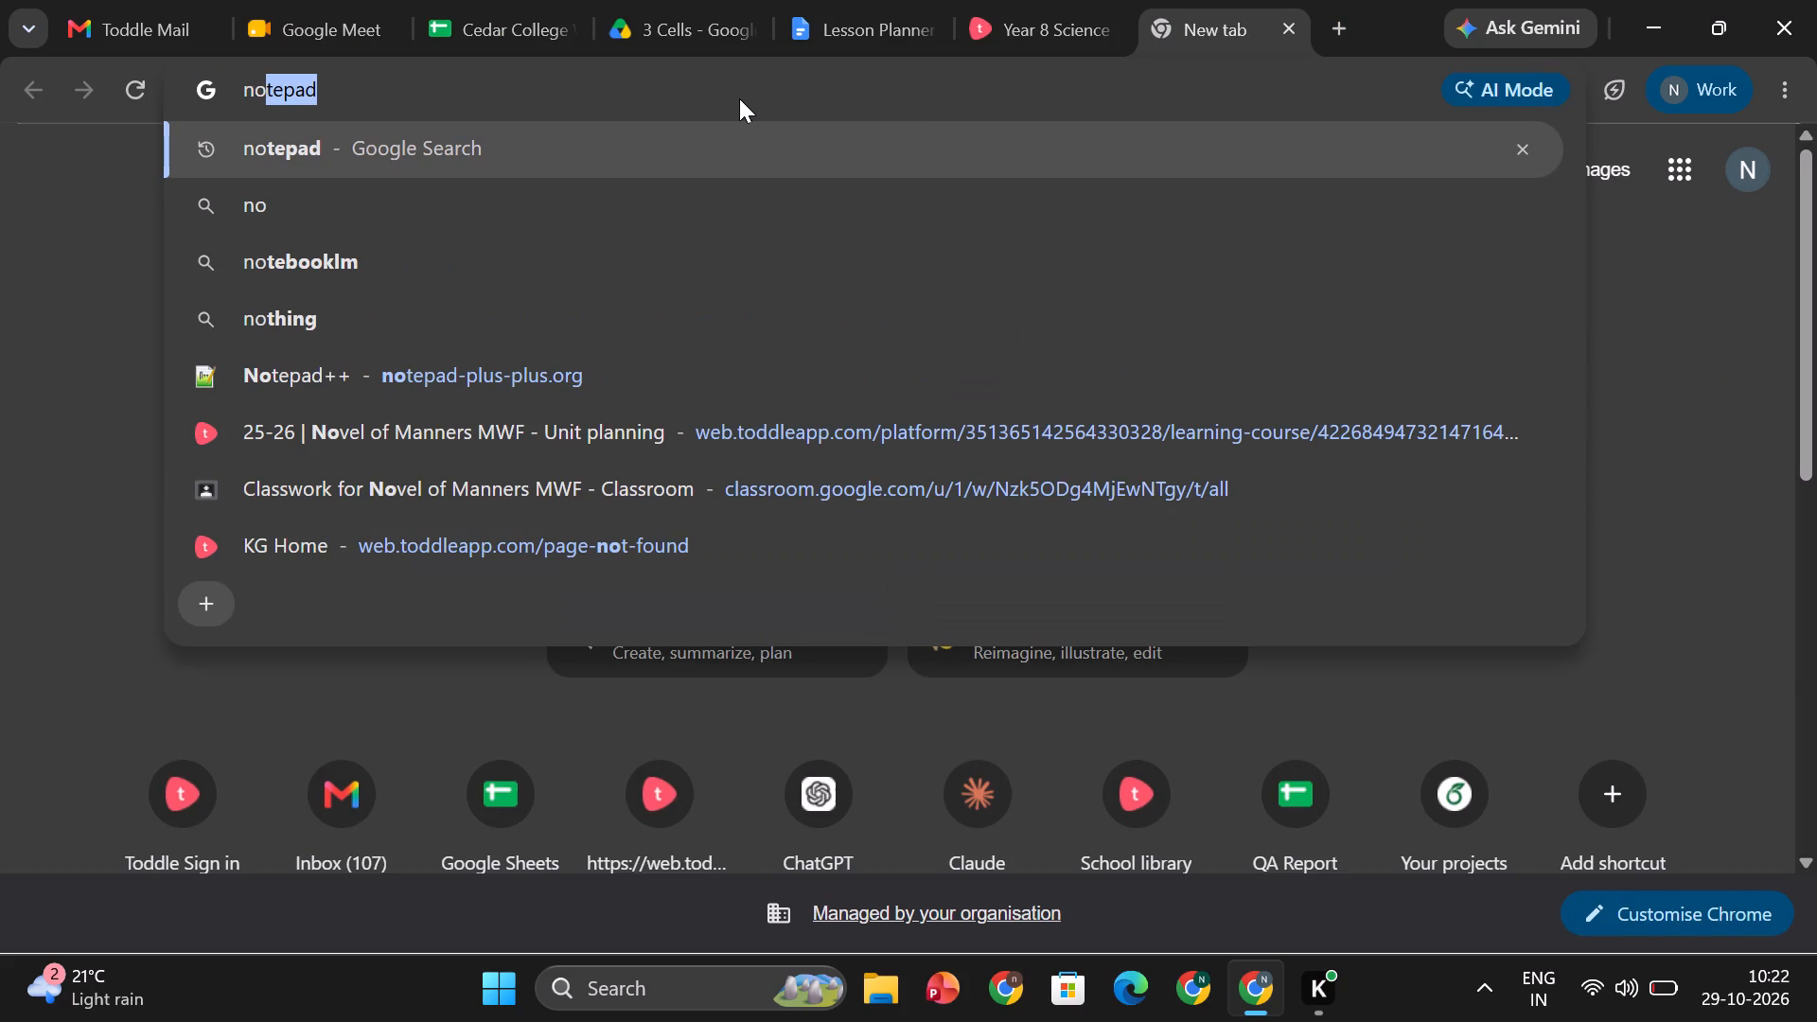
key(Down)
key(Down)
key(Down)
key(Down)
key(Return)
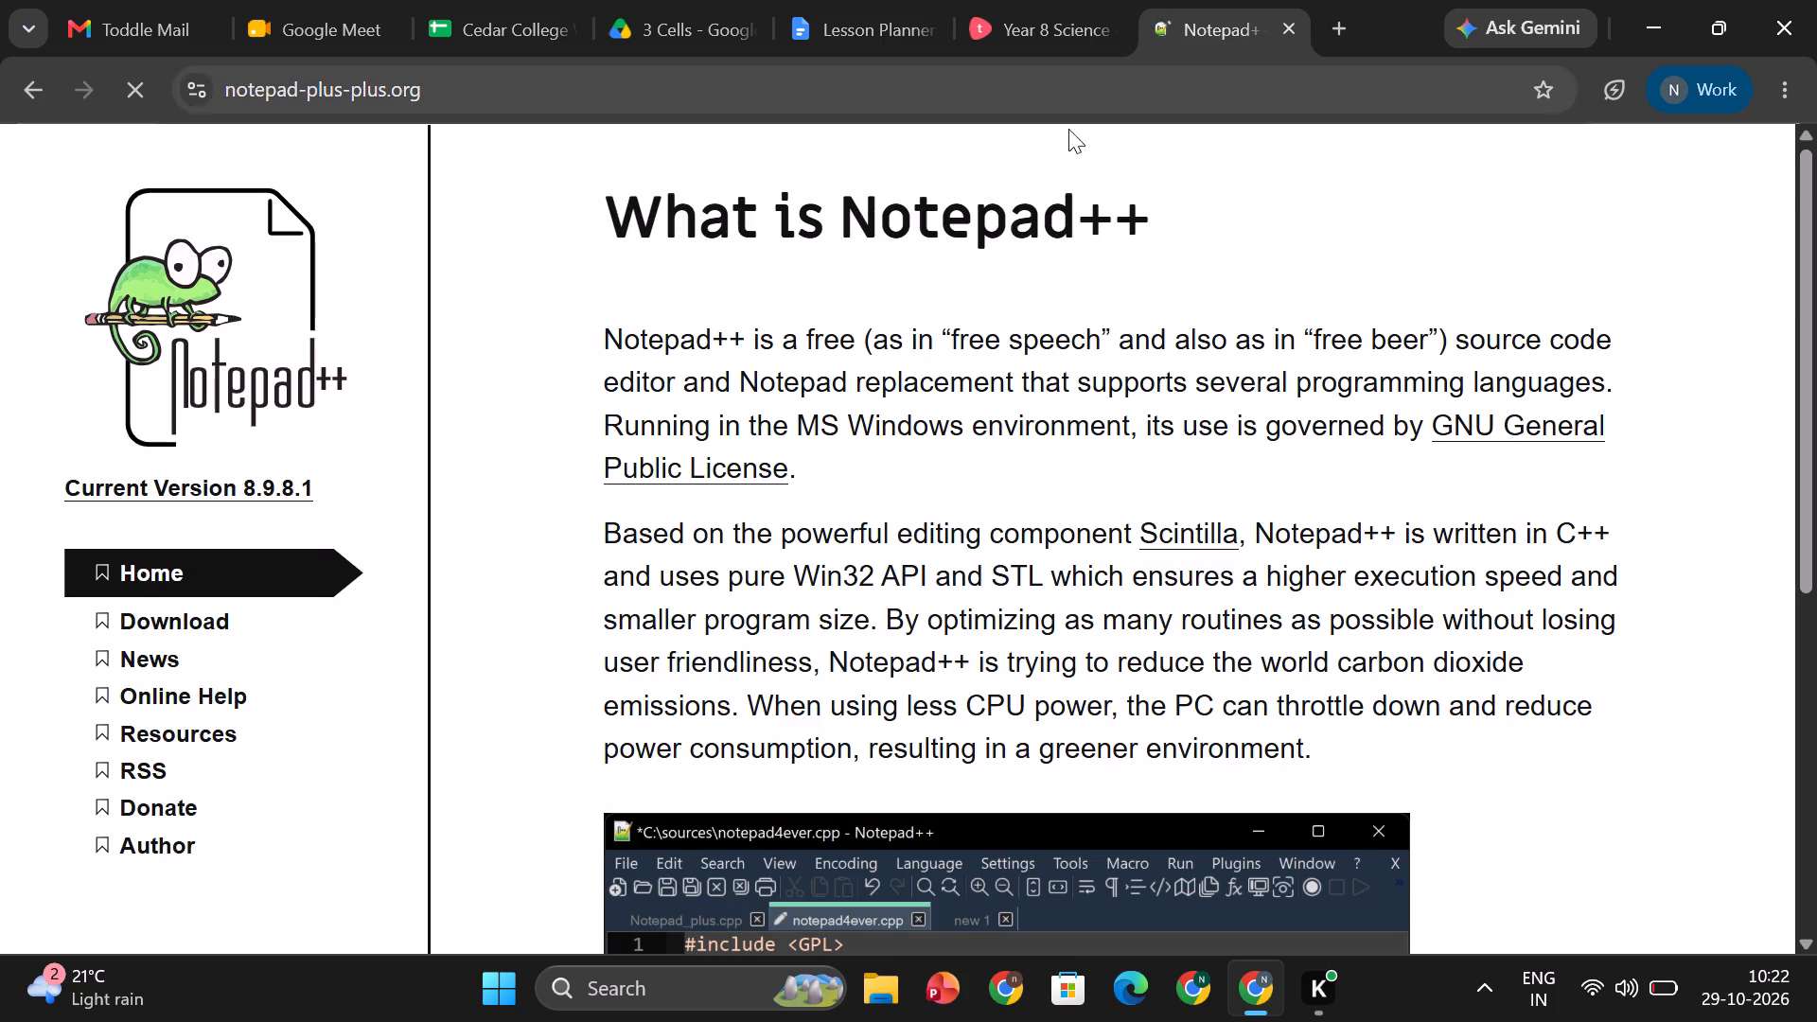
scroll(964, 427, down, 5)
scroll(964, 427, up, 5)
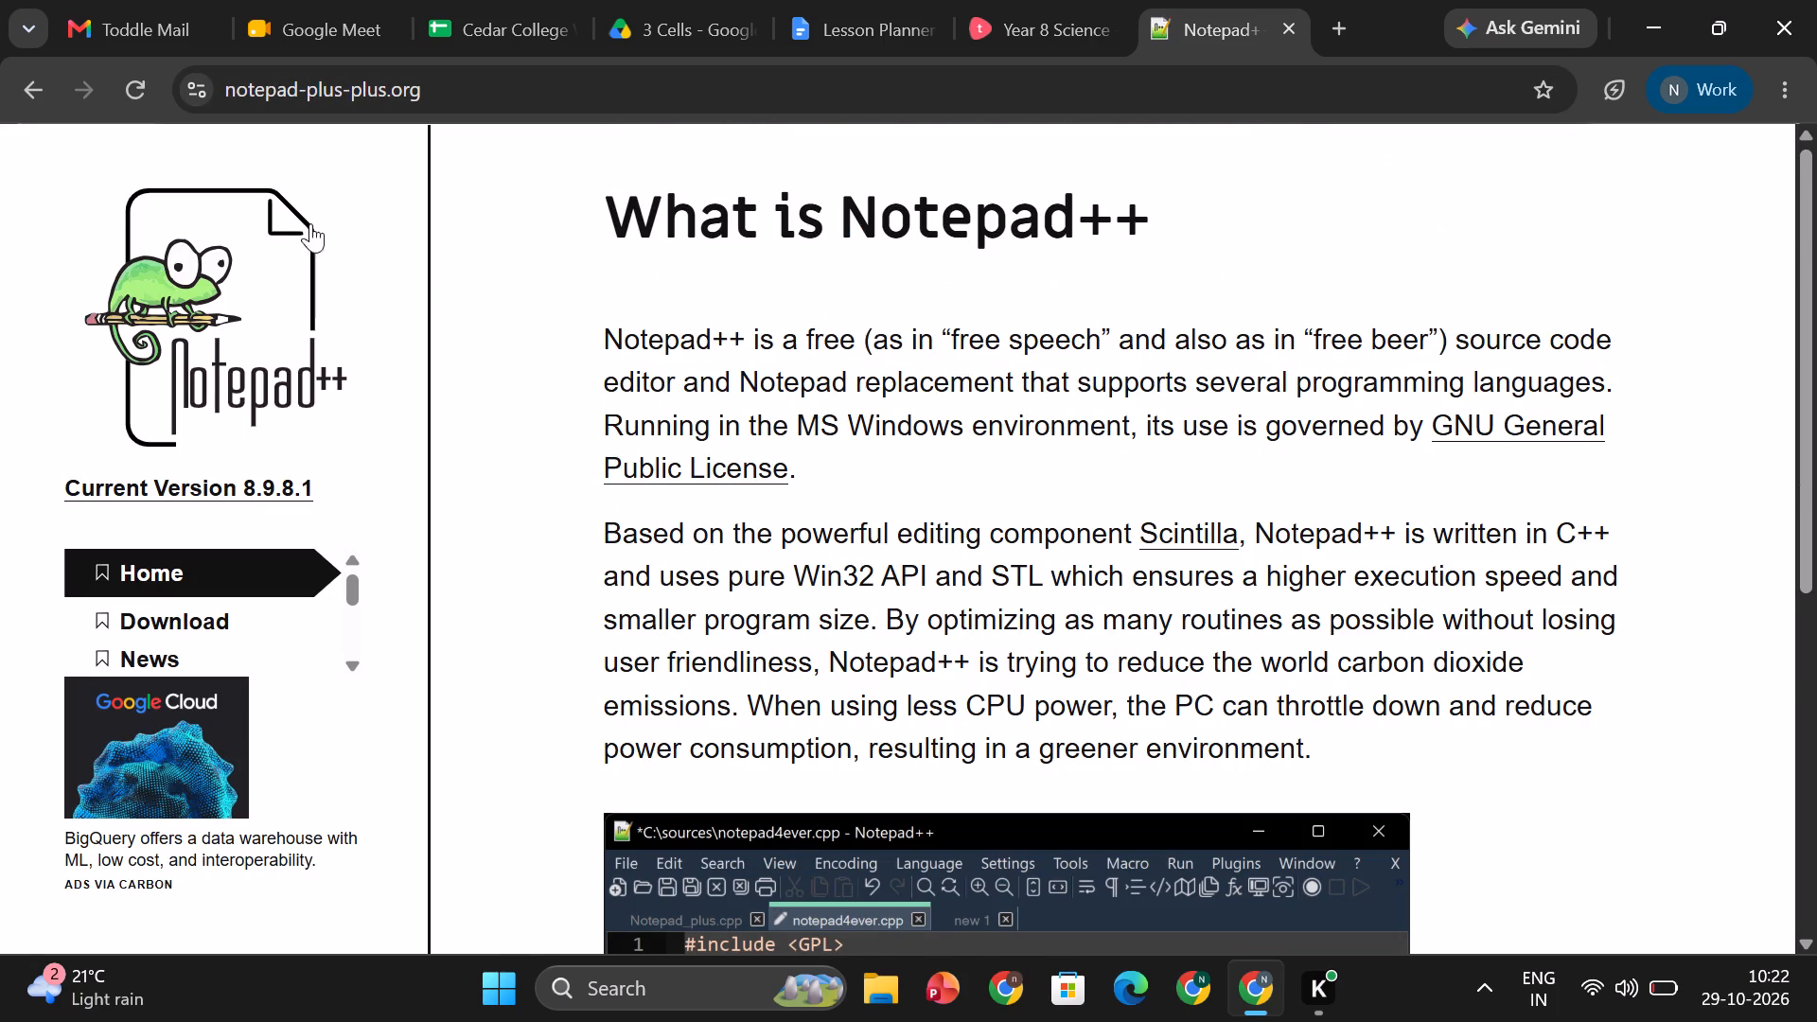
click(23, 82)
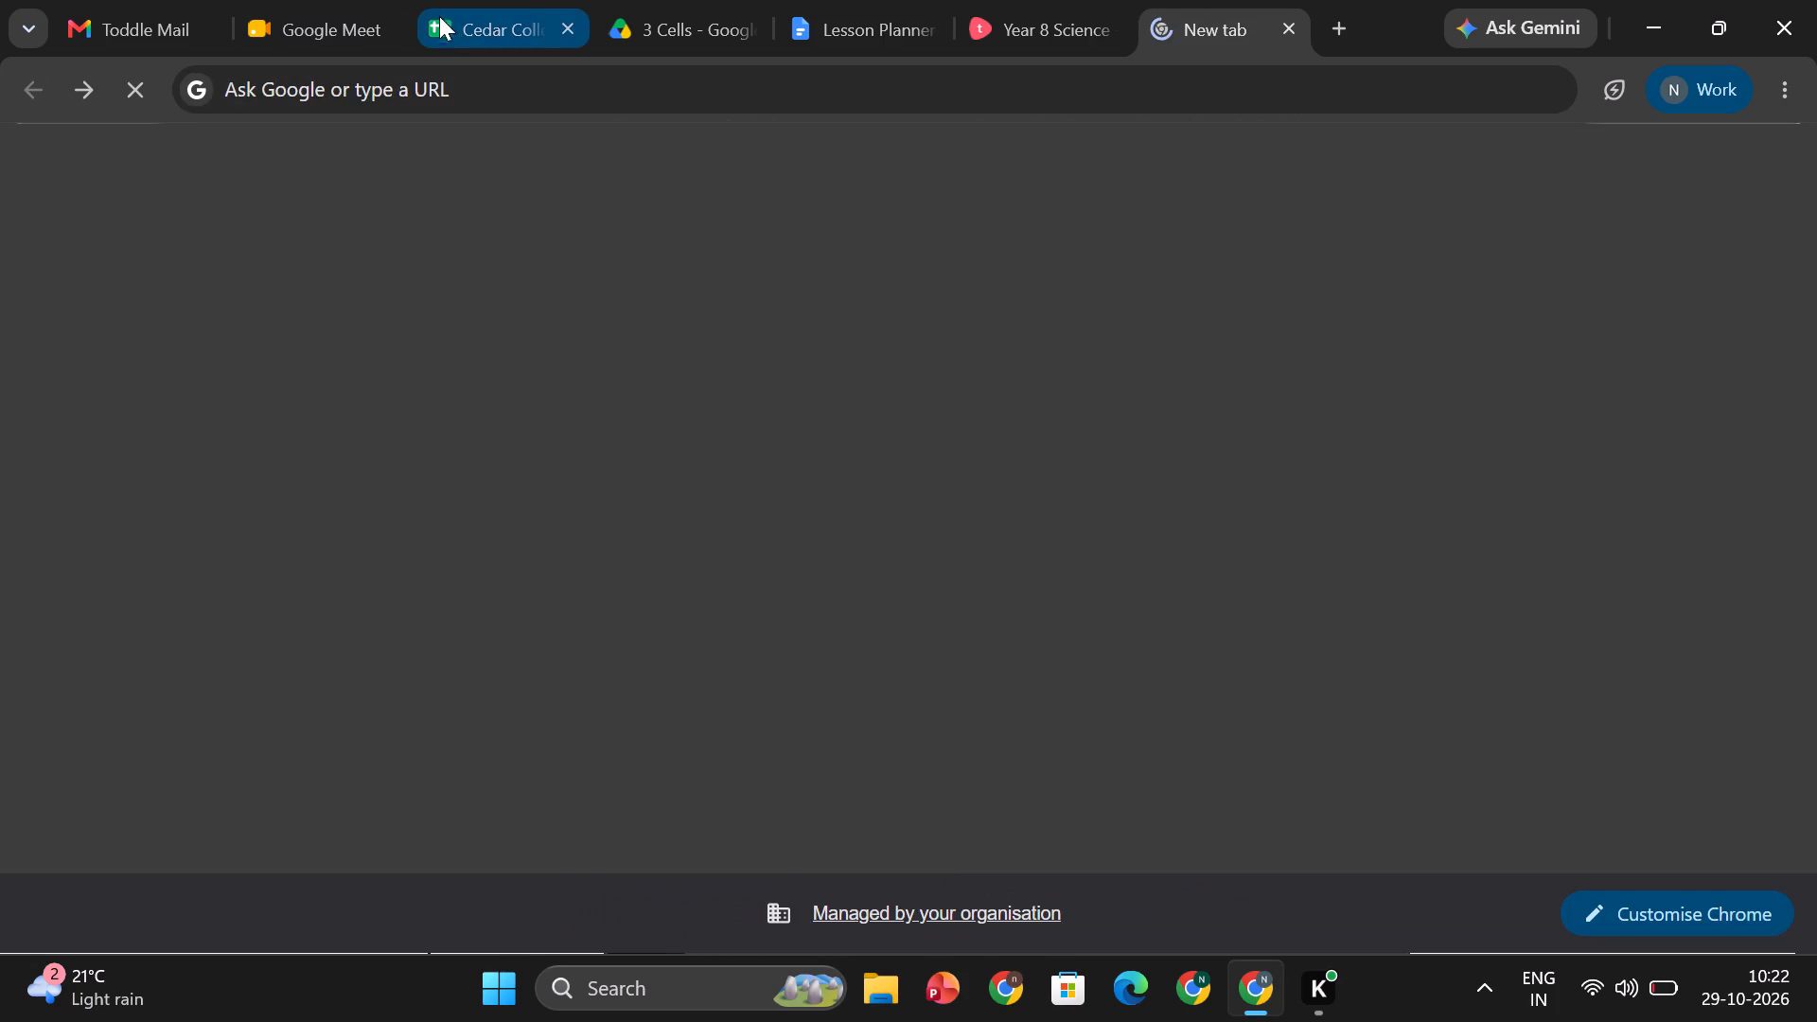
Search the web for "writepad" in the new browser tab and open the online editor at writepad.org.
click(452, 93)
key(w)
text(ritep)
text(af)
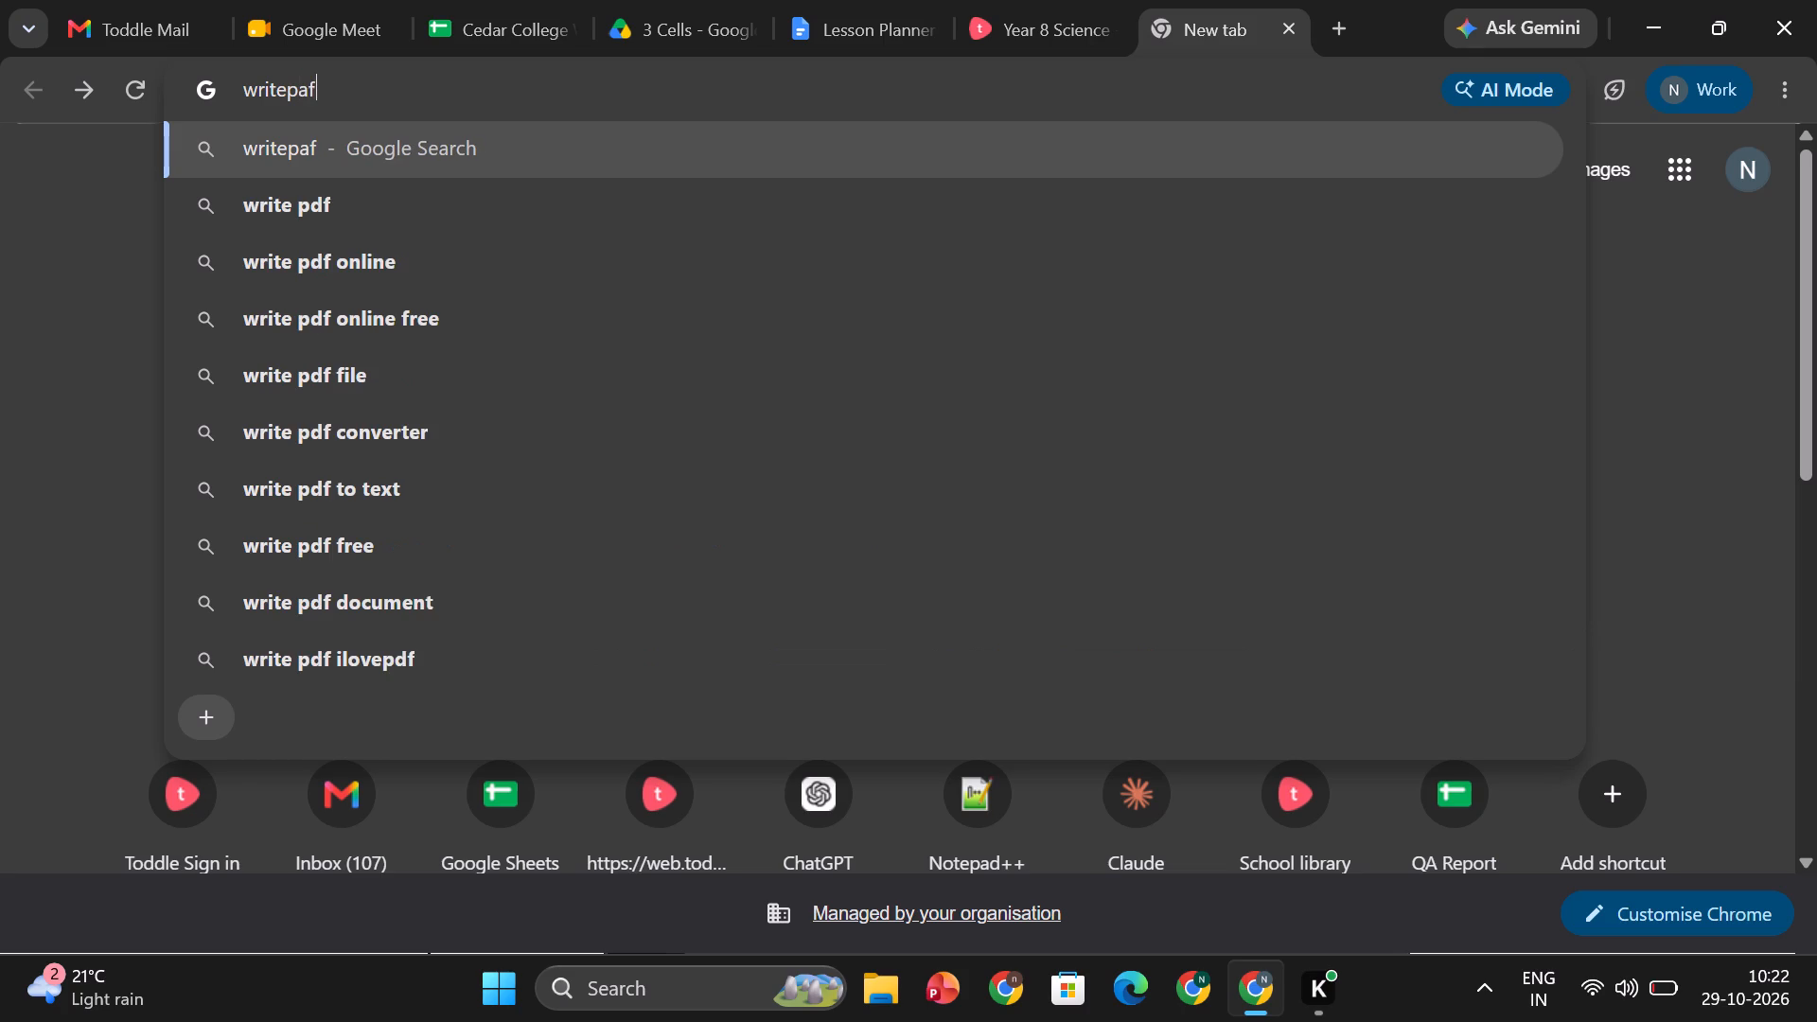
key(BackSpace)
key(d)
key(Return)
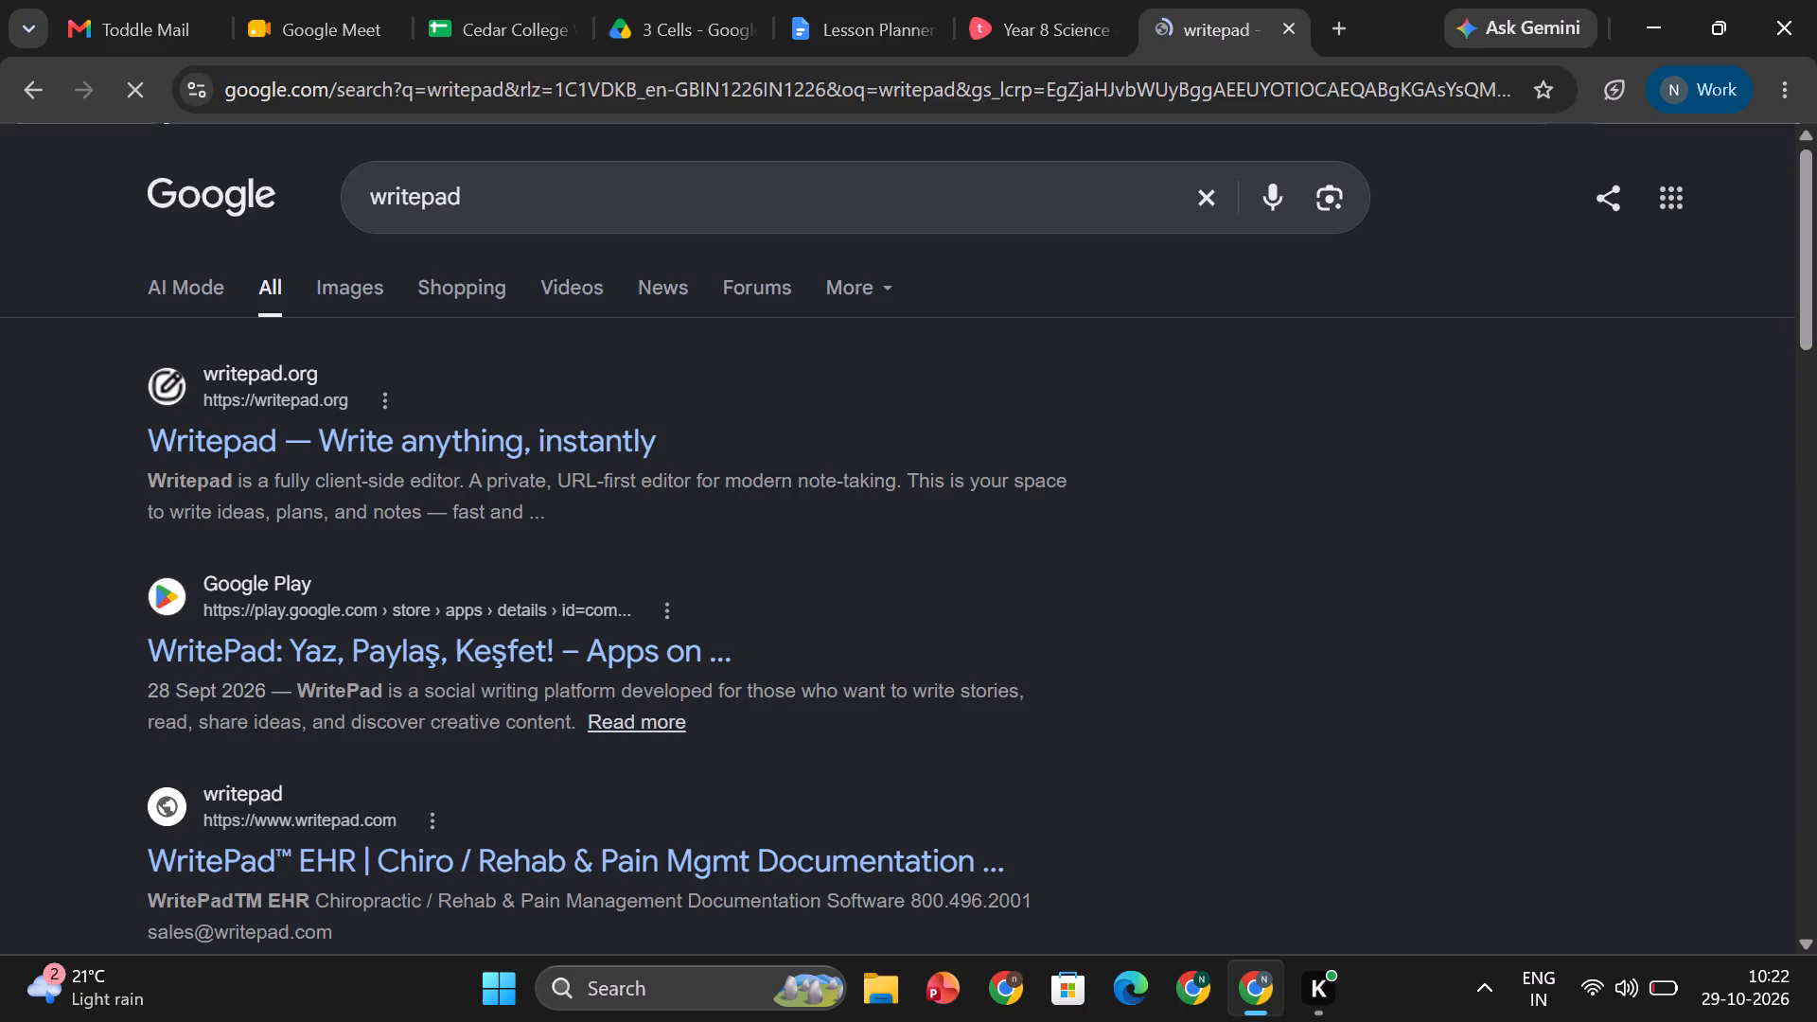
click(484, 439)
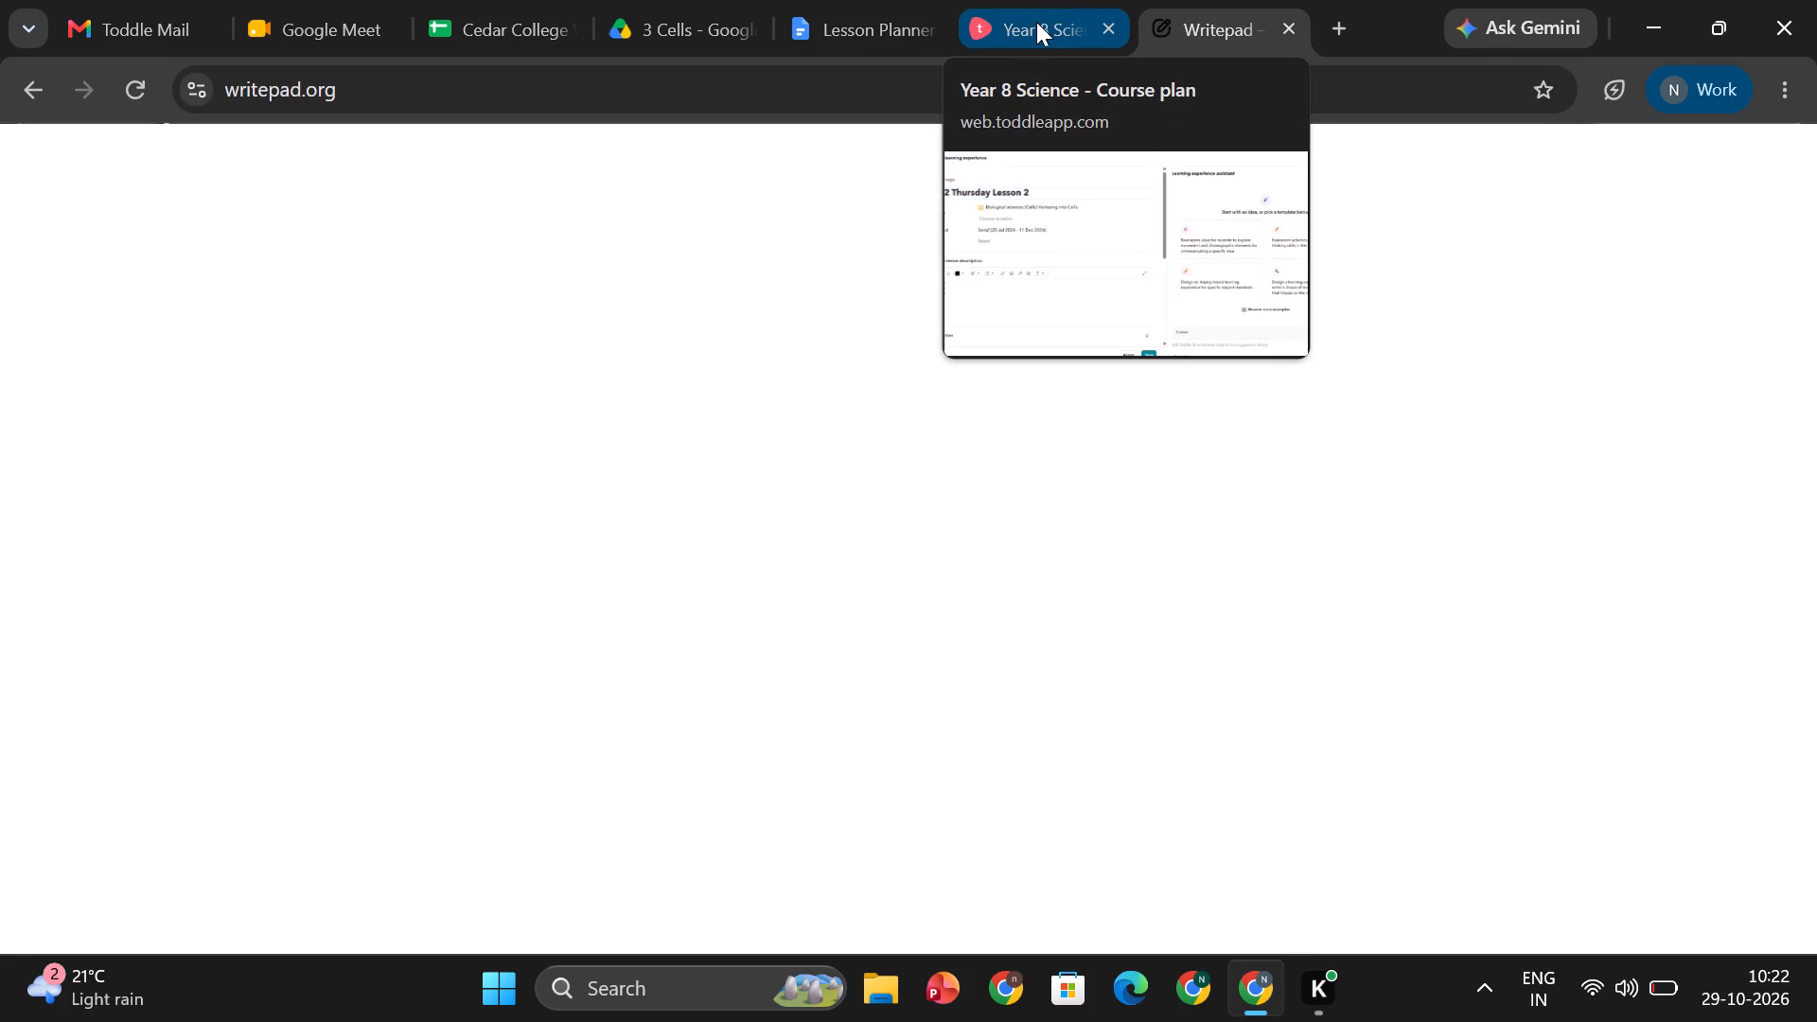
Copy the title "Activity 2 Thursday Lesson 2" from Toddle and replace all of Writepad's welcome text with it.
click(1036, 22)
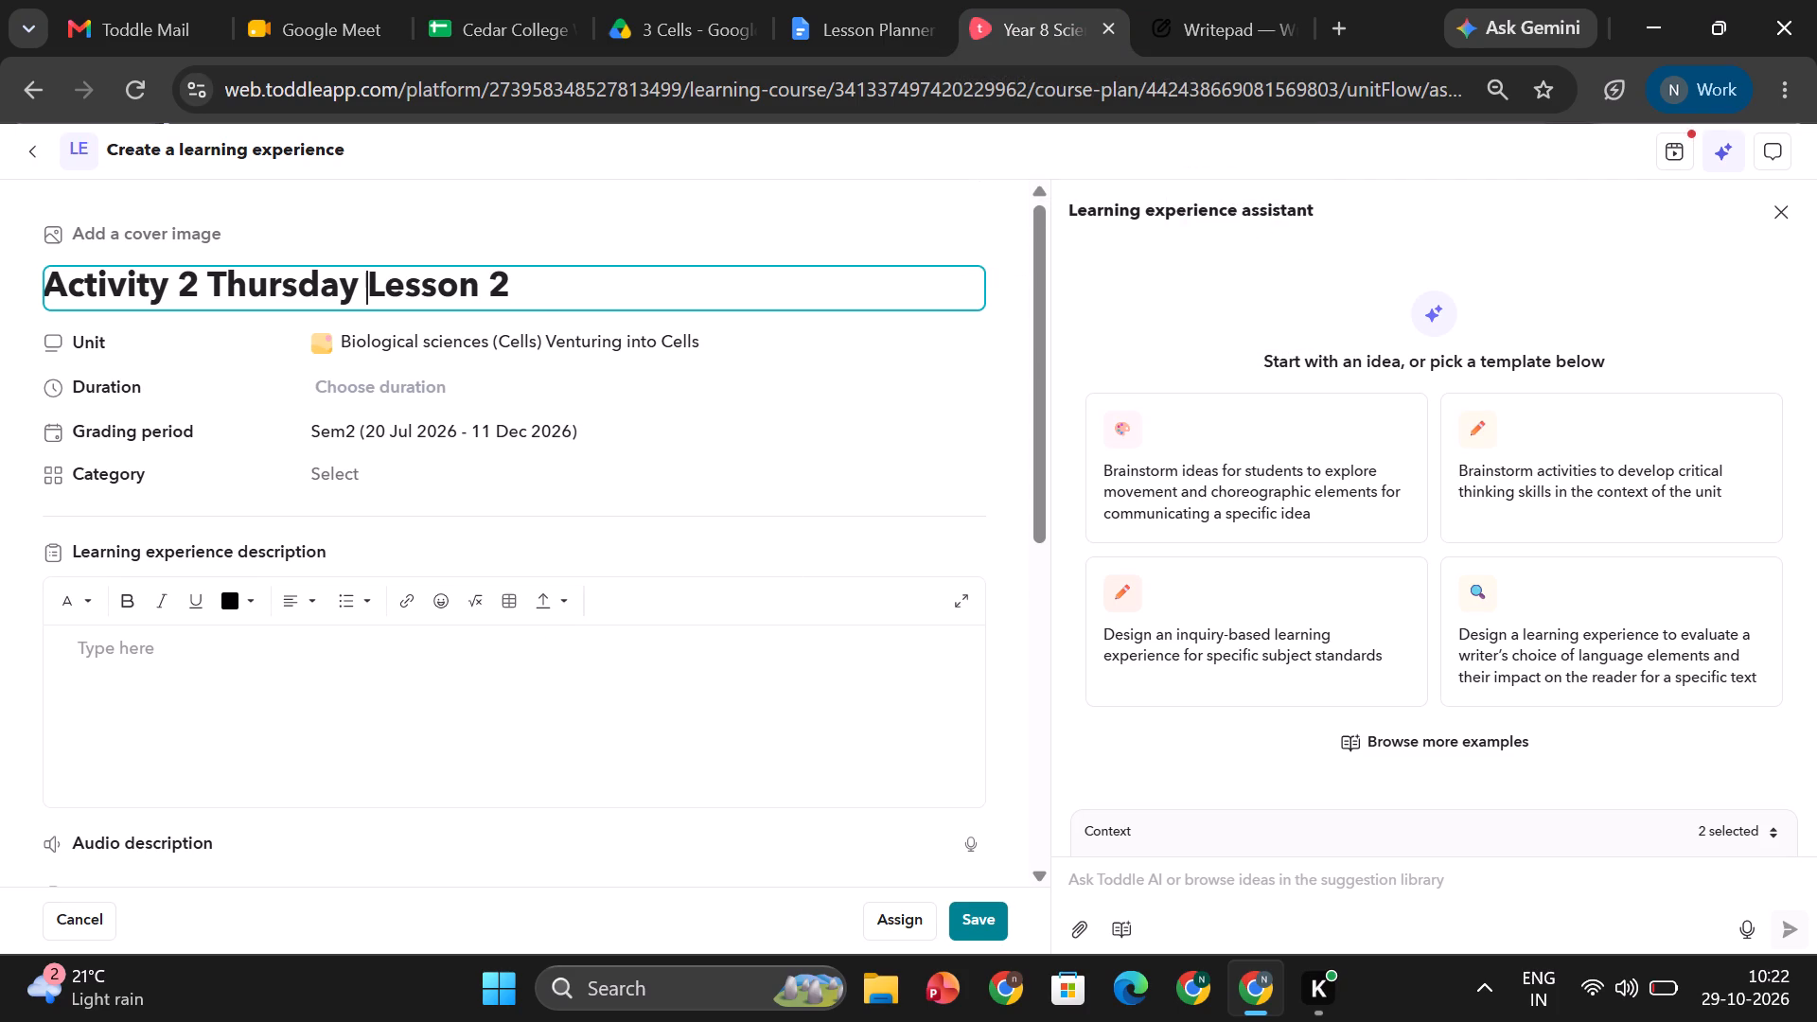
drag(532, 278, 45, 317)
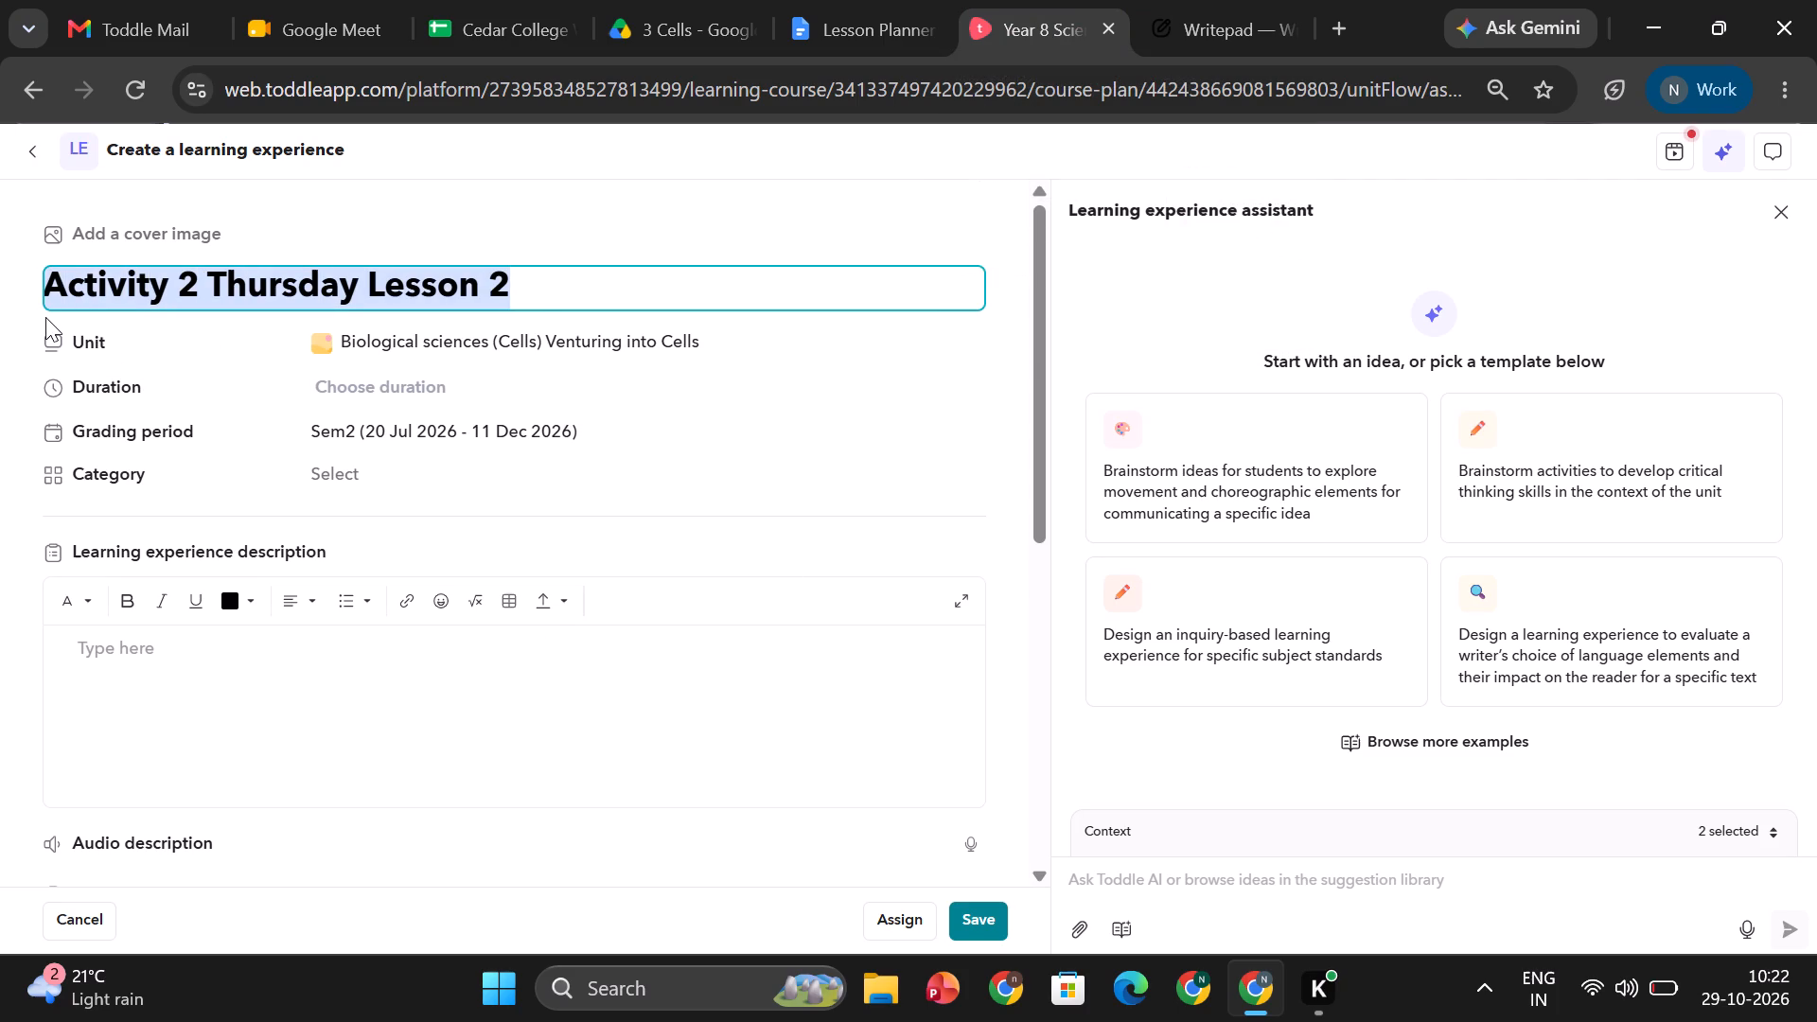
key(ctrl+c)
click(1224, 2)
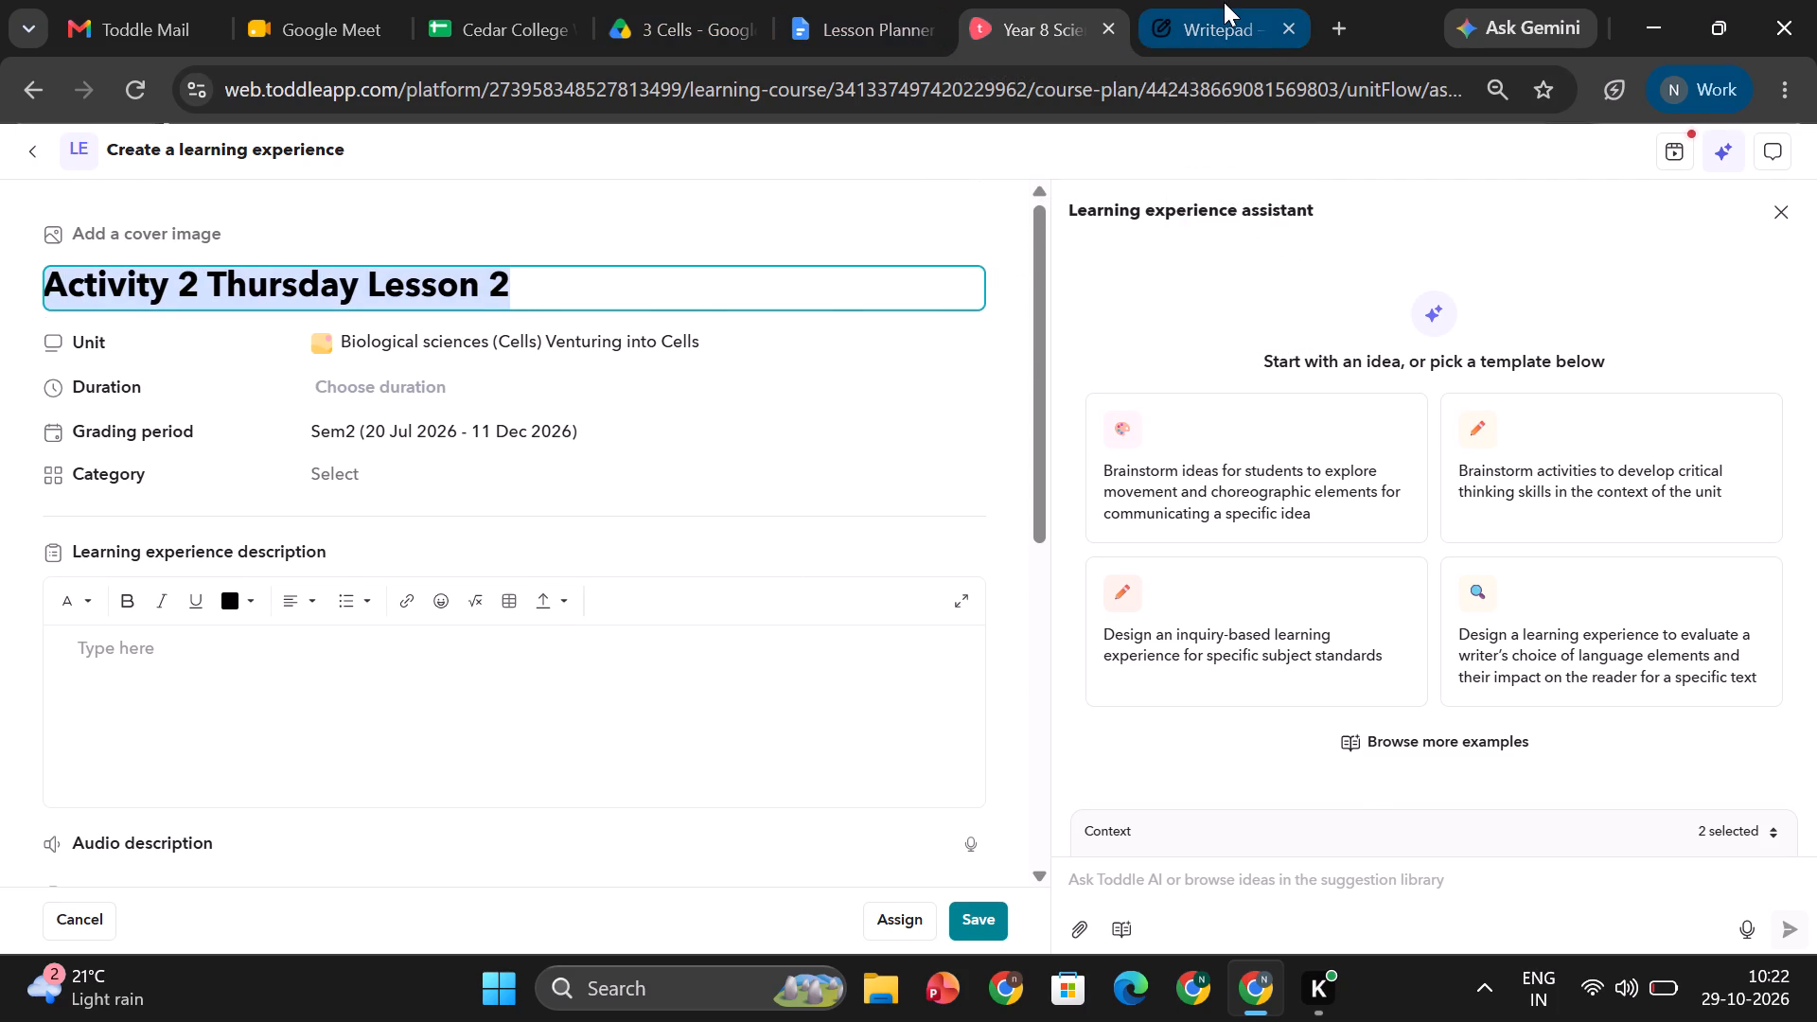
scroll(878, 601, down, 6)
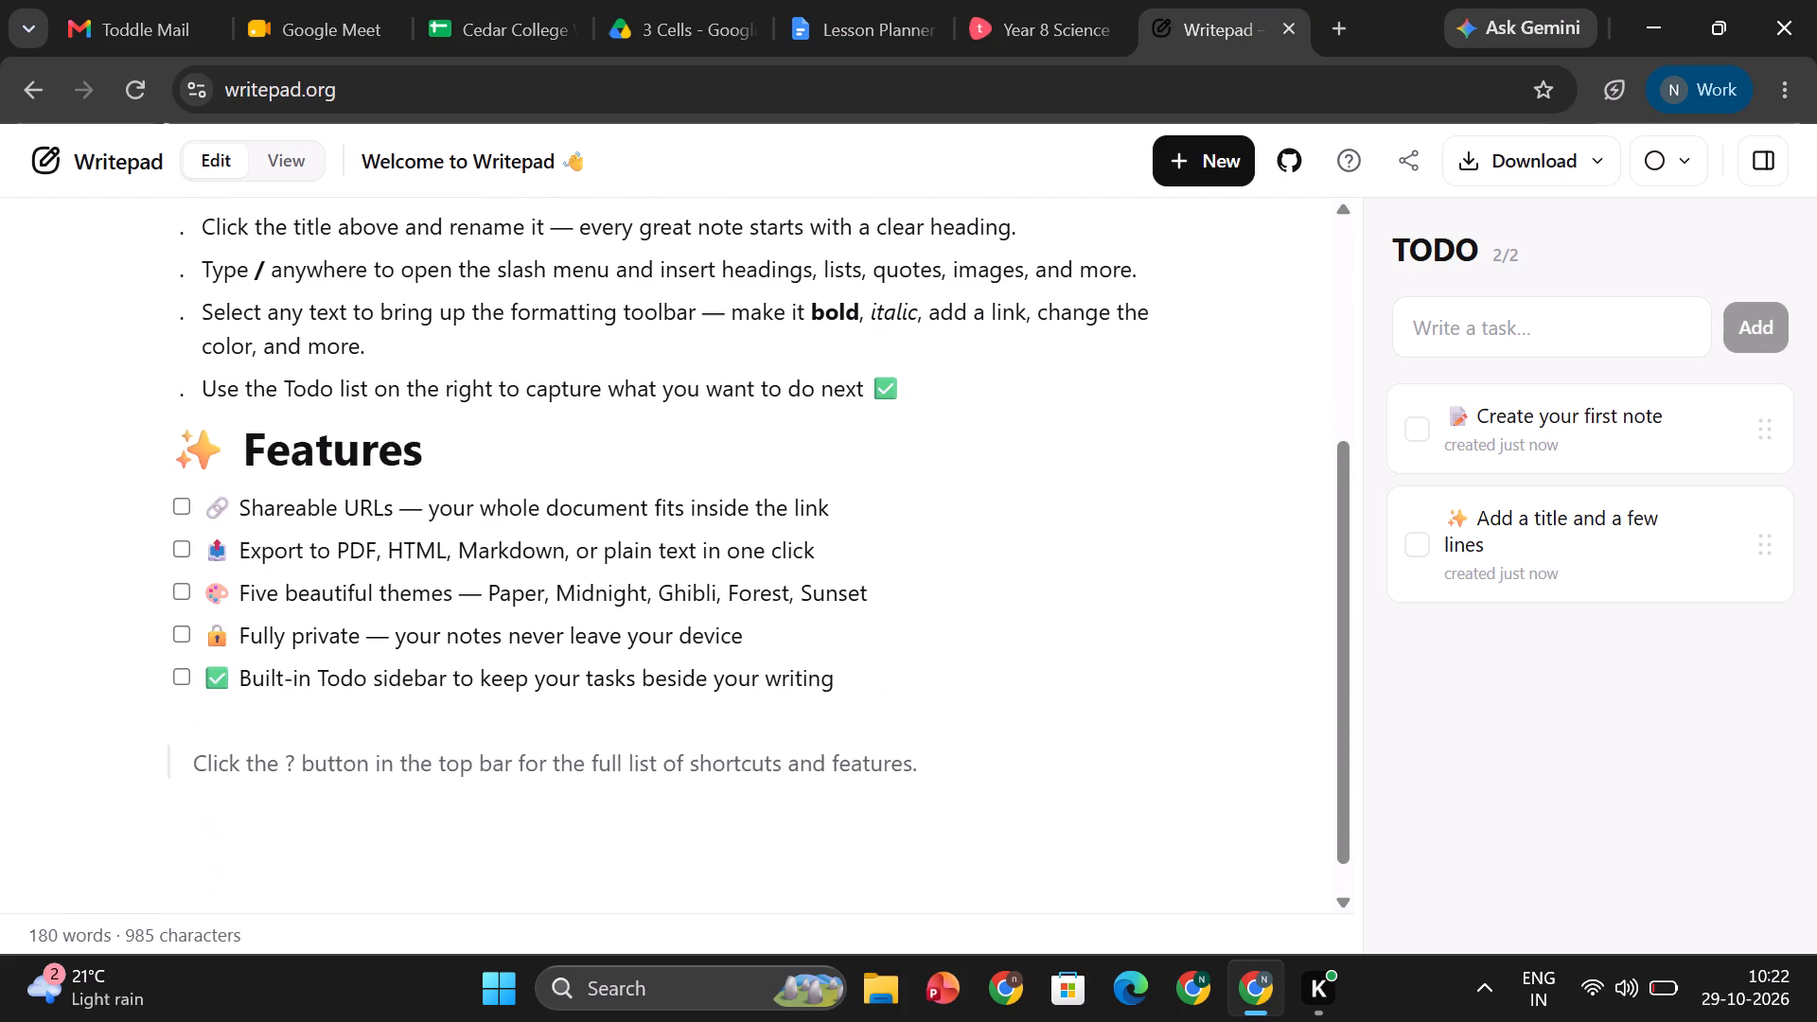
scroll(944, 721, up, 5)
scroll(944, 721, down, 1)
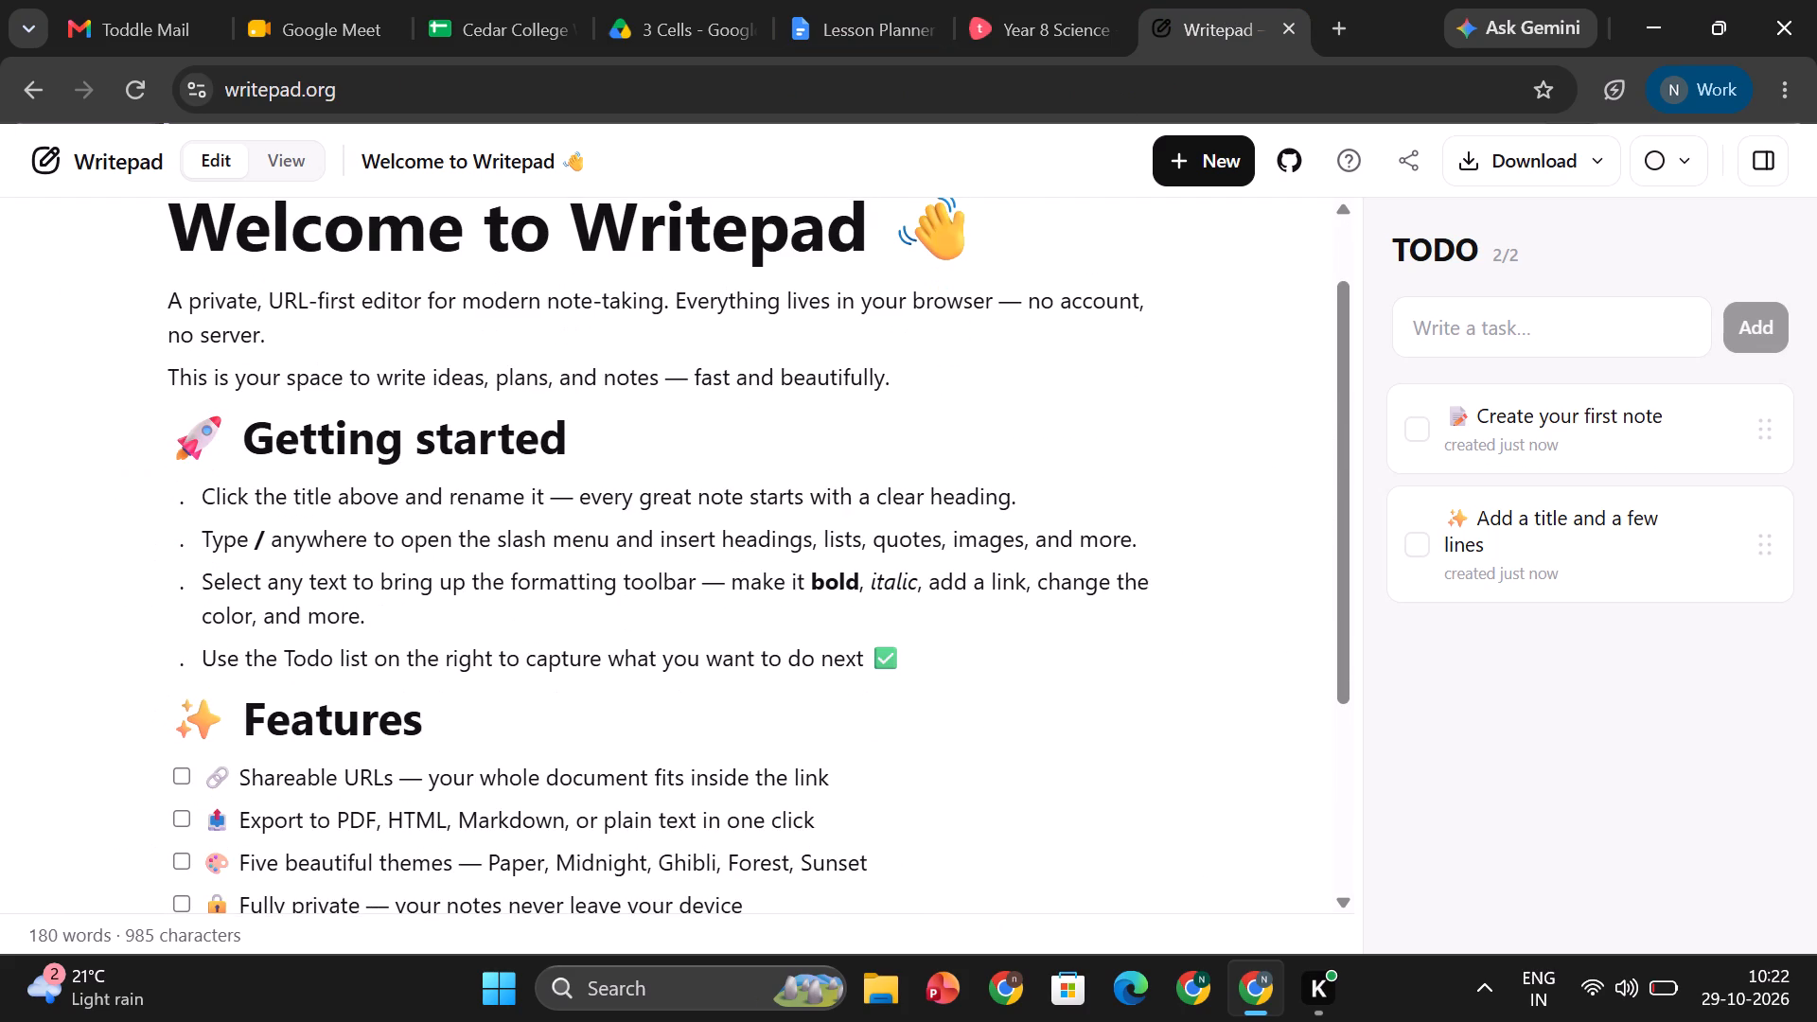
click(1000, 735)
key(ctrl+a)
key(BackSpace)
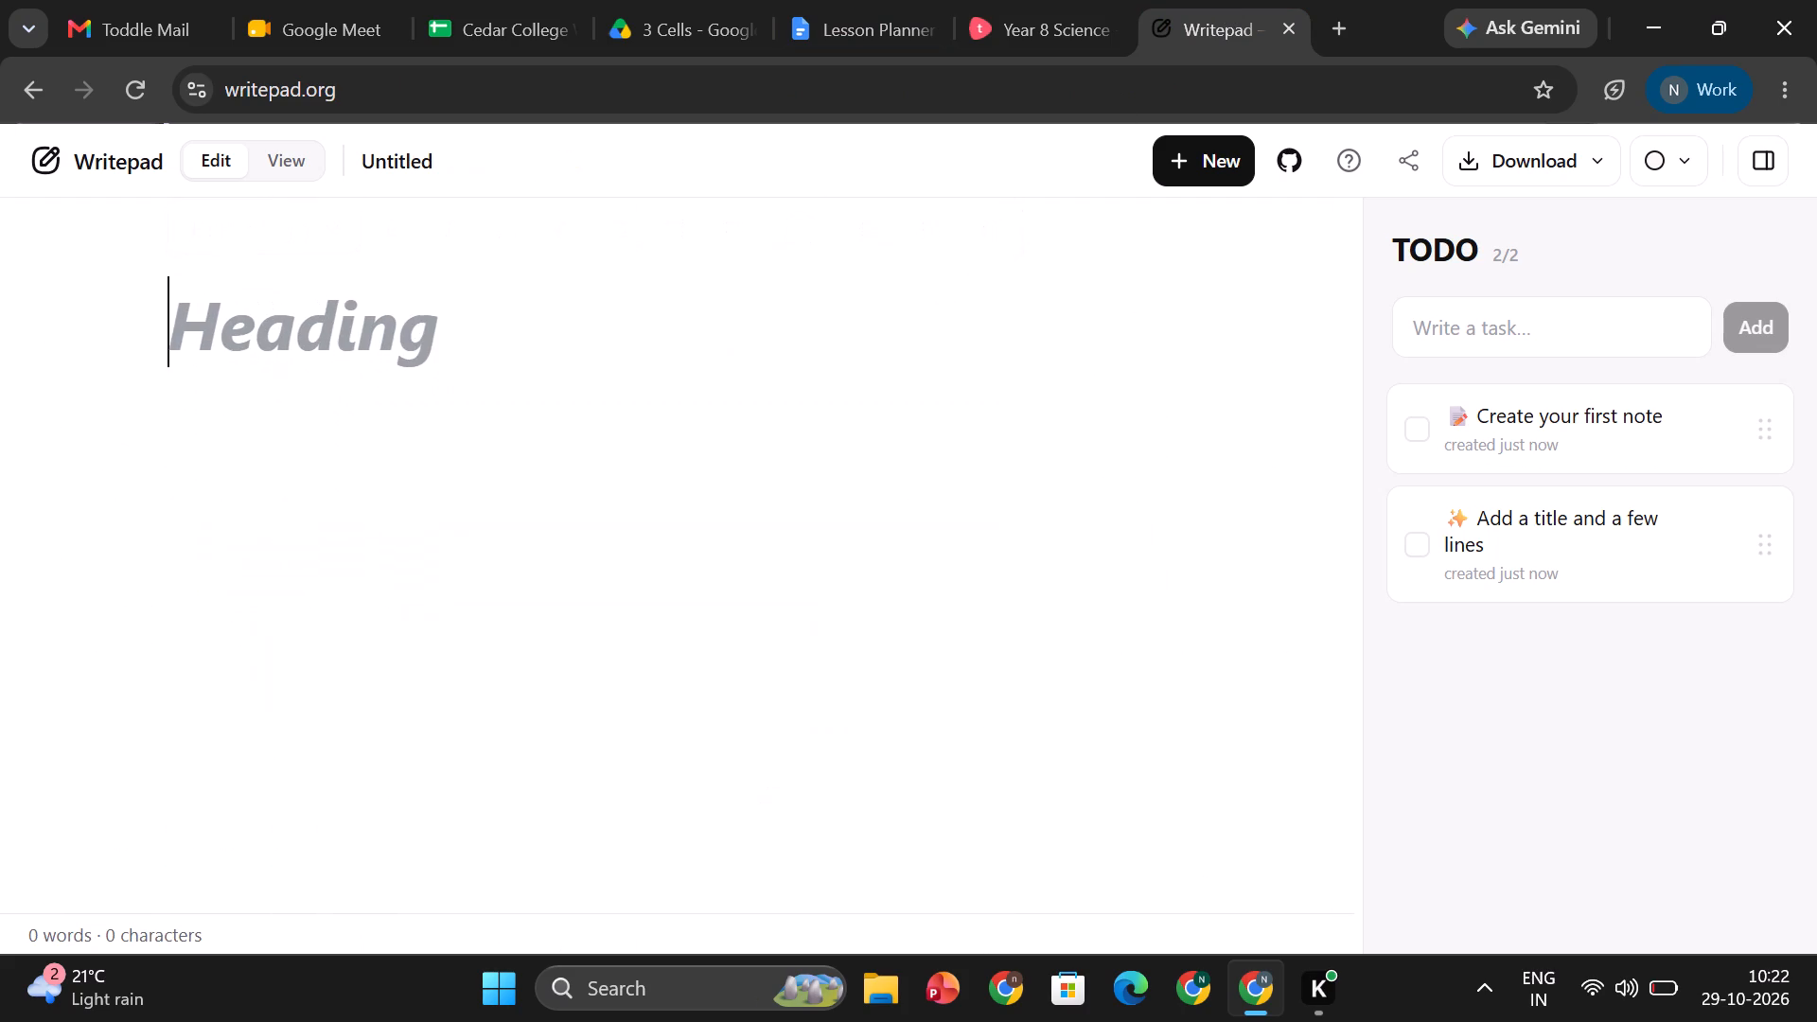
key(ctrl+v)
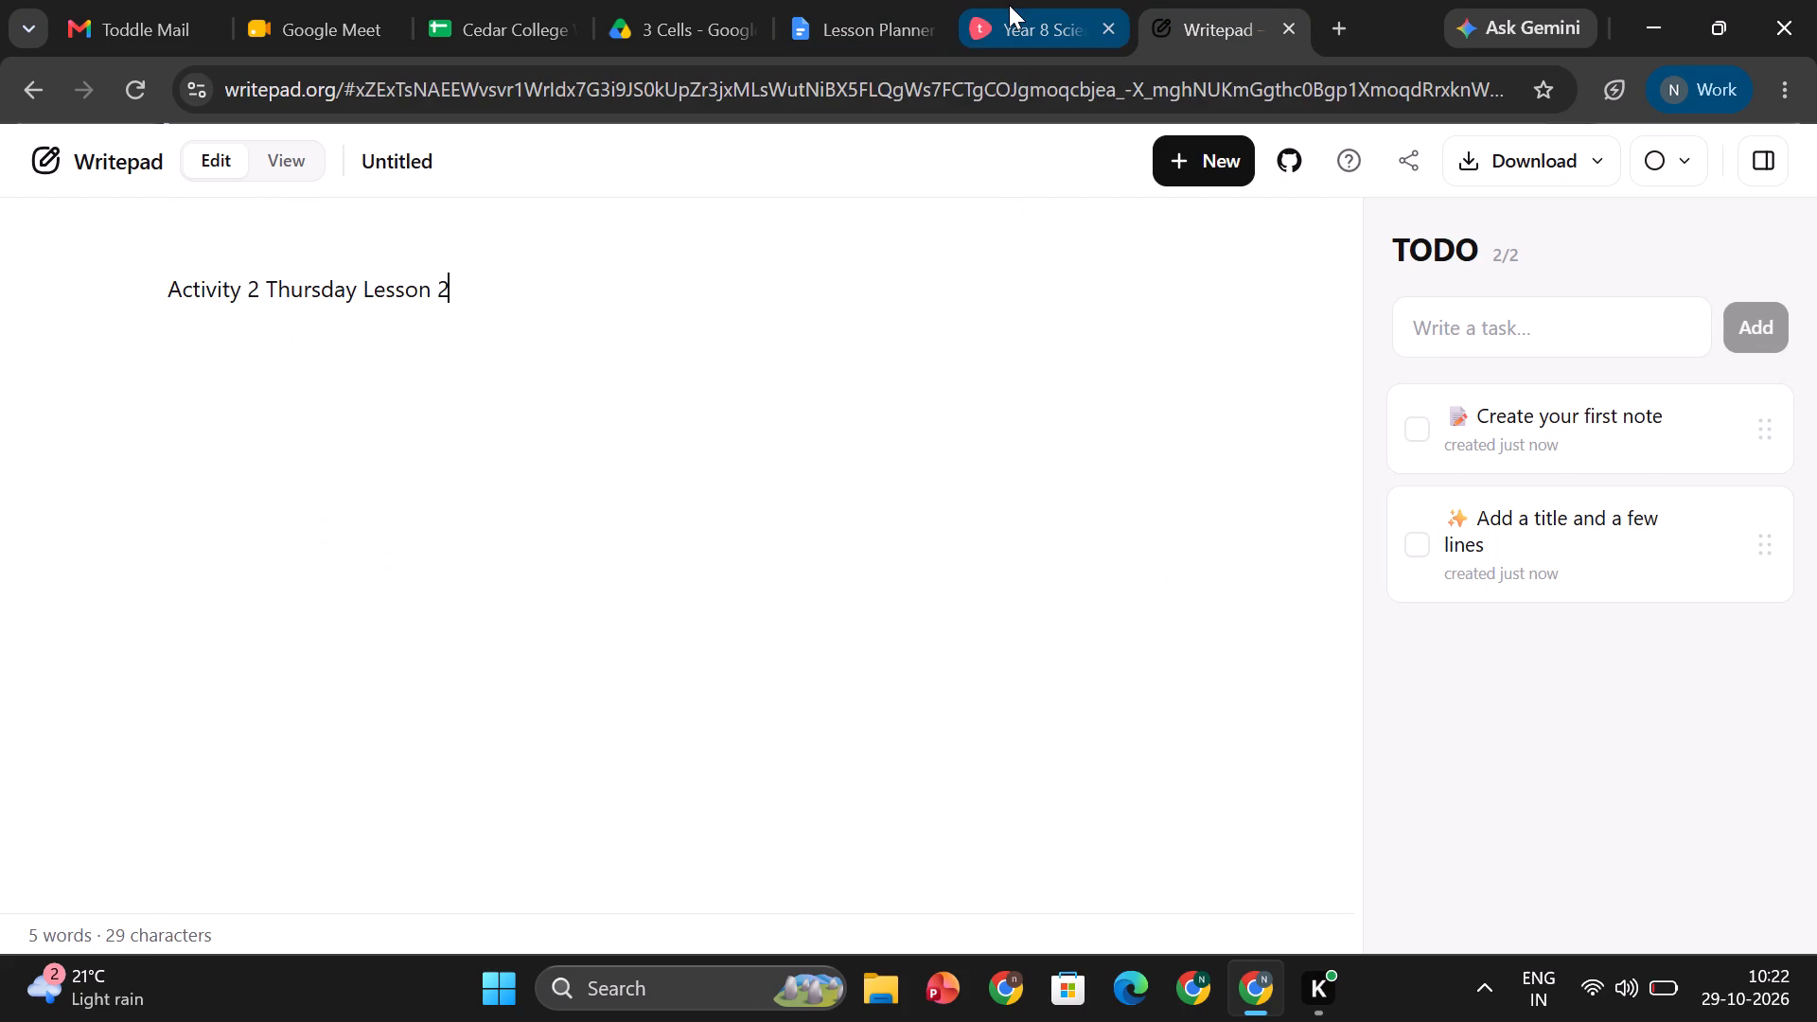
Switch back to Toddle and save the new "Activity 2 Thursday Lesson 2" learning experience.
click(1009, 5)
click(972, 923)
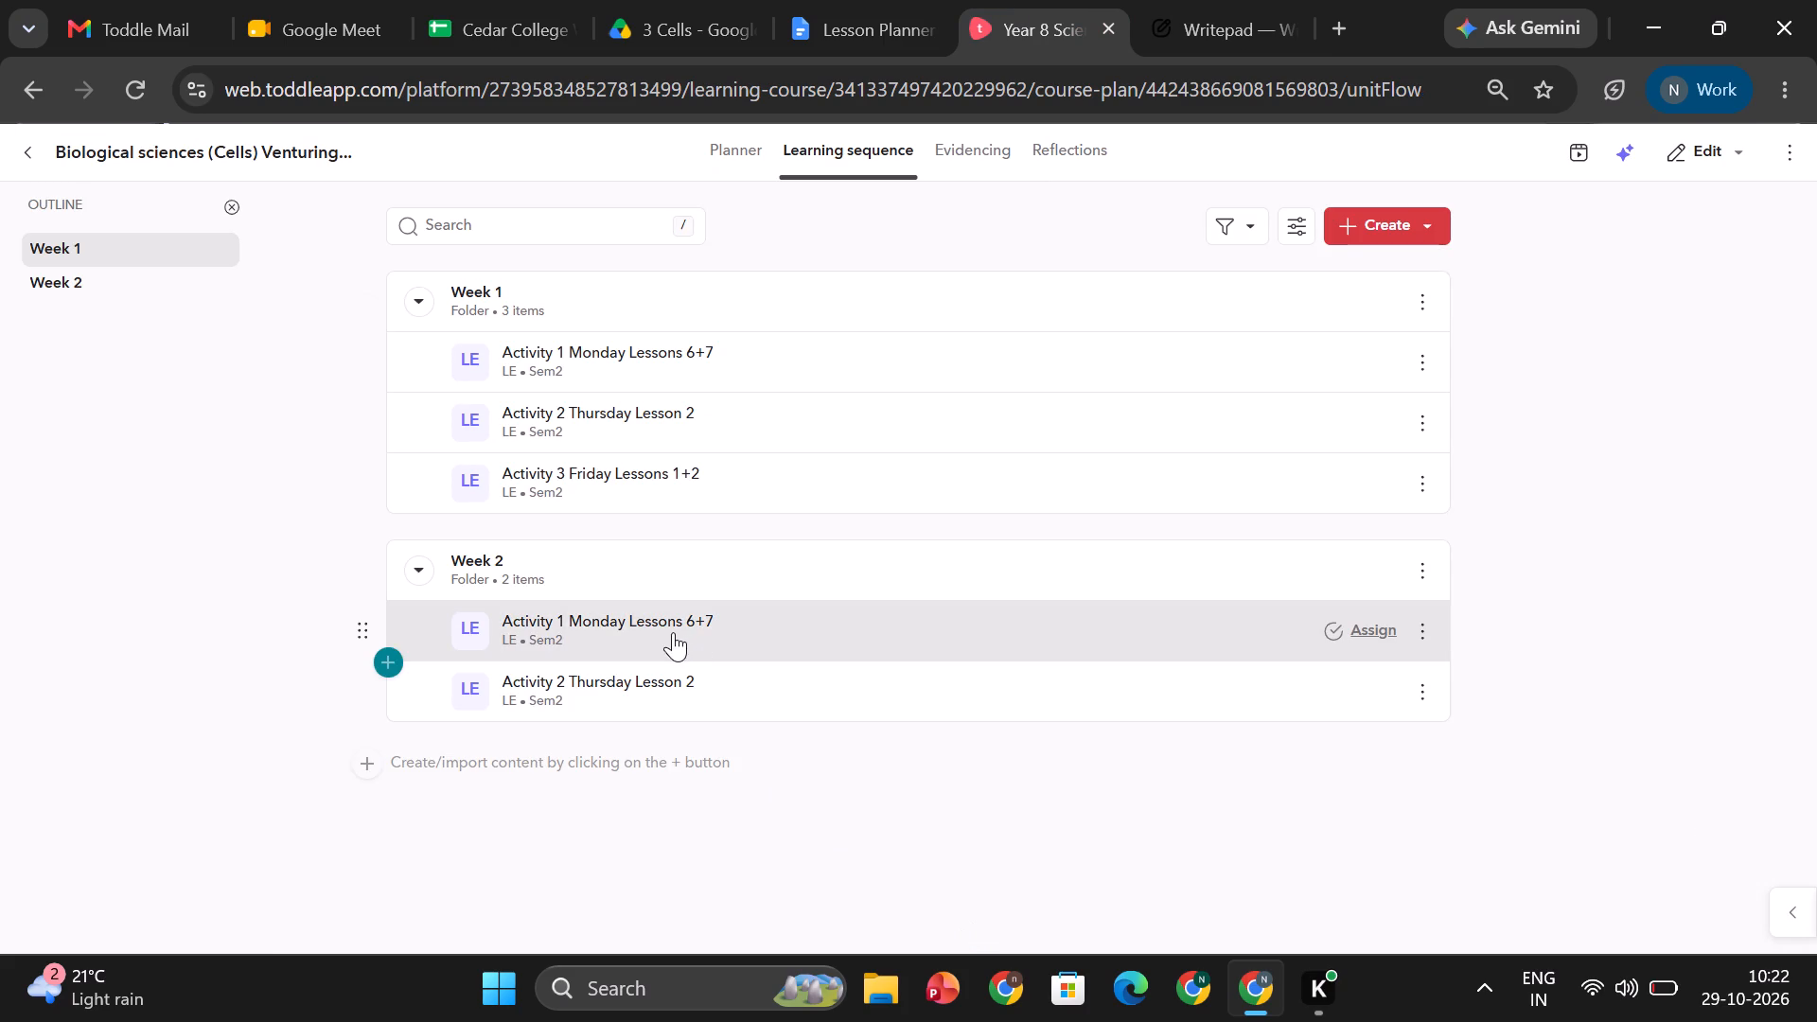
Copy Week 2's title "Activity 1 Monday Lessons 6+7" onto its own line above Activity 2 in Writepad, and update the activity in Toddle.
click(673, 632)
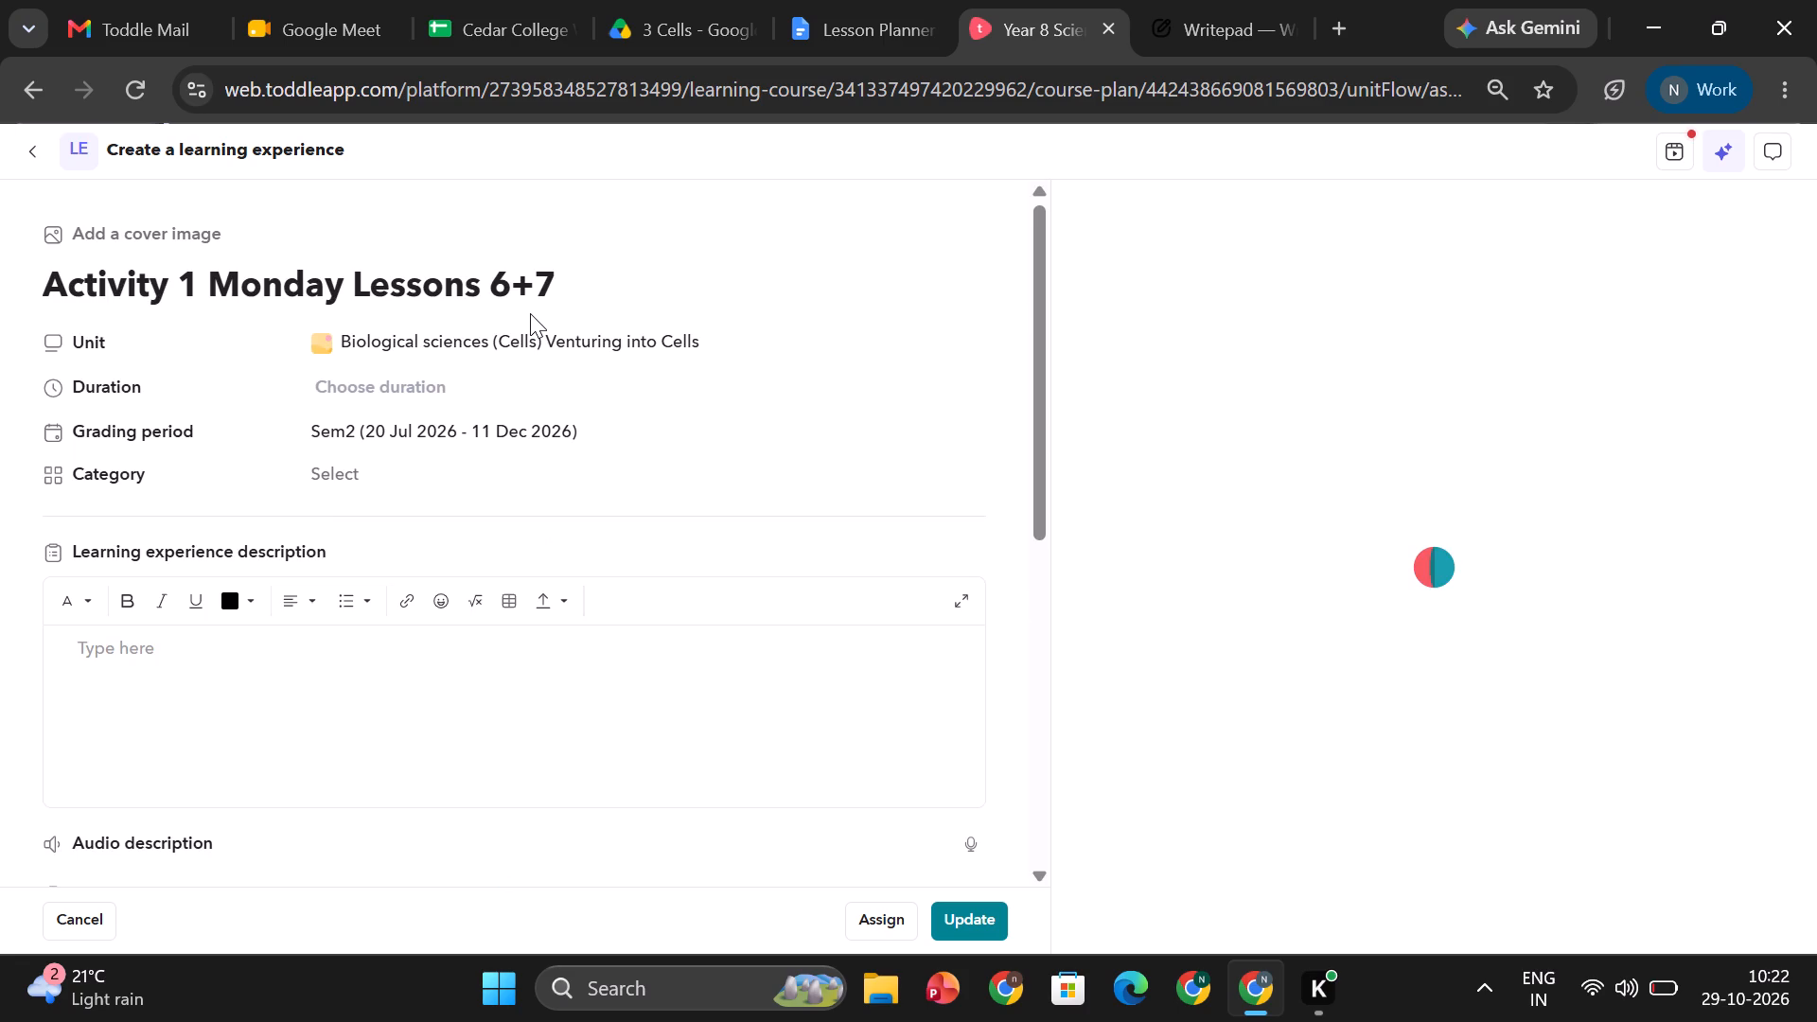
drag(554, 280, 35, 347)
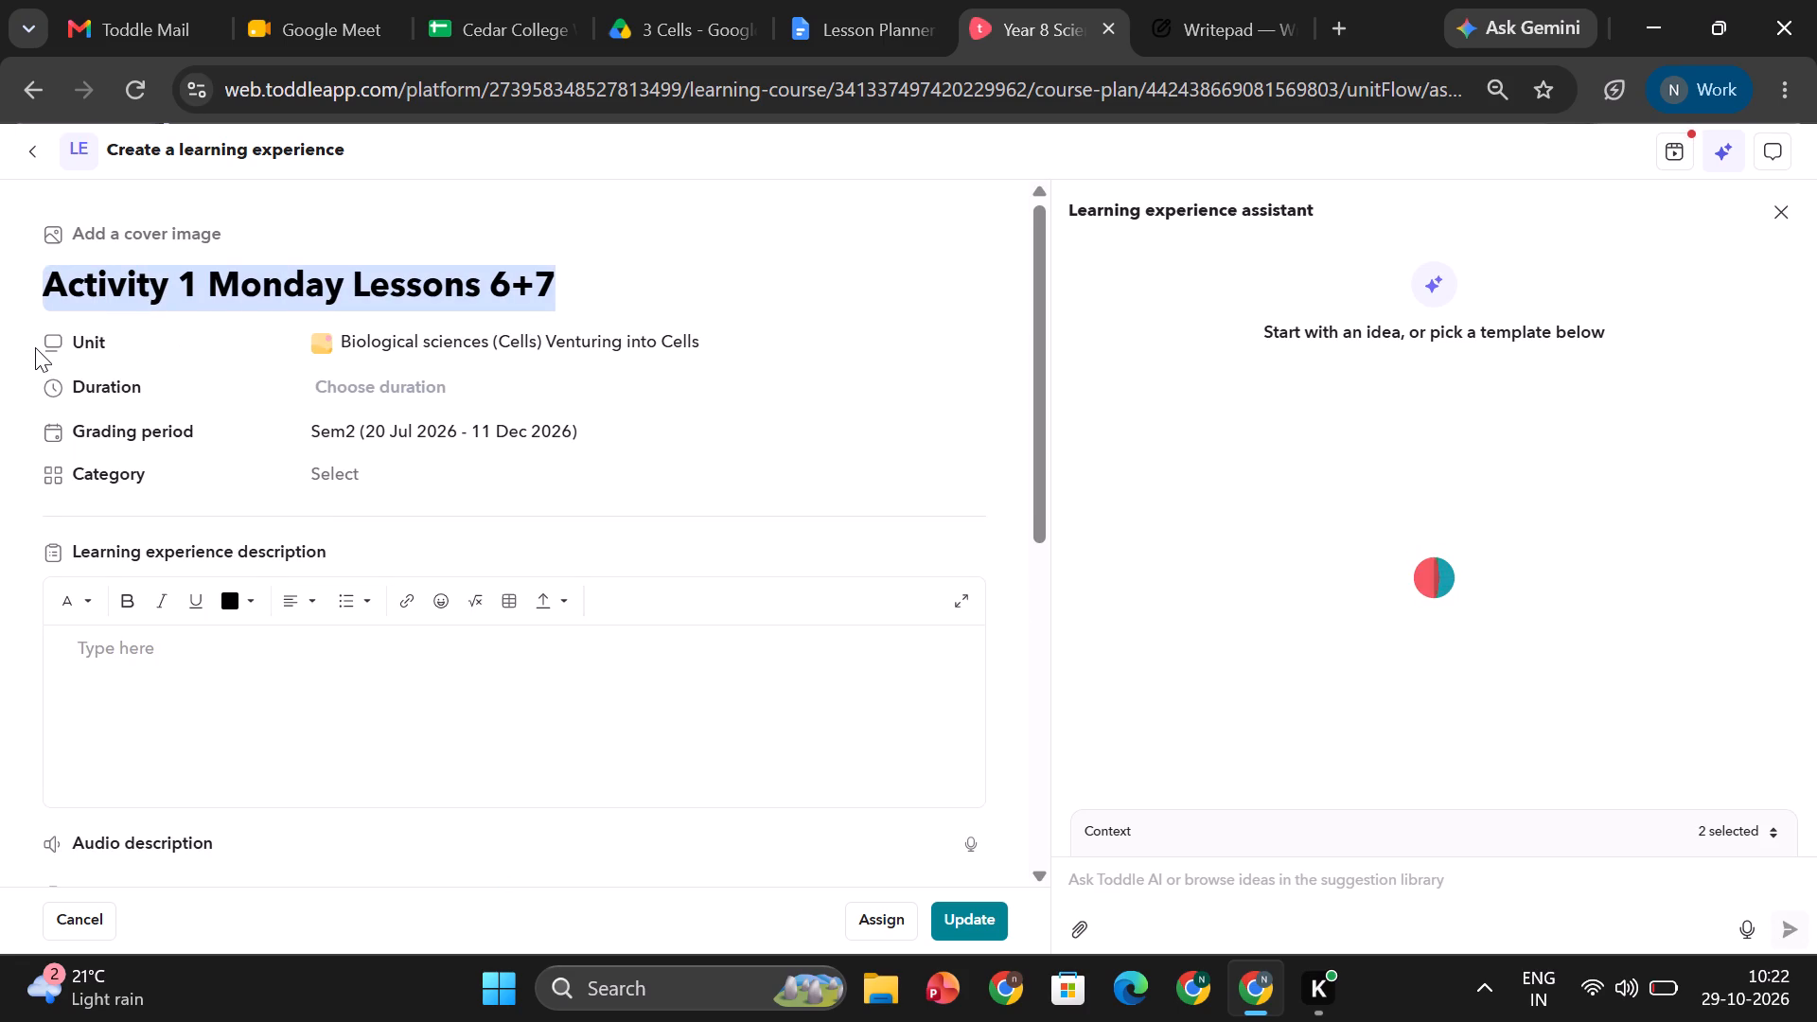
key(ctrl+c)
click(1276, 0)
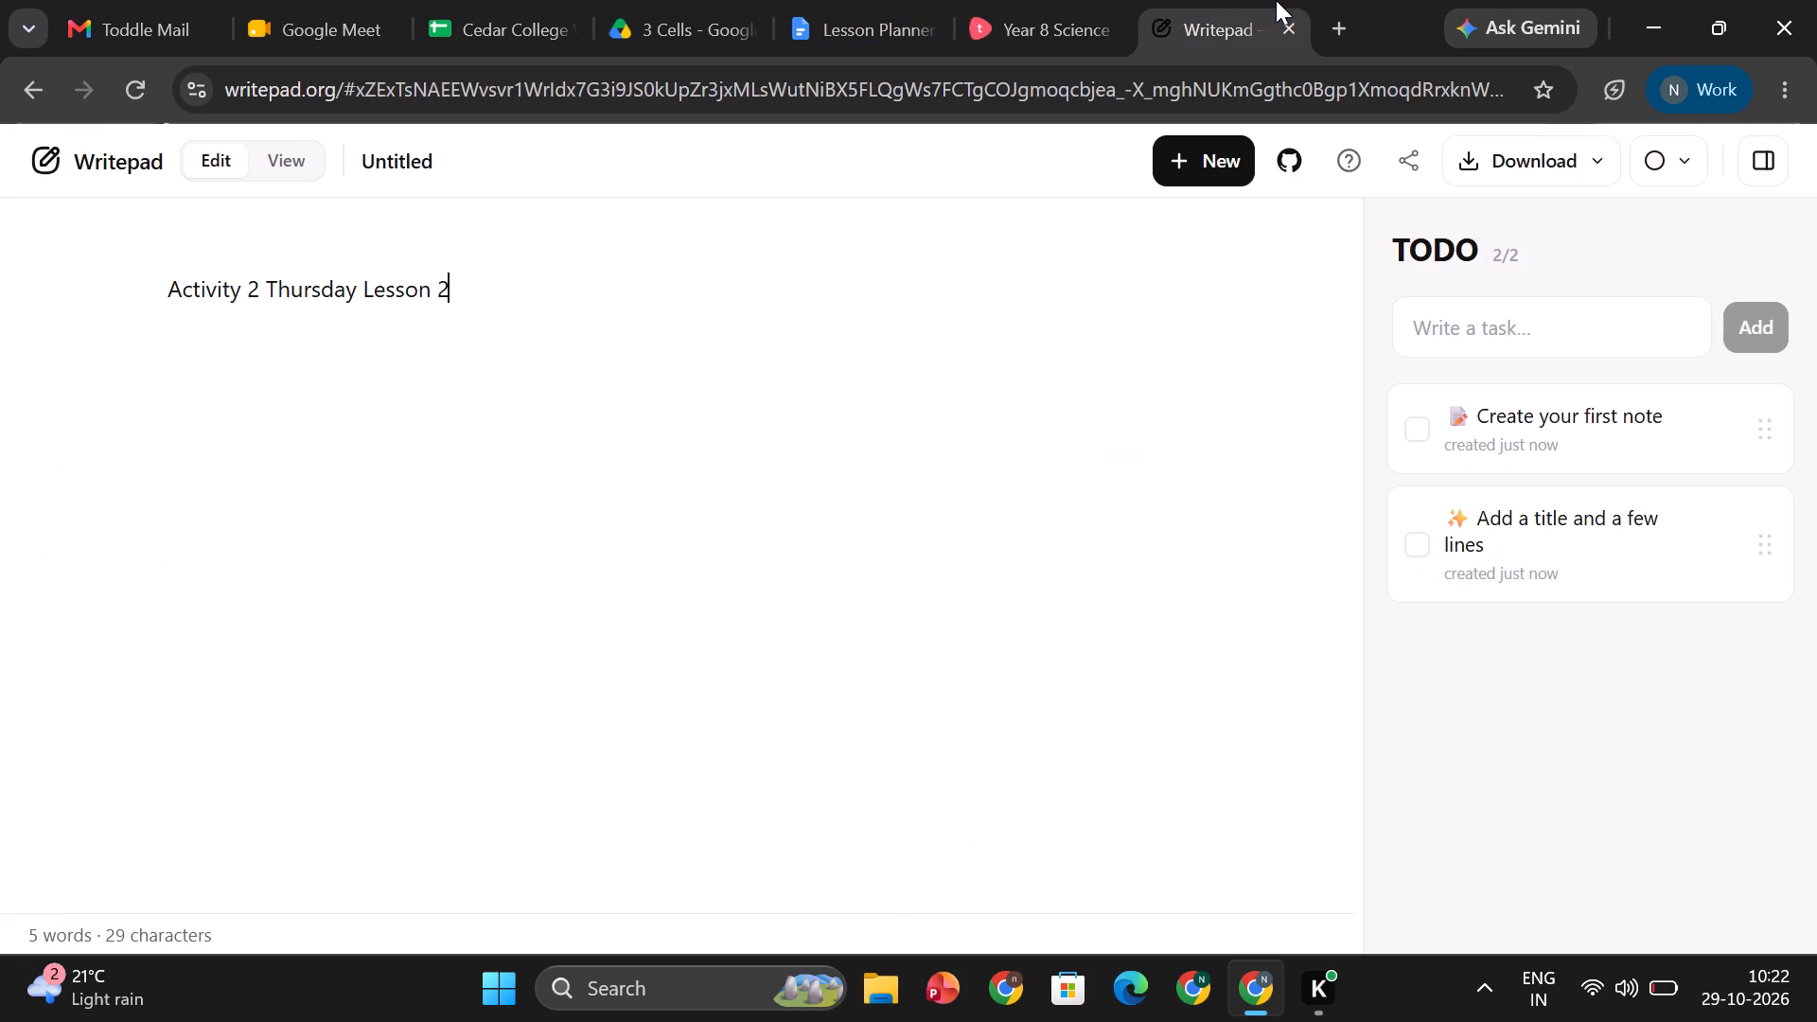
click(269, 260)
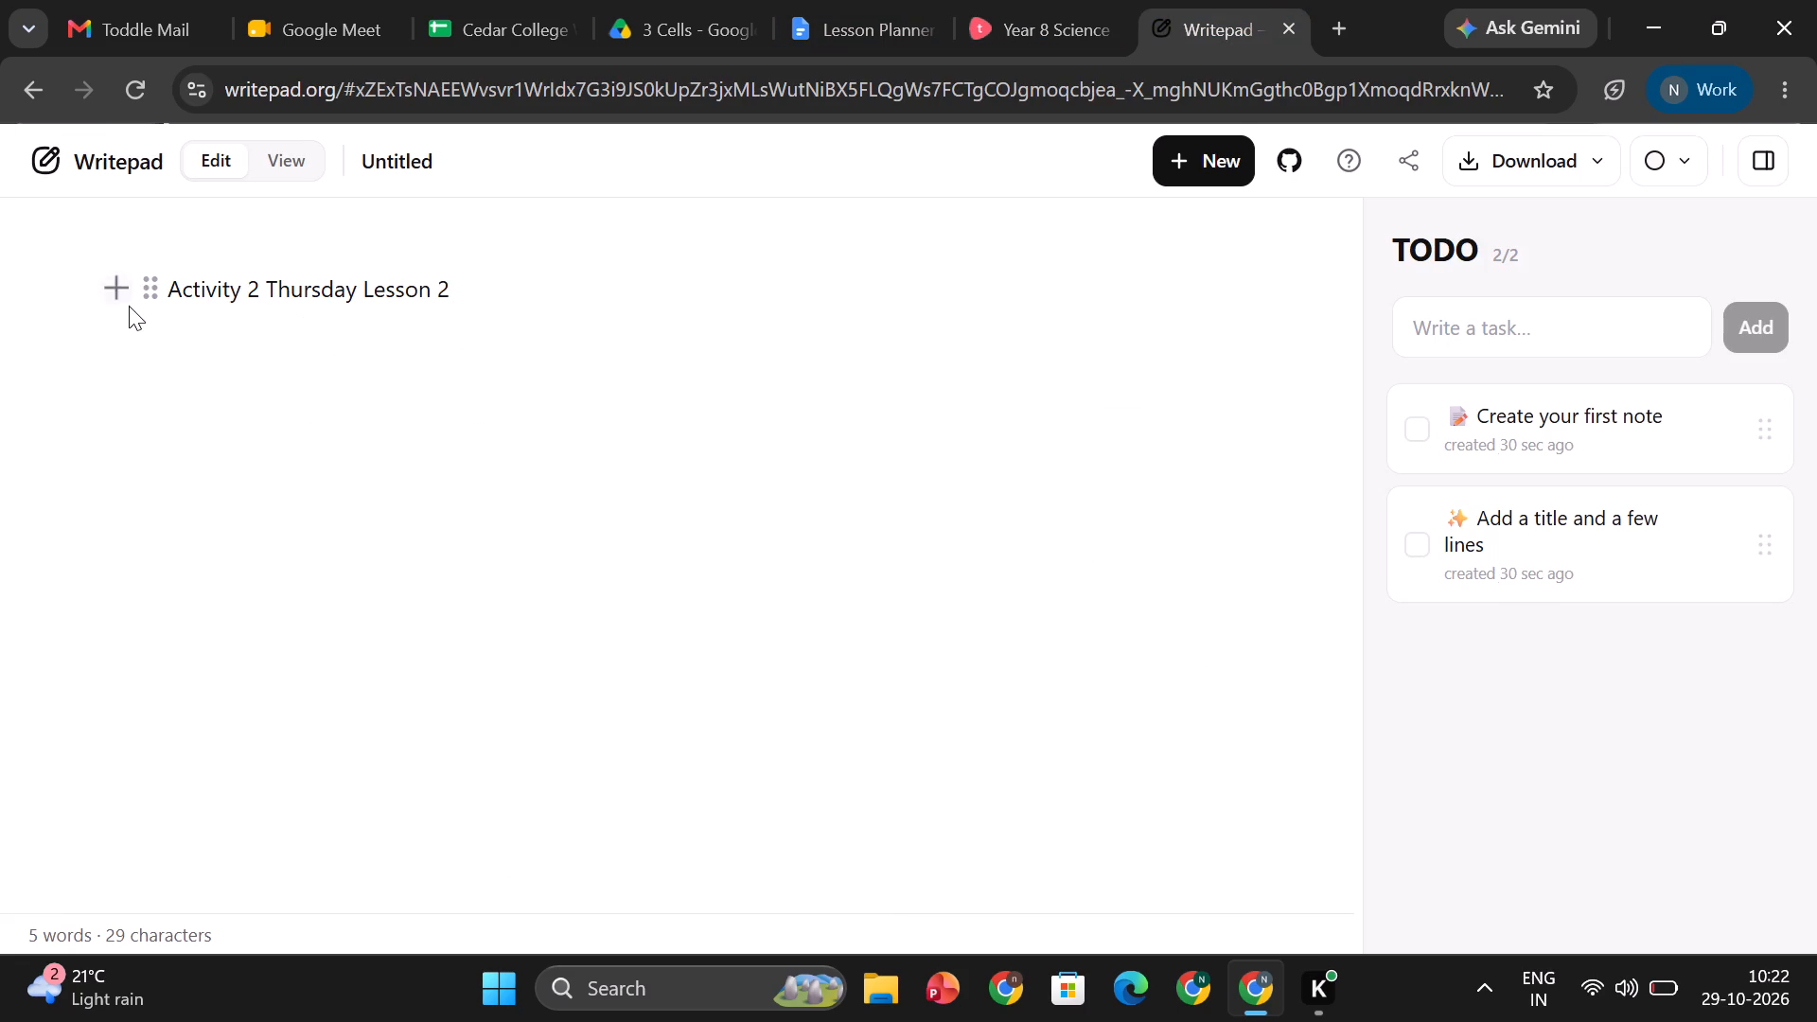
click(168, 291)
key(ctrl+v)
key(Return)
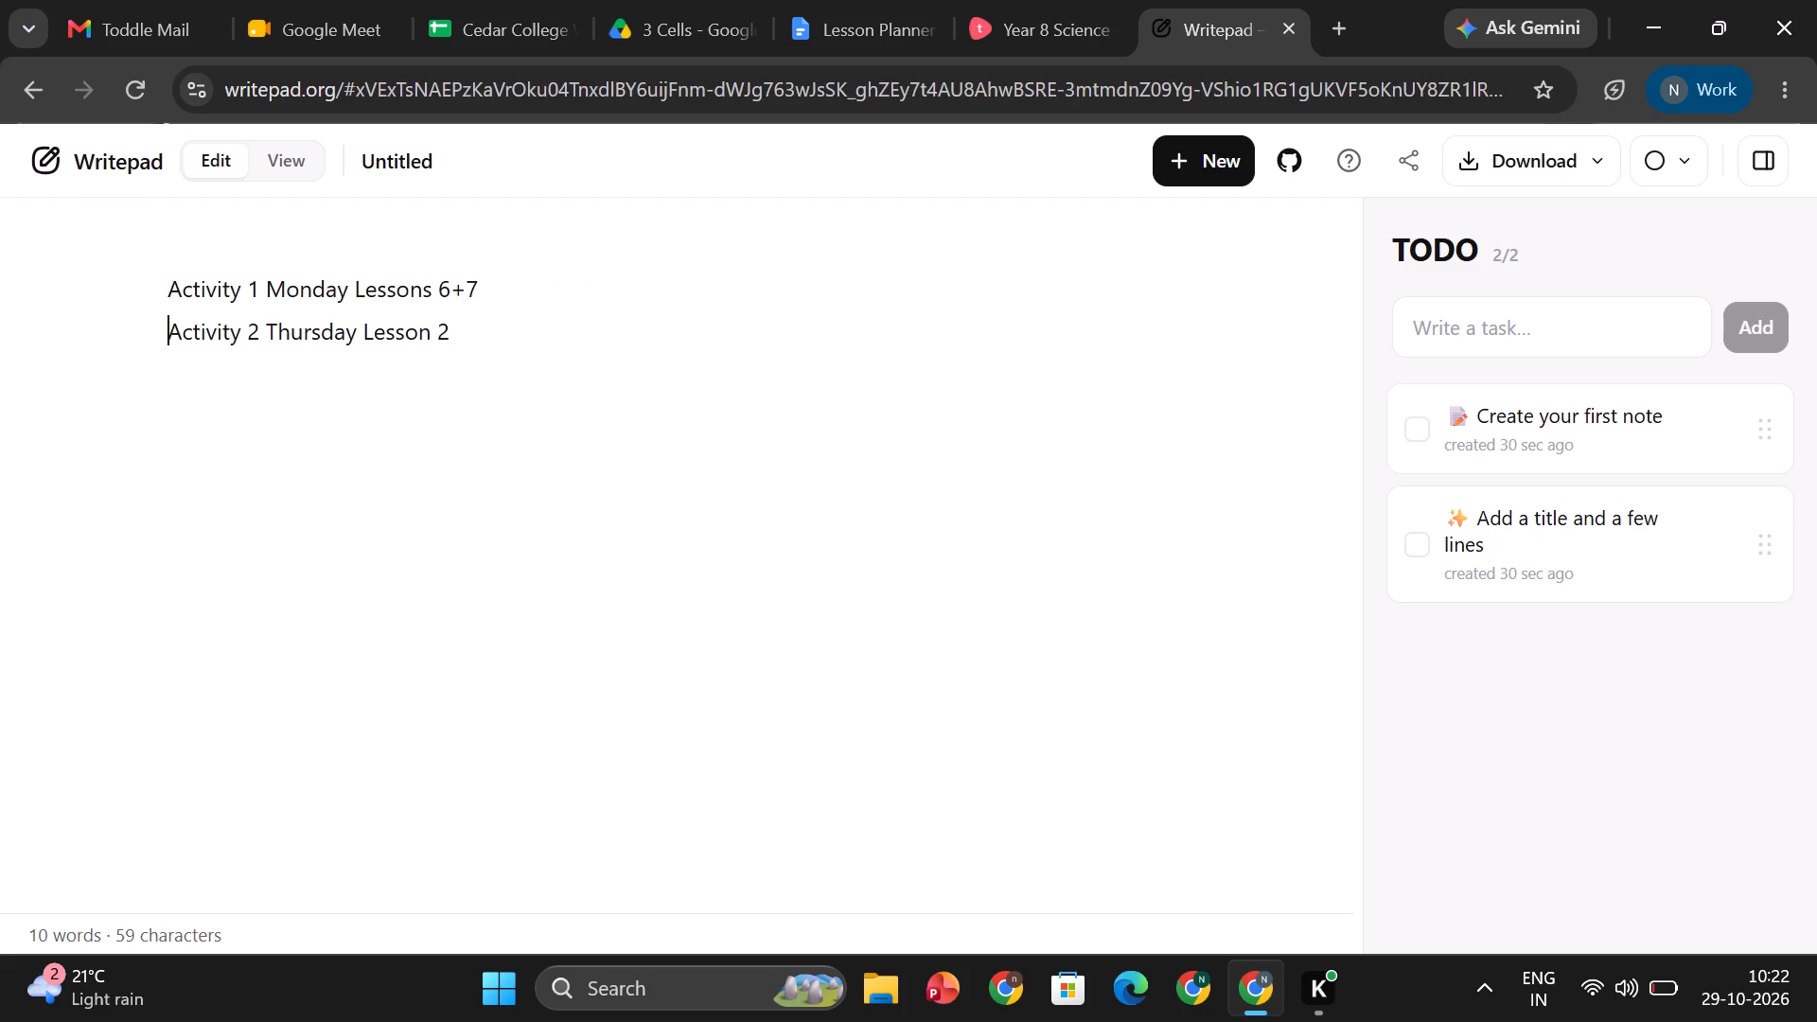
click(1014, 2)
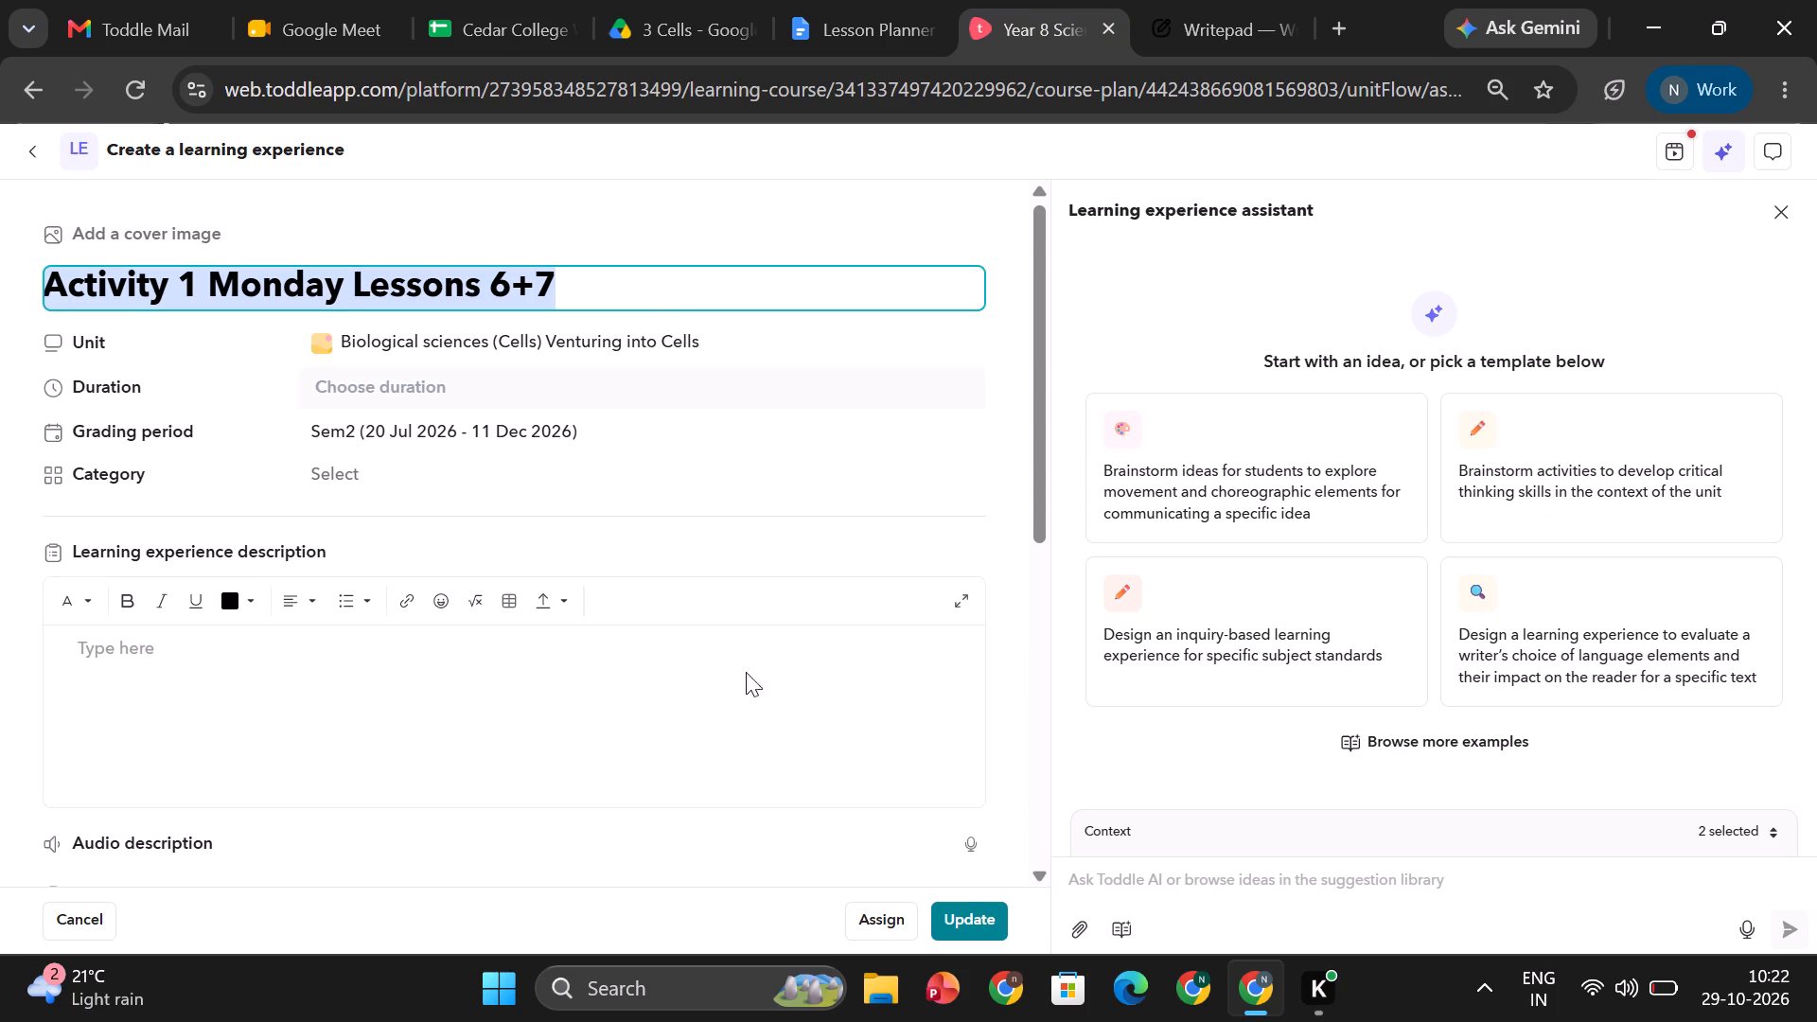
click(962, 901)
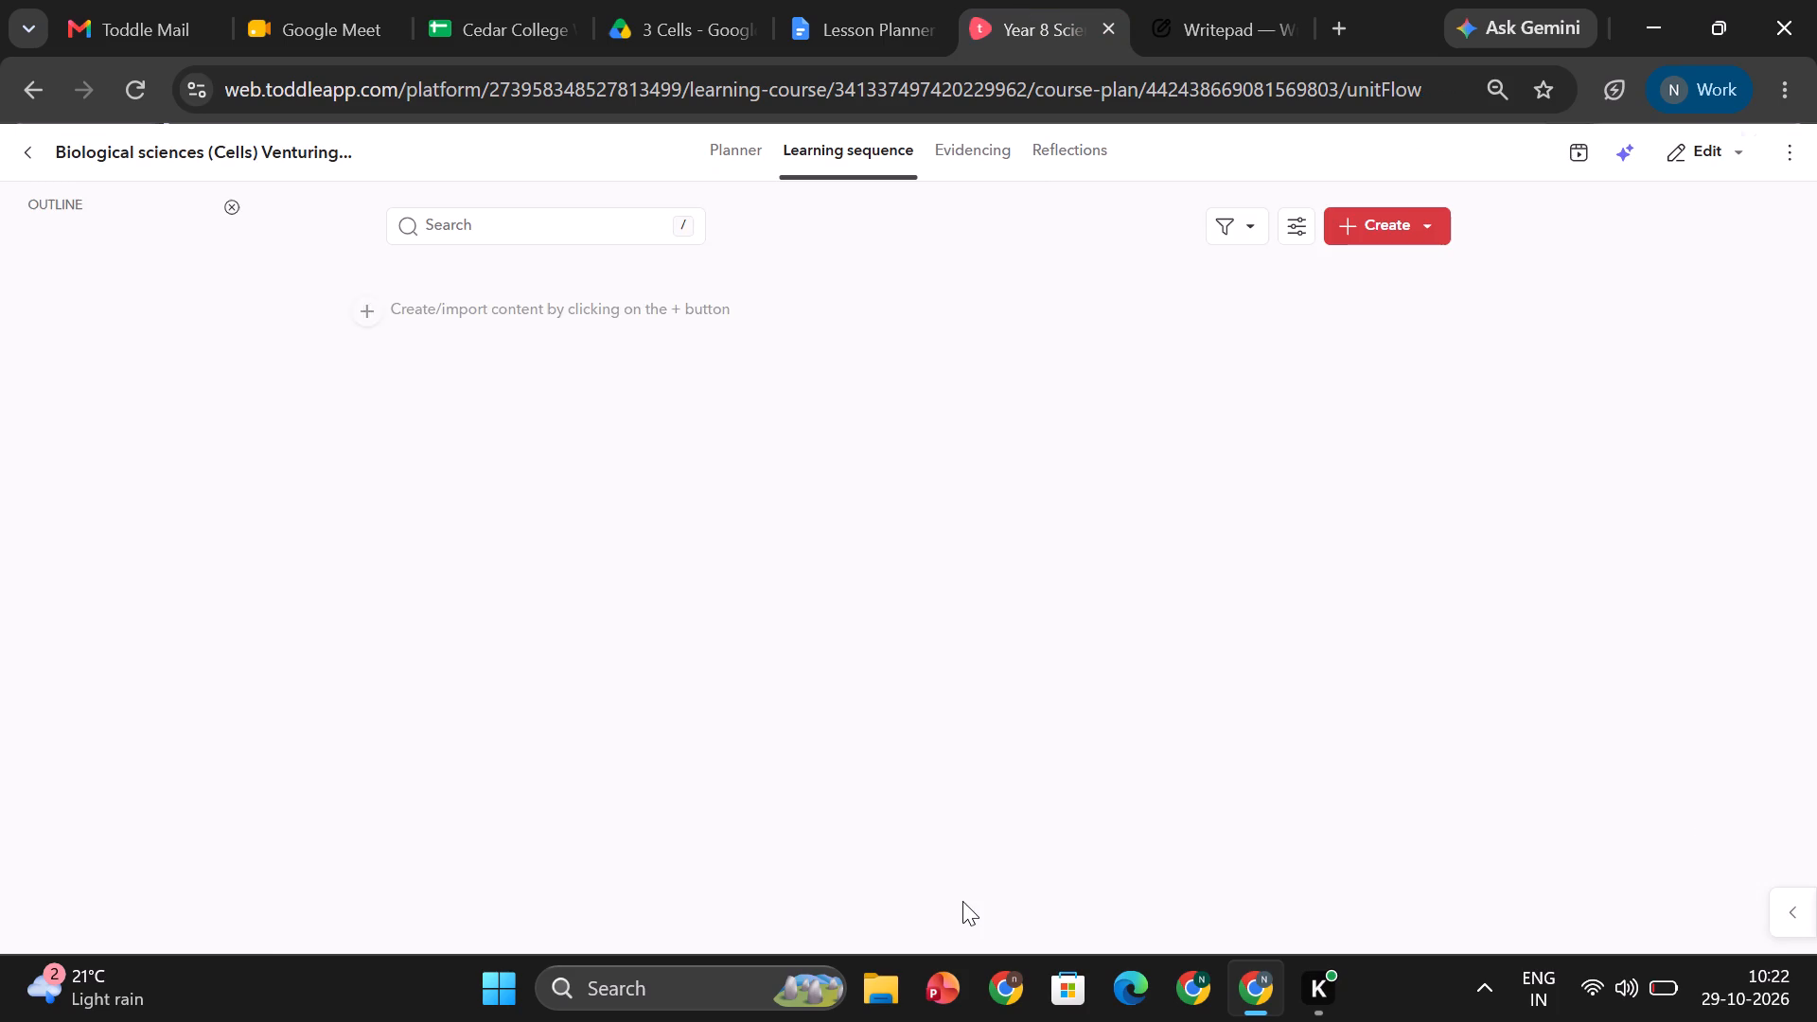
Copy Week 1's title "Activity 3 Friday Lessons 1+2" onto its own line below Activity 2 in Writepad, and update the activity in Toddle.
click(619, 462)
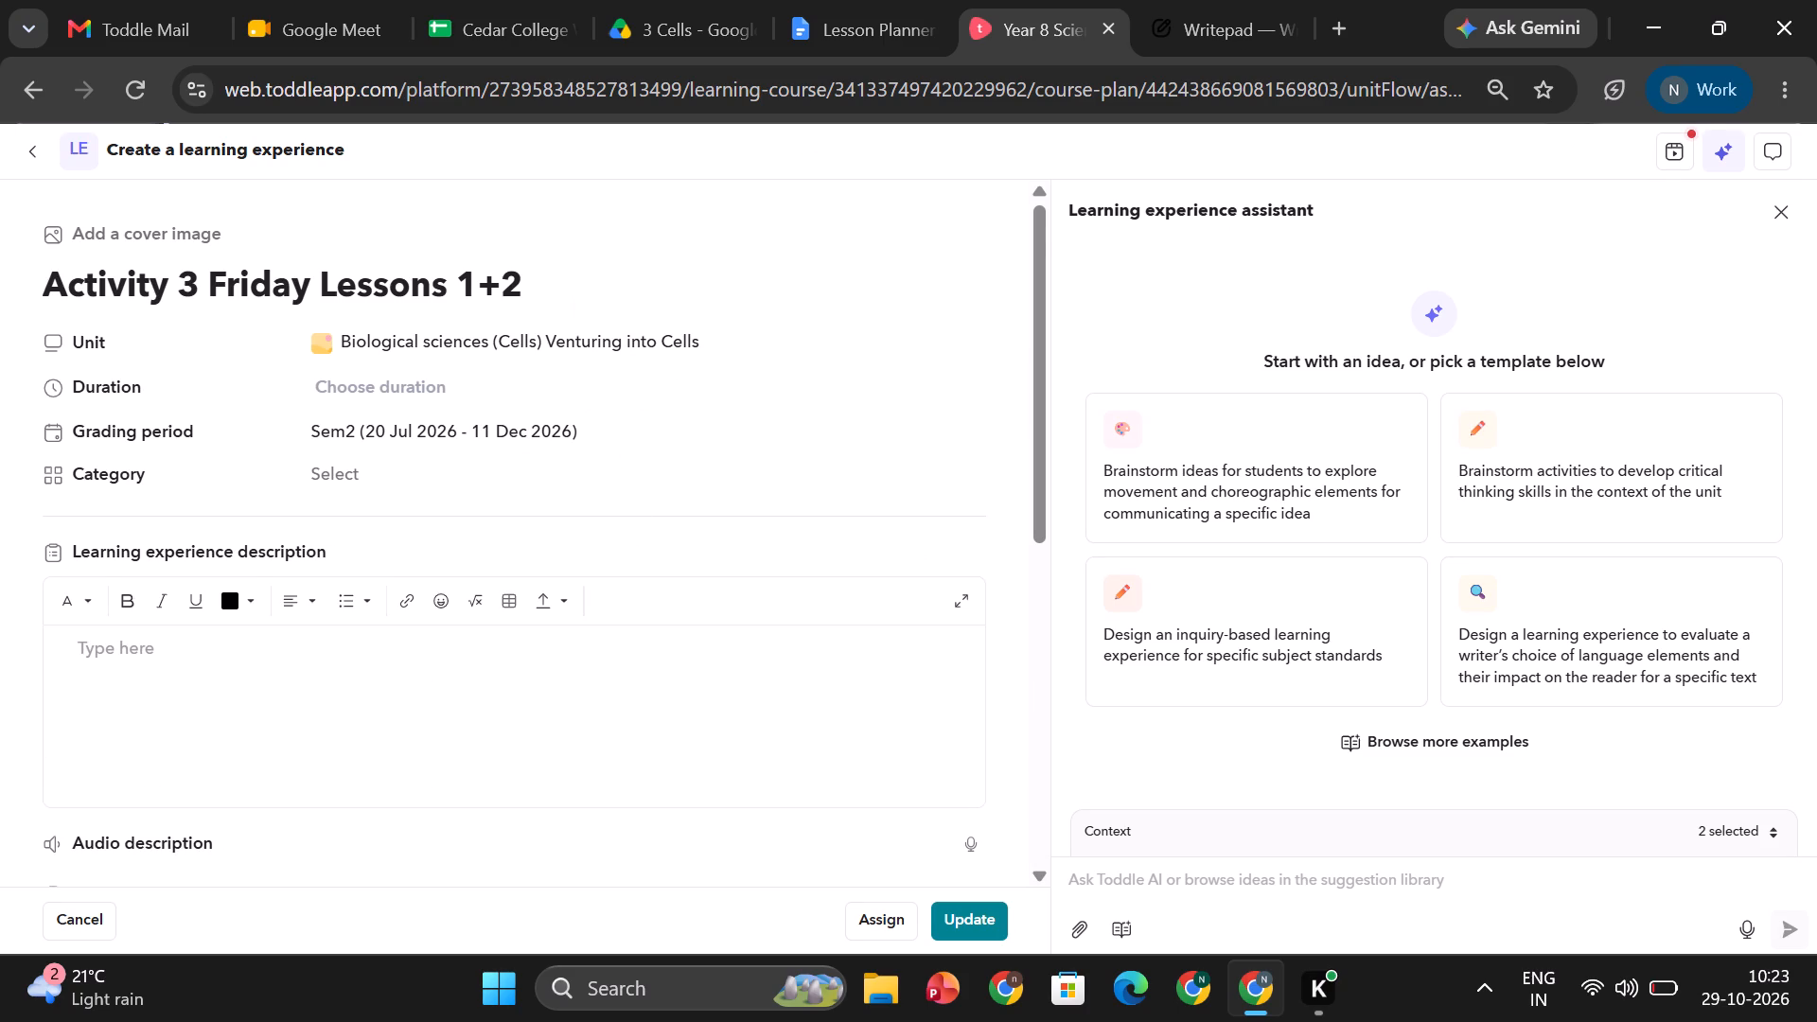
drag(530, 278, 42, 253)
key(ctrl+c)
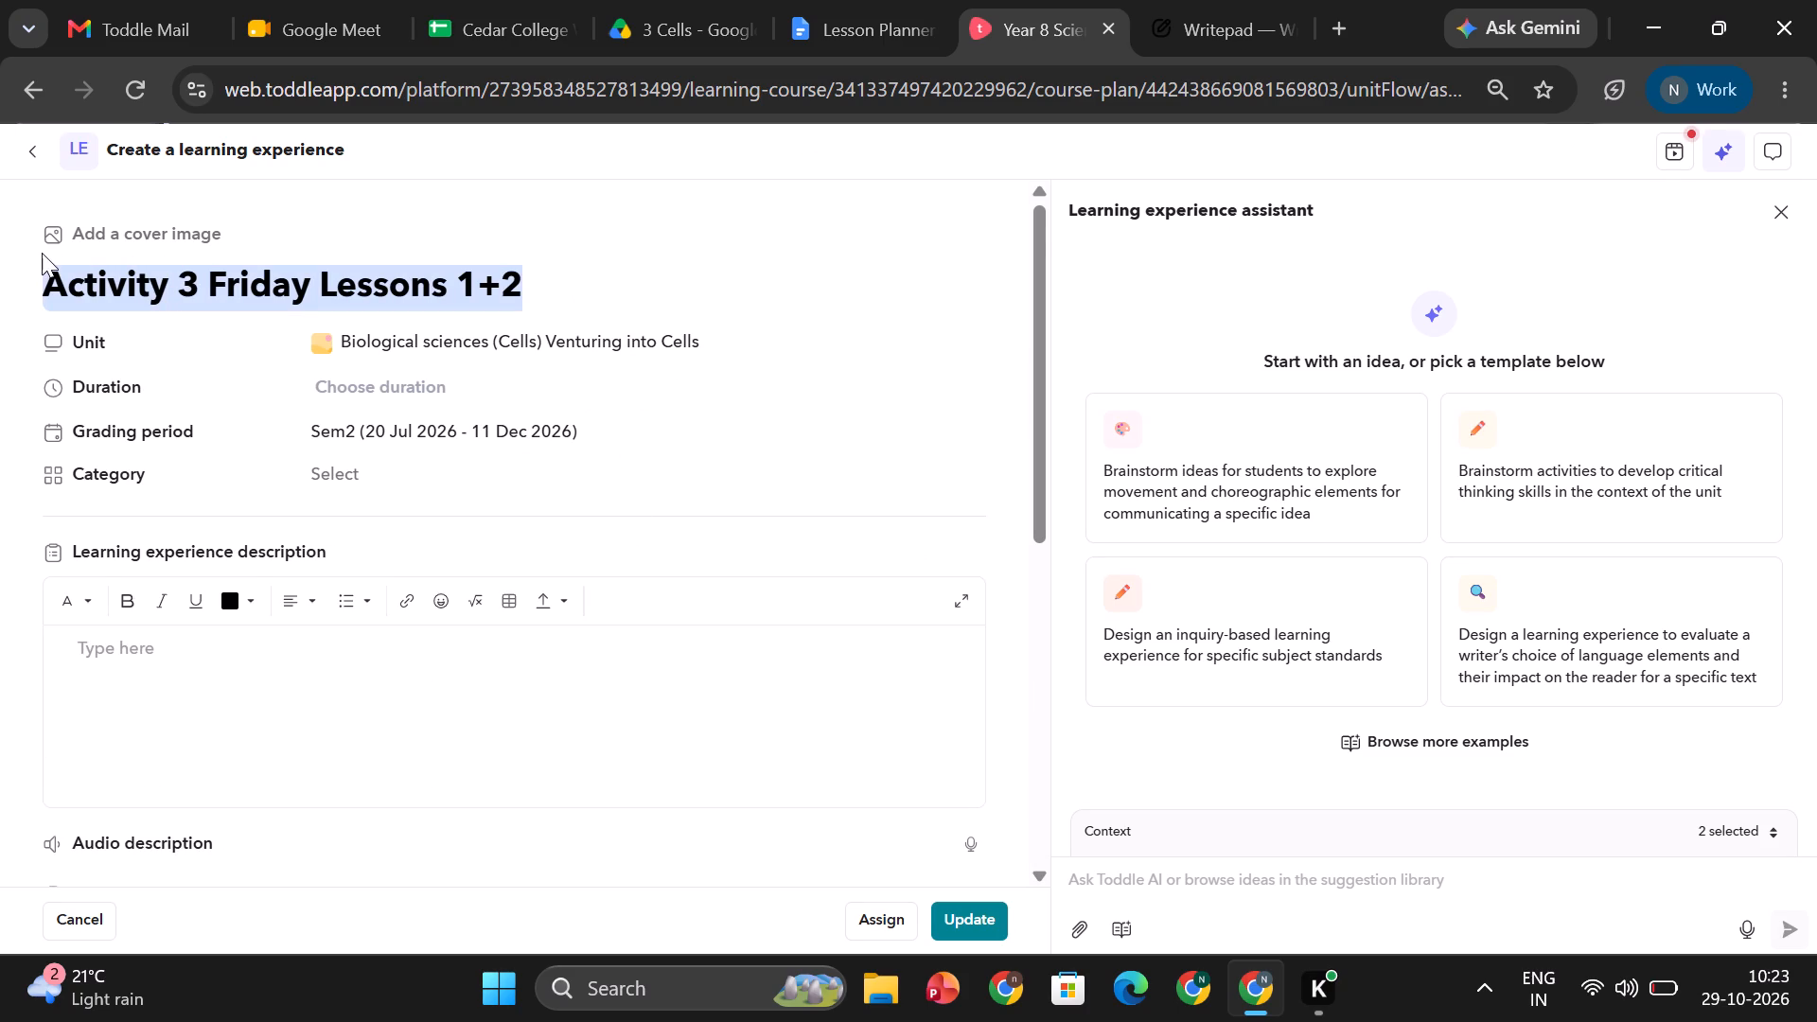
click(1238, 10)
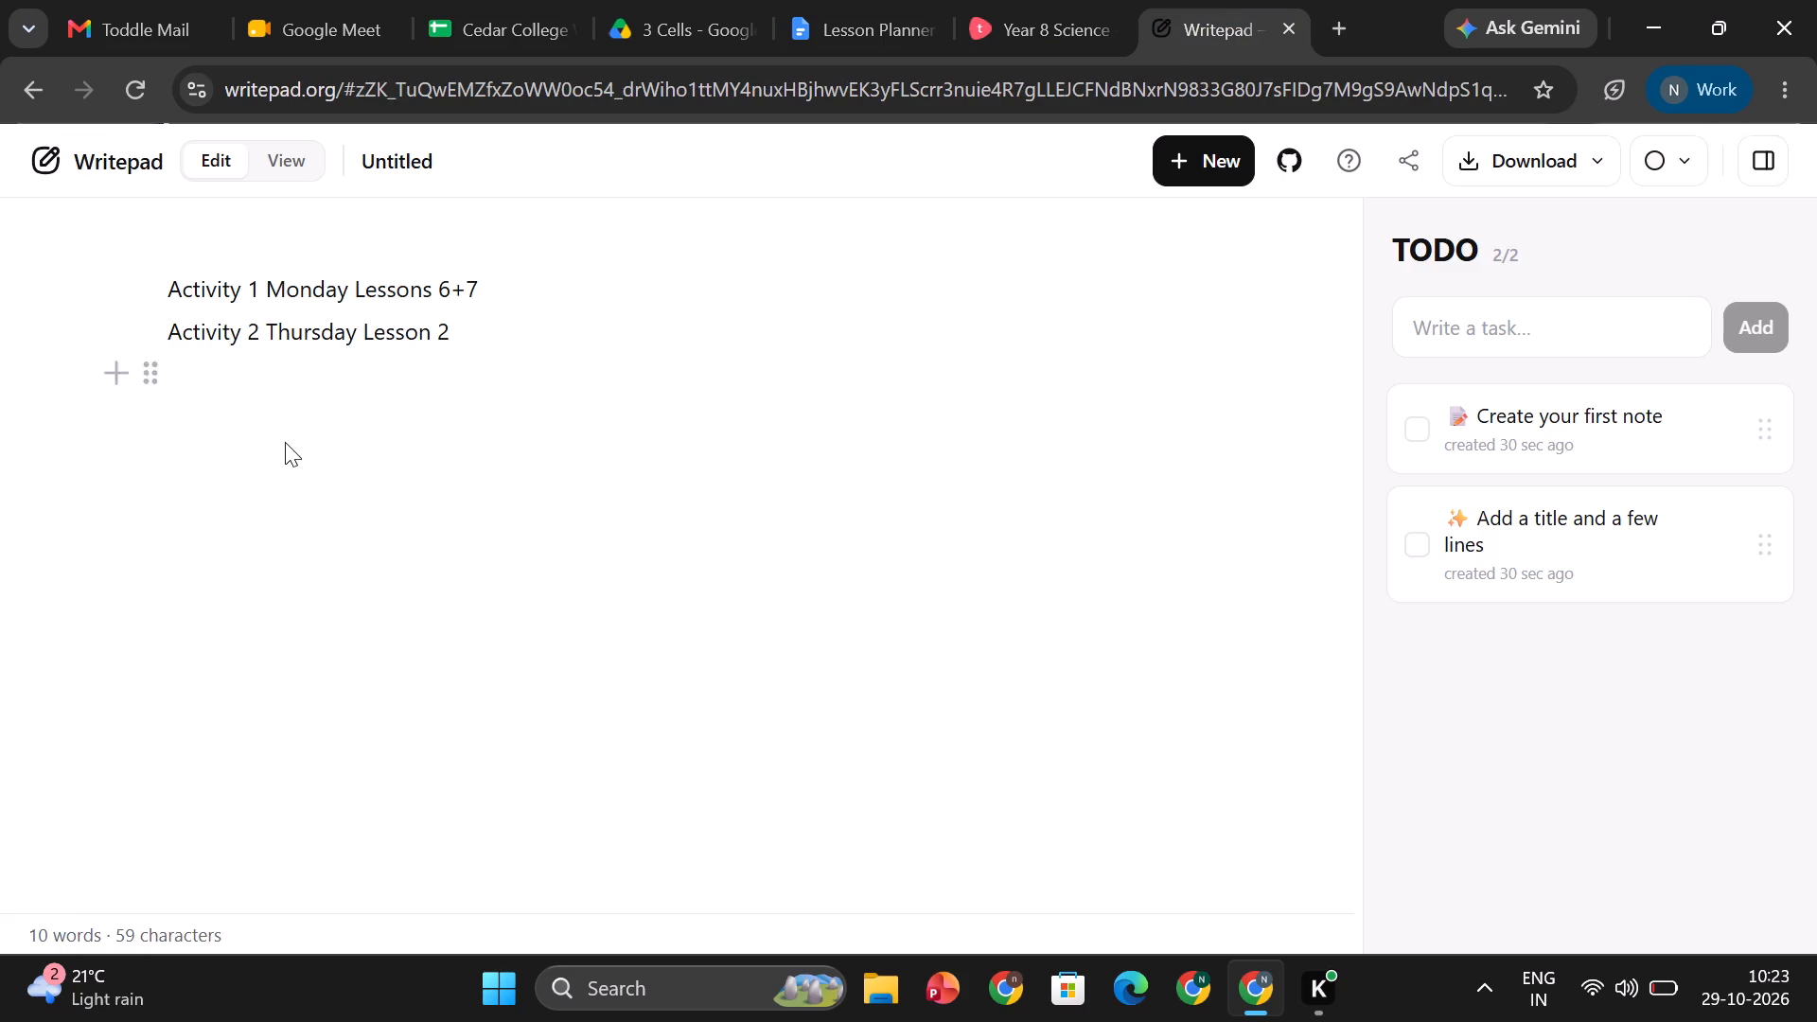
click(288, 428)
click(185, 371)
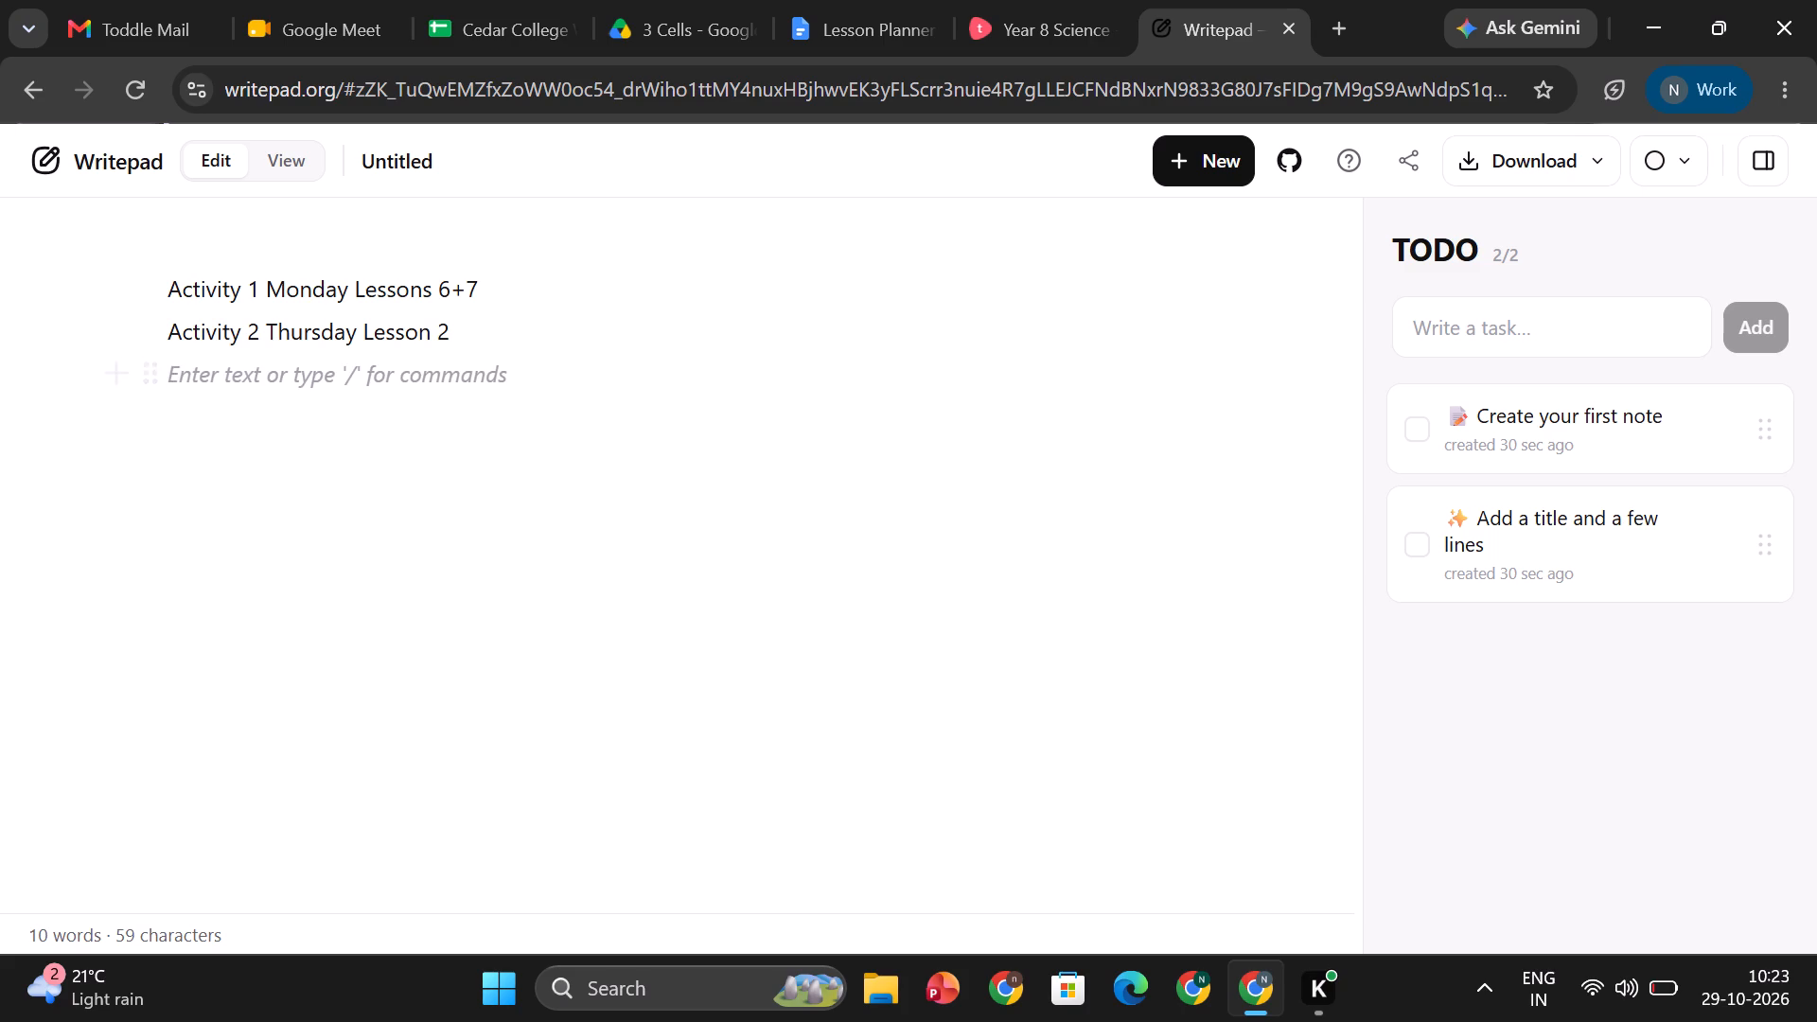
key(ctrl+v)
click(395, 533)
click(1057, 28)
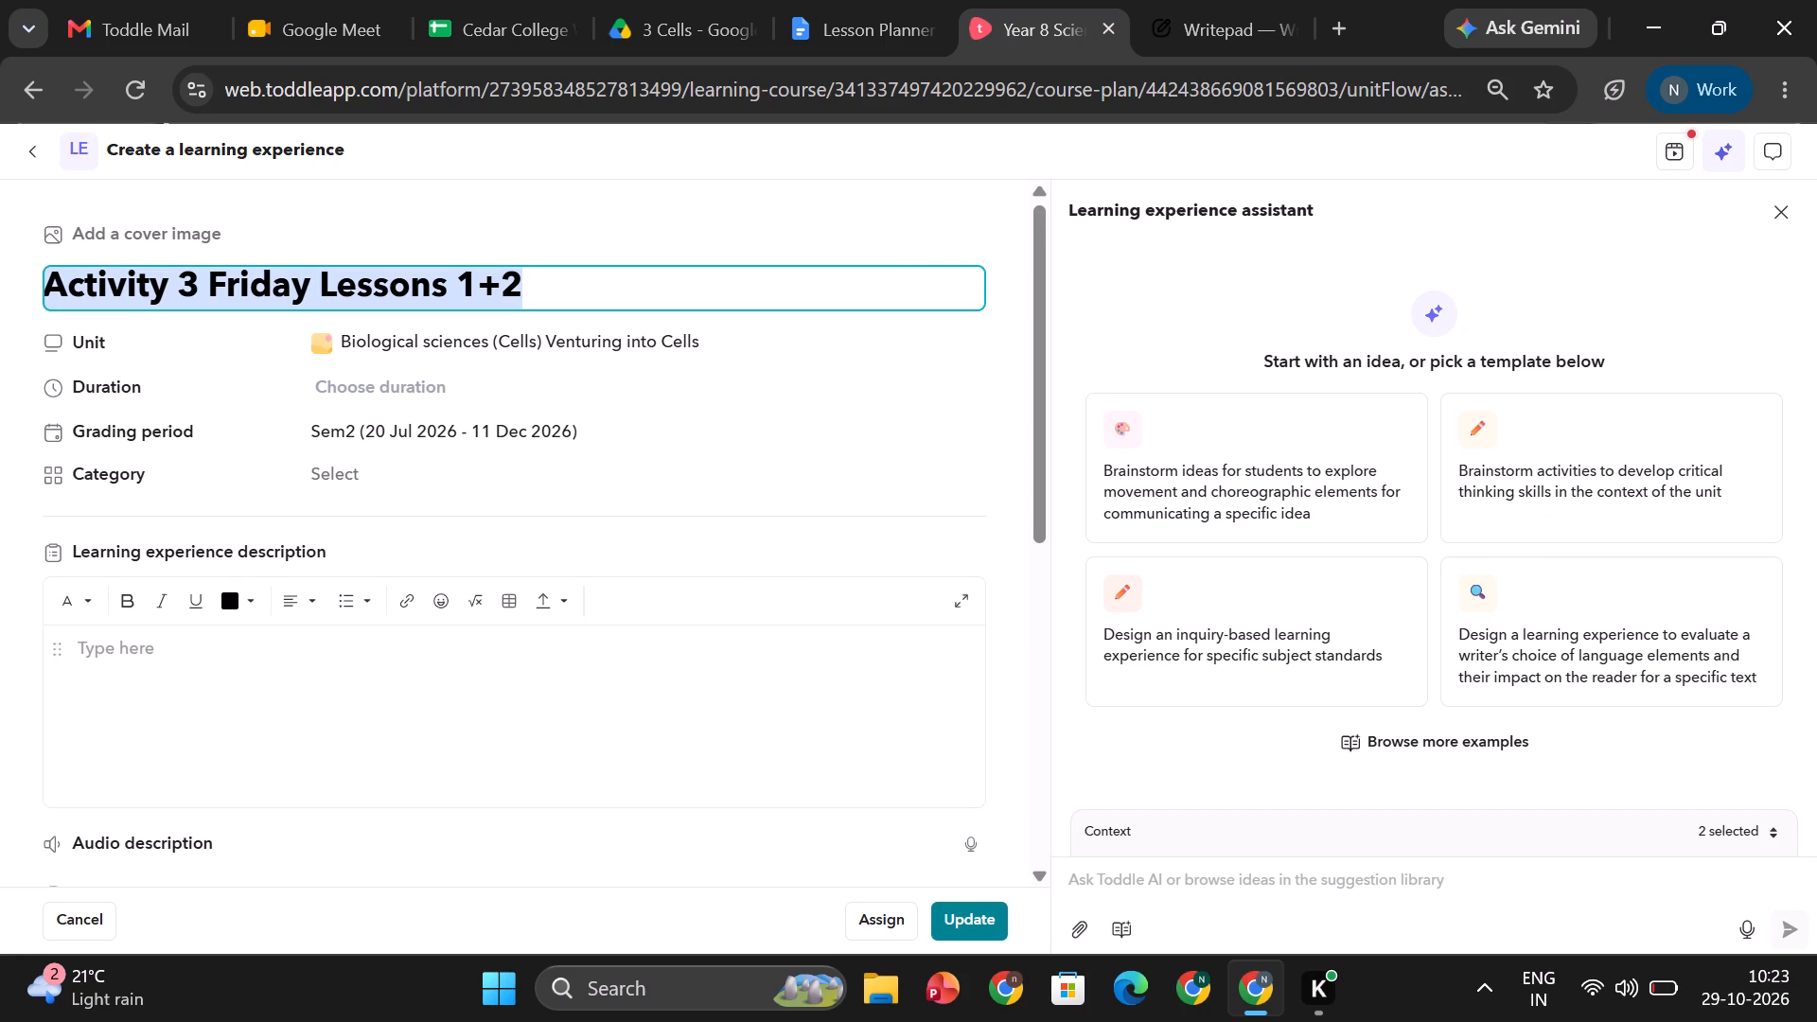
click(971, 924)
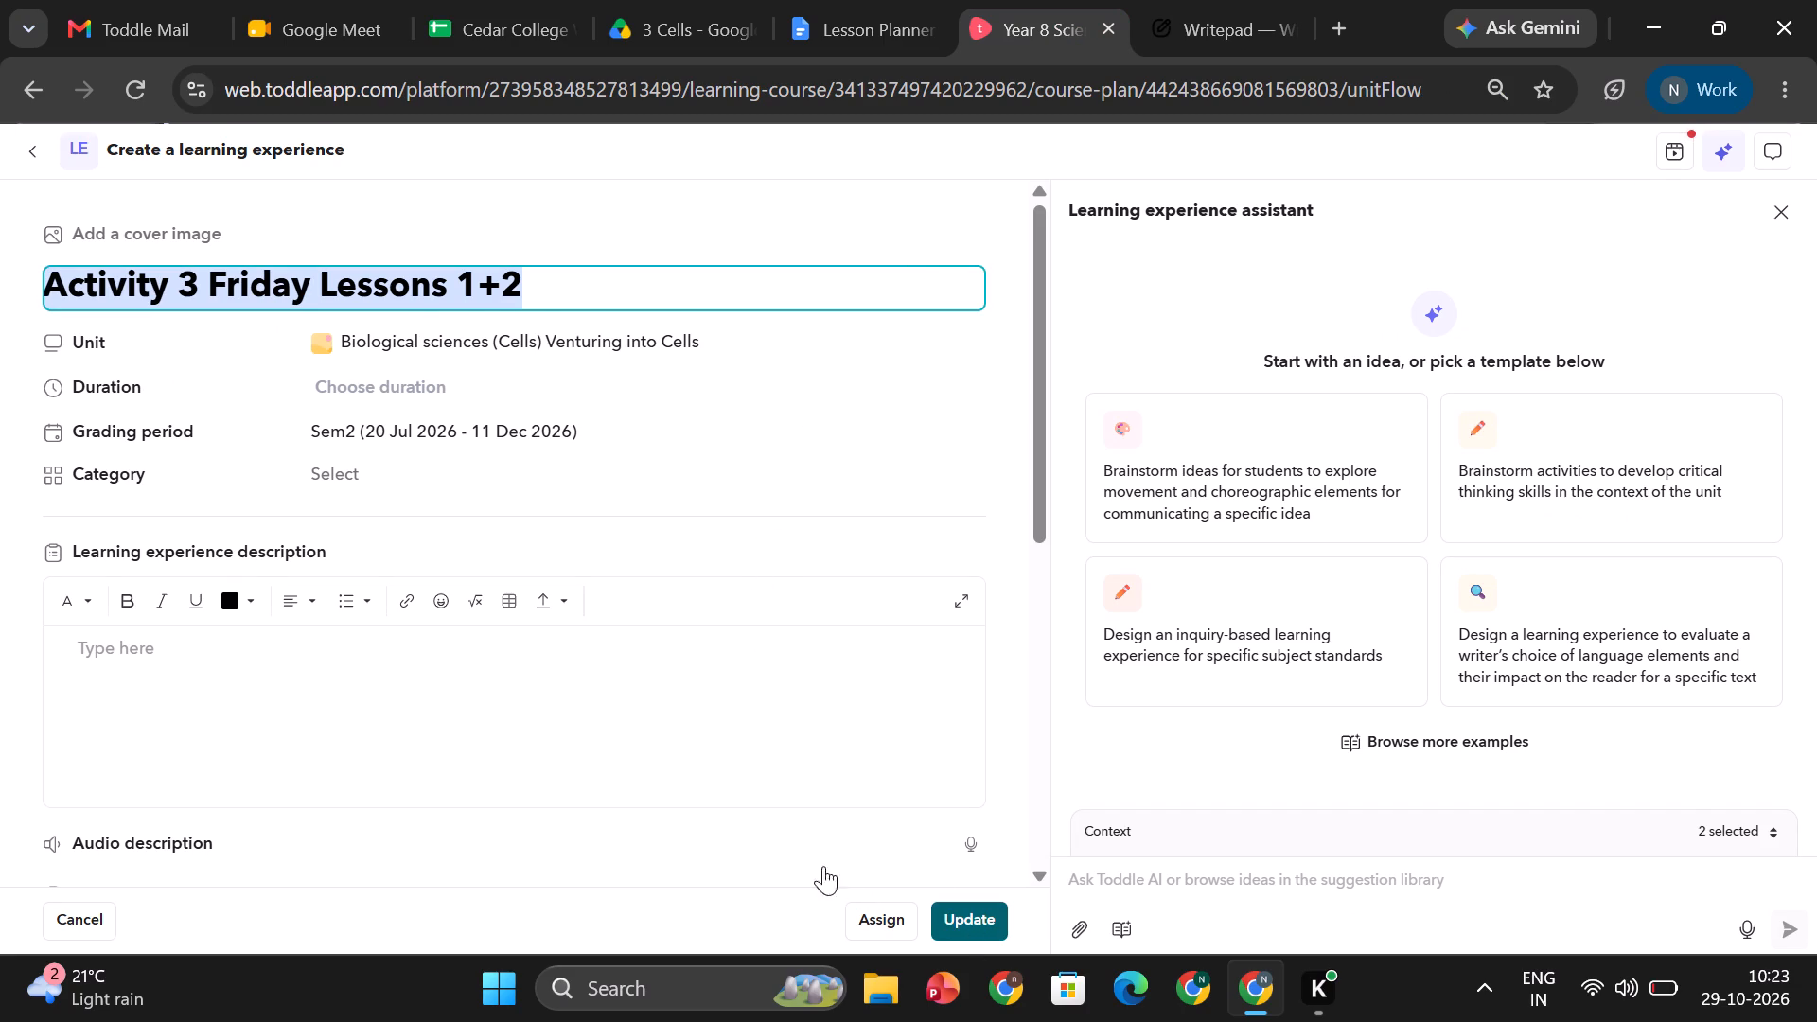
Add a learning experience at the end of Week 2, titled "Activity 3 Friday Lessons 1+2" as copied from Writepad, and save it.
click(392, 718)
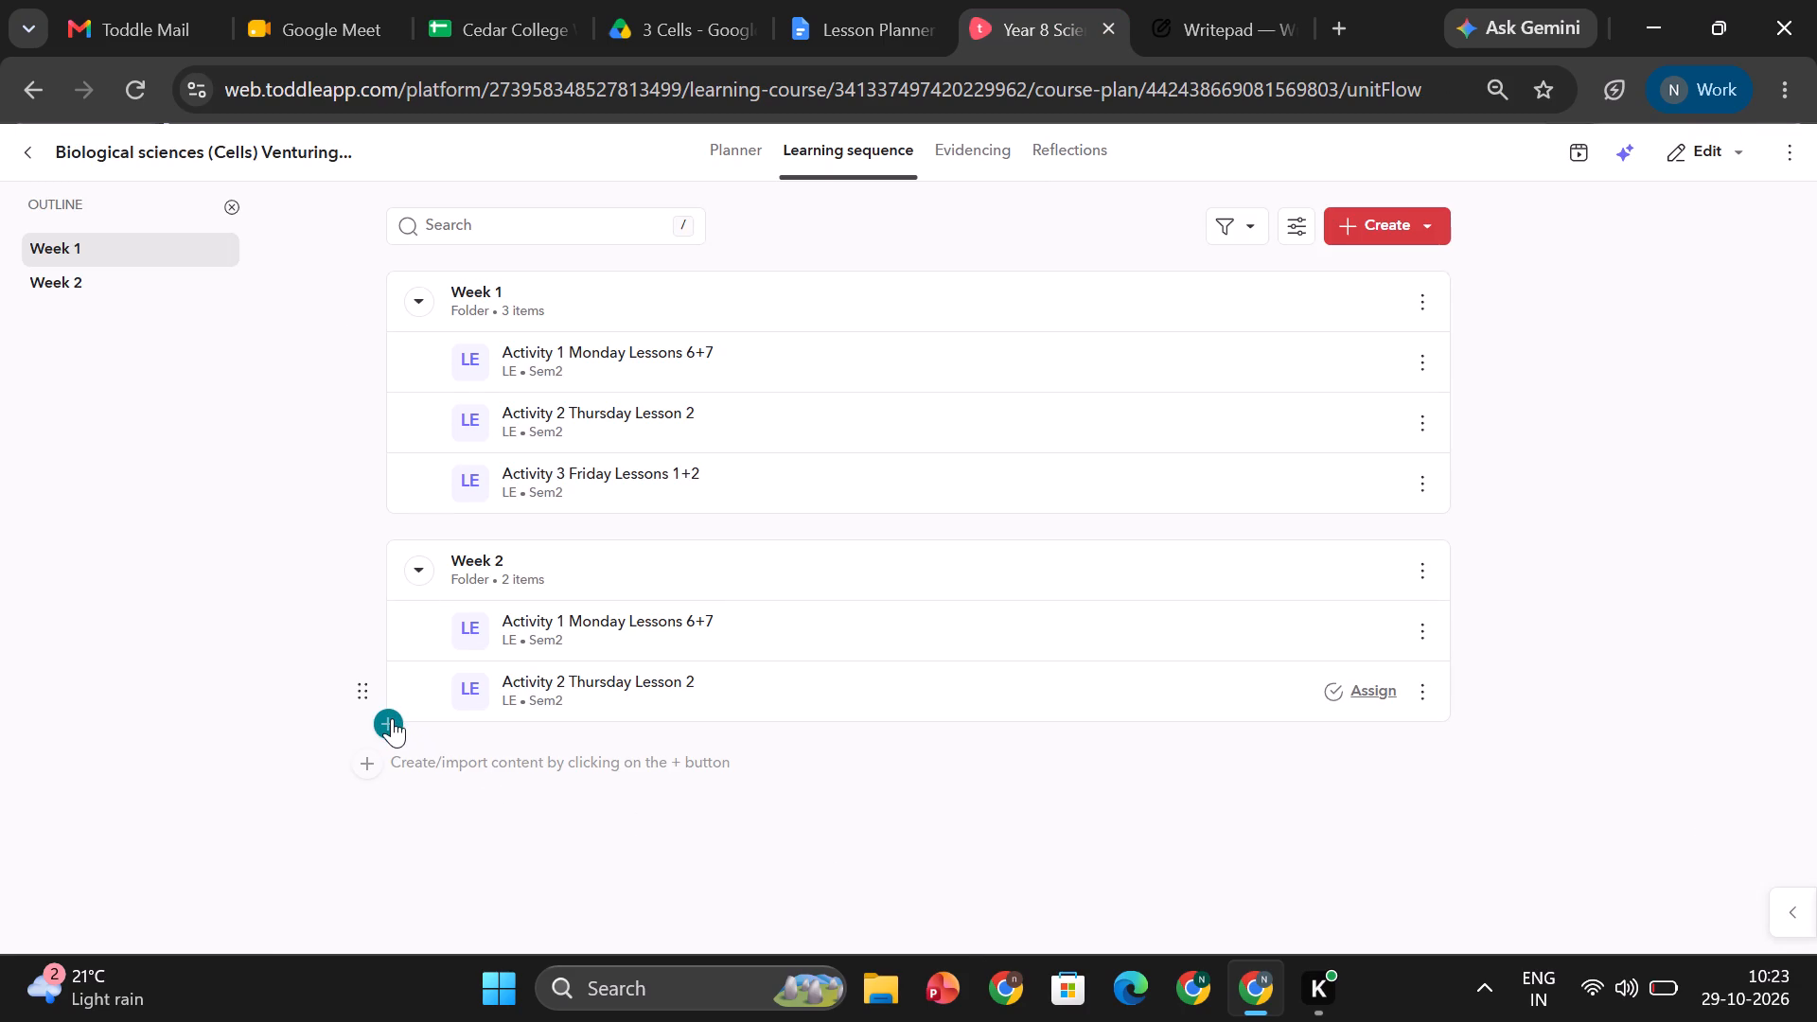
click(256, 453)
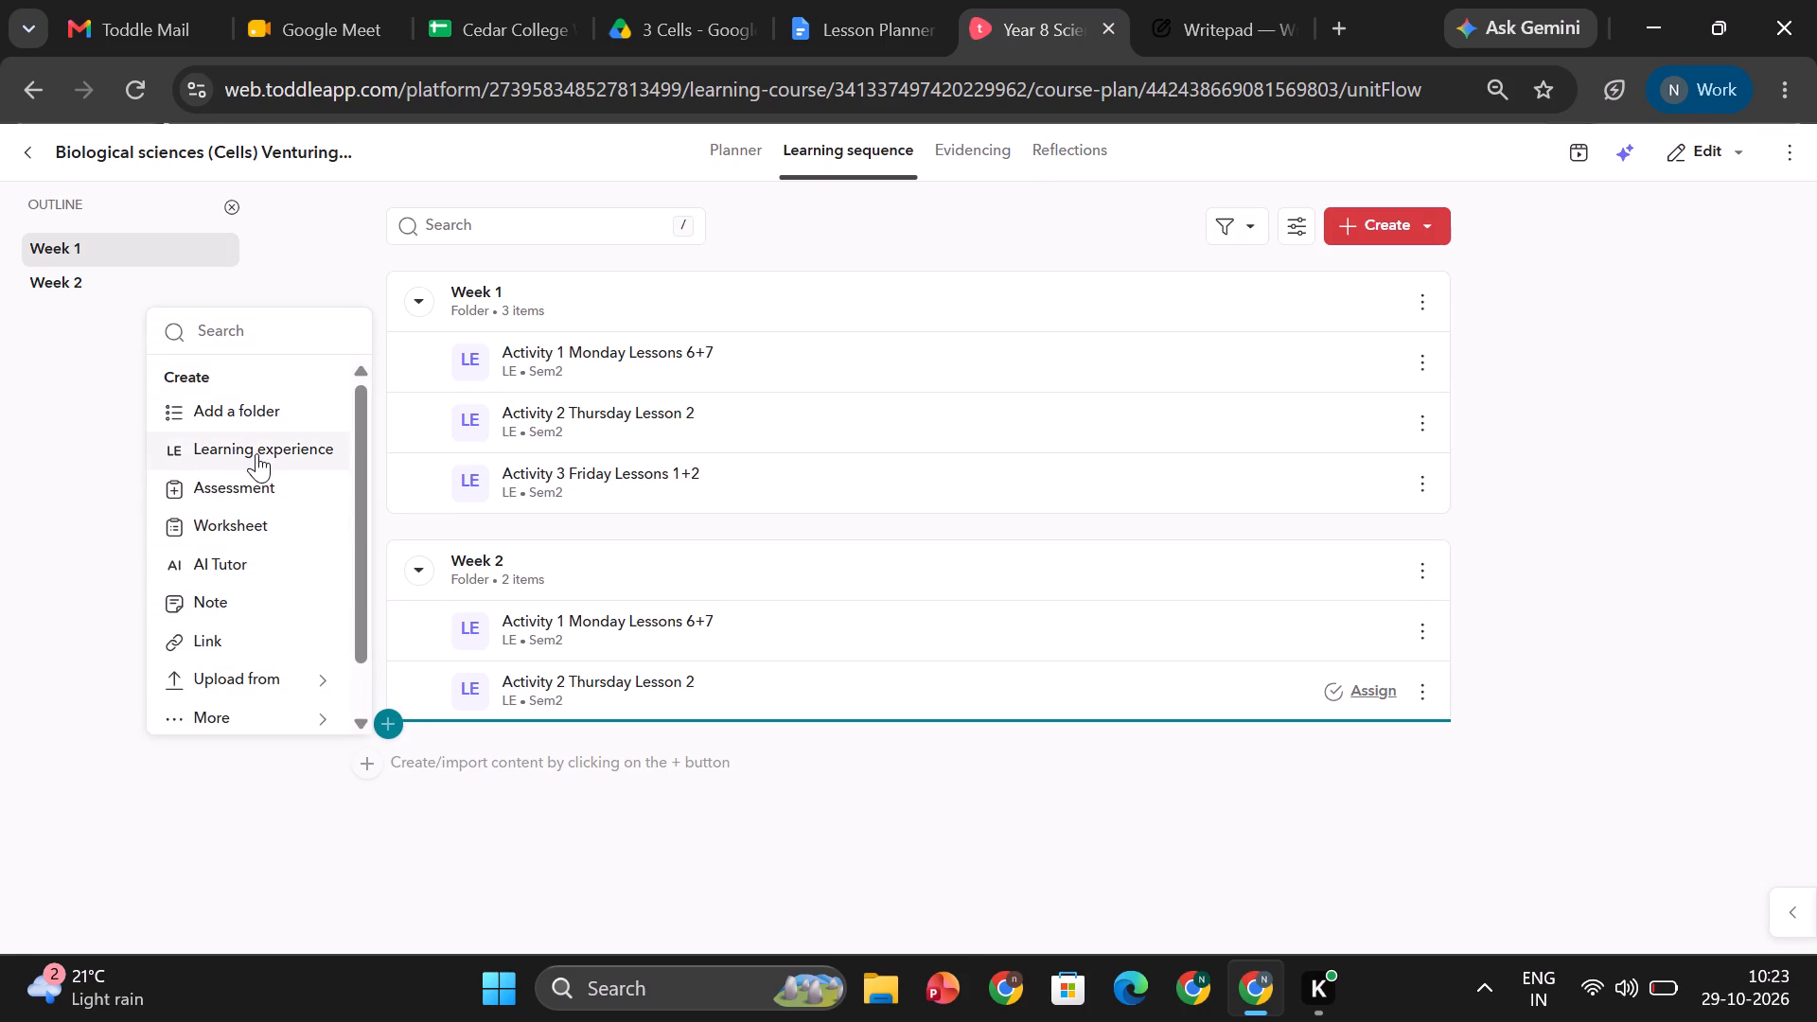
click(1153, 0)
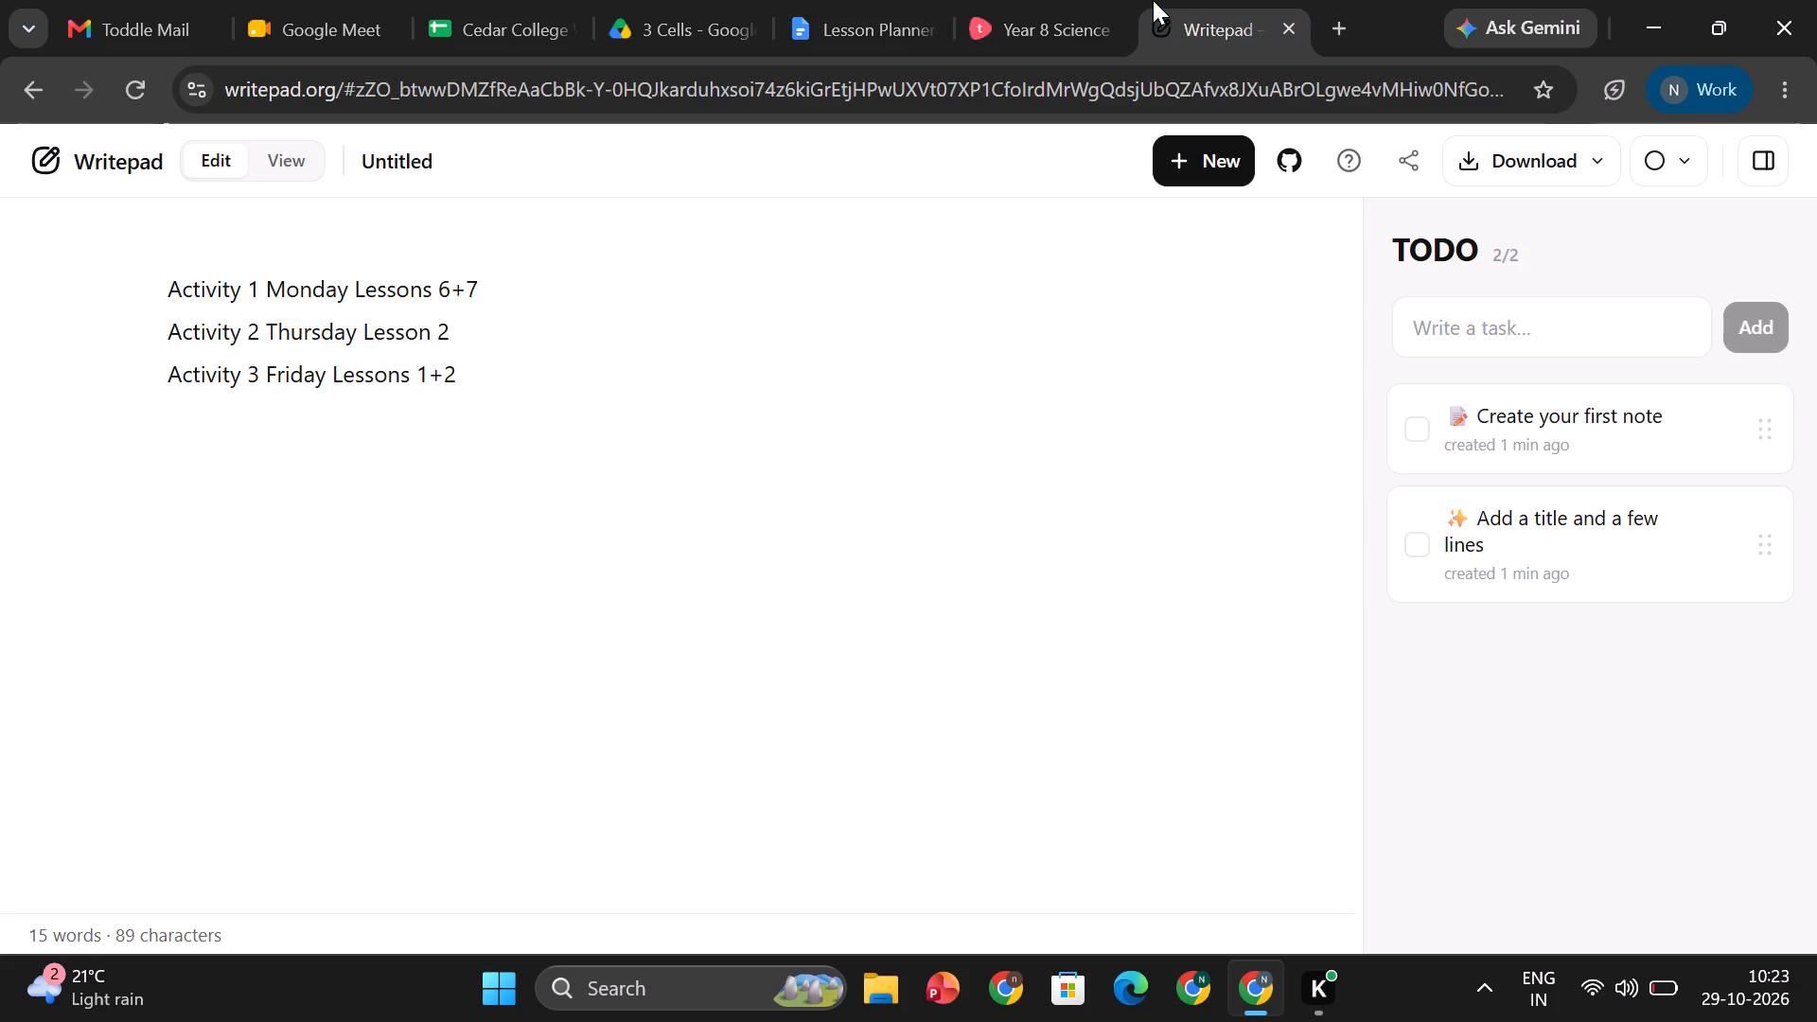
drag(471, 371, 217, 377)
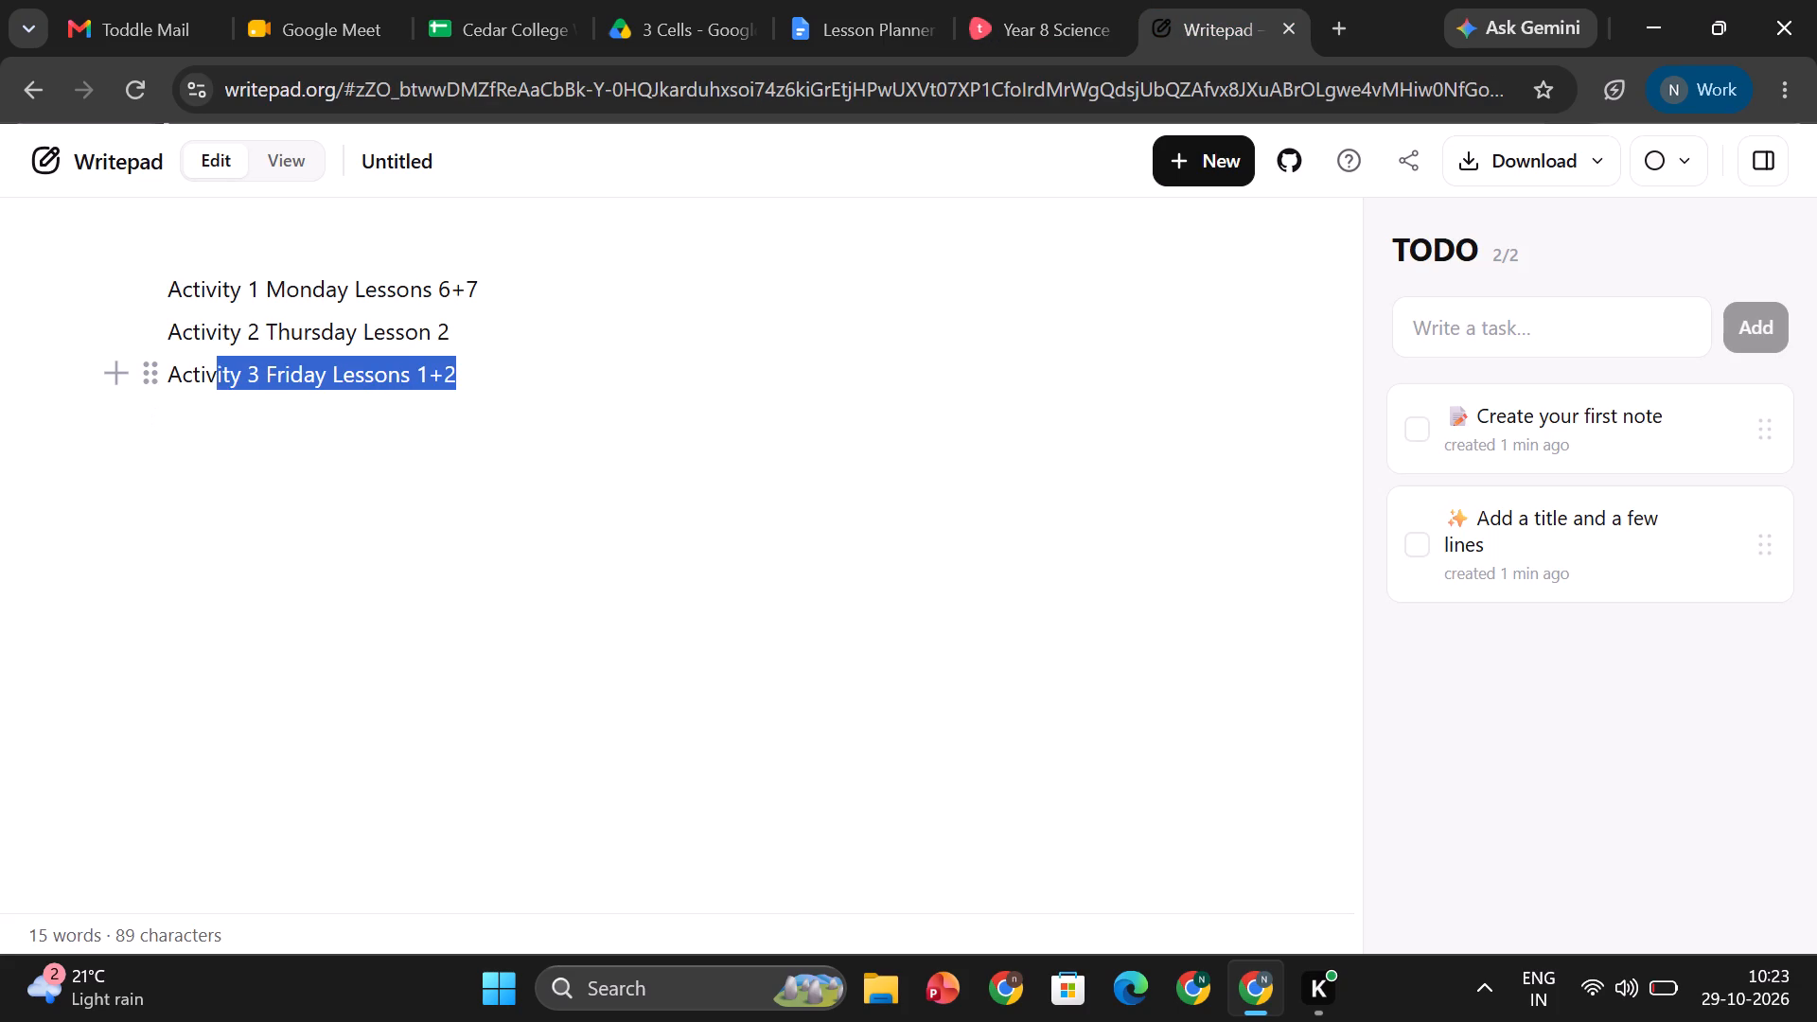
drag(217, 377, 170, 380)
key(ctrl+c)
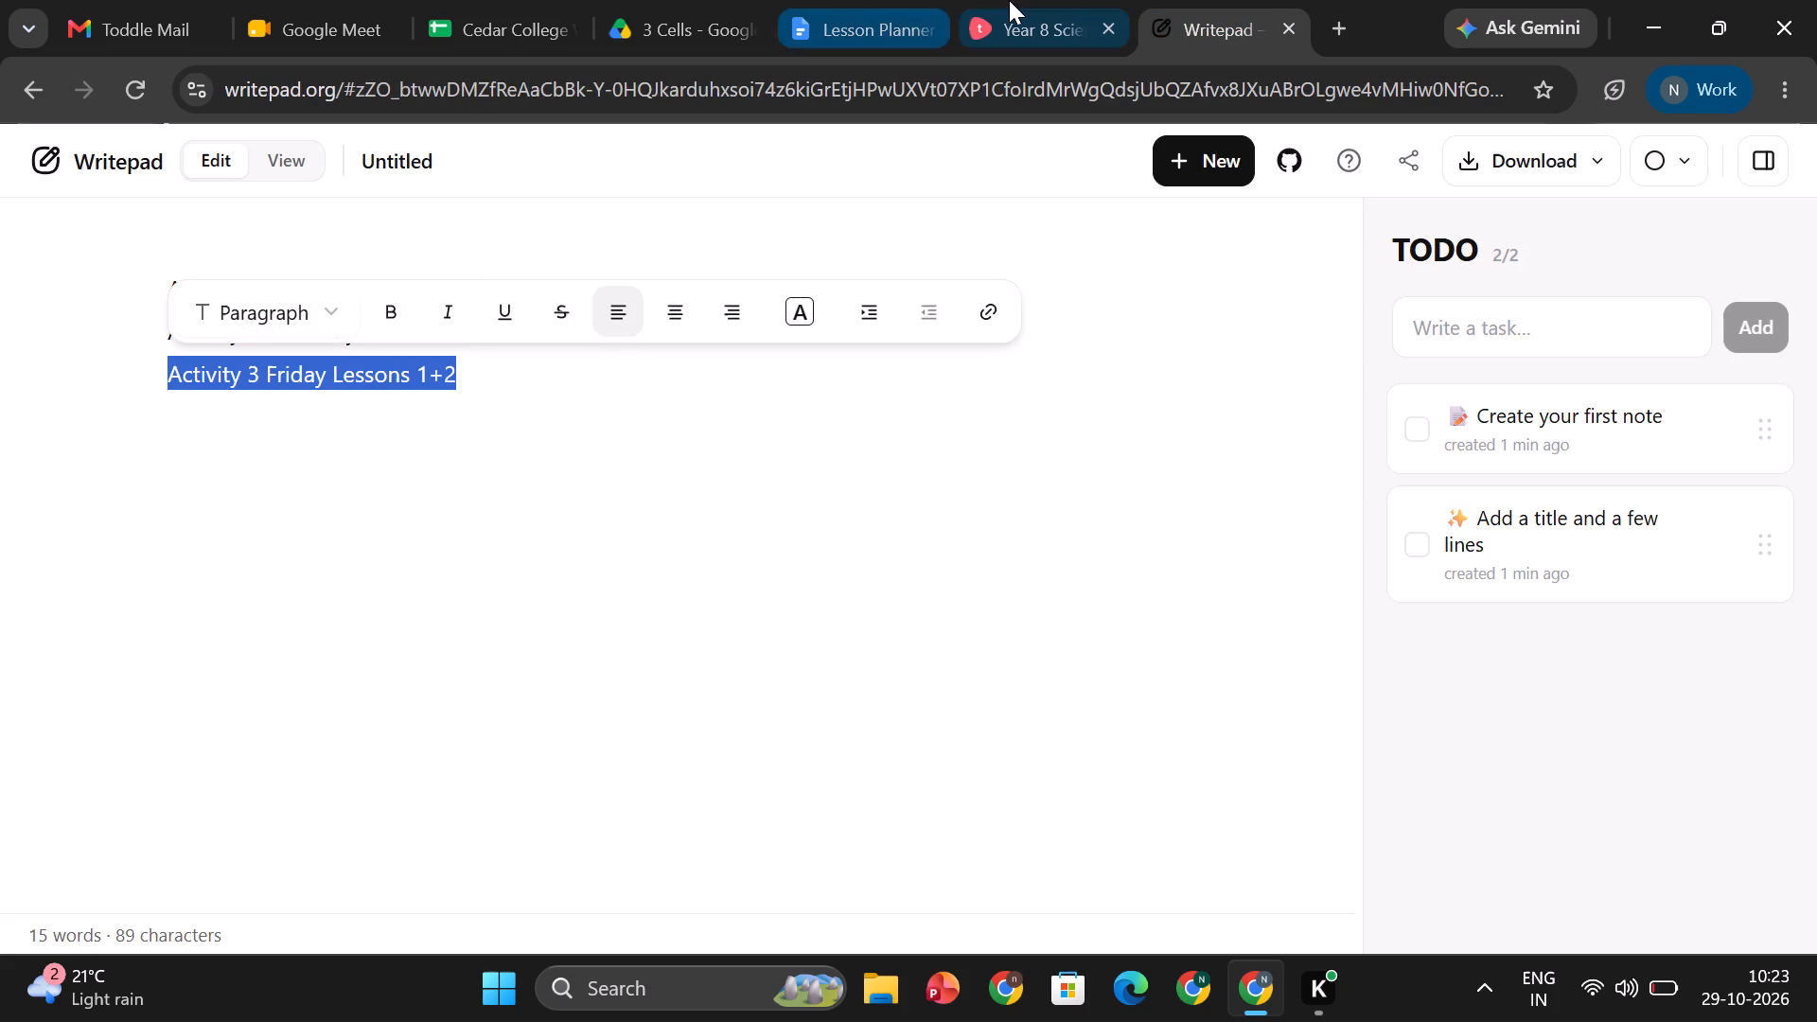
click(1009, 0)
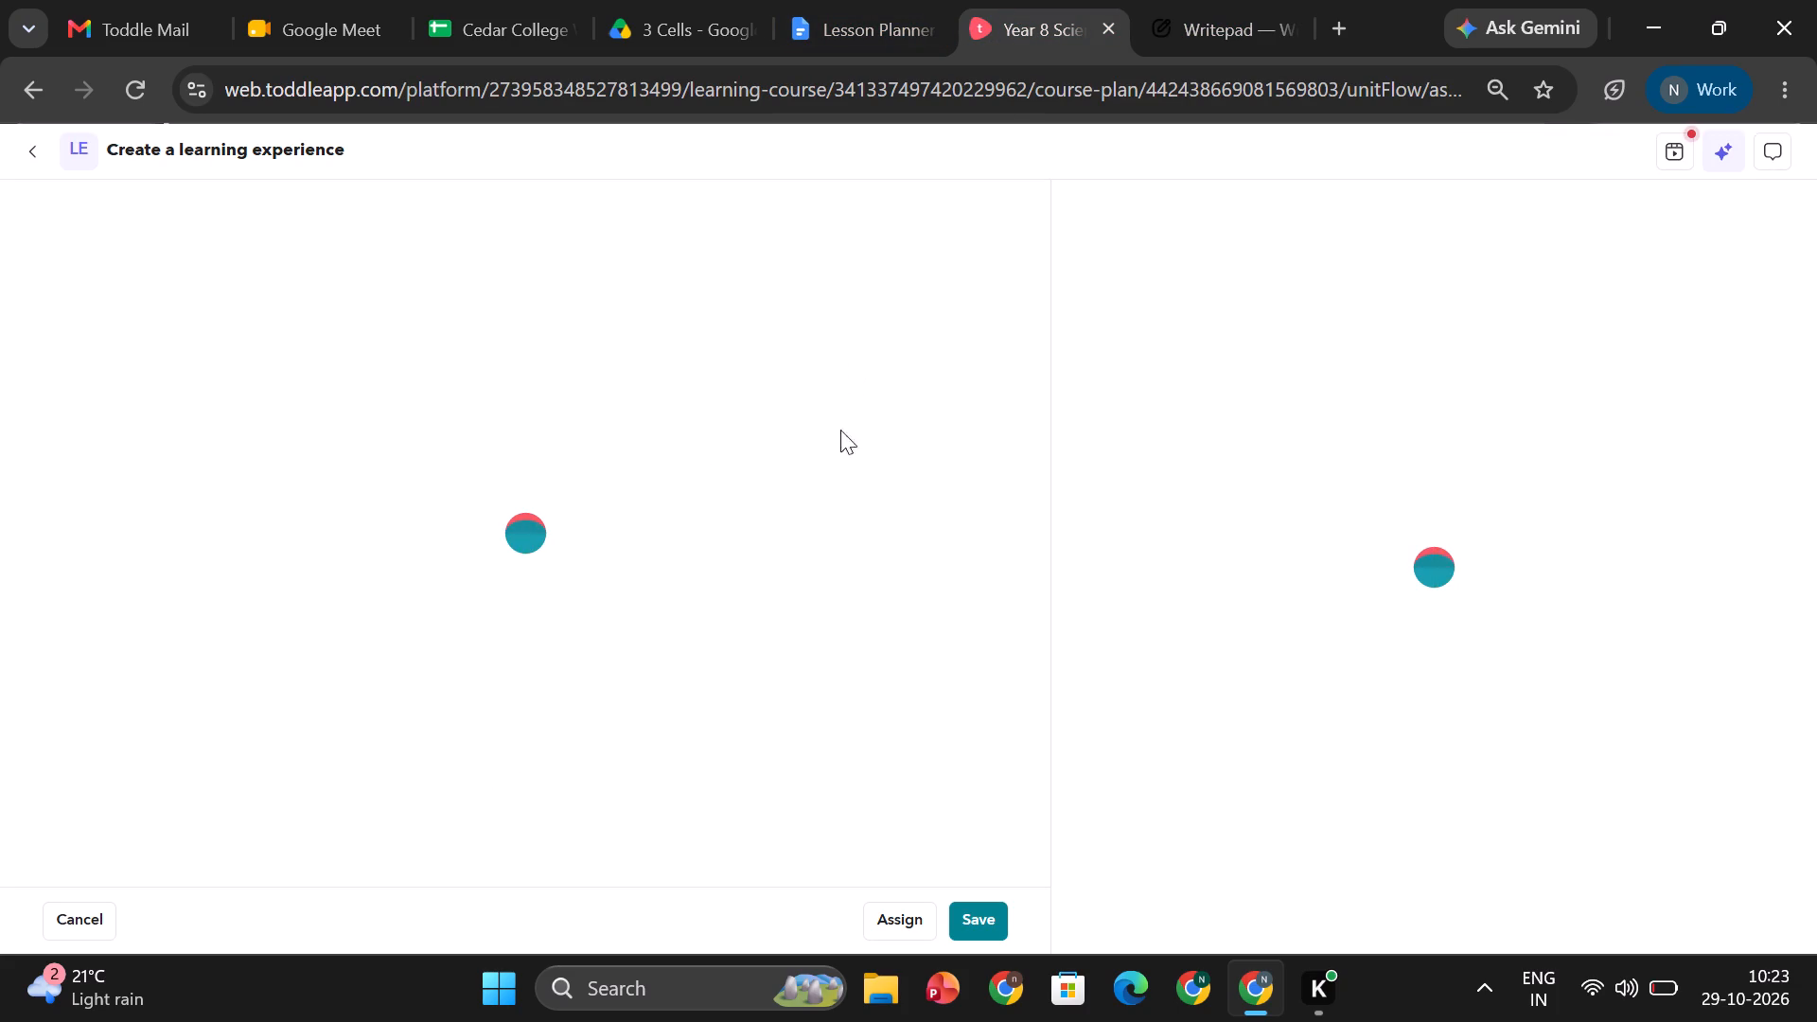
click(1237, 8)
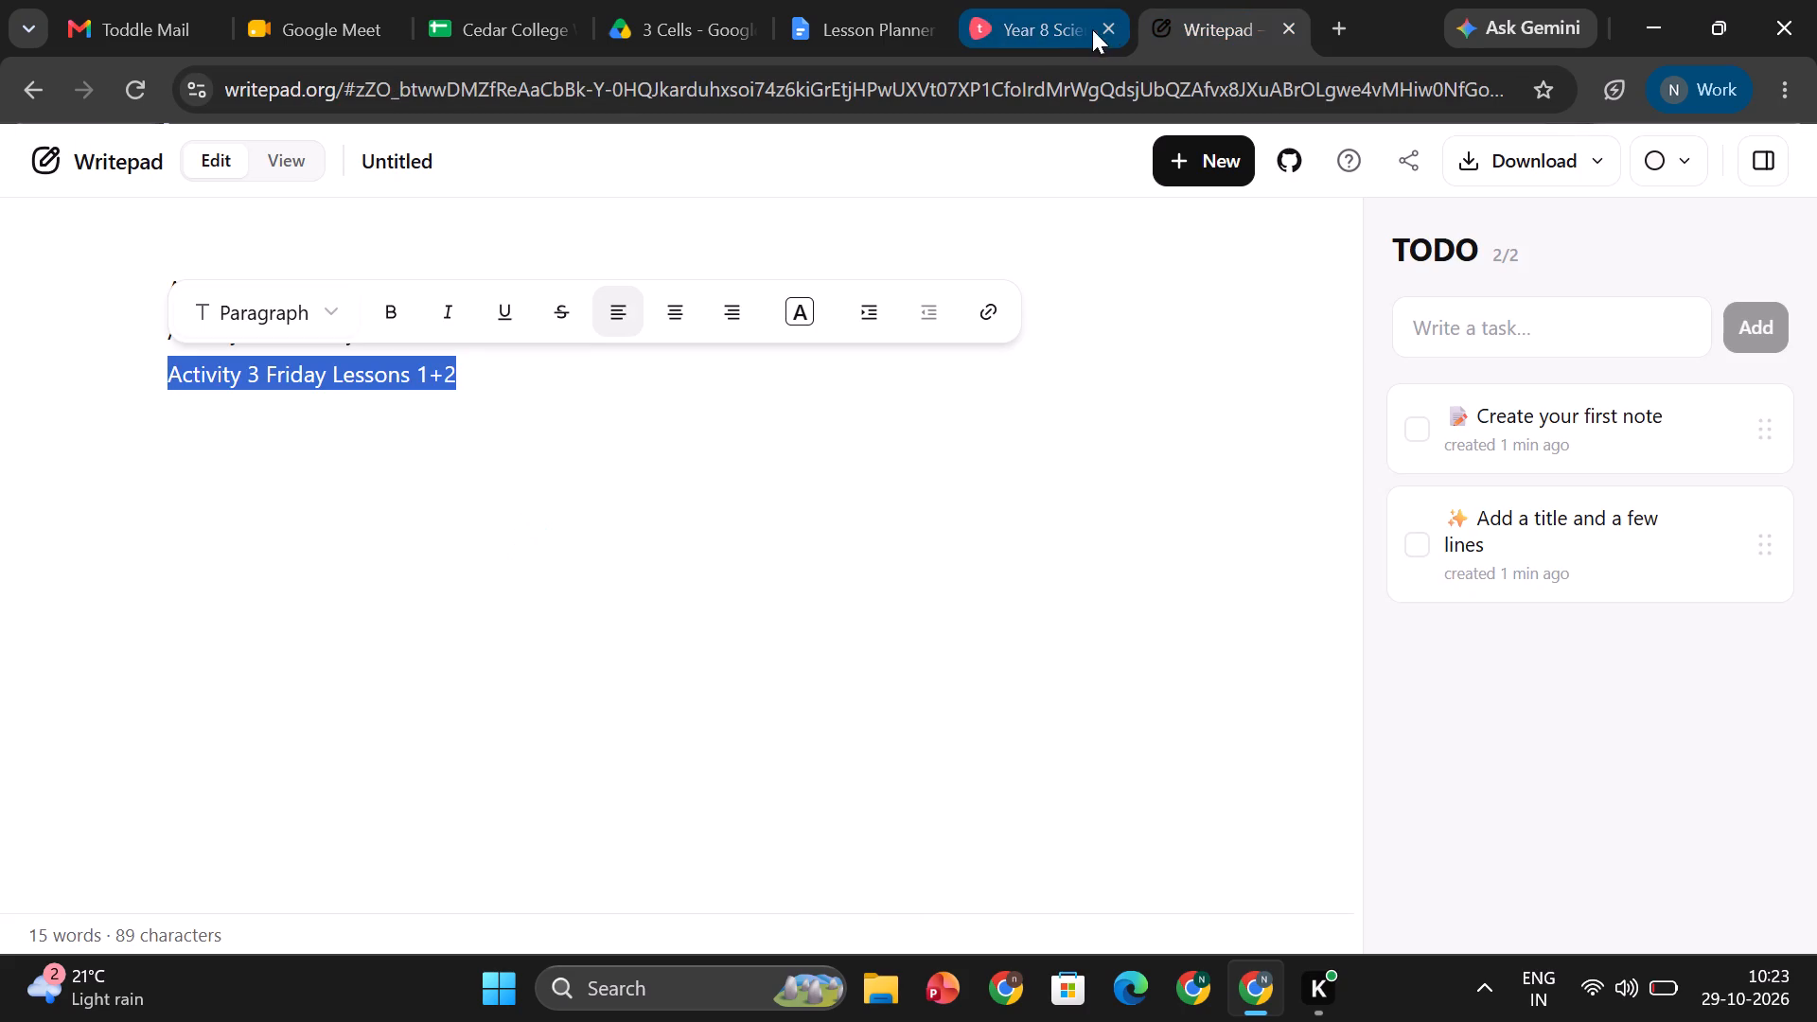
click(1028, 29)
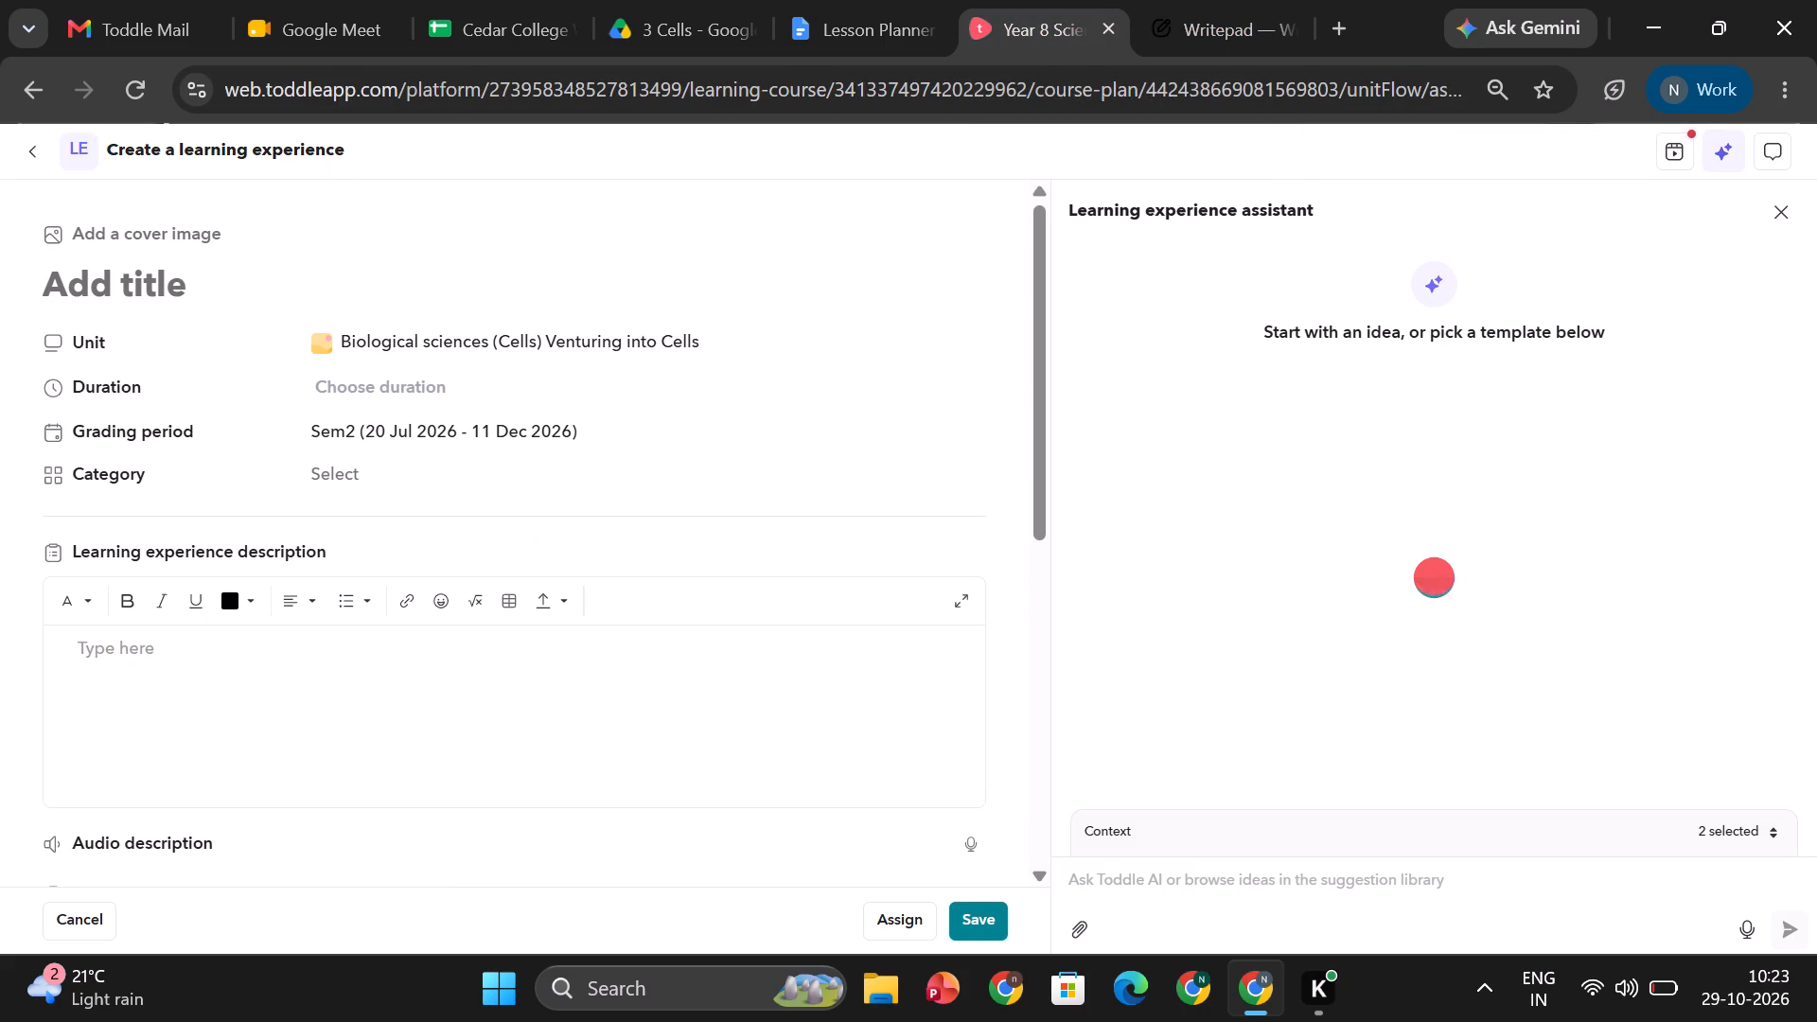
click(139, 284)
key(ctrl+v)
key(BackSpace)
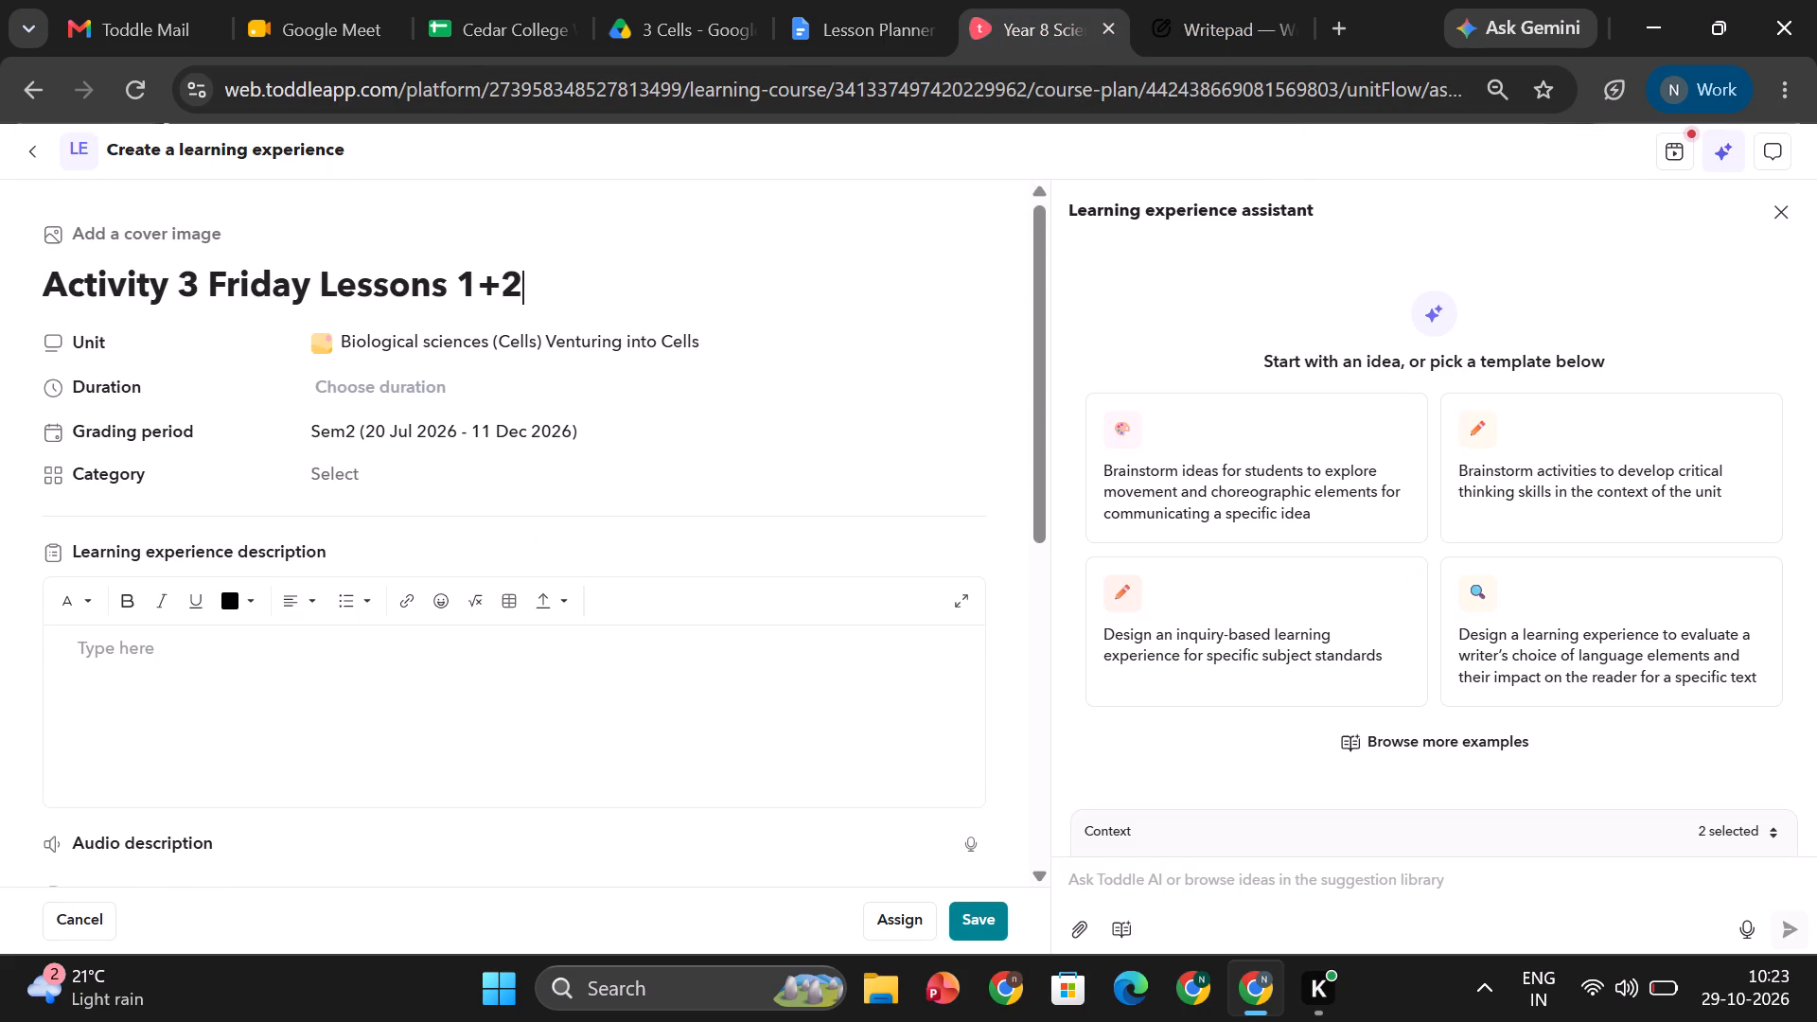
click(958, 911)
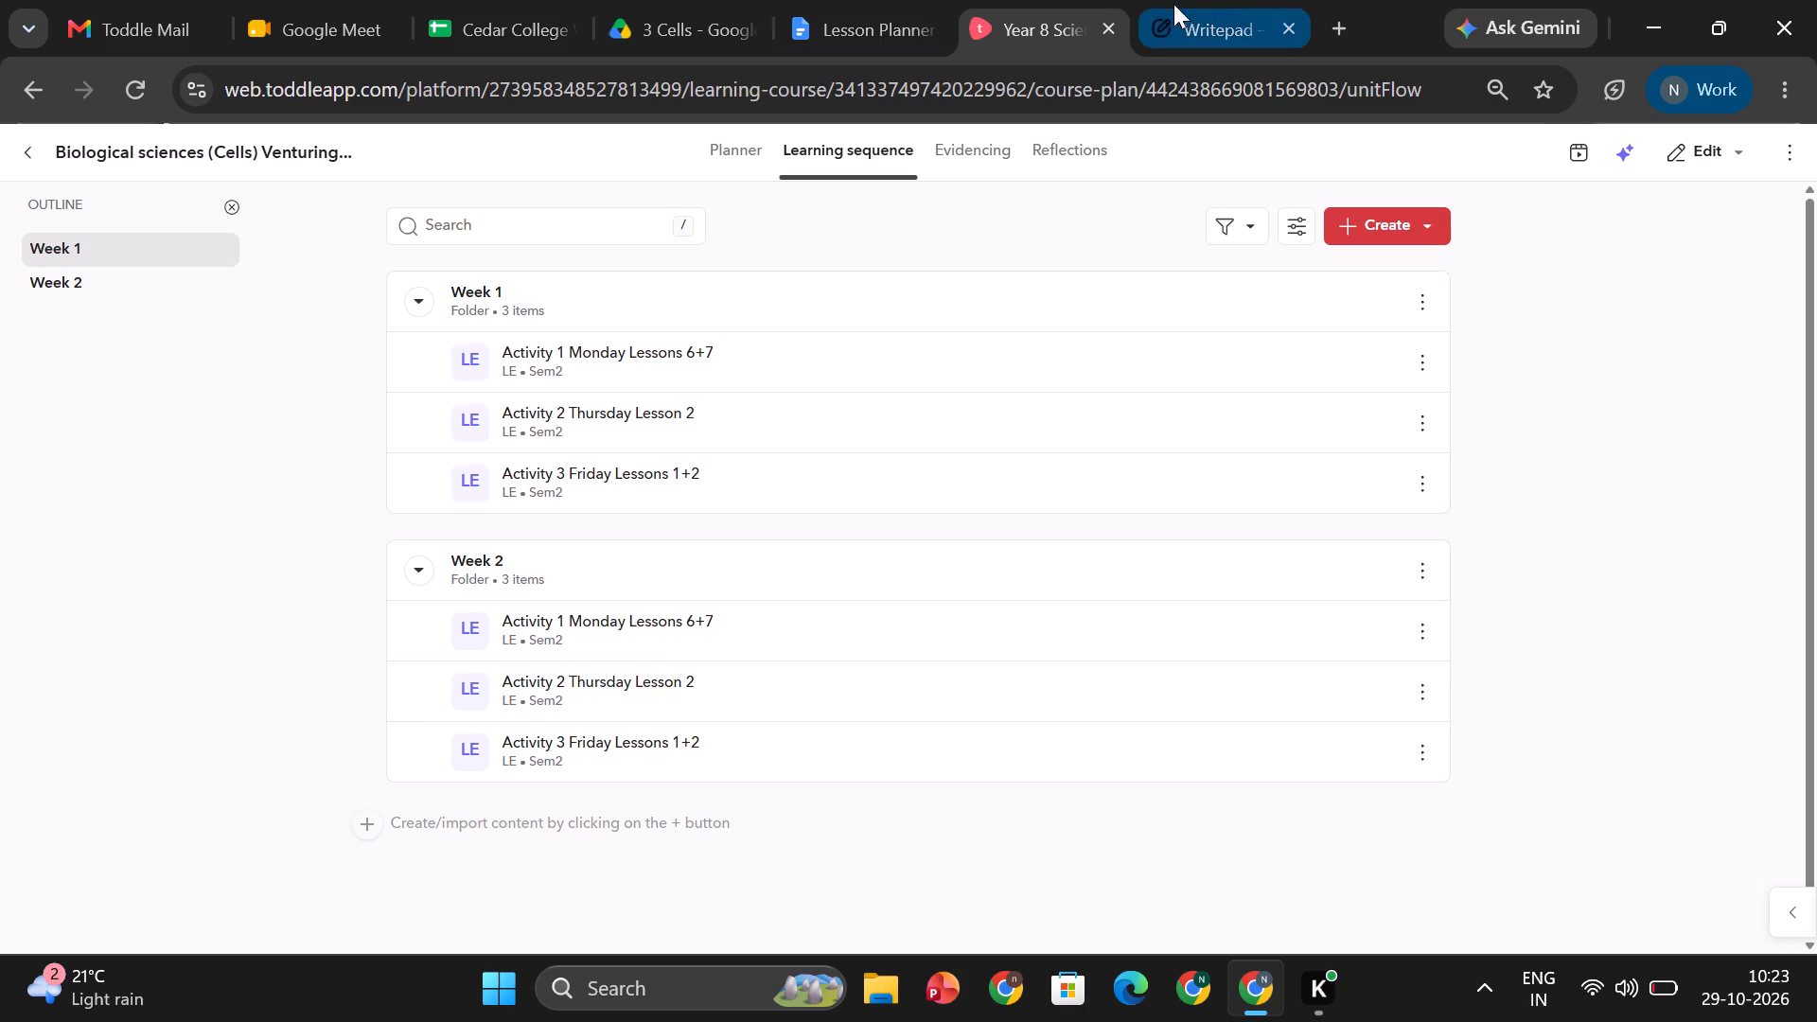
Check the weekly rows in the Lesson Planner document, and add a folder named "Week 3" below Week 2 in Toddle.
click(830, 0)
scroll(632, 779, down, 1)
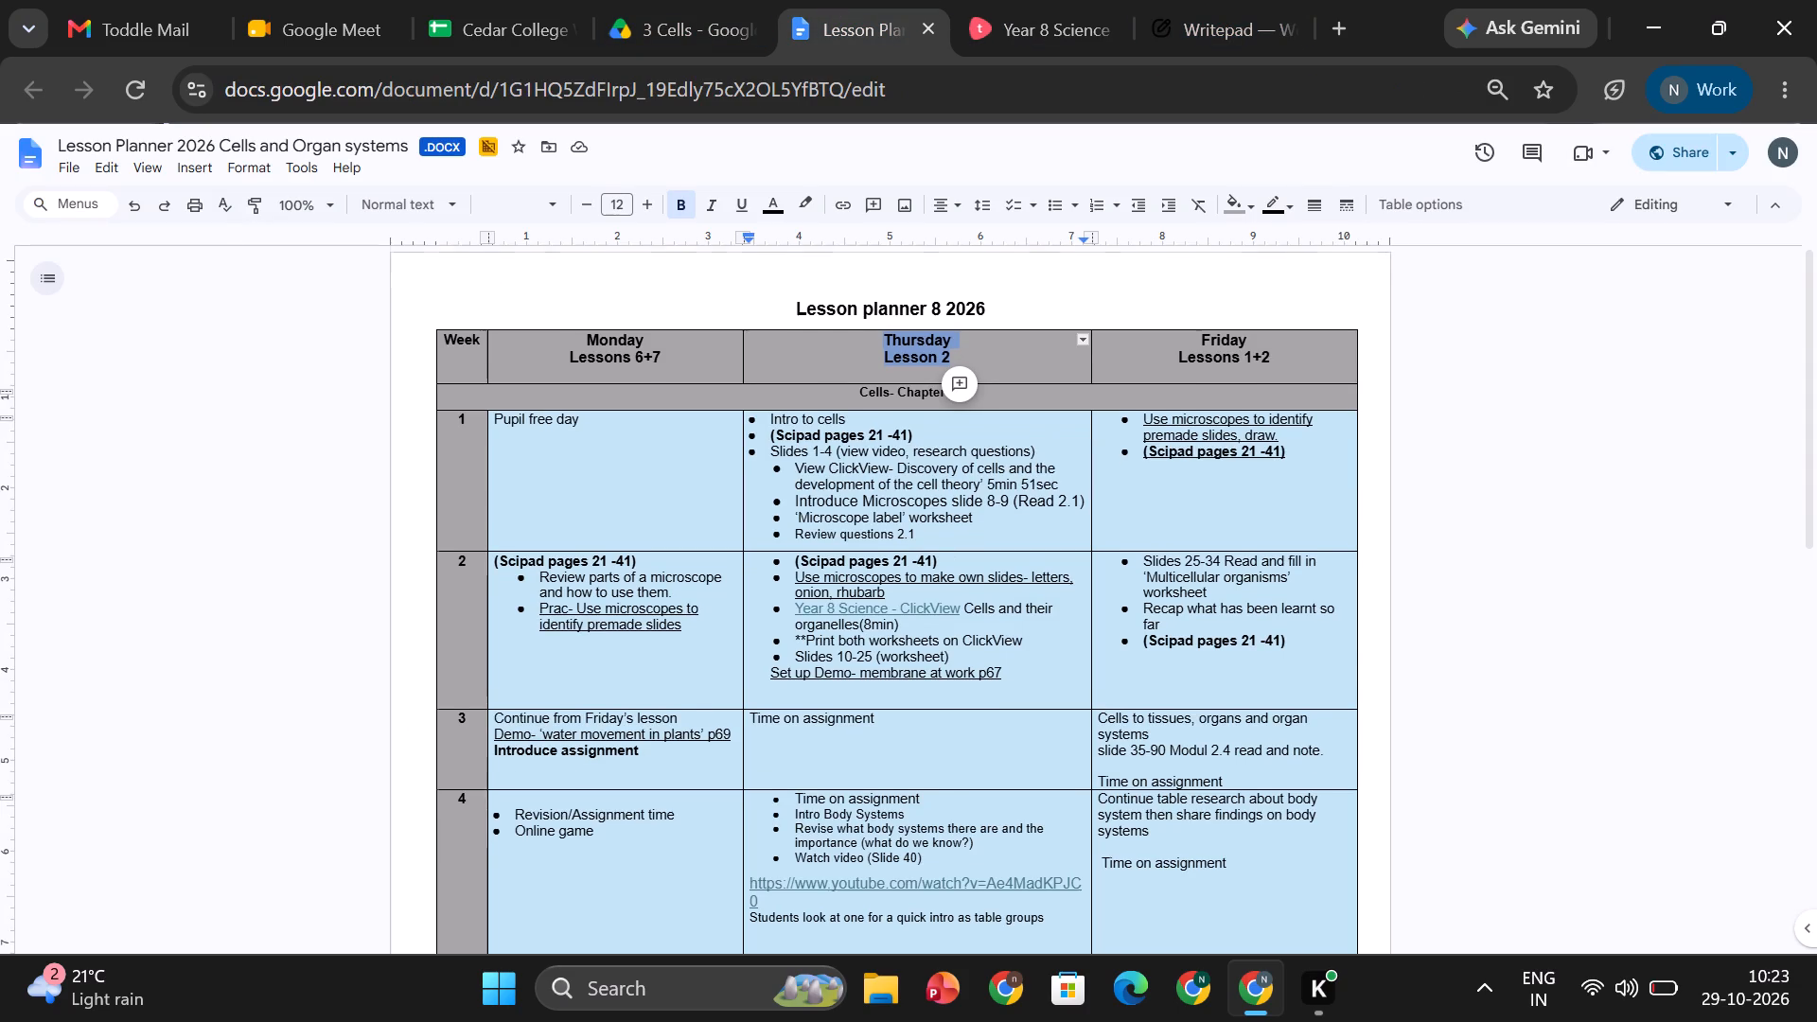
scroll(632, 779, down, 3)
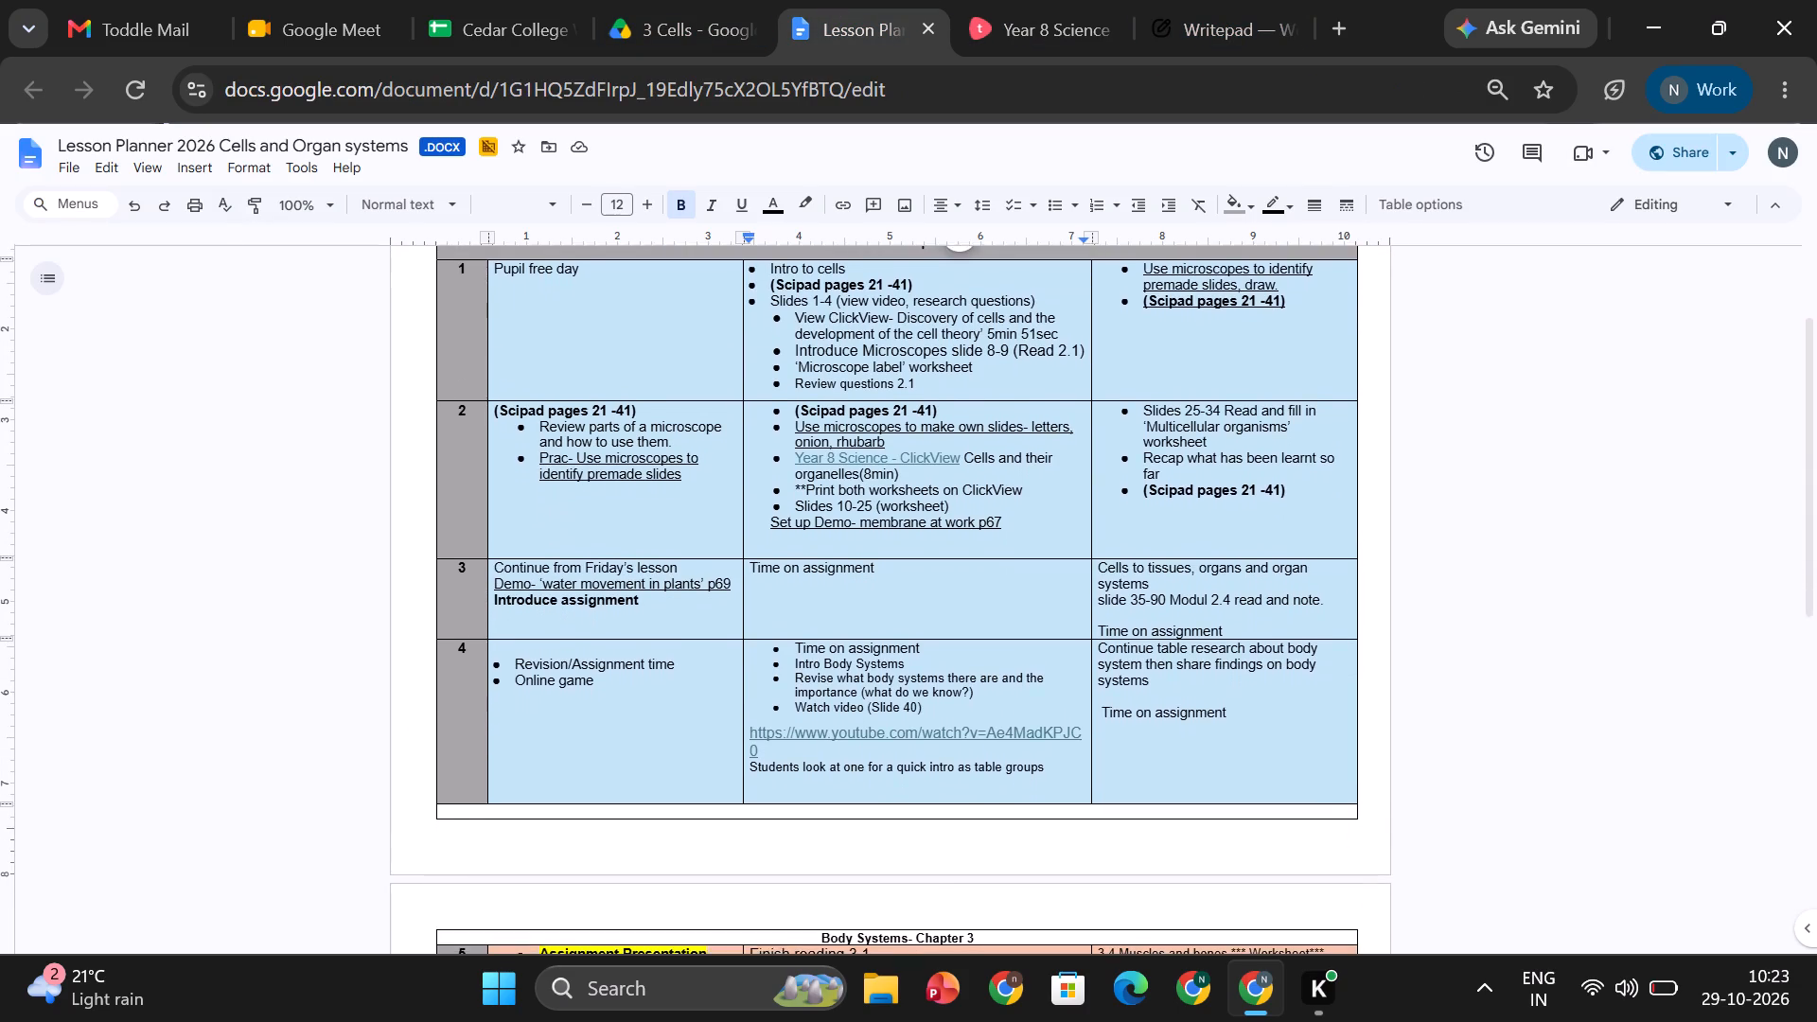
scroll(632, 779, down, 1)
scroll(632, 779, up, 1)
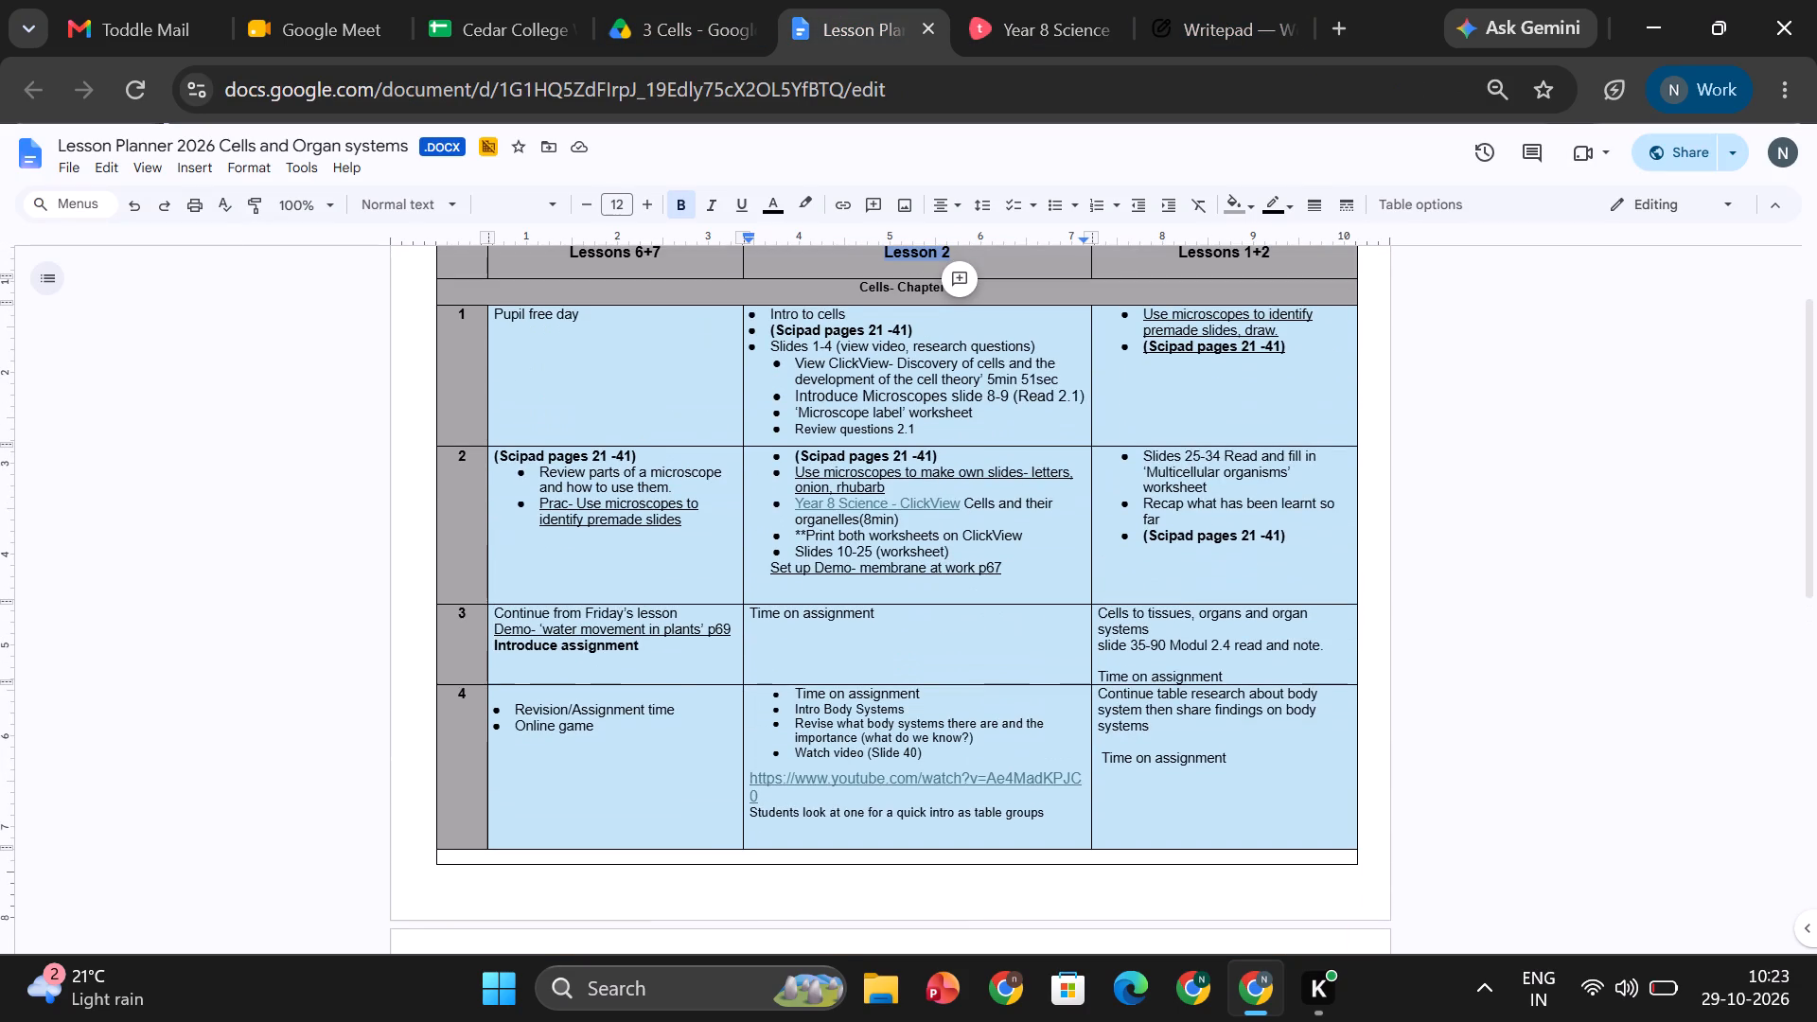
click(1038, 3)
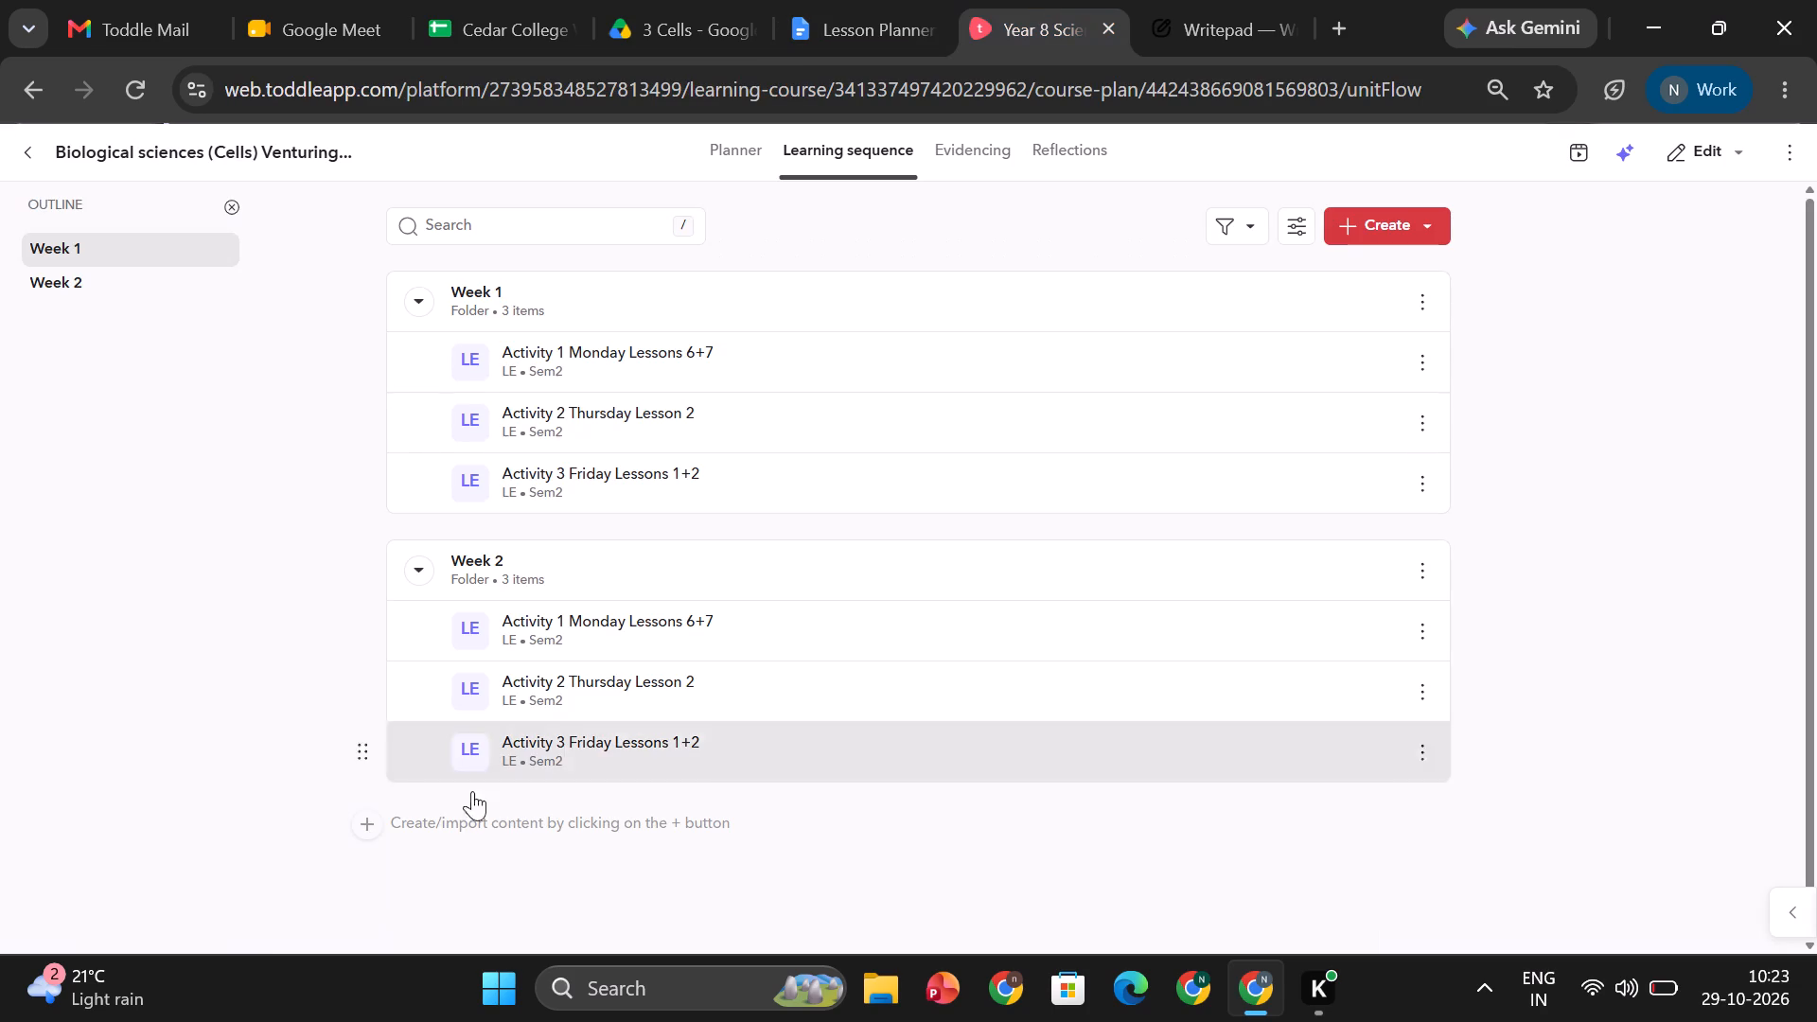
click(375, 826)
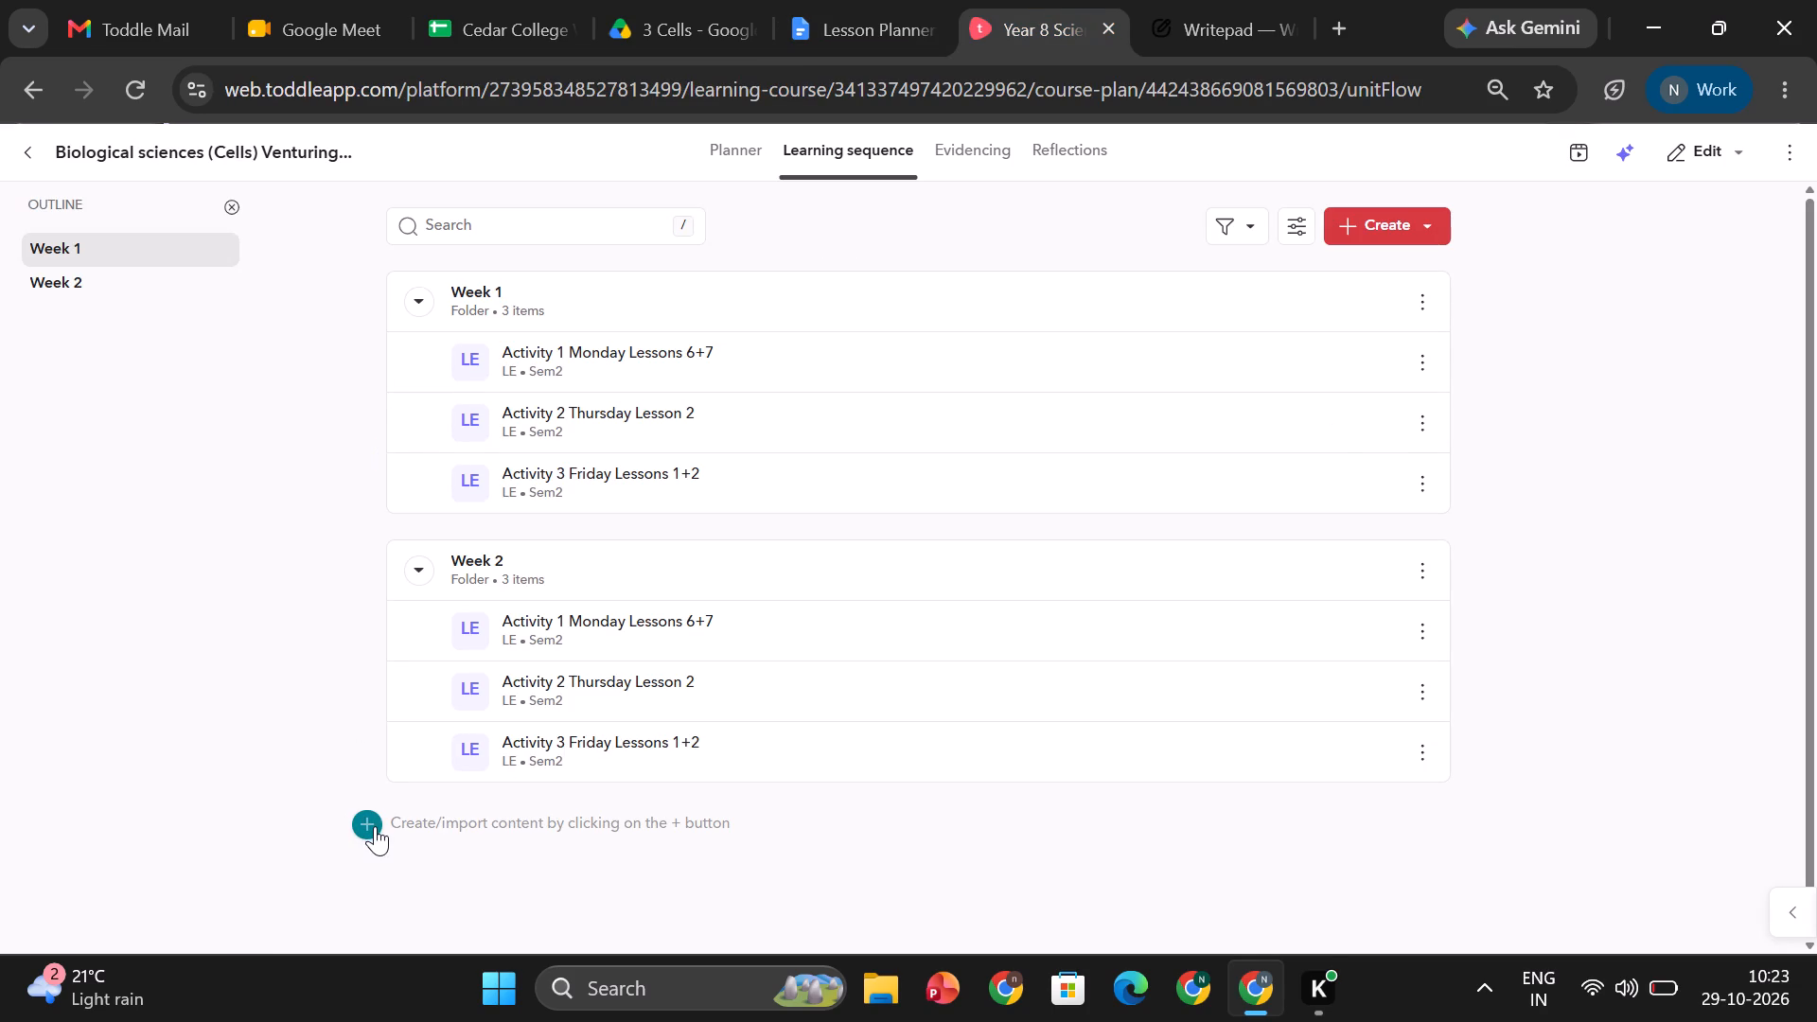
click(242, 483)
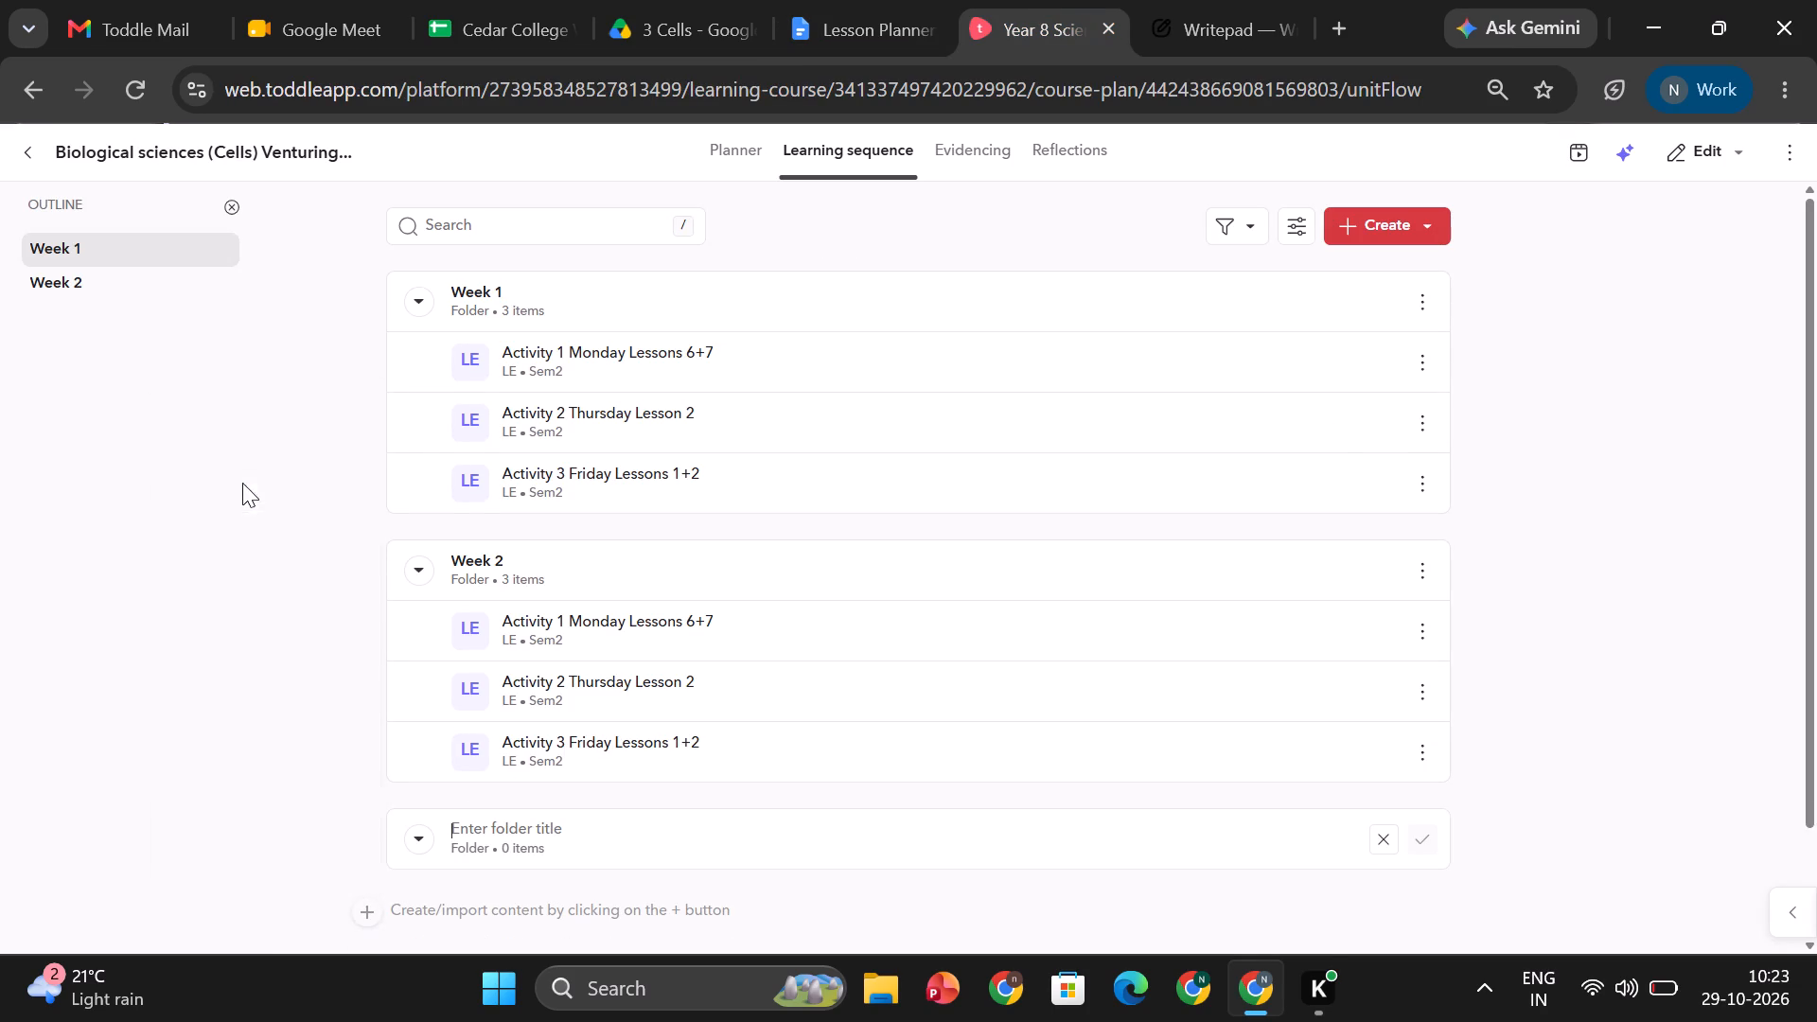
key(w)
text(eek 3)
key(Return)
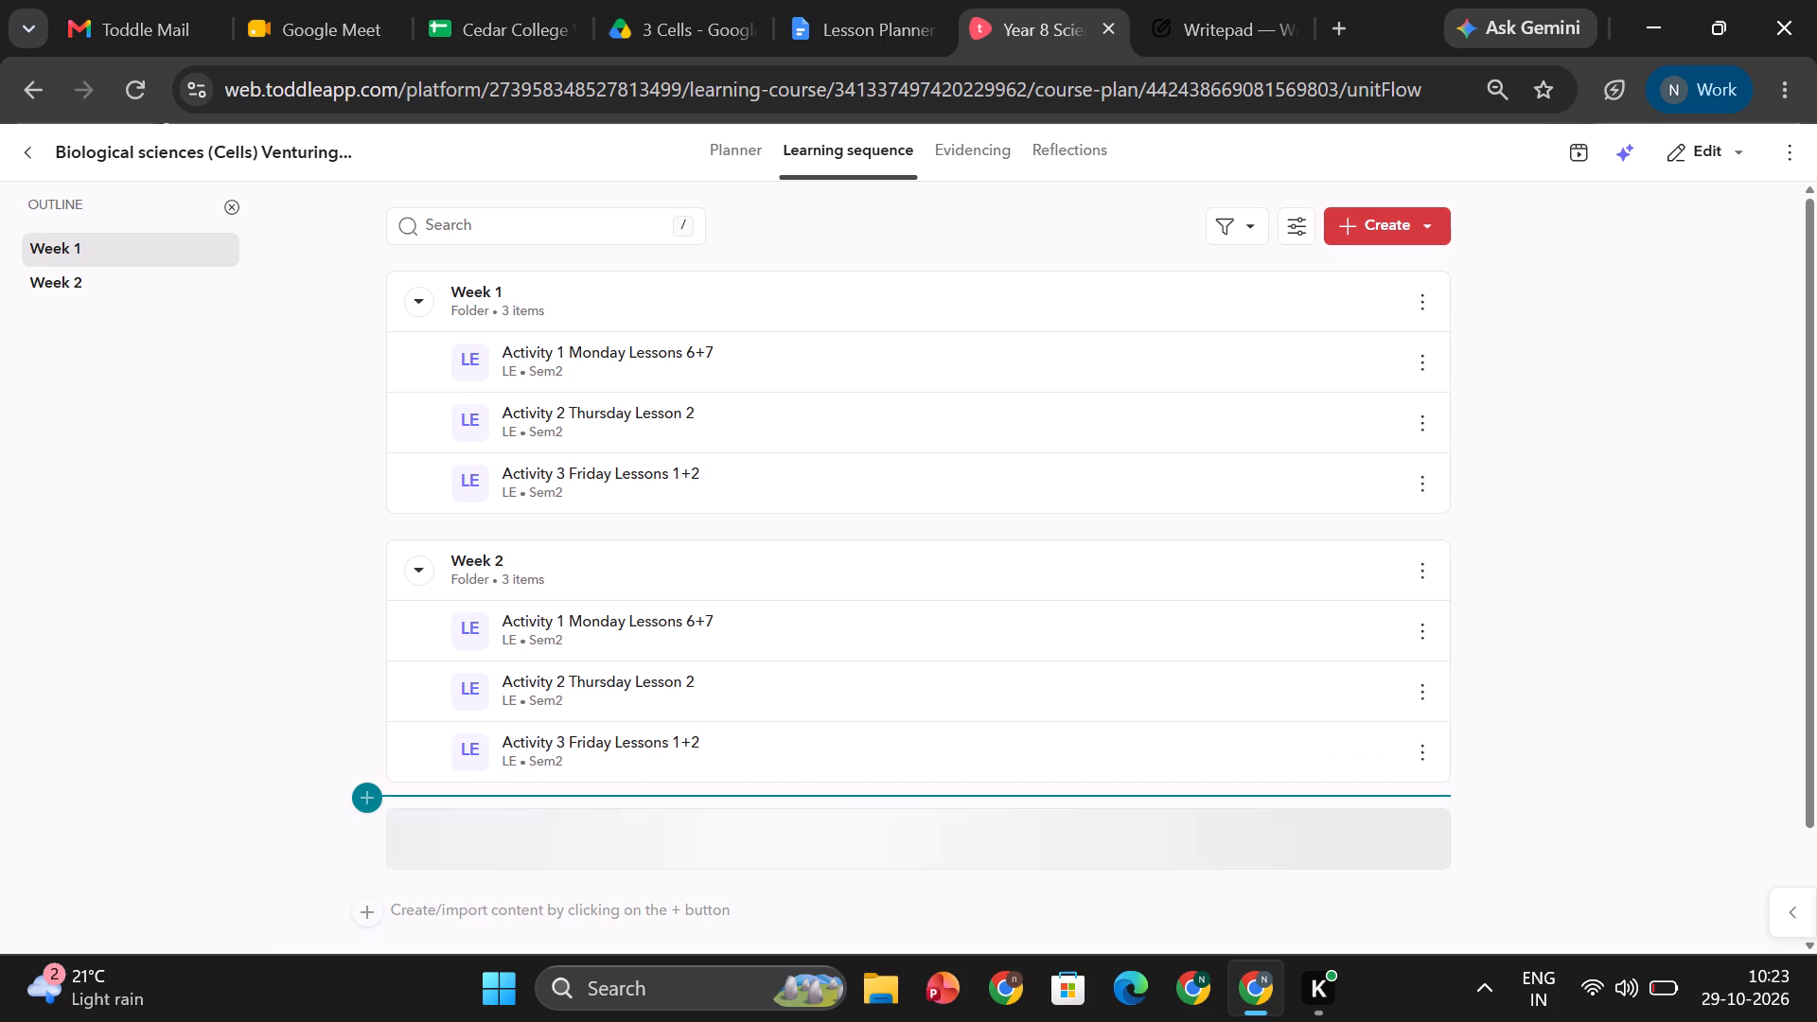
Add a learning experience inside the Week 3 folder, titled "Activity 1 Monday Lessons 6+7" as copied from Writepad, and save it.
click(537, 885)
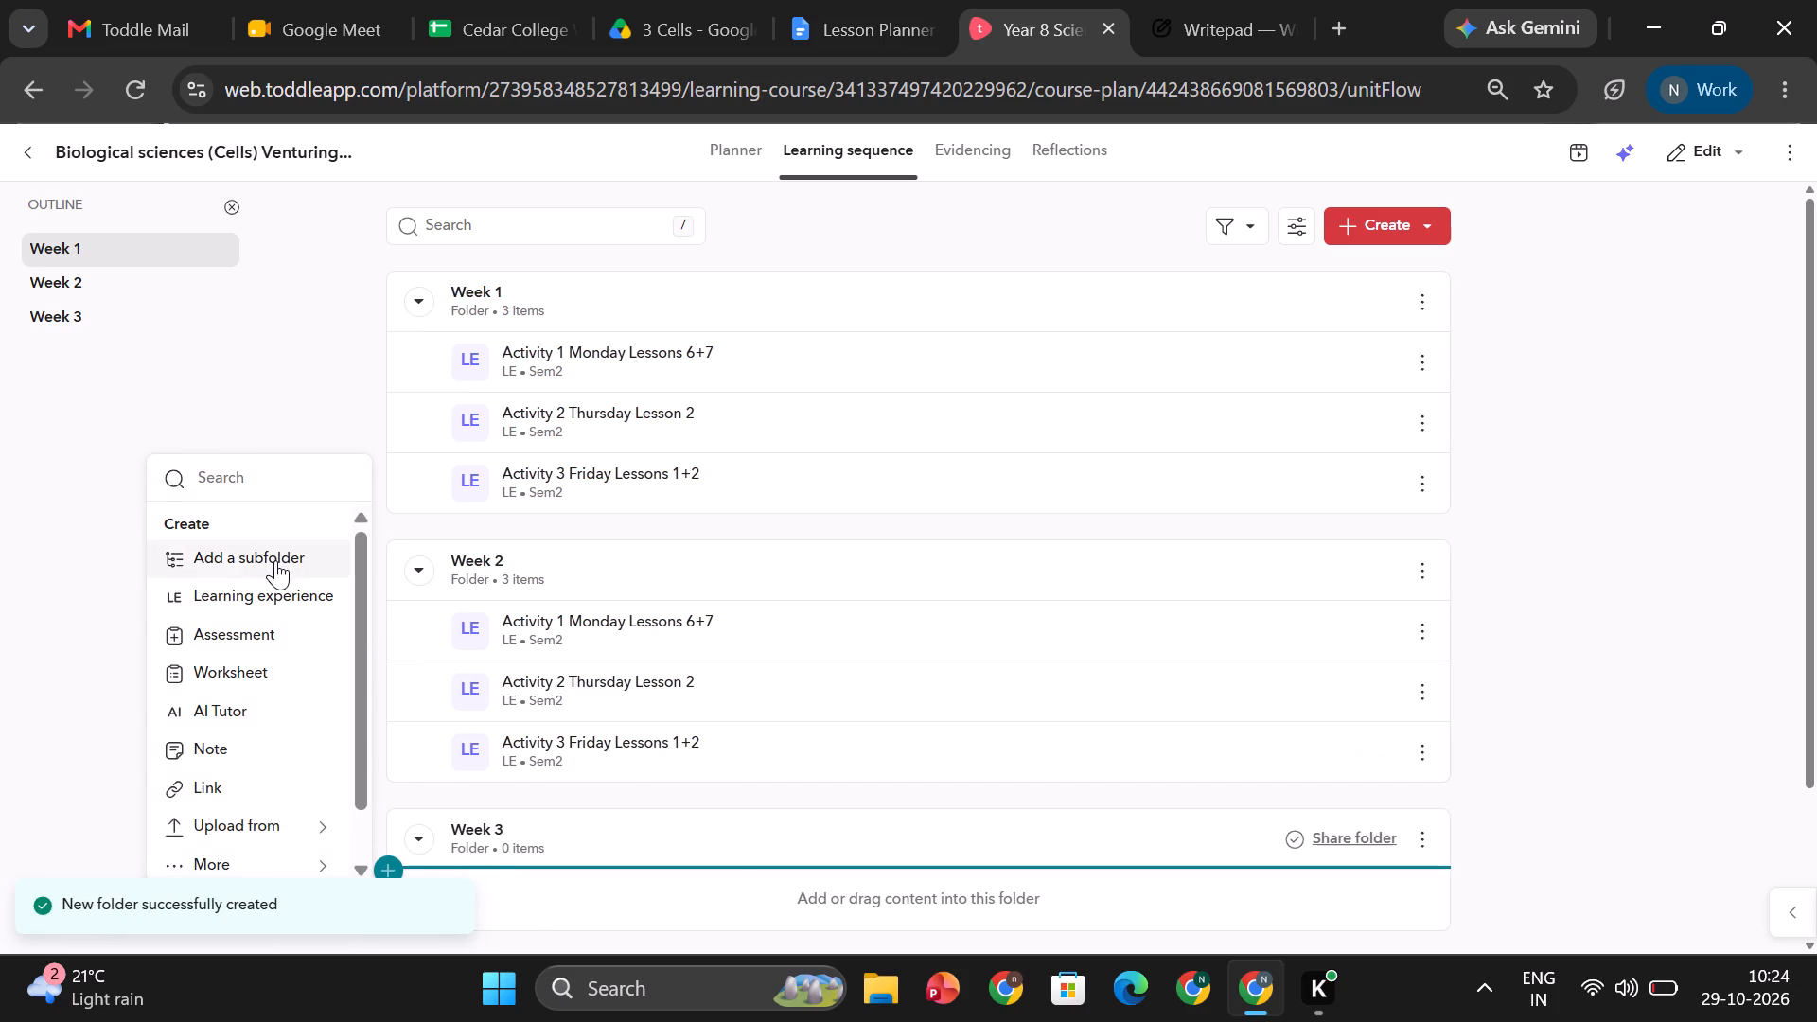
click(279, 592)
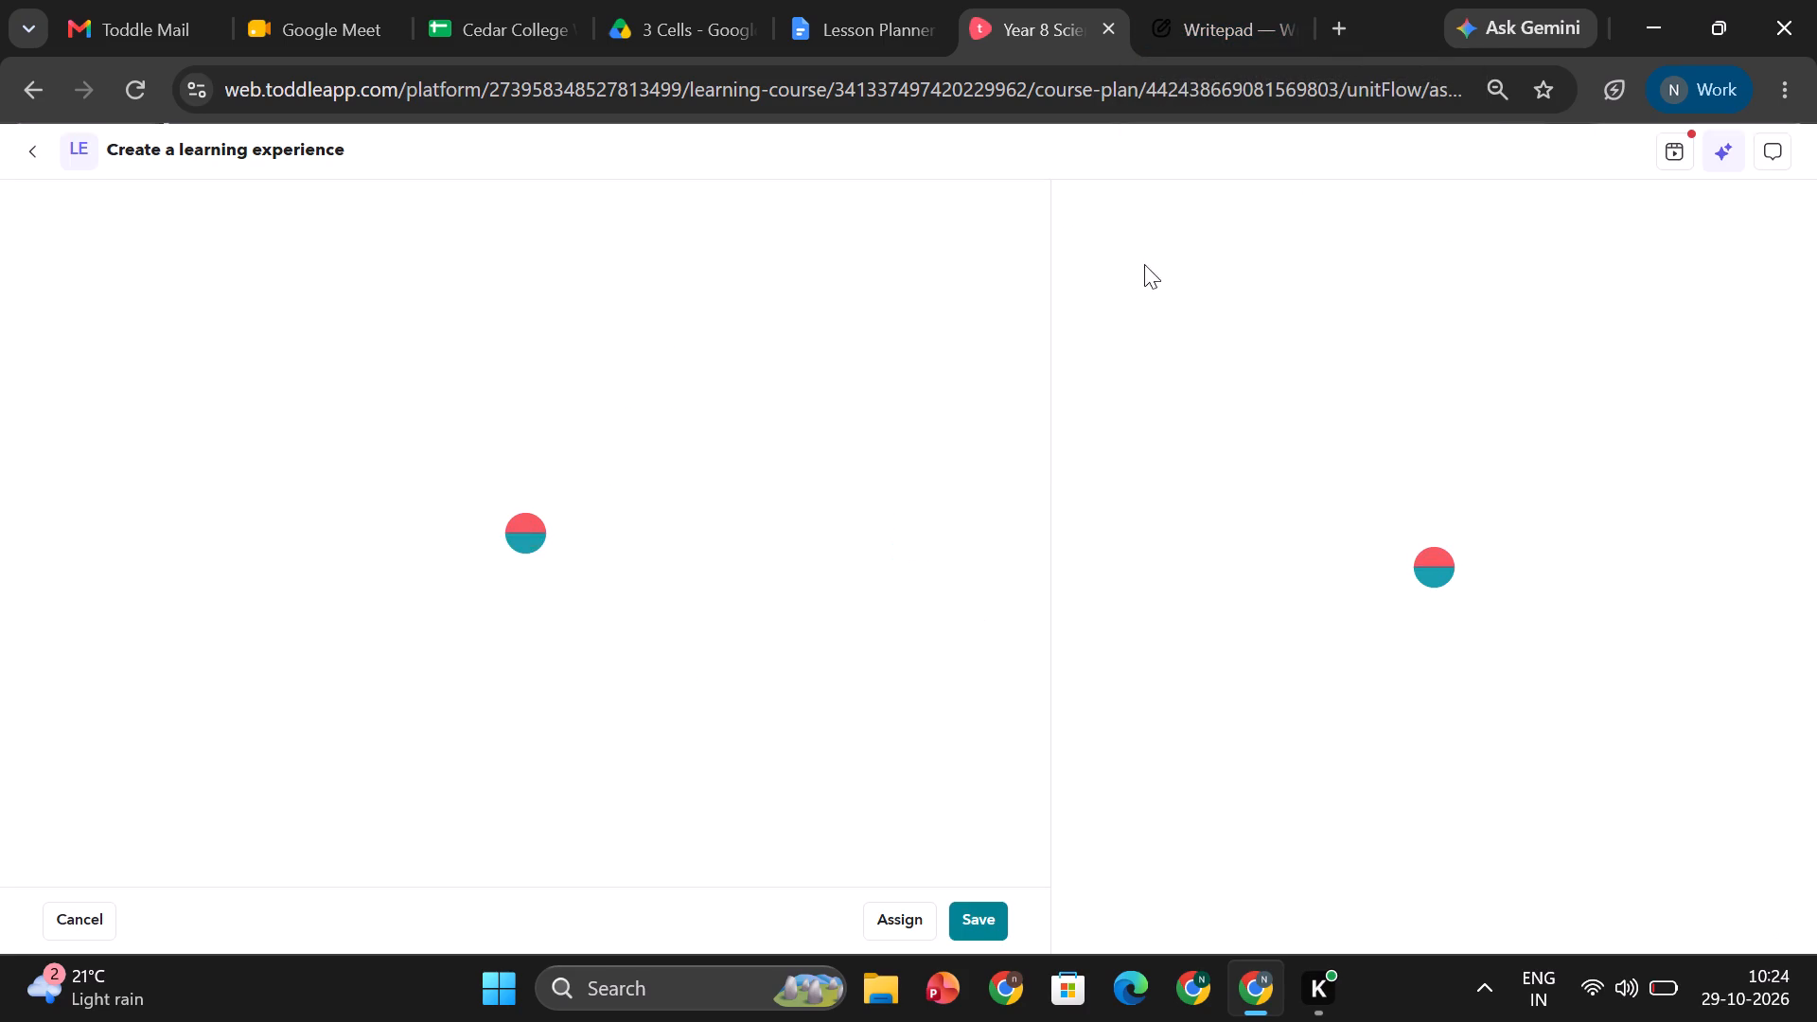
click(1198, 13)
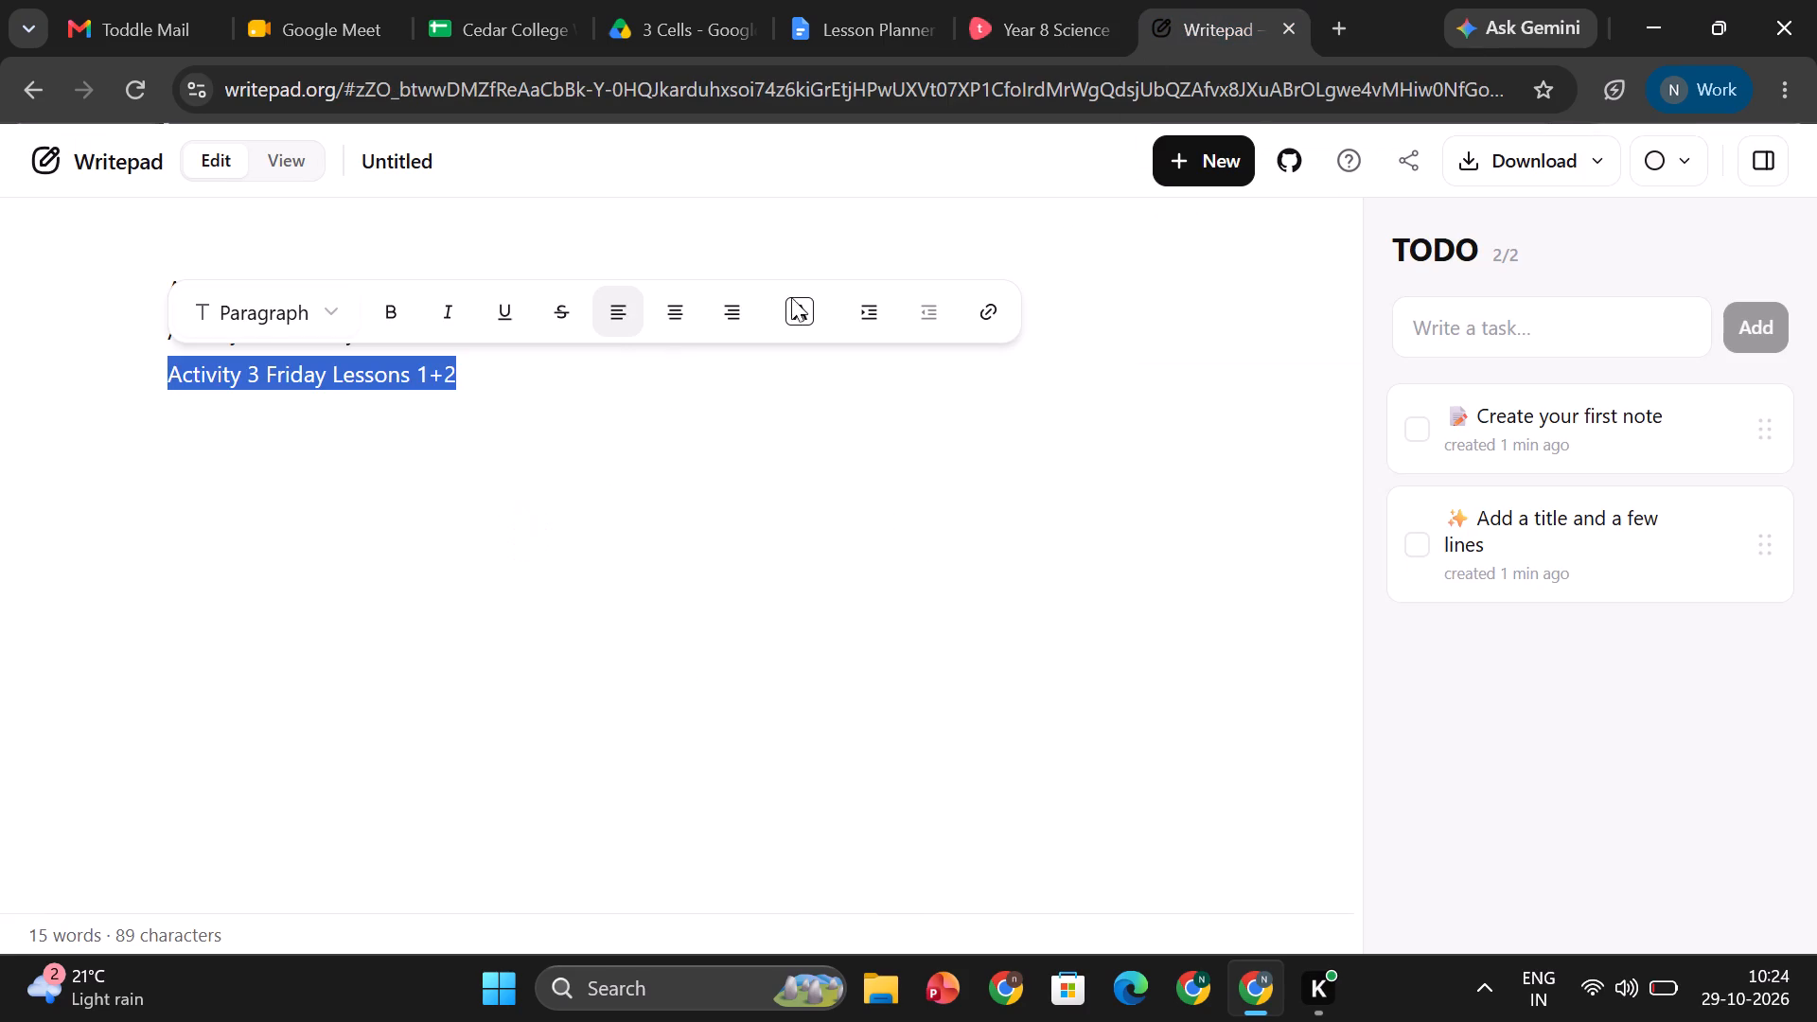
click(617, 373)
scroll(617, 373, up, 1)
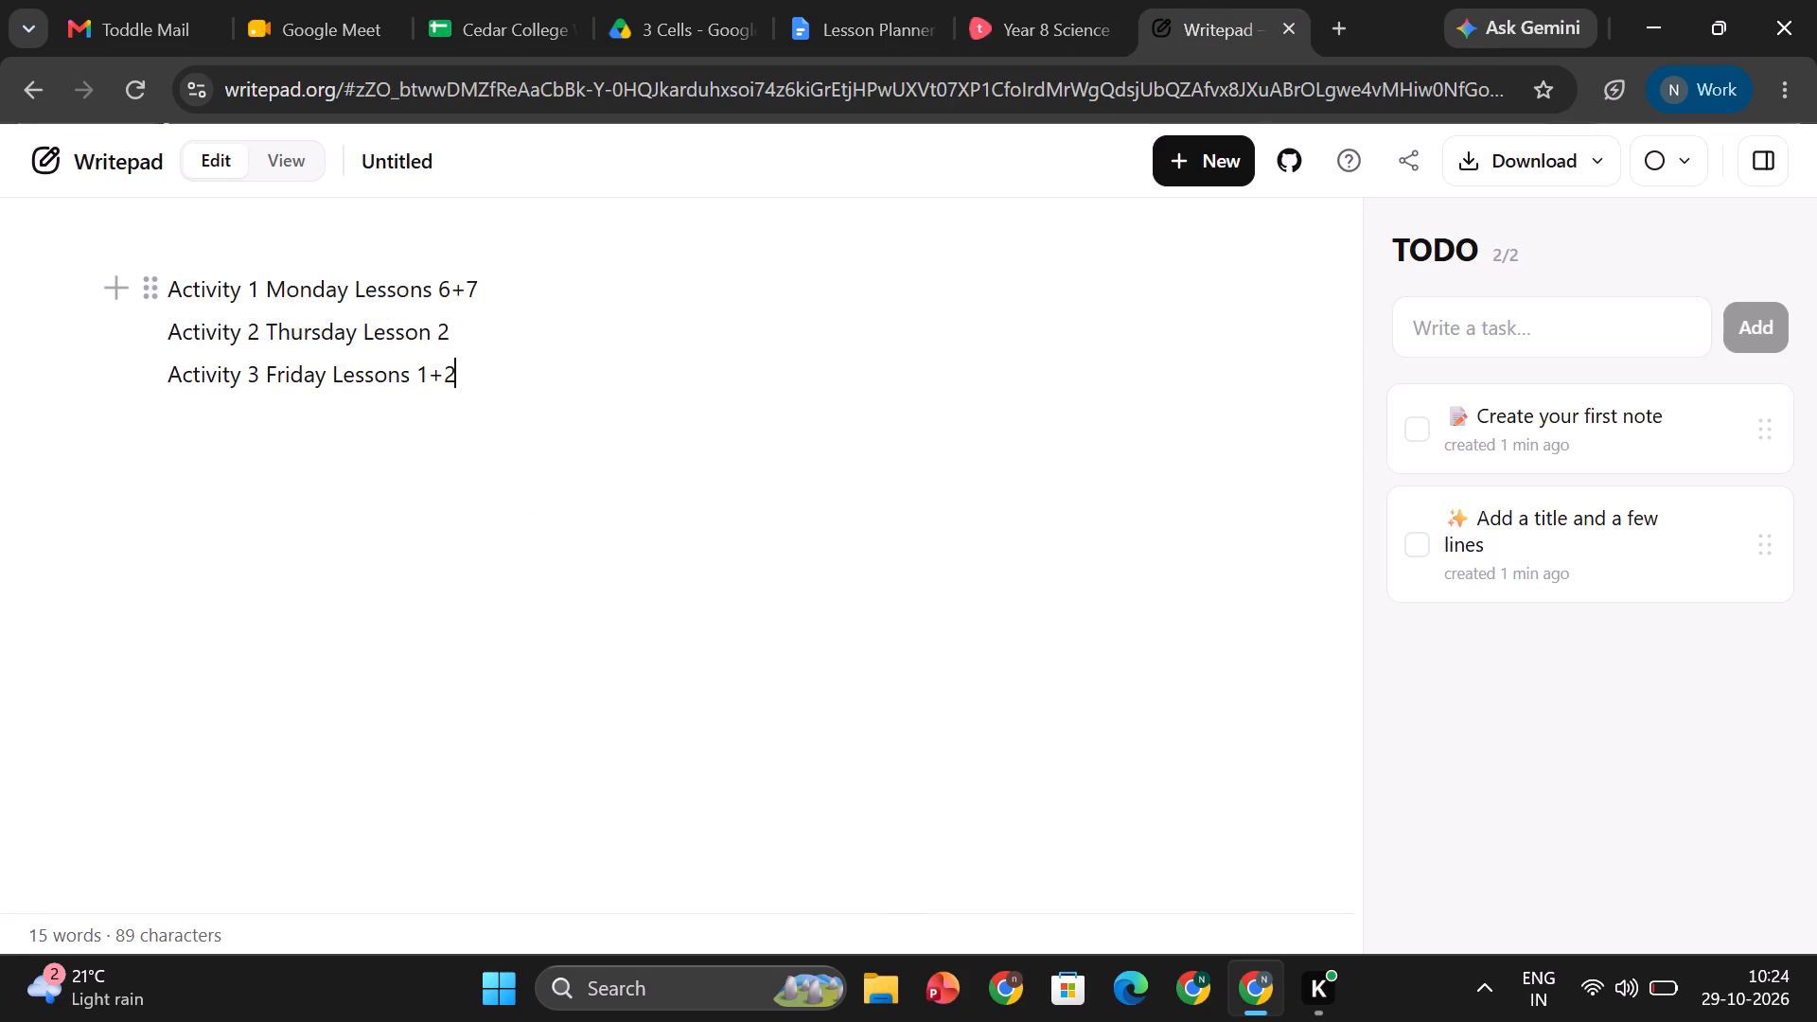
drag(482, 285, 182, 291)
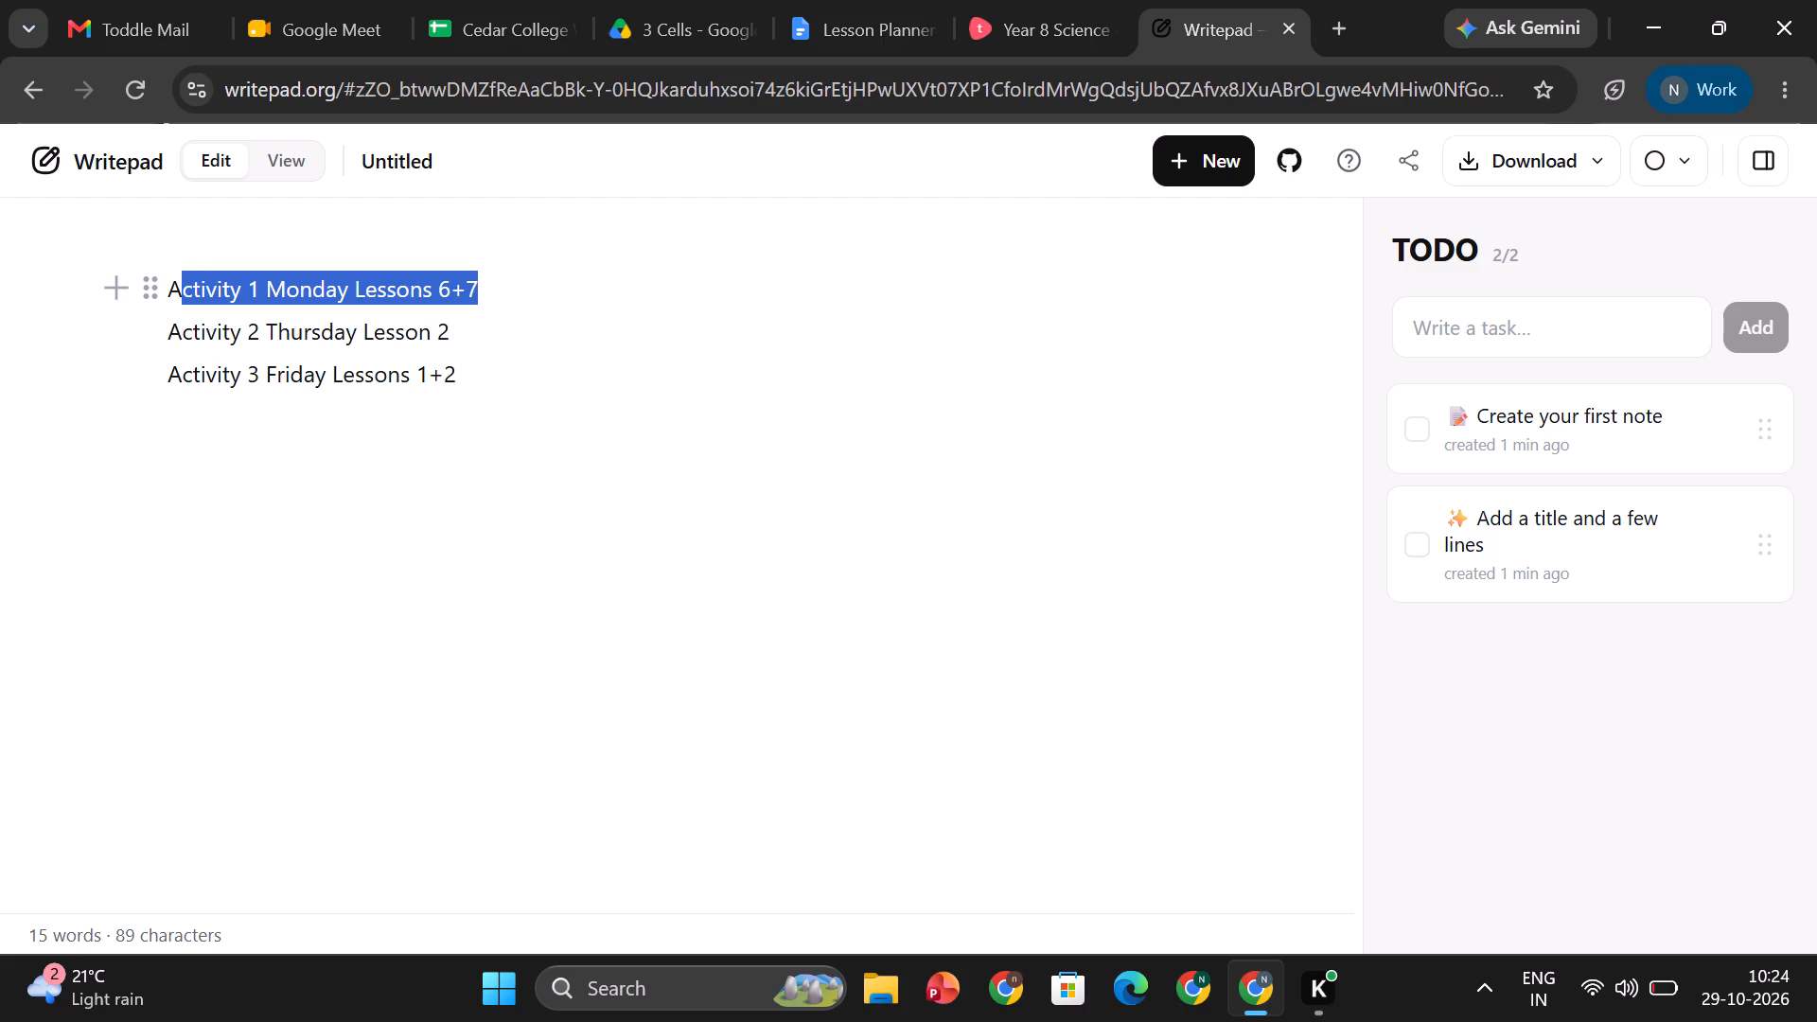
drag(182, 291, 172, 291)
key(ctrl+c)
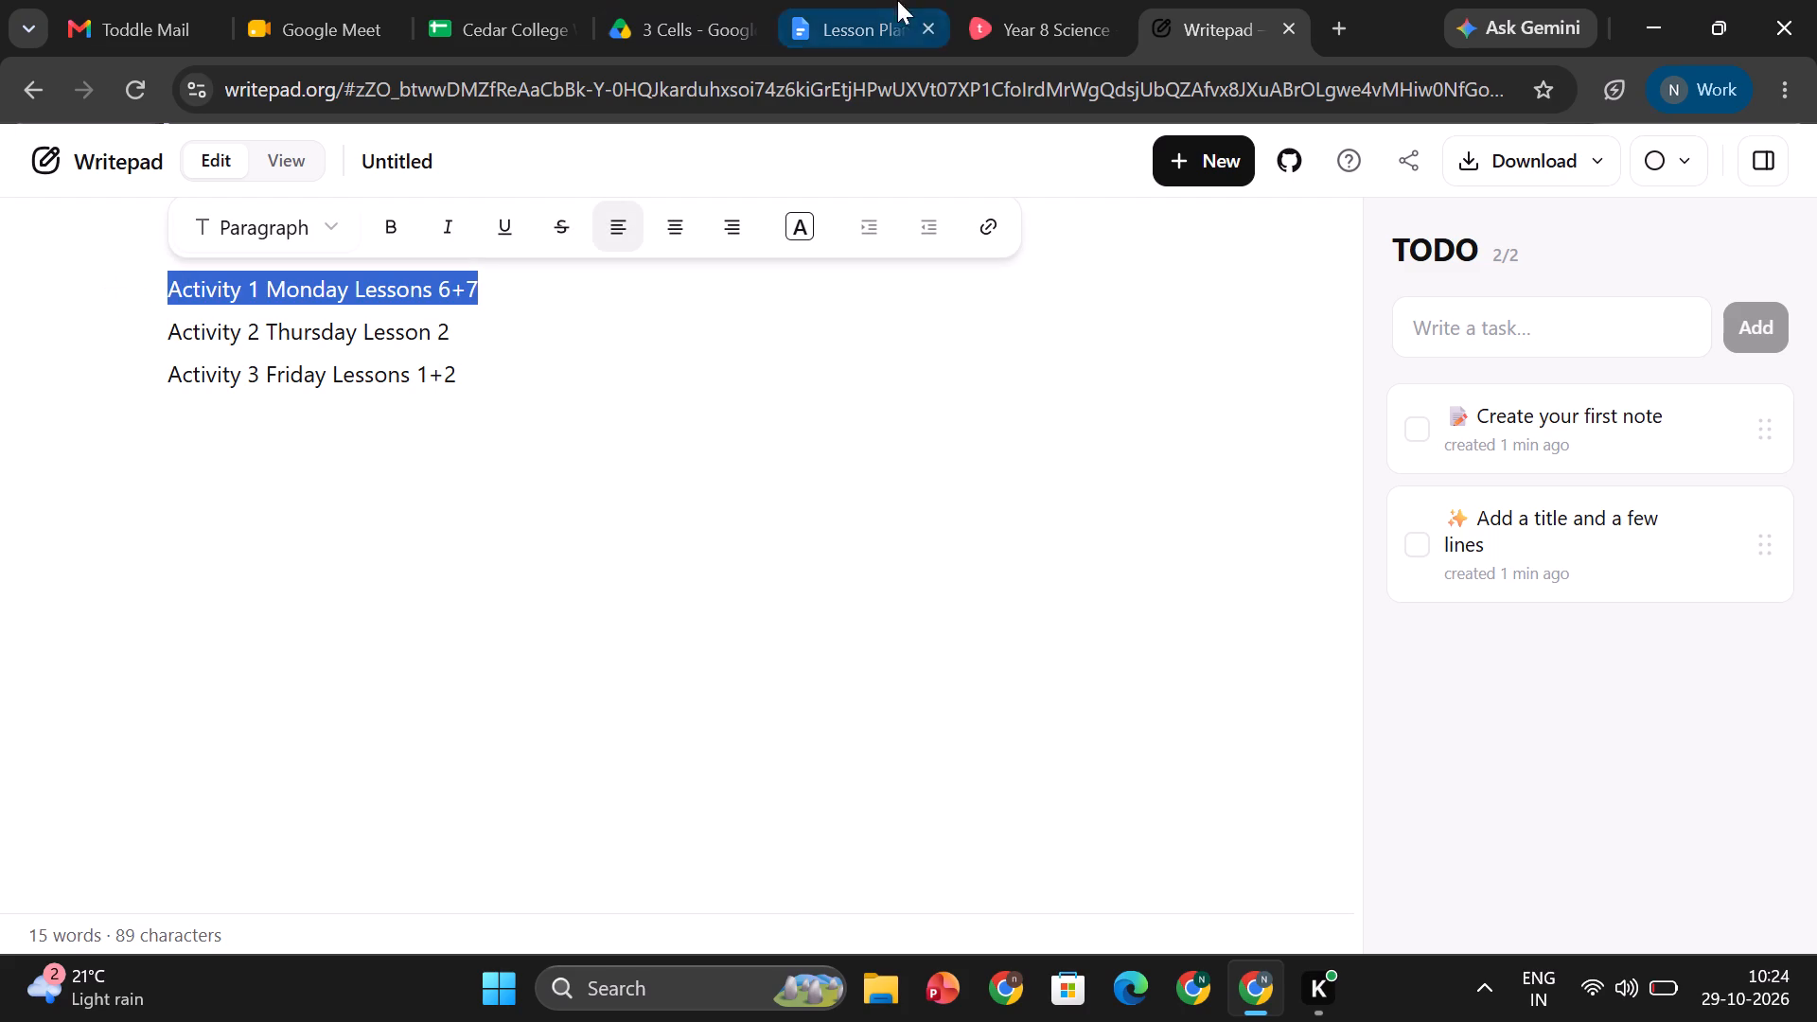
click(1022, 8)
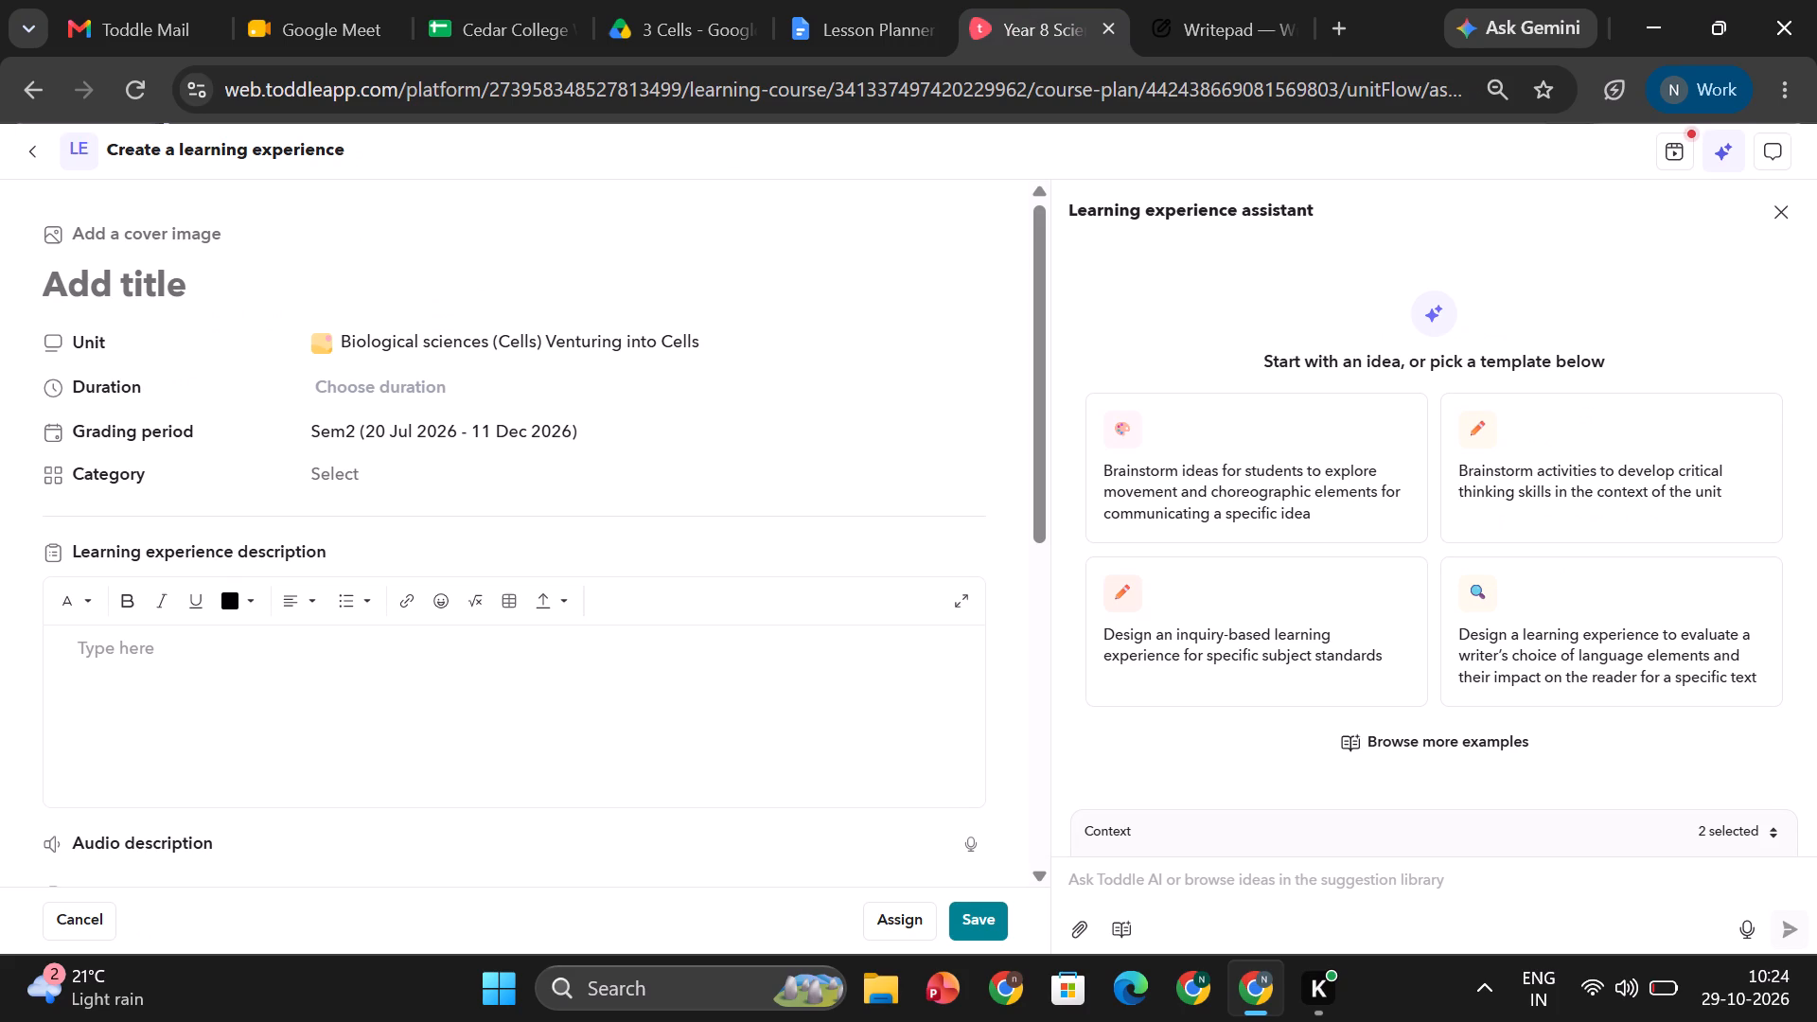
click(117, 276)
key(ctrl+v)
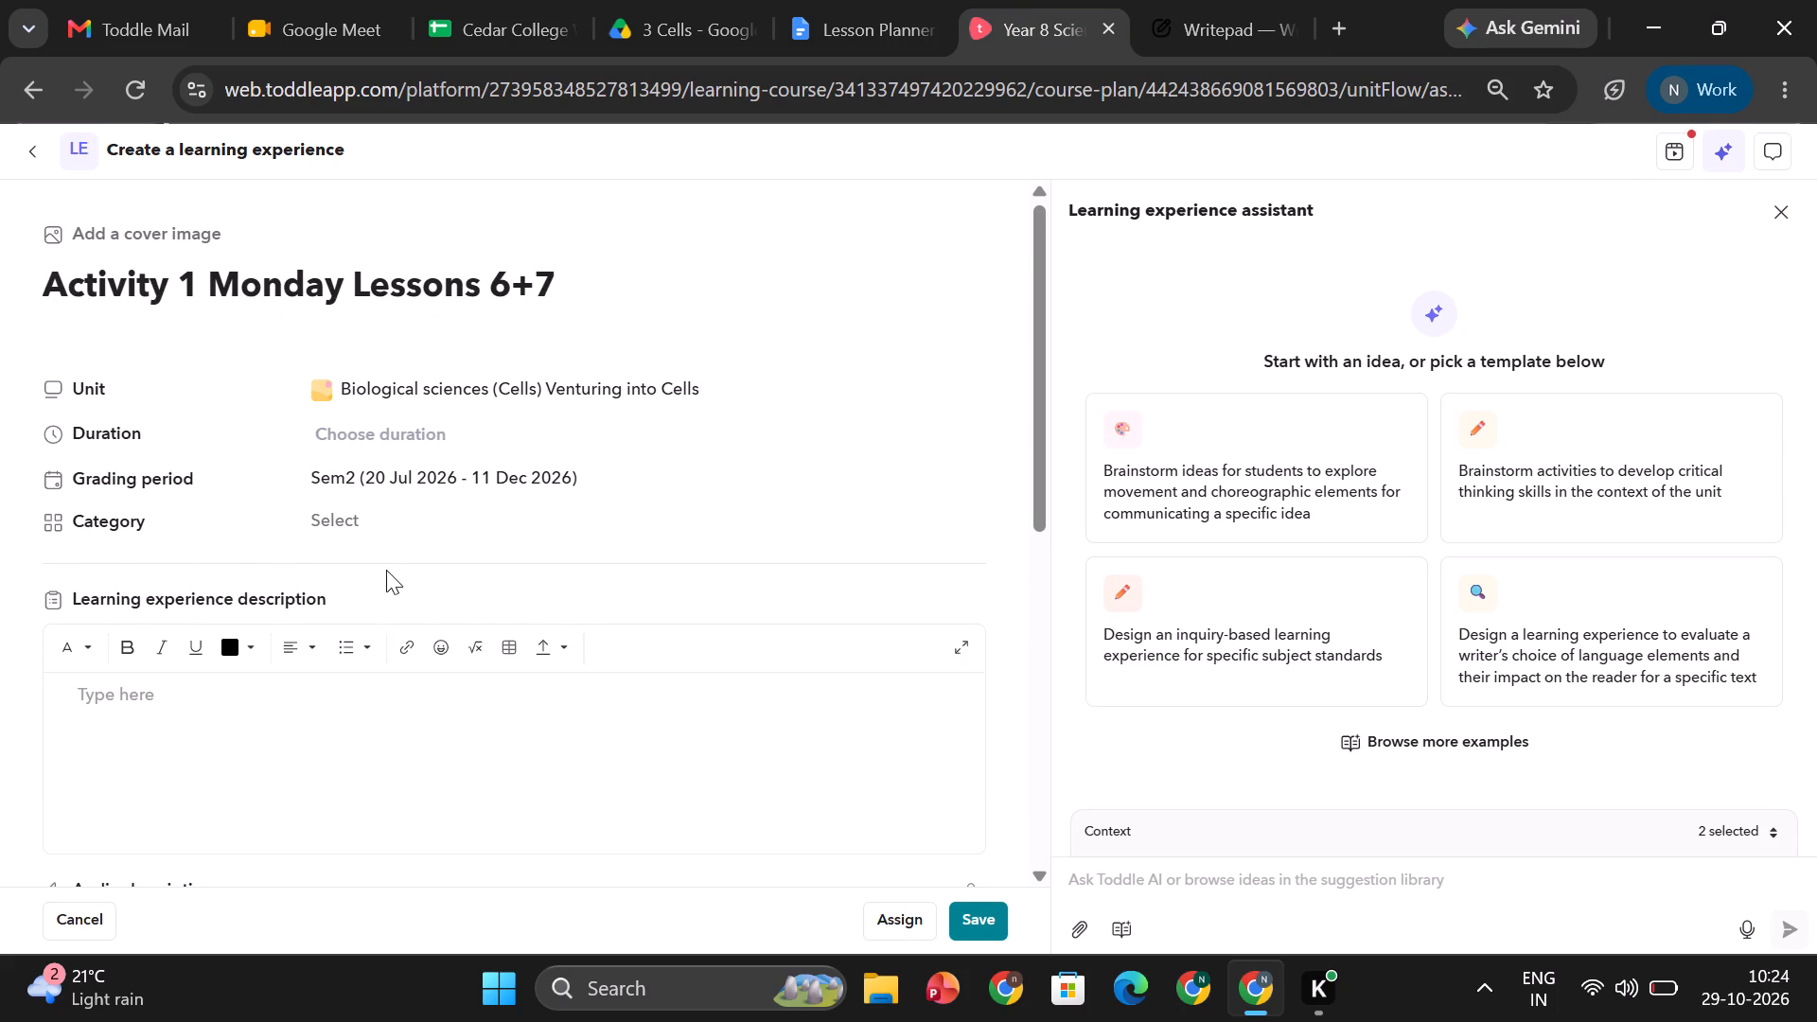
key(BackSpace)
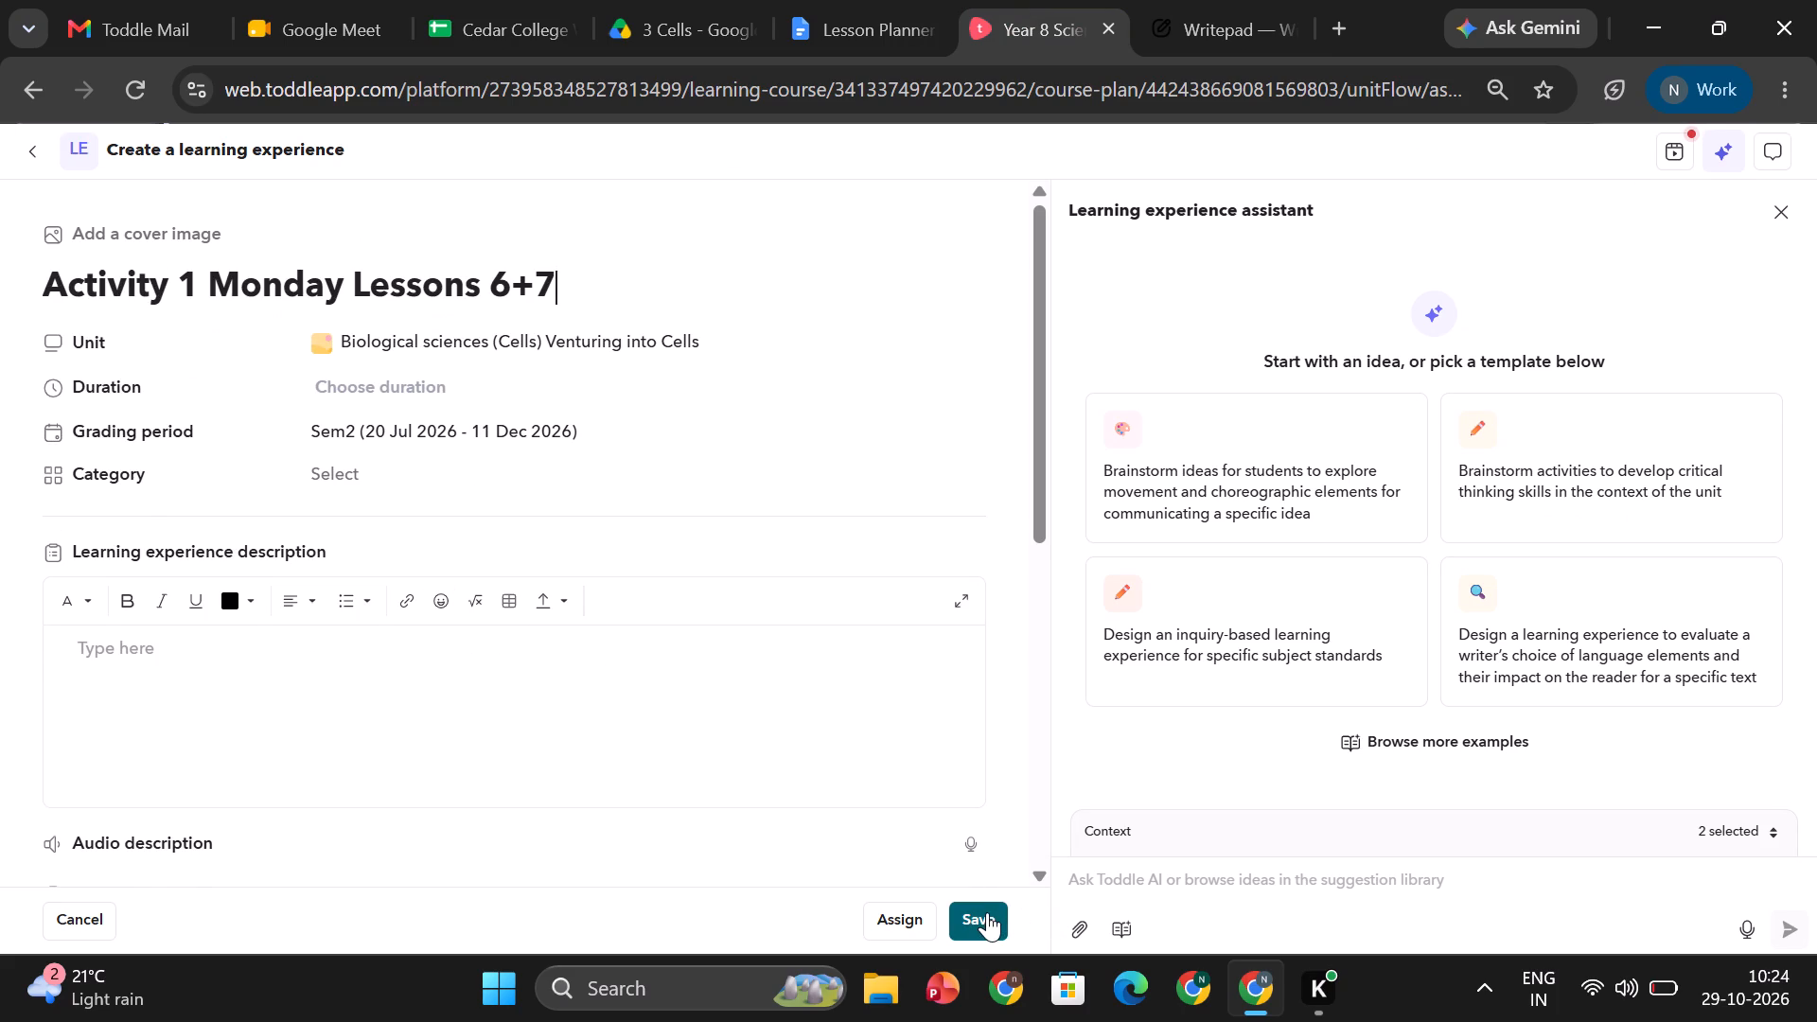
click(987, 912)
Add a learning experience below Activity 1 in Week 3, titled "Activity 2 Thursday Lesson 2" as copied from Writepad, and save it.
scroll(603, 802, down, 2)
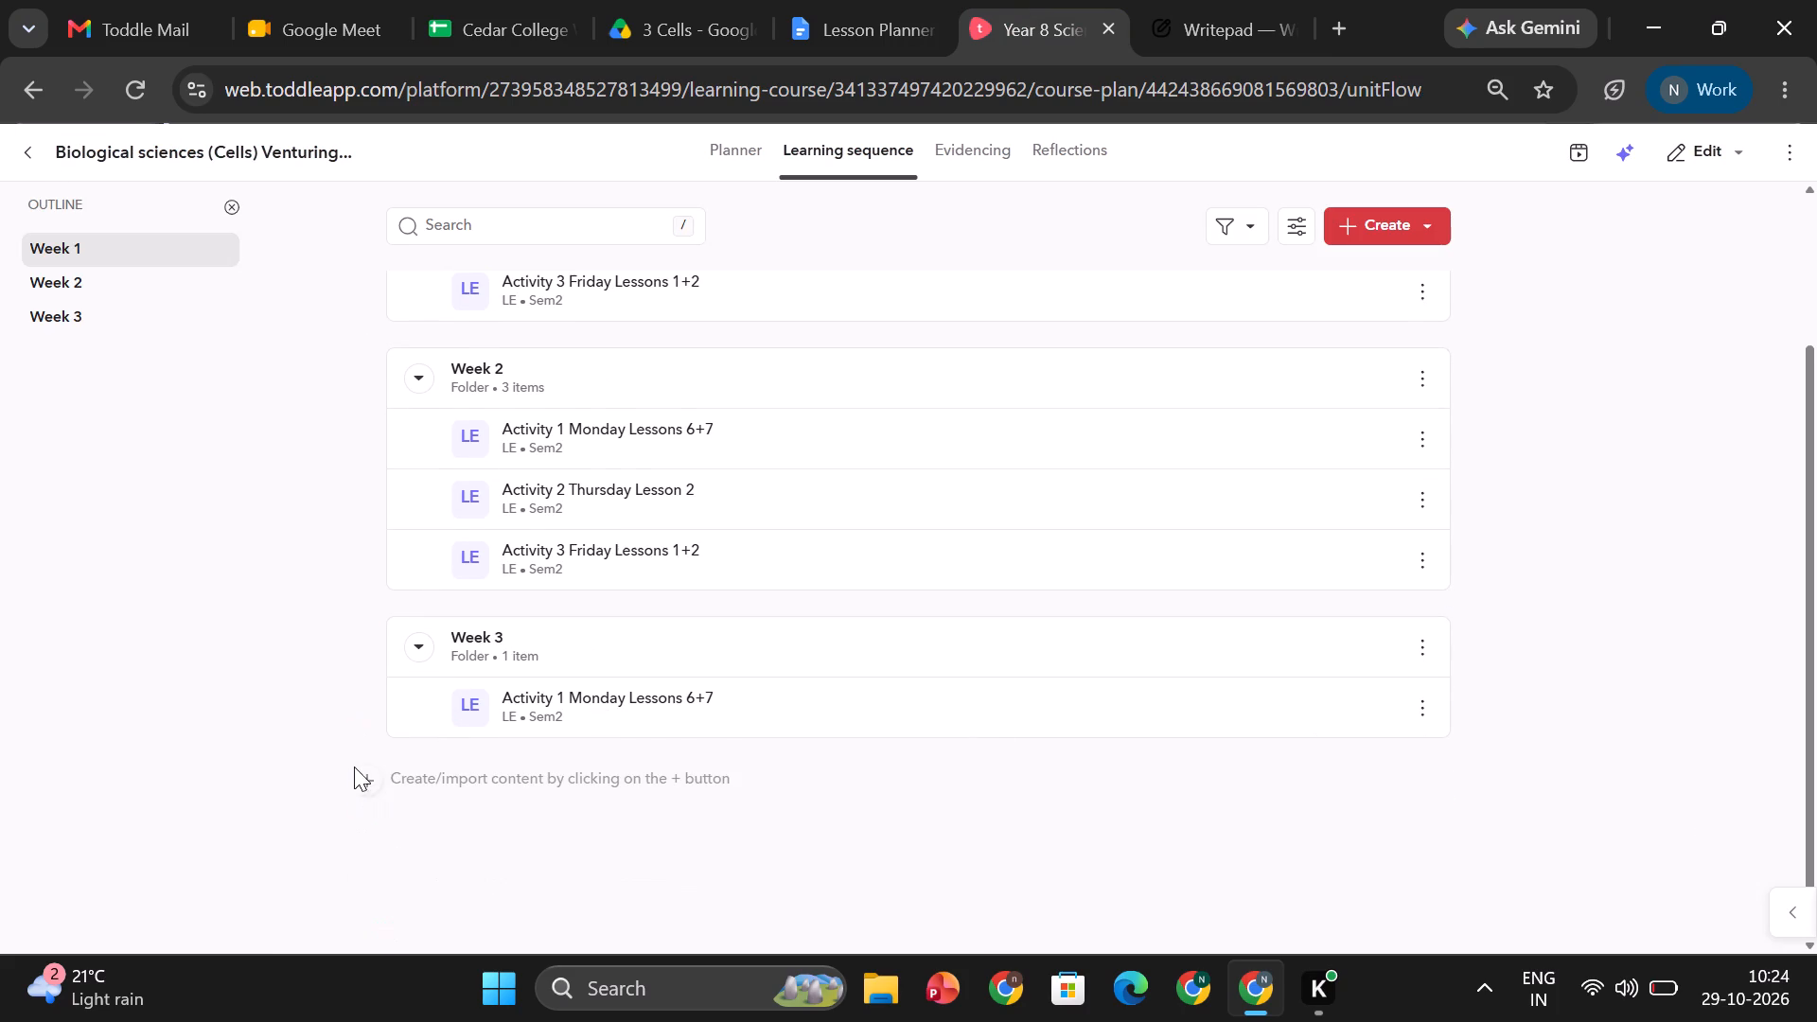
click(393, 730)
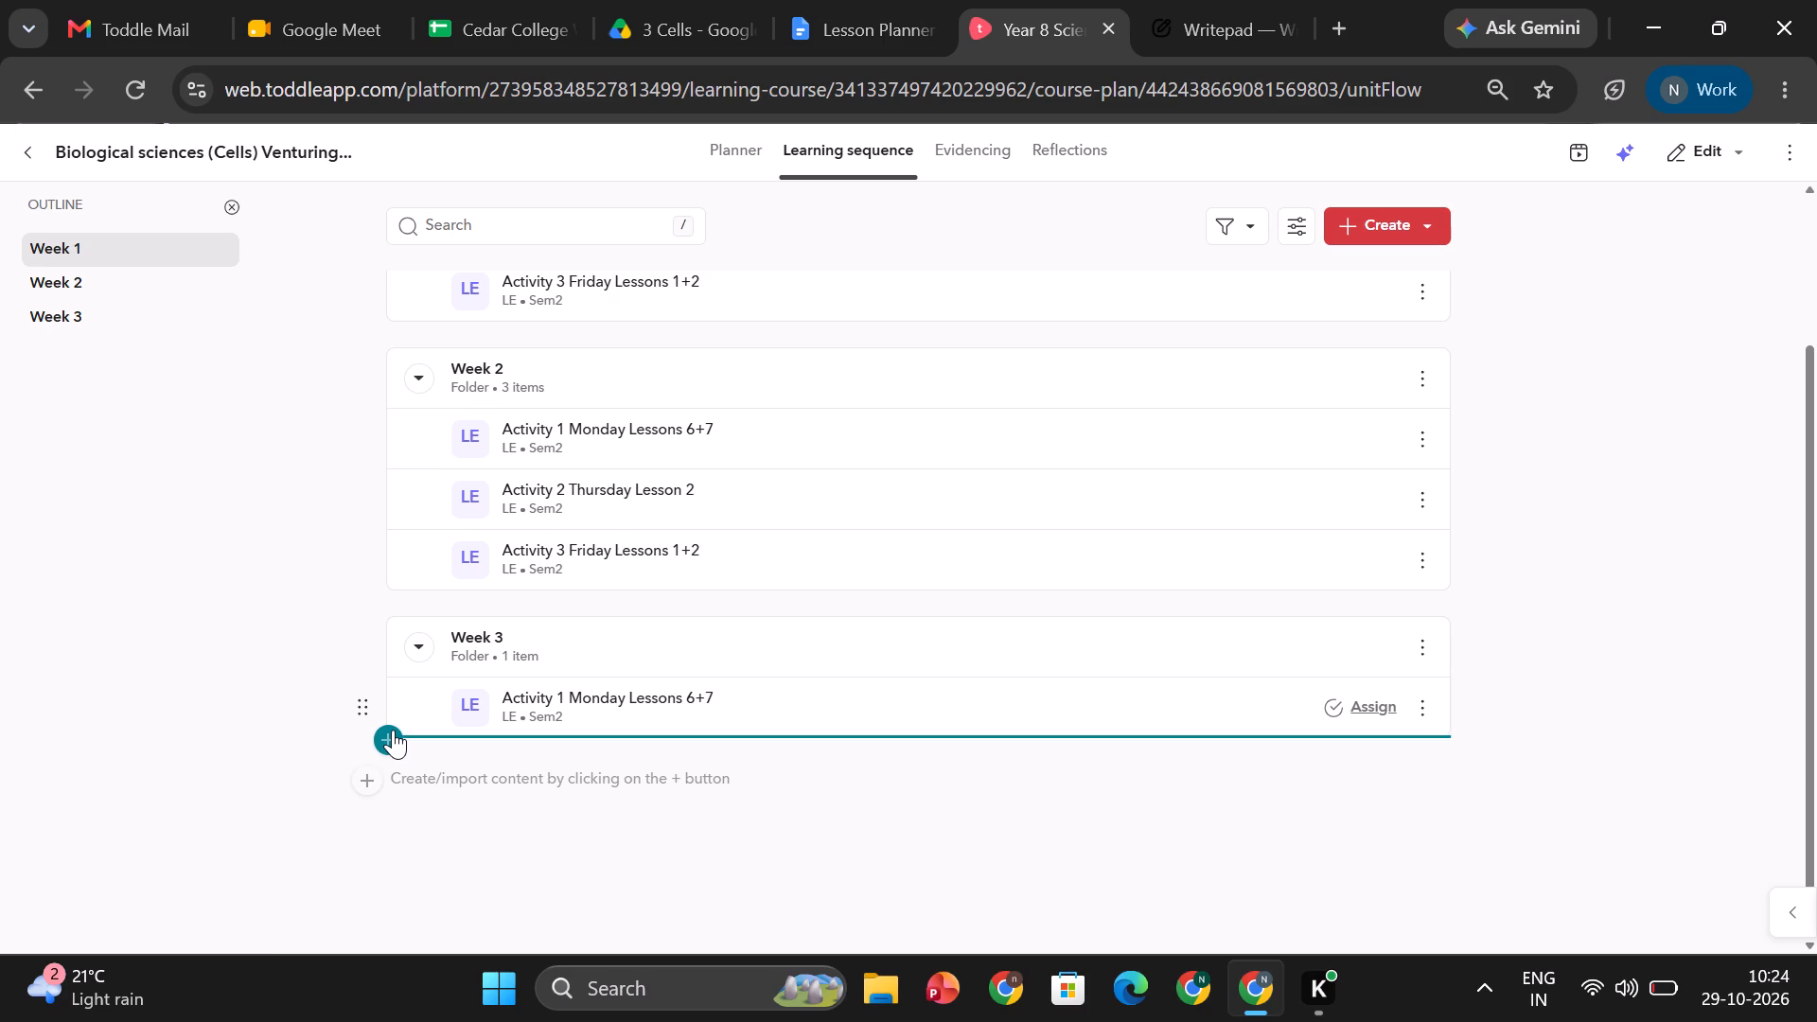
click(238, 464)
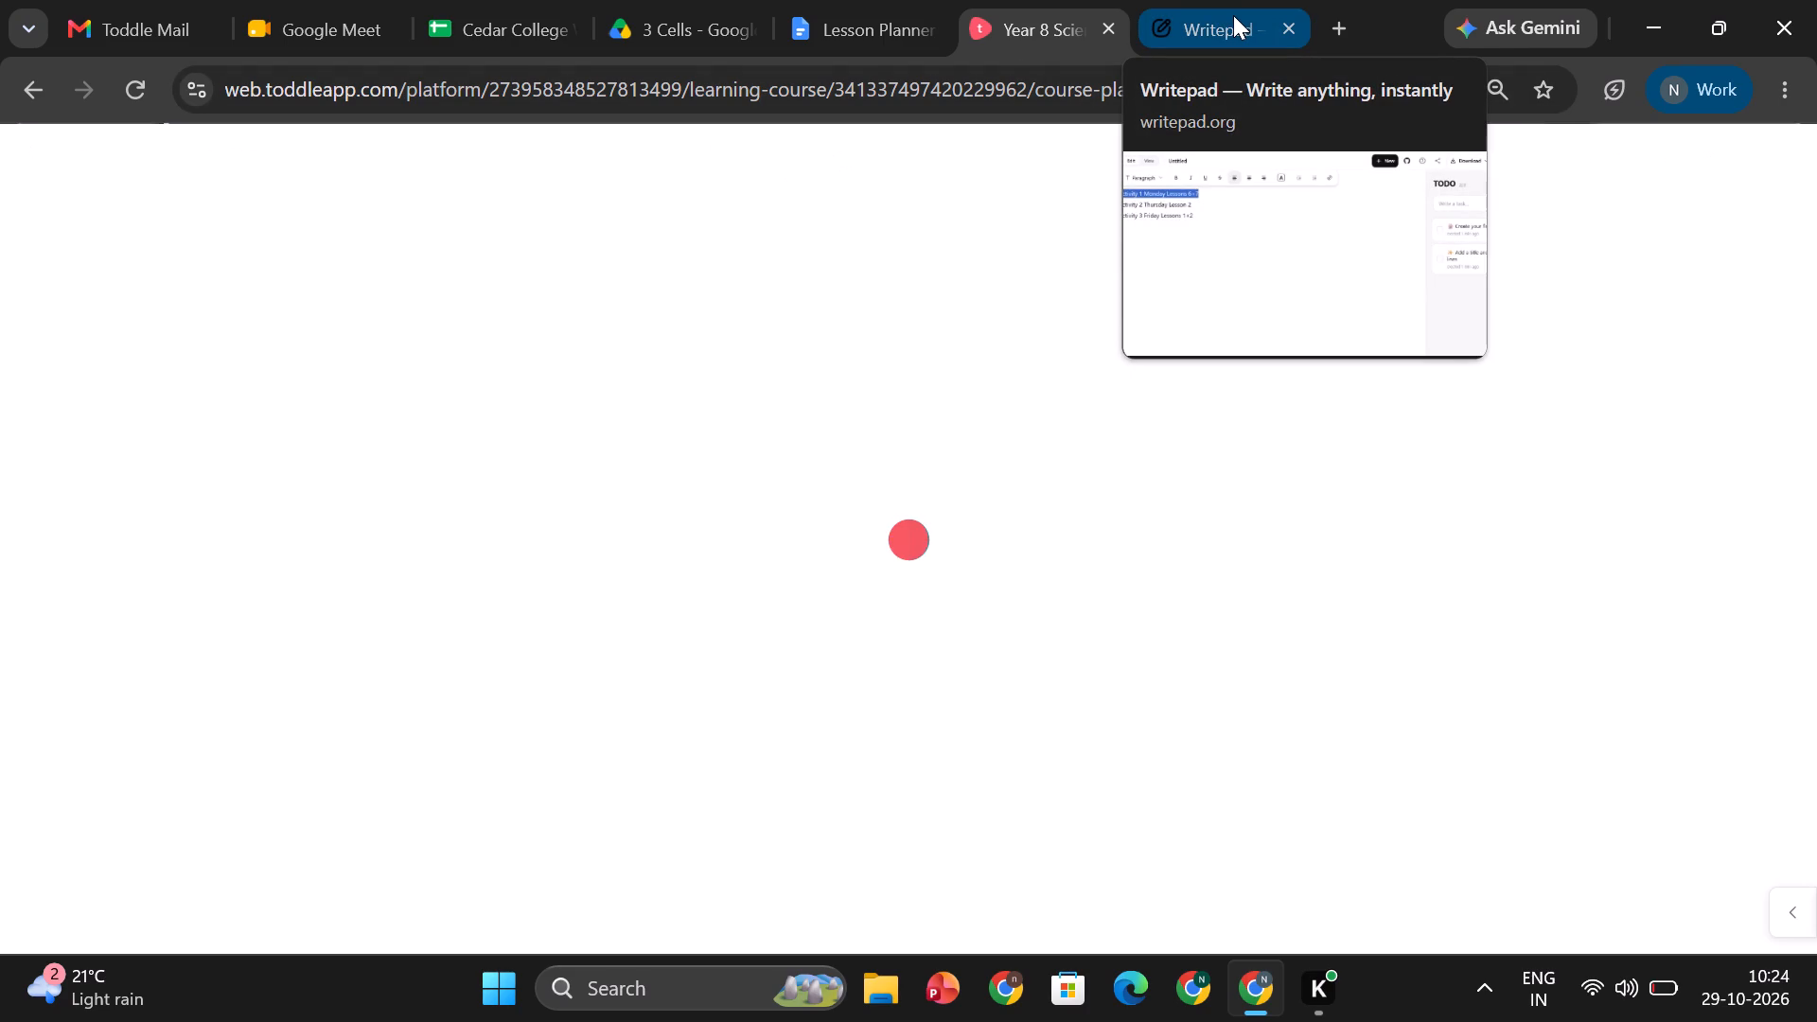
click(1233, 15)
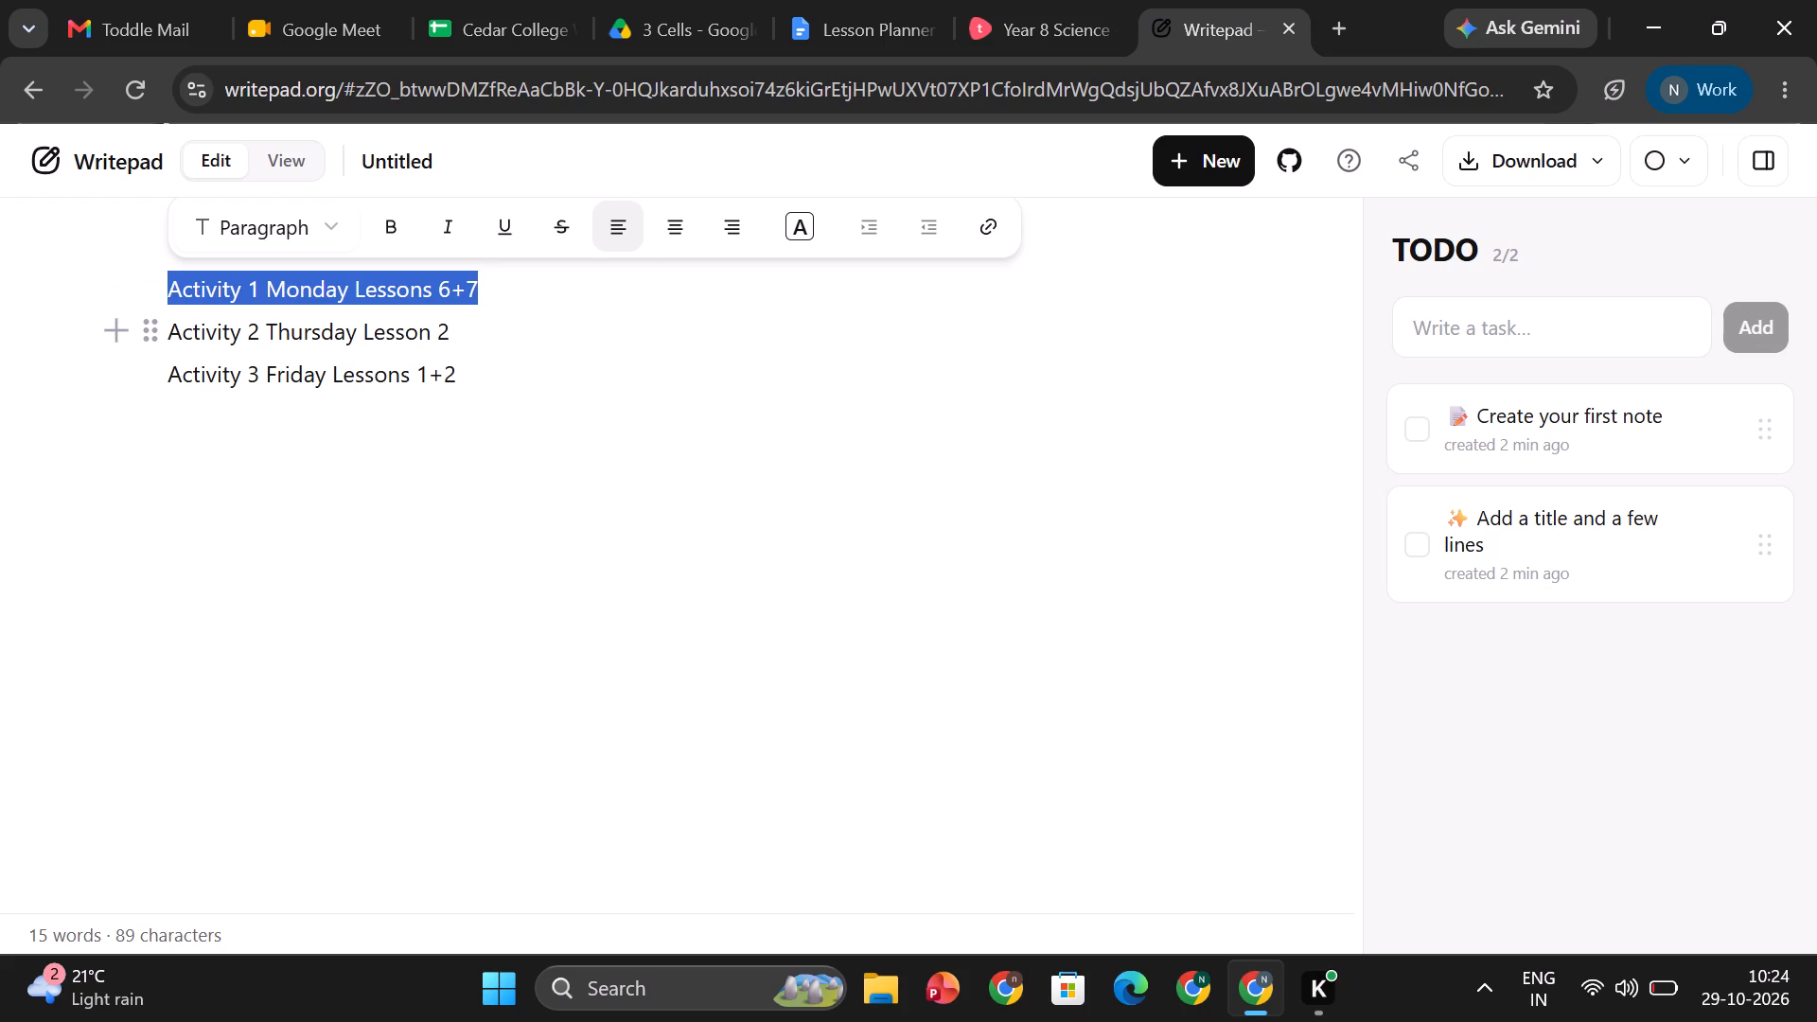
drag(452, 333, 158, 344)
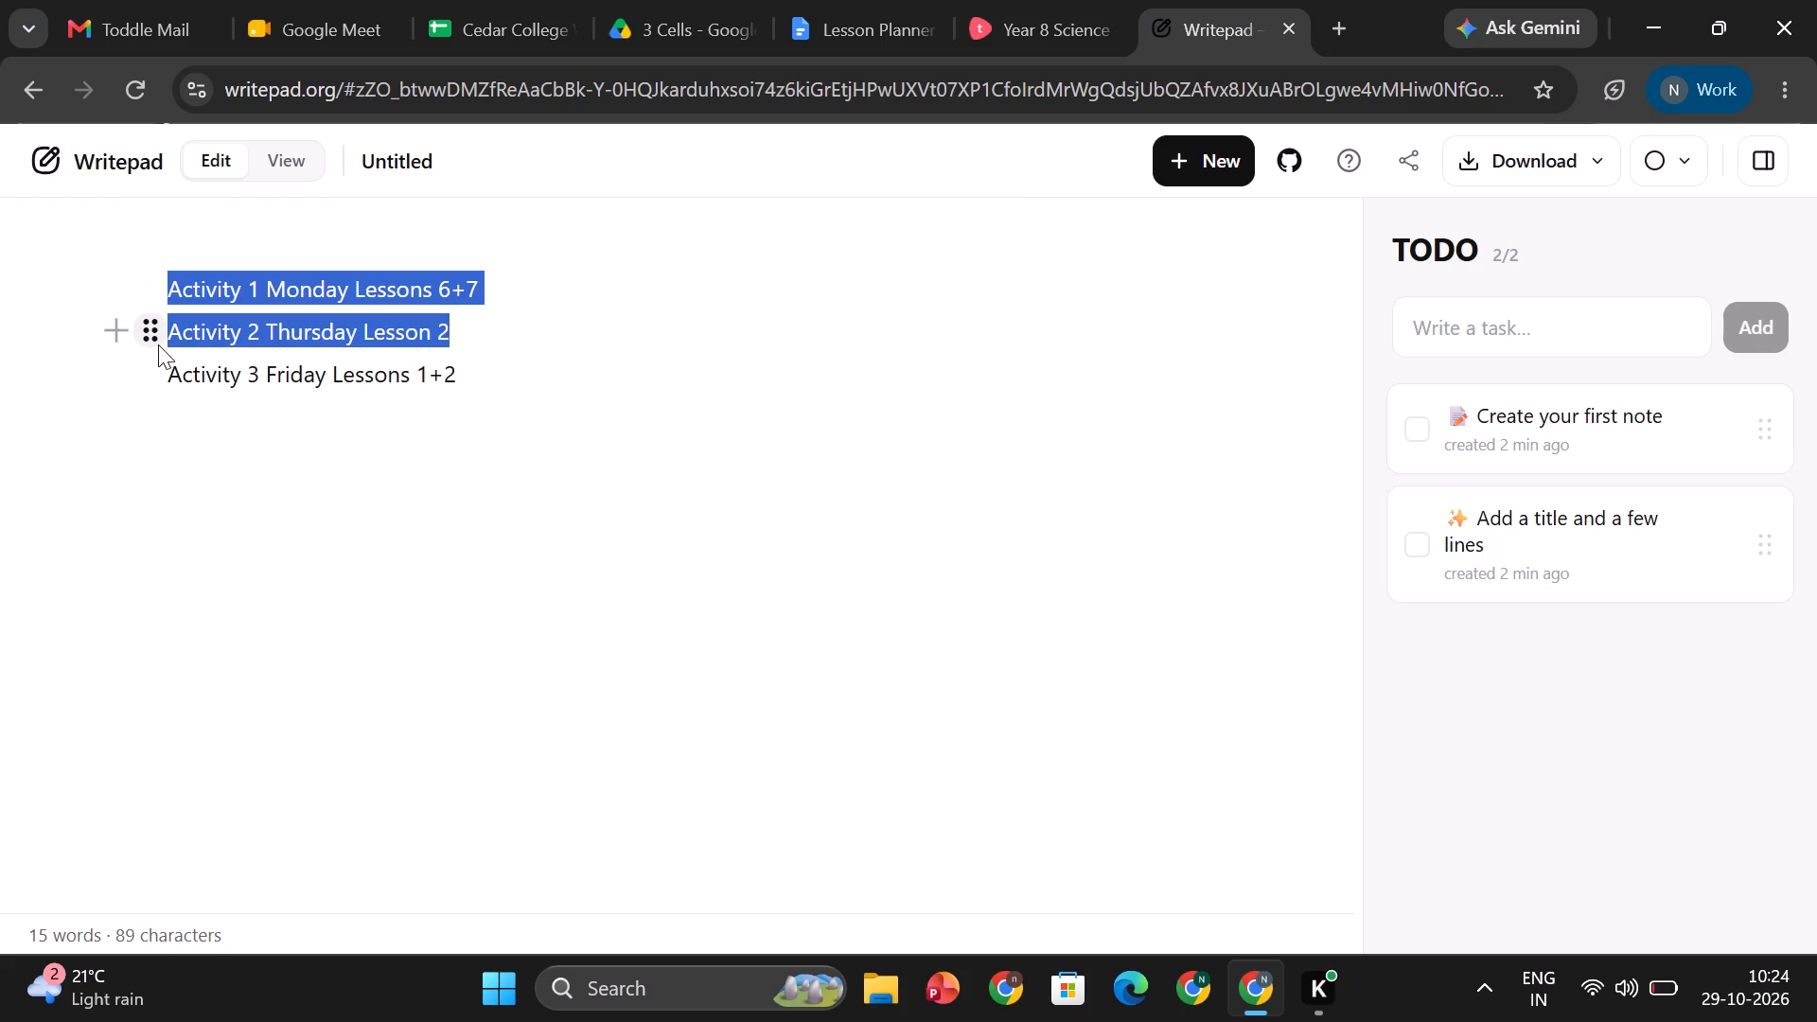
drag(158, 344, 168, 342)
key(ctrl+c)
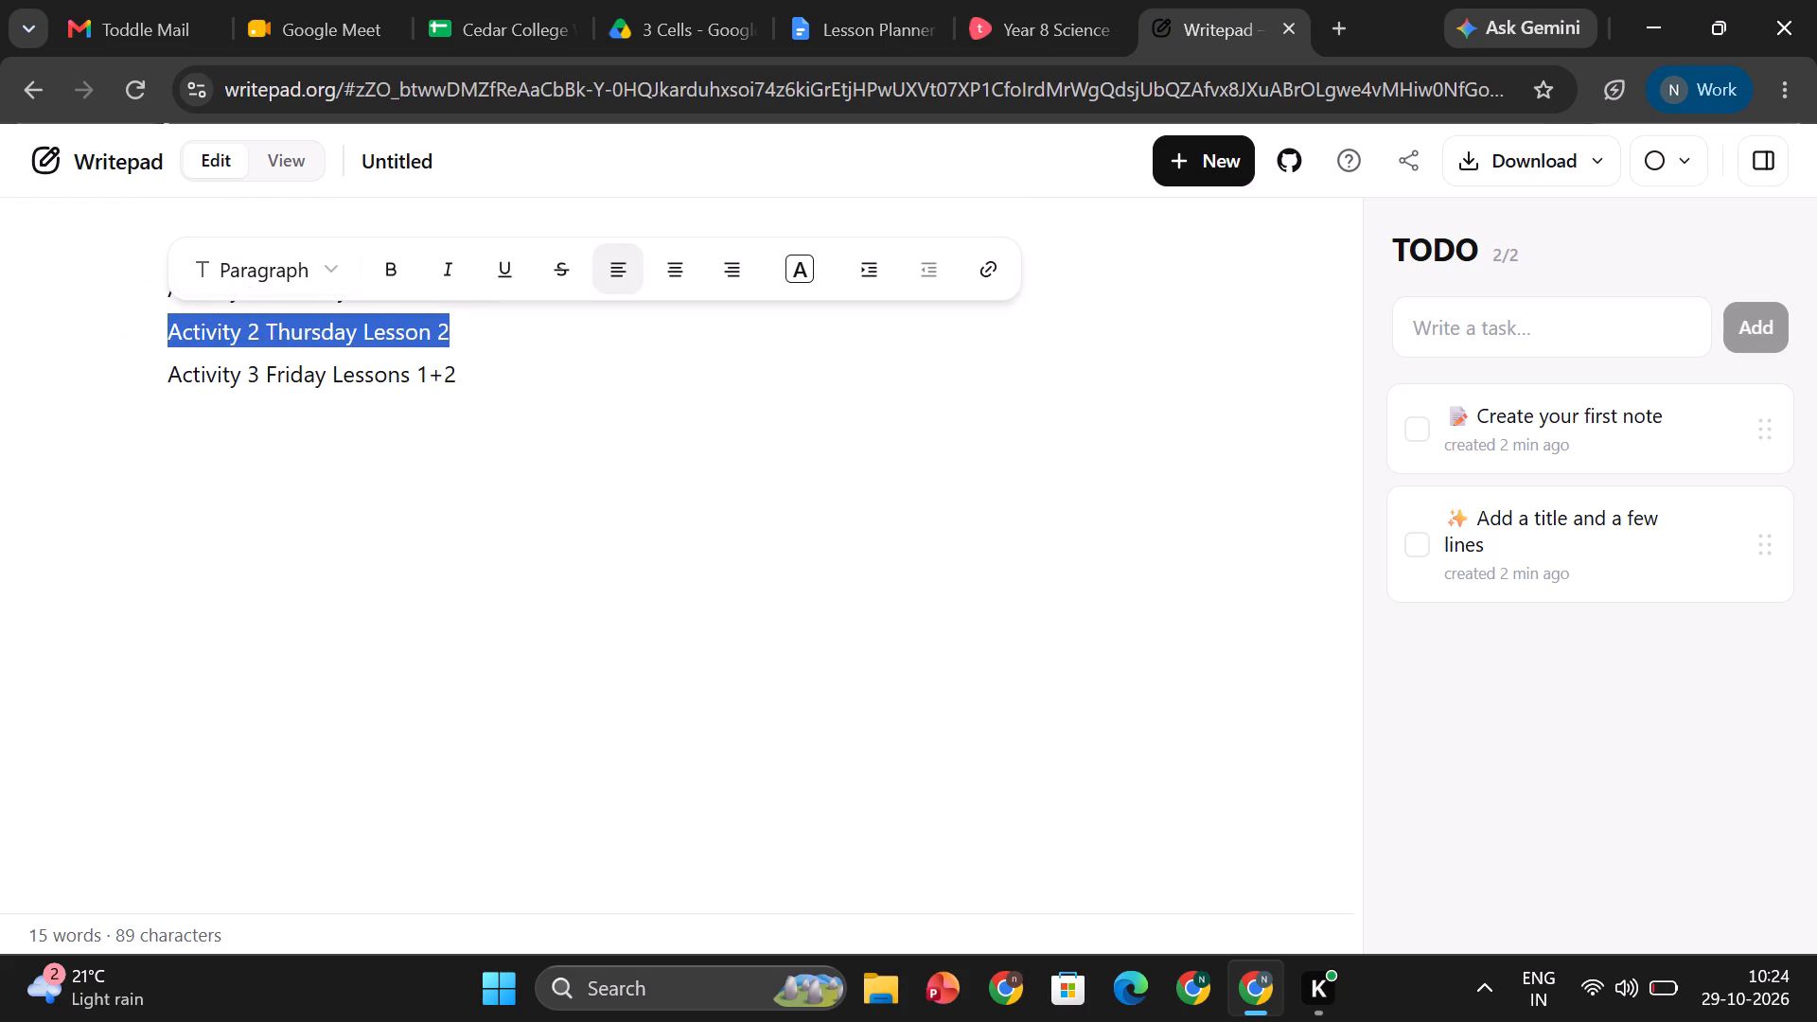
click(1028, 4)
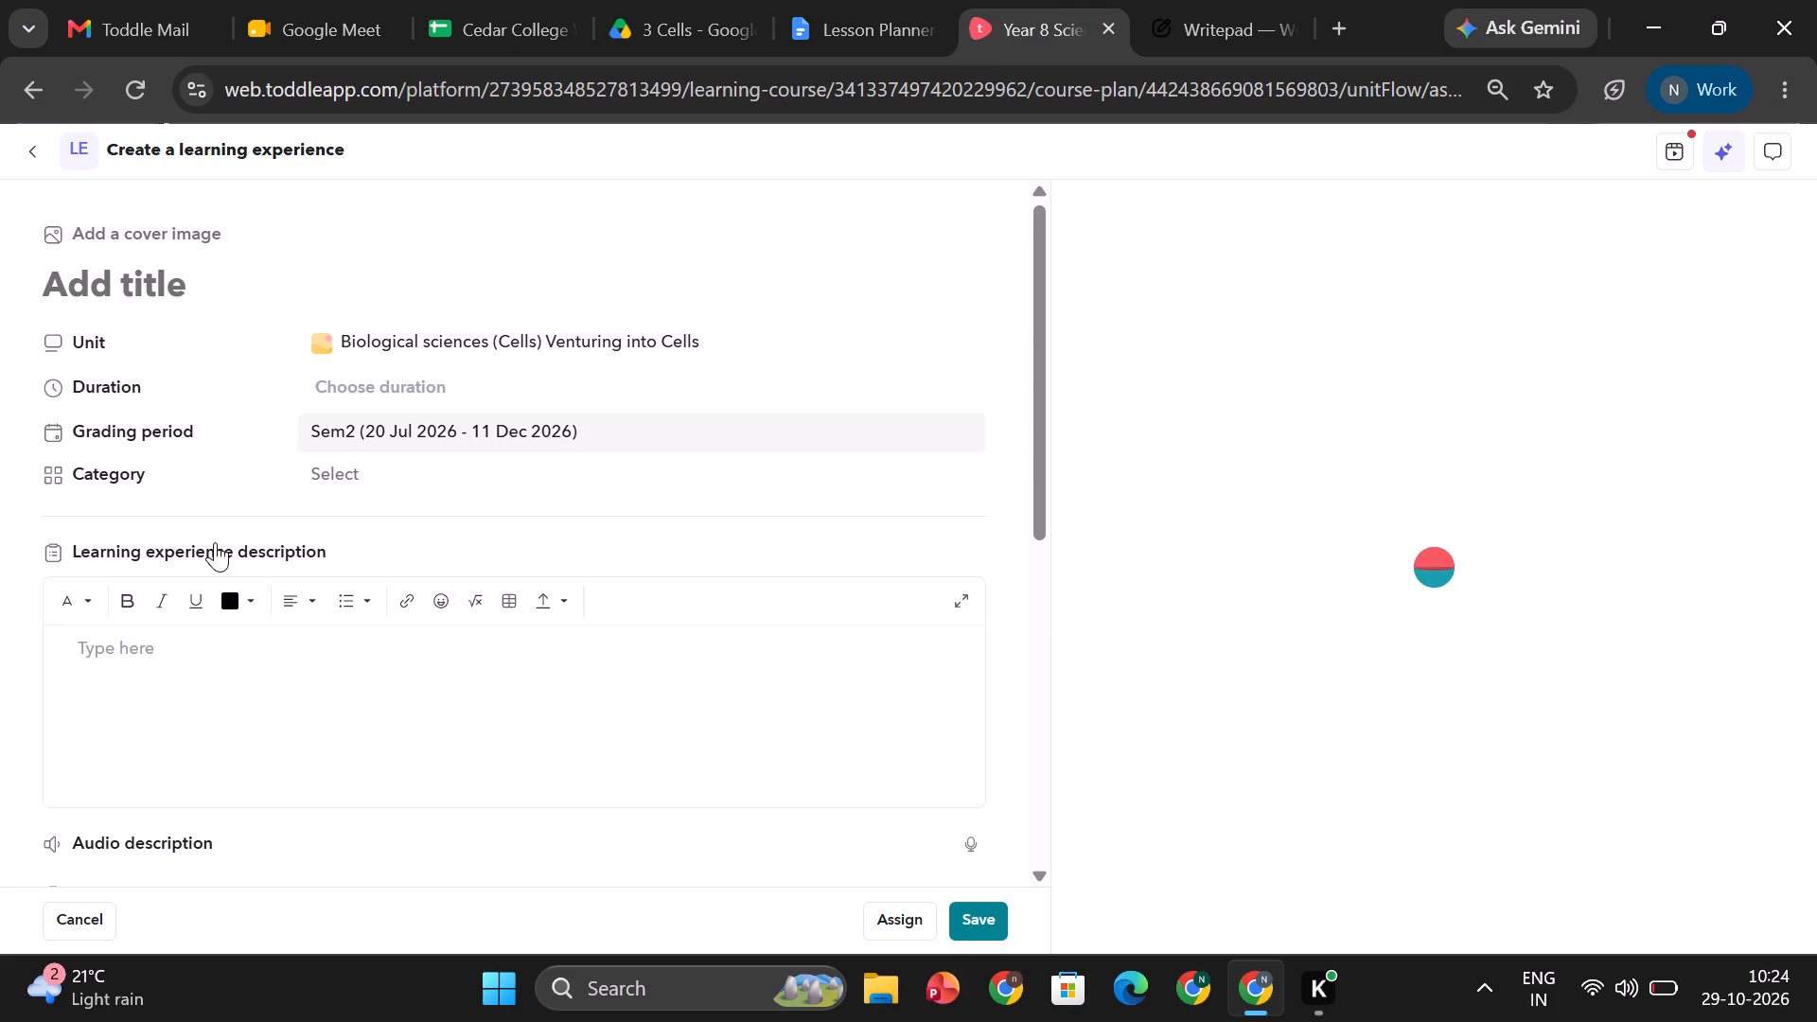
click(108, 287)
key(ctrl+v)
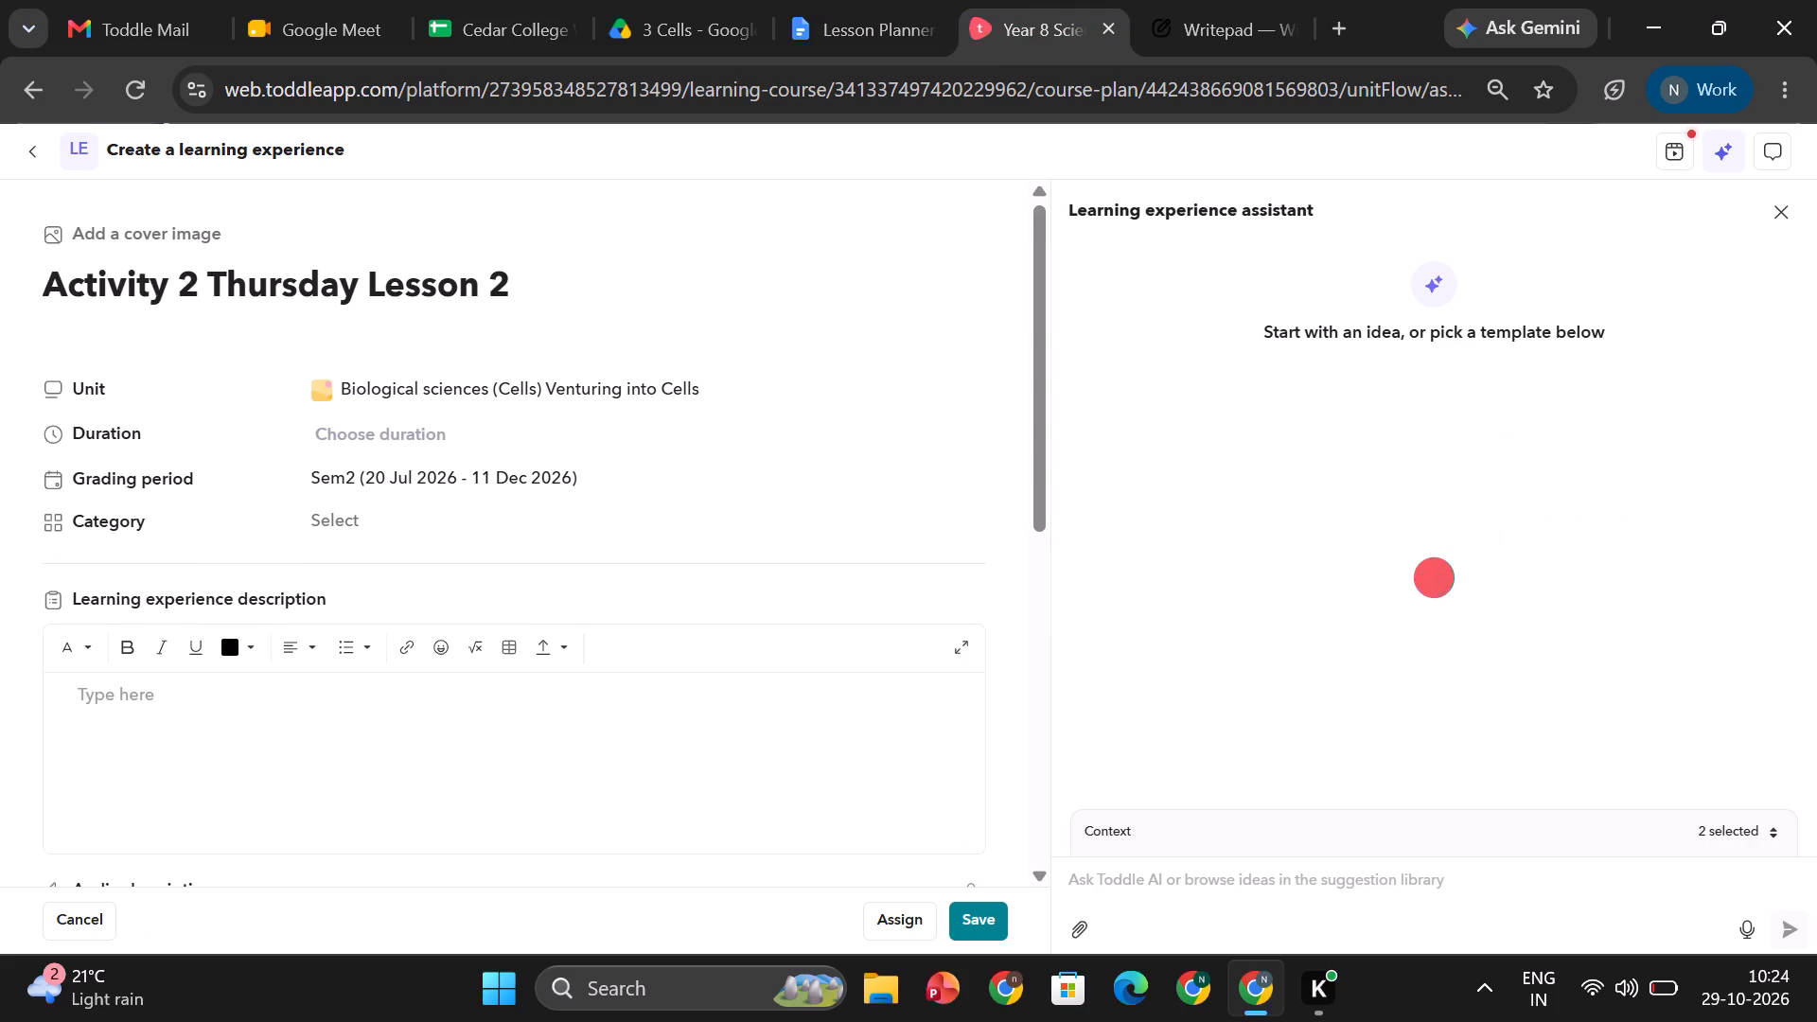
key(BackSpace)
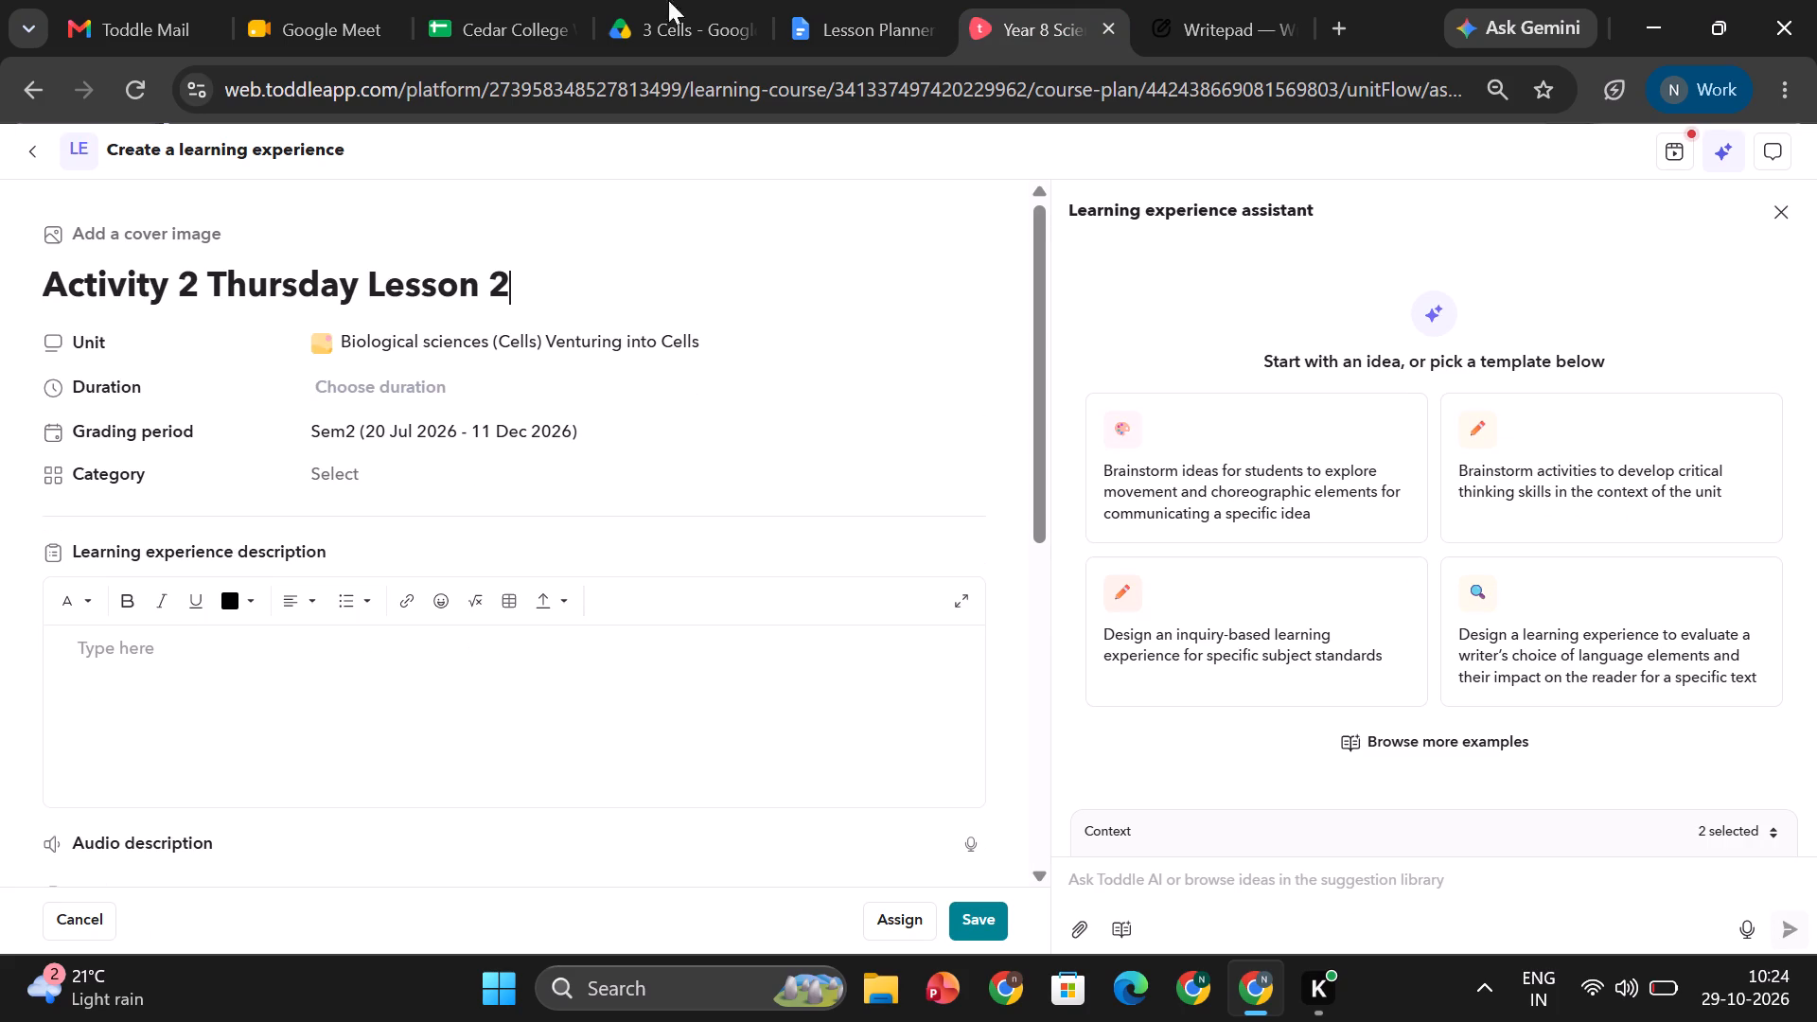
click(896, 4)
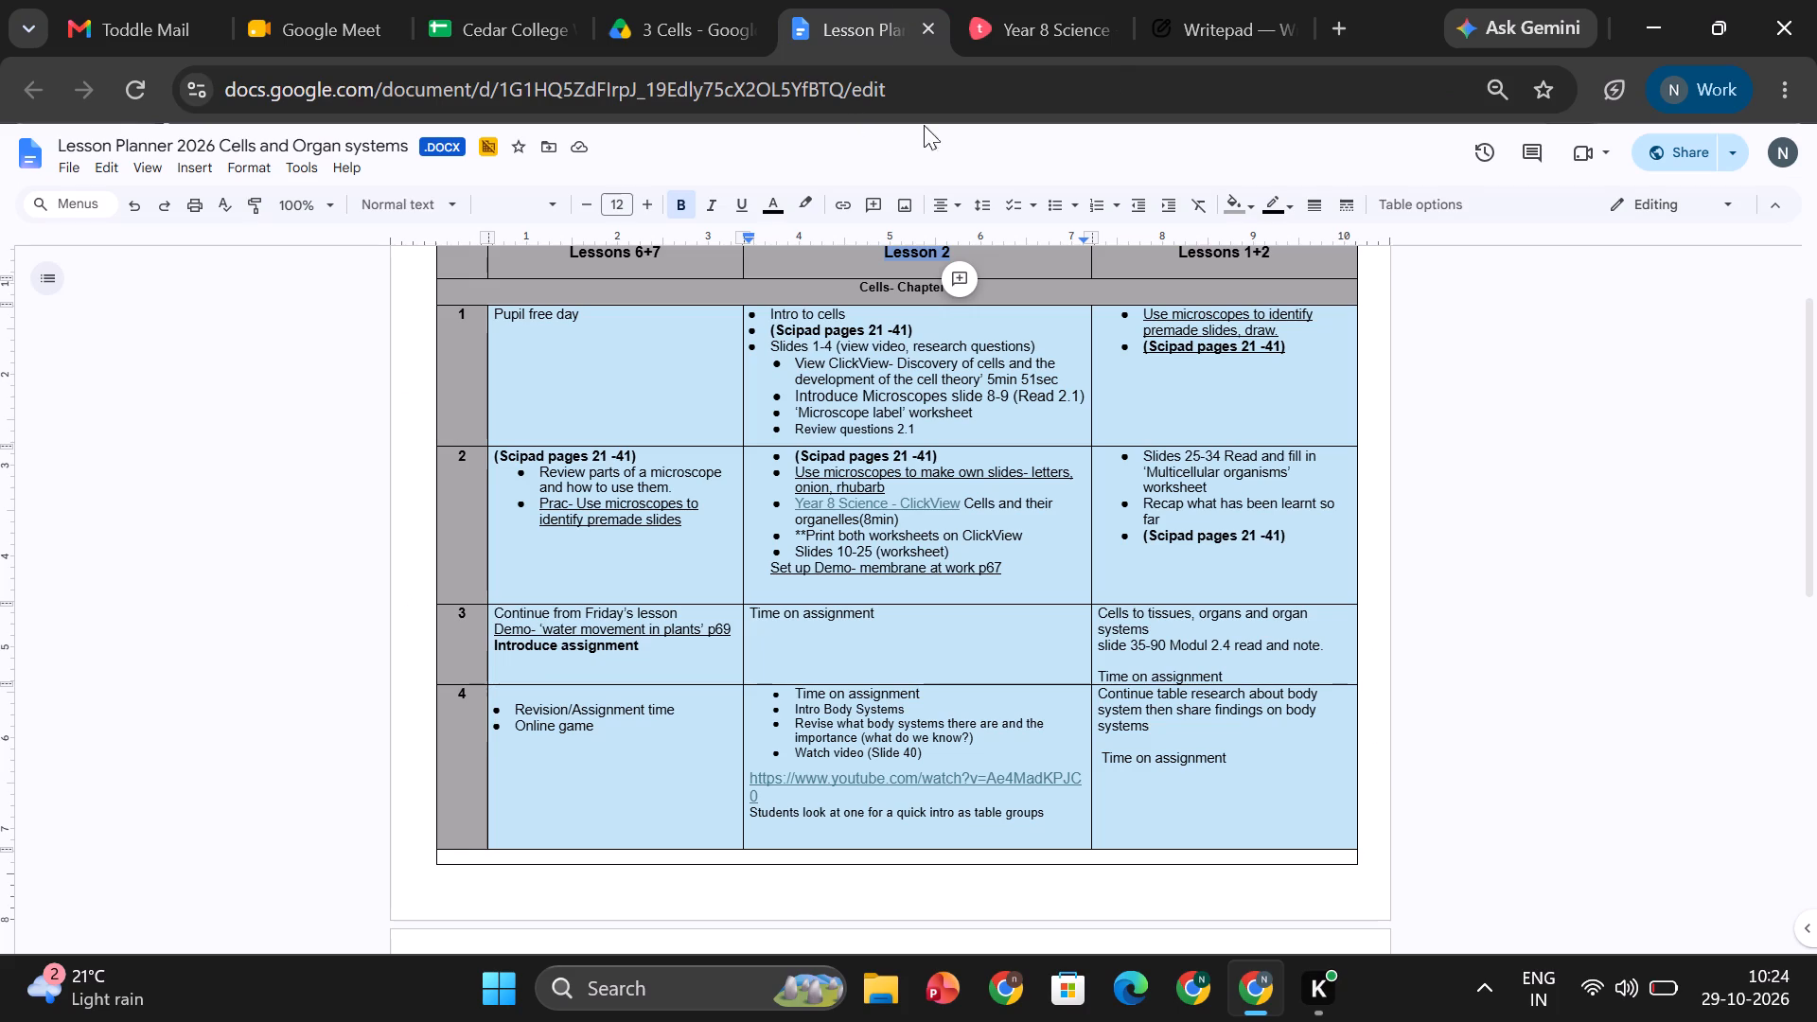
click(1048, 8)
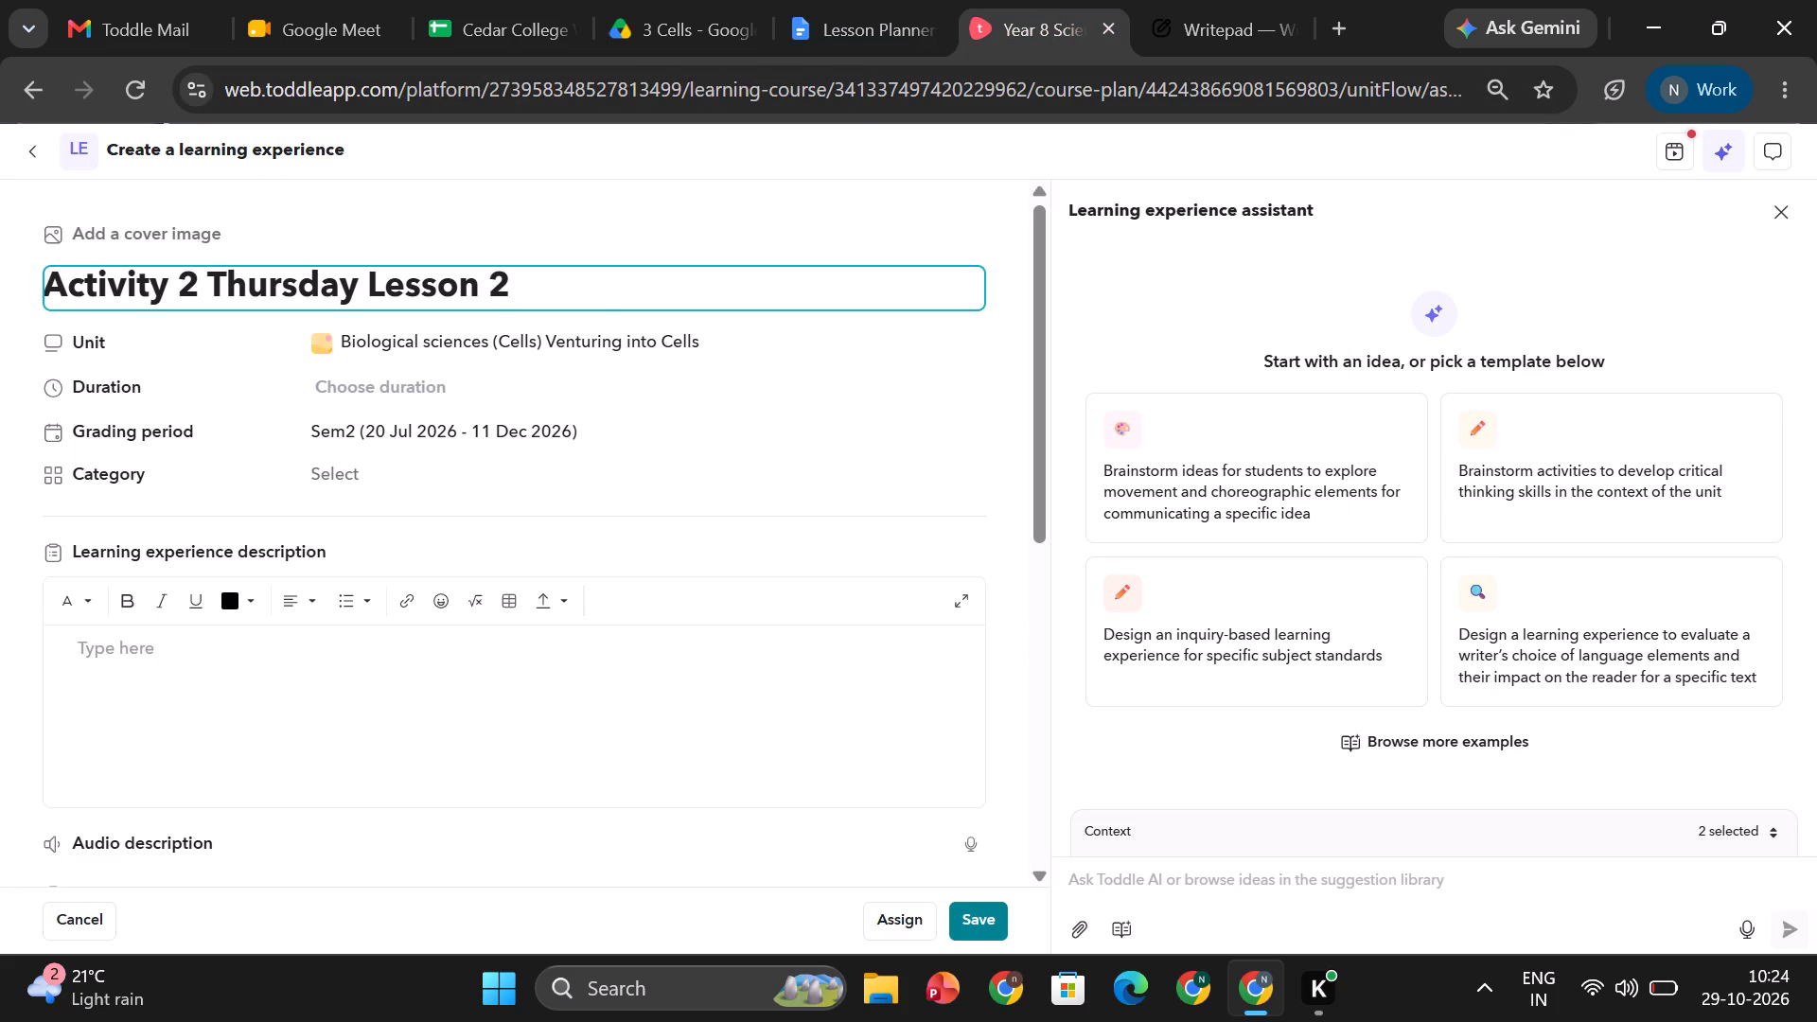
click(217, 693)
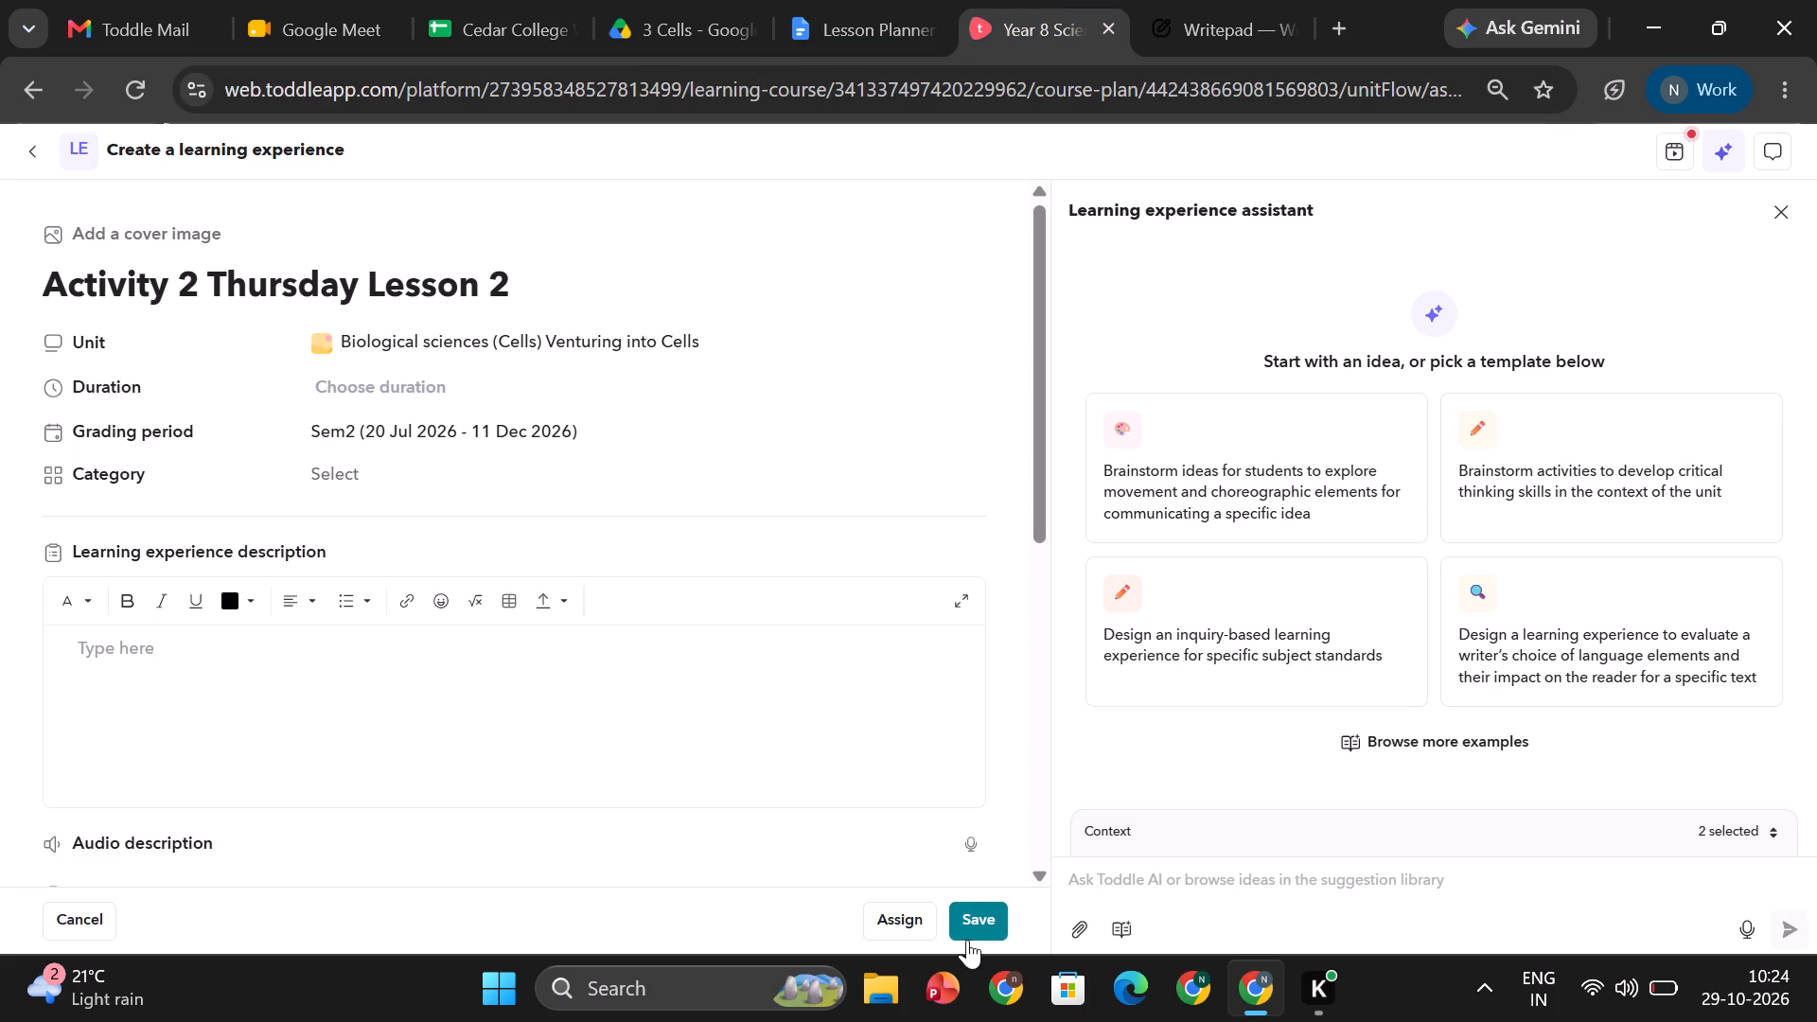
click(971, 921)
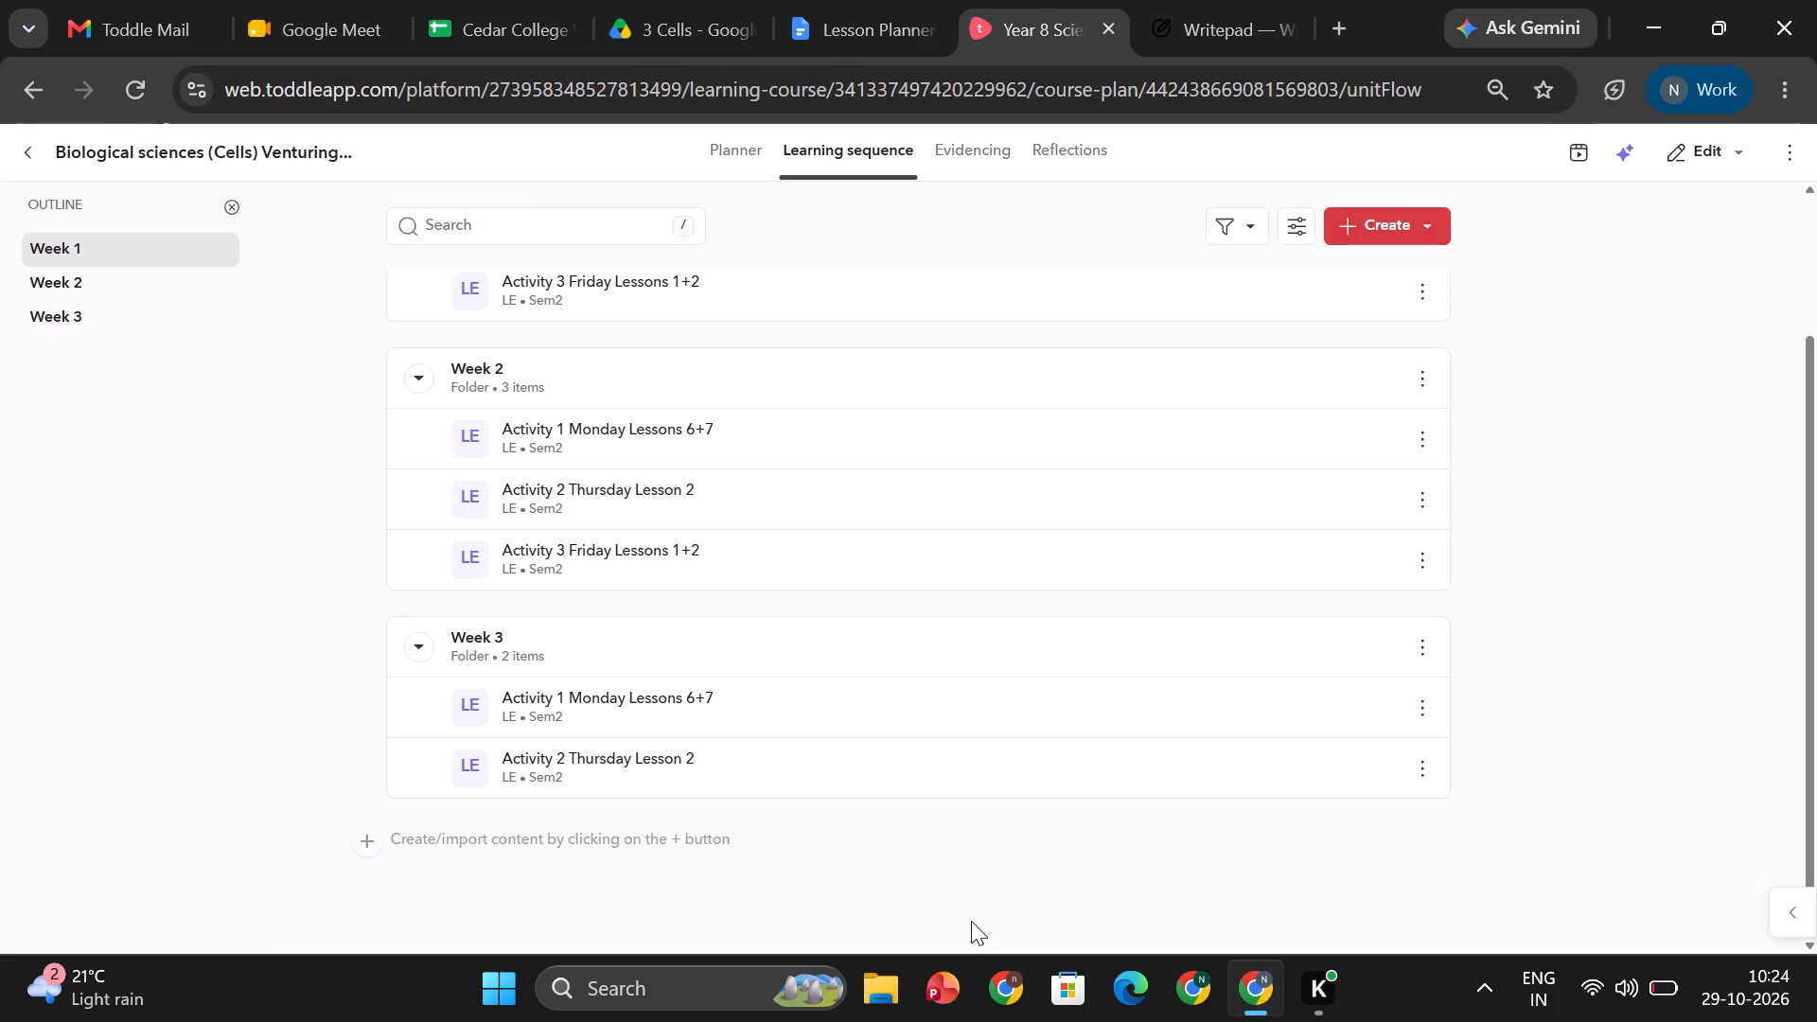
Add a learning experience at the end of Week 3, titled "Activity 3 Friday Lessons 1+2" as copied from Writepad, and save it.
click(386, 793)
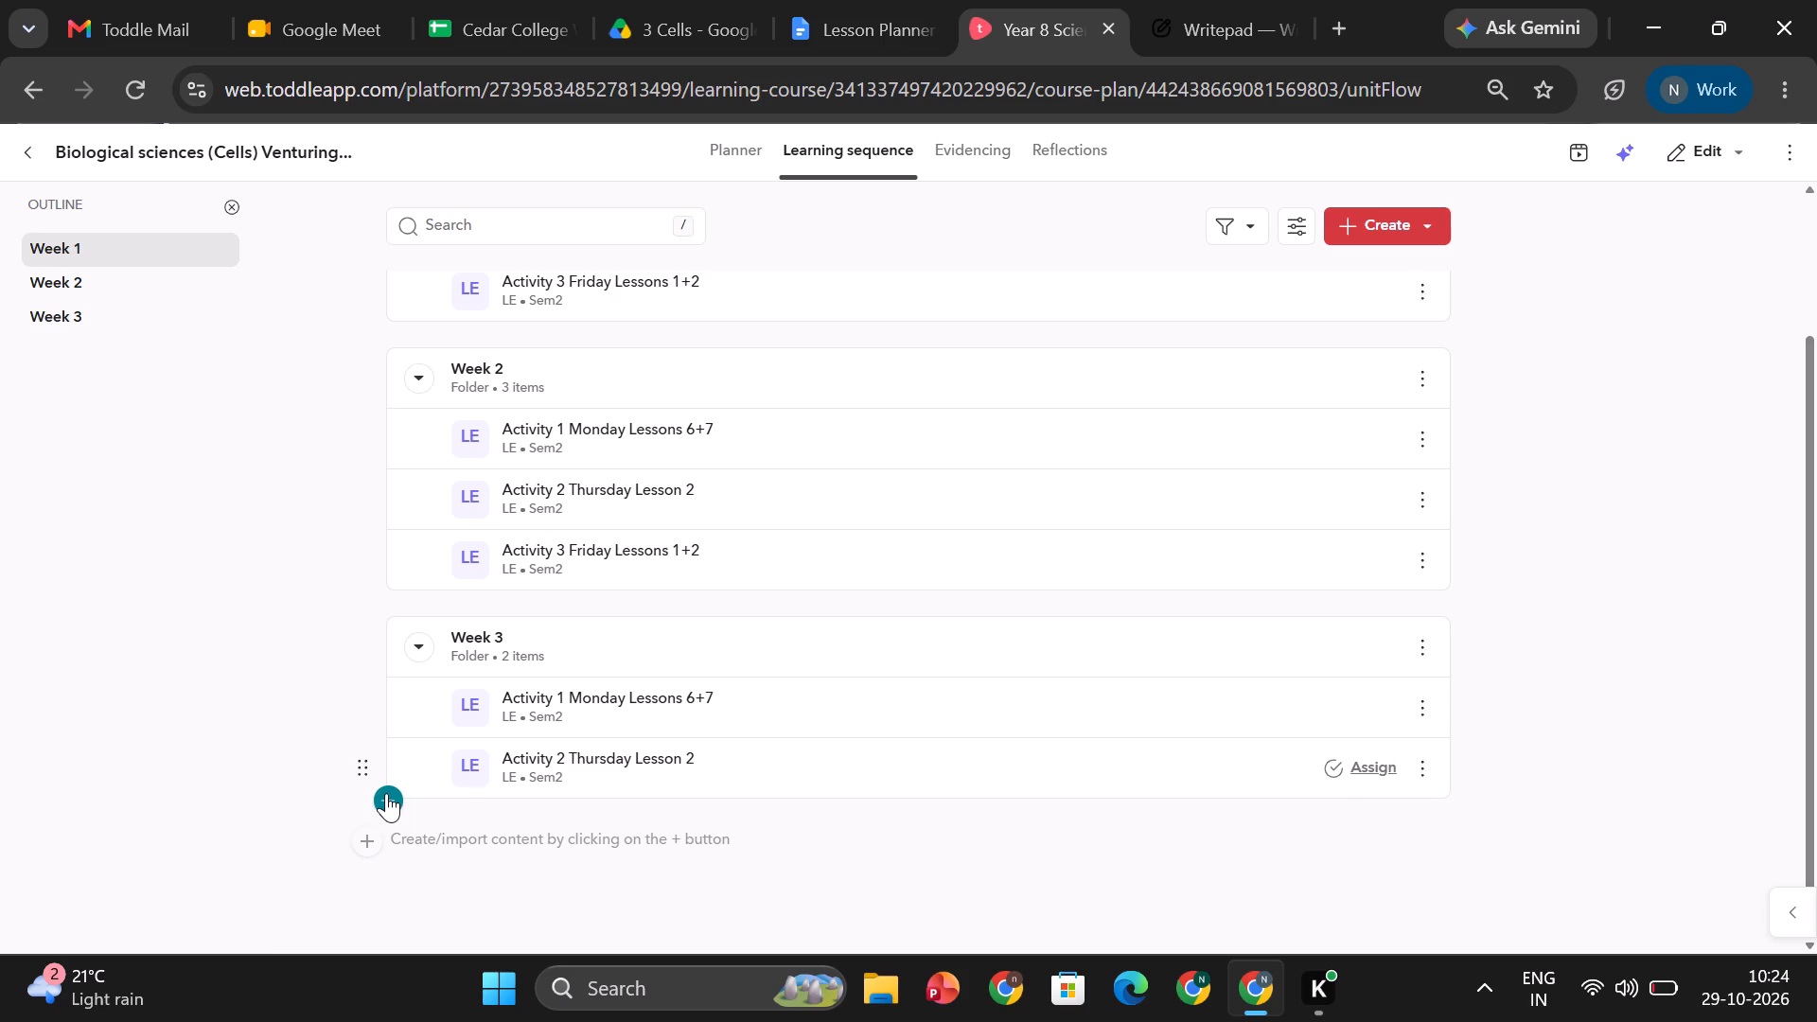
click(261, 533)
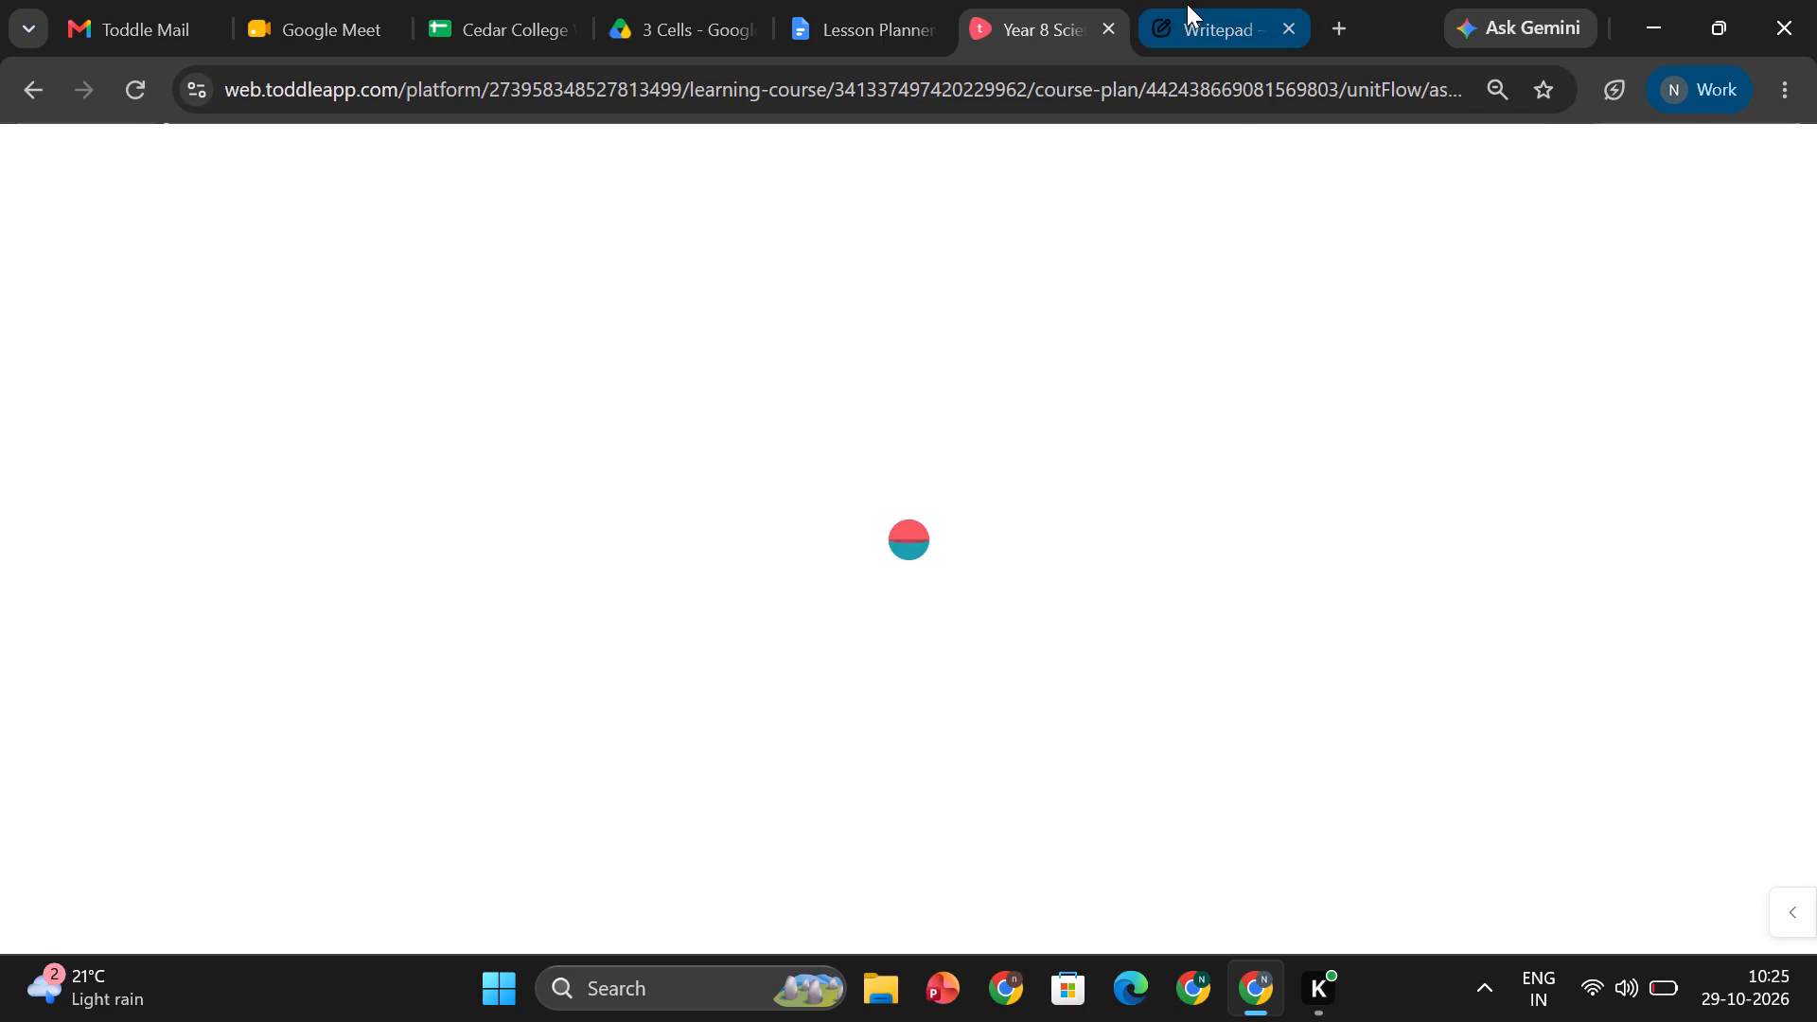
click(1187, 4)
drag(454, 380, 174, 371)
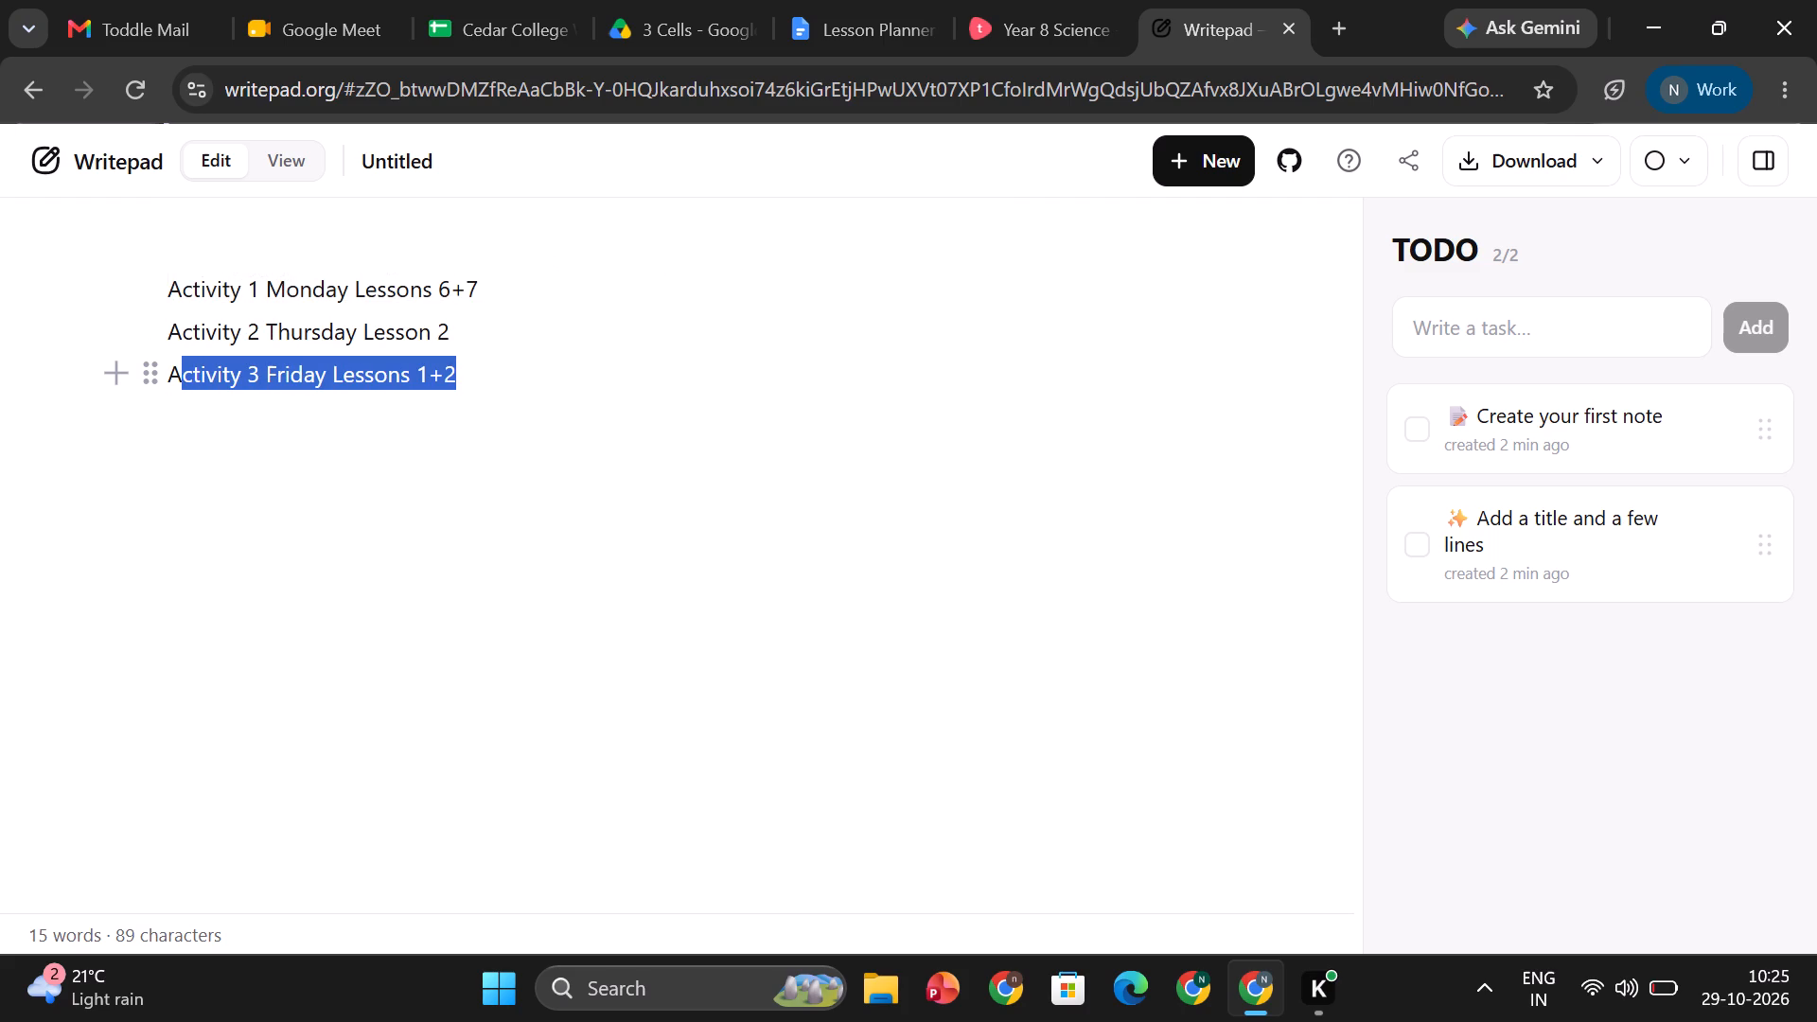
drag(174, 371, 172, 383)
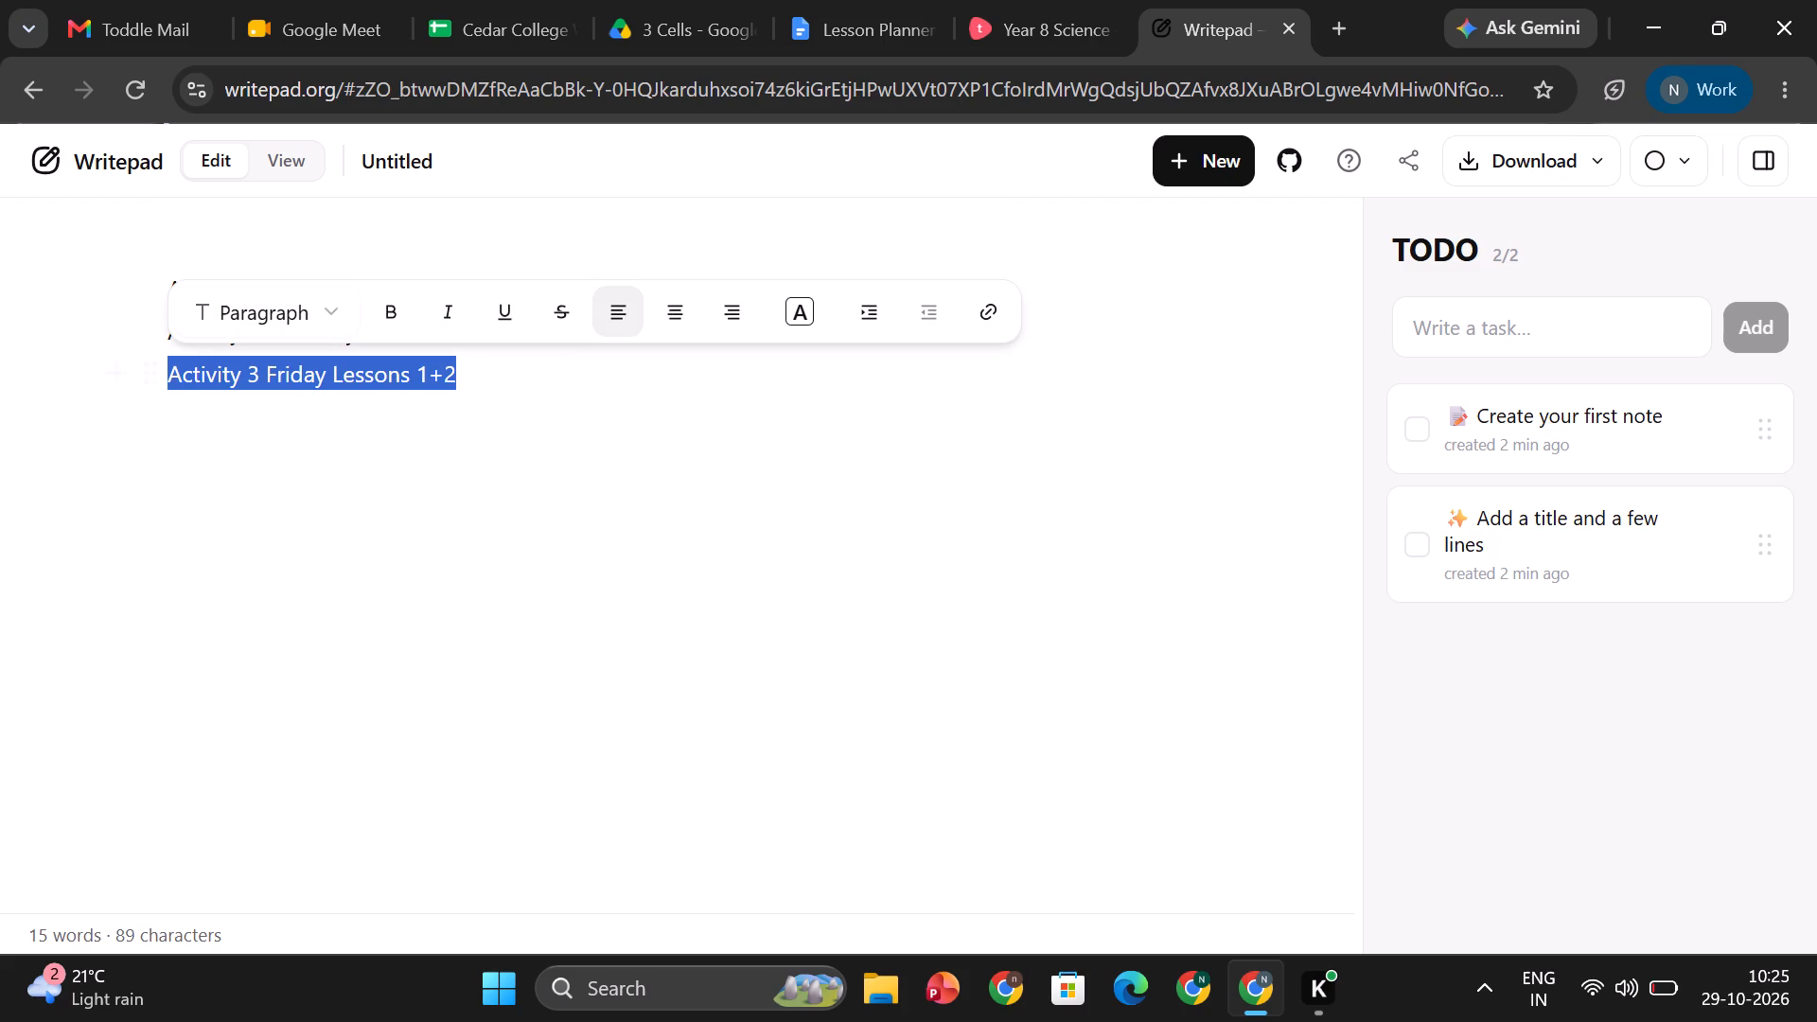
key(ctrl+c)
click(1017, 3)
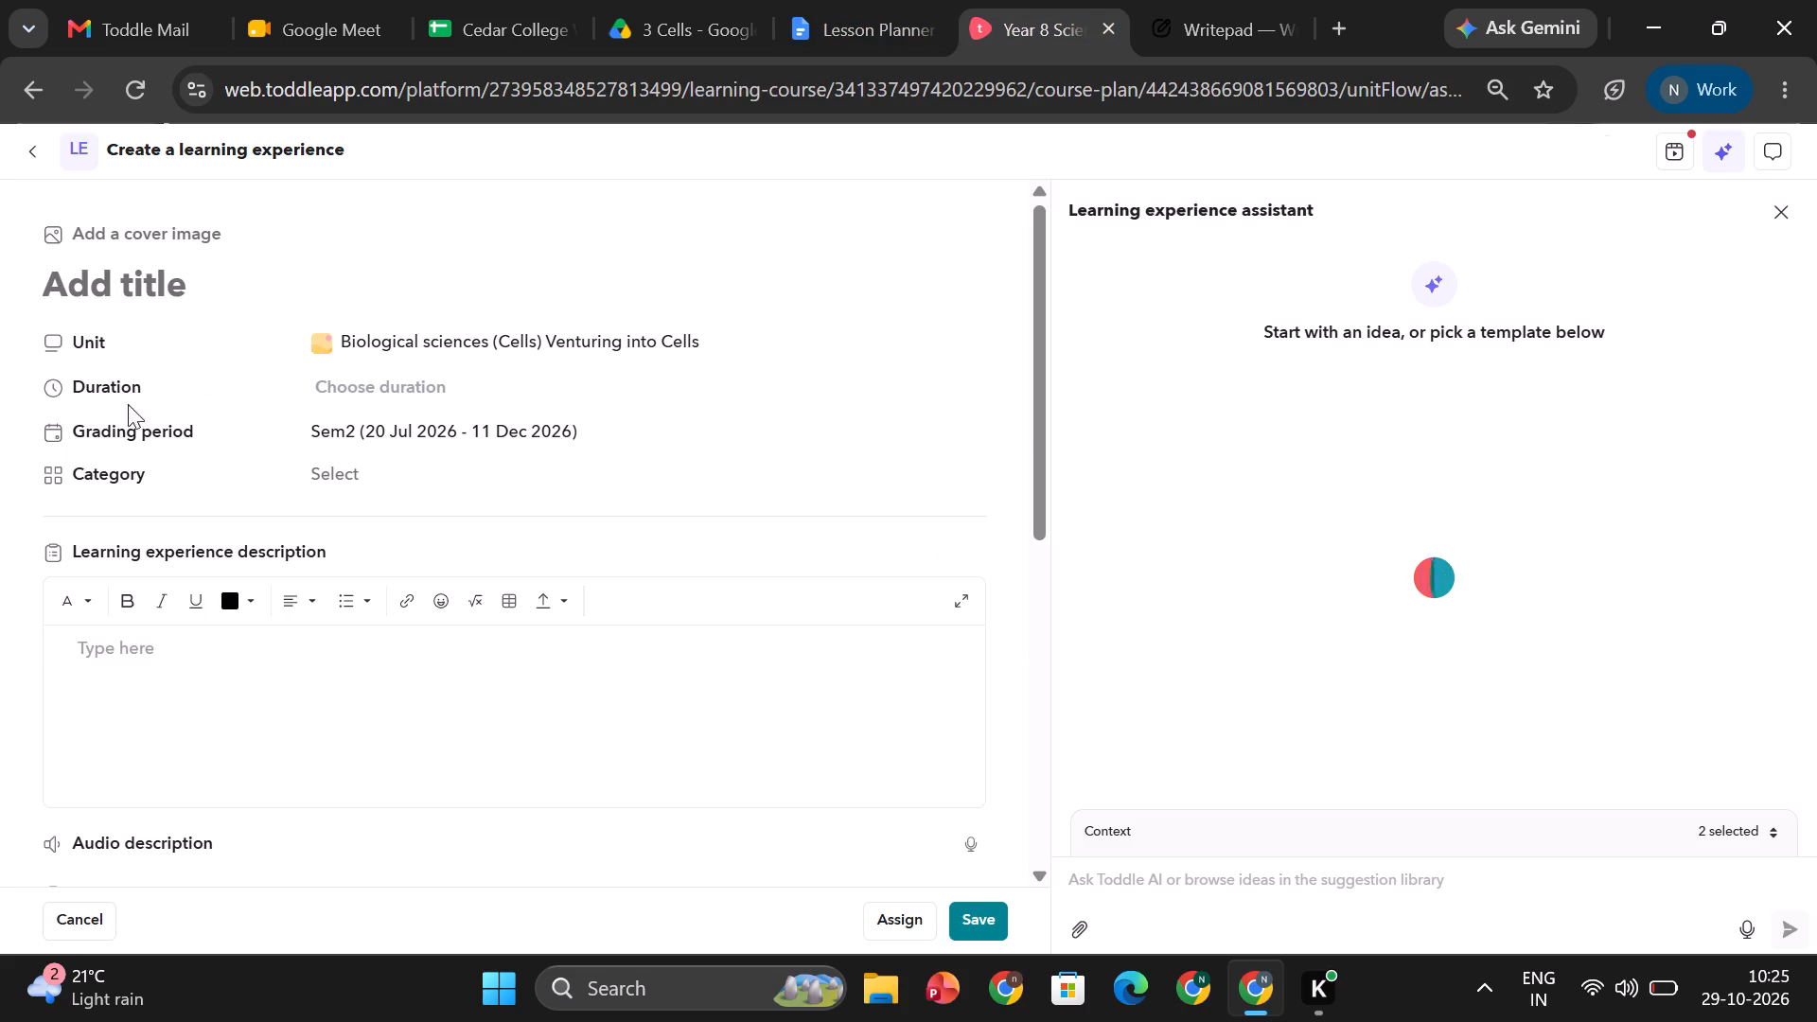
click(80, 274)
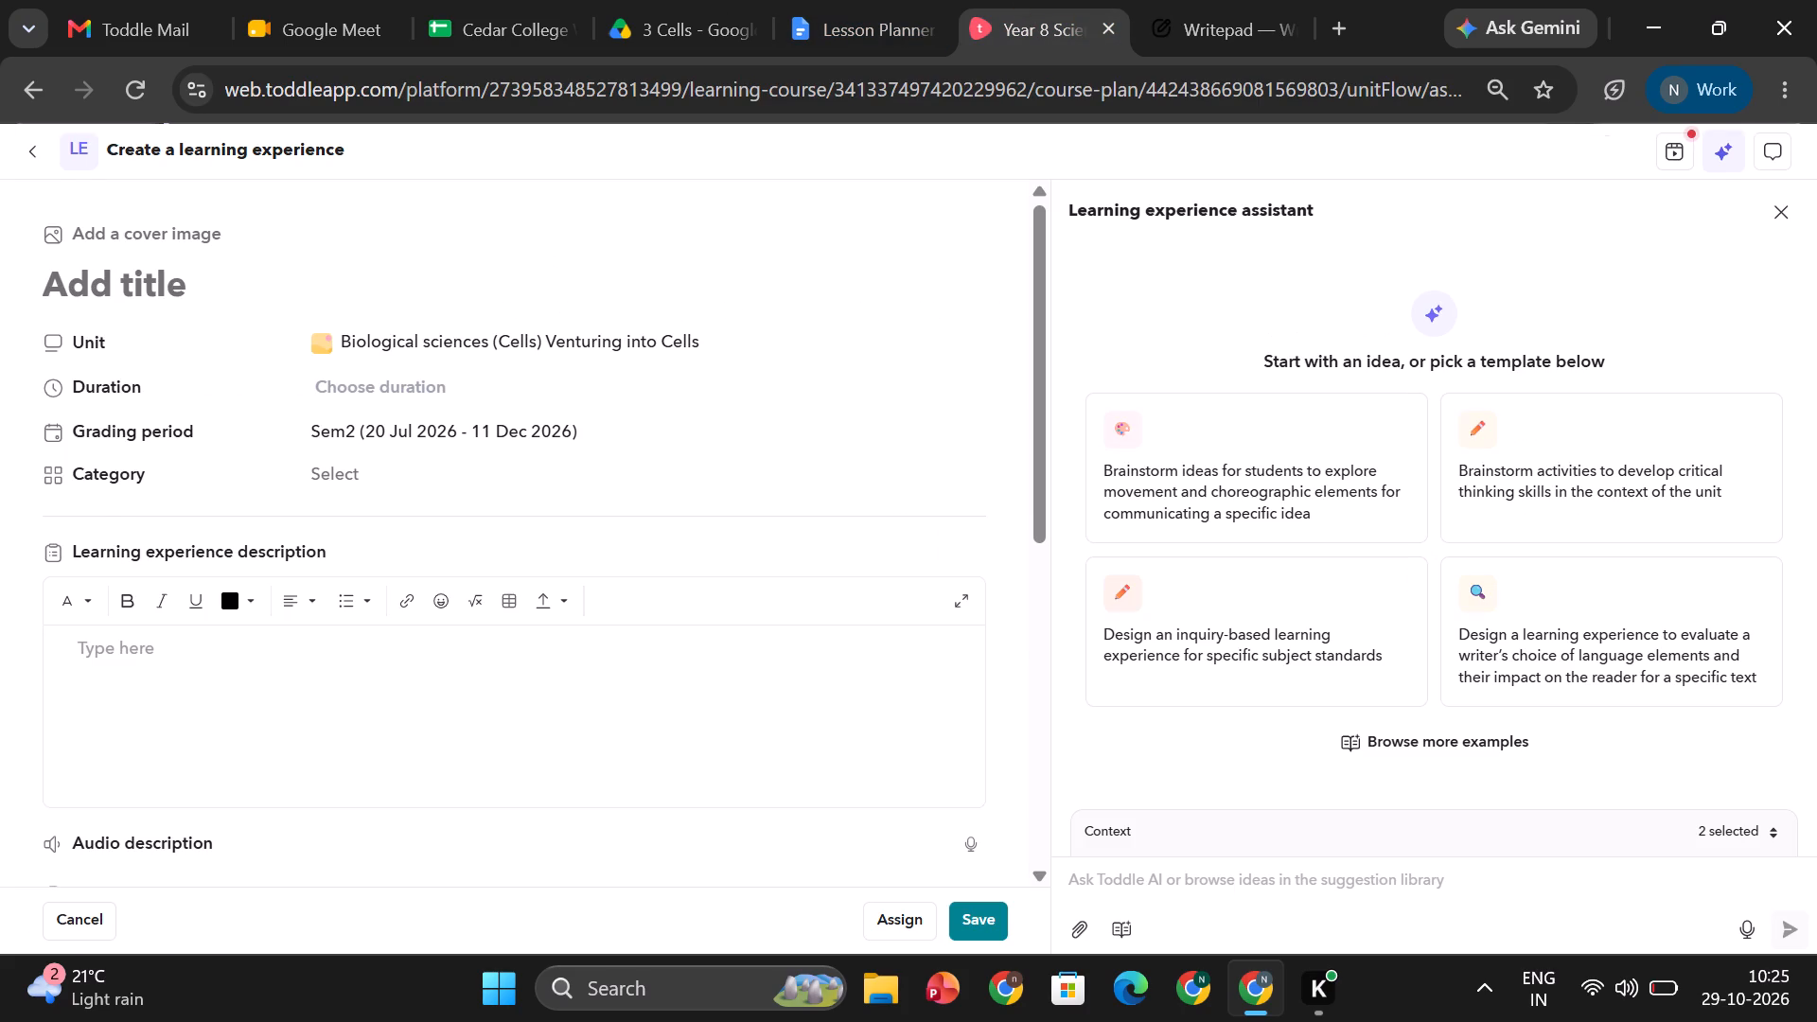
key(ctrl+v)
key(BackSpace)
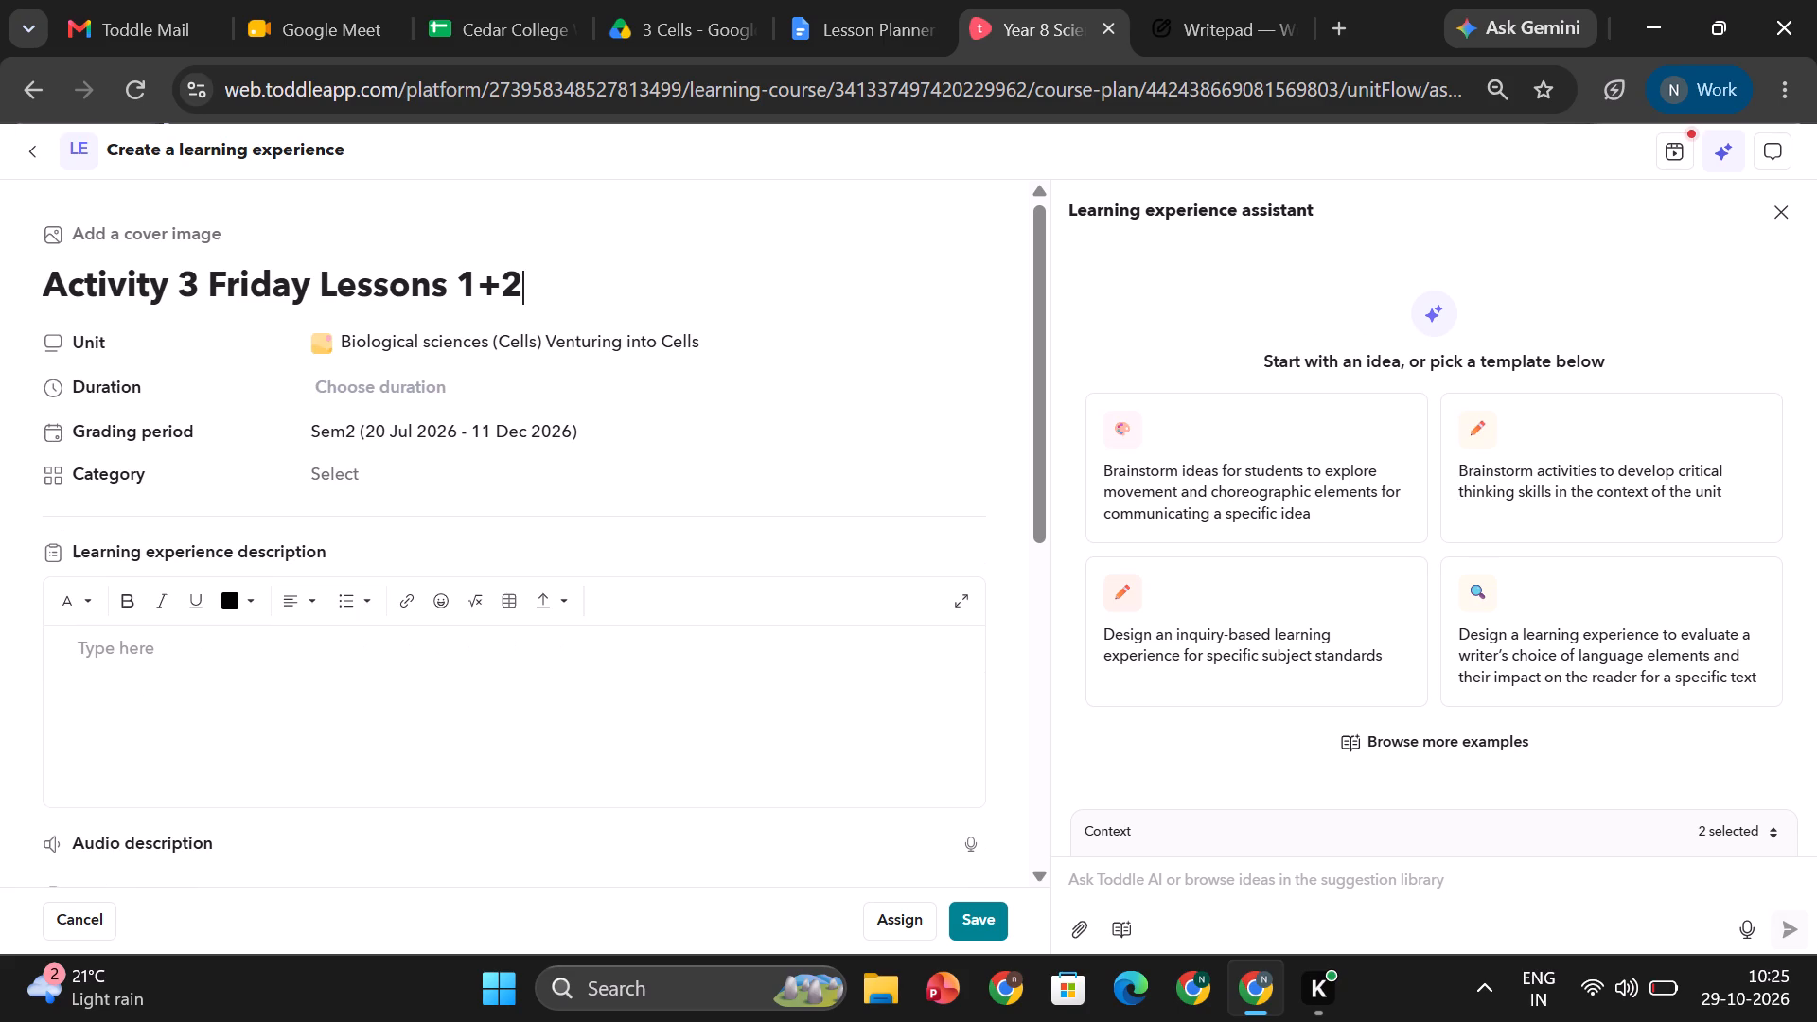
key(space)
click(856, 0)
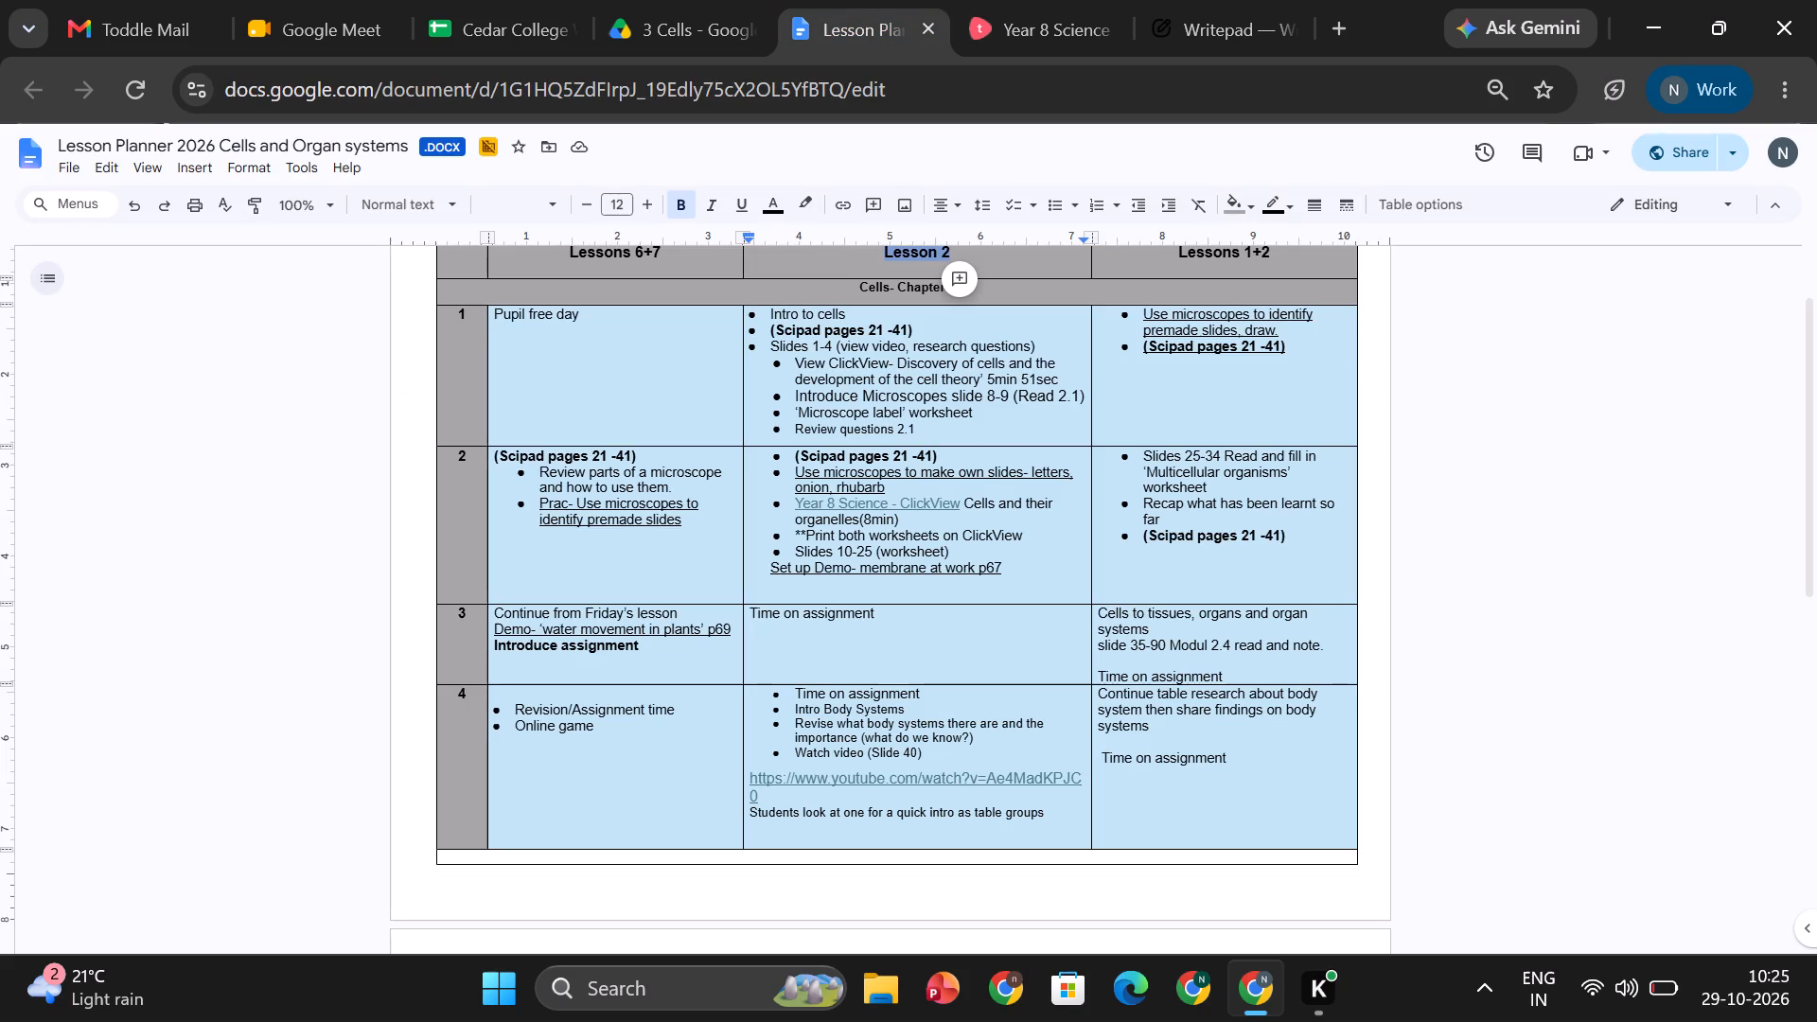
click(1031, 7)
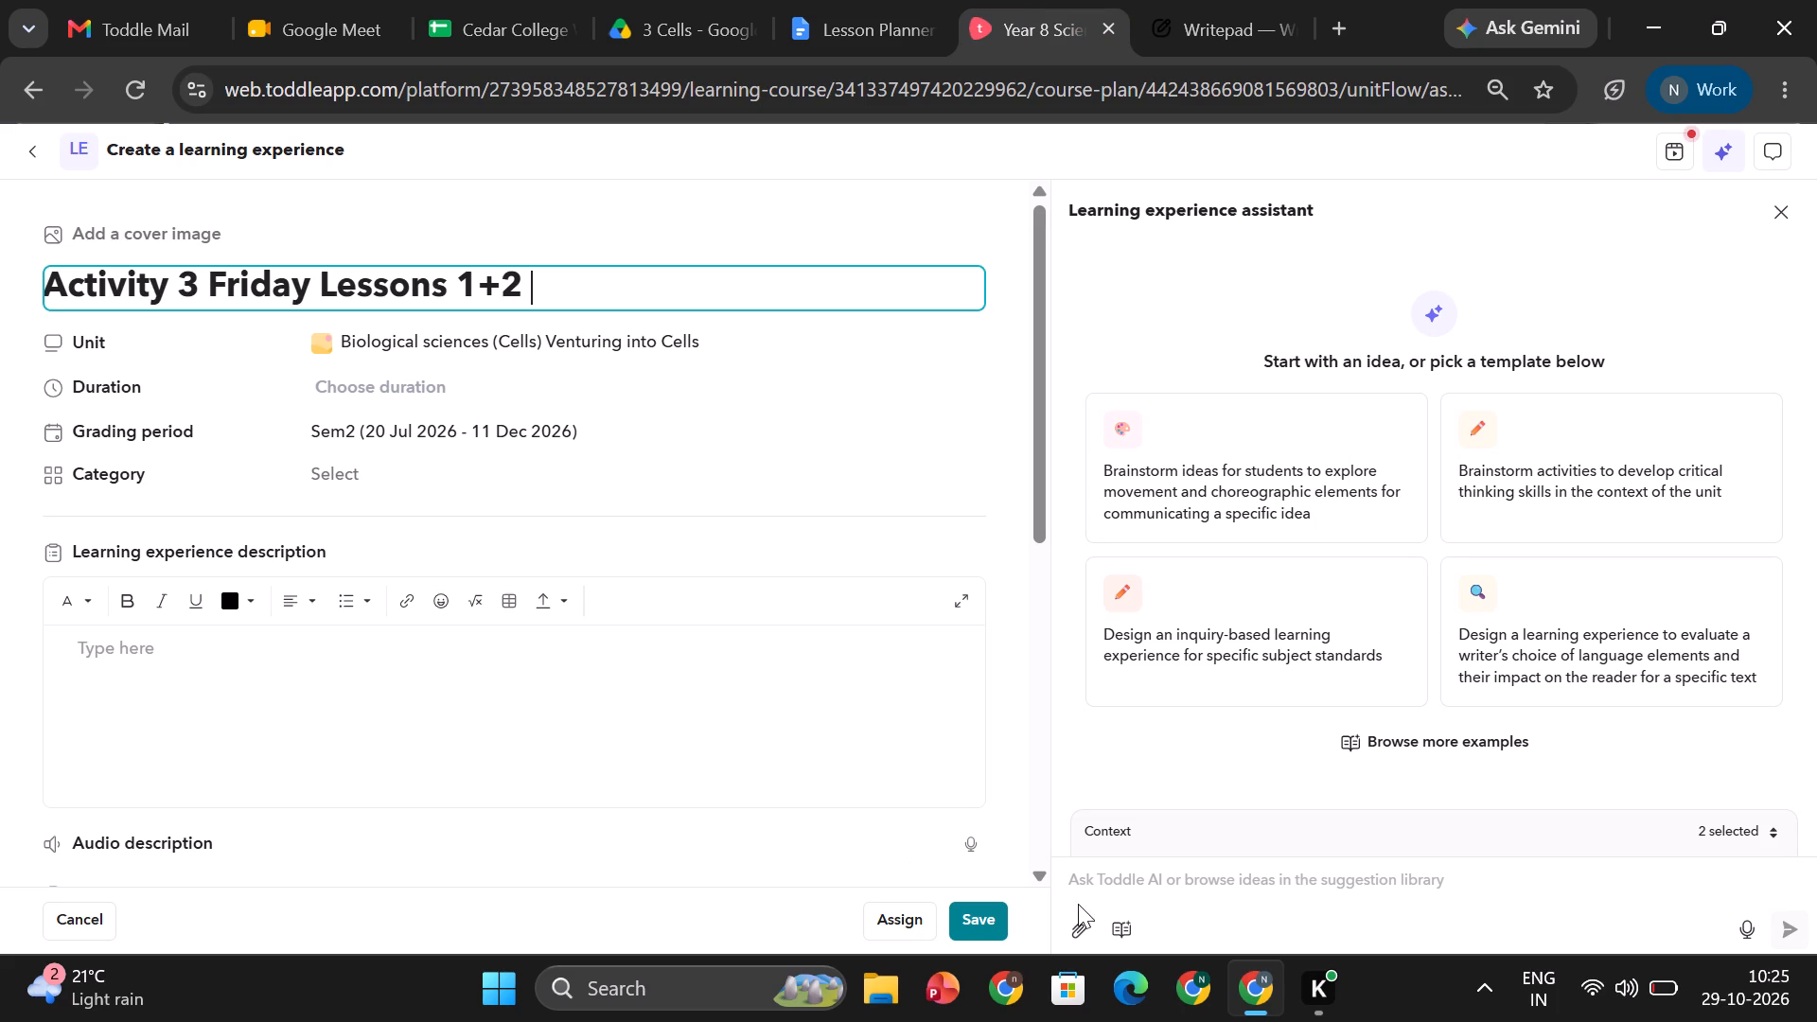
click(977, 913)
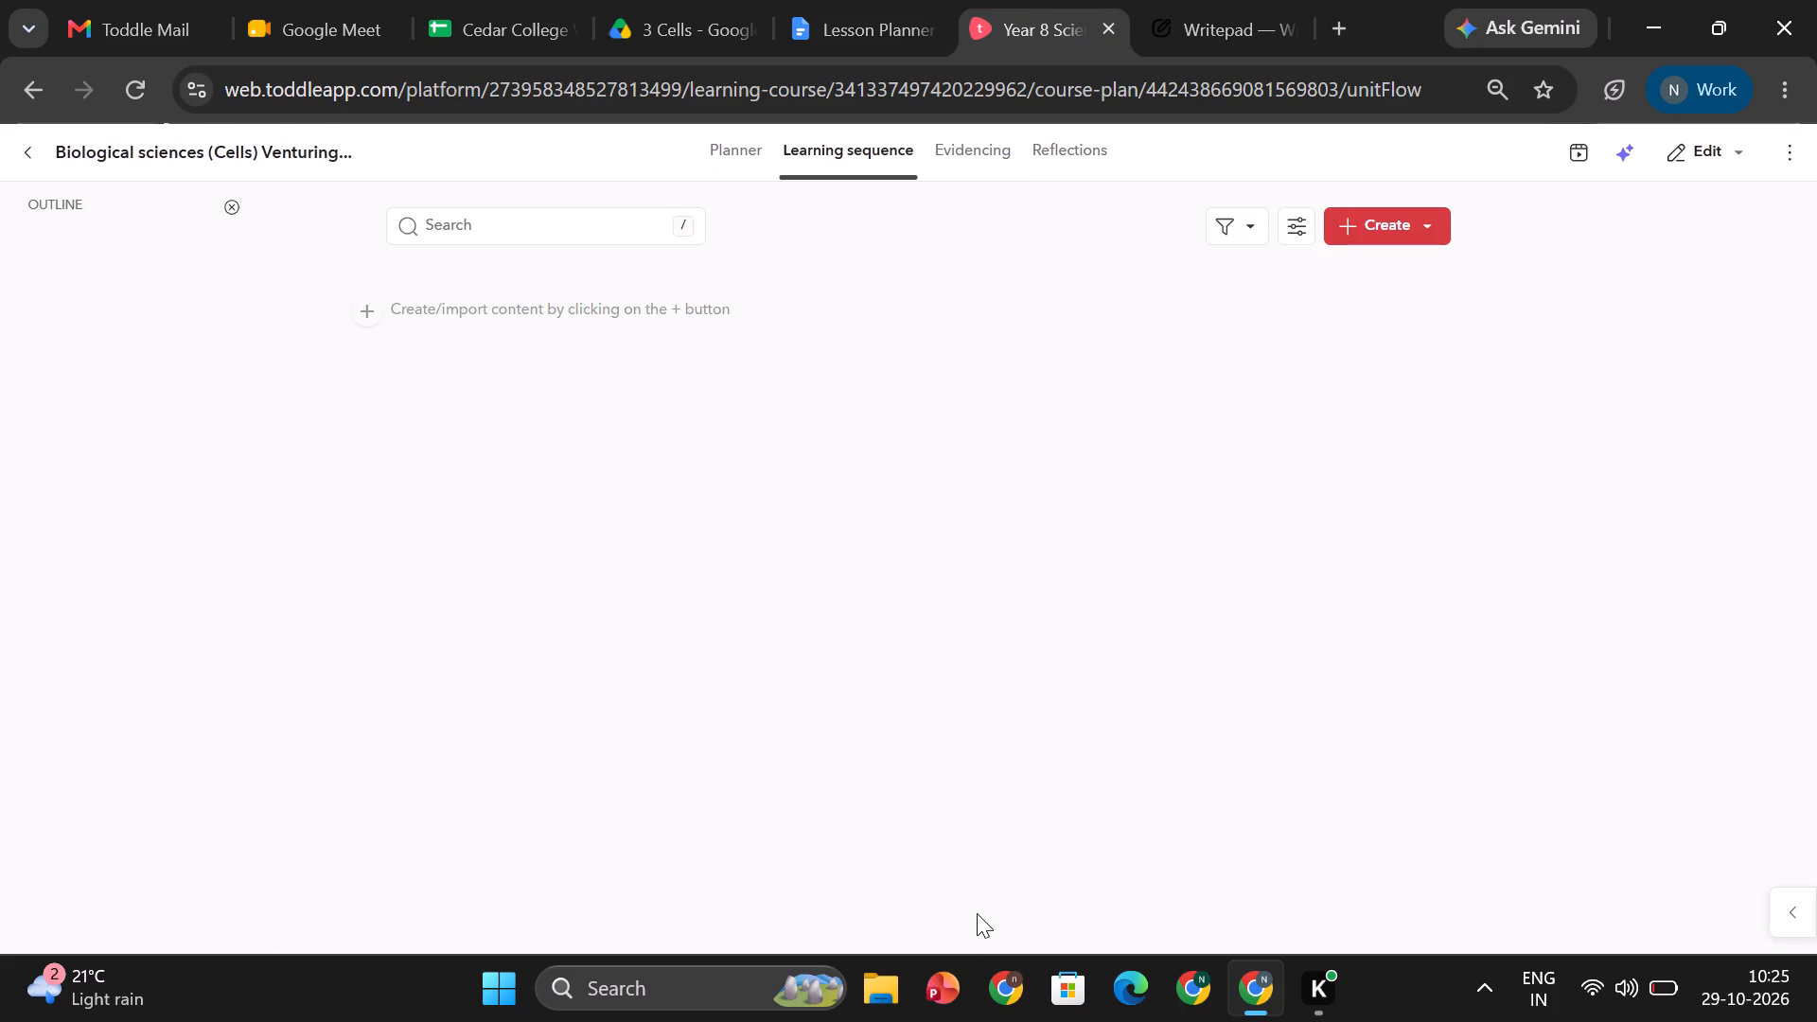
Add a folder named "Week 4" below Week 3 in the learning sequence.
scroll(715, 859, down, 1)
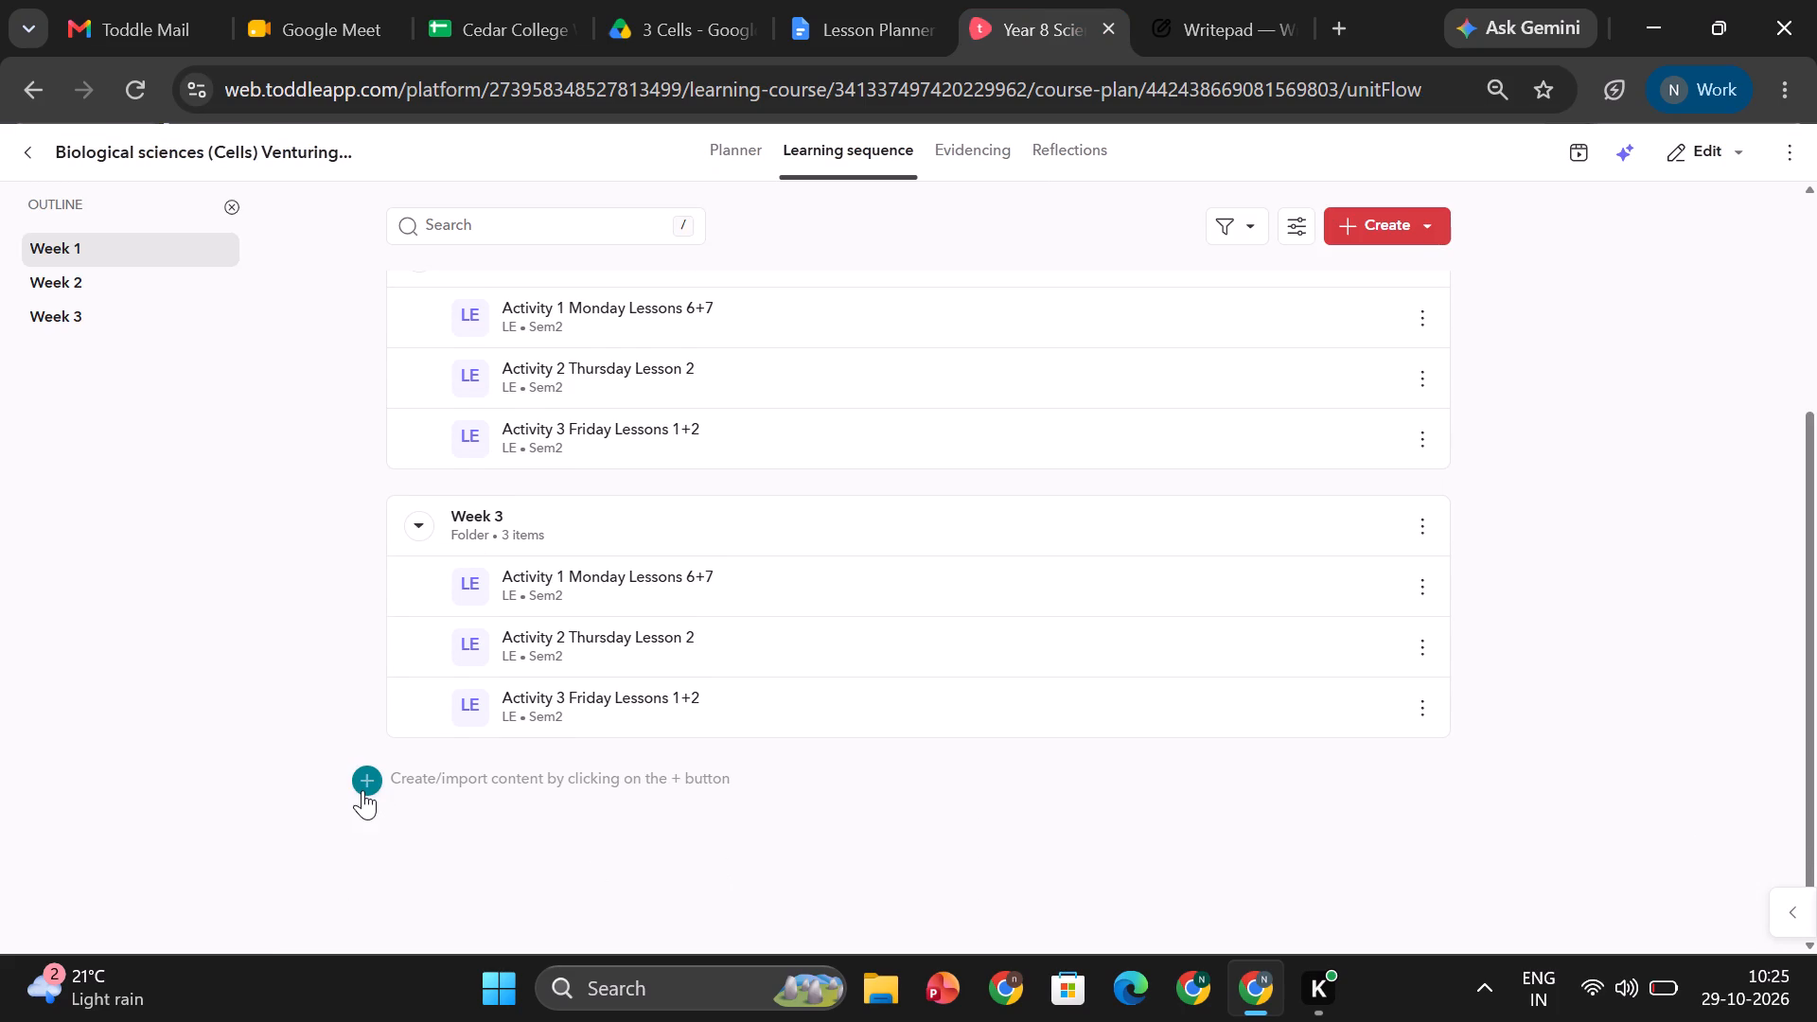
click(362, 793)
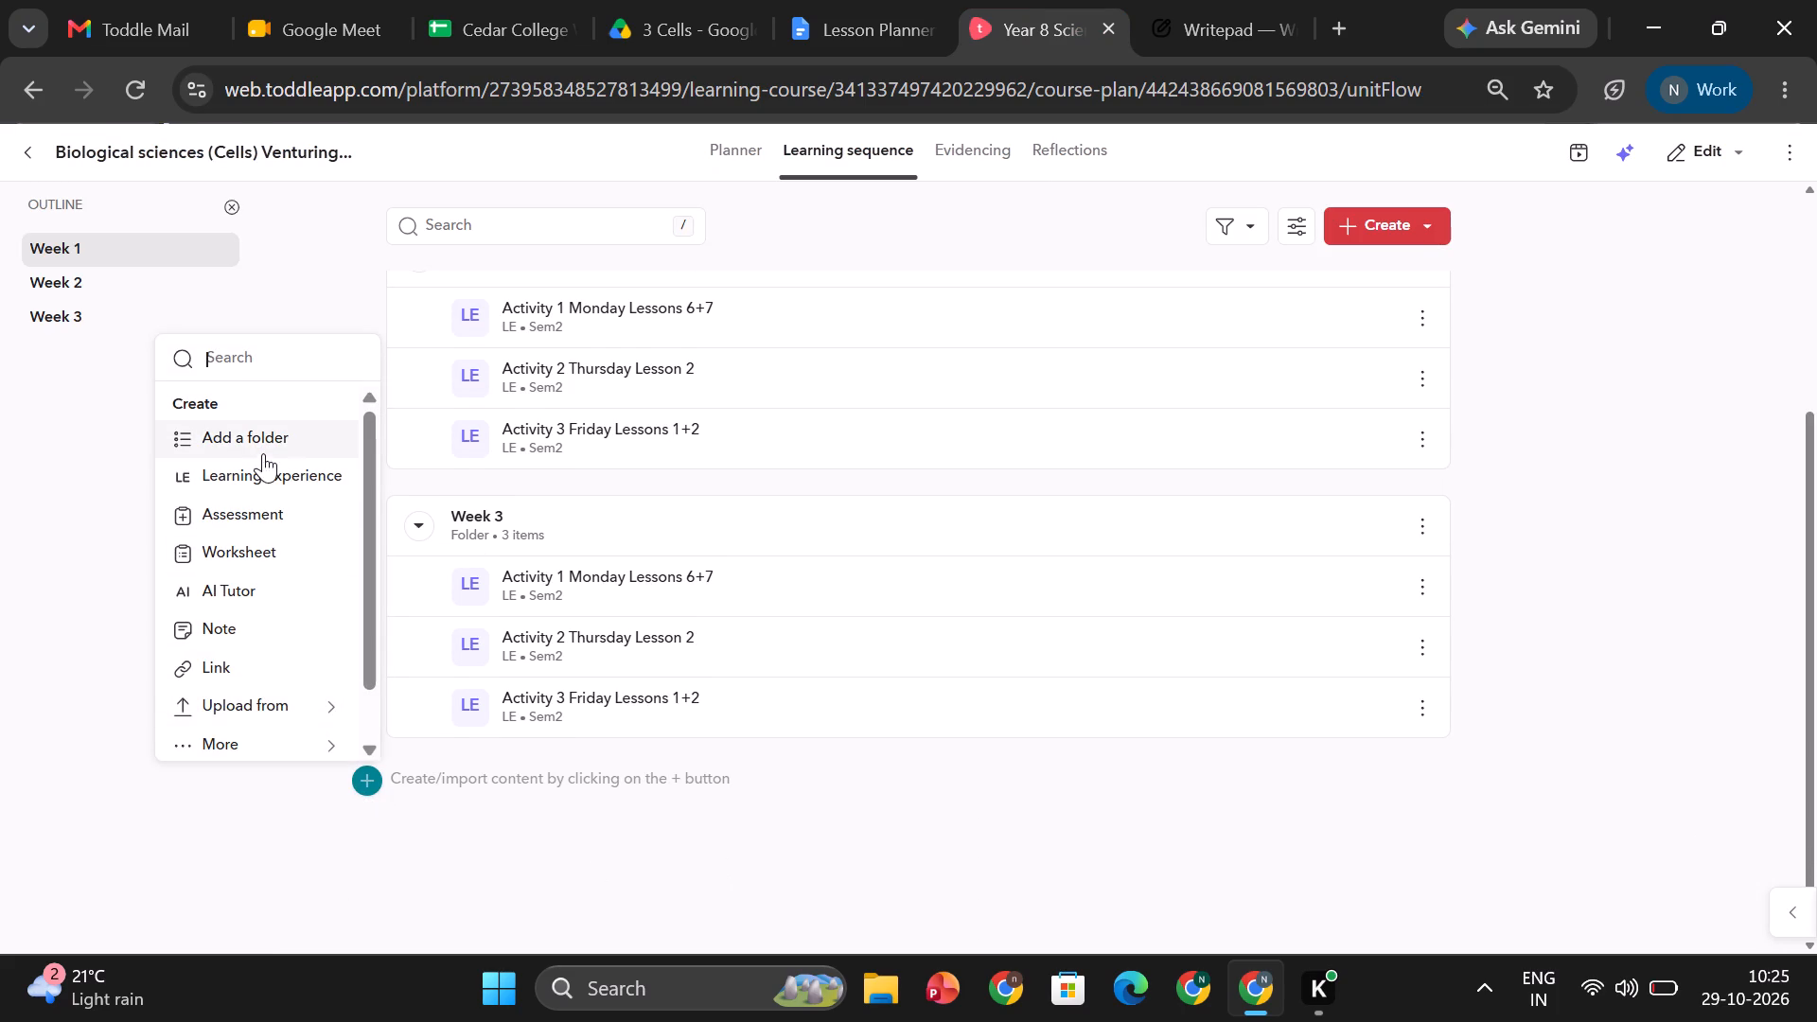
click(260, 448)
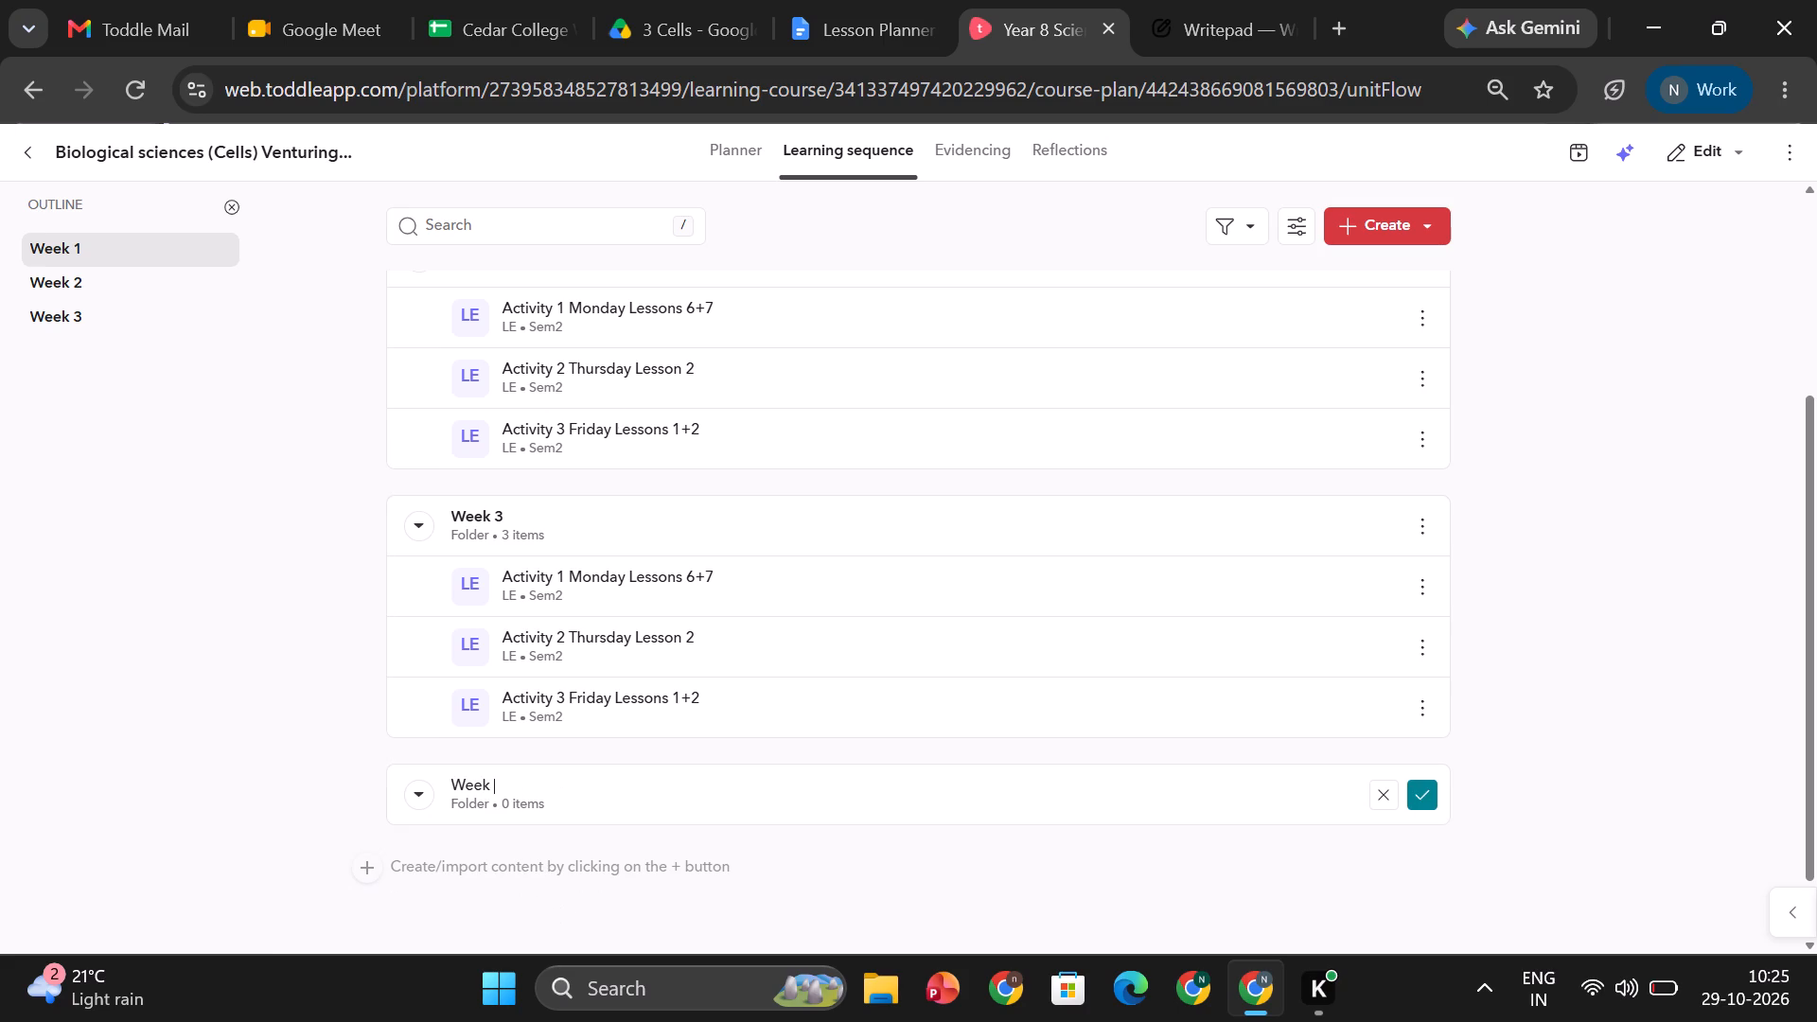
key(Return)
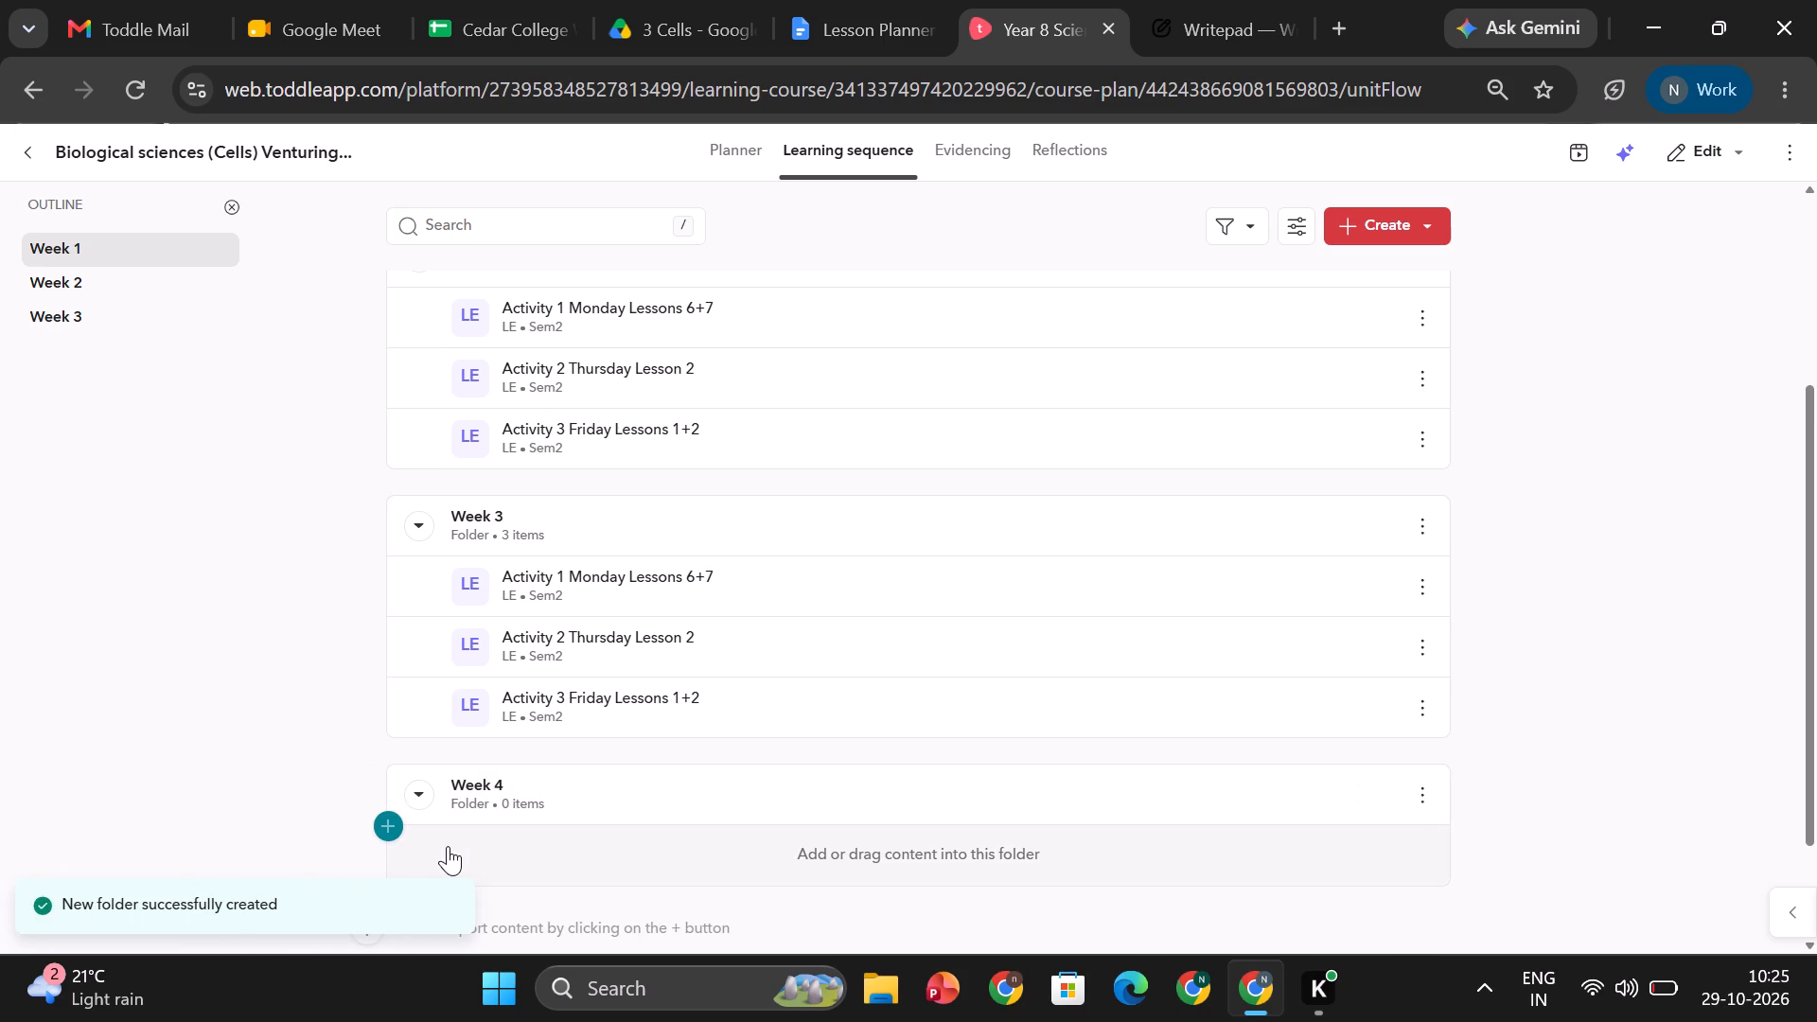
Start a learning experience inside the Week 4 folder and copy its title "Activity 1 Monday Lessons 6+7" from Writepad.
click(448, 846)
click(246, 558)
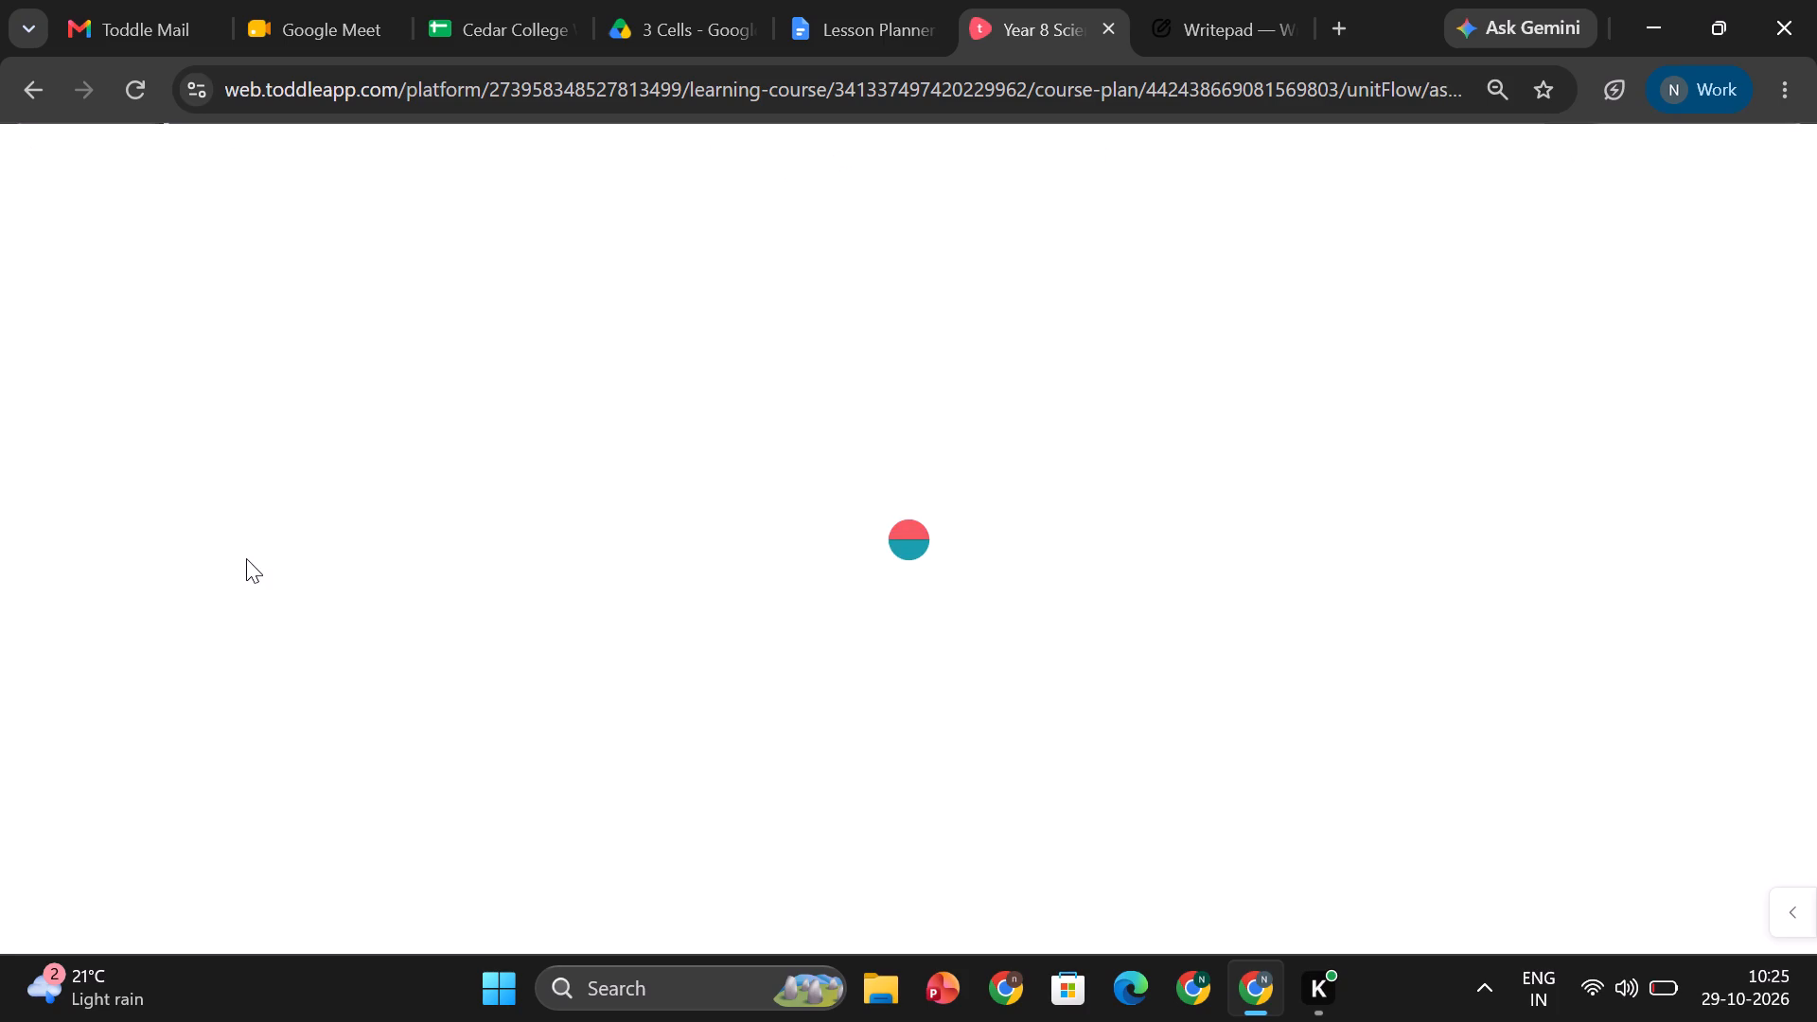
click(1224, 6)
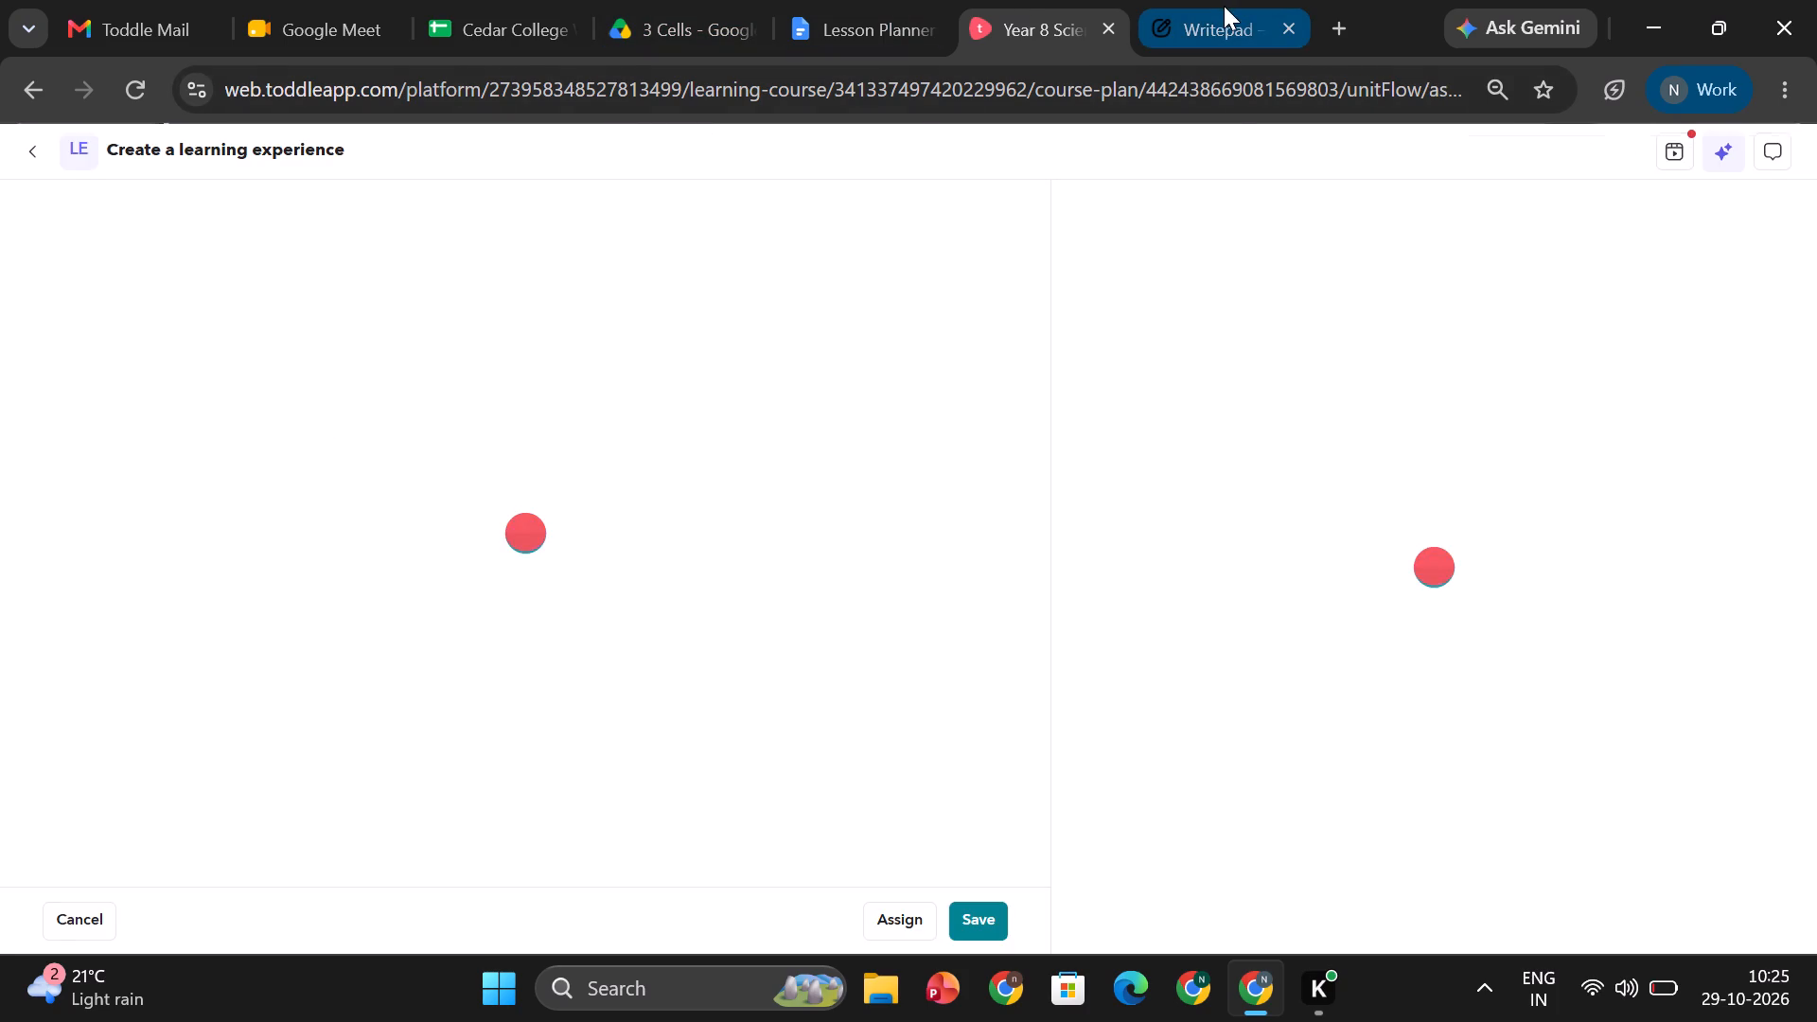
scroll(420, 558, up, 3)
click(554, 519)
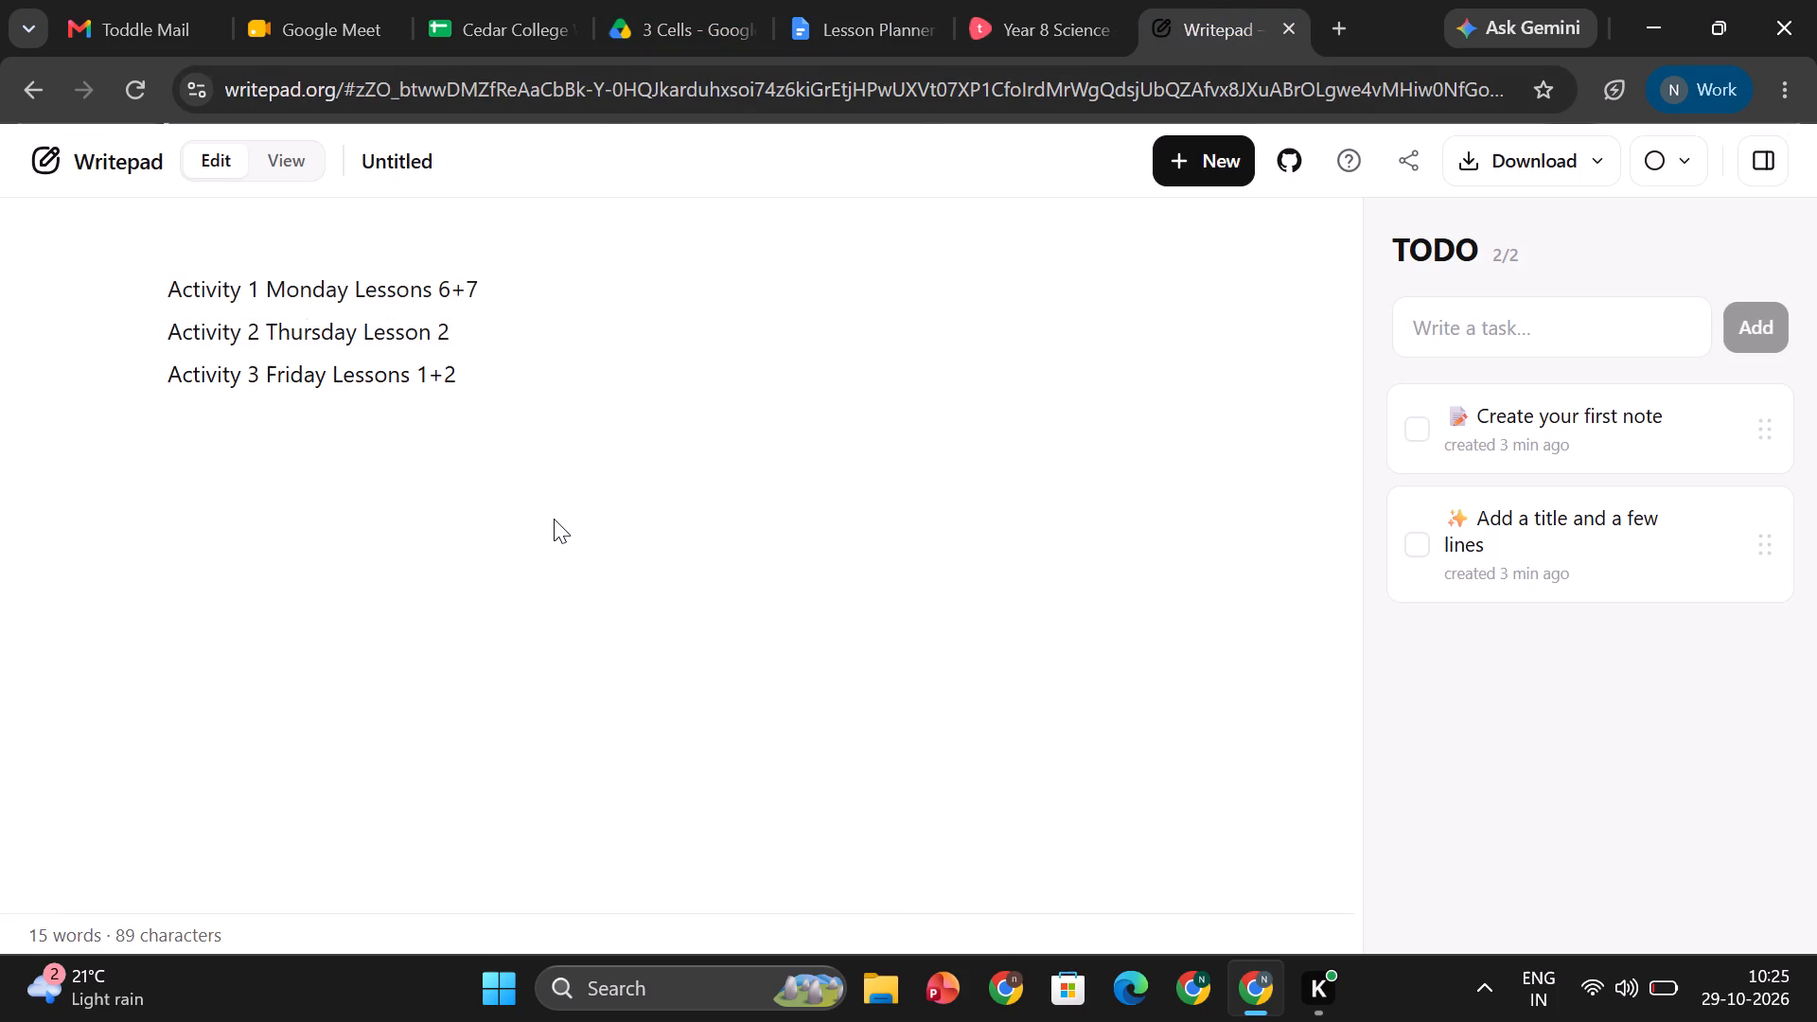
scroll(554, 519, up, 2)
drag(475, 281, 326, 281)
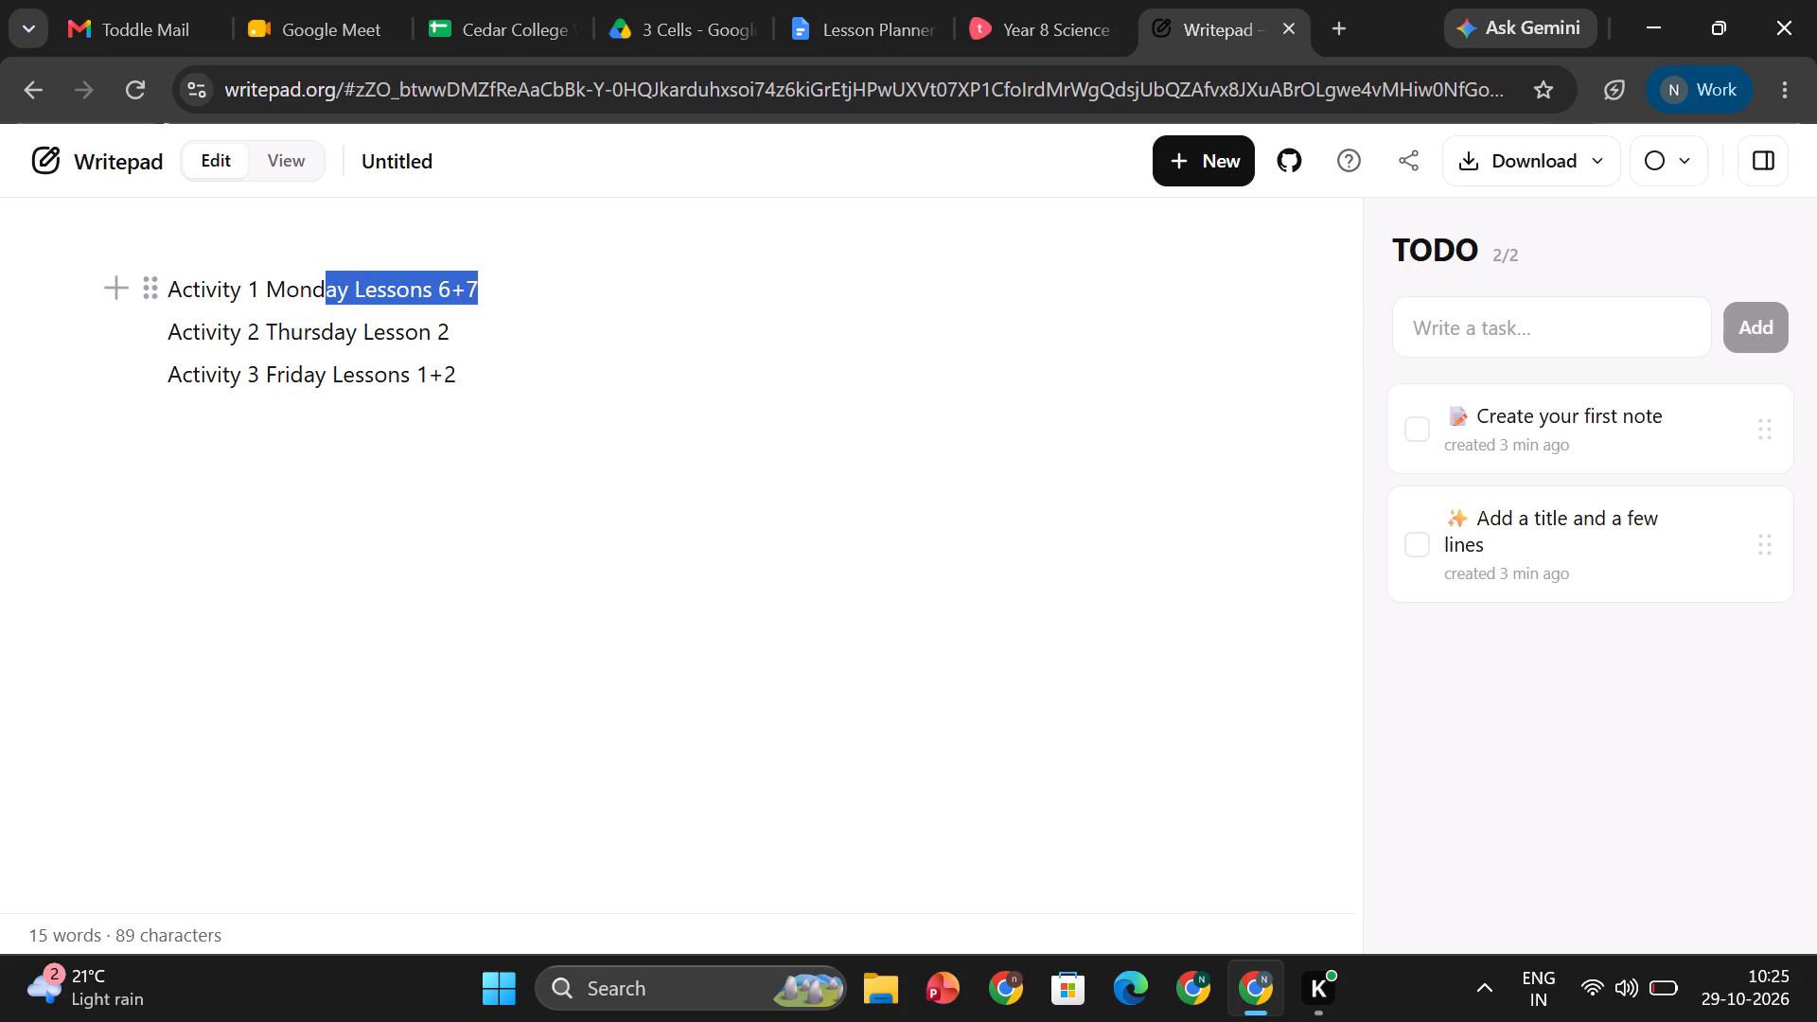
drag(326, 281, 172, 284)
key(ctrl+c)
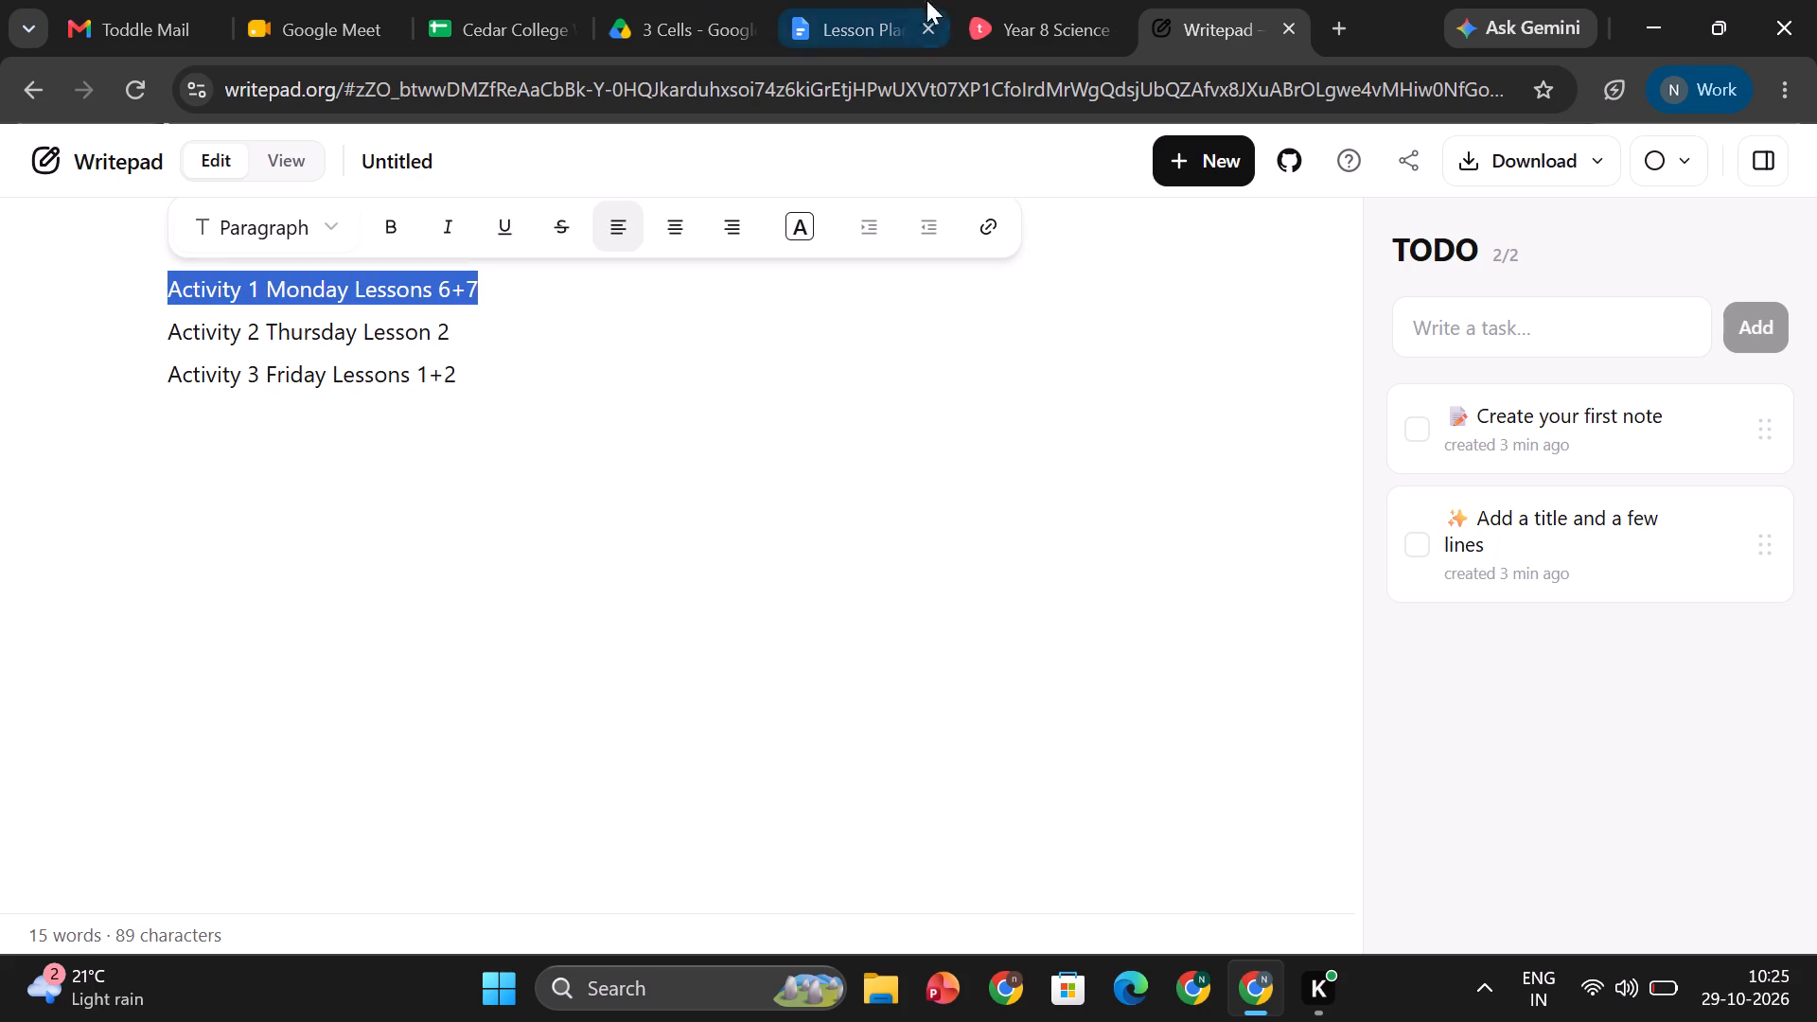
click(1025, 7)
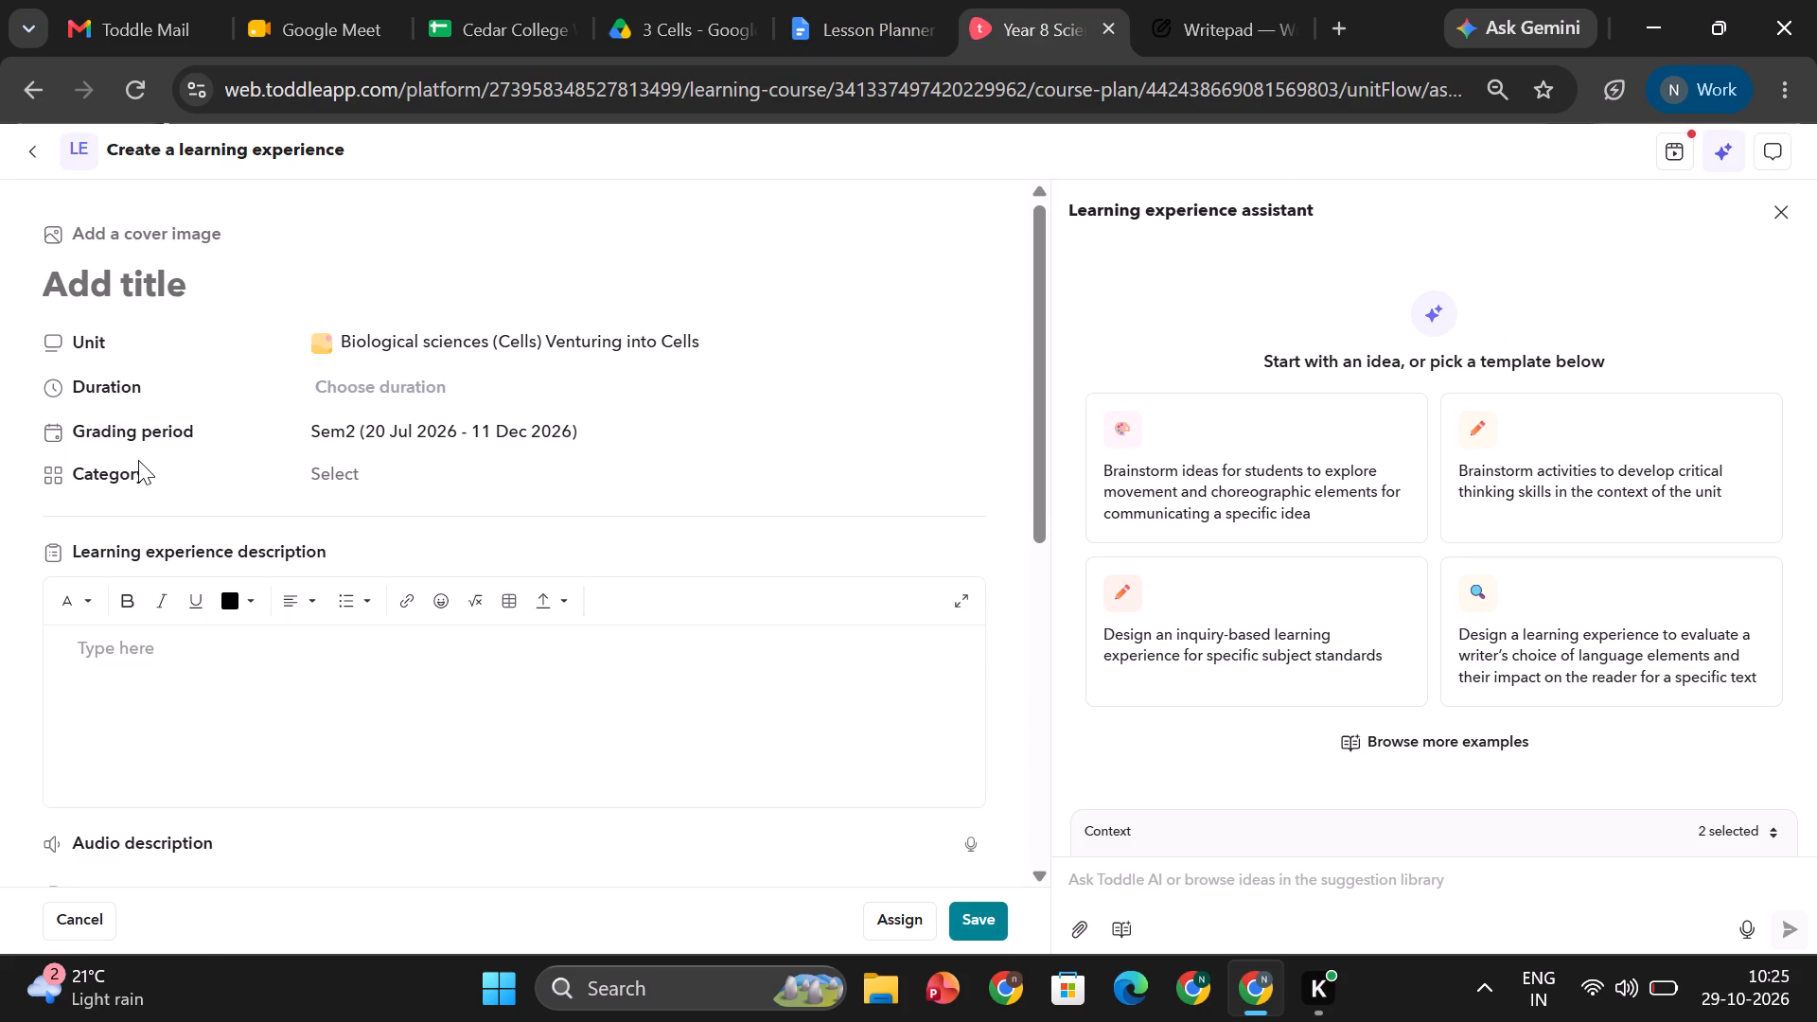
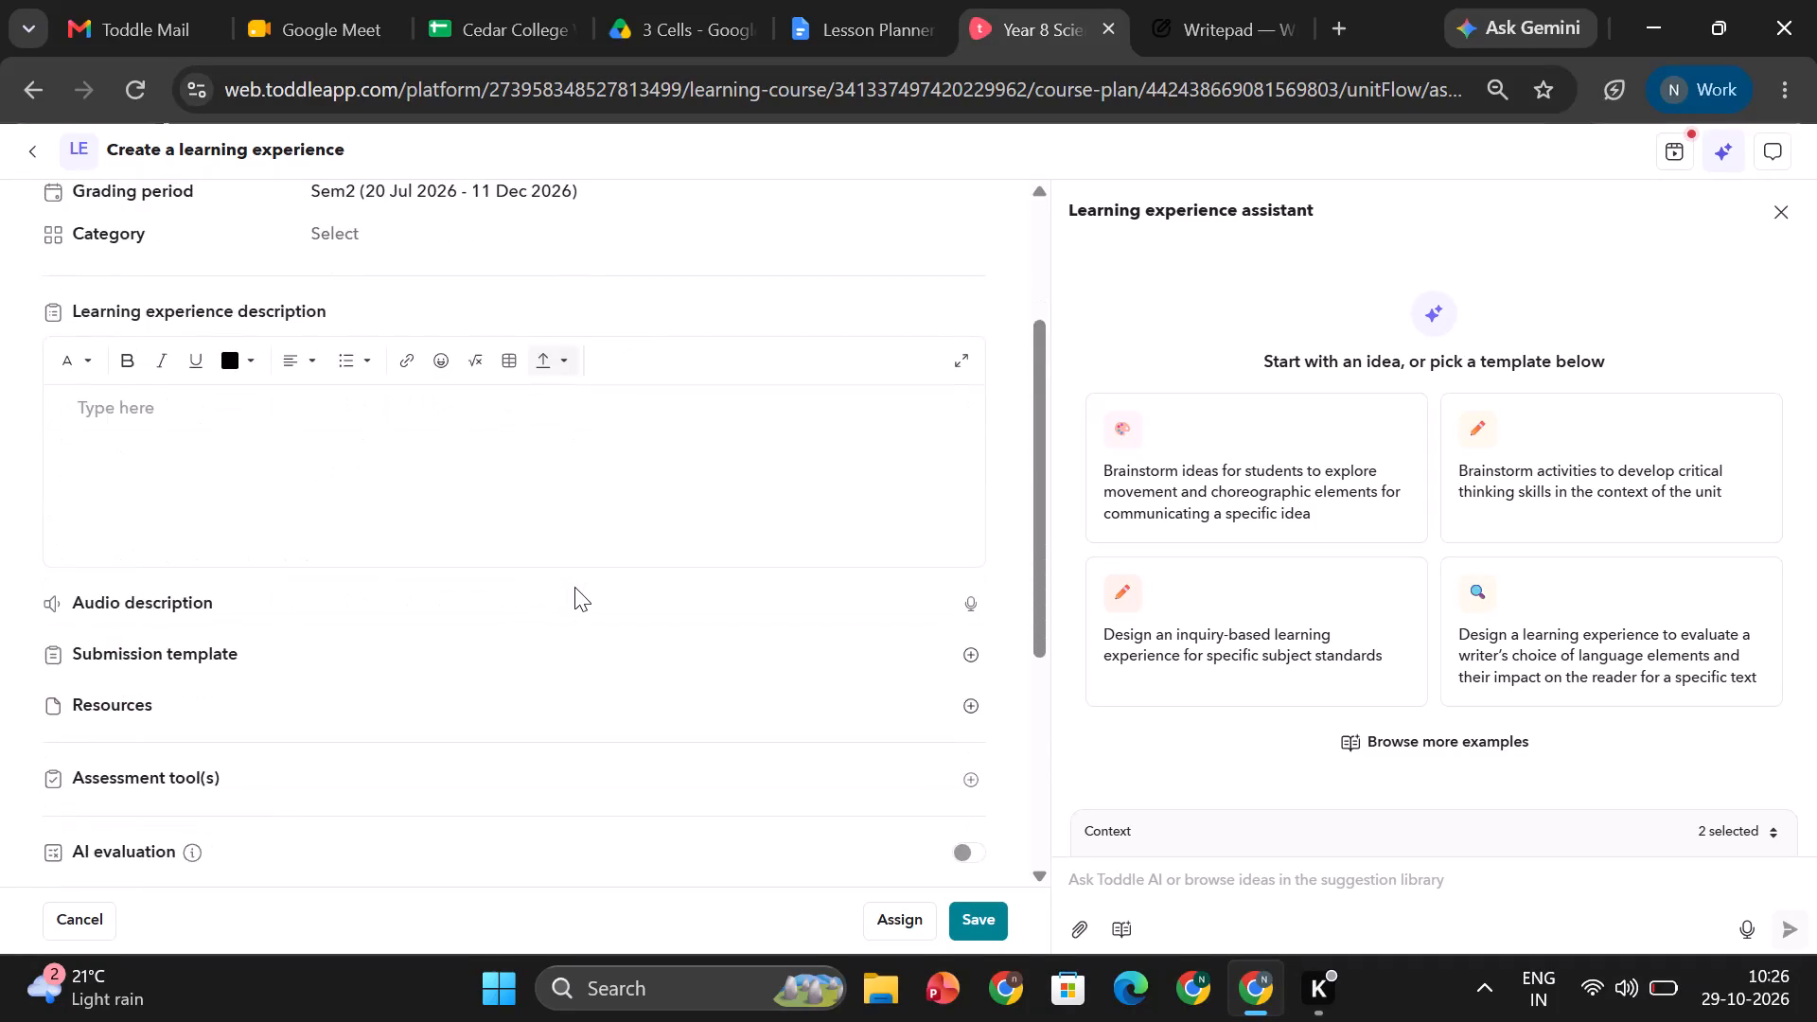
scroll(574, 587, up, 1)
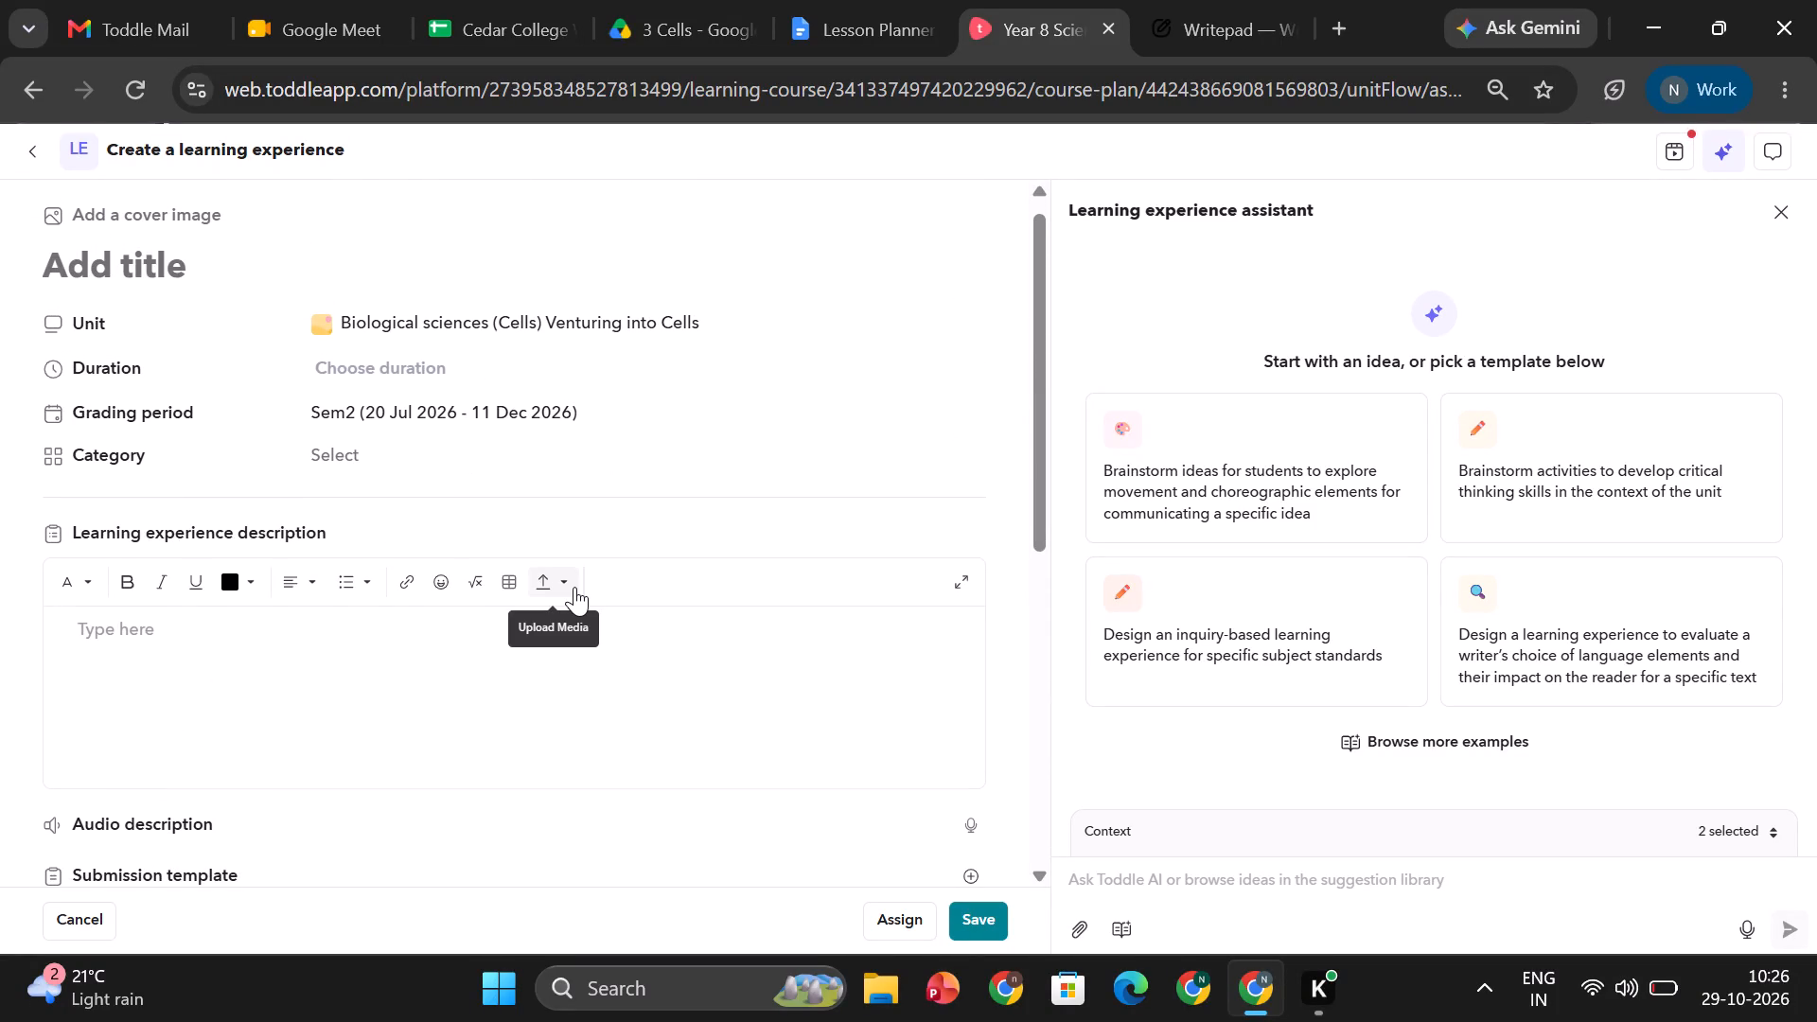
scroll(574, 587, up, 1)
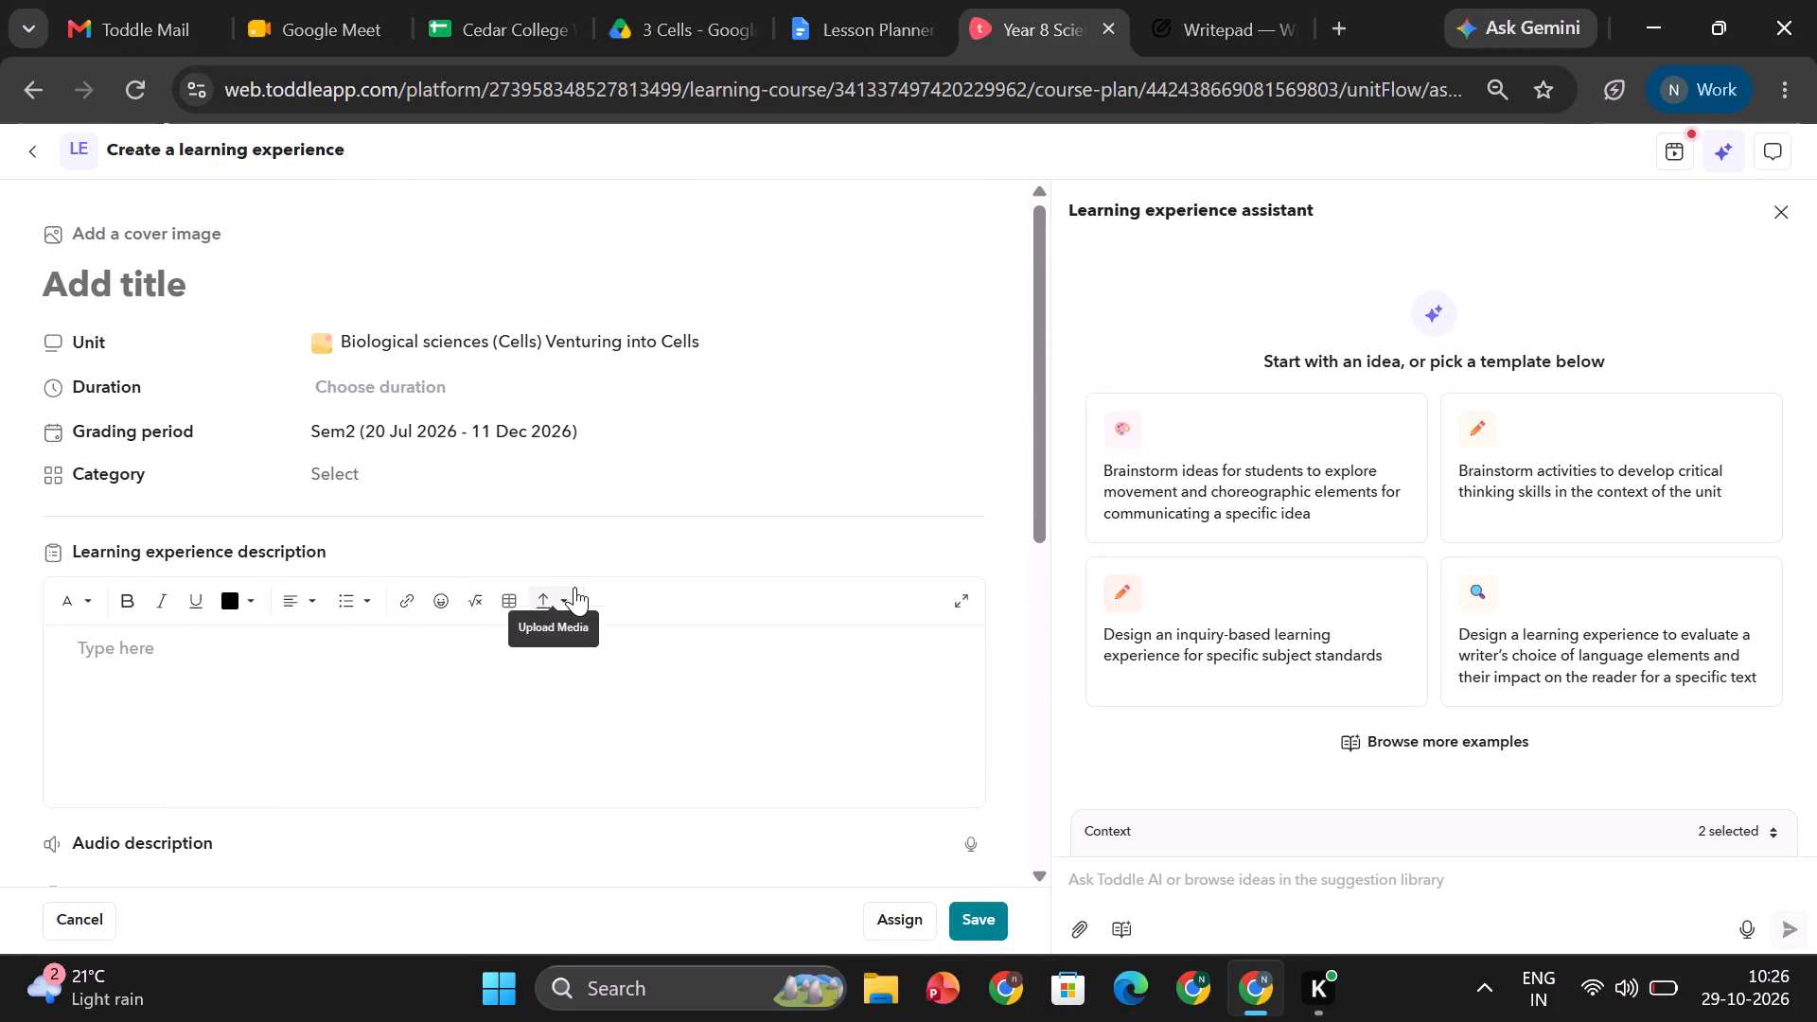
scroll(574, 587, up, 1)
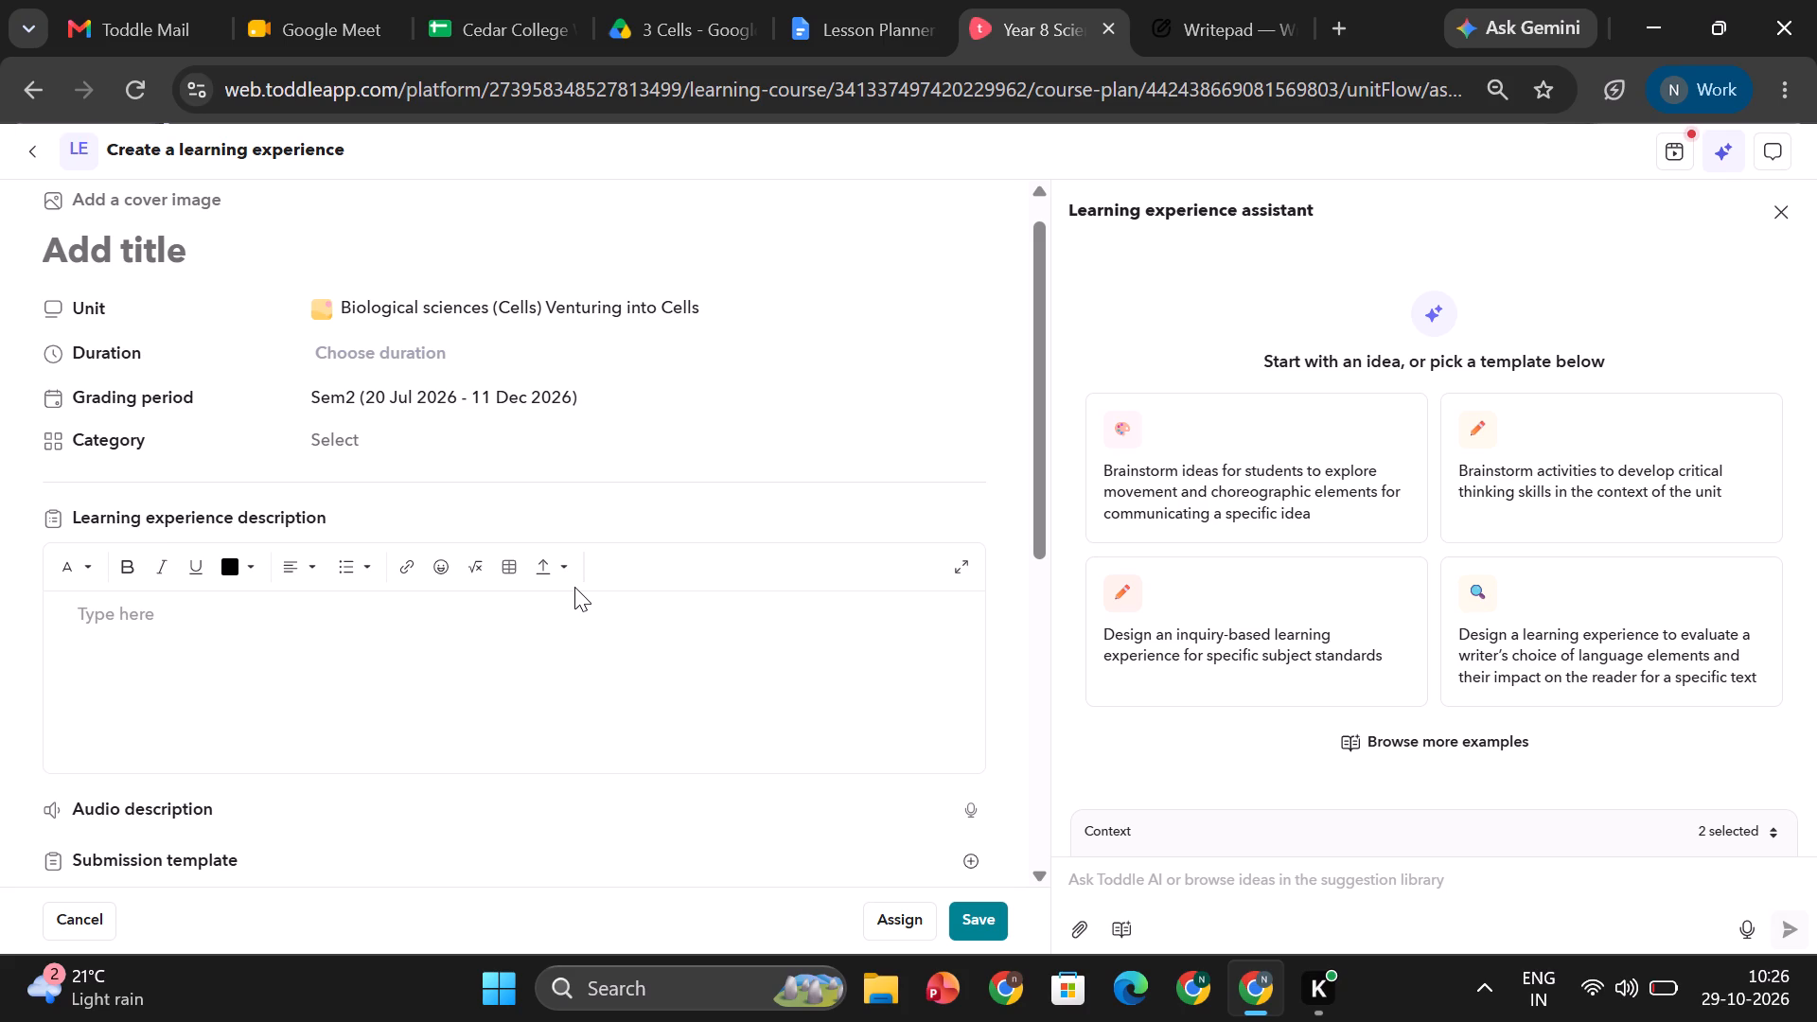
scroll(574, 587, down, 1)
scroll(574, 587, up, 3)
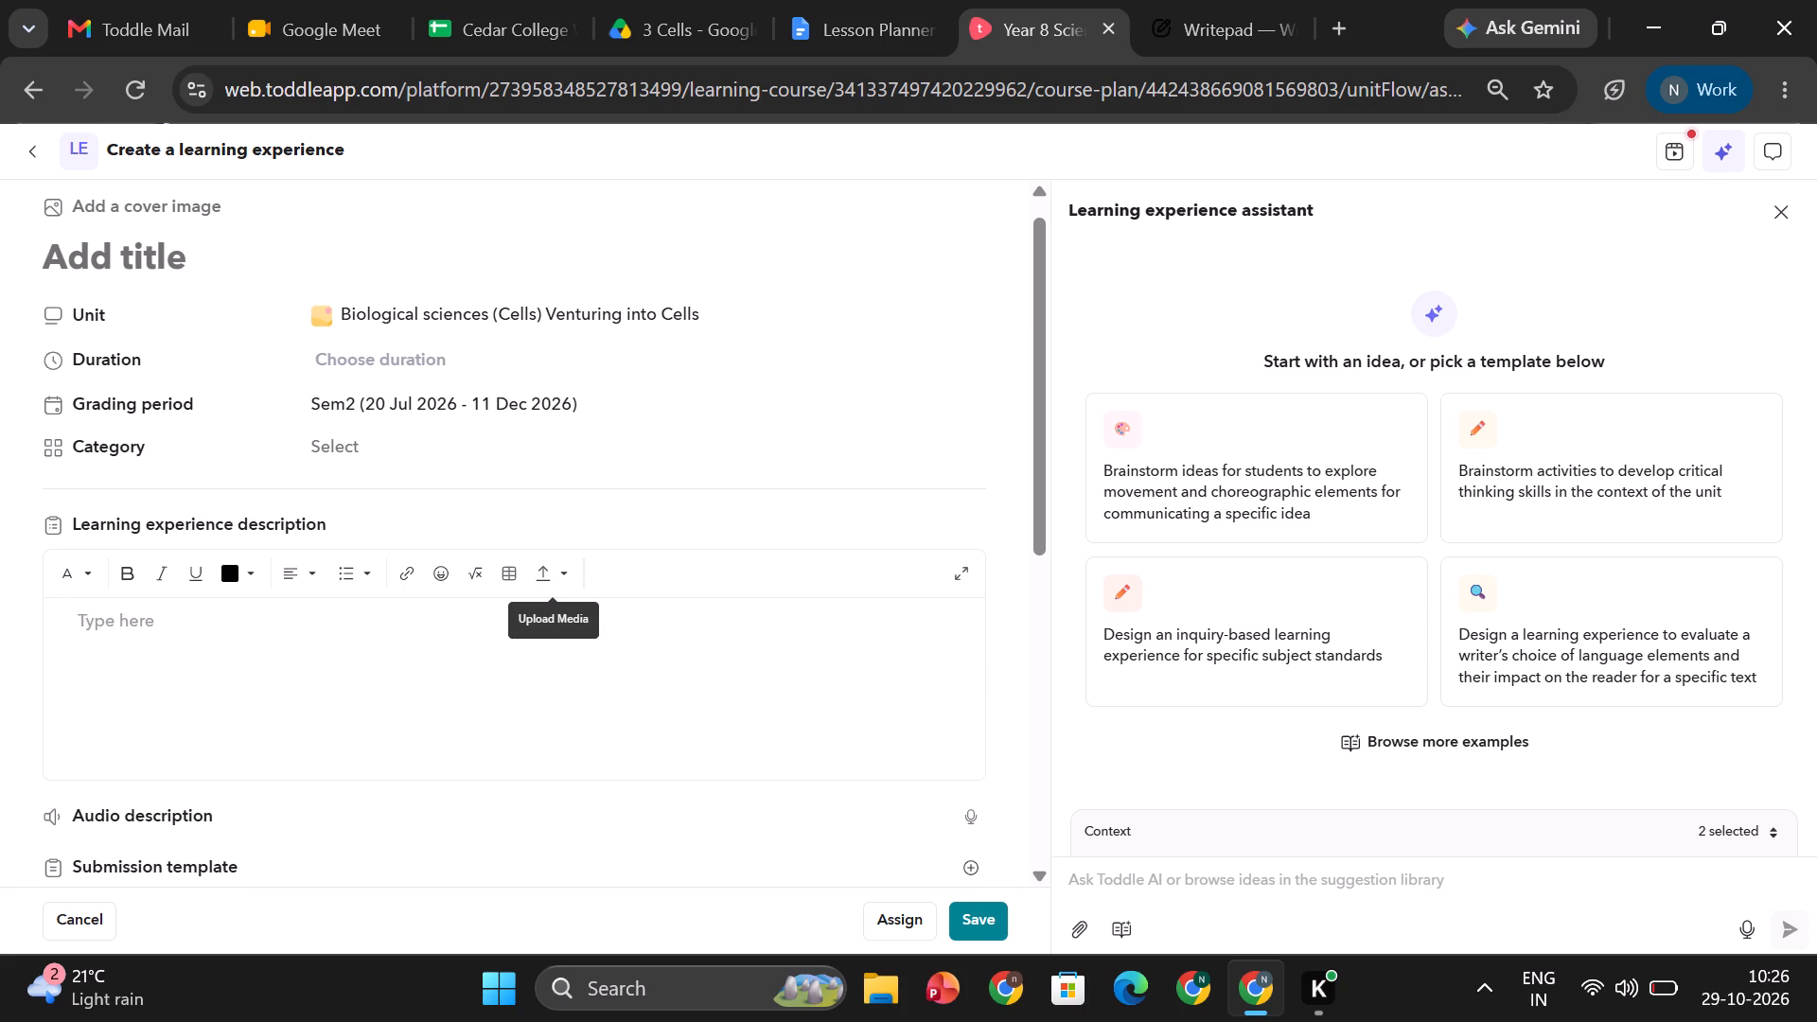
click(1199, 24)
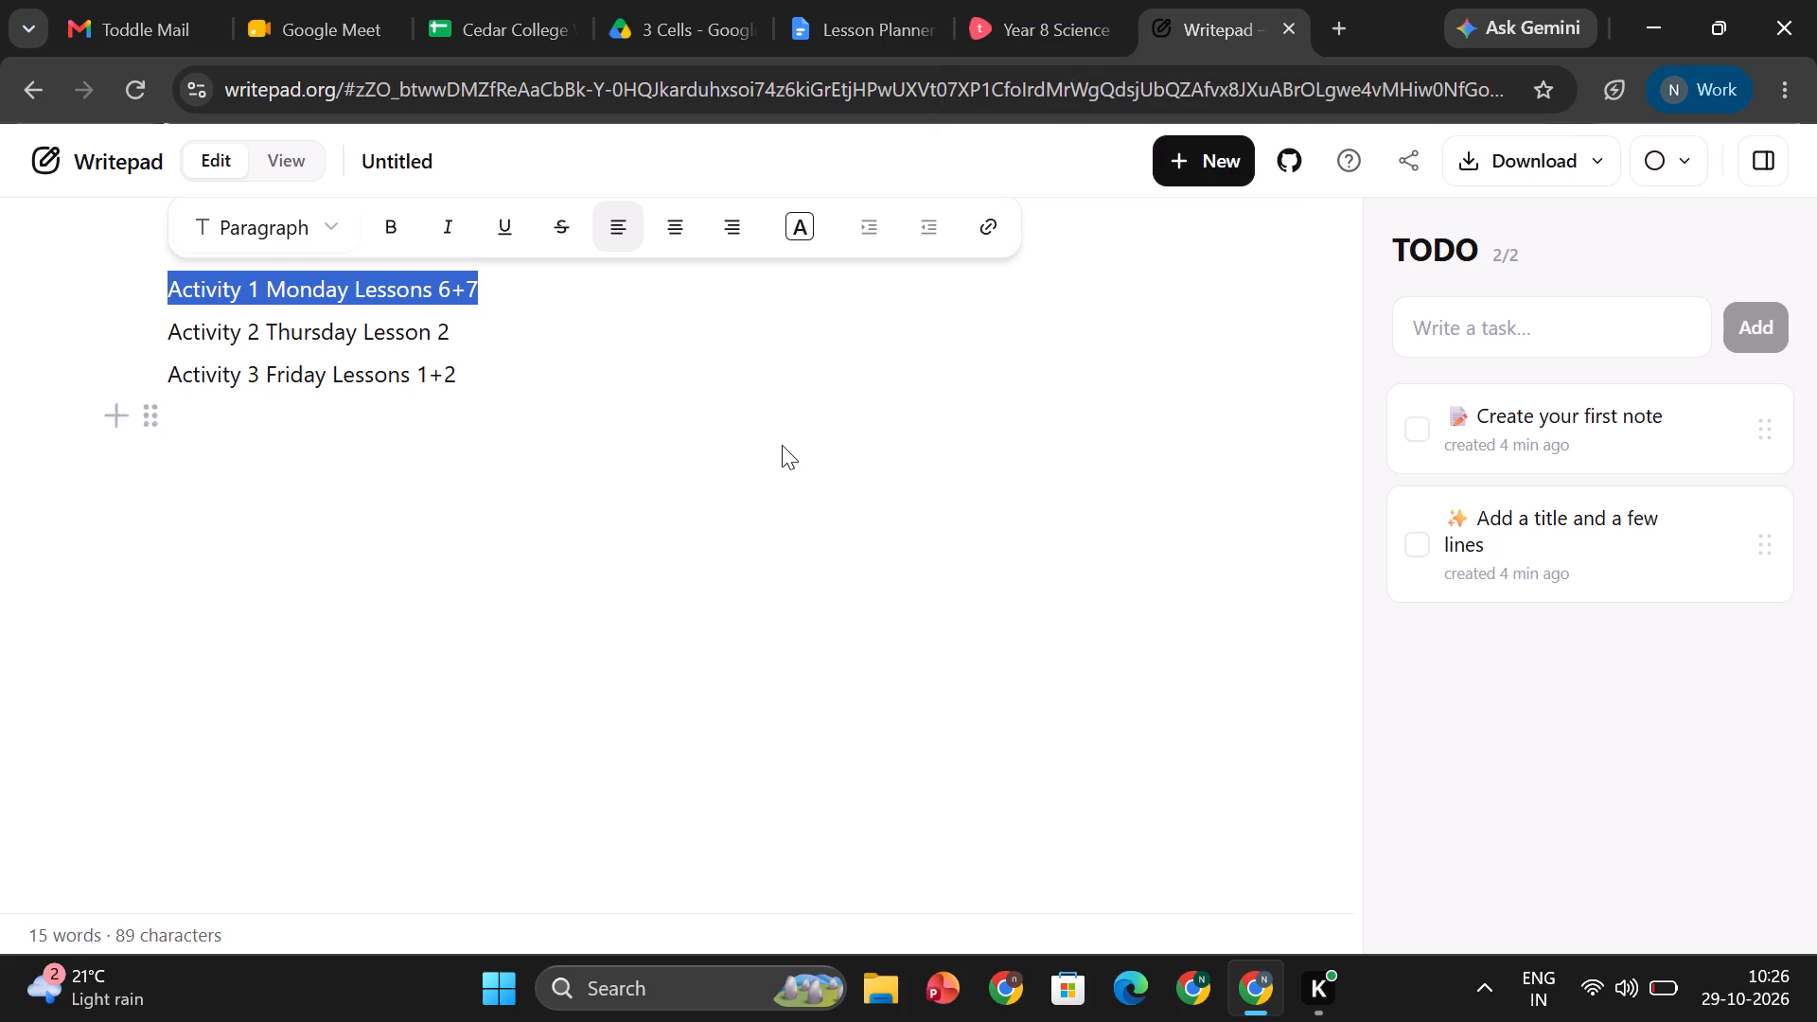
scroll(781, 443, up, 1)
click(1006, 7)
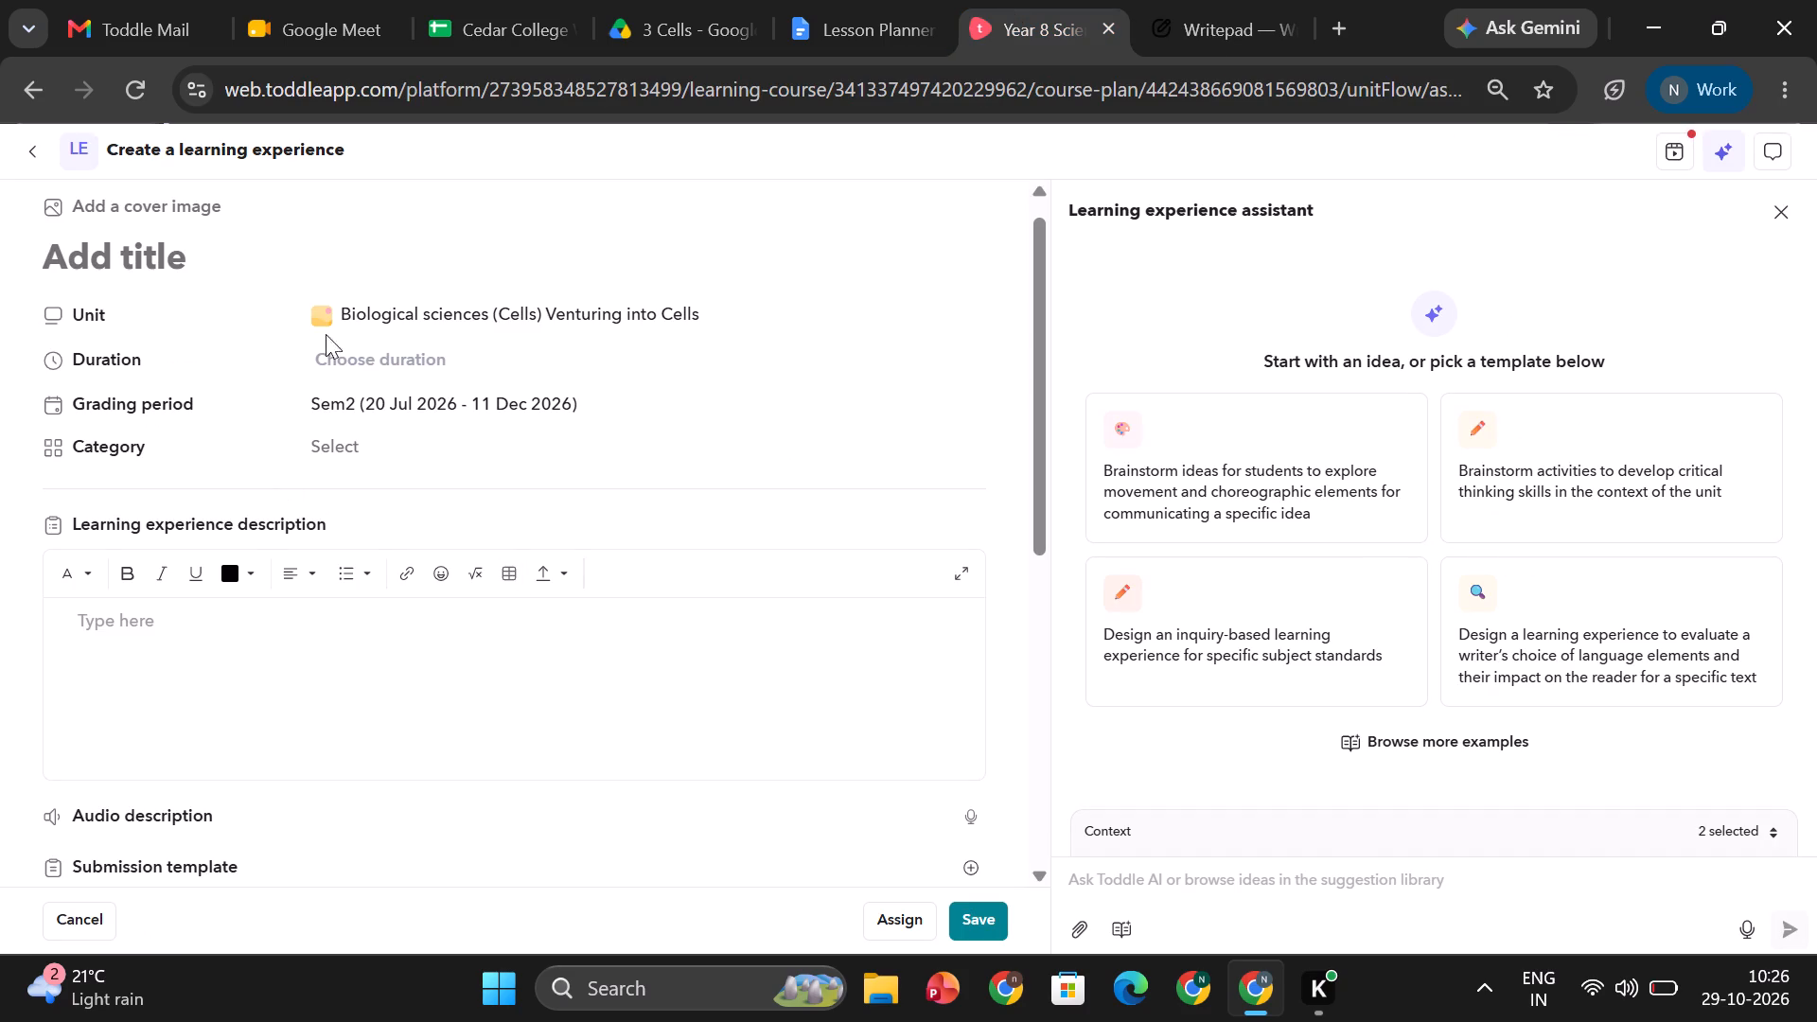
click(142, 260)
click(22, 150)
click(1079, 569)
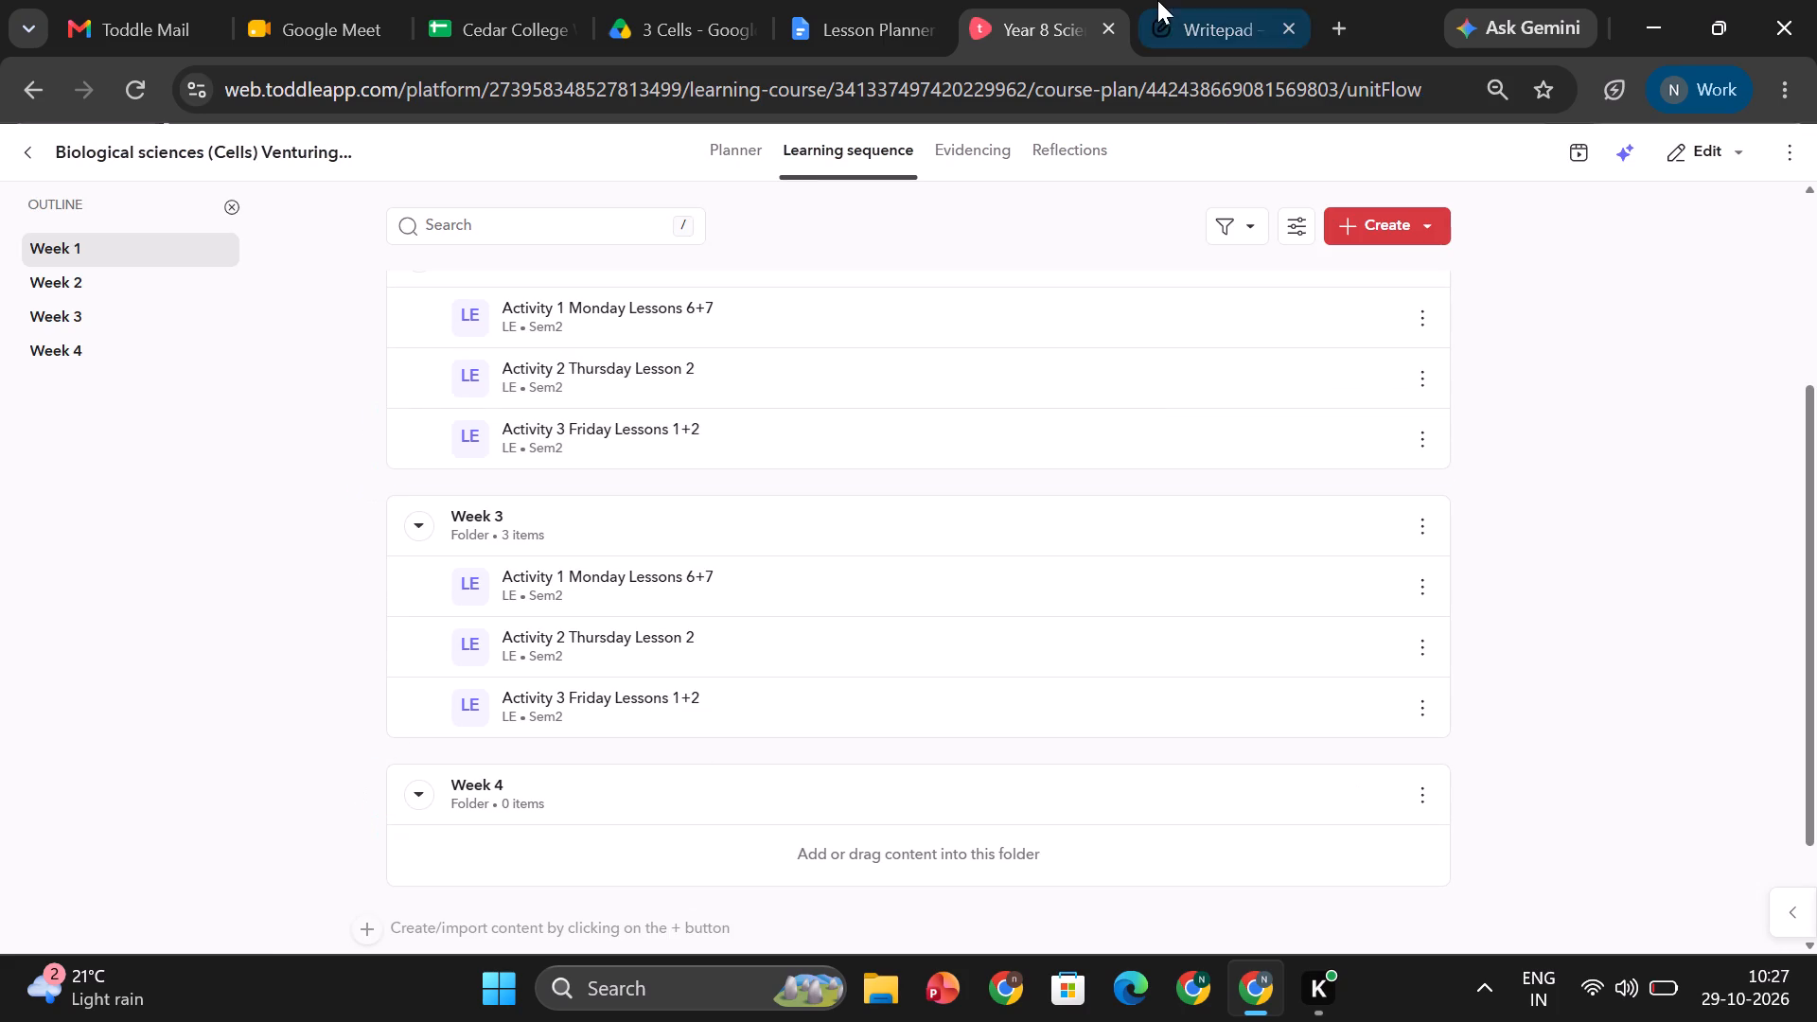
Start a learning experience inside the Week 4 folder, titled "Activity 1 Monday Lessons 6+7" as copied from Writepad.
click(1157, 10)
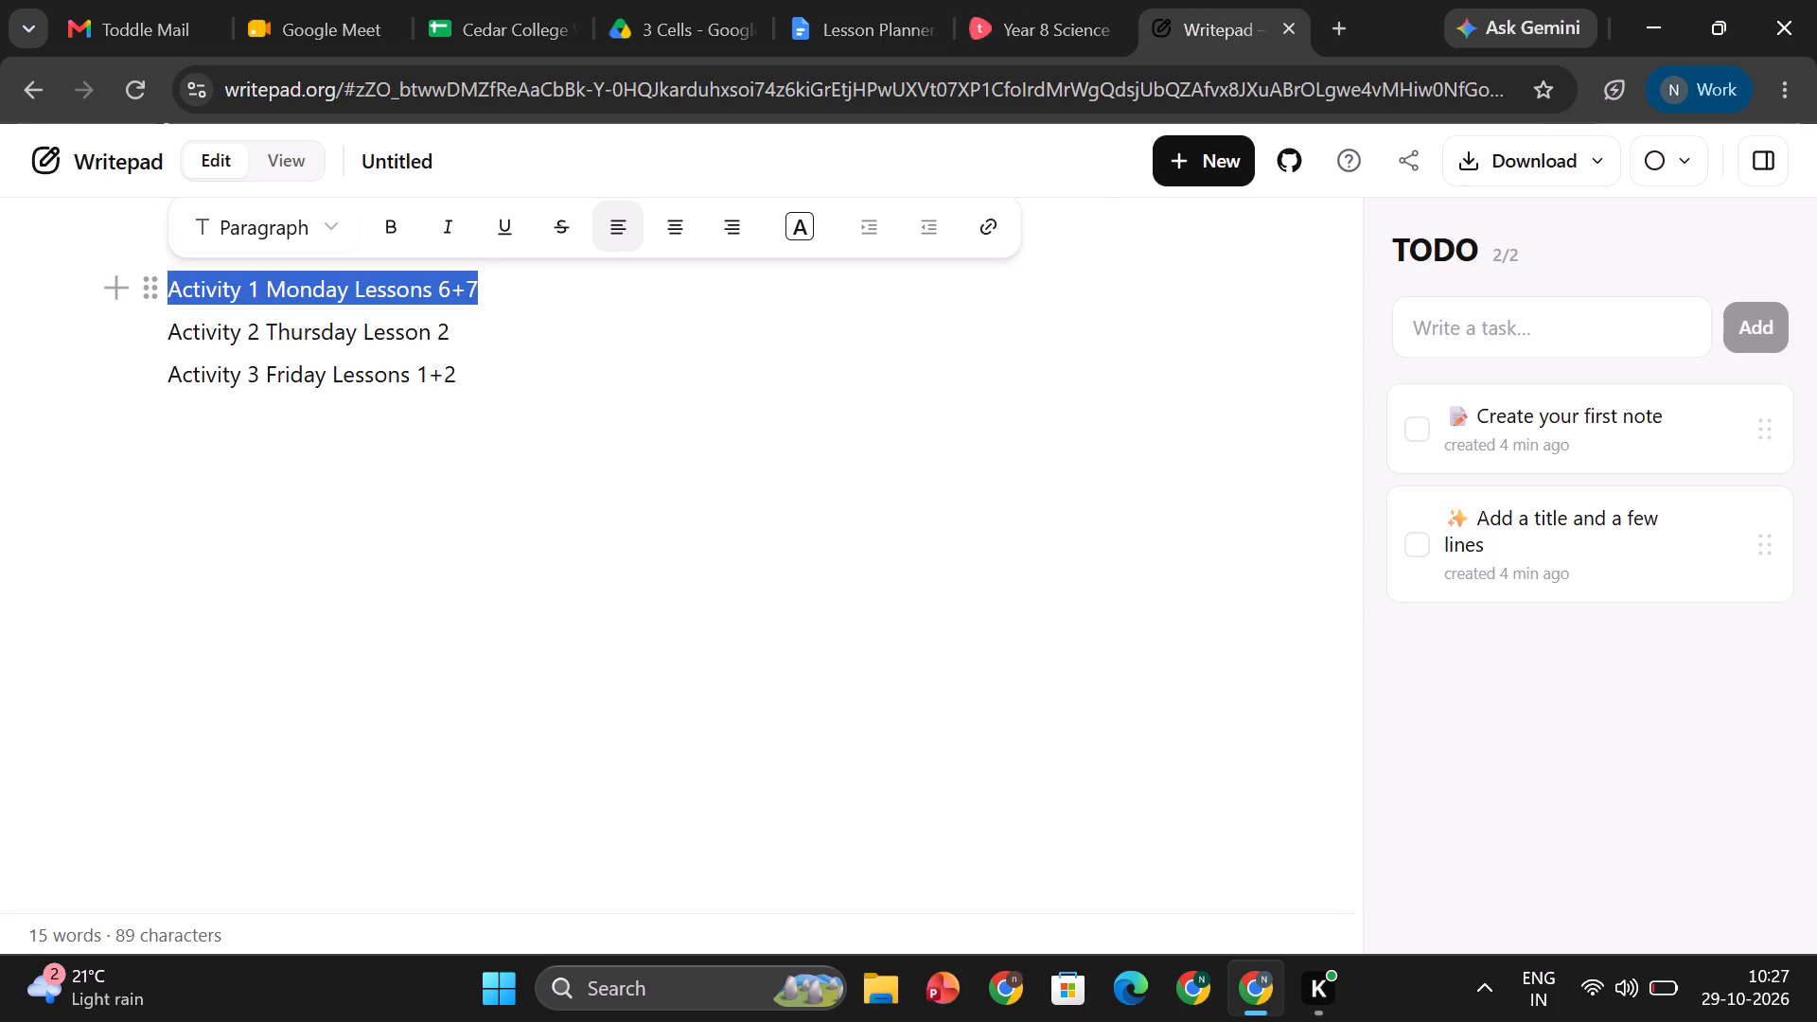
click(469, 297)
drag(483, 288, 225, 282)
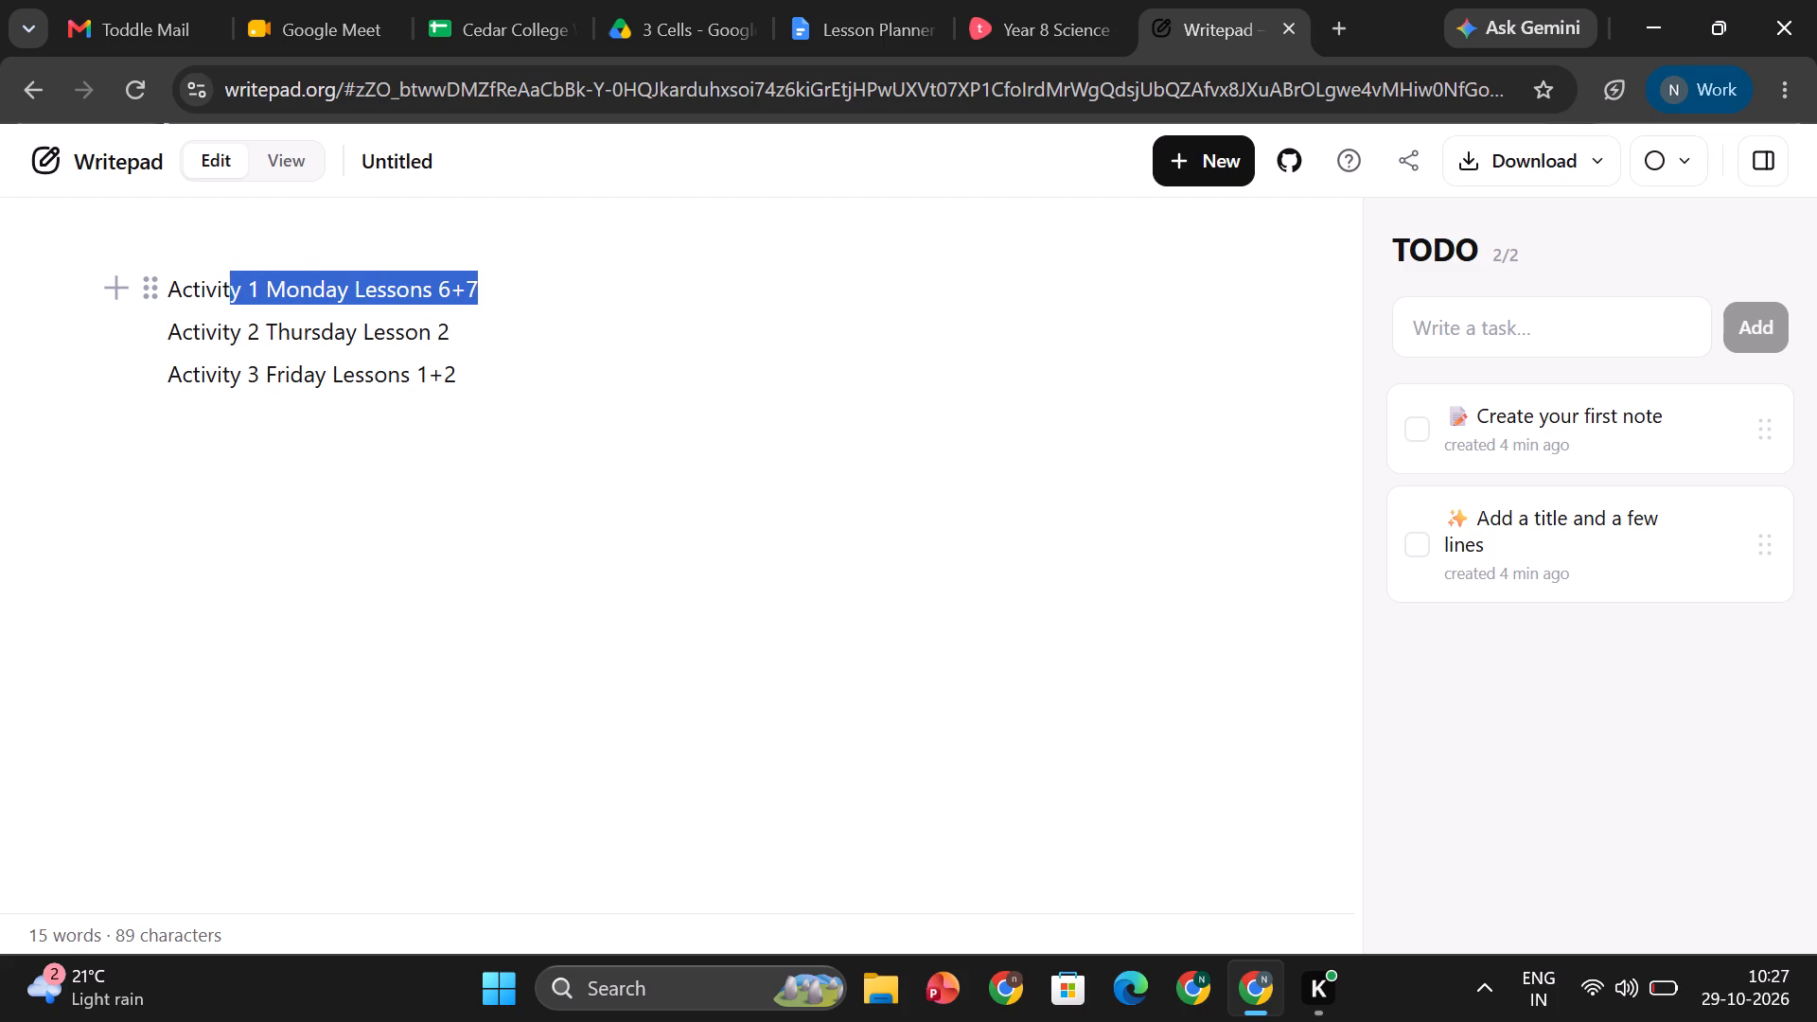
drag(225, 282, 174, 278)
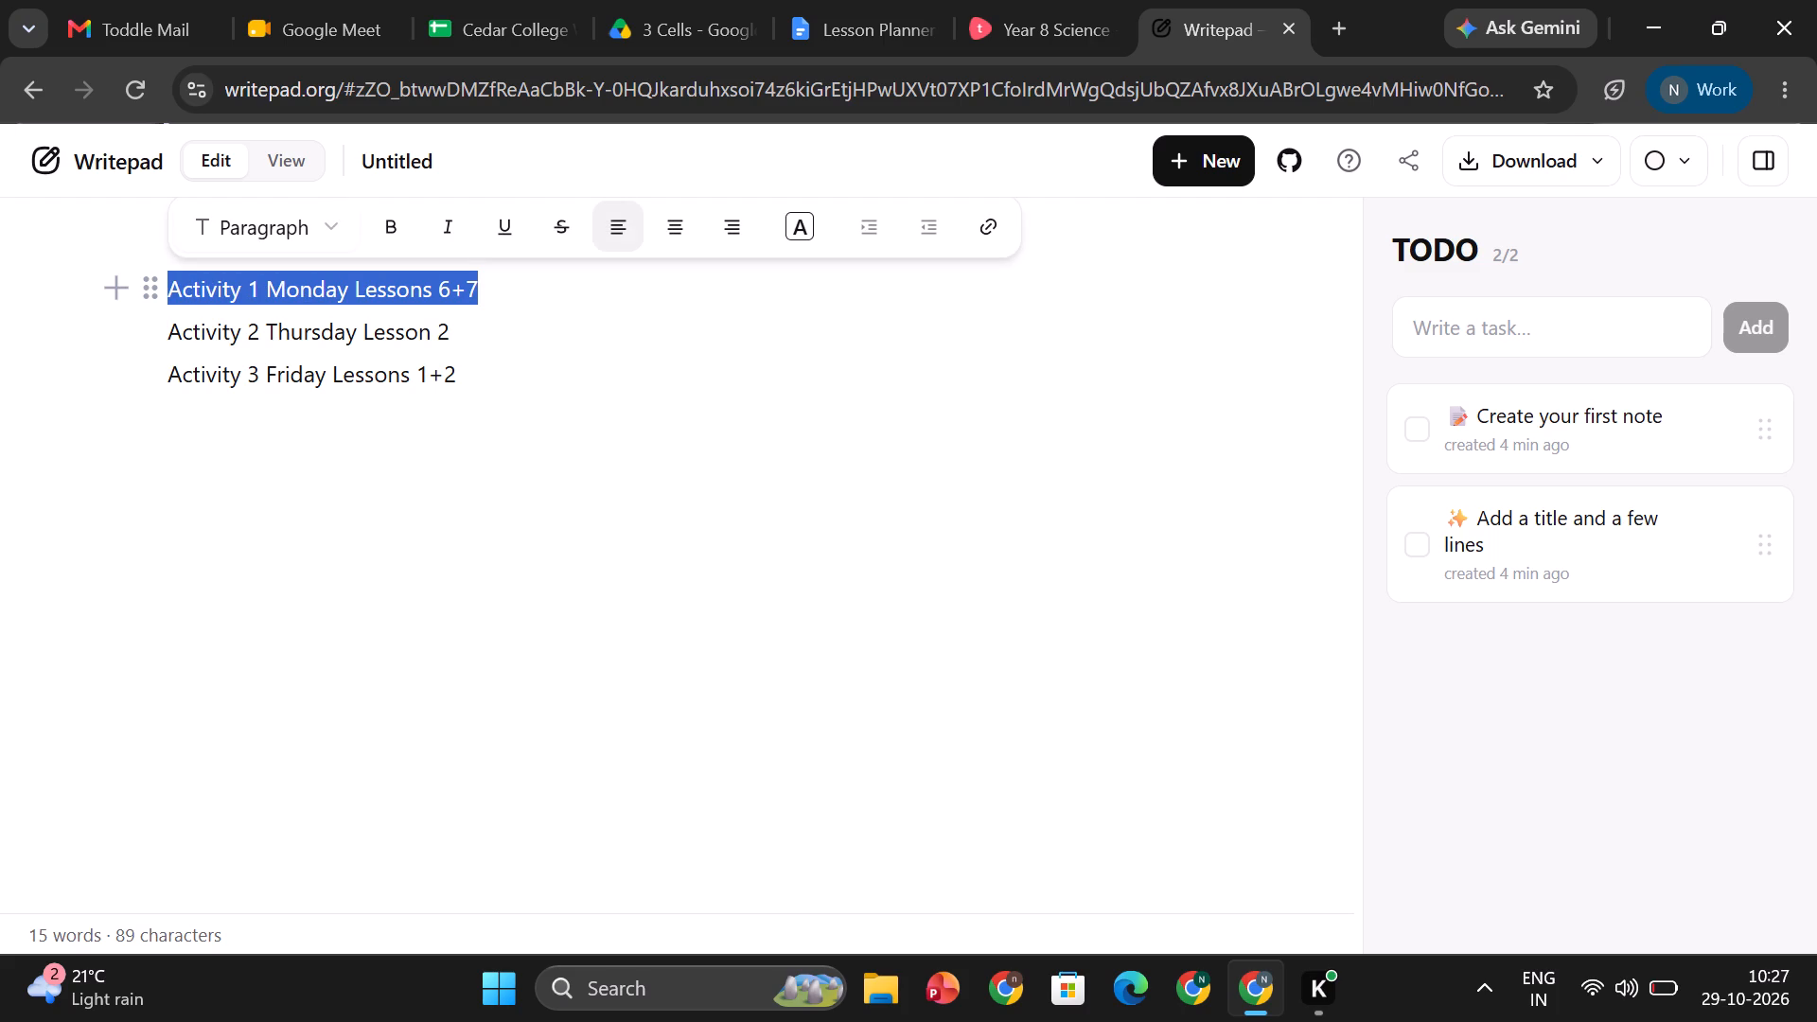
key(ctrl+c)
click(993, 1)
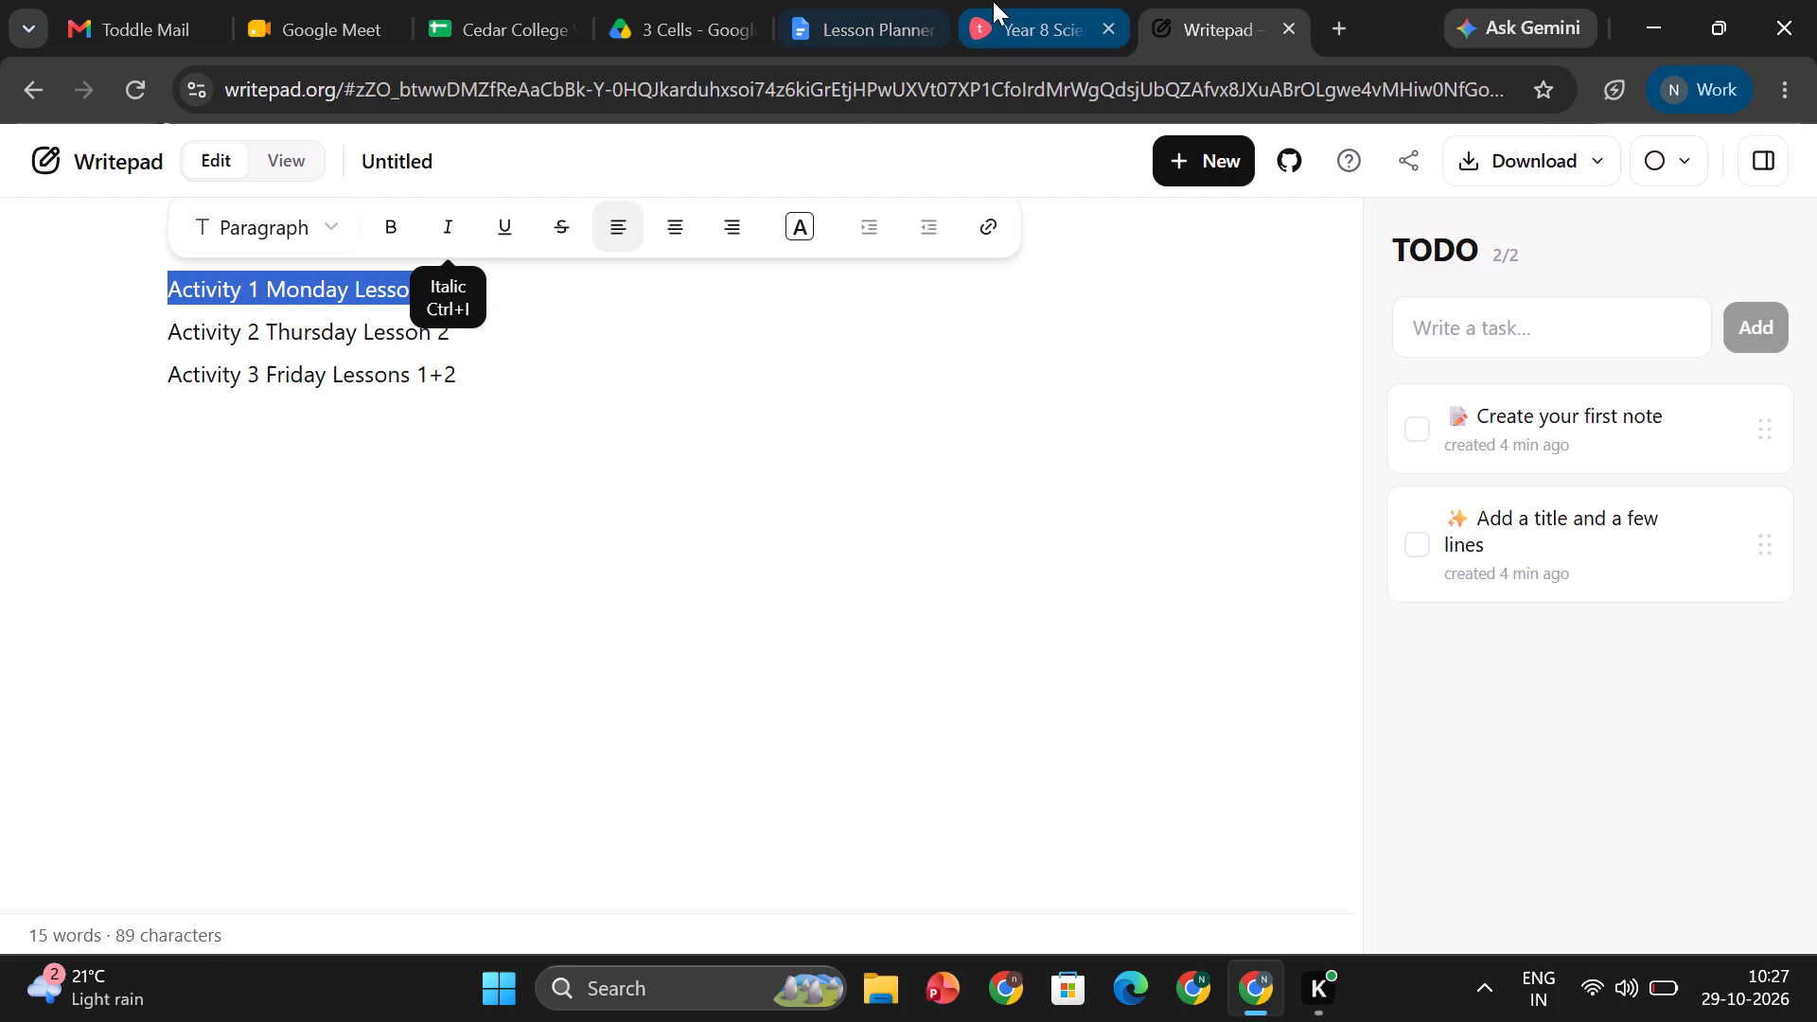
click(472, 850)
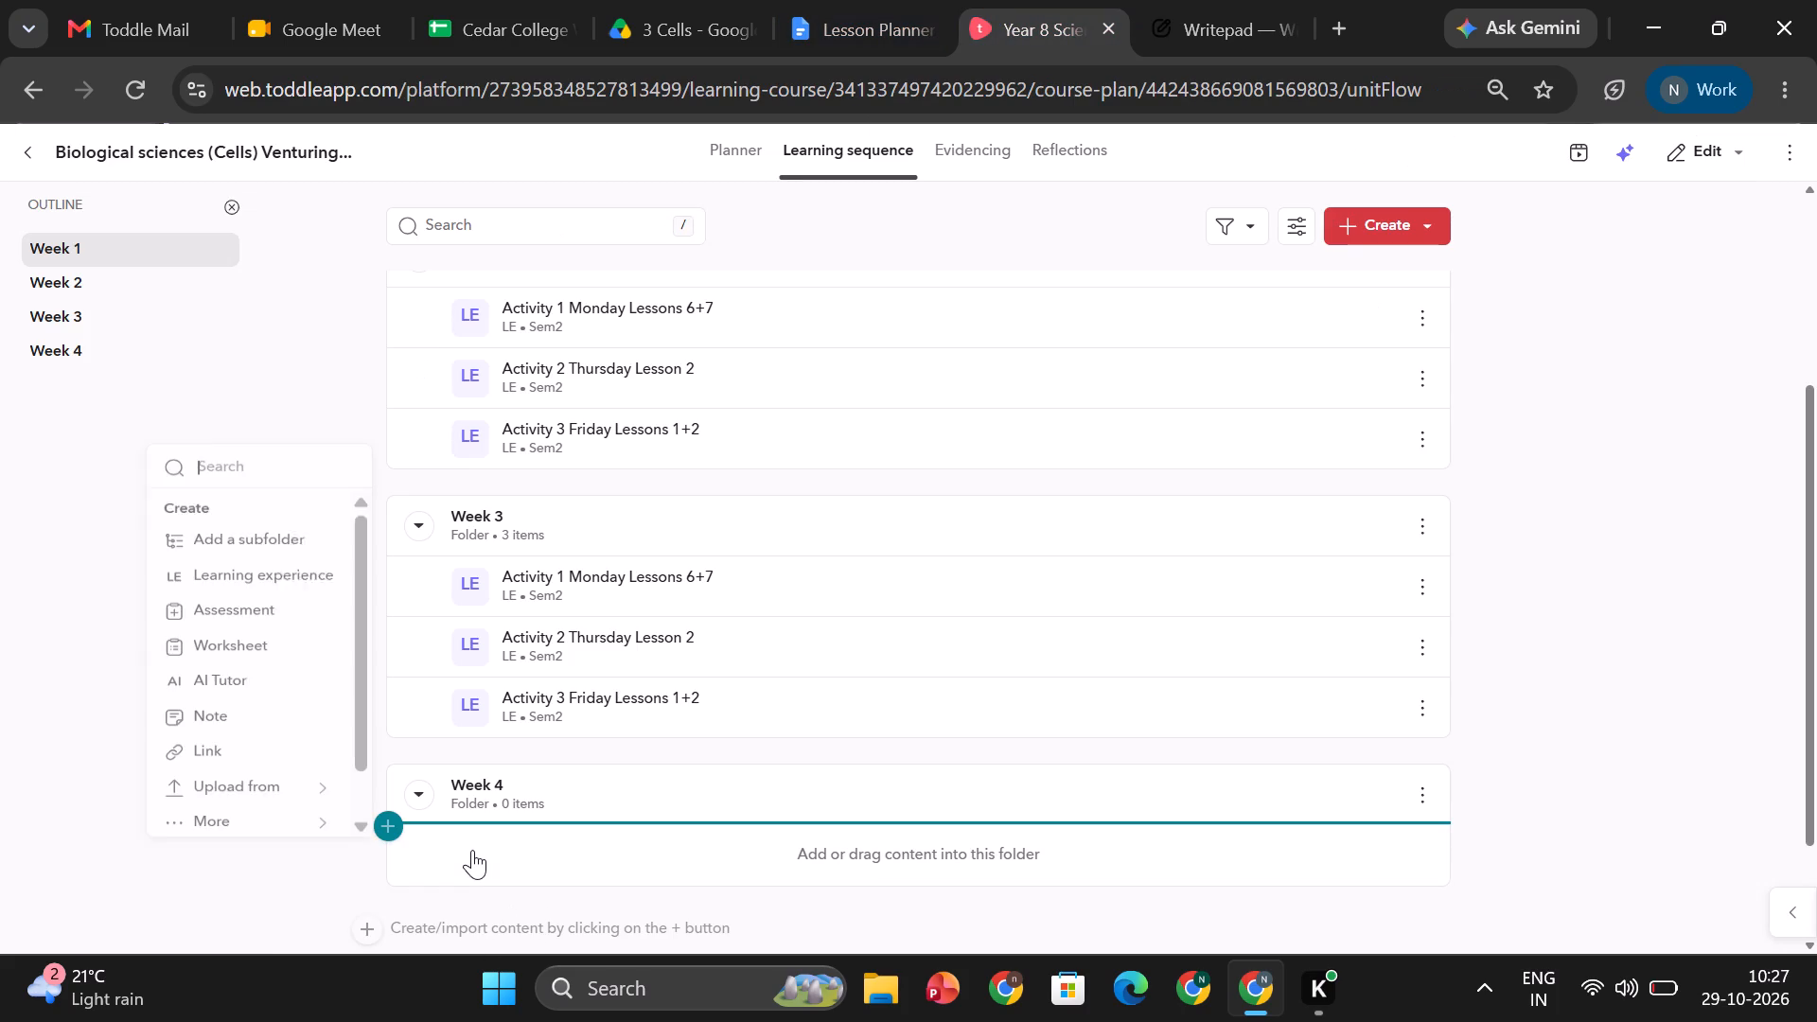
click(248, 541)
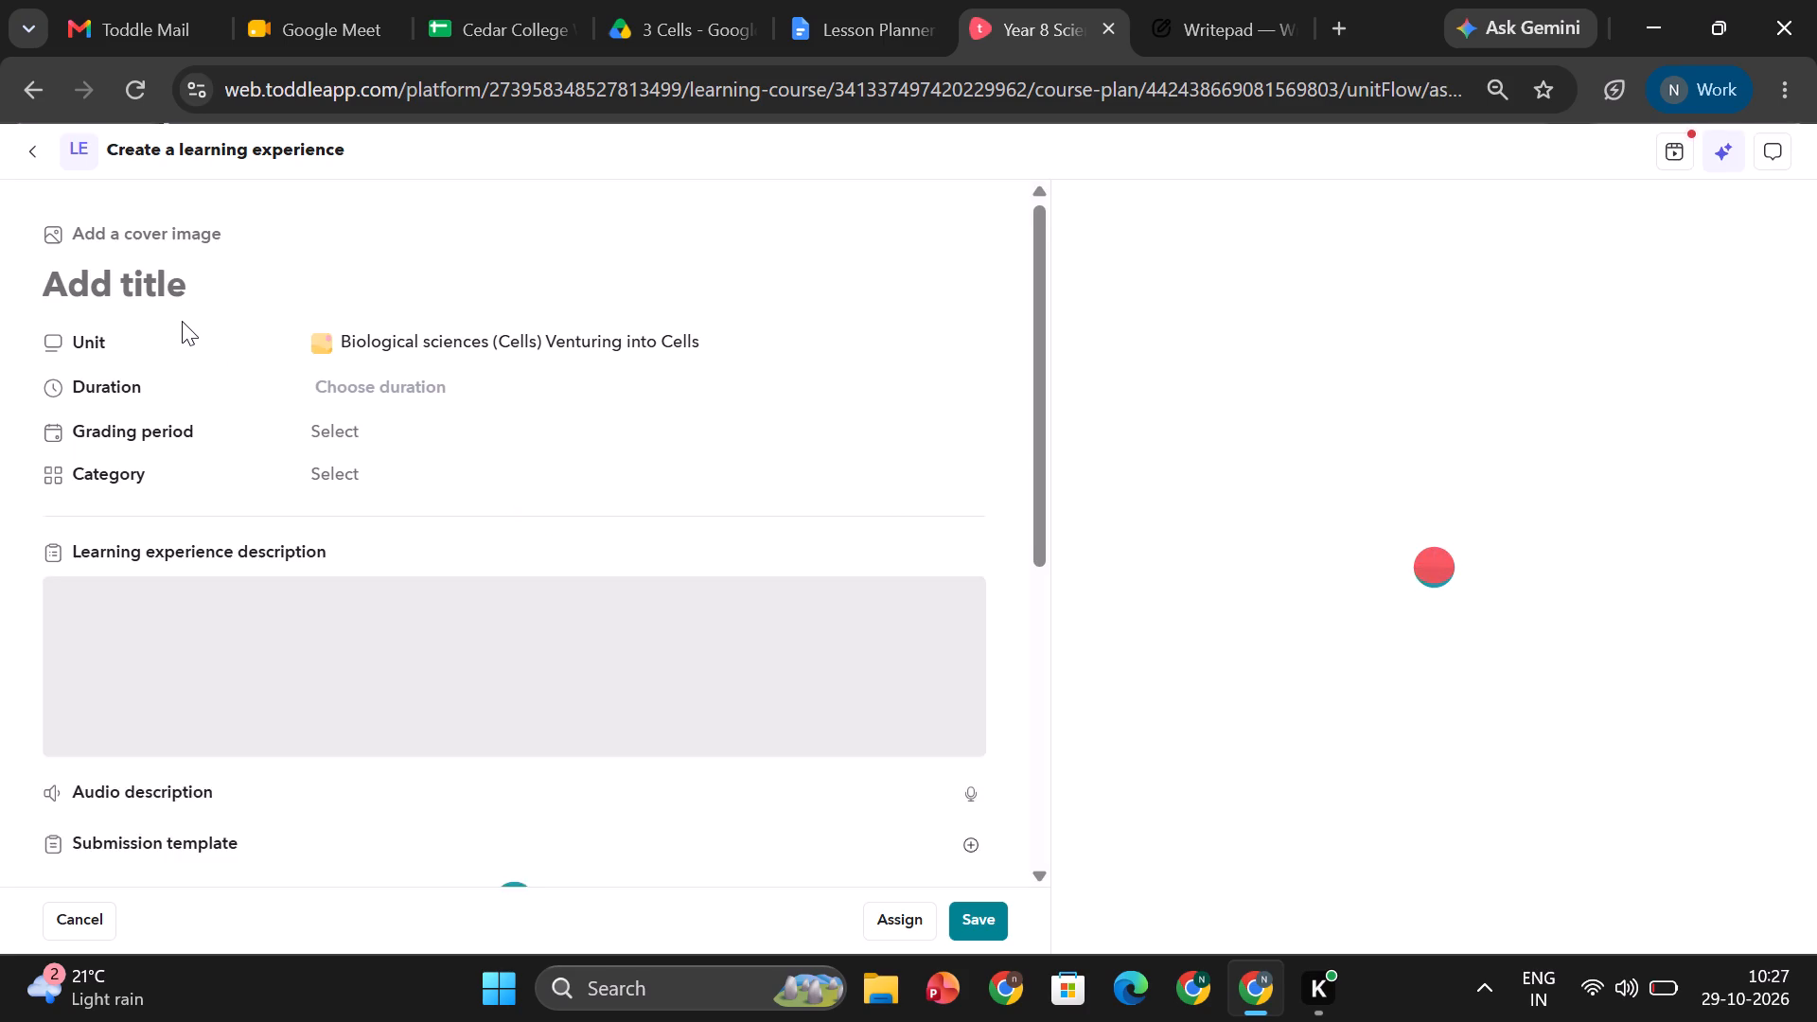
click(116, 279)
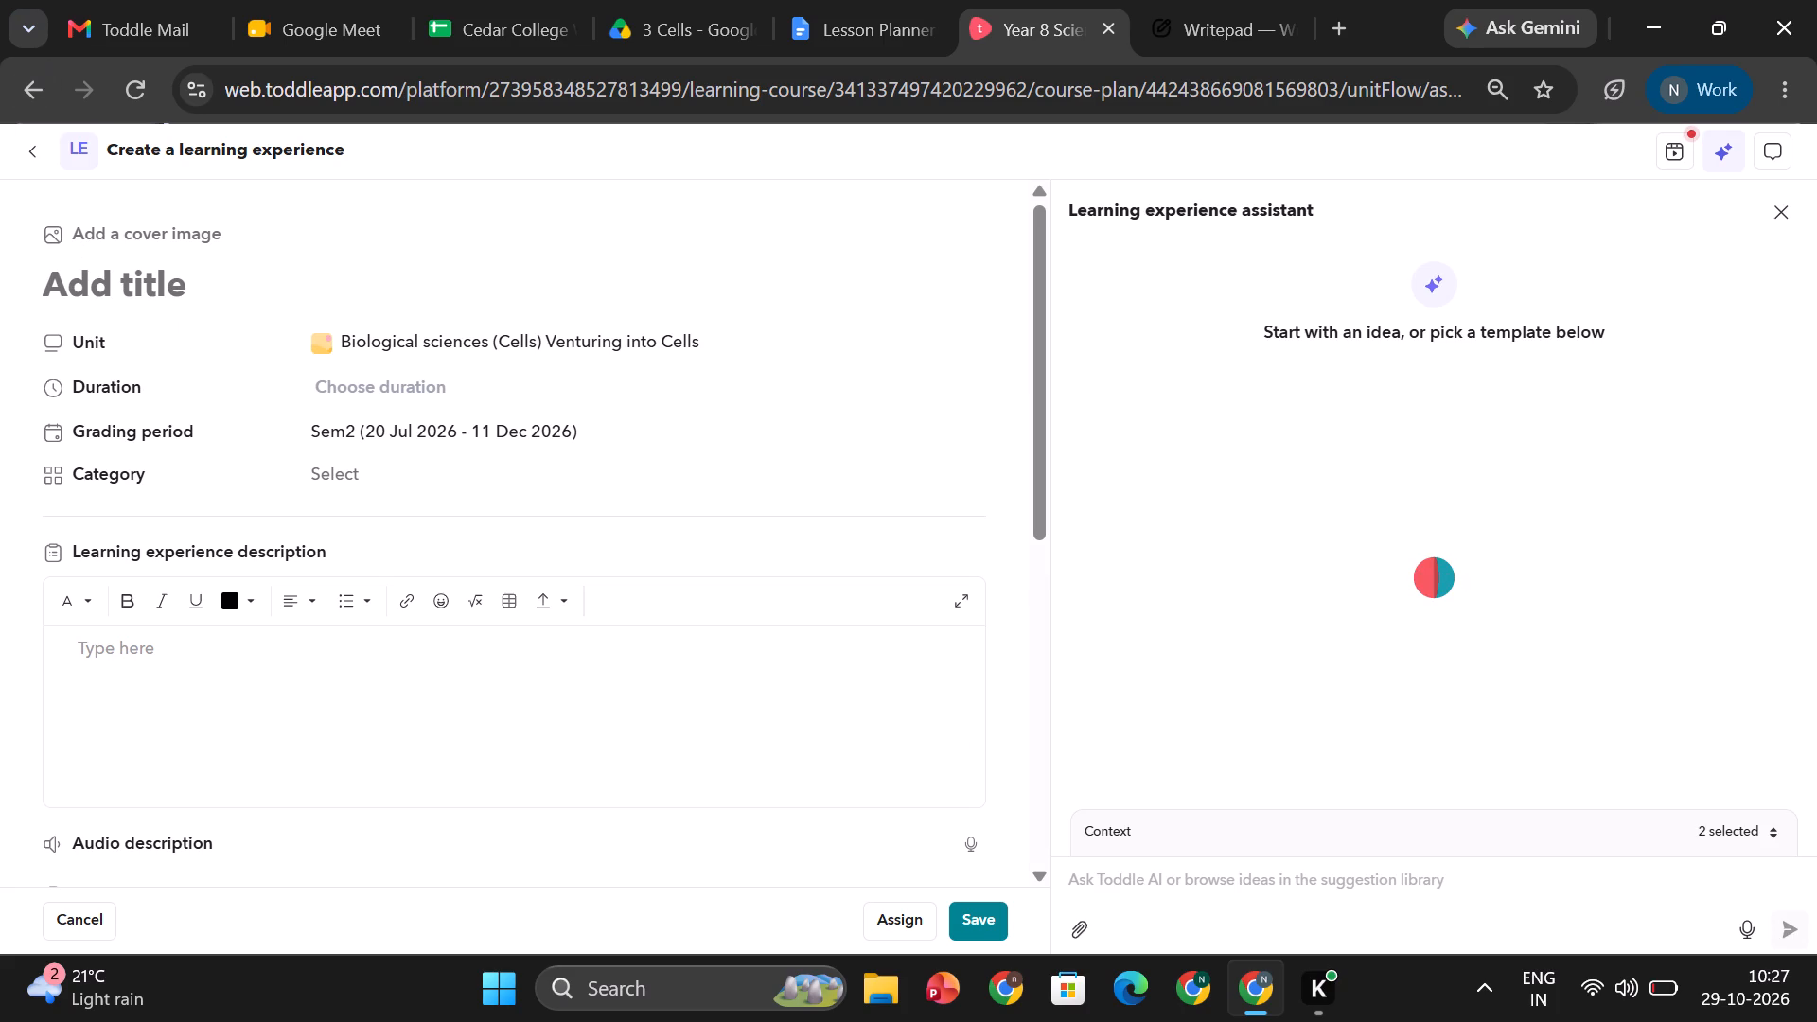
key(ctrl+v)
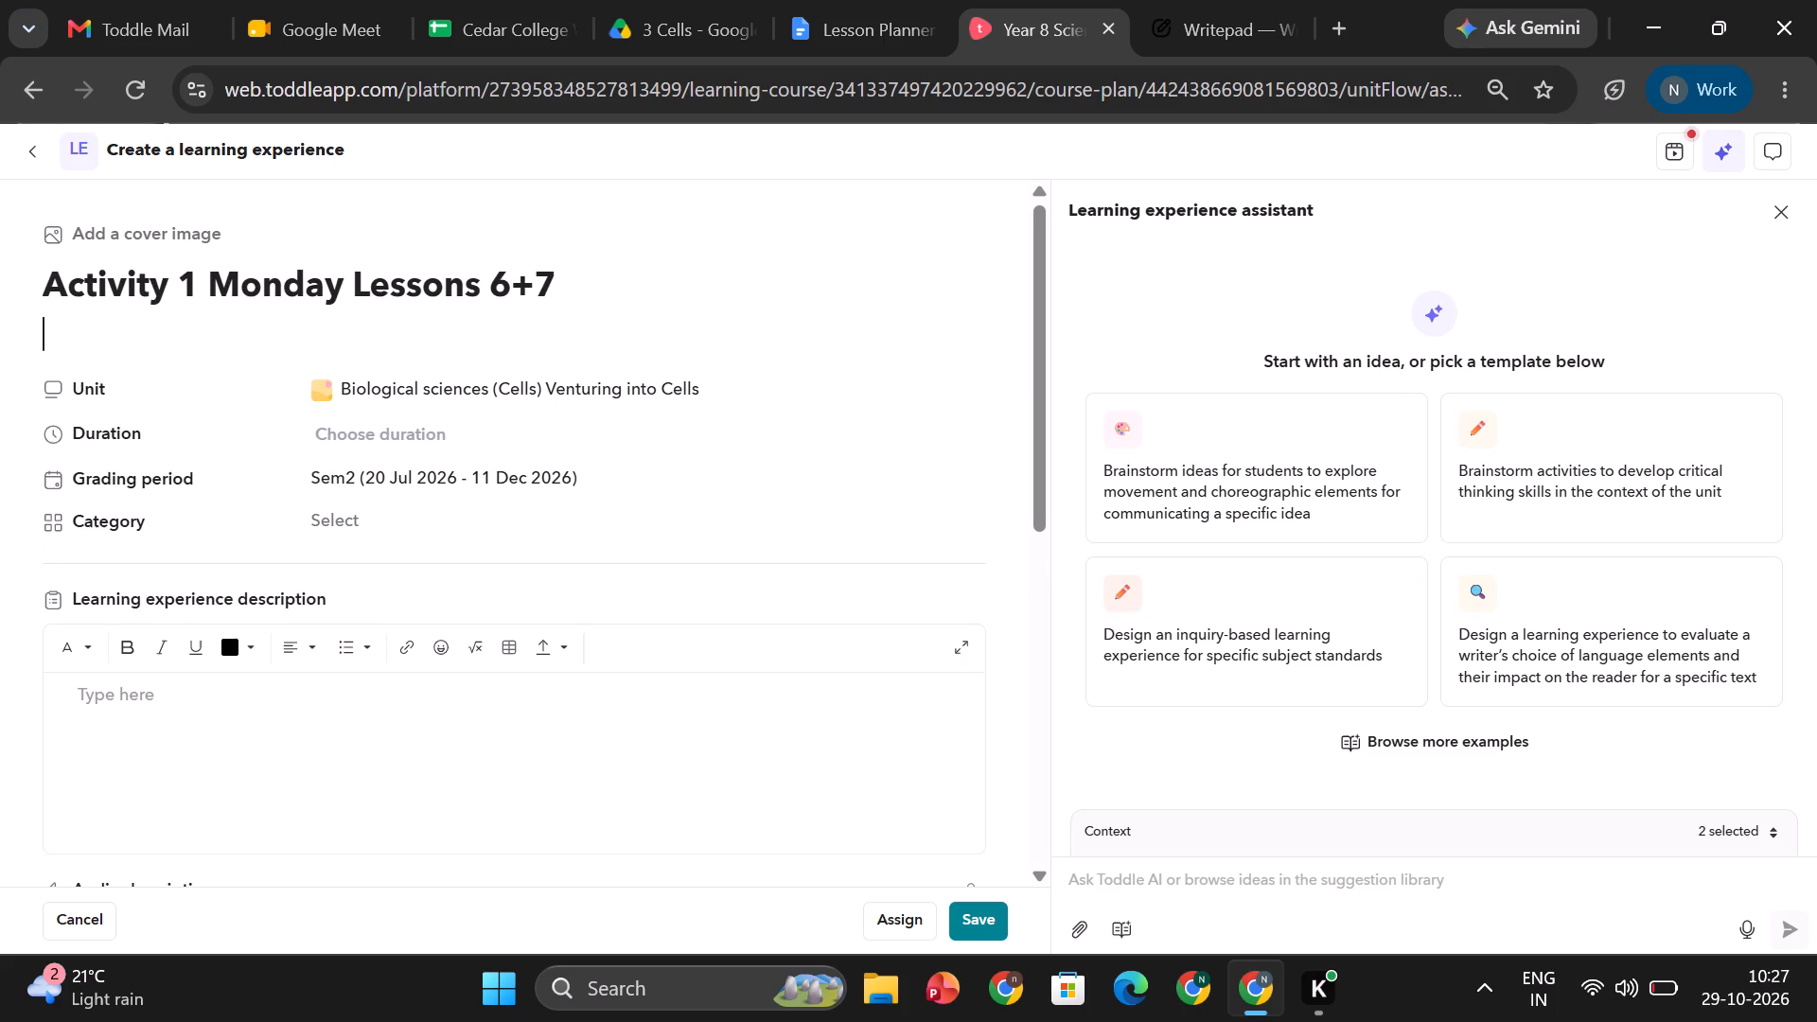
key(BackSpace)
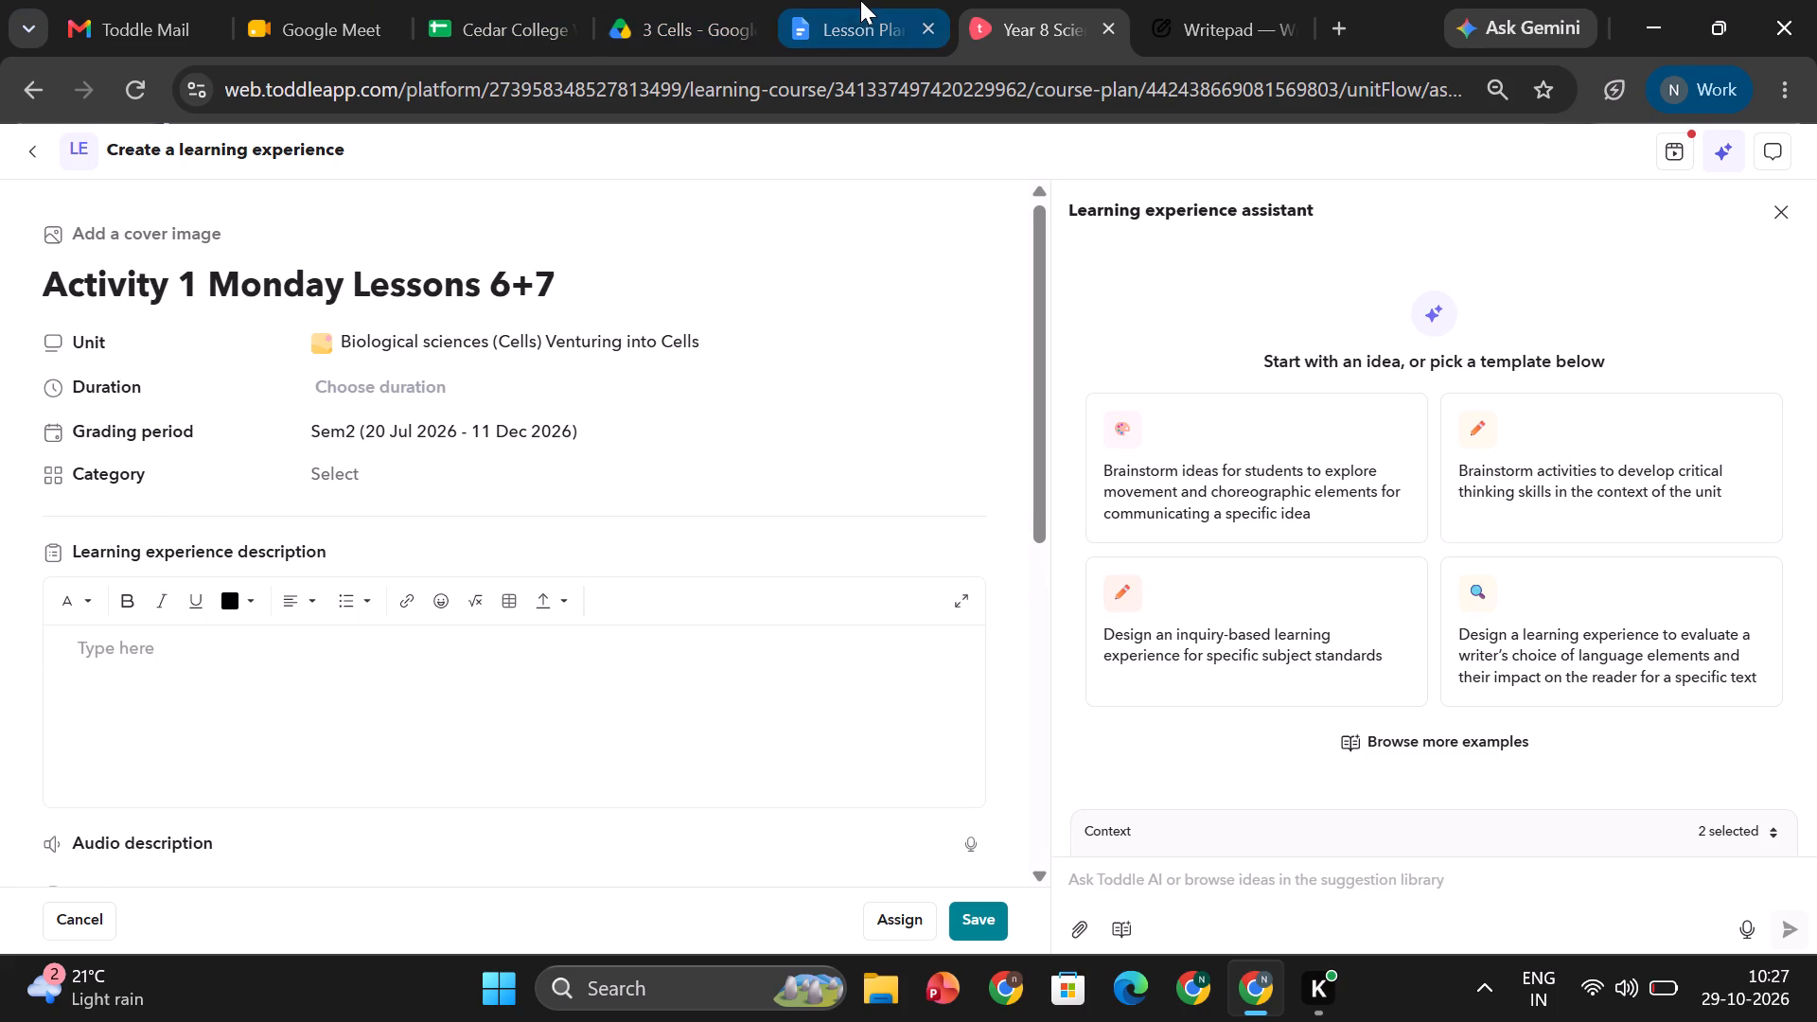
Switch to the list of activity titles in Writepad.
click(1212, 11)
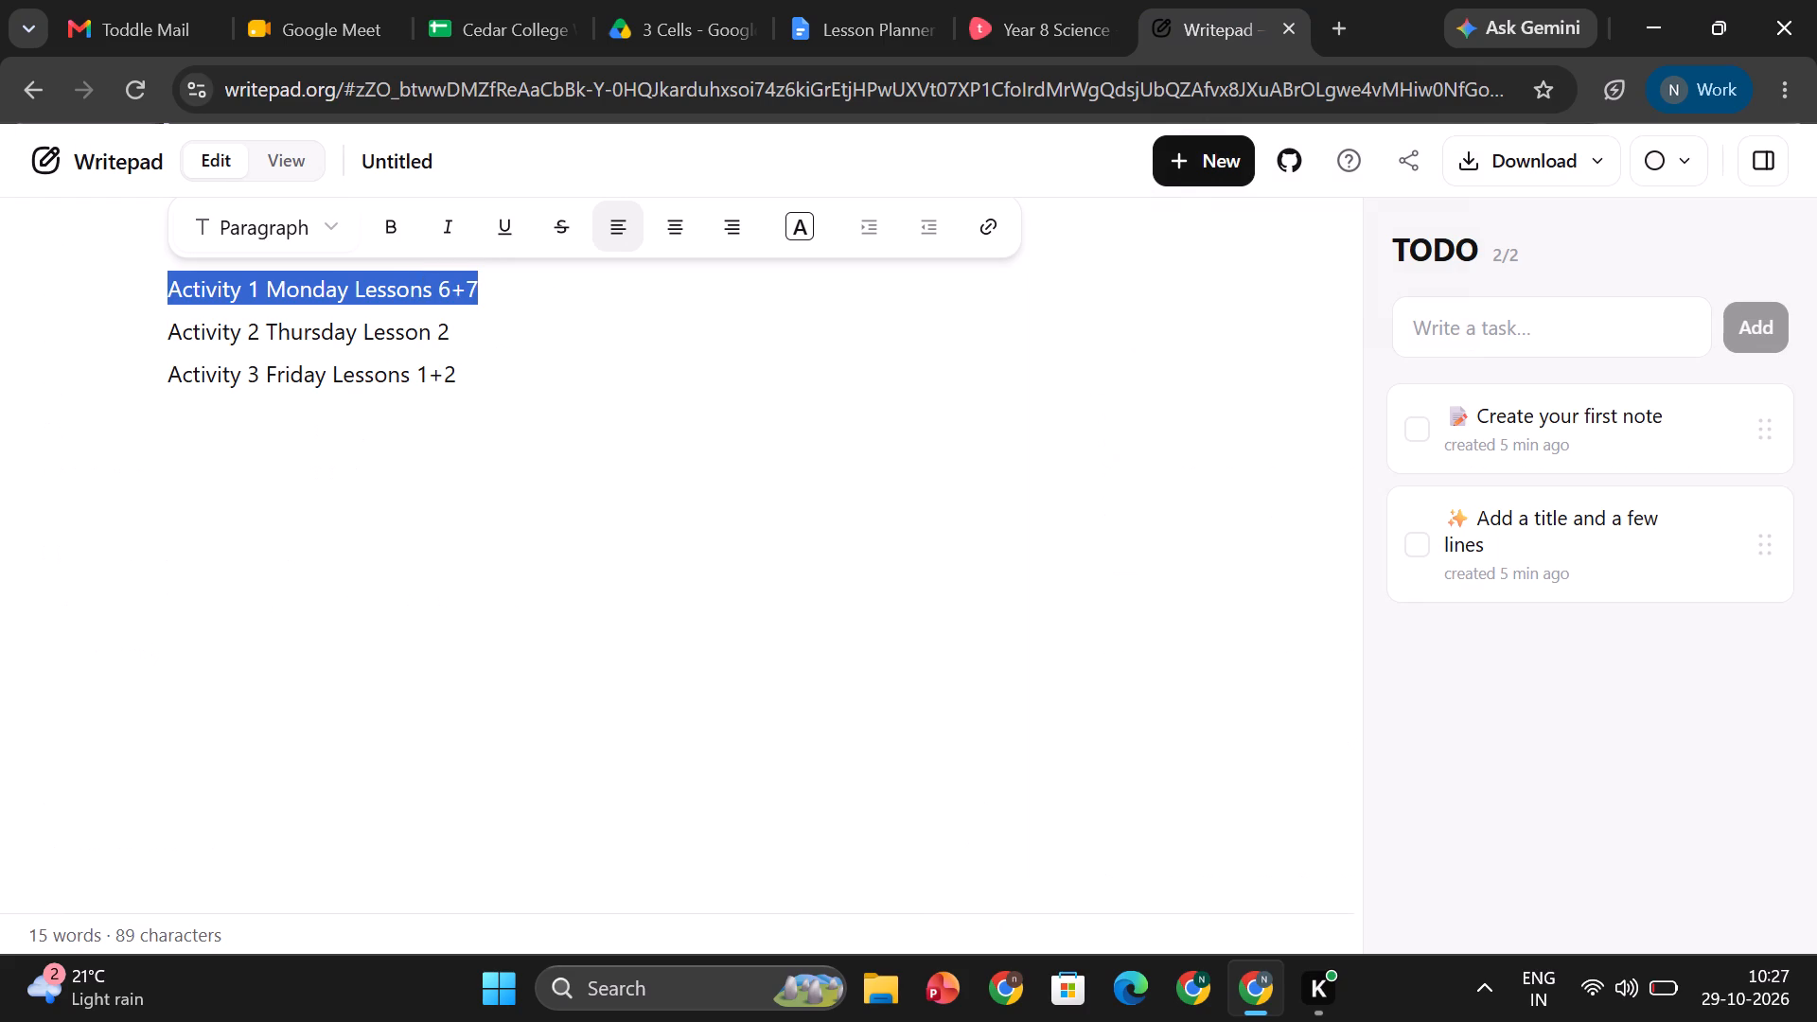
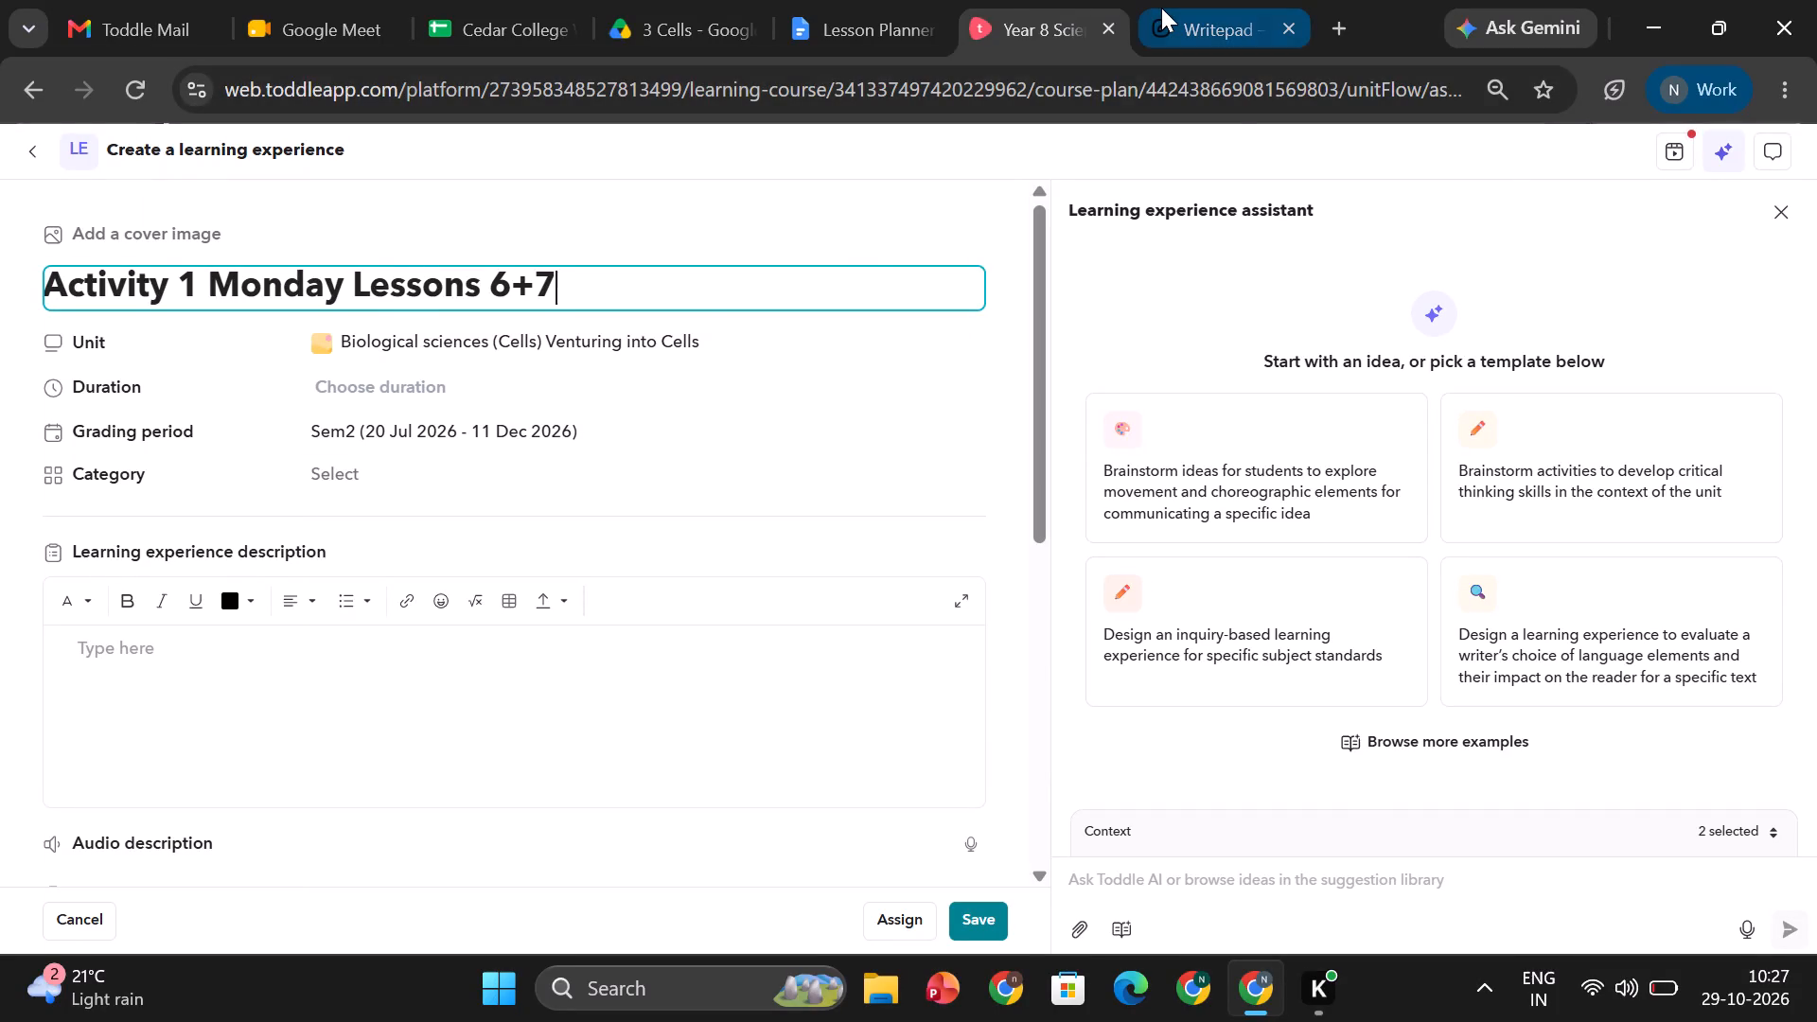
Save the "Activity 1 Monday Lessons 6+7" learning experience in the Week 4 folder in Toddle.
click(1161, 8)
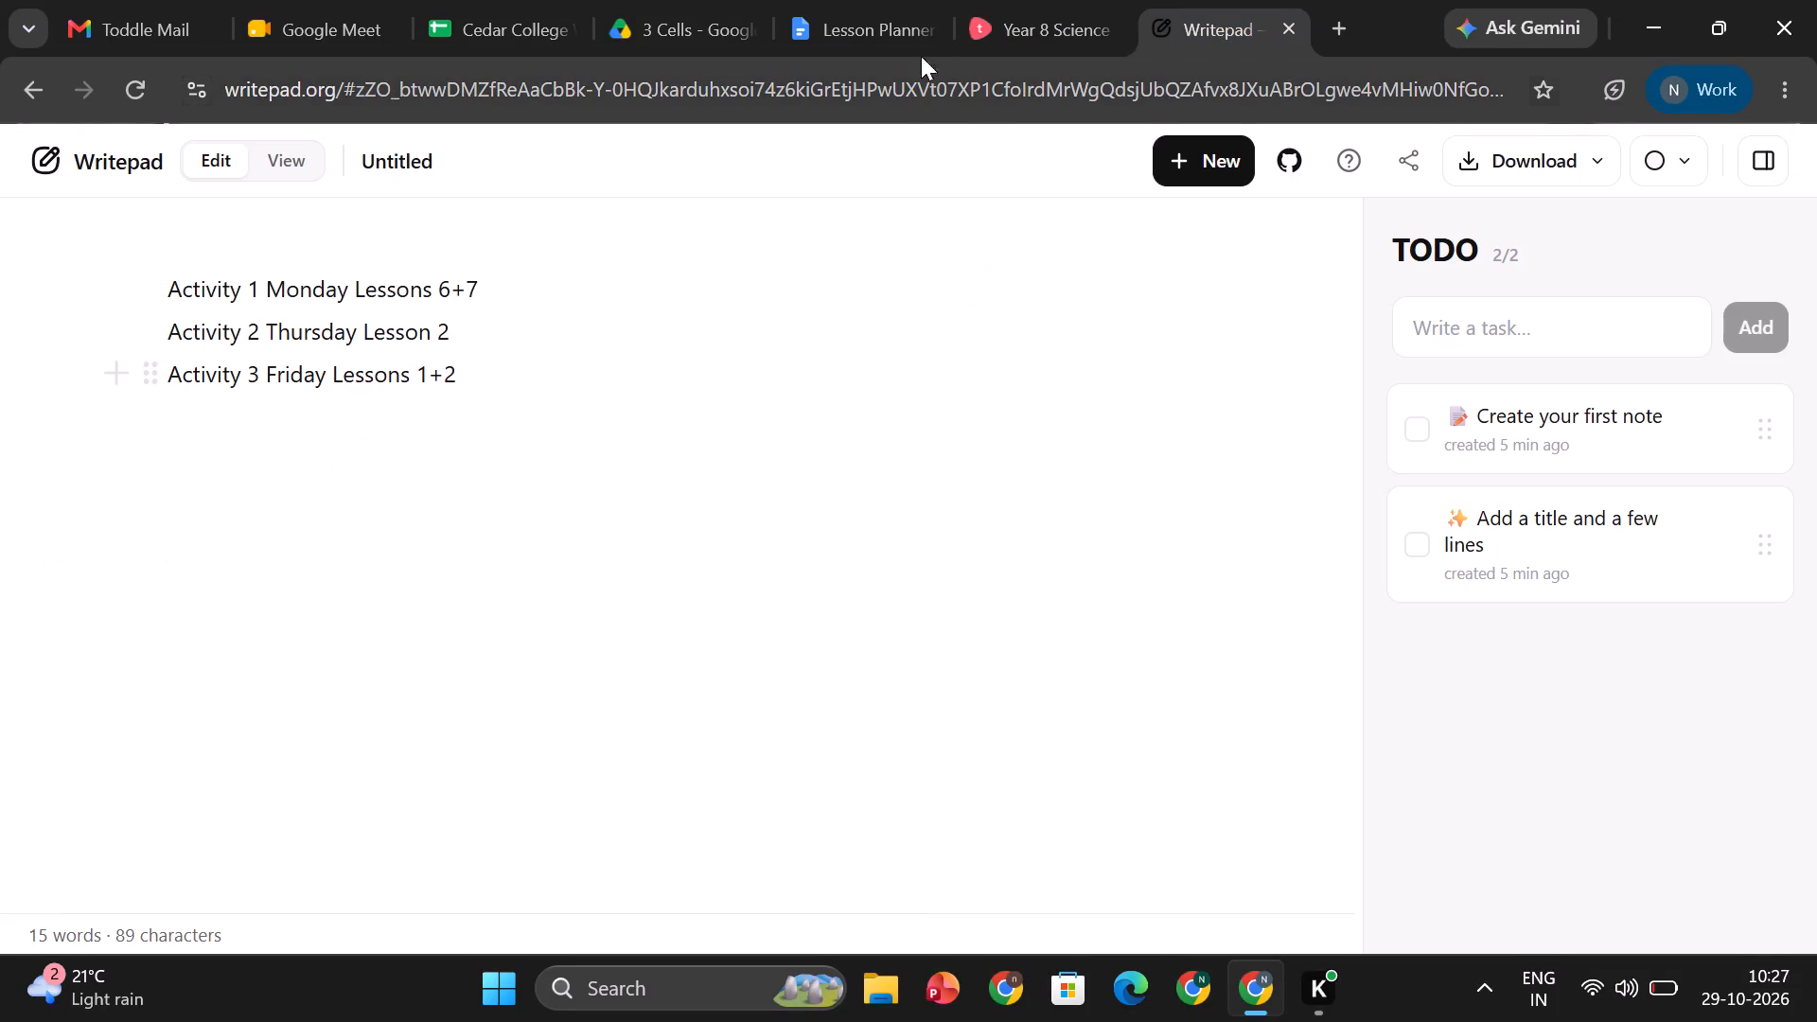
click(994, 0)
click(849, 2)
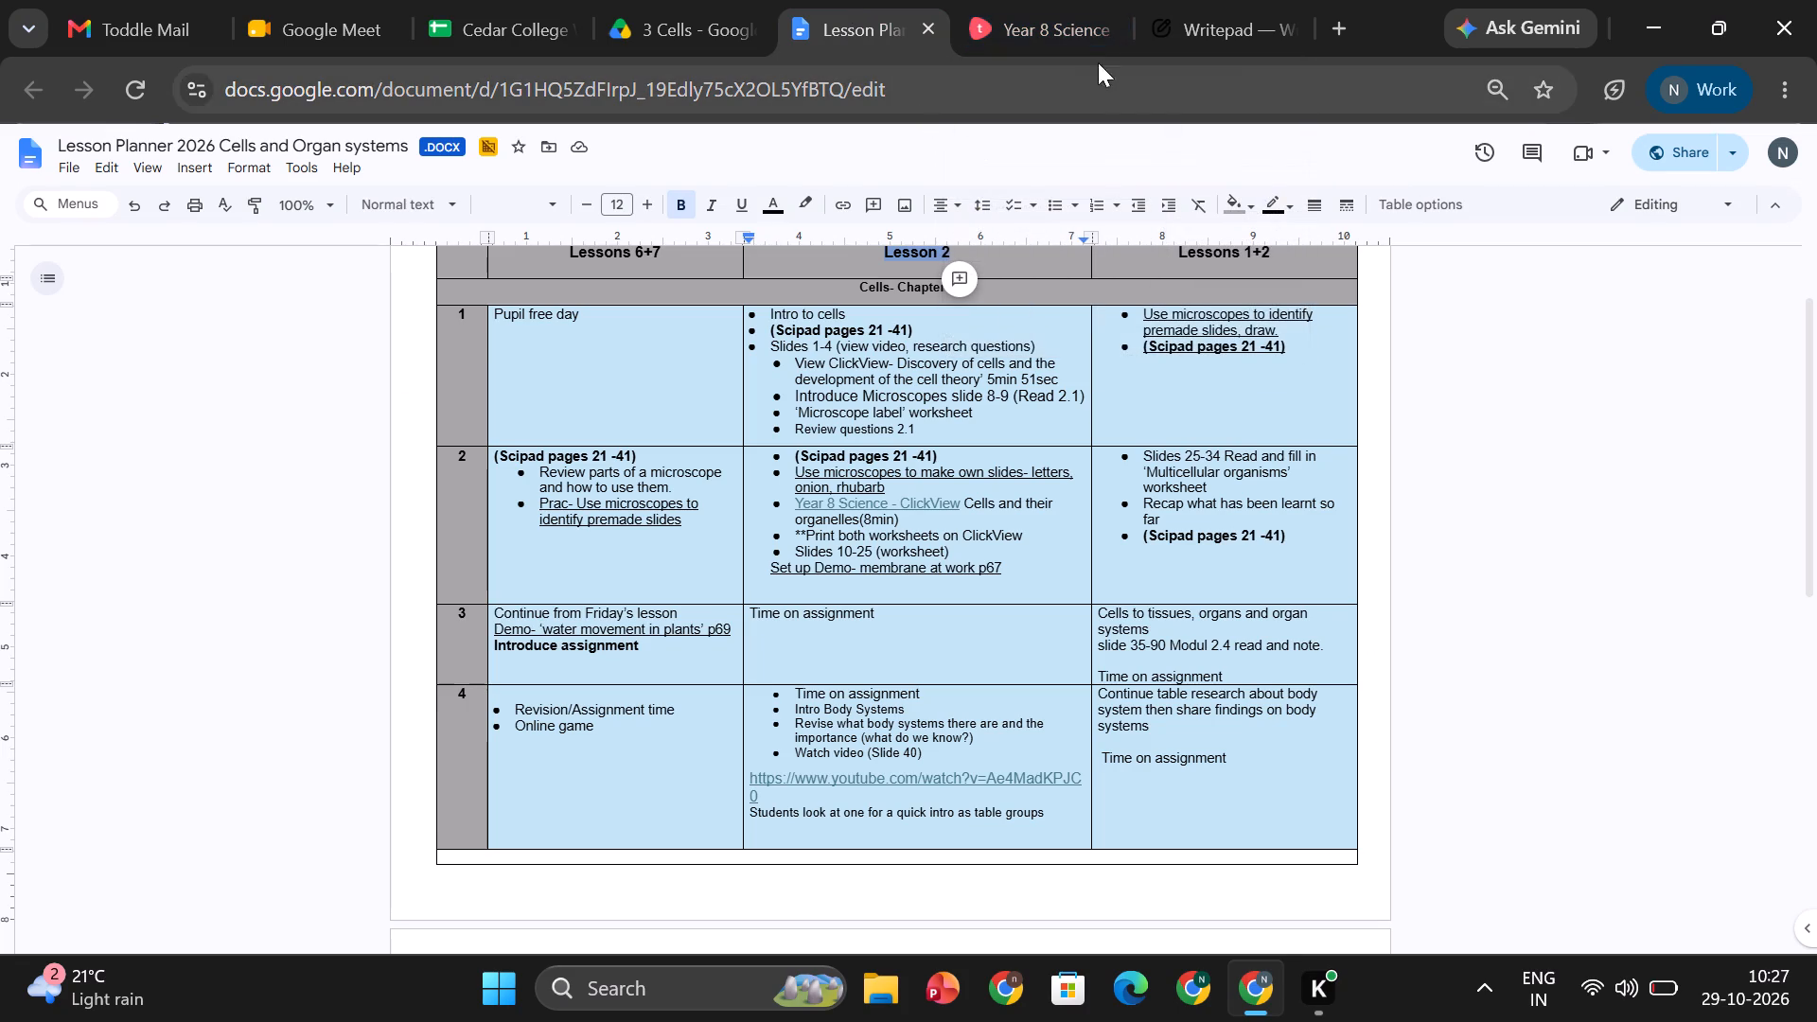
click(1216, 2)
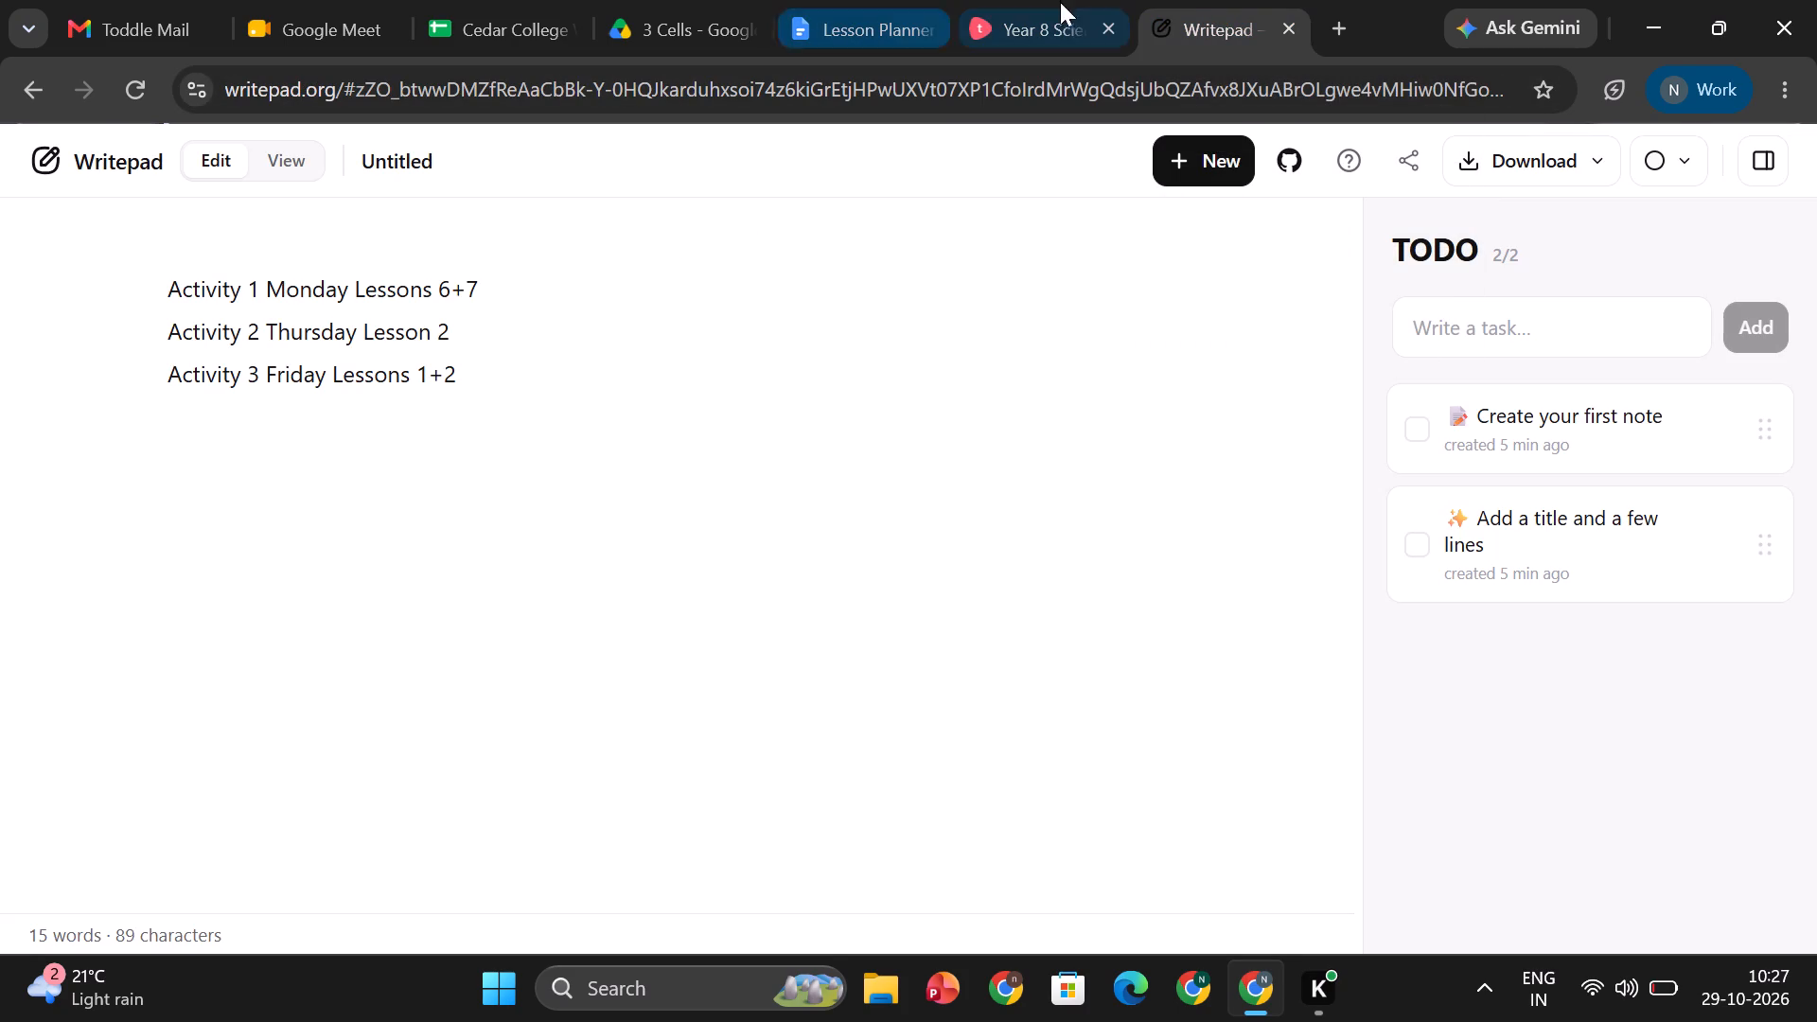
click(1044, 15)
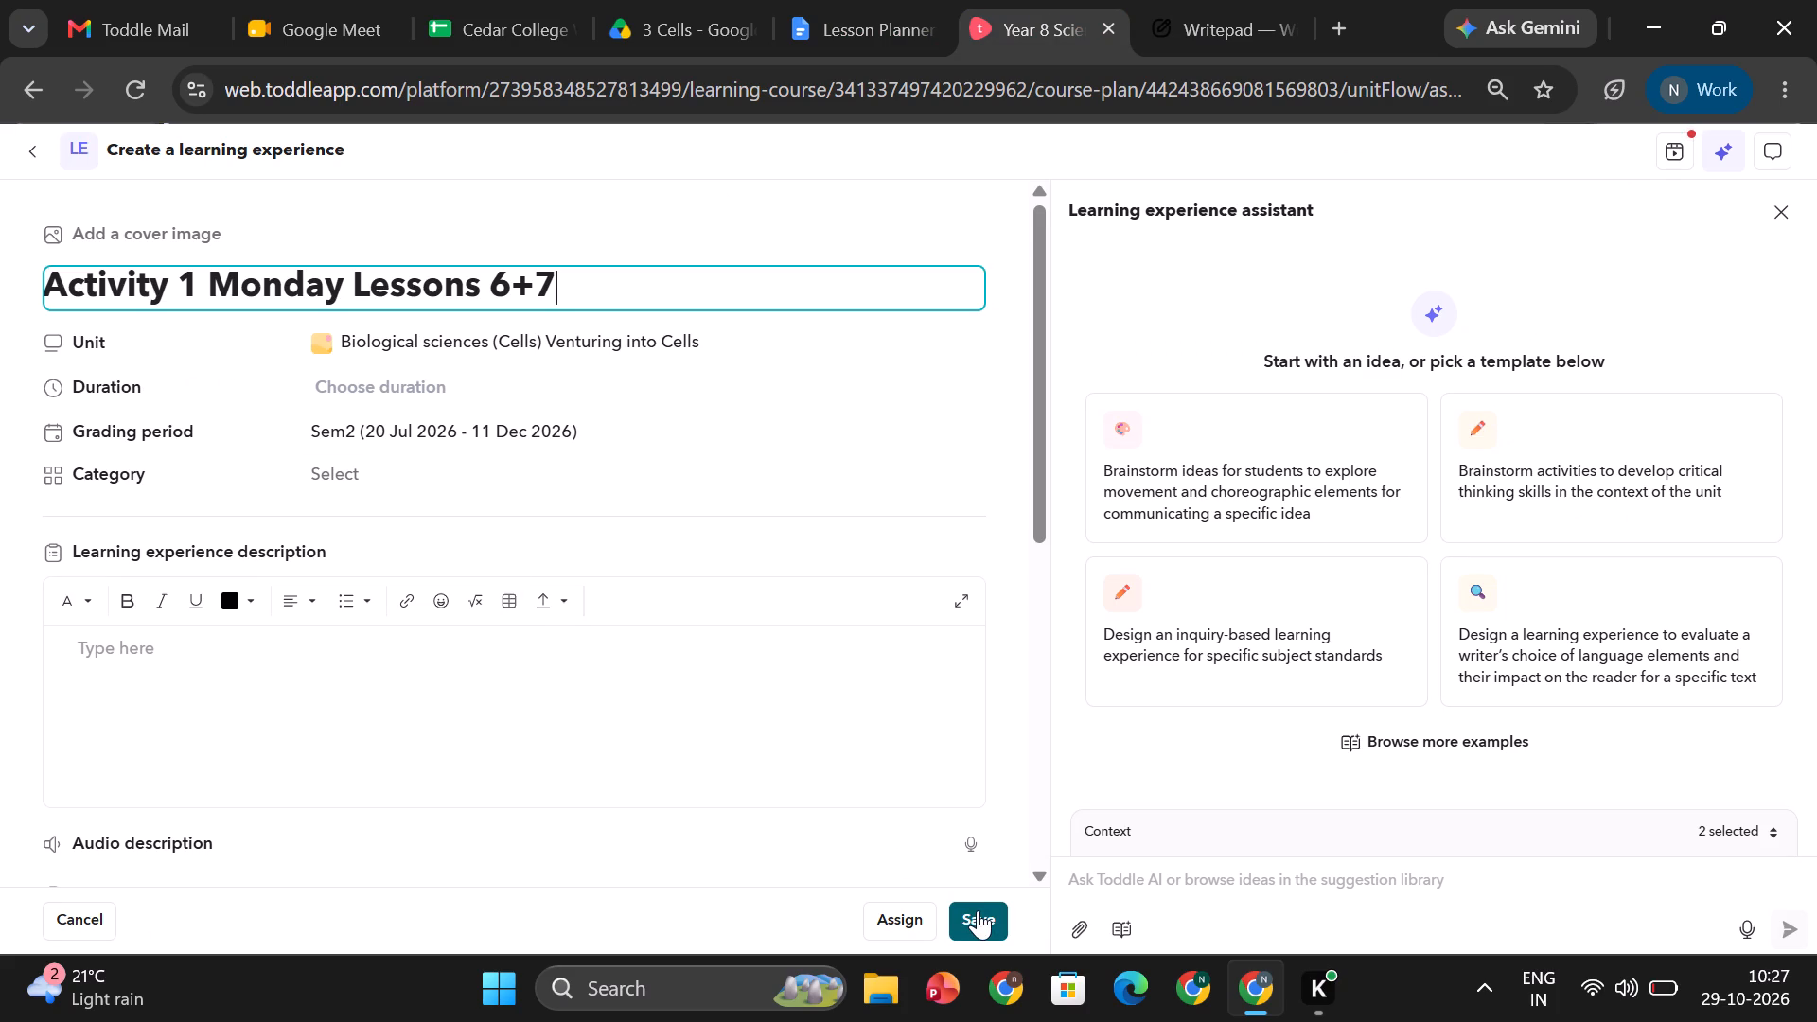
click(978, 912)
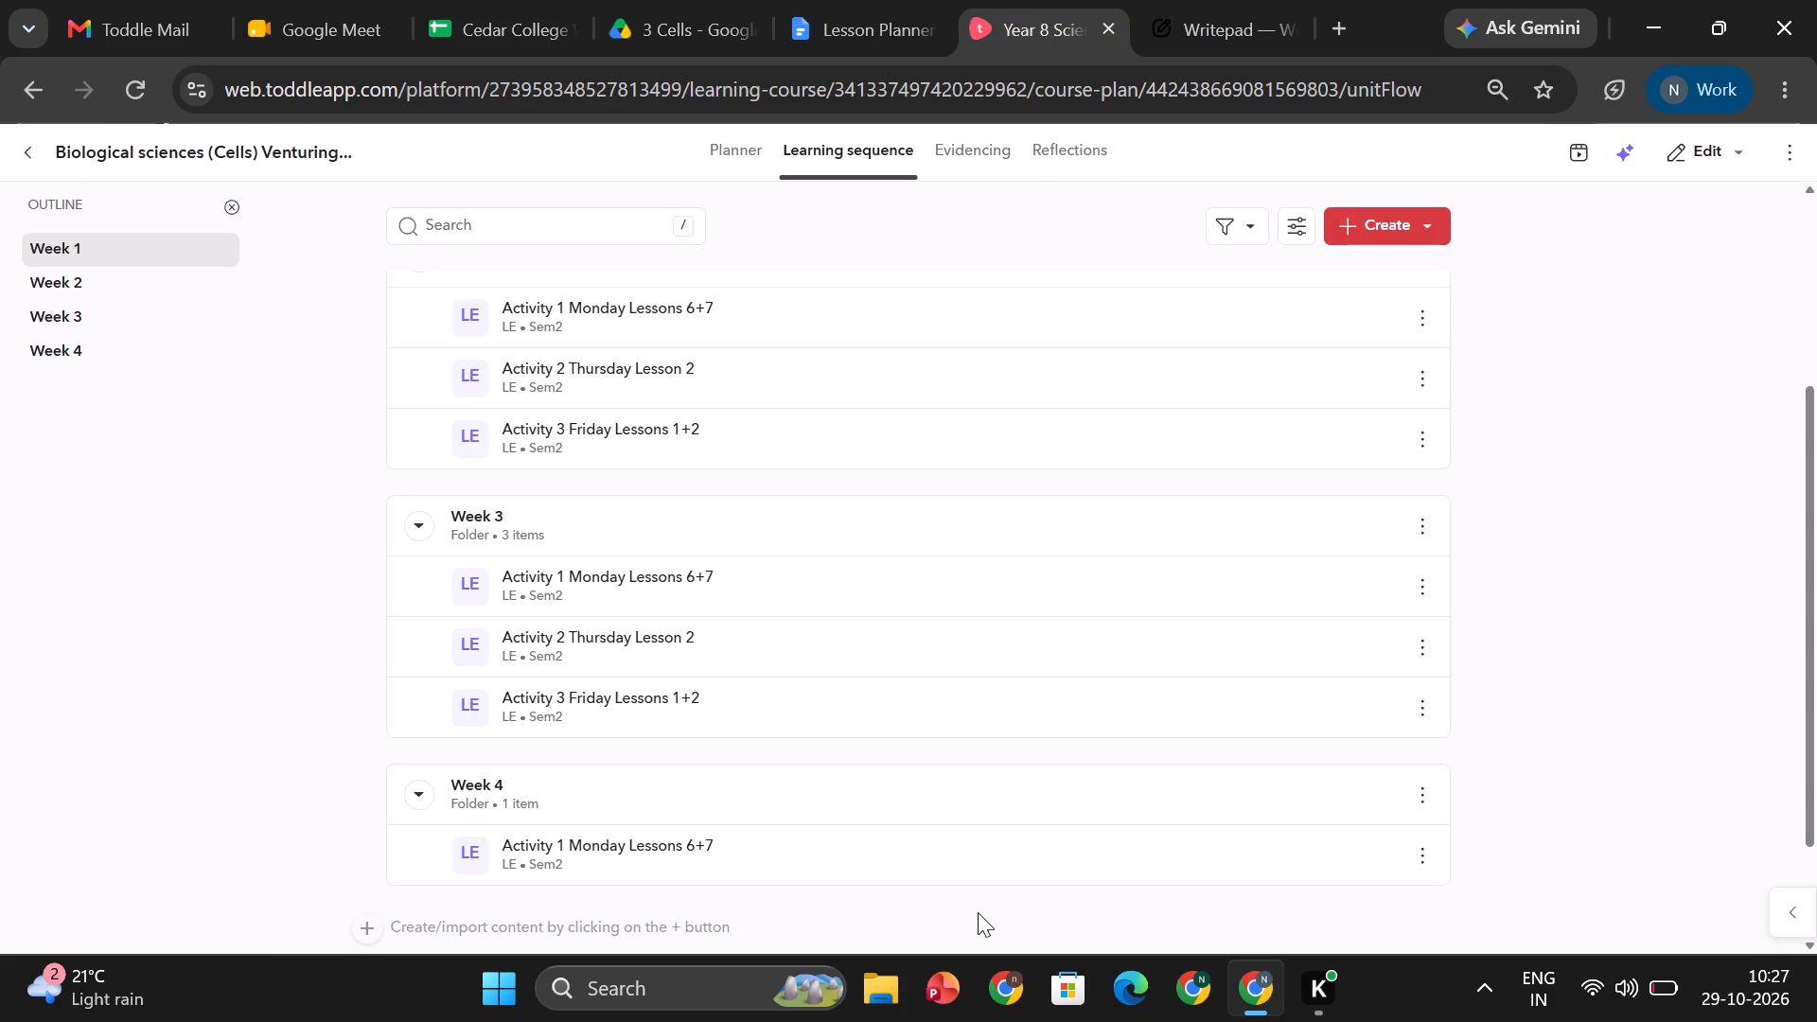
Add a learning experience titled "Activity 2 Thursday Lesson 2", copied from Writepad, below Activity 1 in the Week 4 folder and save it.
scroll(554, 912, down, 1)
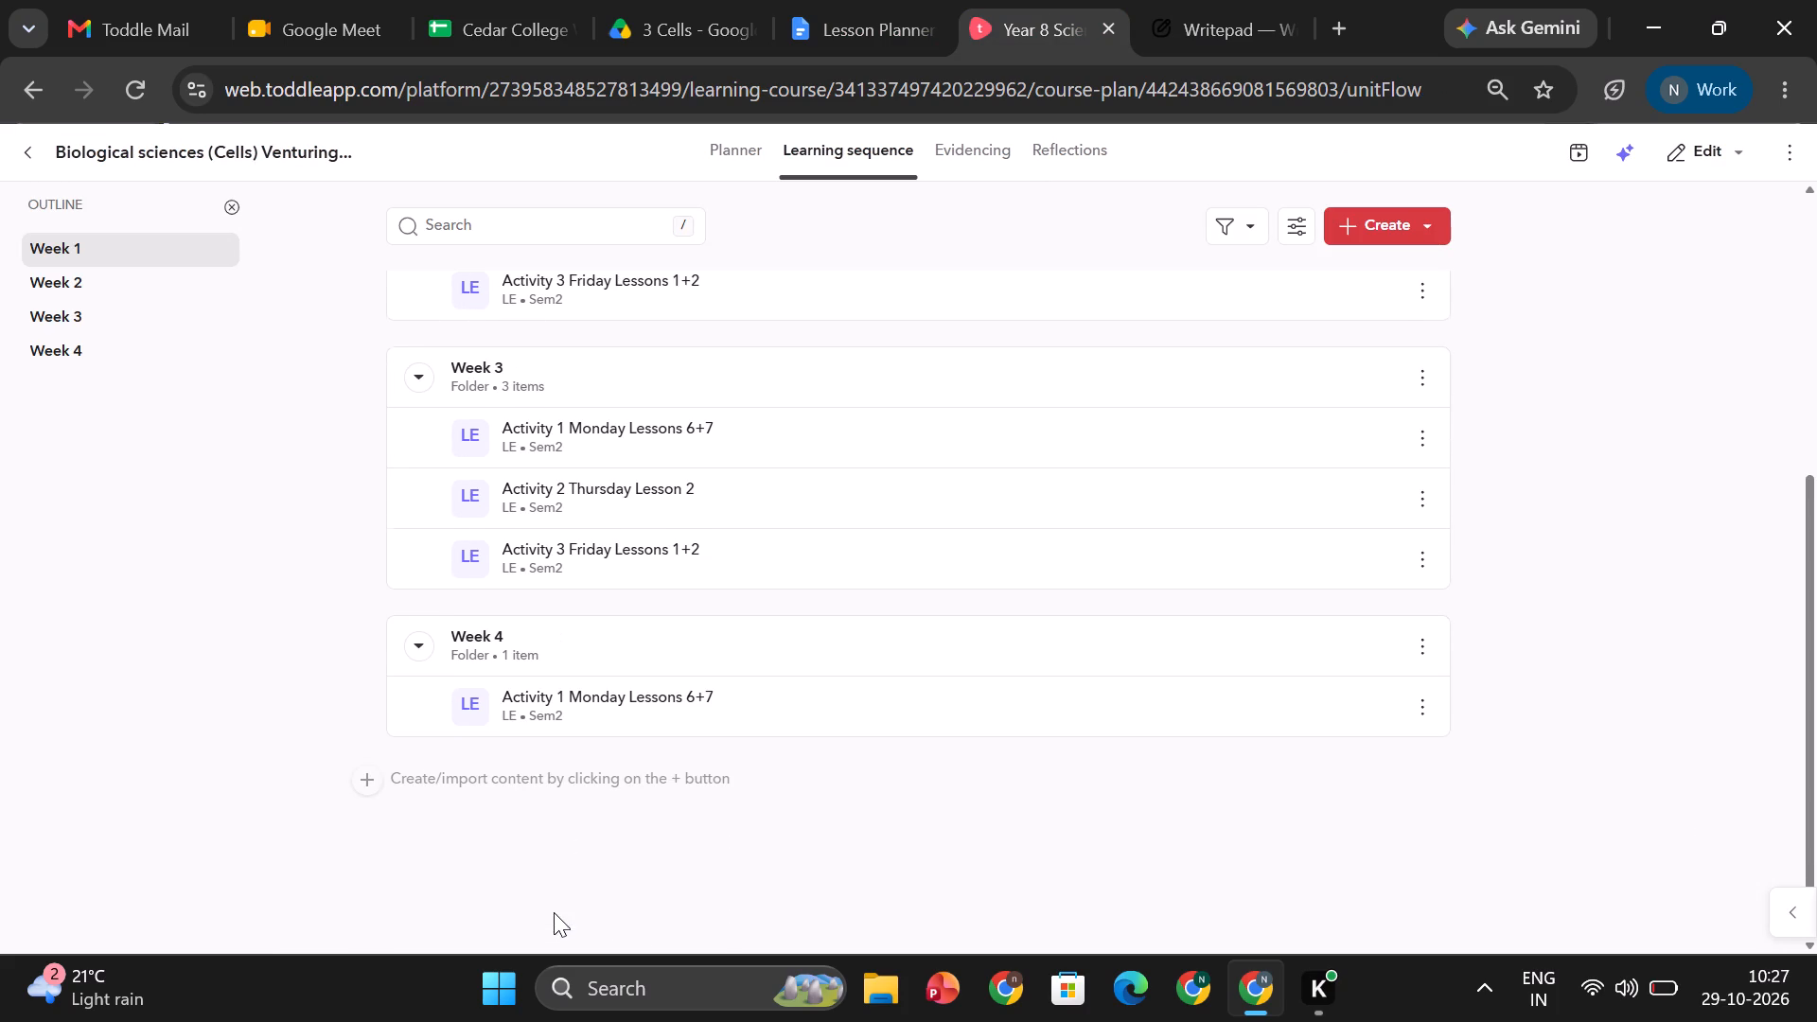
click(382, 736)
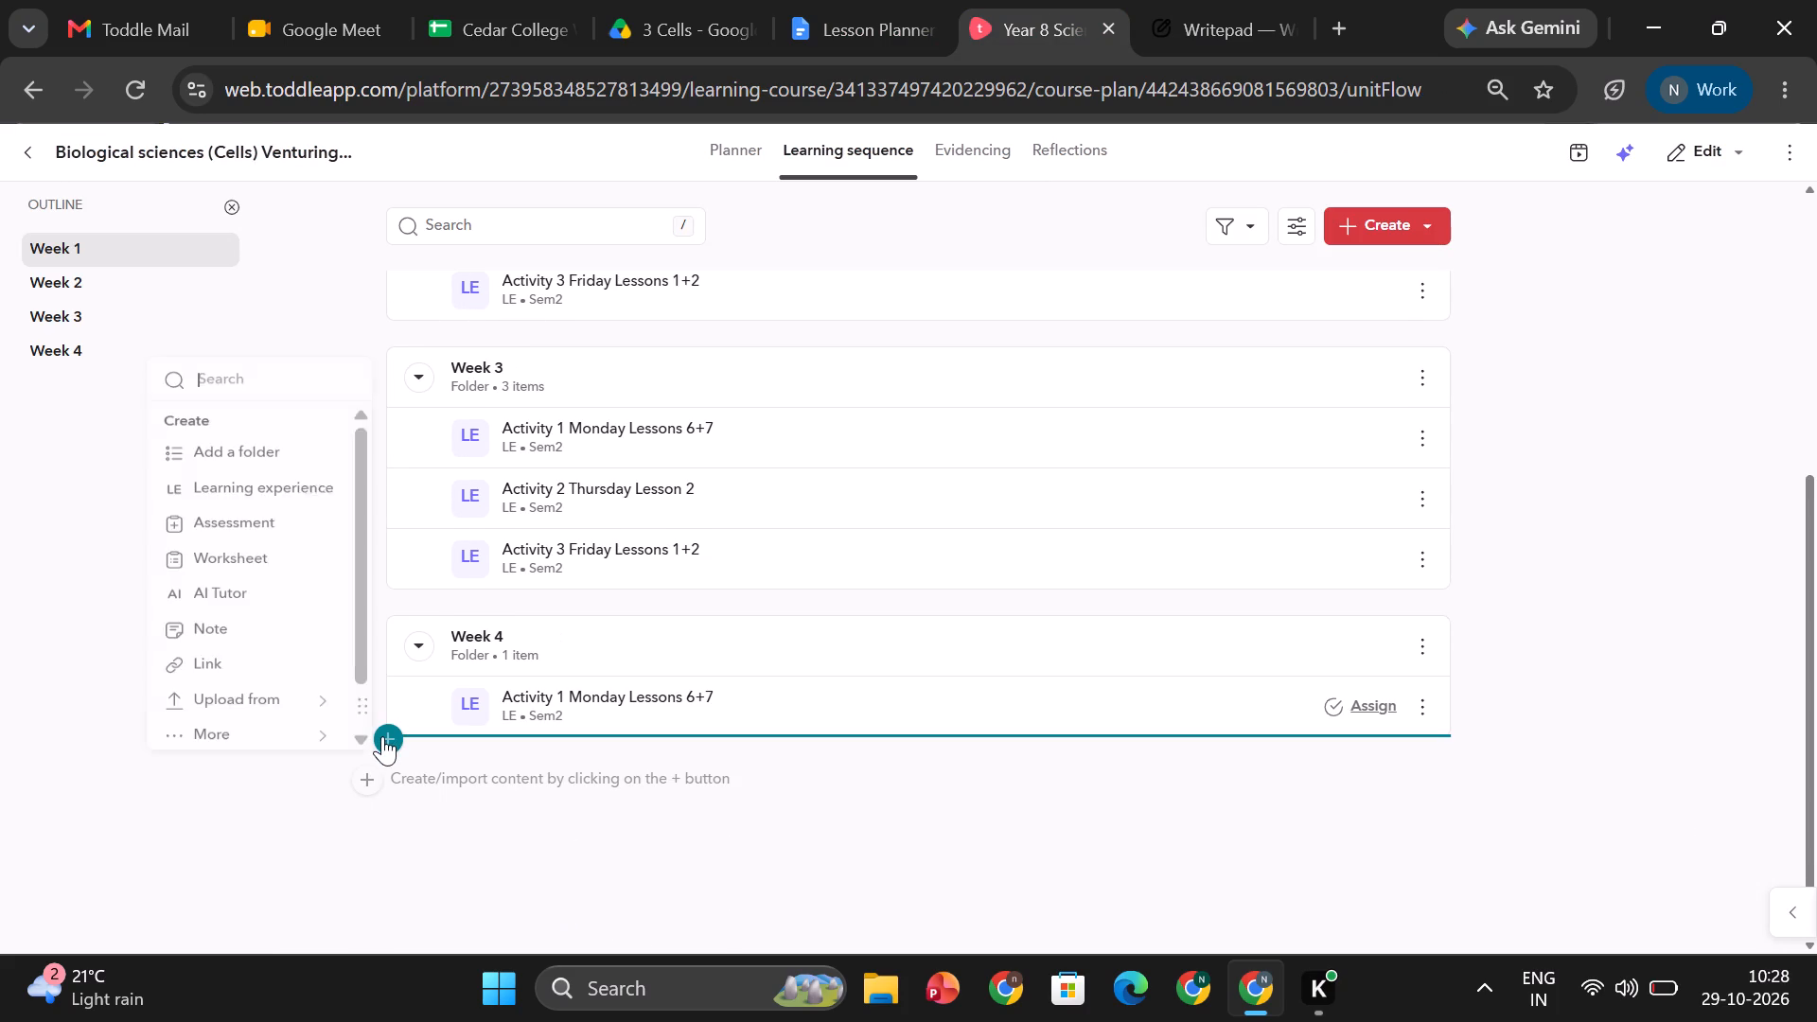
click(269, 464)
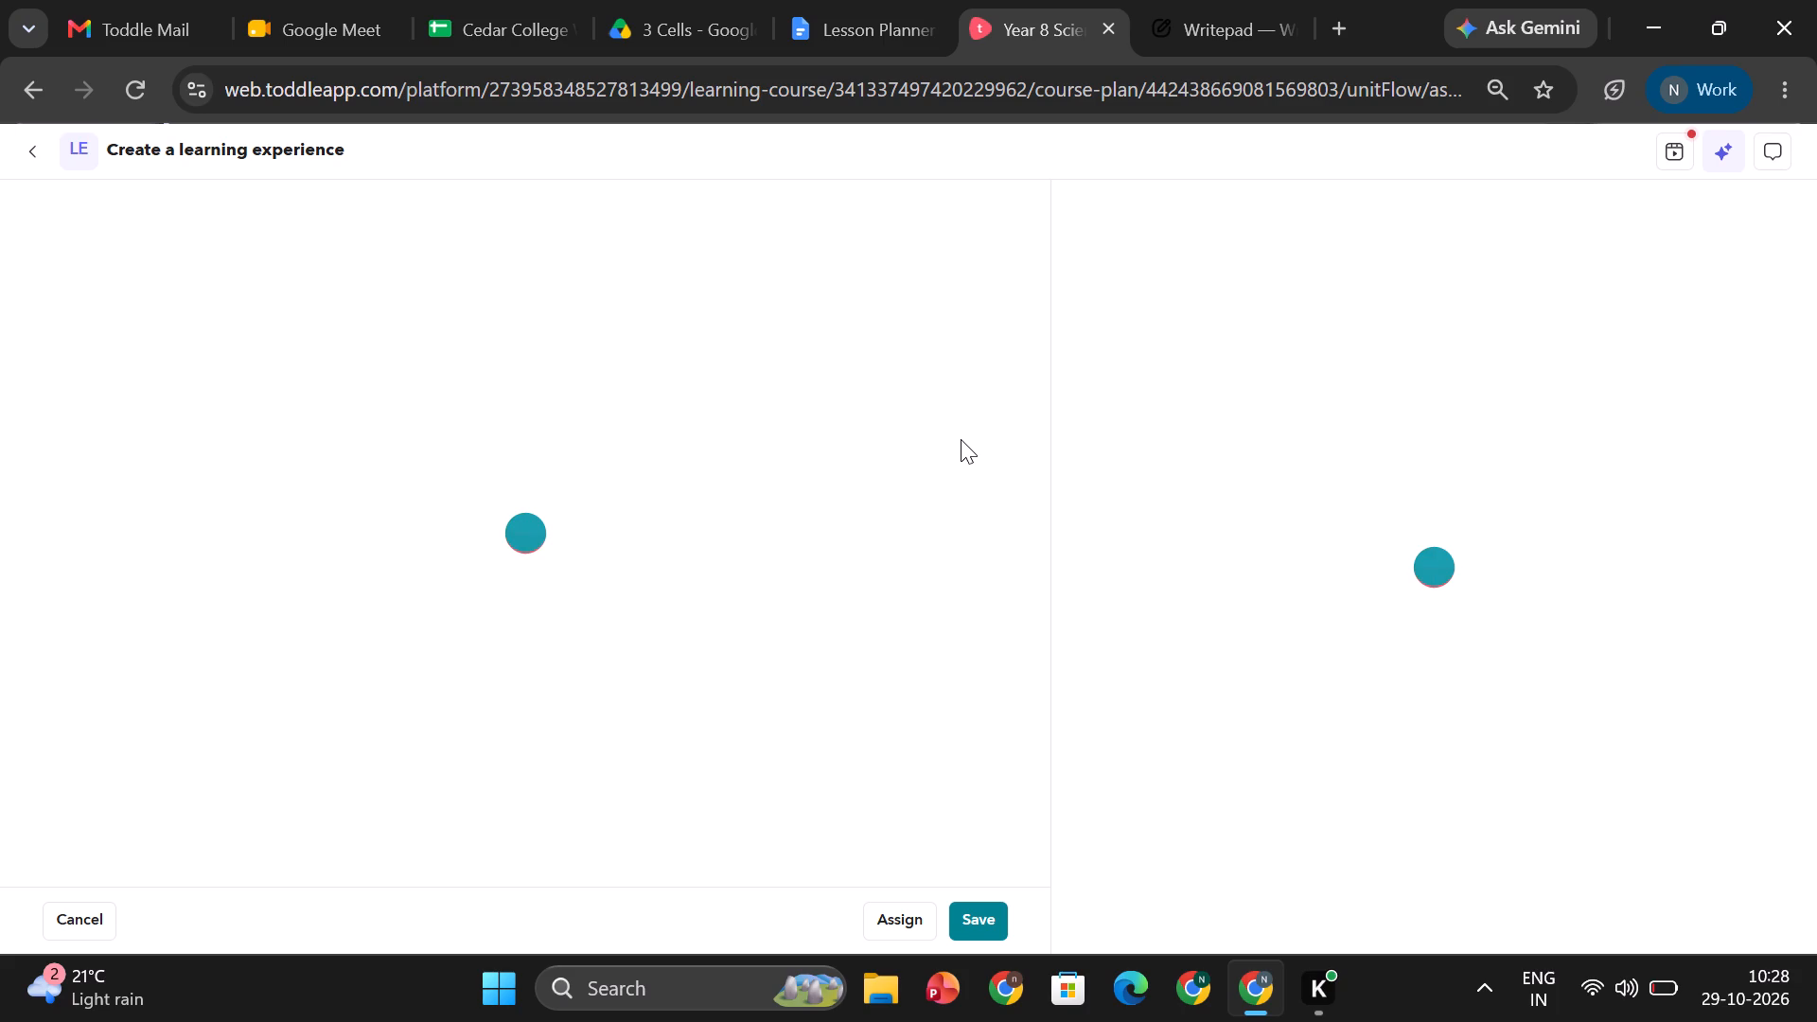
click(1216, 39)
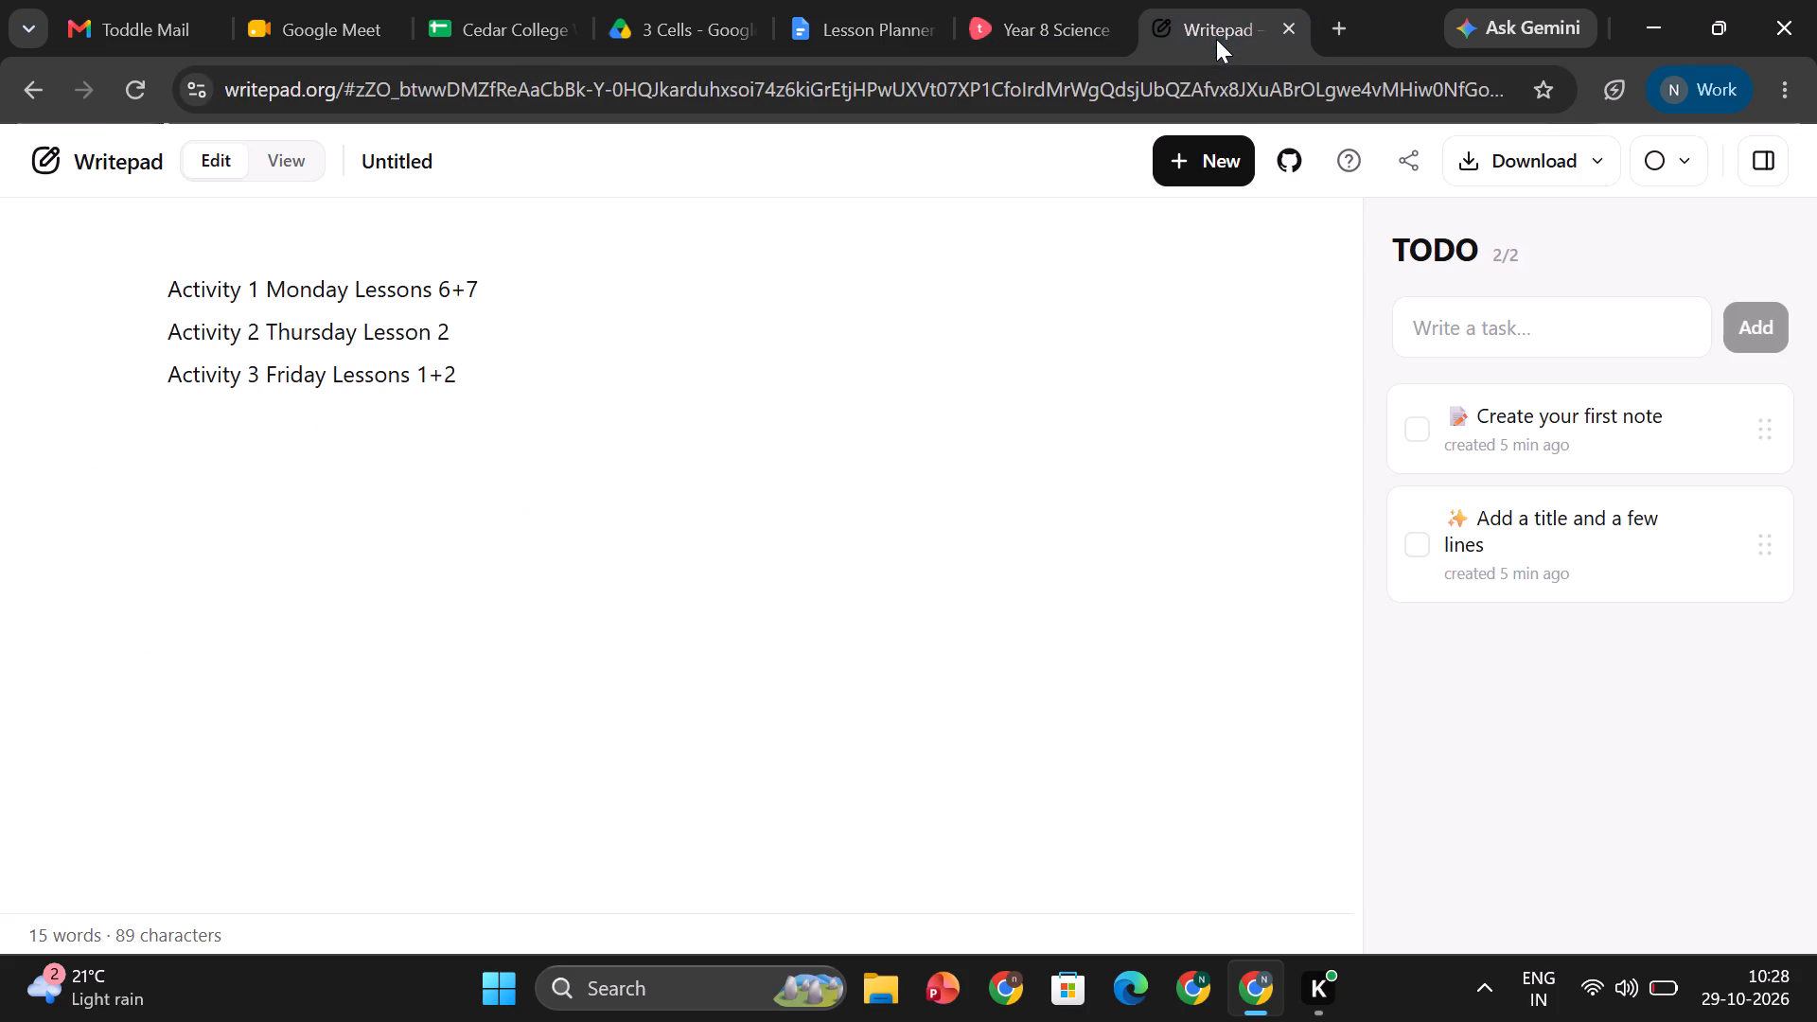
drag(457, 323, 187, 332)
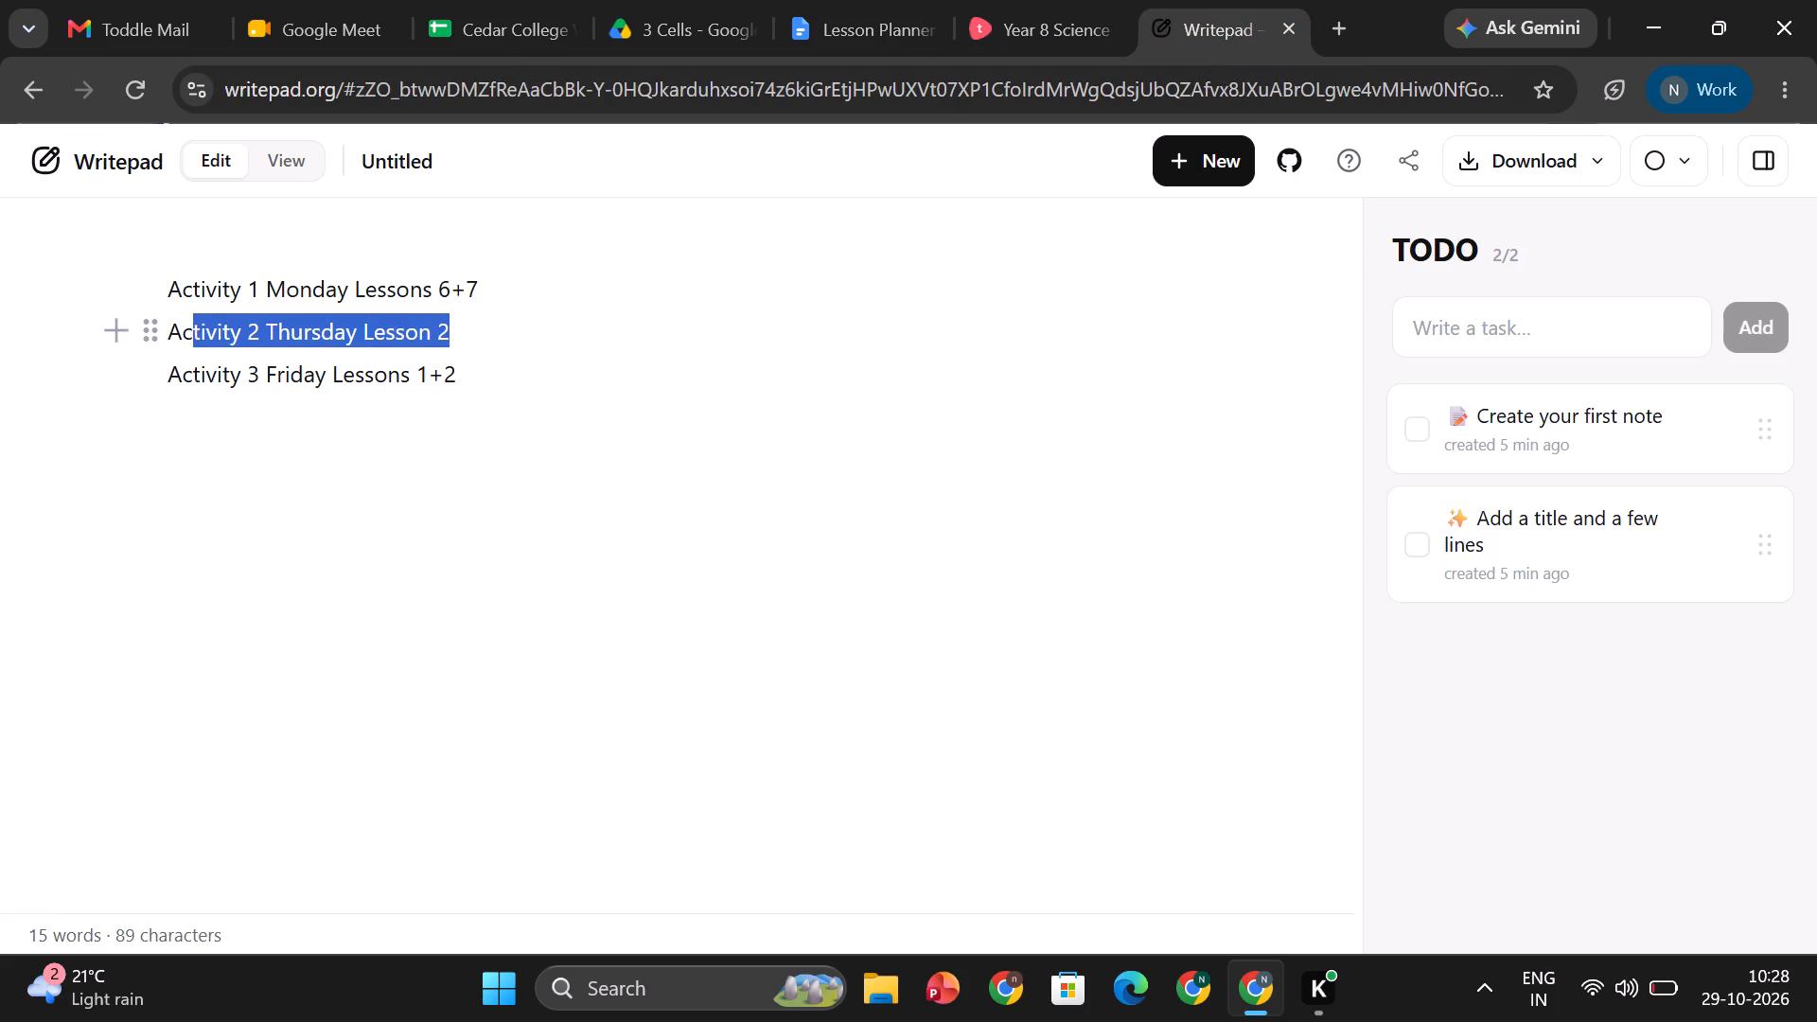
drag(187, 332, 168, 332)
key(ctrl+c)
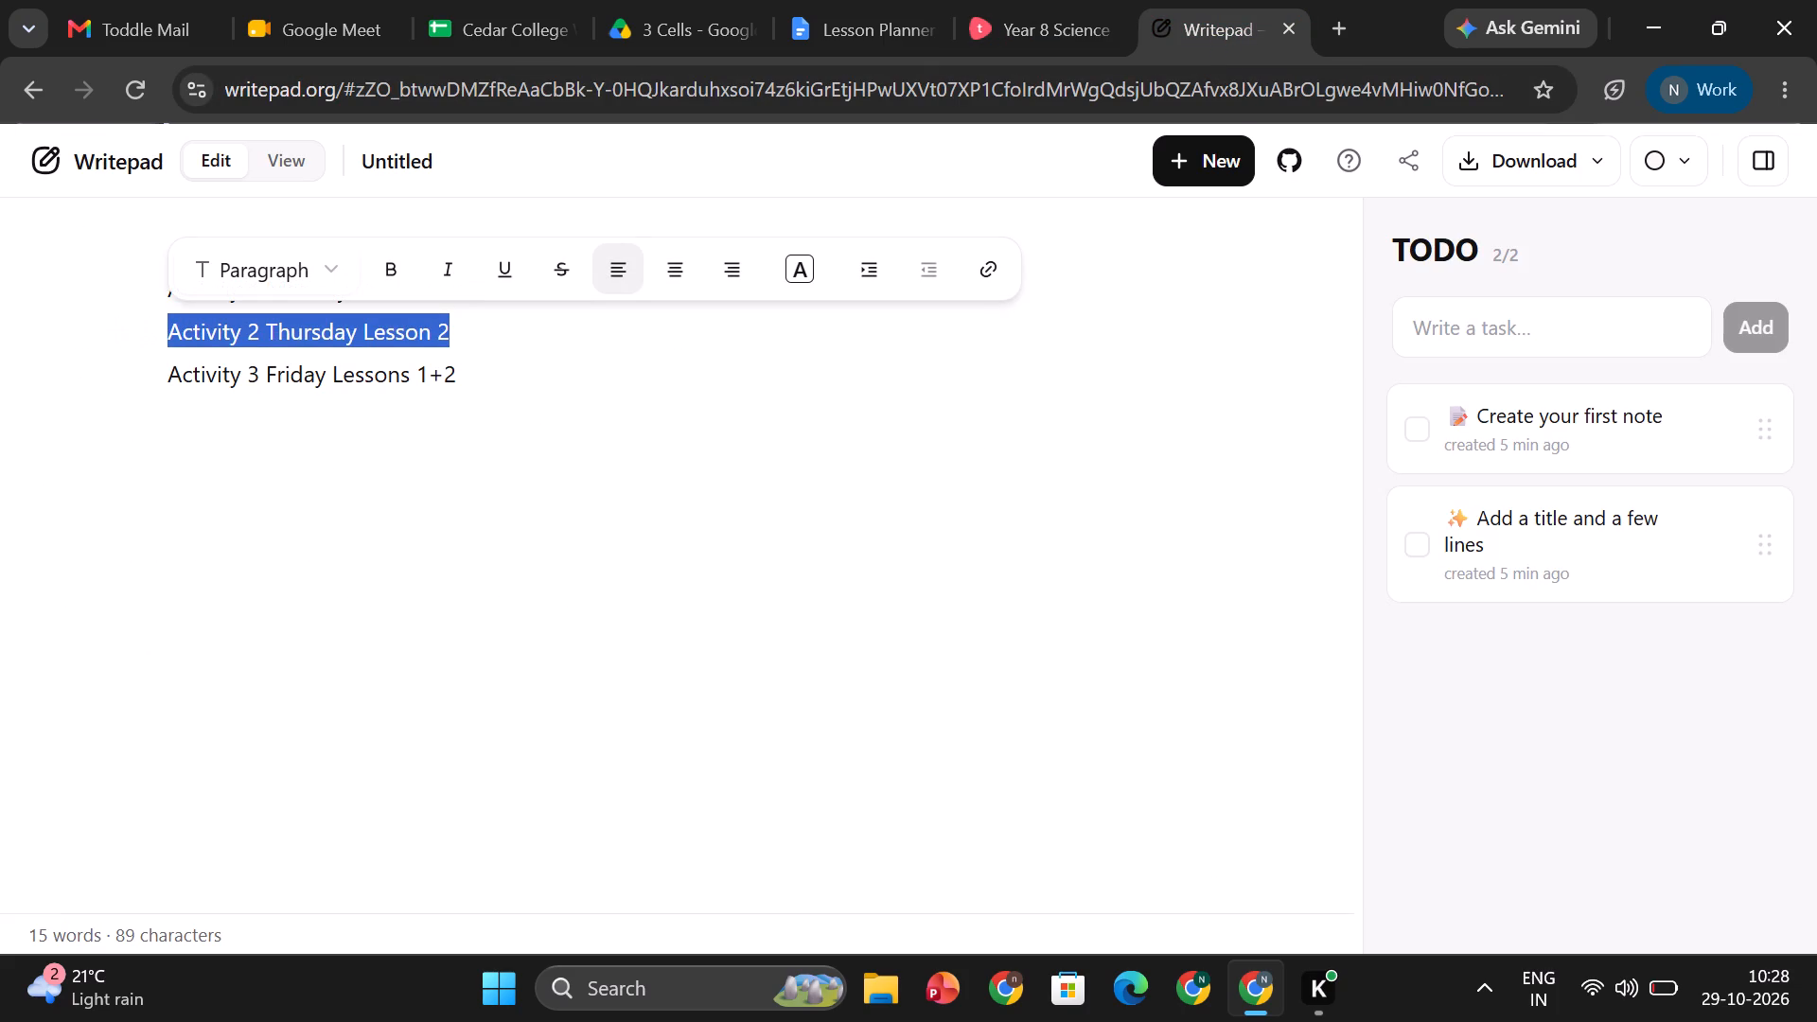
click(1053, 9)
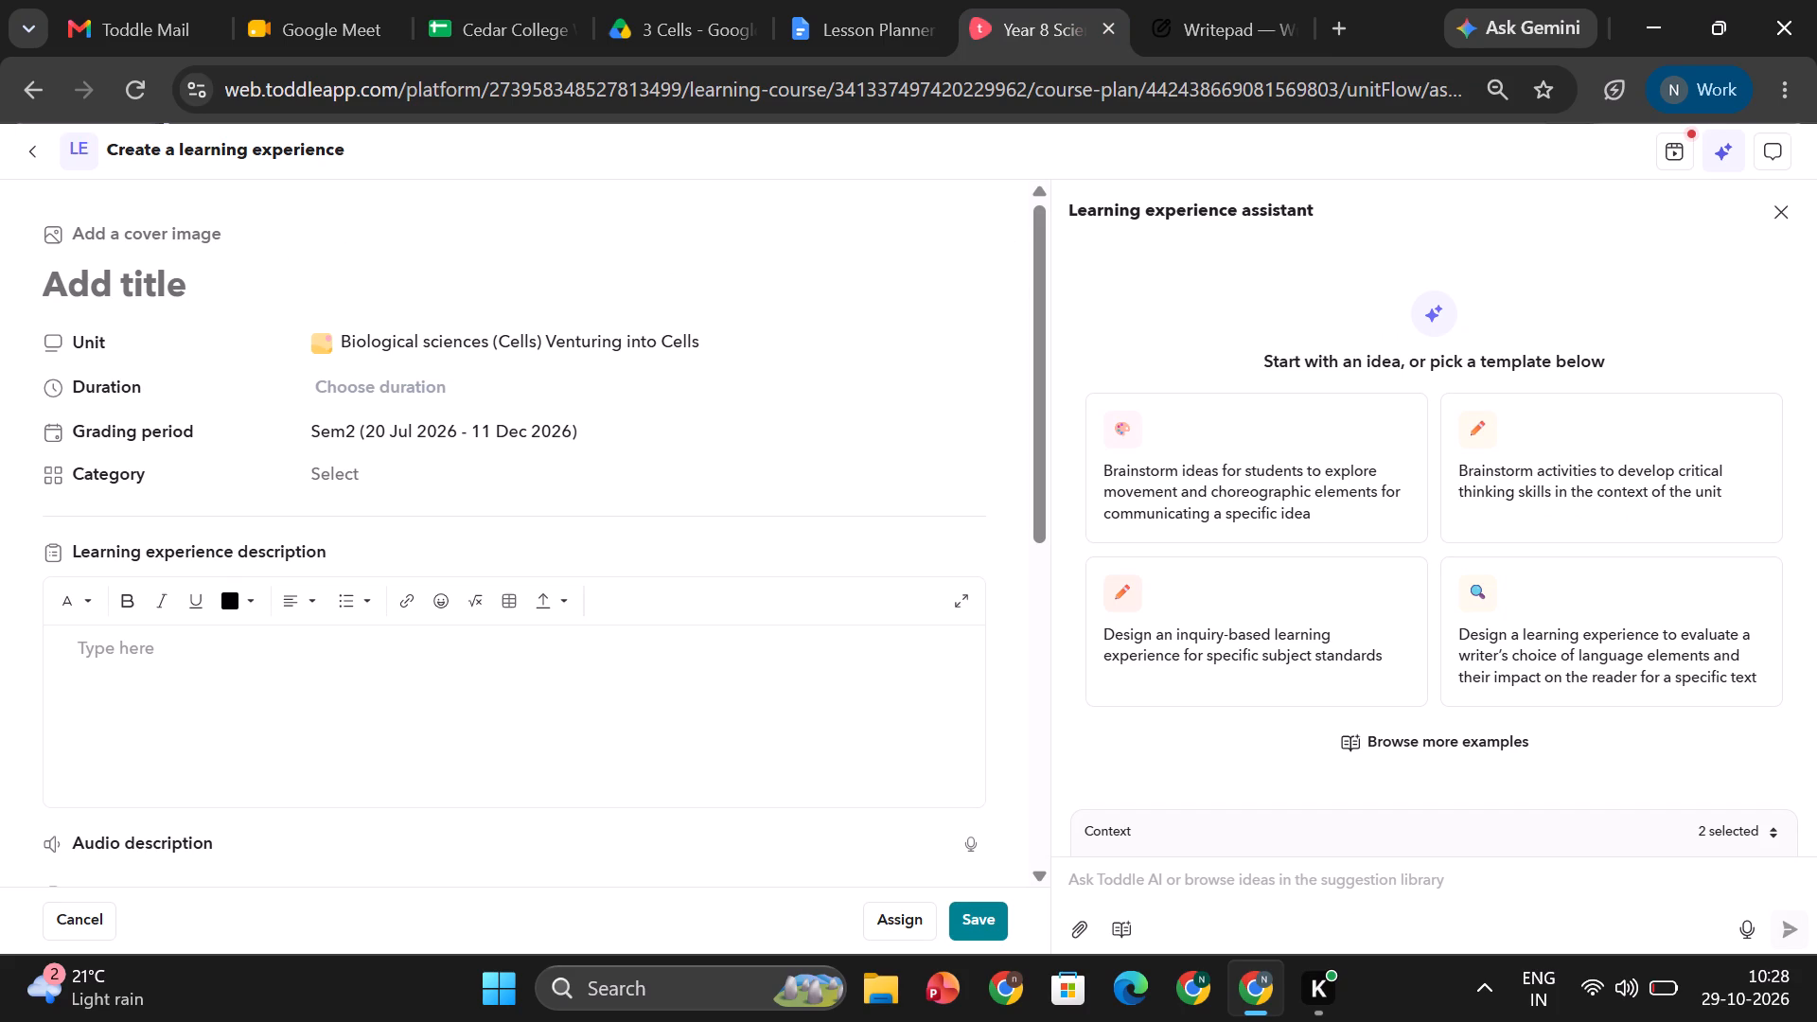
click(104, 284)
key(ctrl+v)
key(BackSpace)
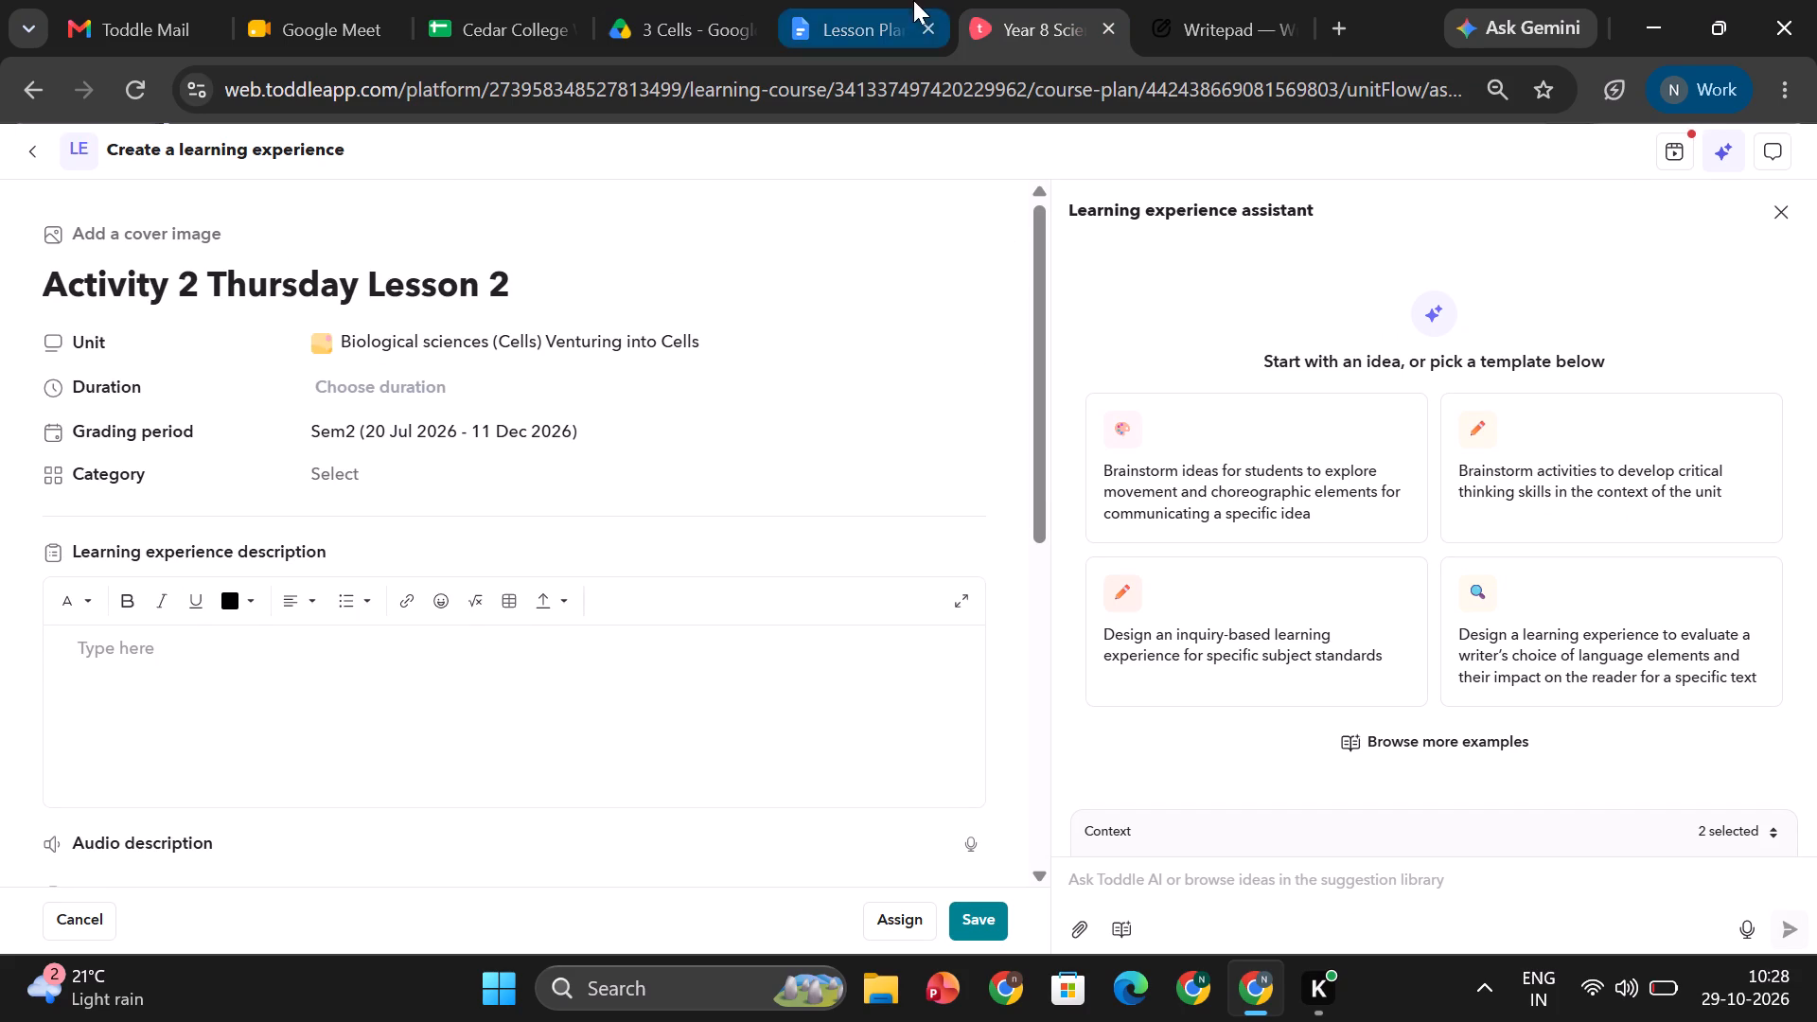
click(1170, 0)
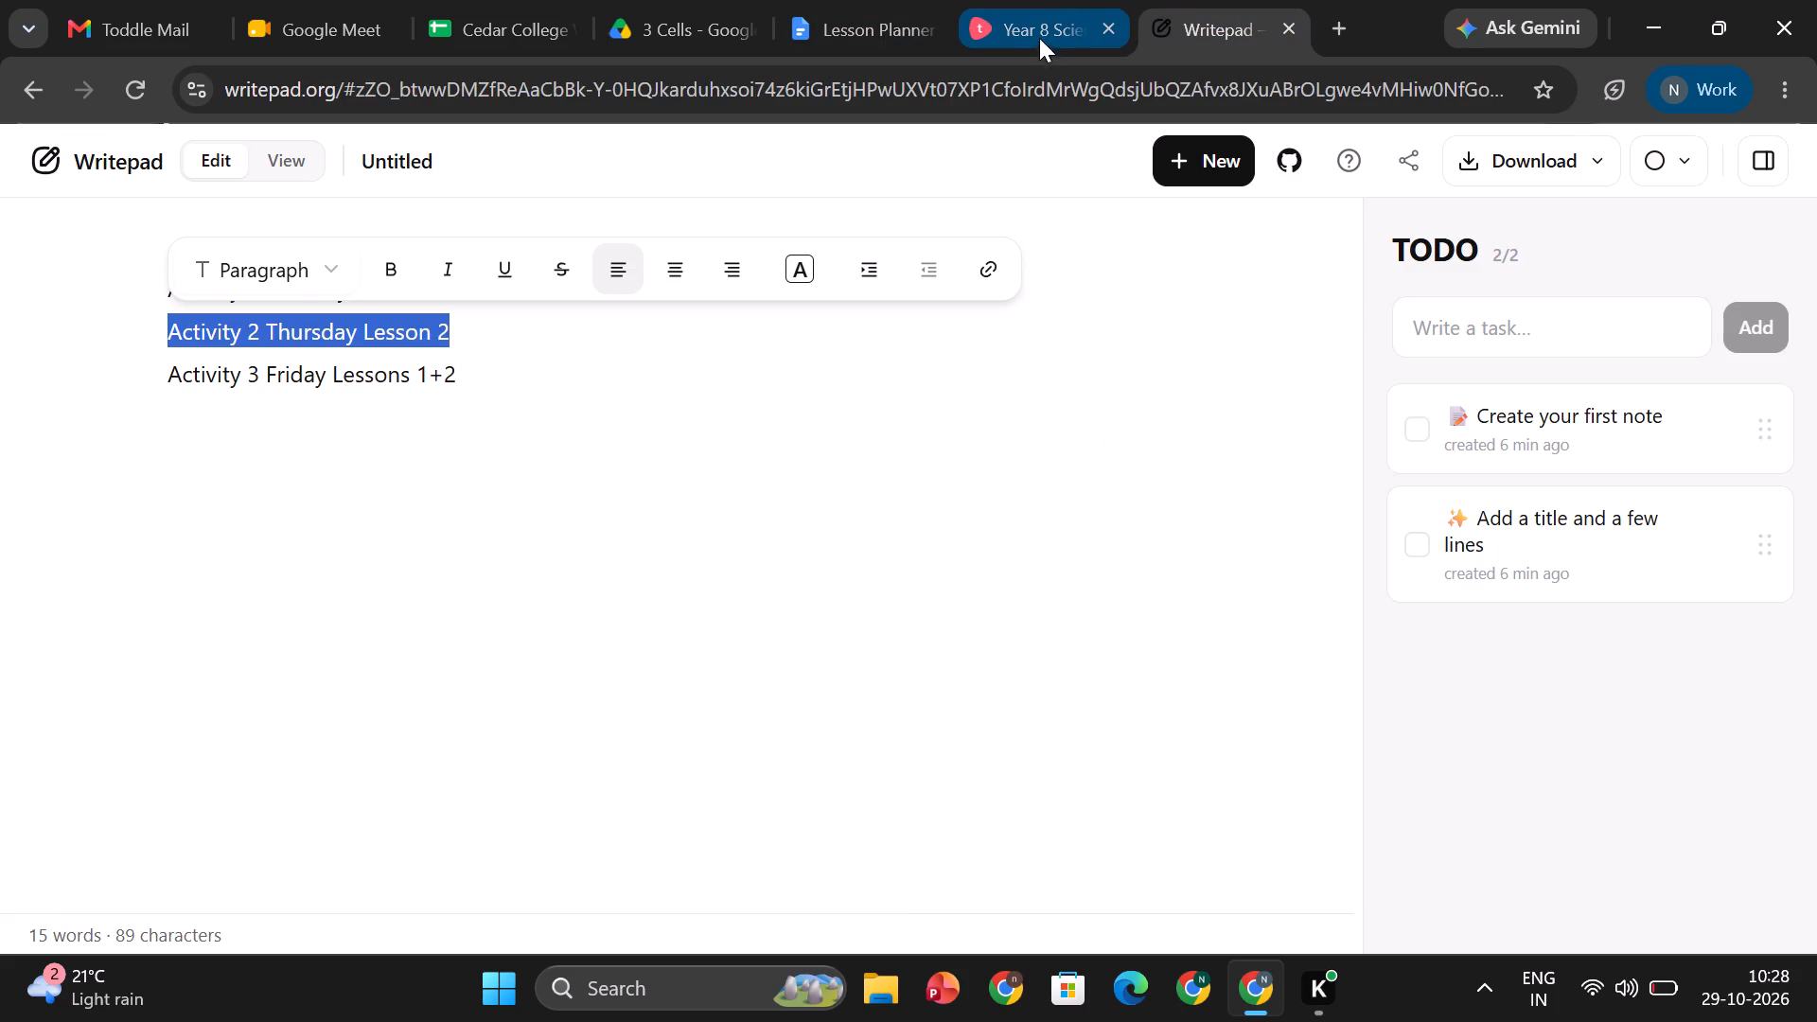
click(1039, 21)
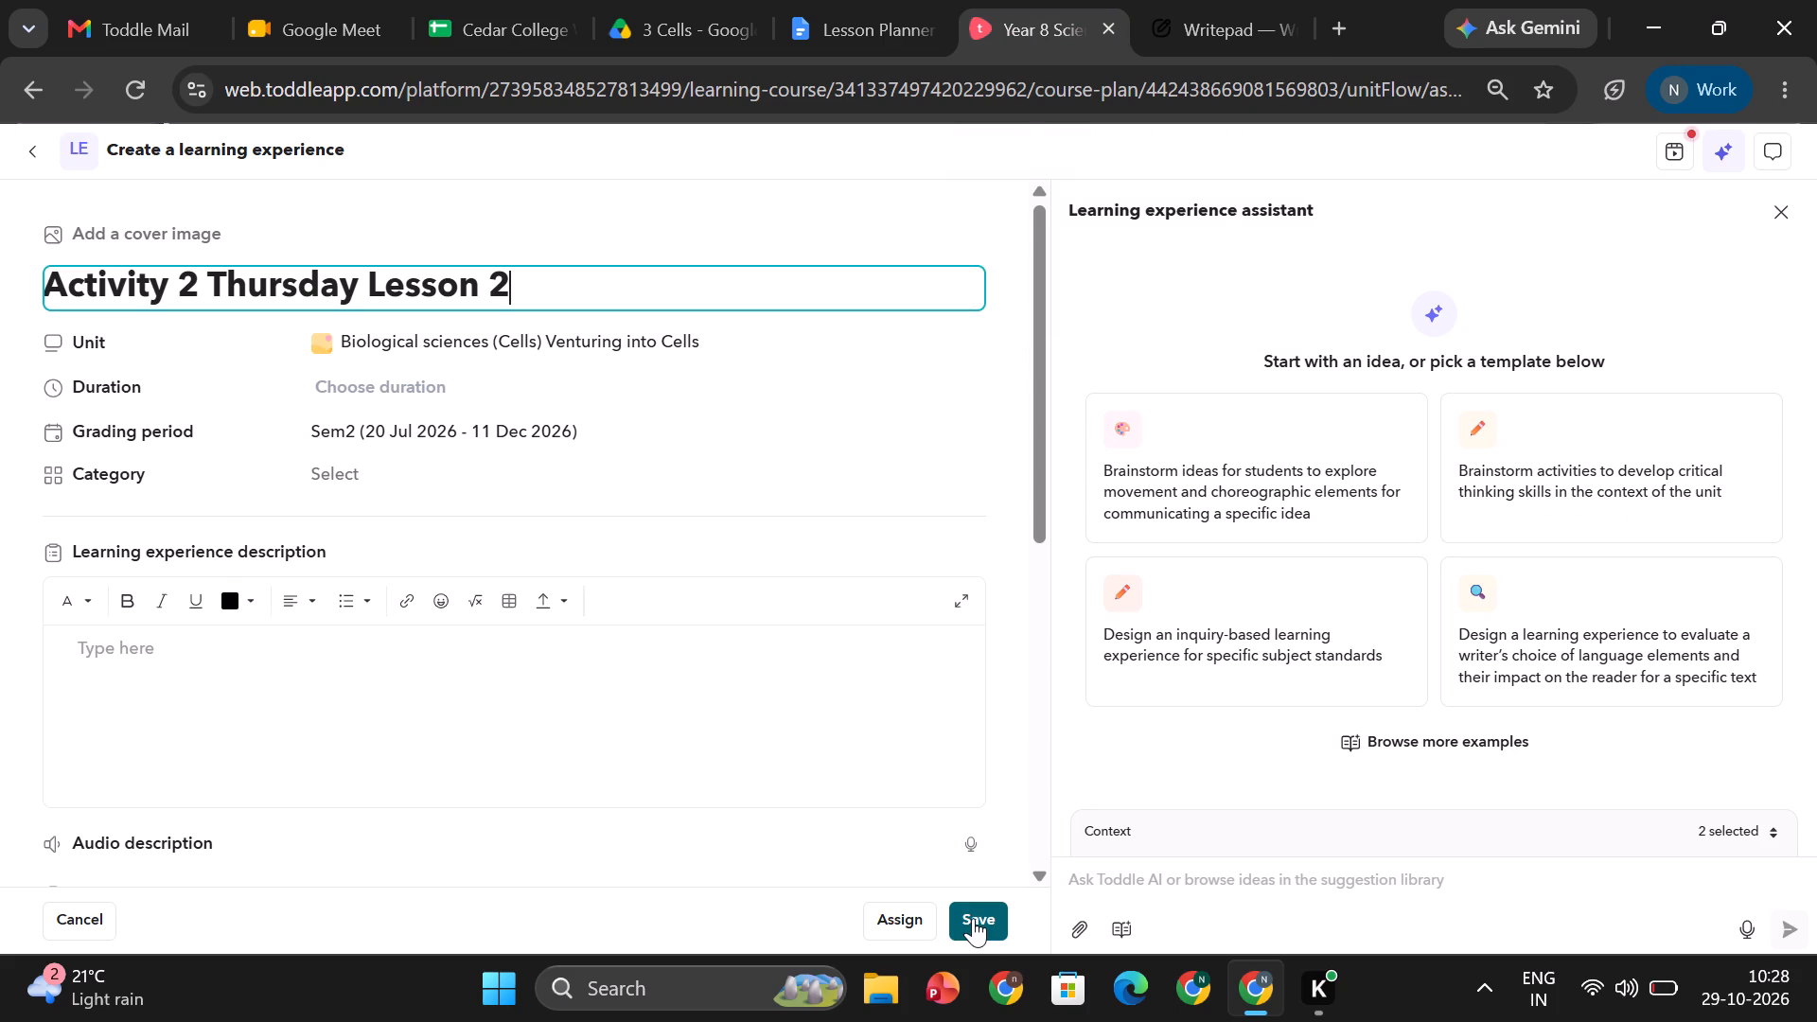
click(973, 918)
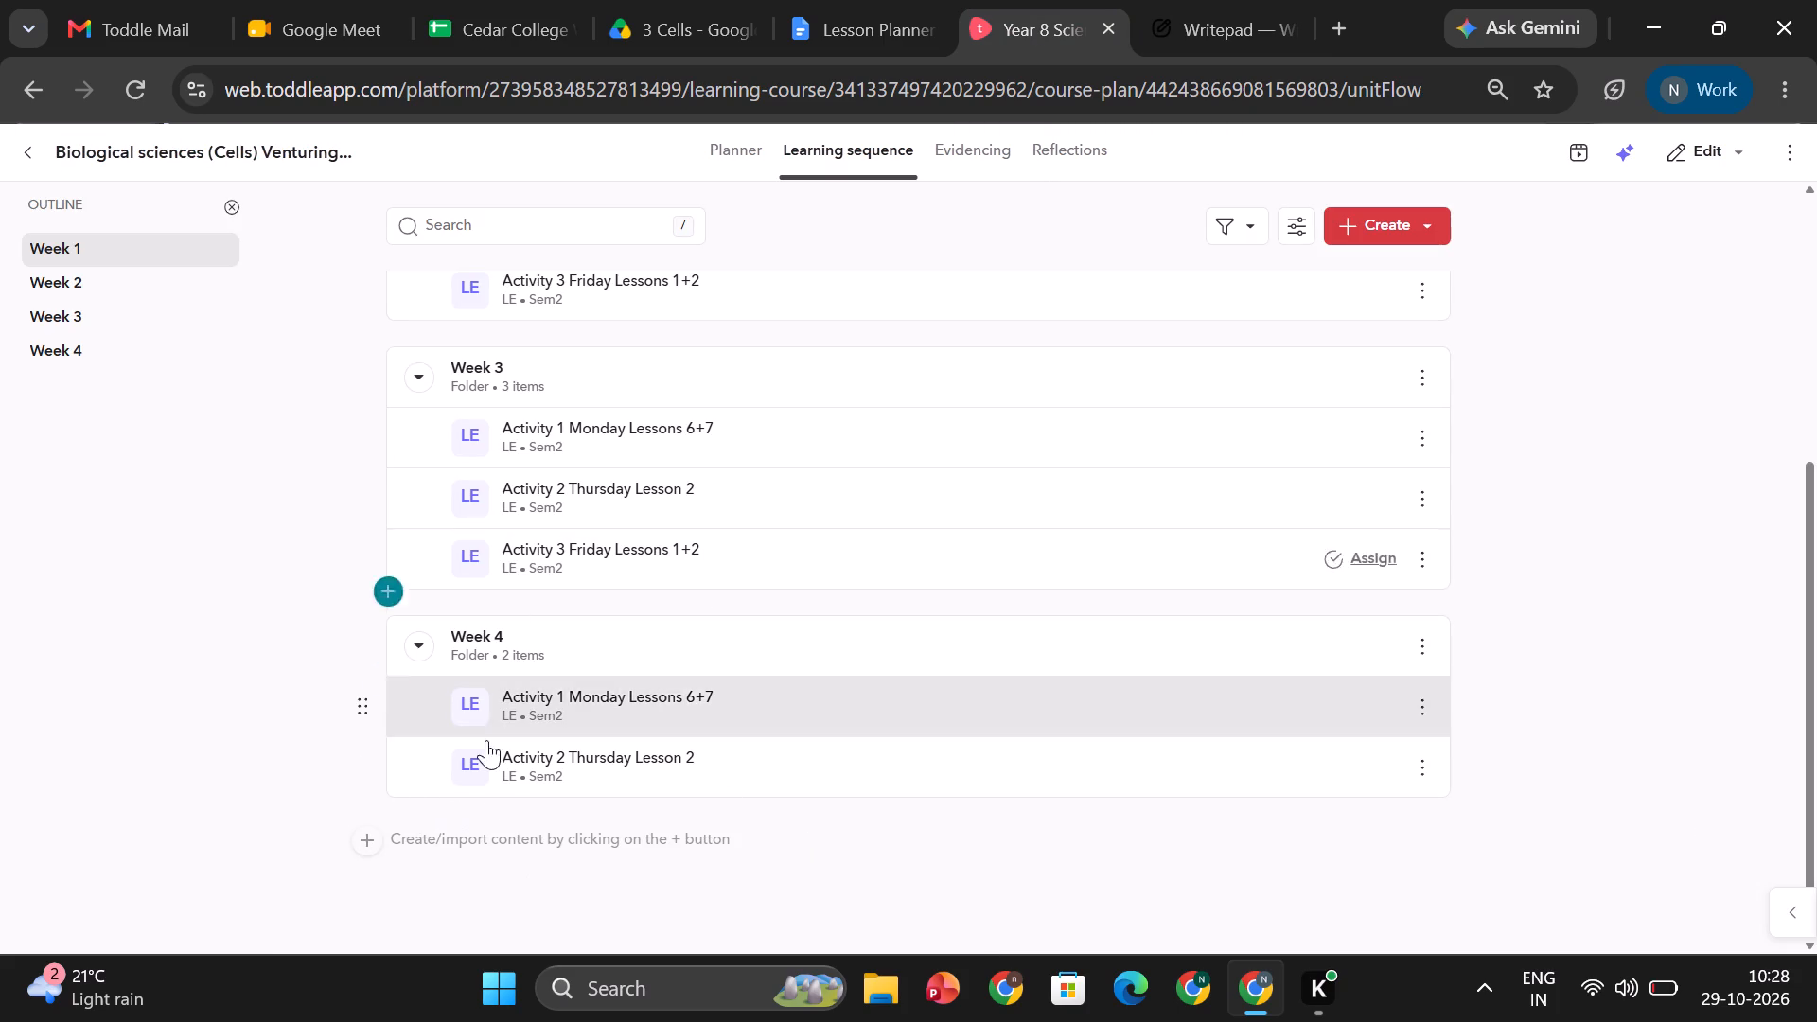
Add a learning experience titled "Activity 3 Friday Lessons 1+2", copied from Writepad, below Activity 2 in the Week 4 folder and save it.
click(387, 791)
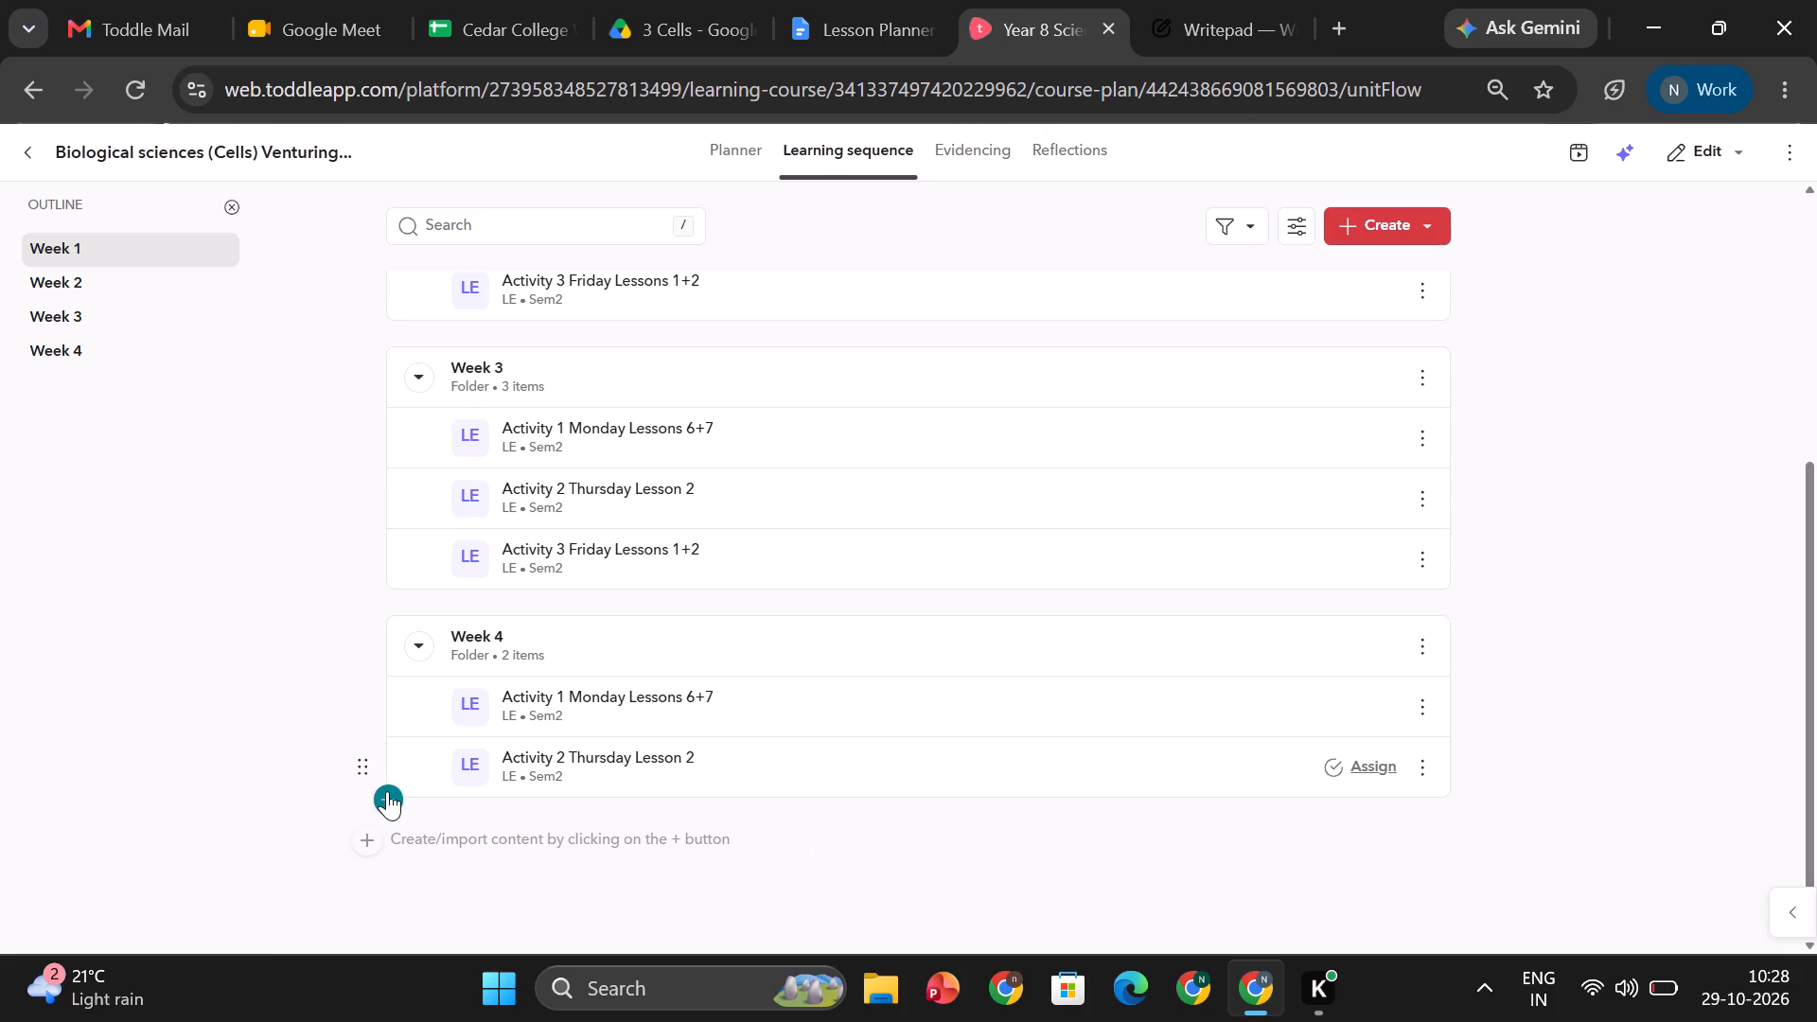
click(254, 527)
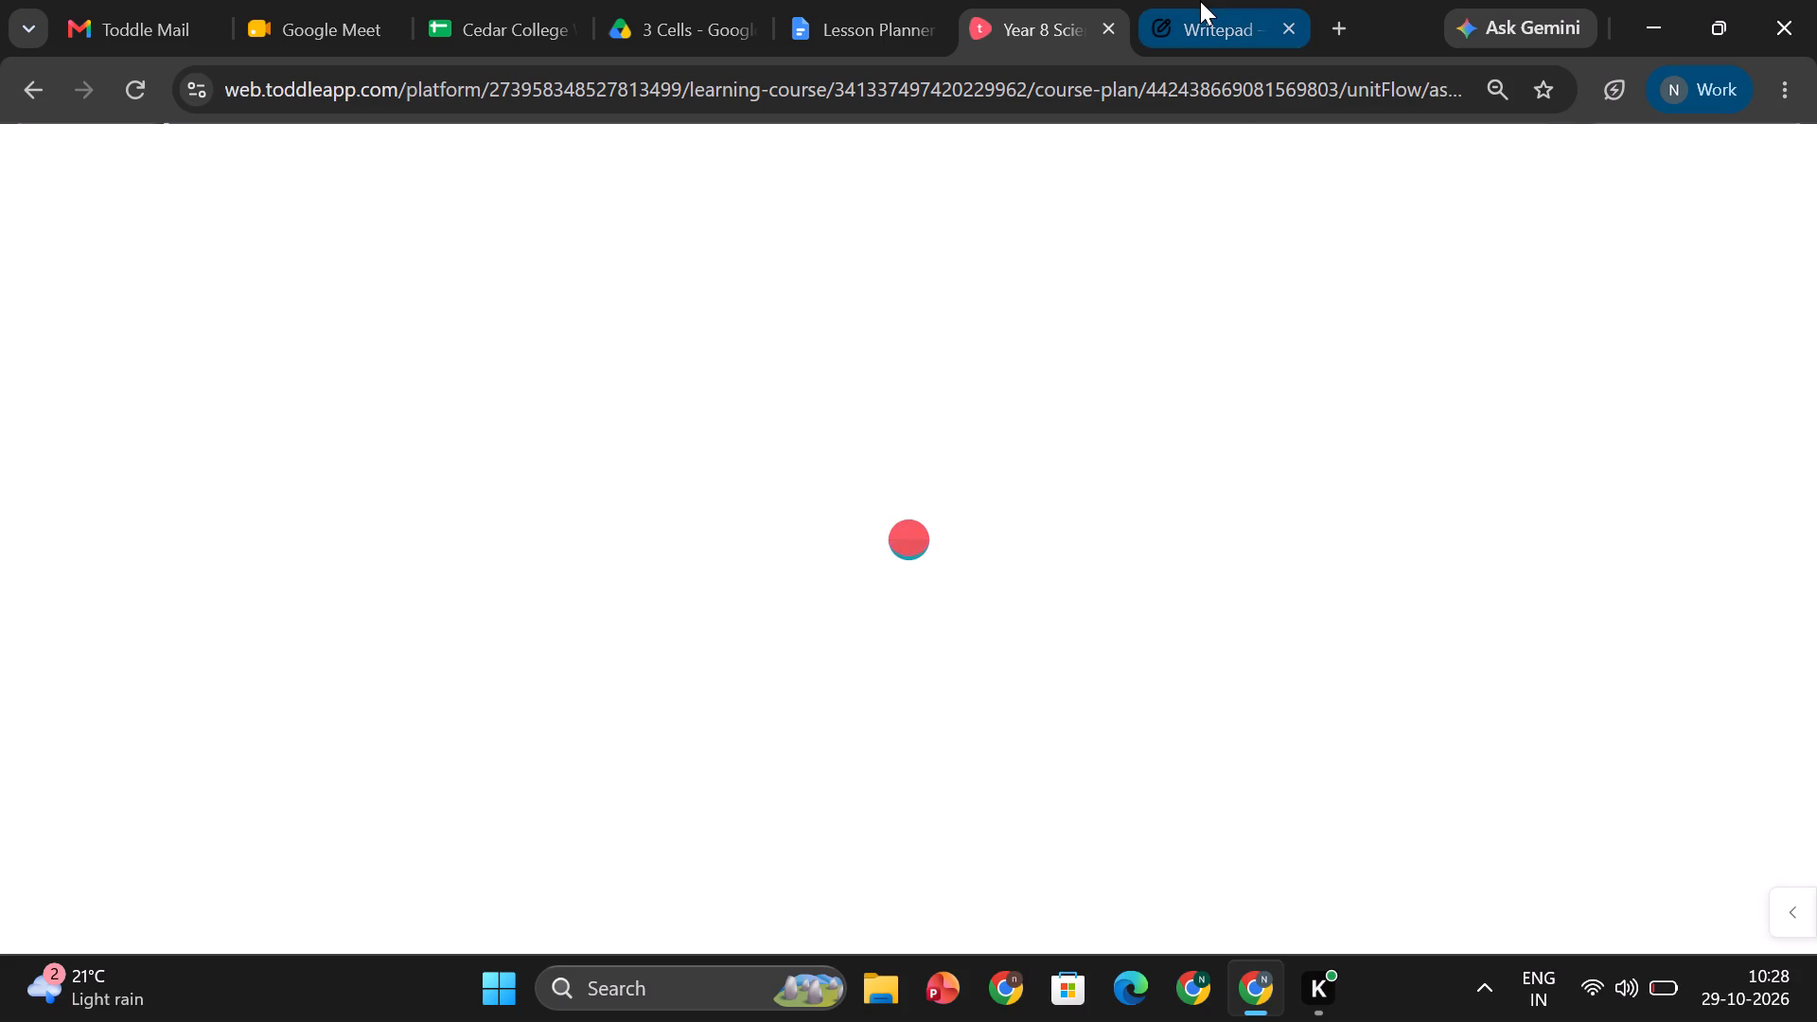
click(1200, 1)
drag(456, 373, 316, 383)
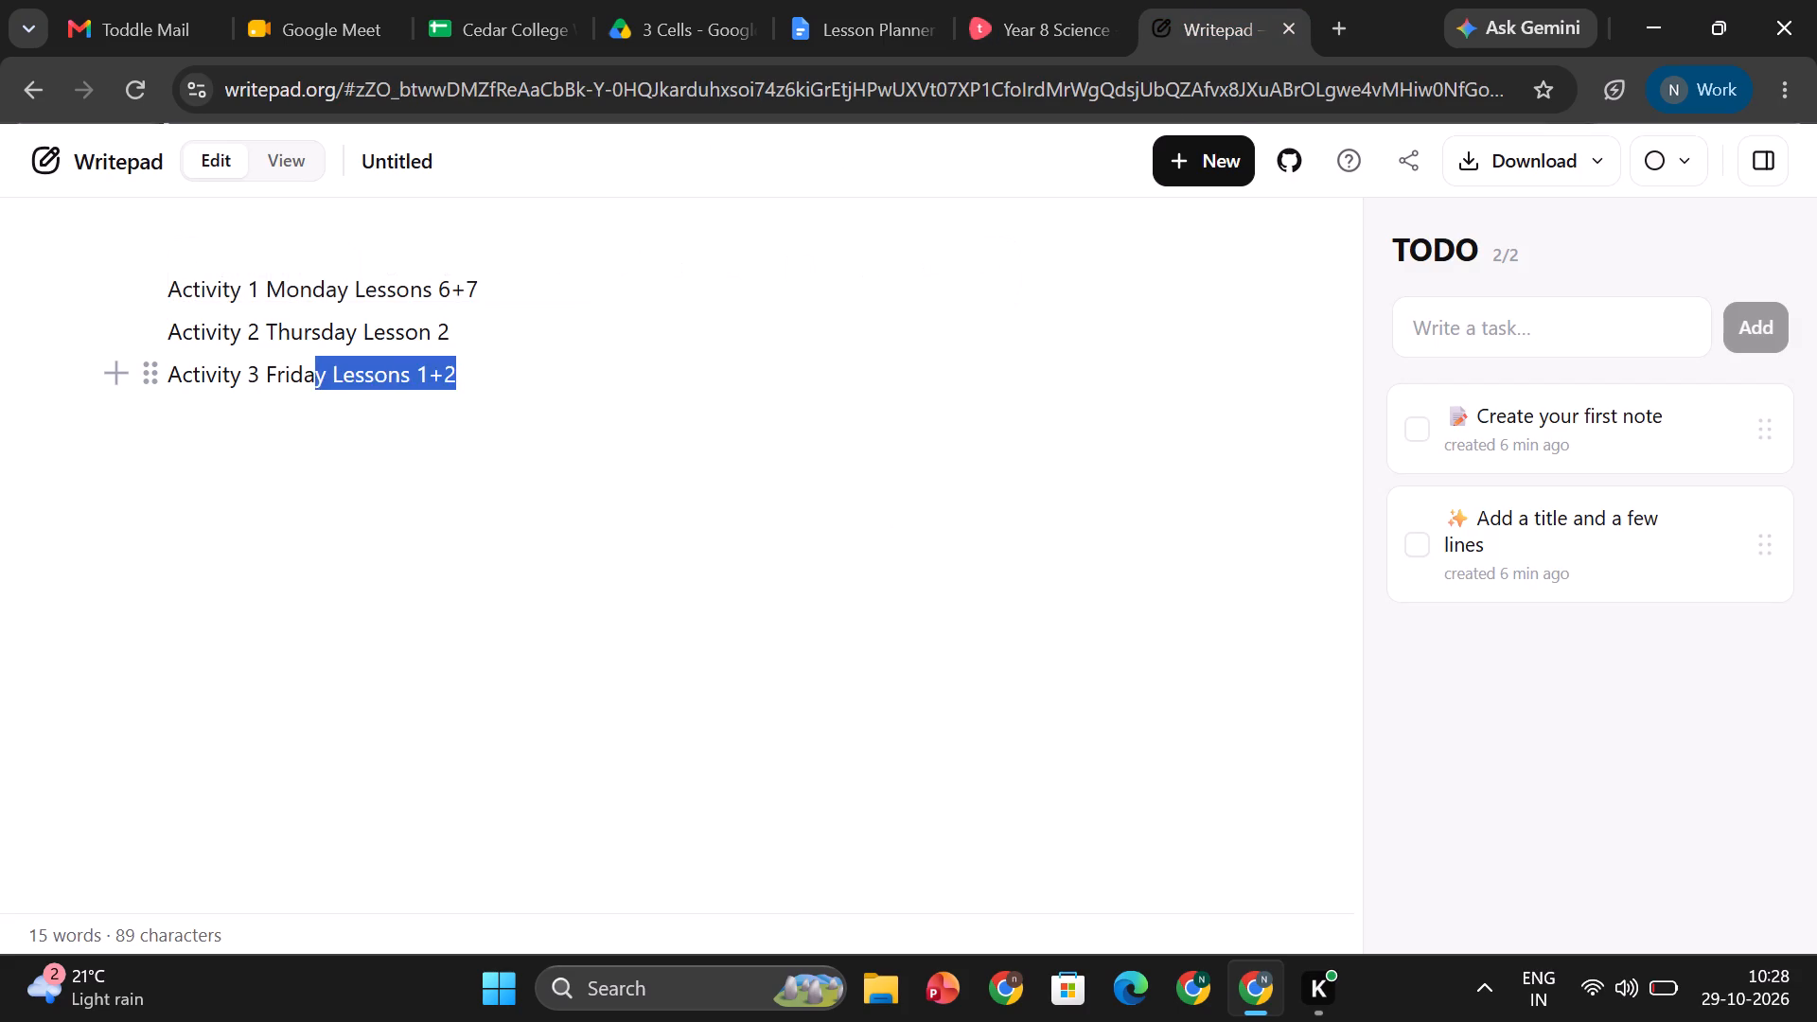
drag(316, 383, 165, 392)
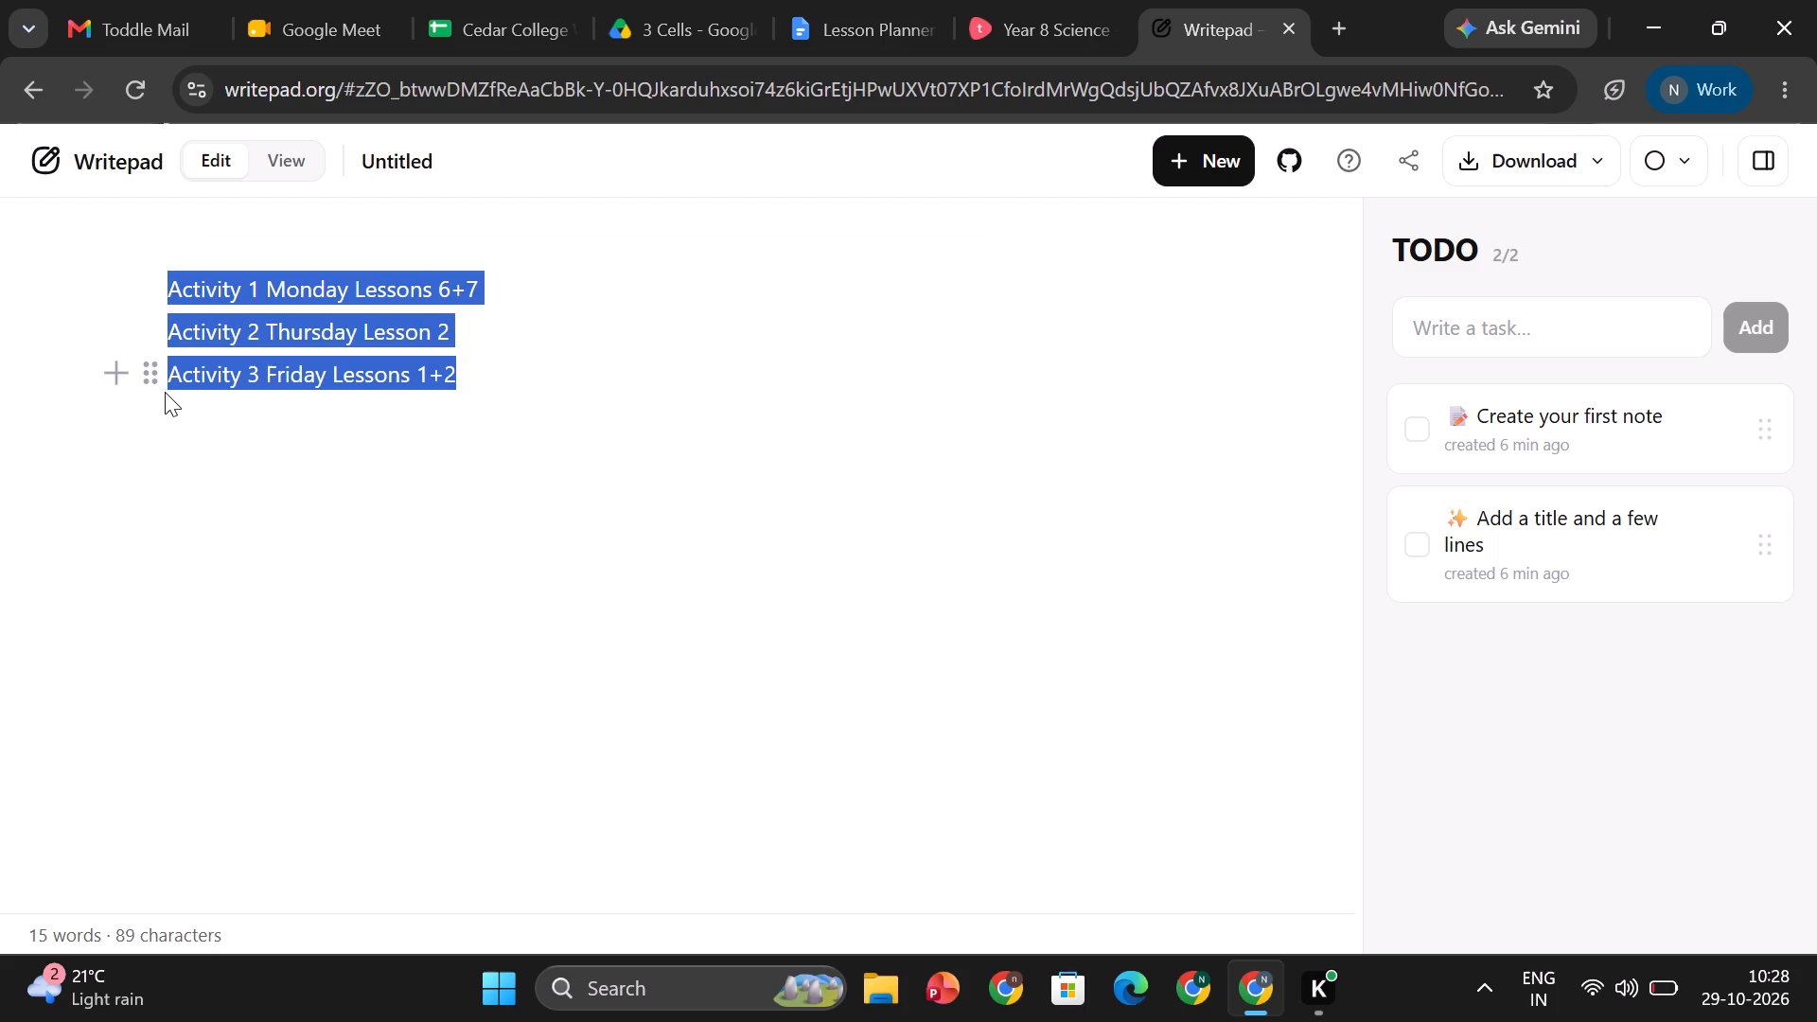
drag(165, 392, 206, 395)
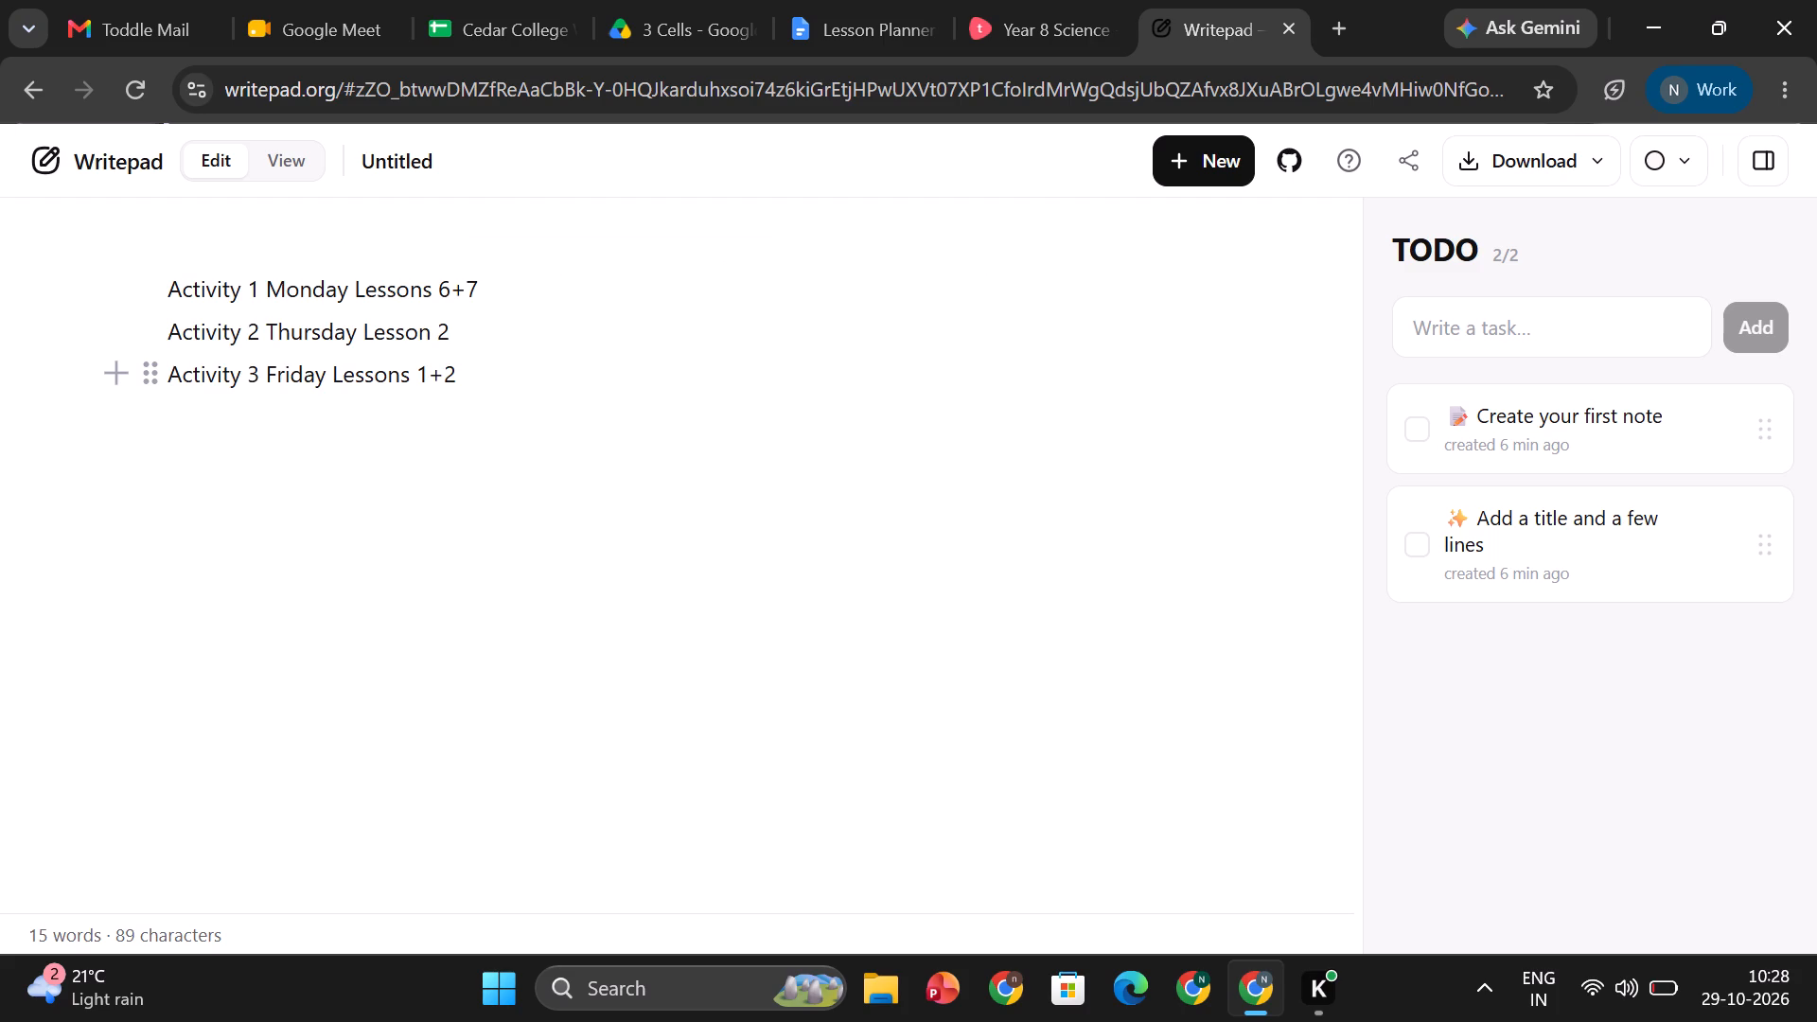
drag(459, 370, 495, 382)
drag(457, 377, 277, 382)
drag(277, 382, 558, 379)
click(536, 449)
drag(463, 373, 166, 377)
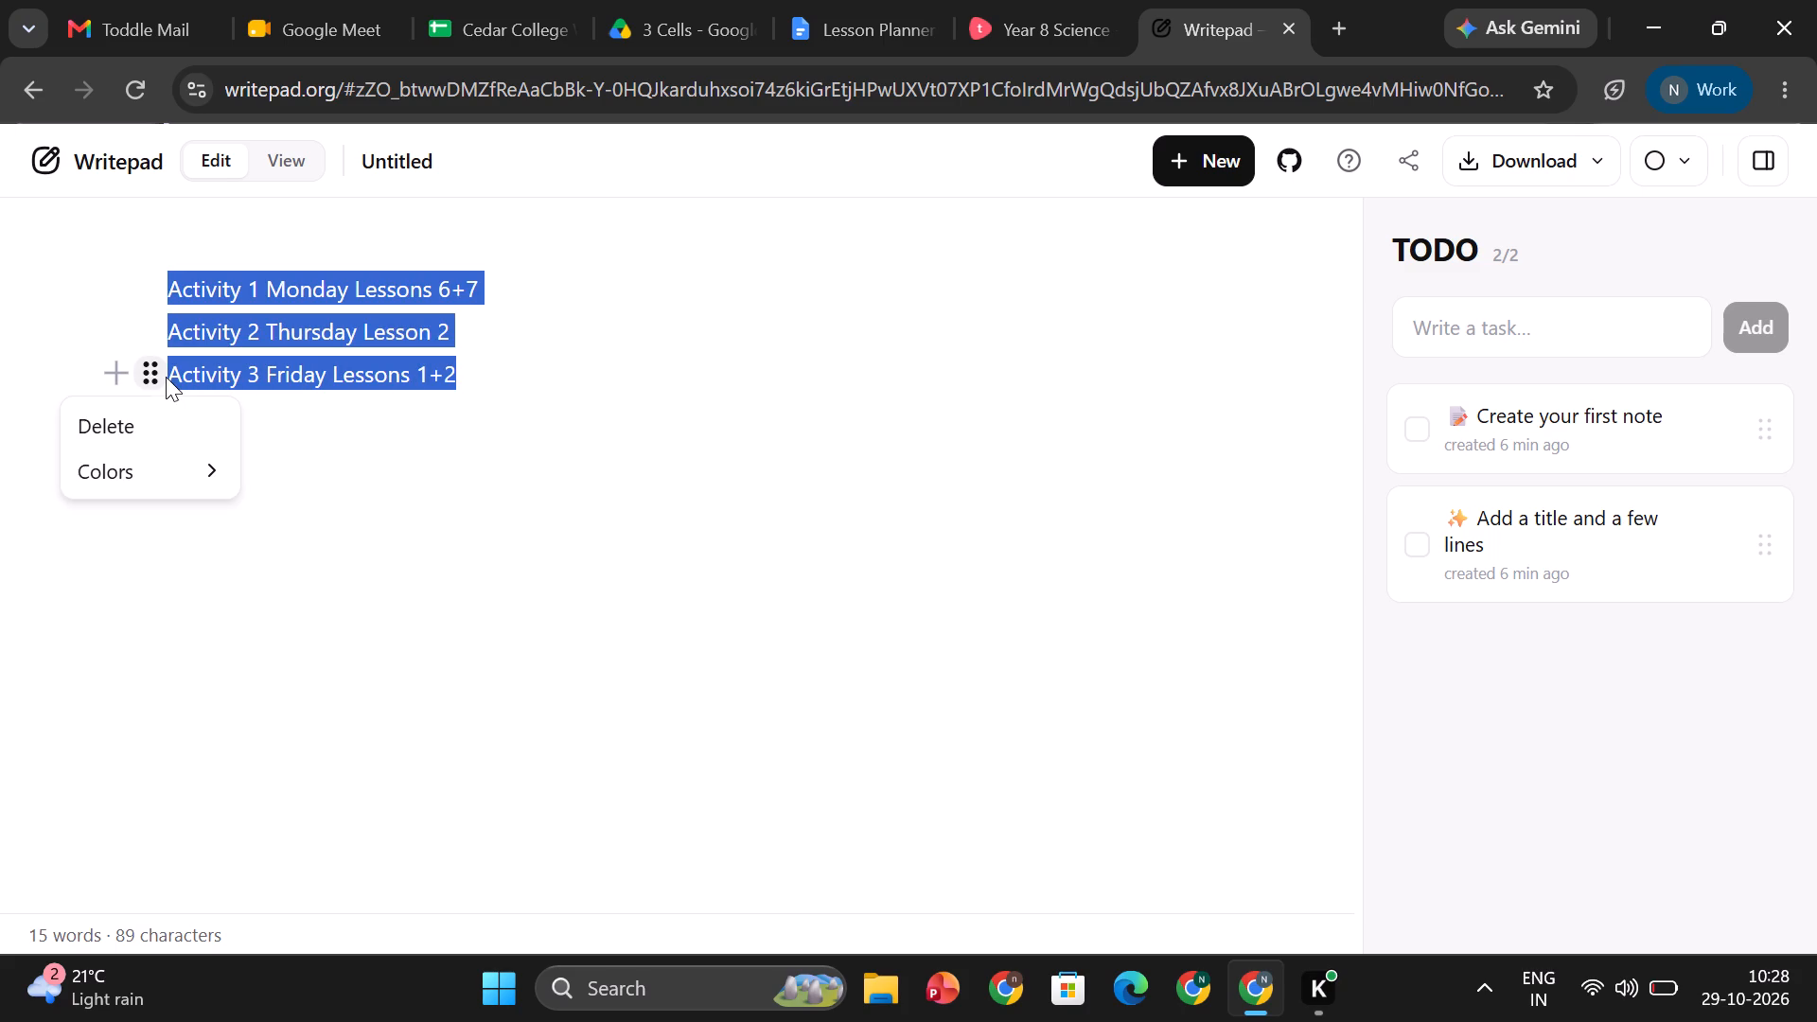
click(307, 442)
drag(462, 377, 173, 382)
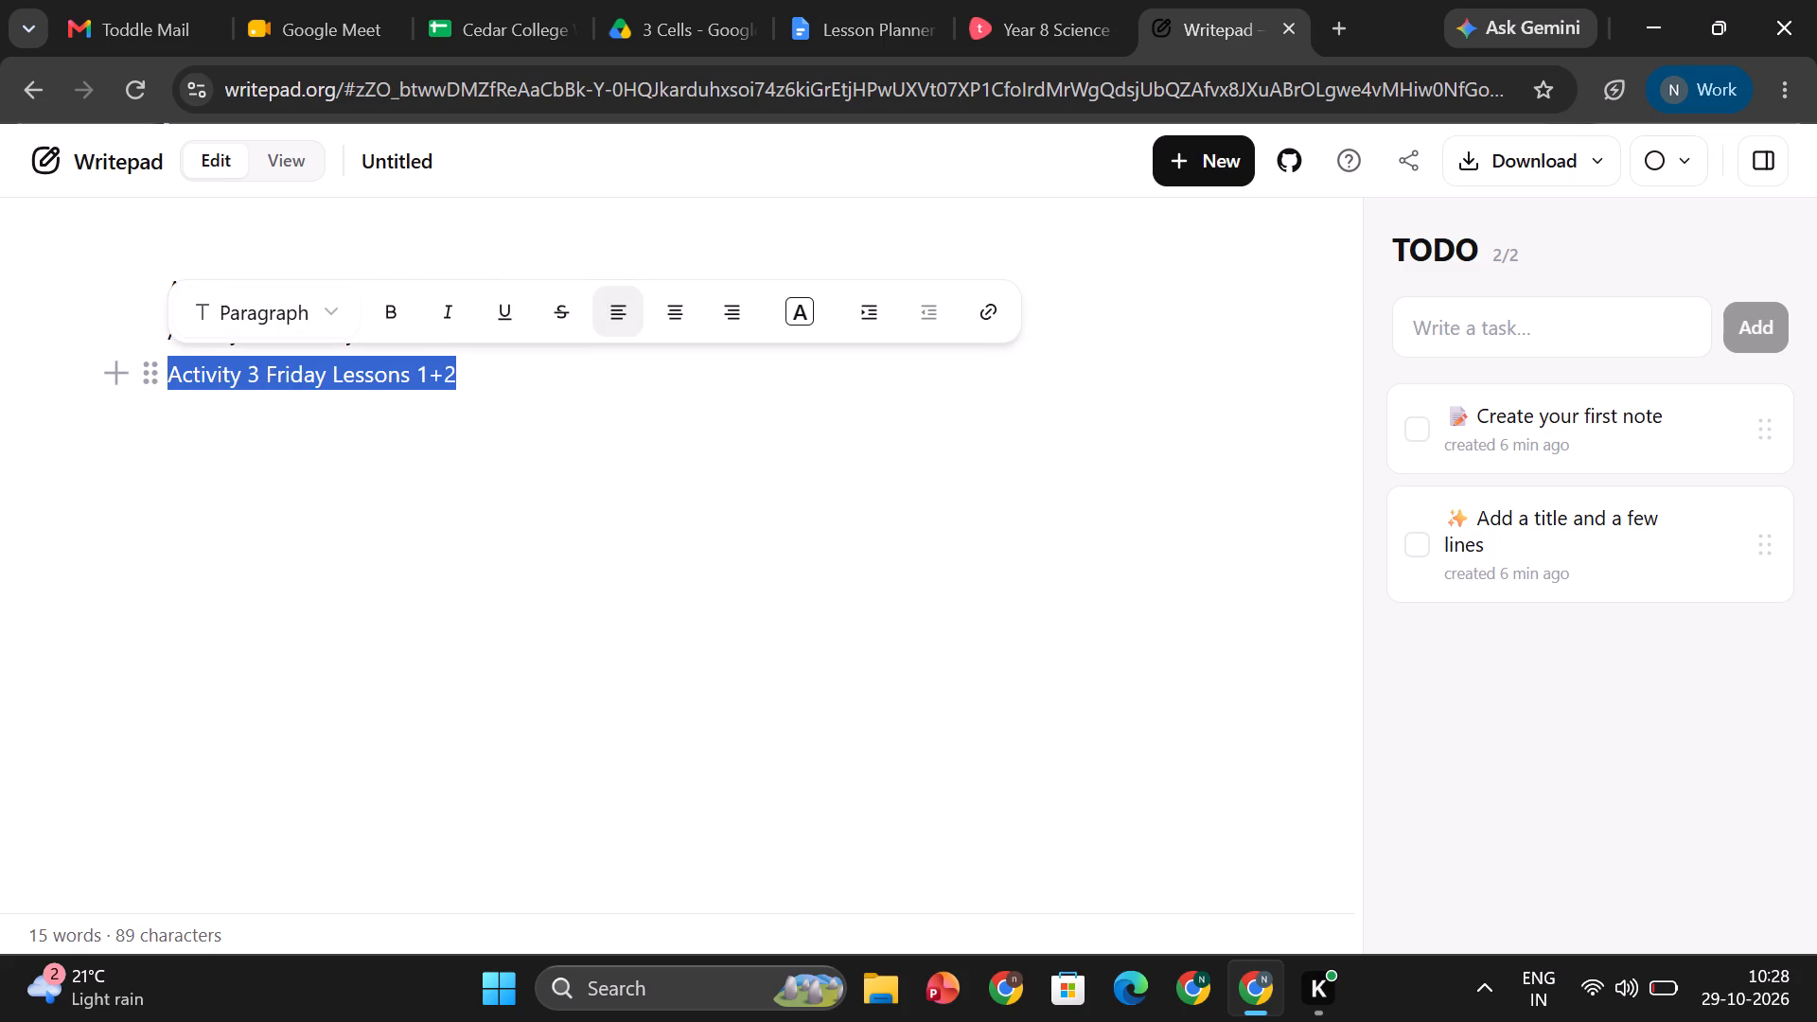
key(ctrl+c)
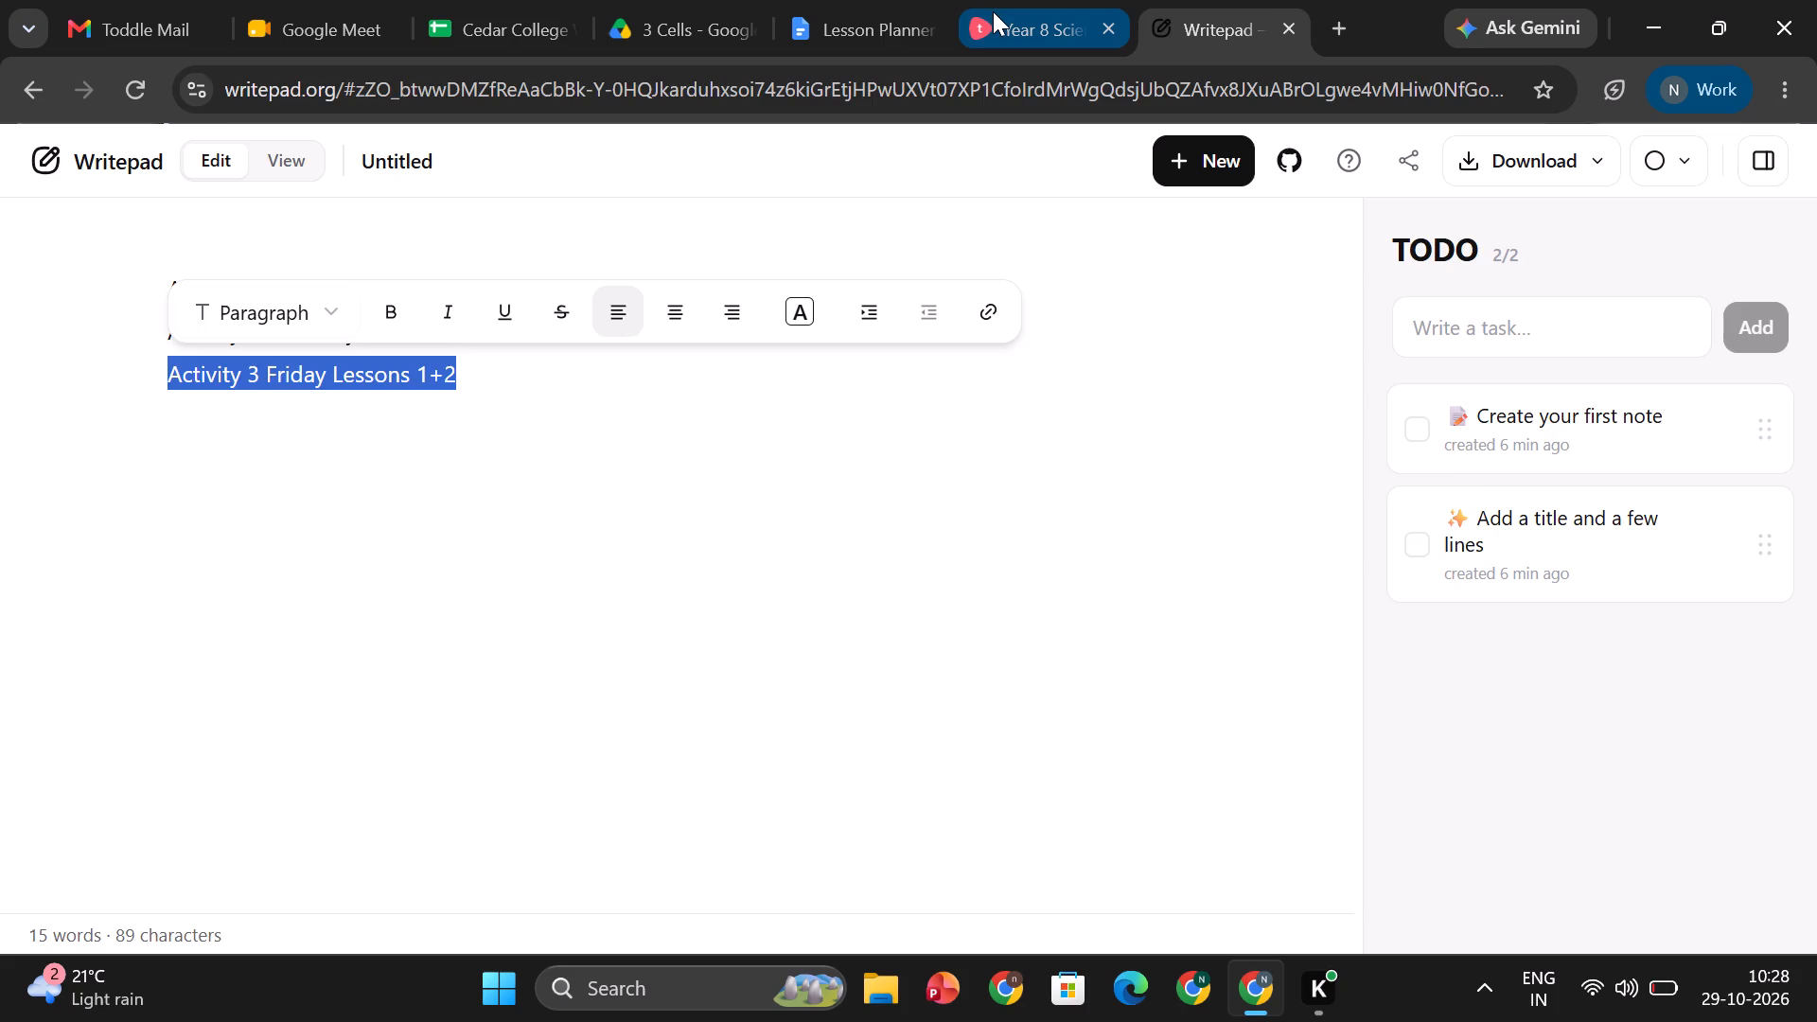
click(993, 11)
click(126, 289)
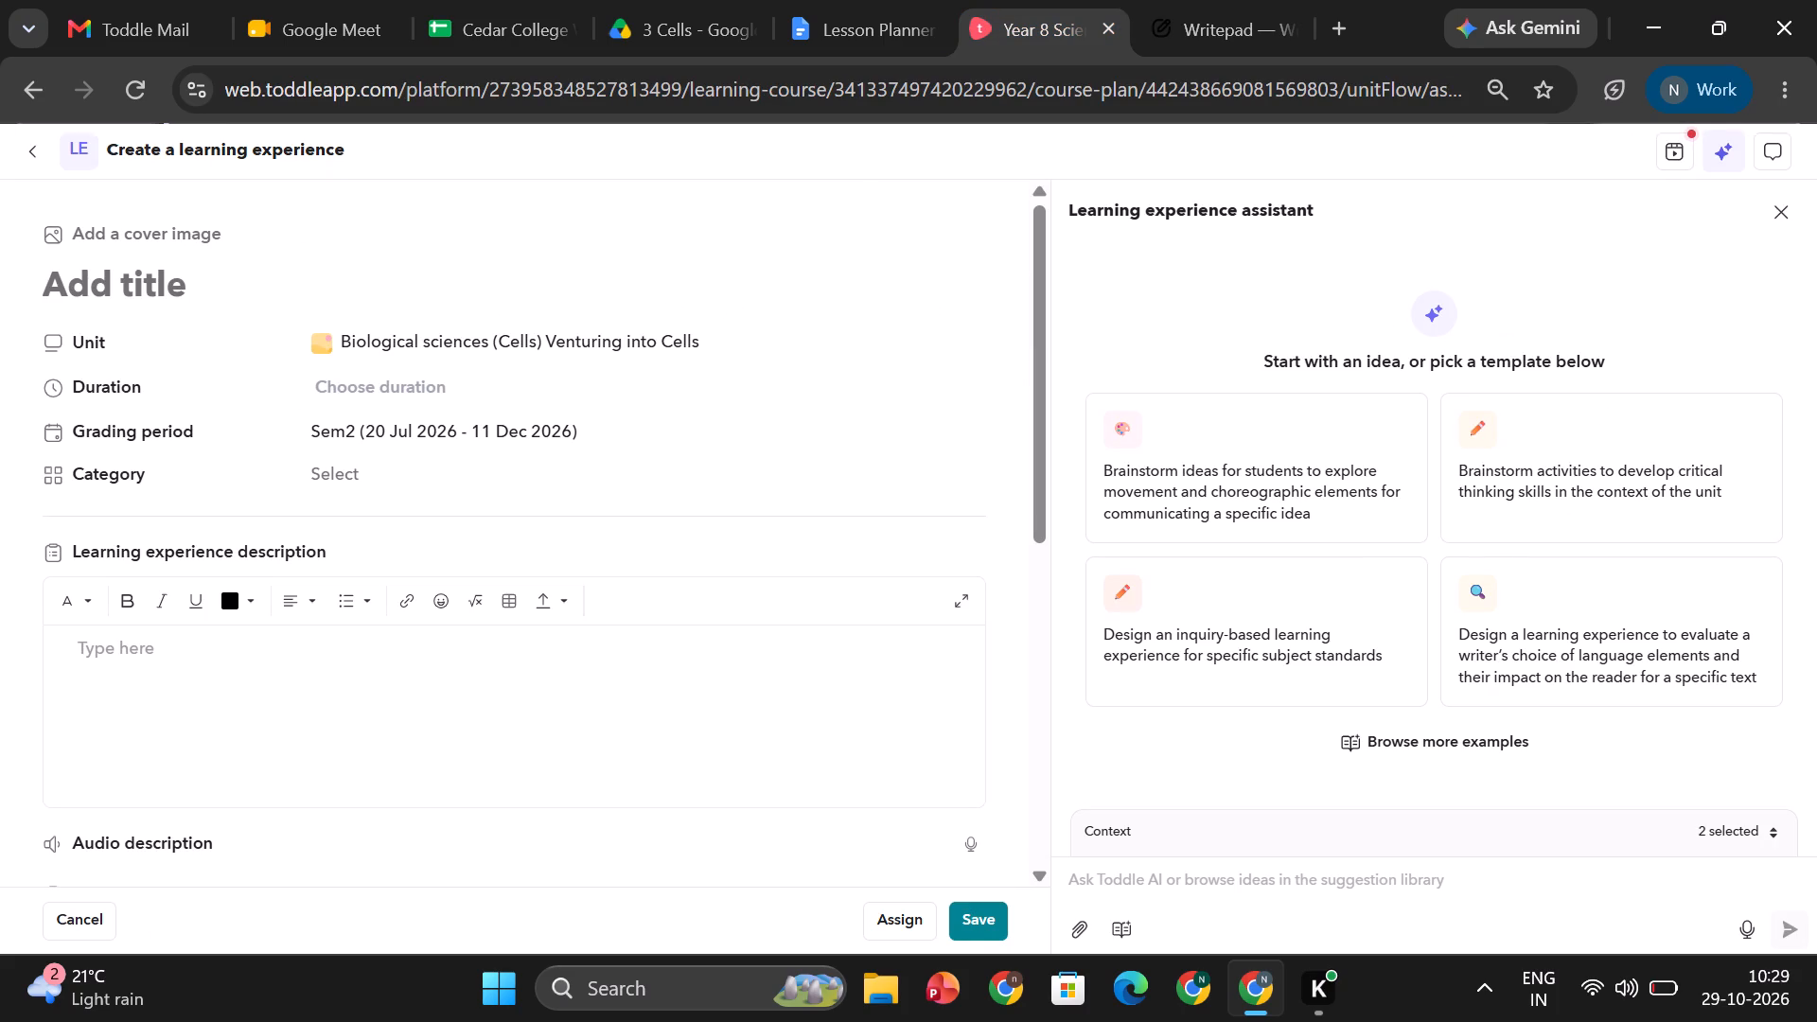
key(ctrl+v)
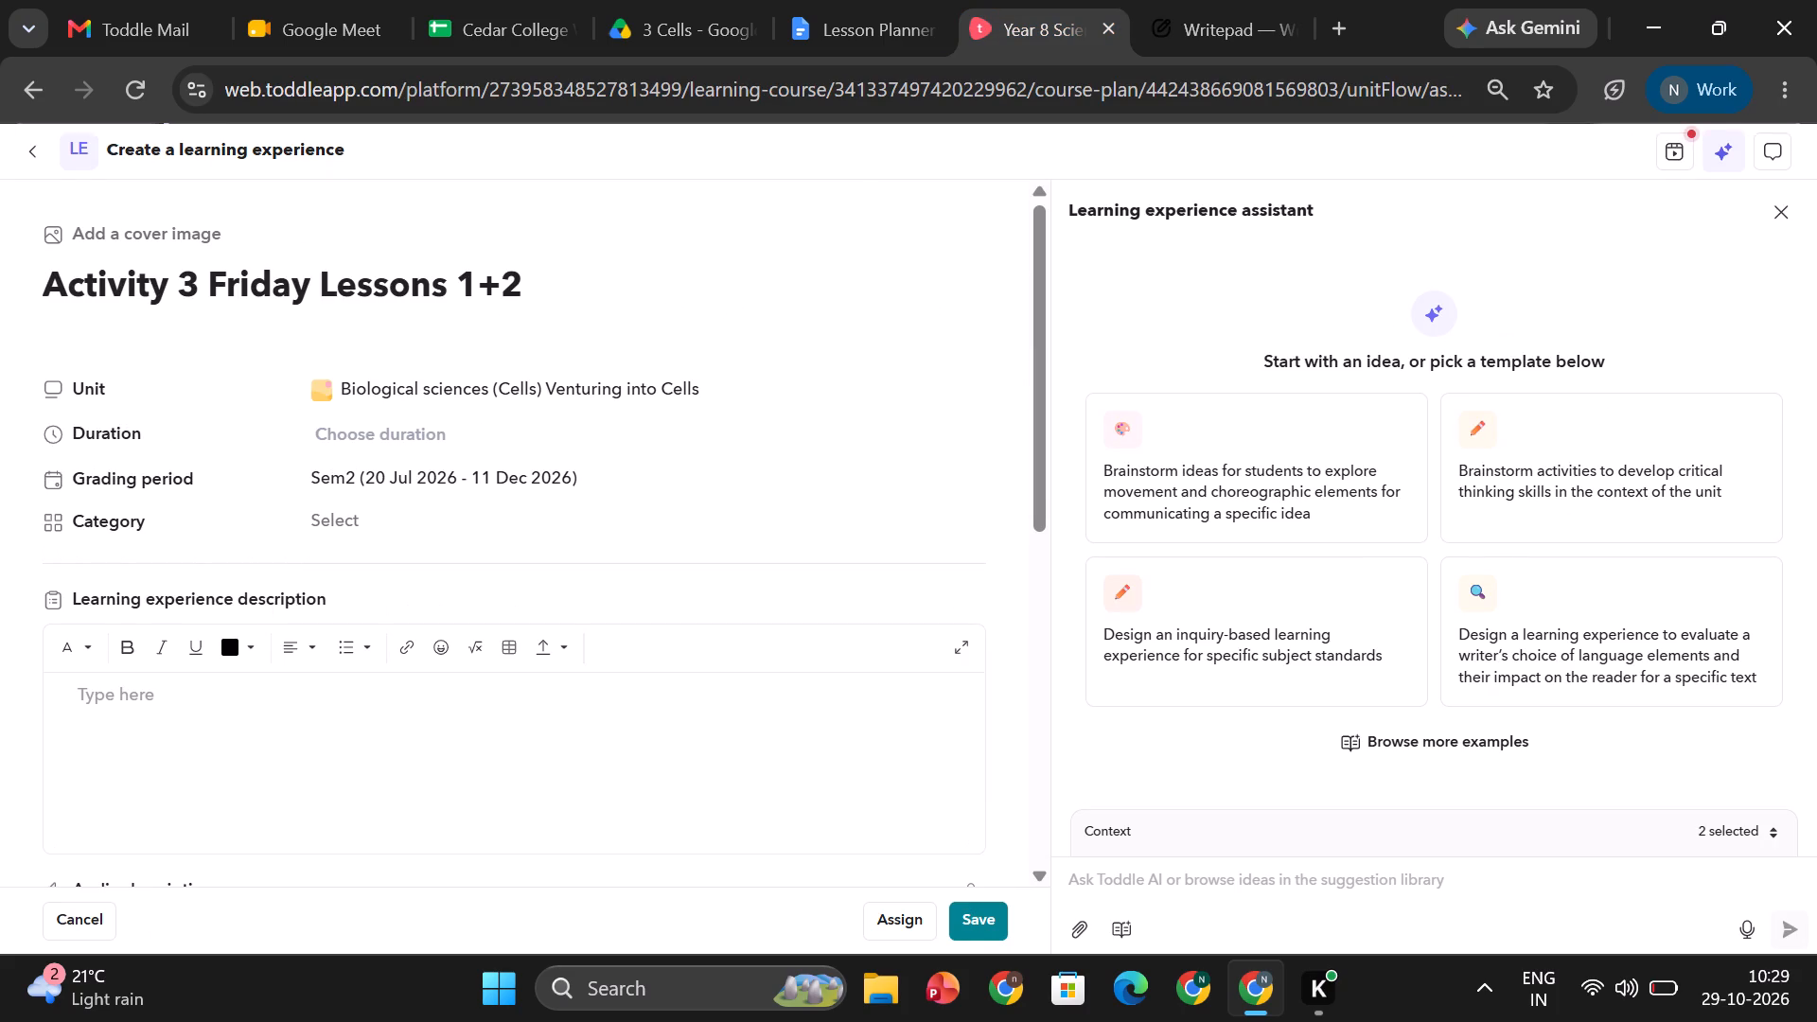
key(BackSpace)
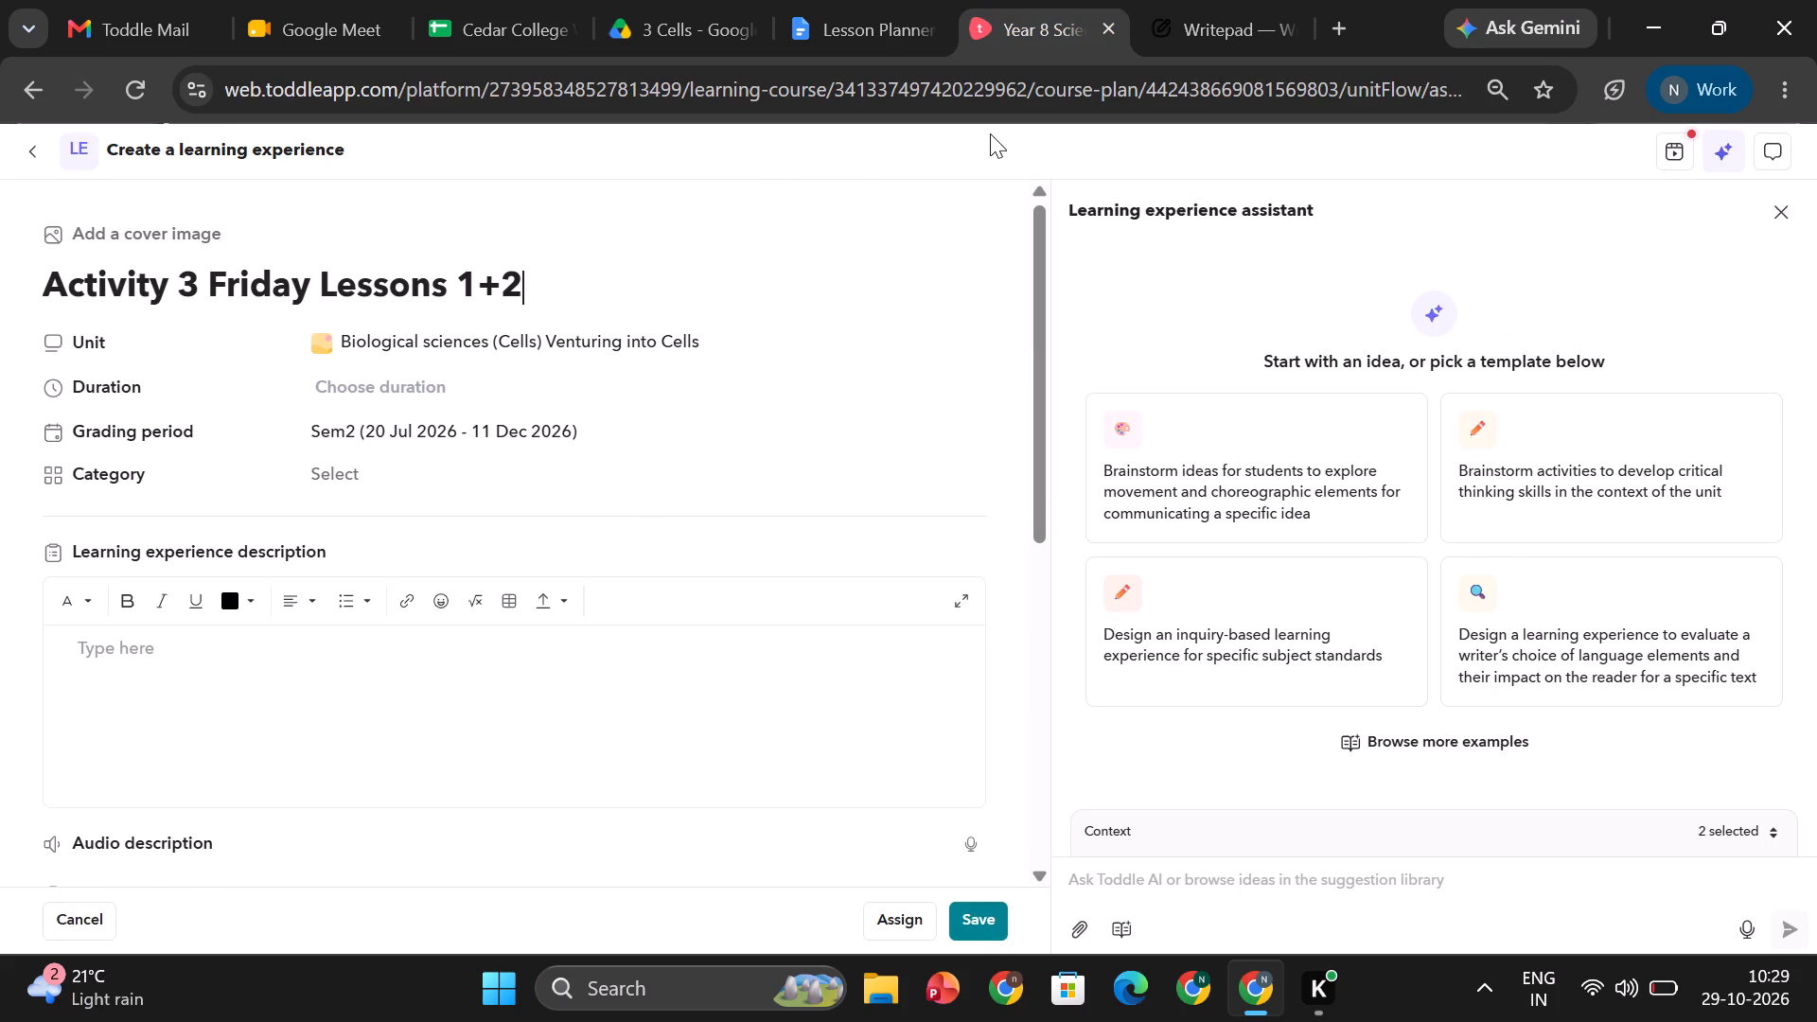
click(979, 922)
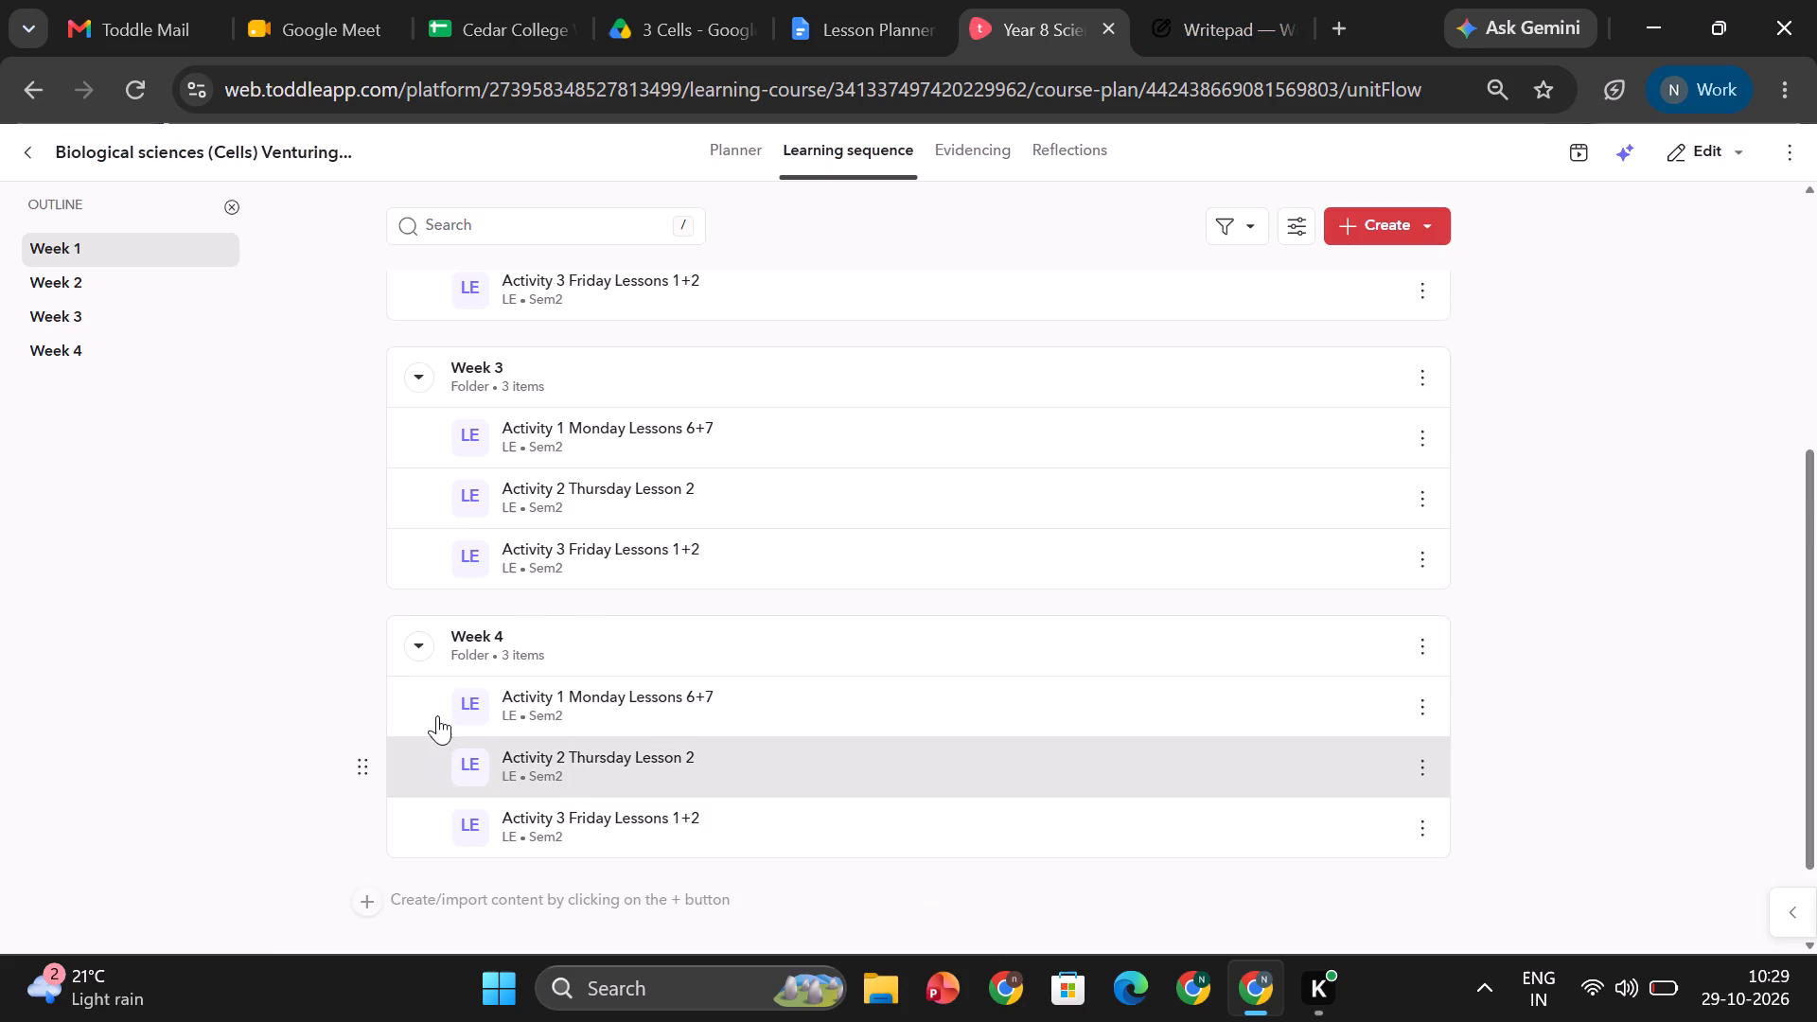
Review the Week 1 to Week 4 folders and their activities in the unit's learning sequence.
scroll(437, 715, down, 1)
scroll(437, 715, up, 4)
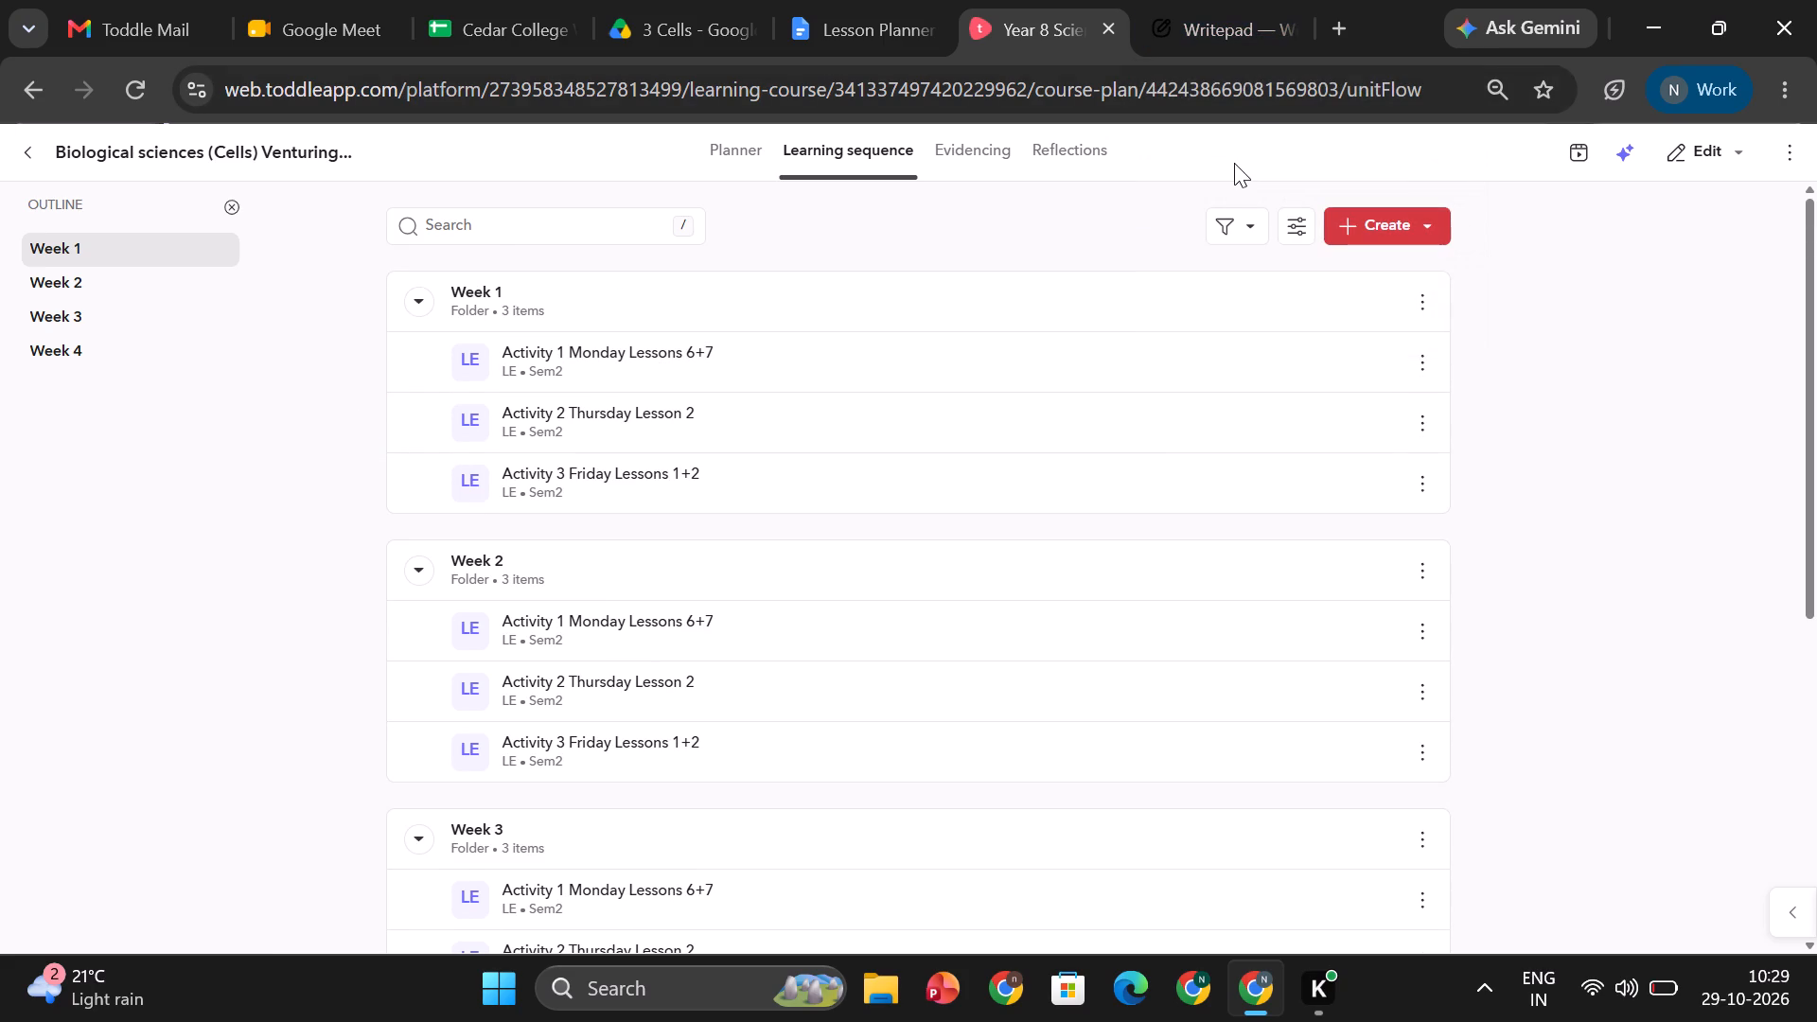
scroll(1169, 365, down, 2)
scroll(1169, 365, up, 1)
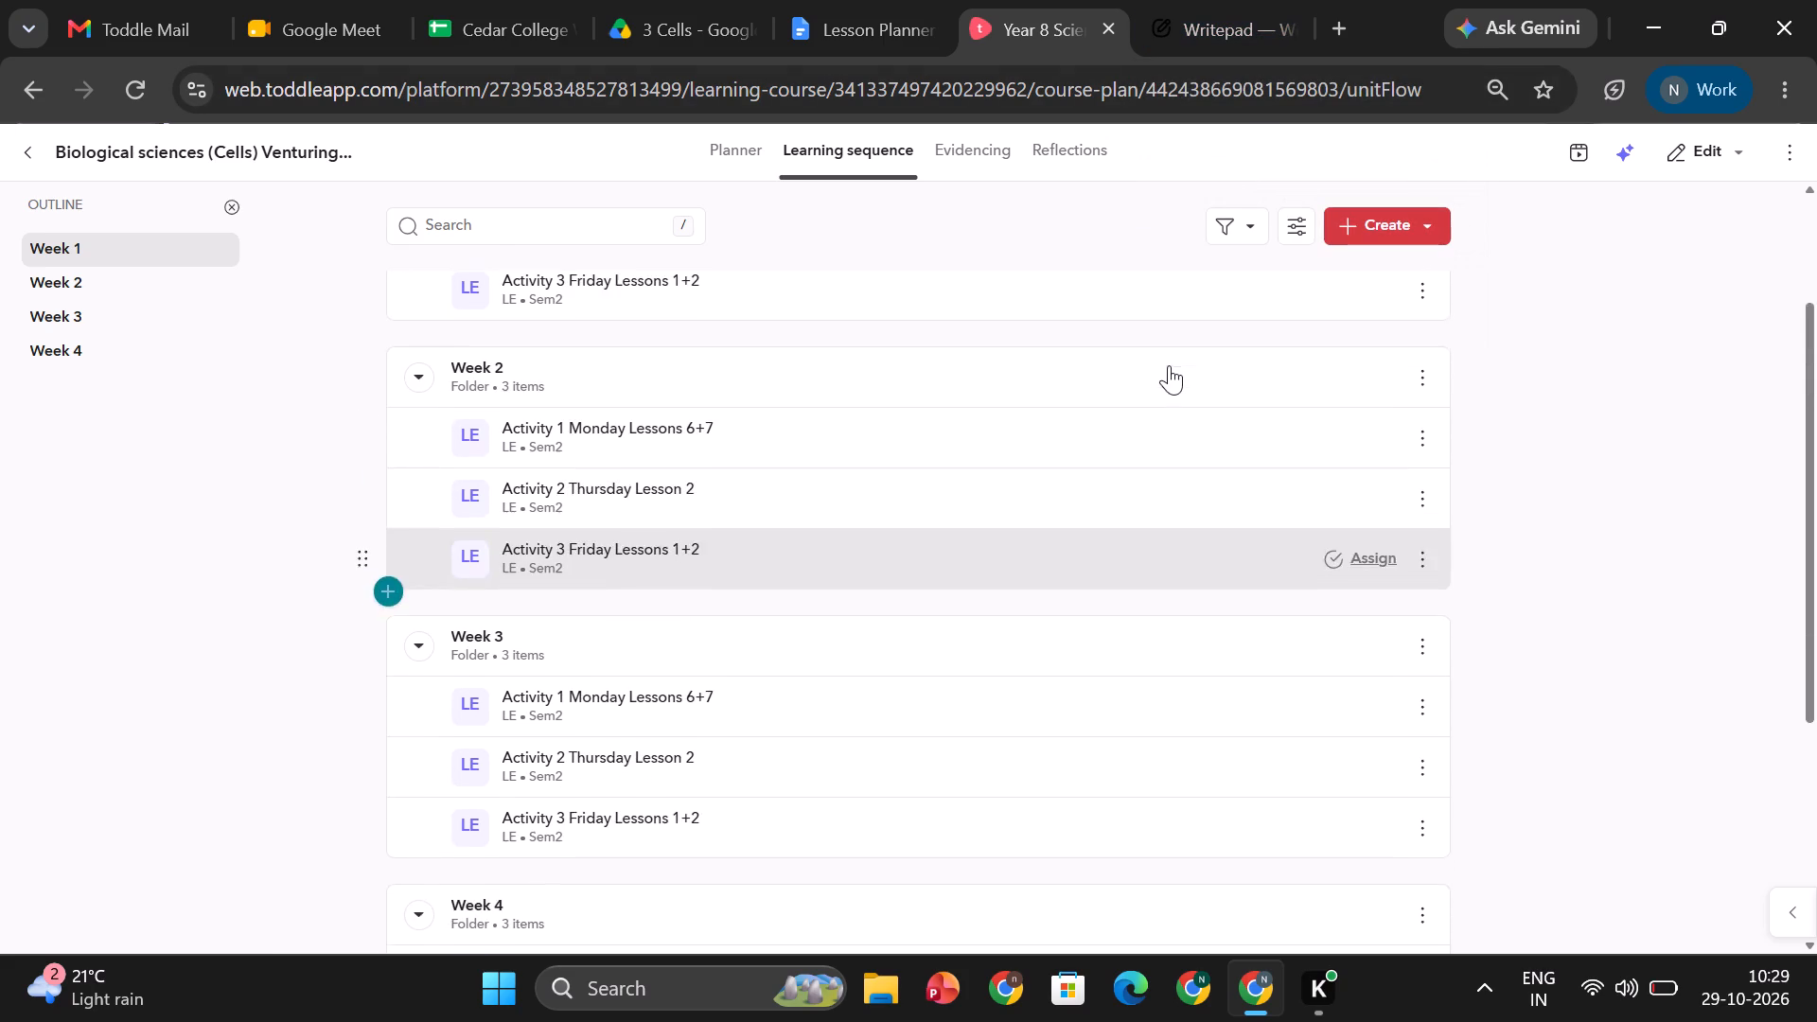
scroll(1169, 365, down, 3)
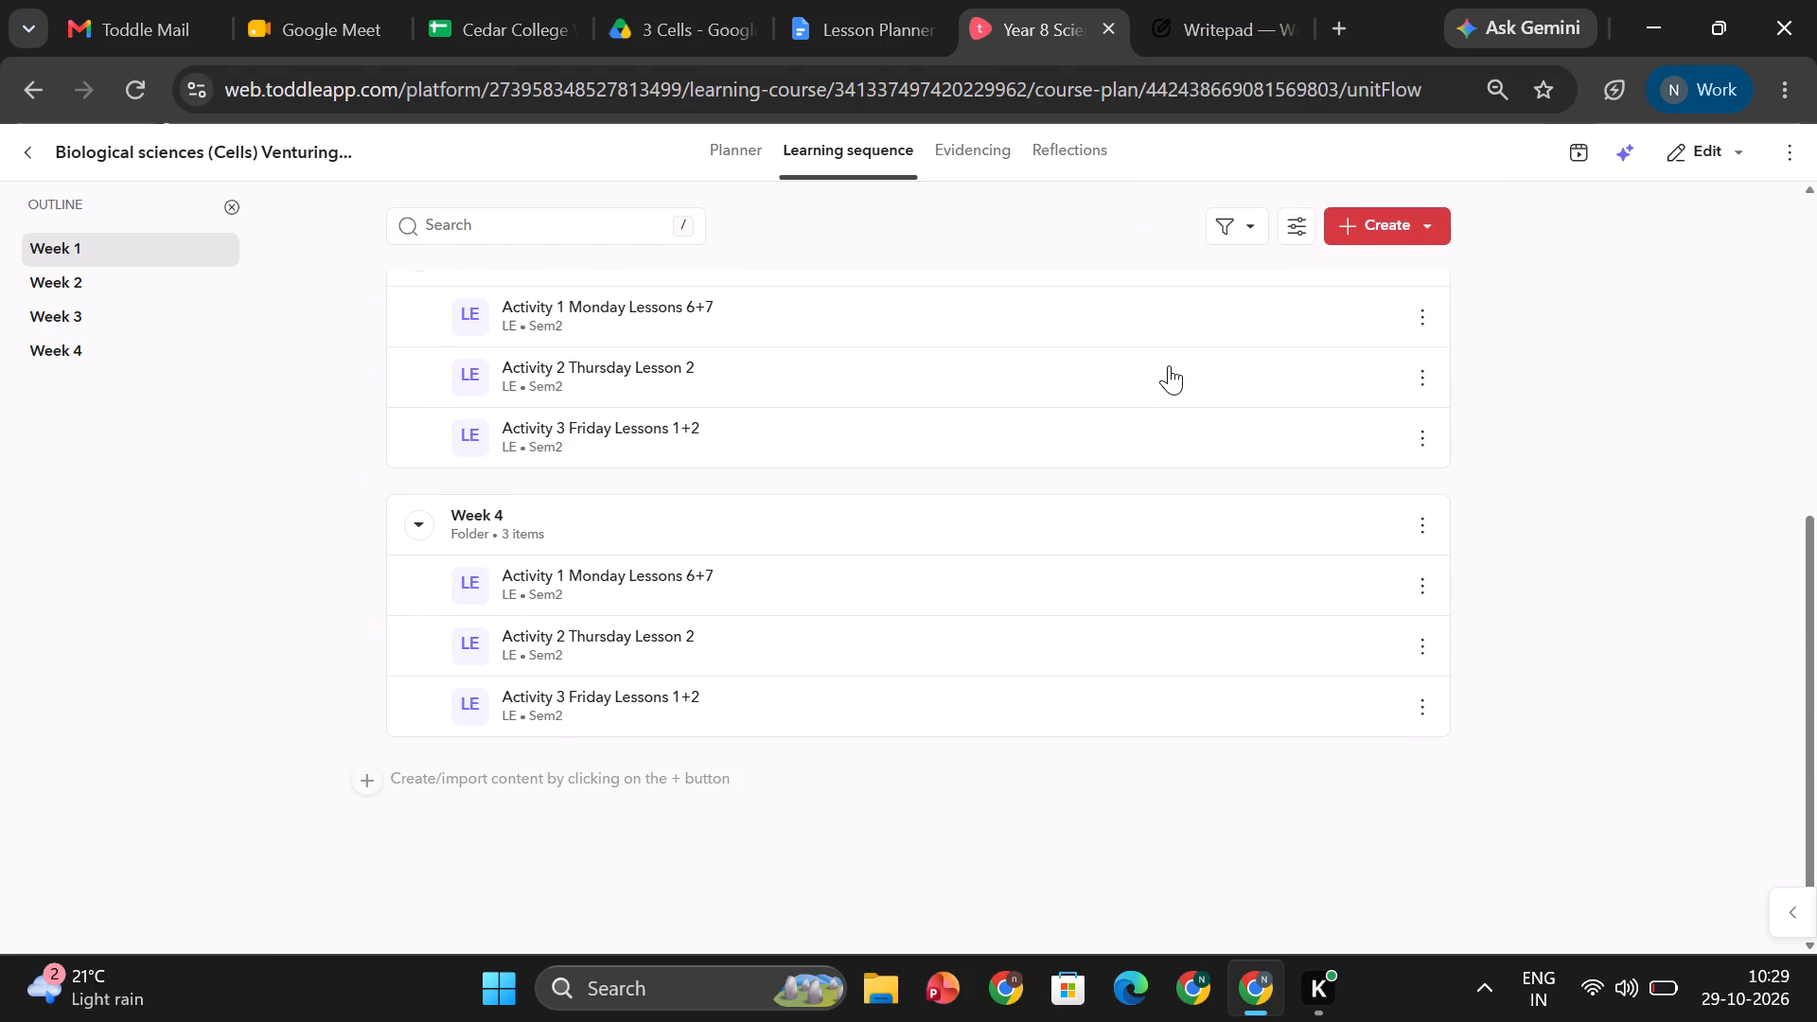
scroll(1169, 365, down, 2)
Check the activity titles in Writepad against the activities in the Week 1 to Week 4 folders in Toddle.
click(1167, 11)
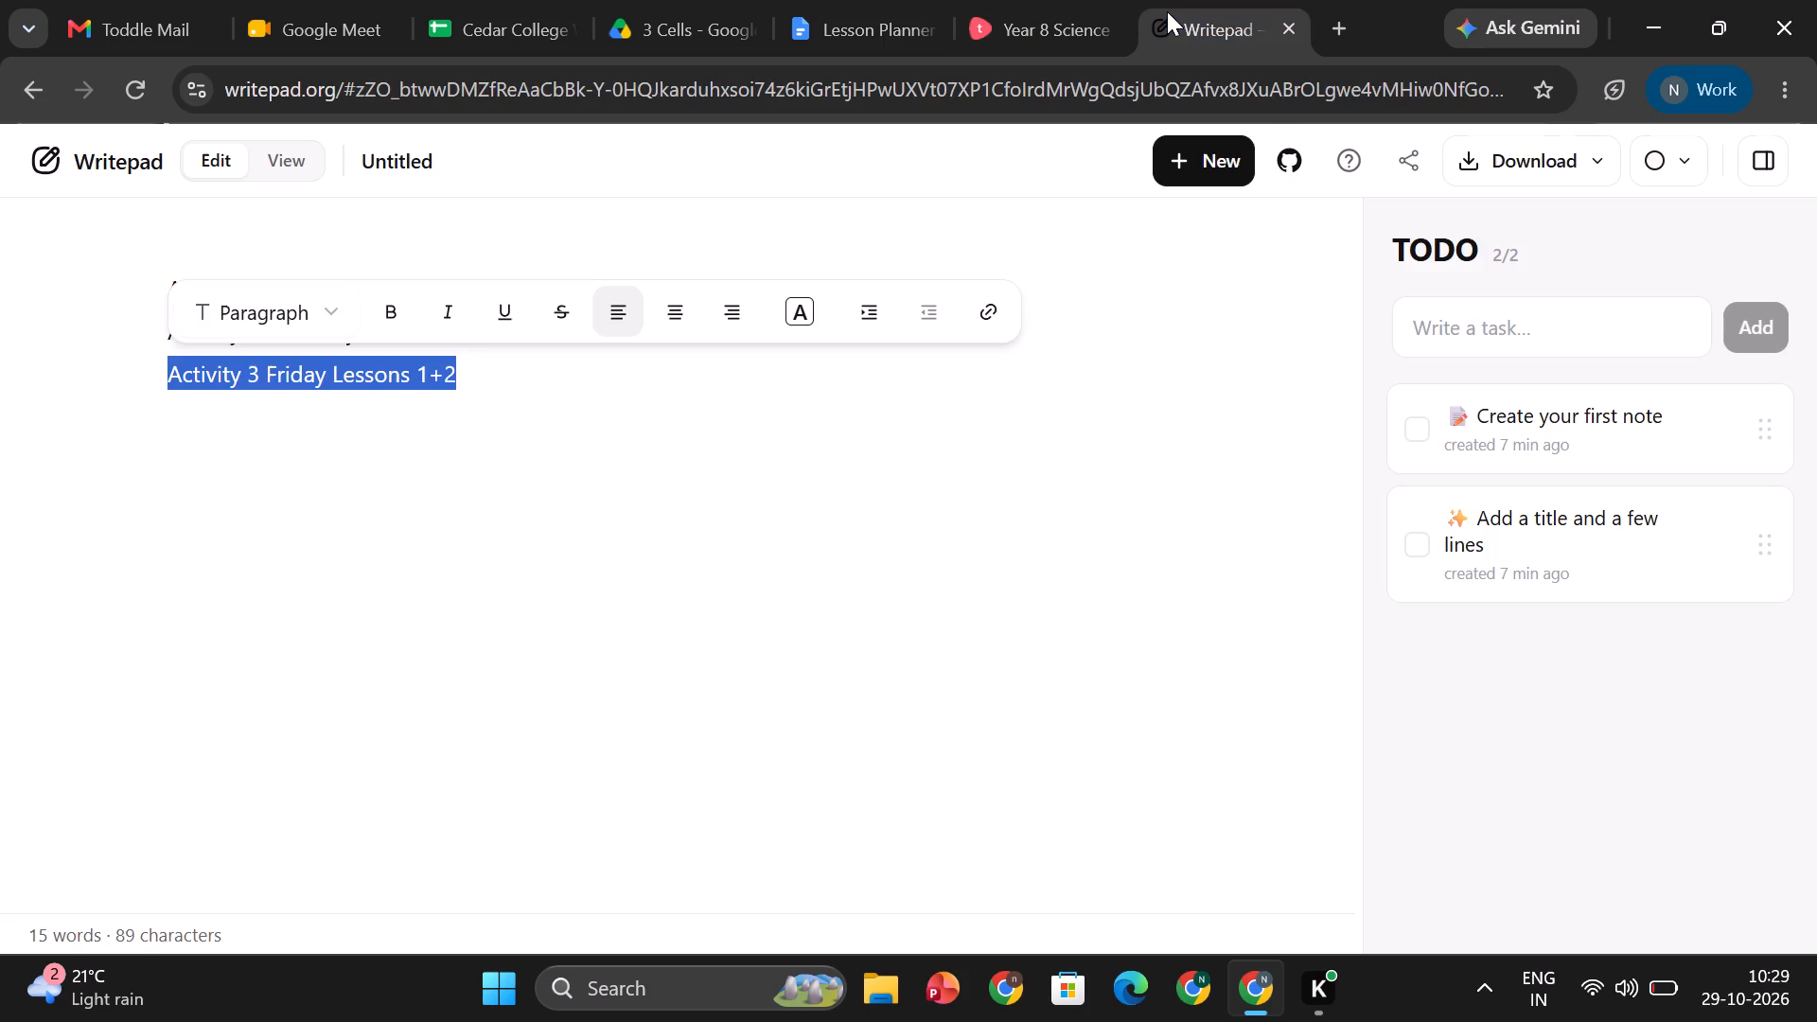
click(784, 505)
click(1034, 9)
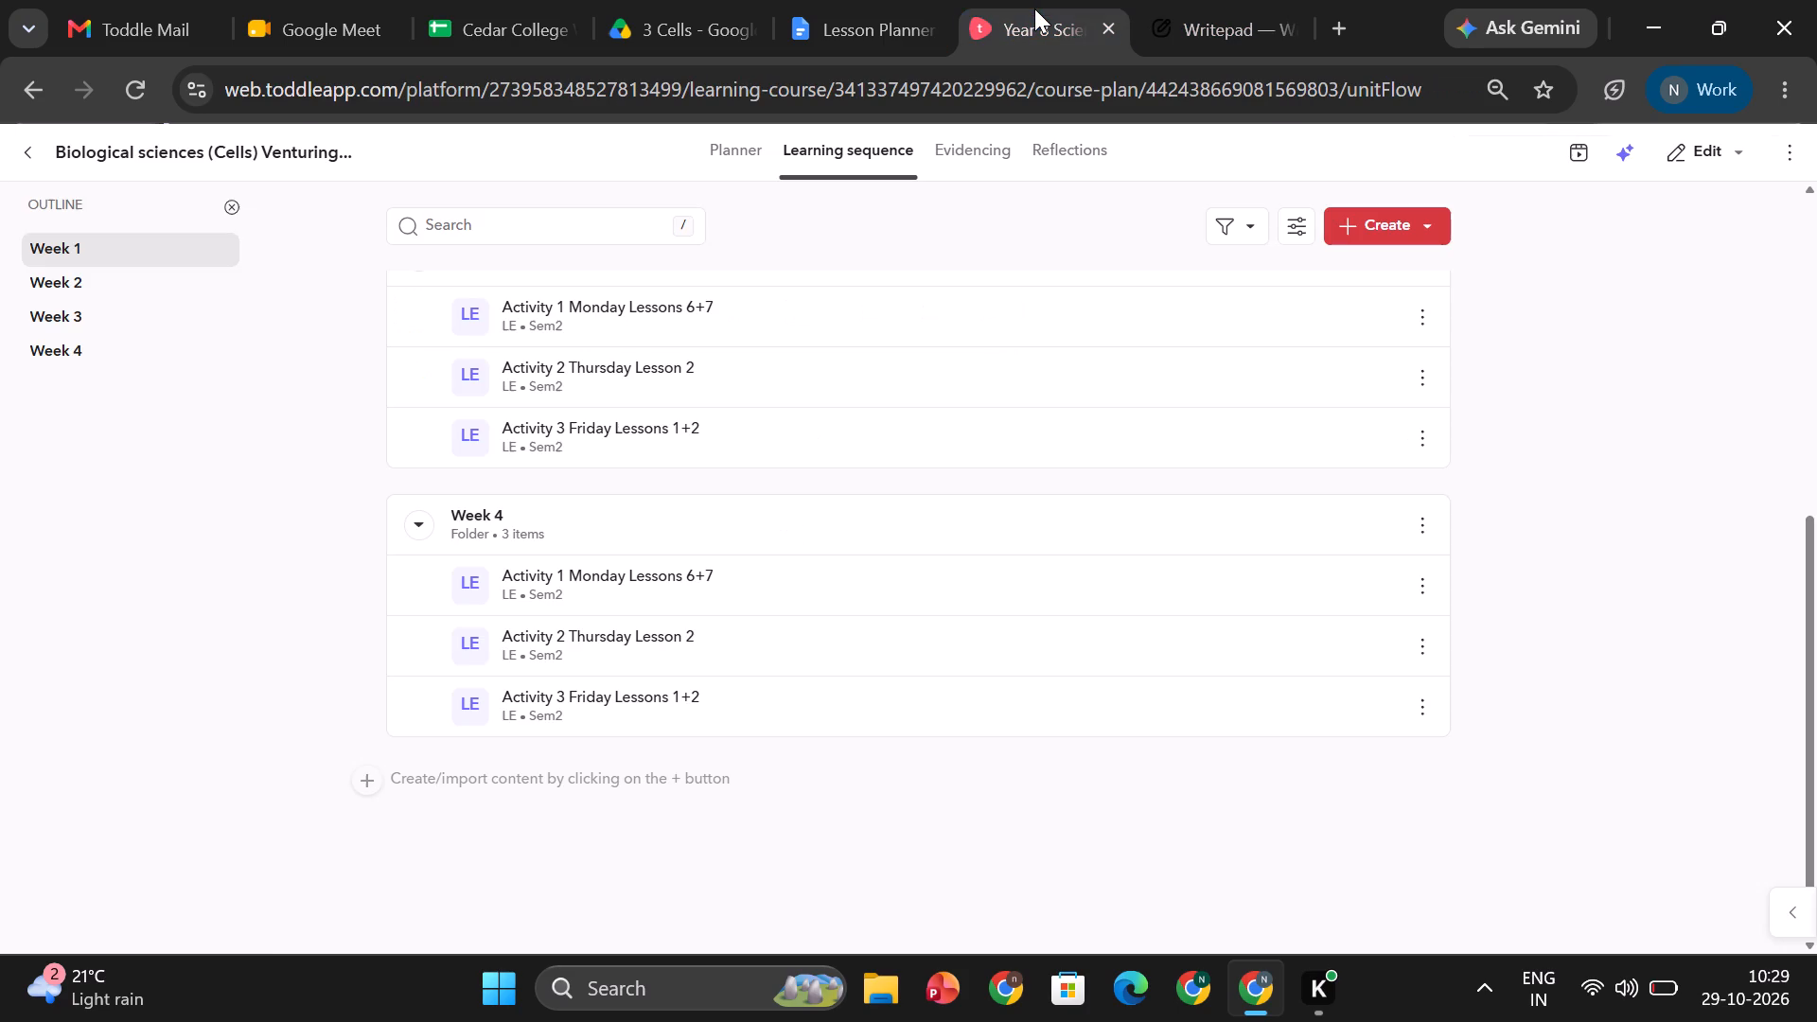
scroll(843, 616, up, 4)
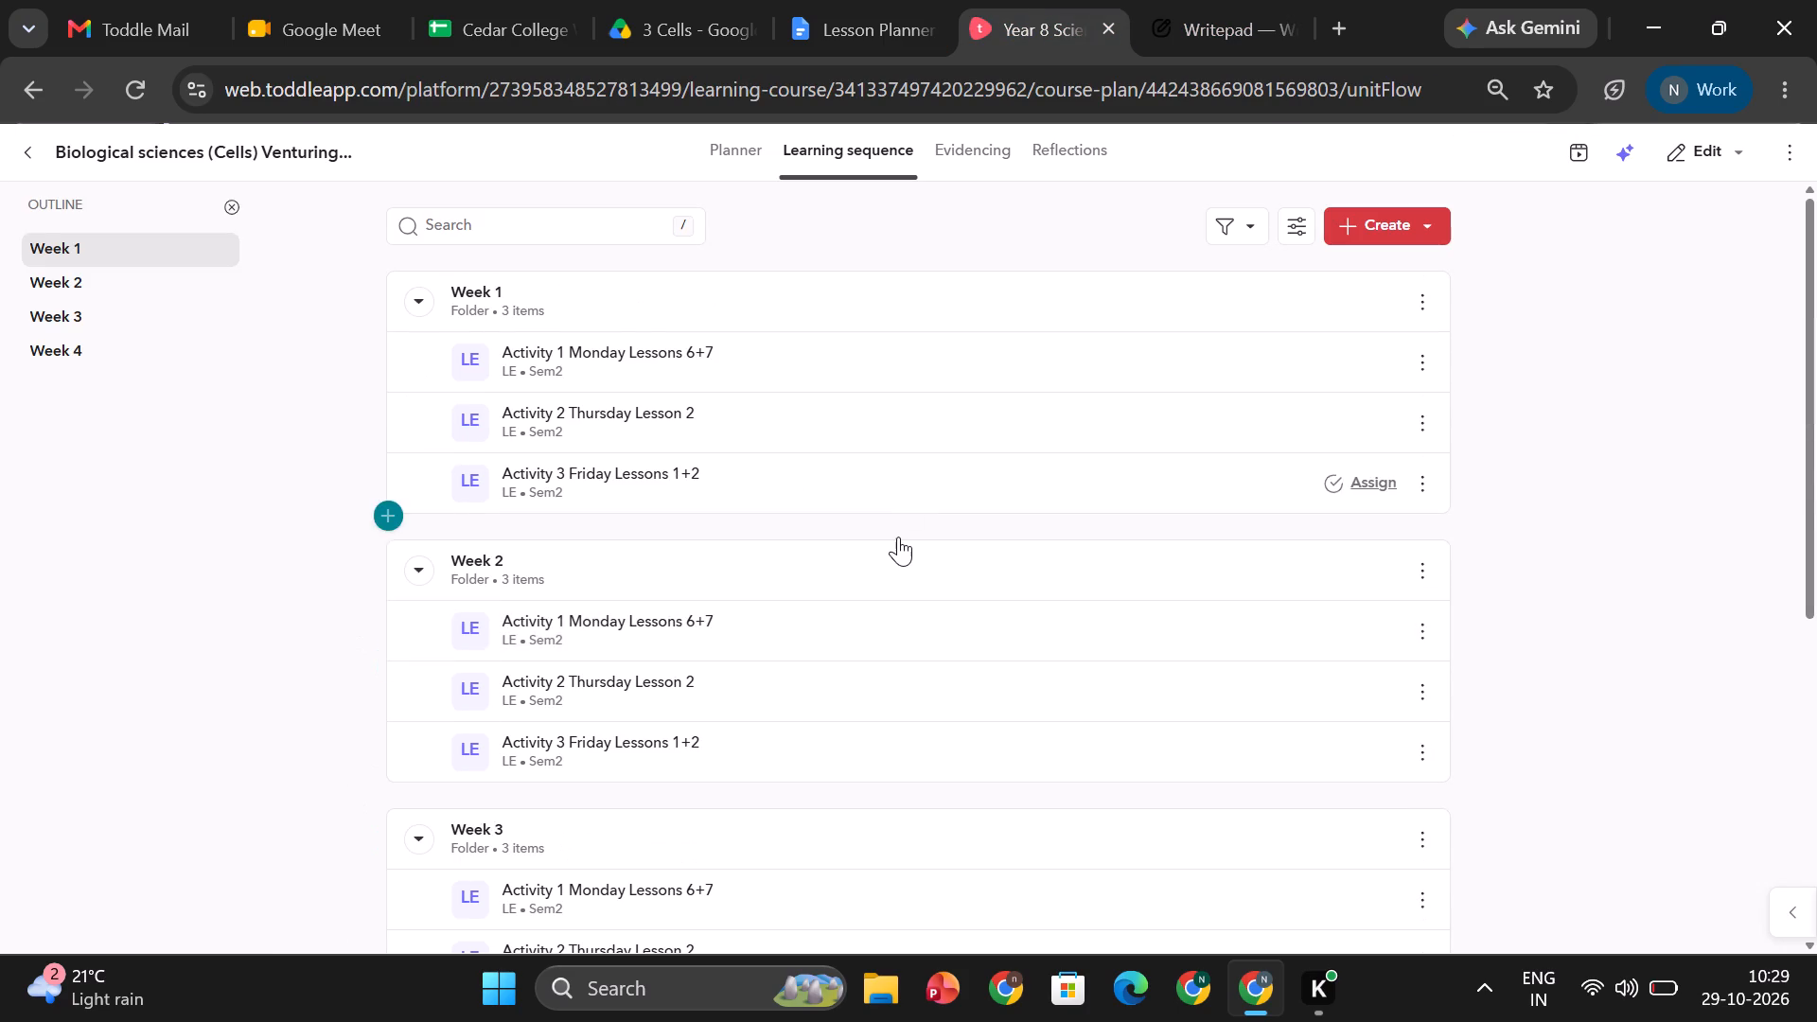
scroll(898, 537, down, 4)
scroll(898, 537, up, 2)
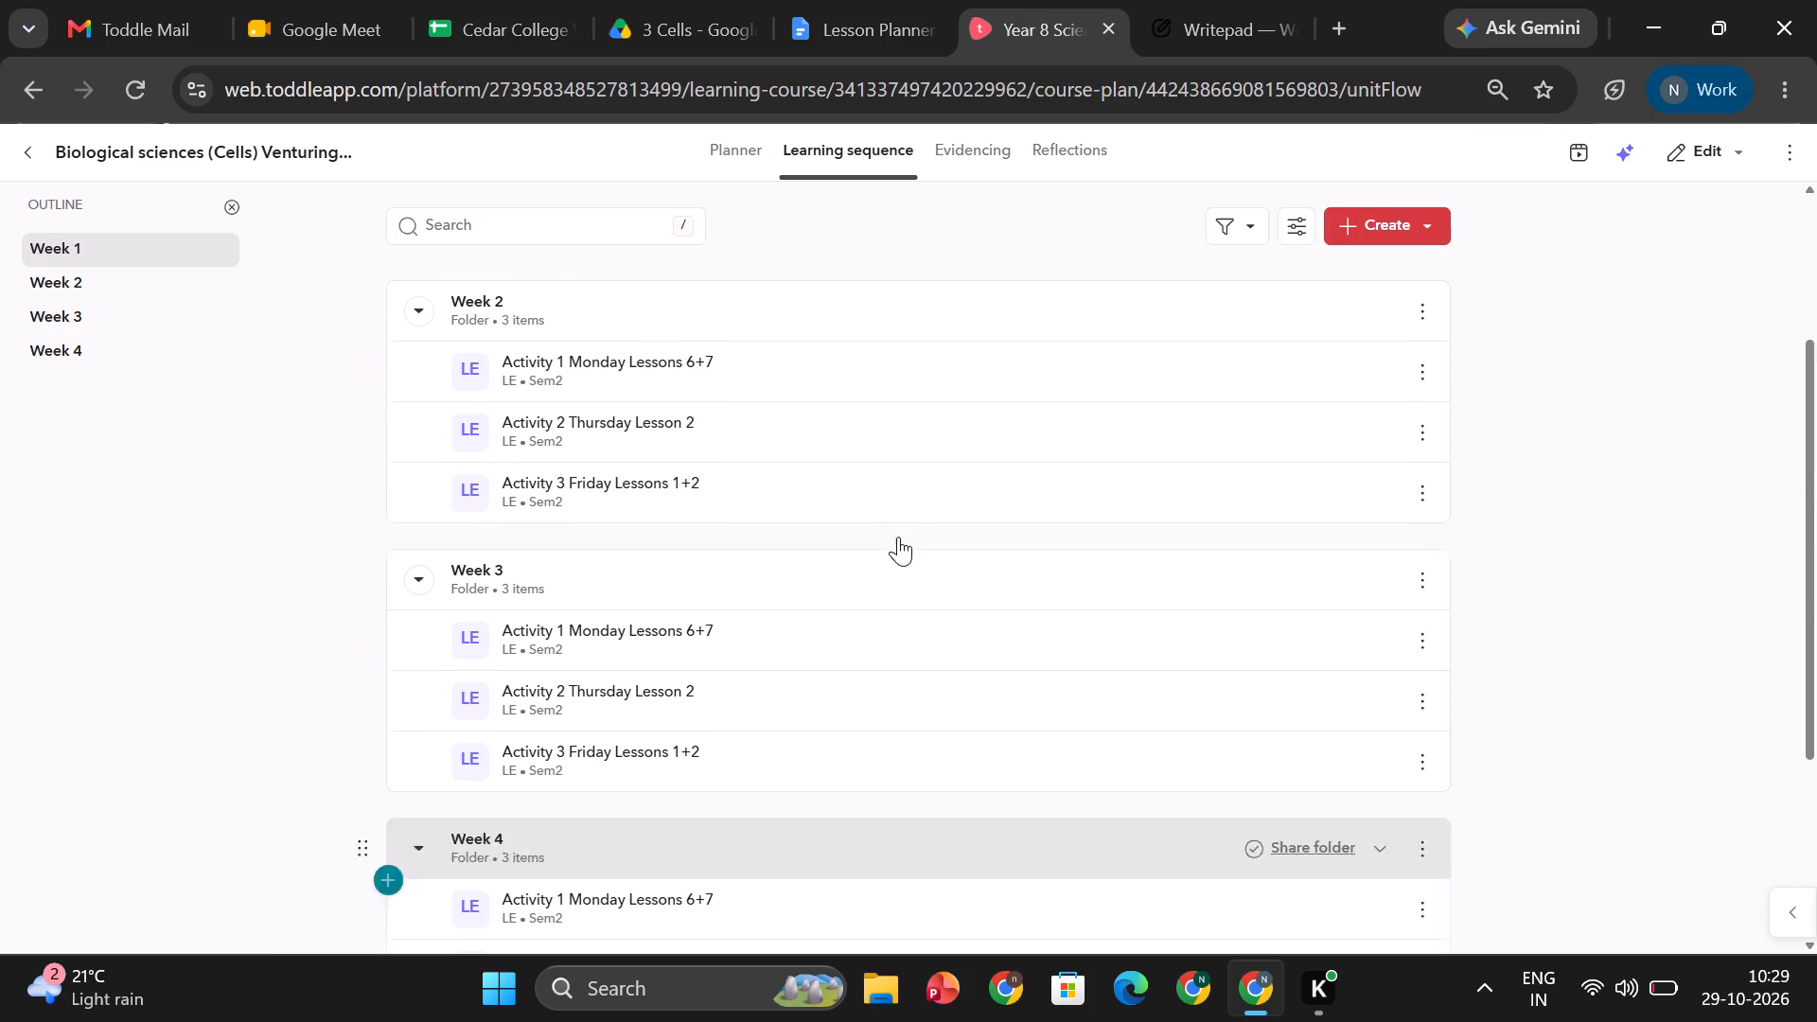
click(1200, 6)
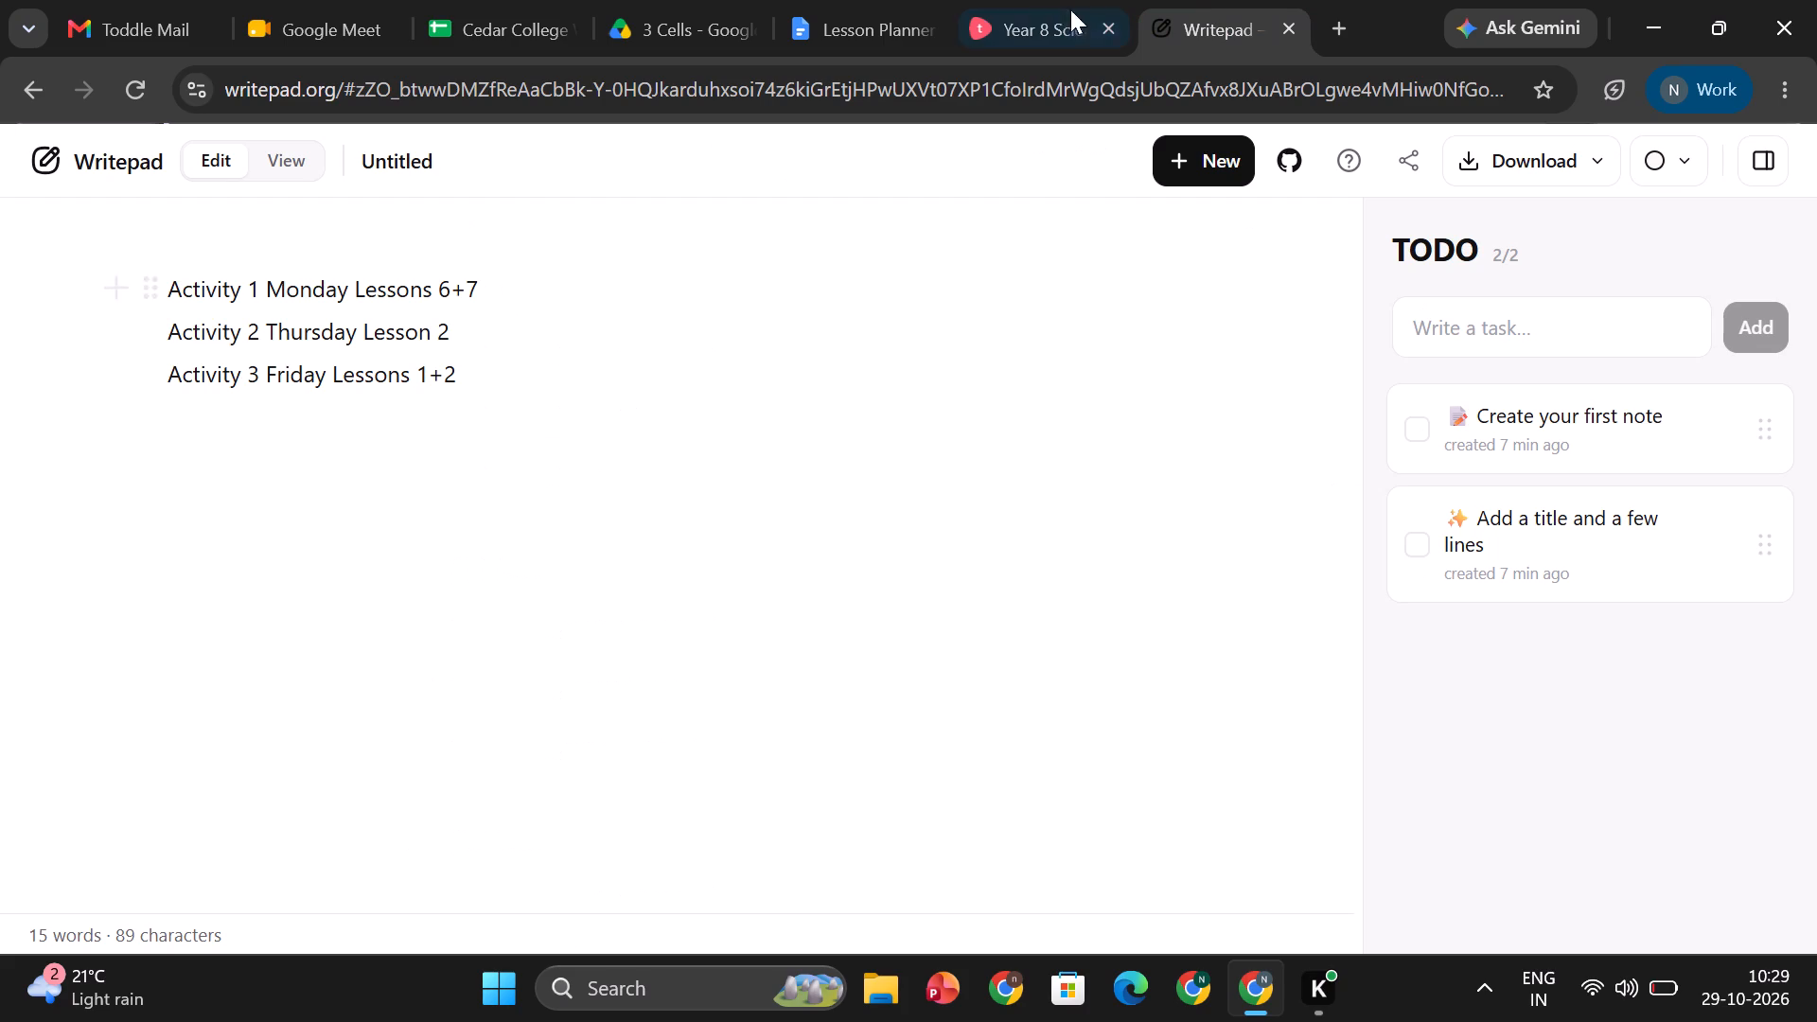
click(1012, 14)
scroll(618, 693, up, 1)
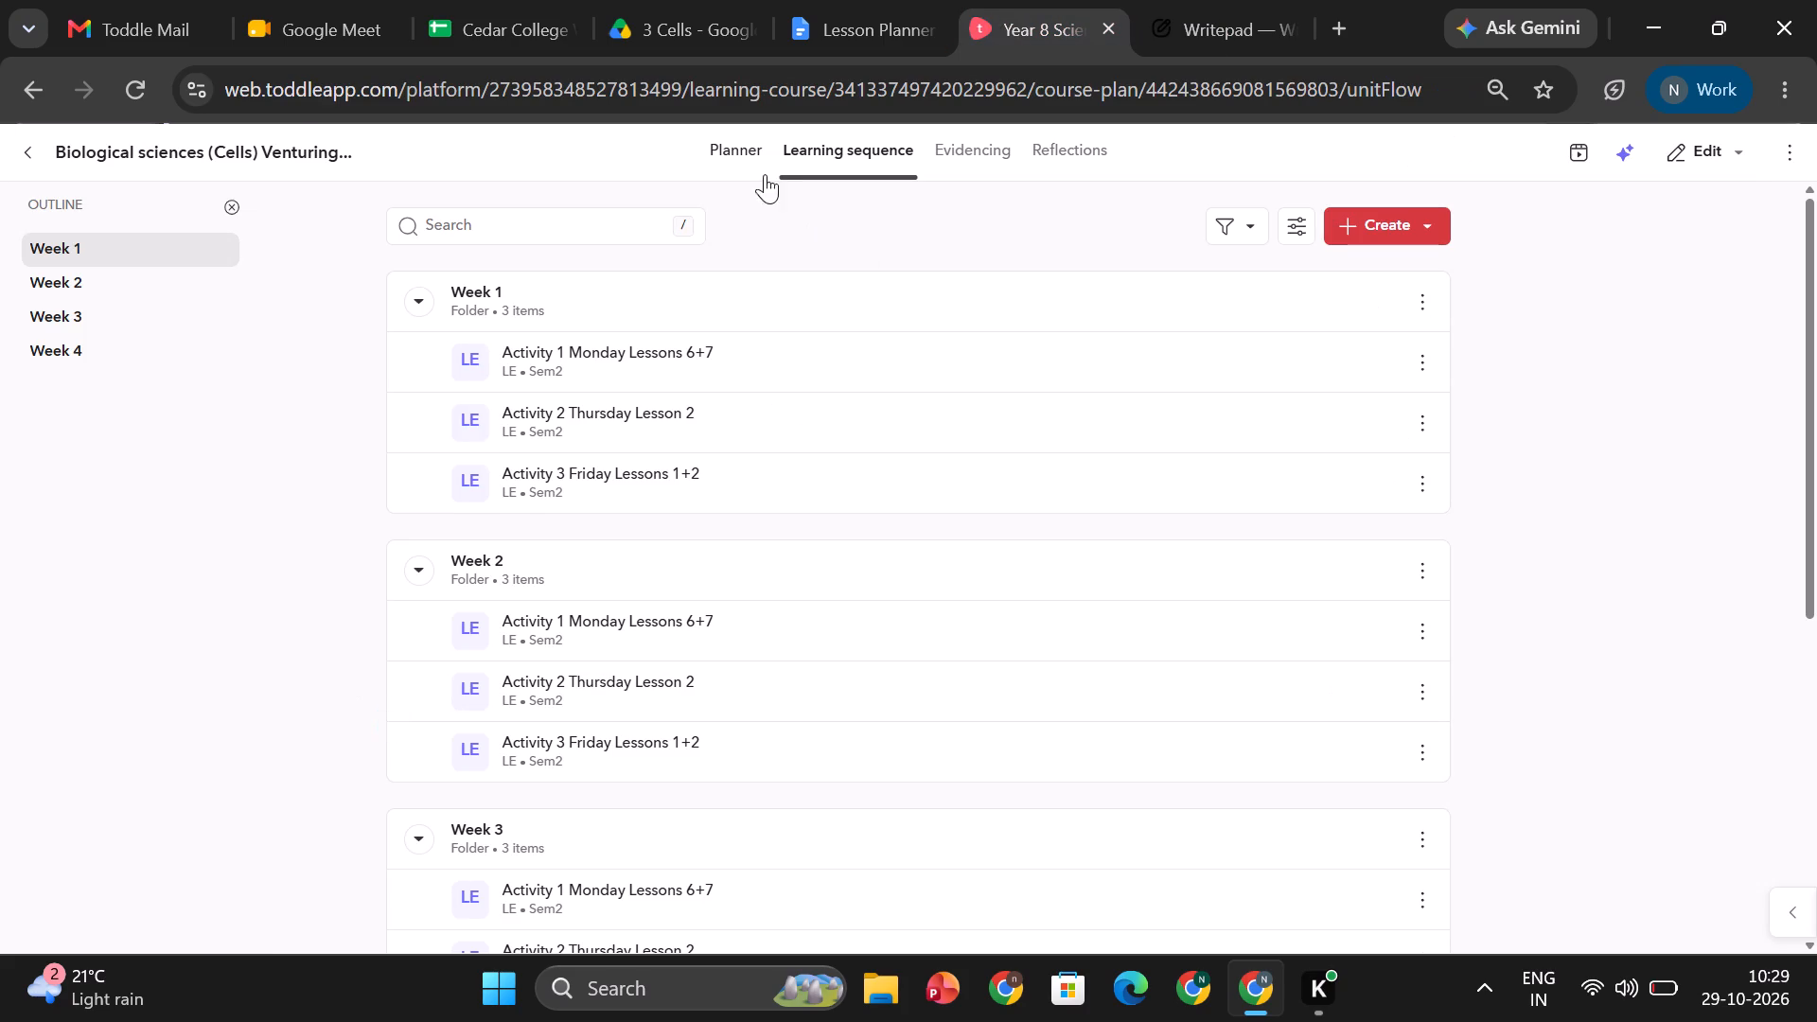
scroll(762, 188, up, 2)
scroll(762, 188, down, 5)
scroll(762, 188, up, 4)
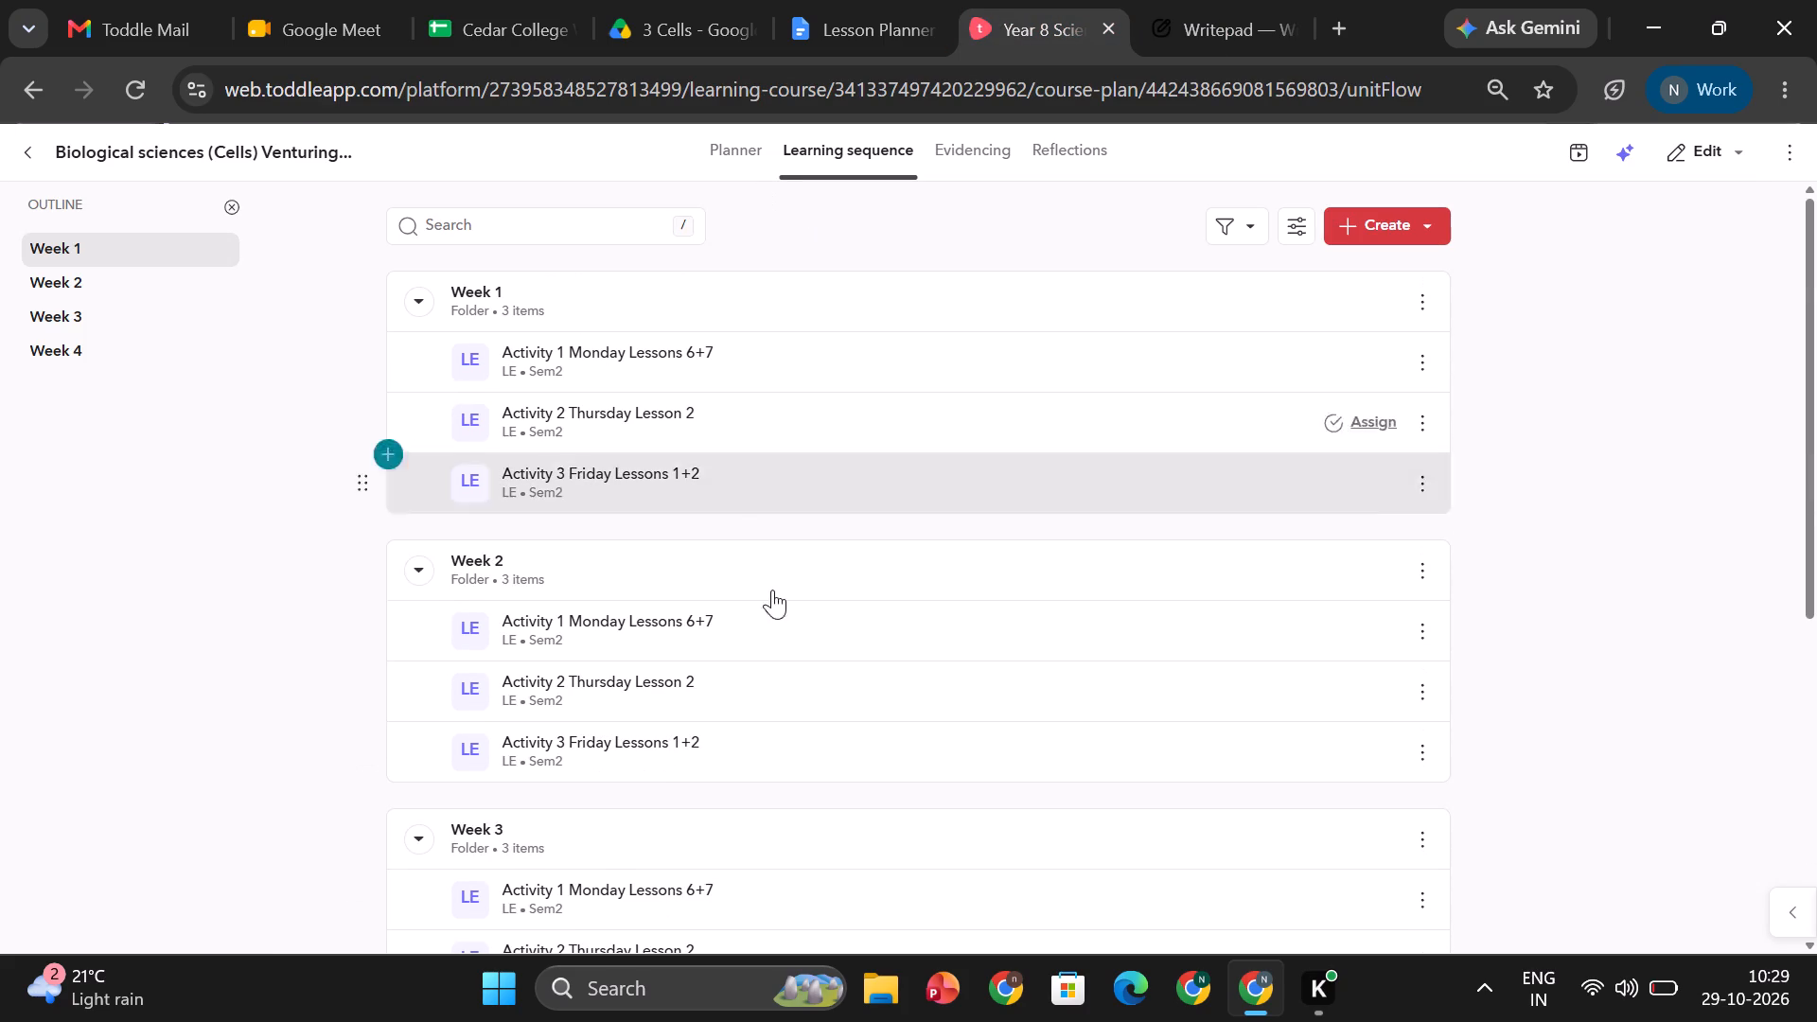
scroll(1553, 586, up, 1)
scroll(1553, 586, down, 2)
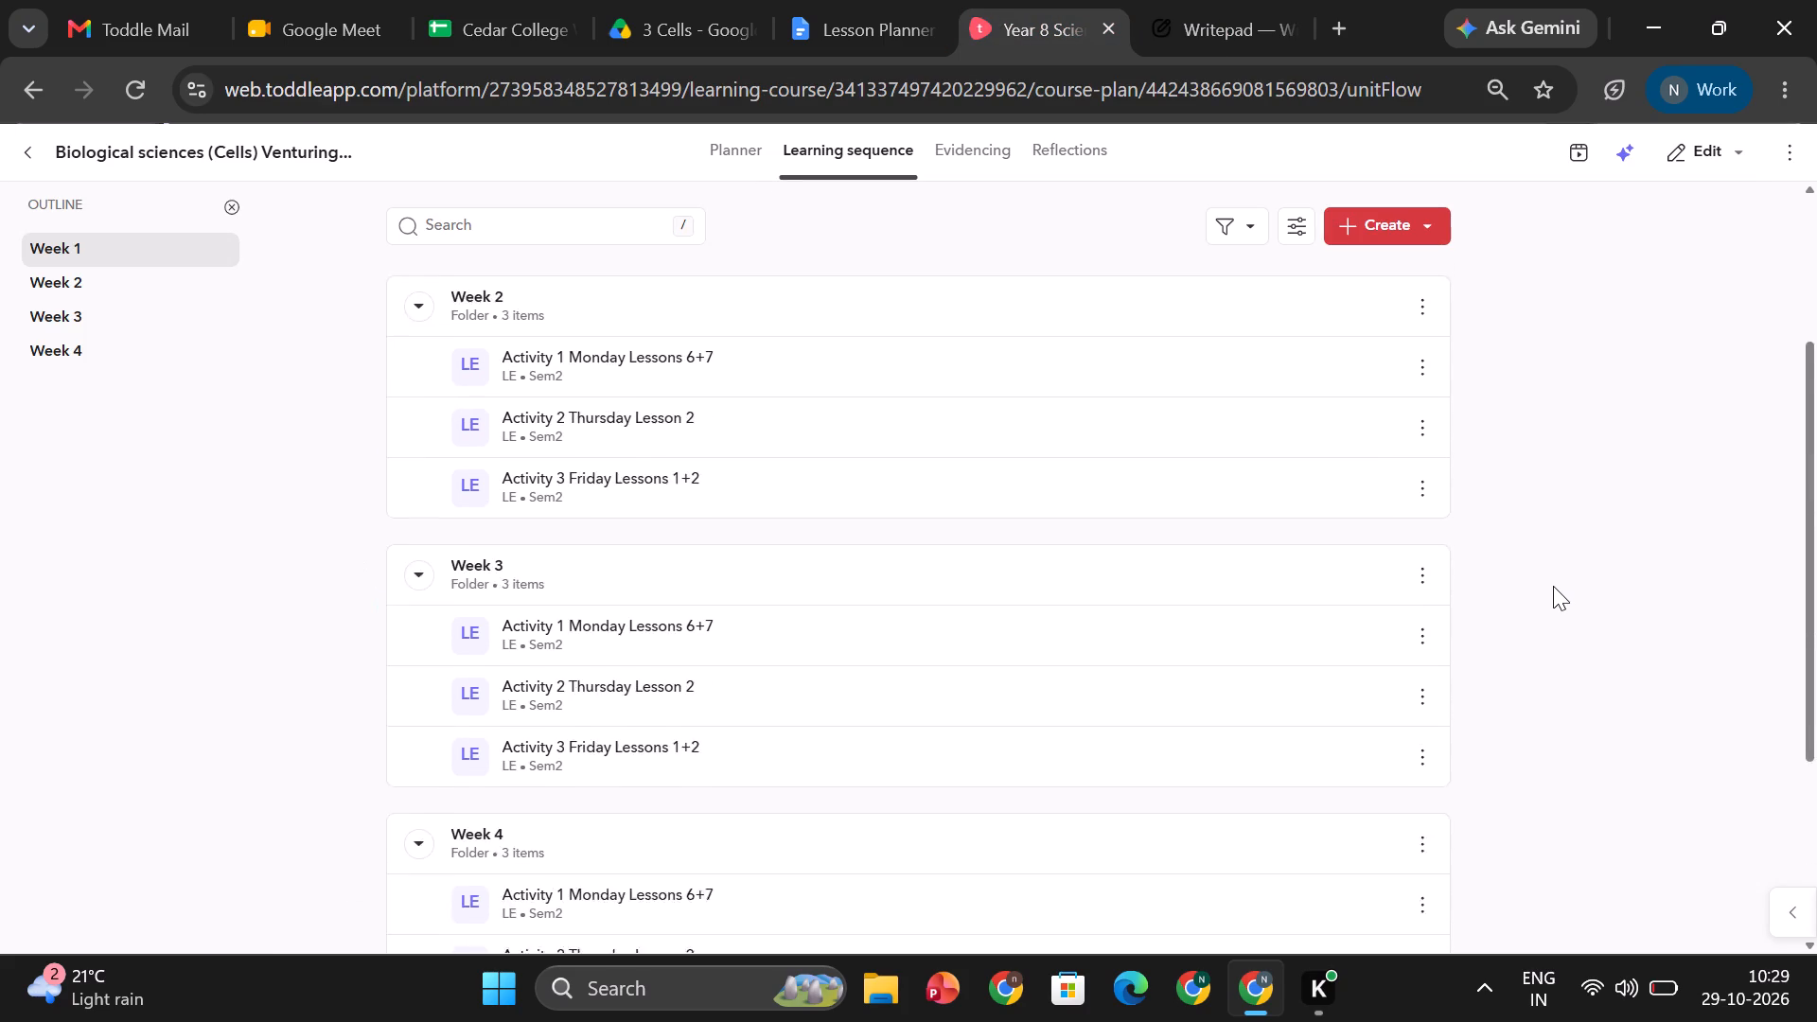
scroll(1553, 586, down, 2)
scroll(1553, 586, up, 2)
scroll(1553, 586, left, 3)
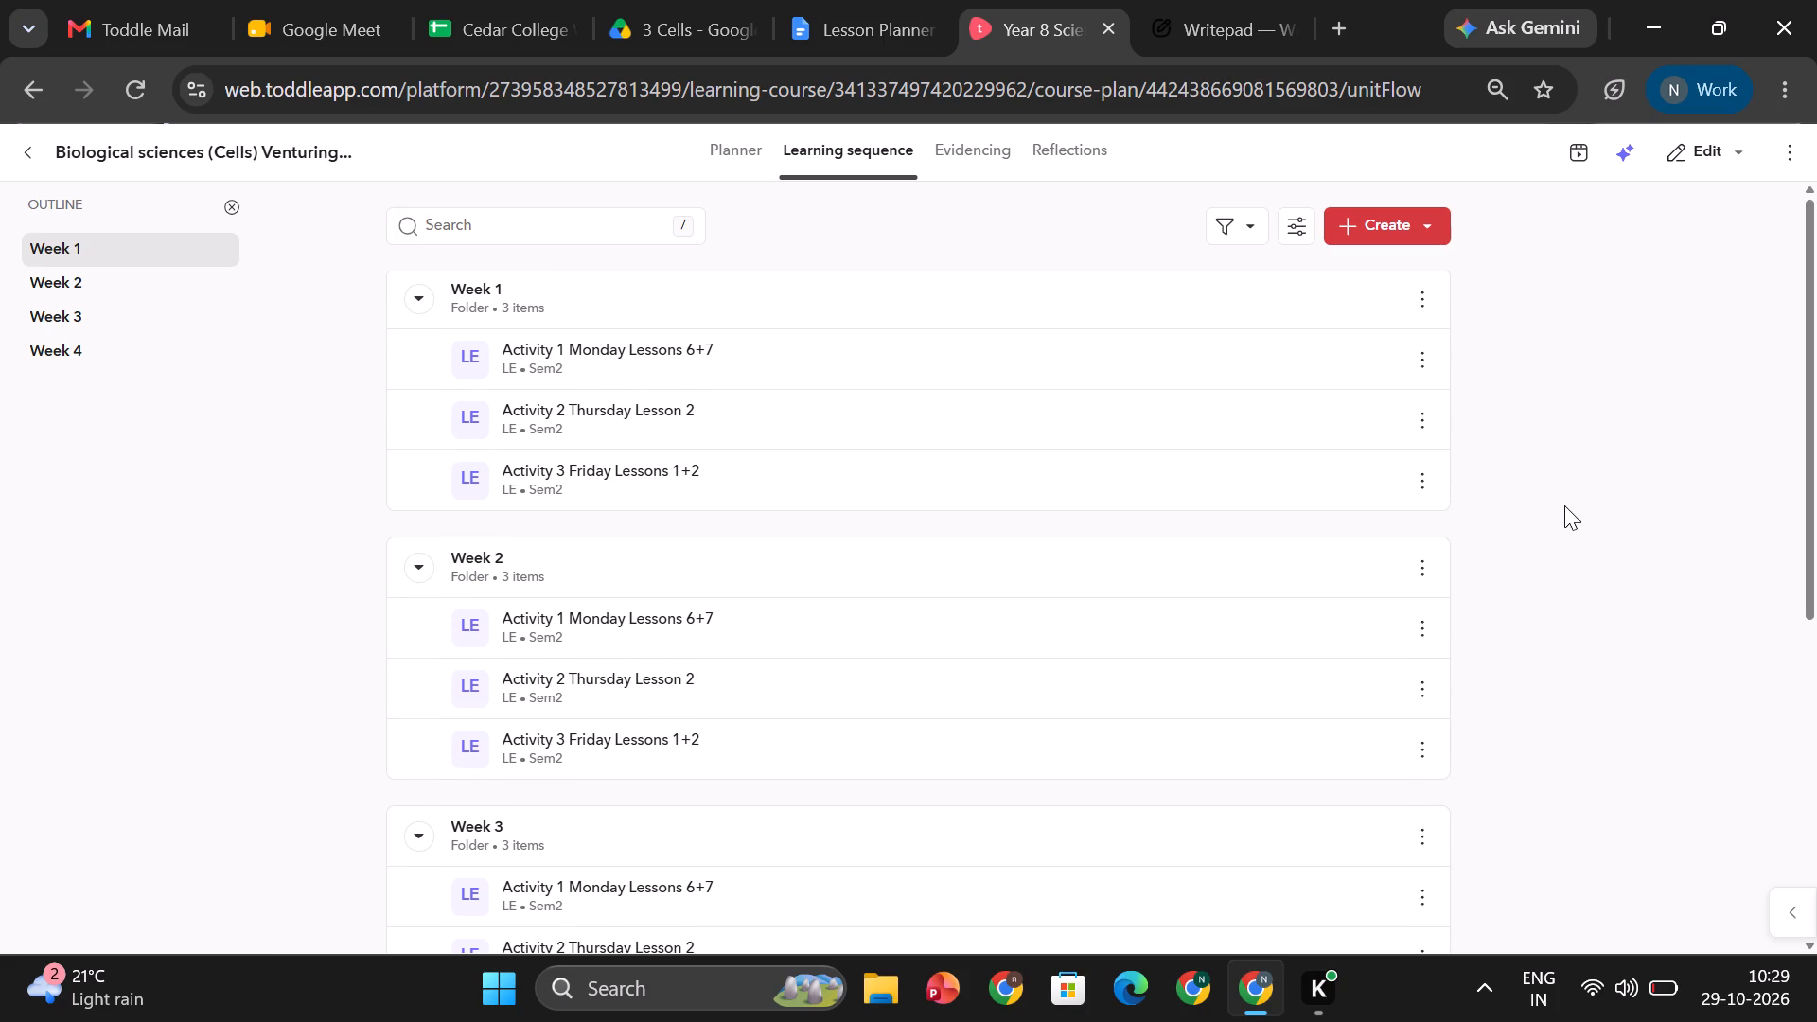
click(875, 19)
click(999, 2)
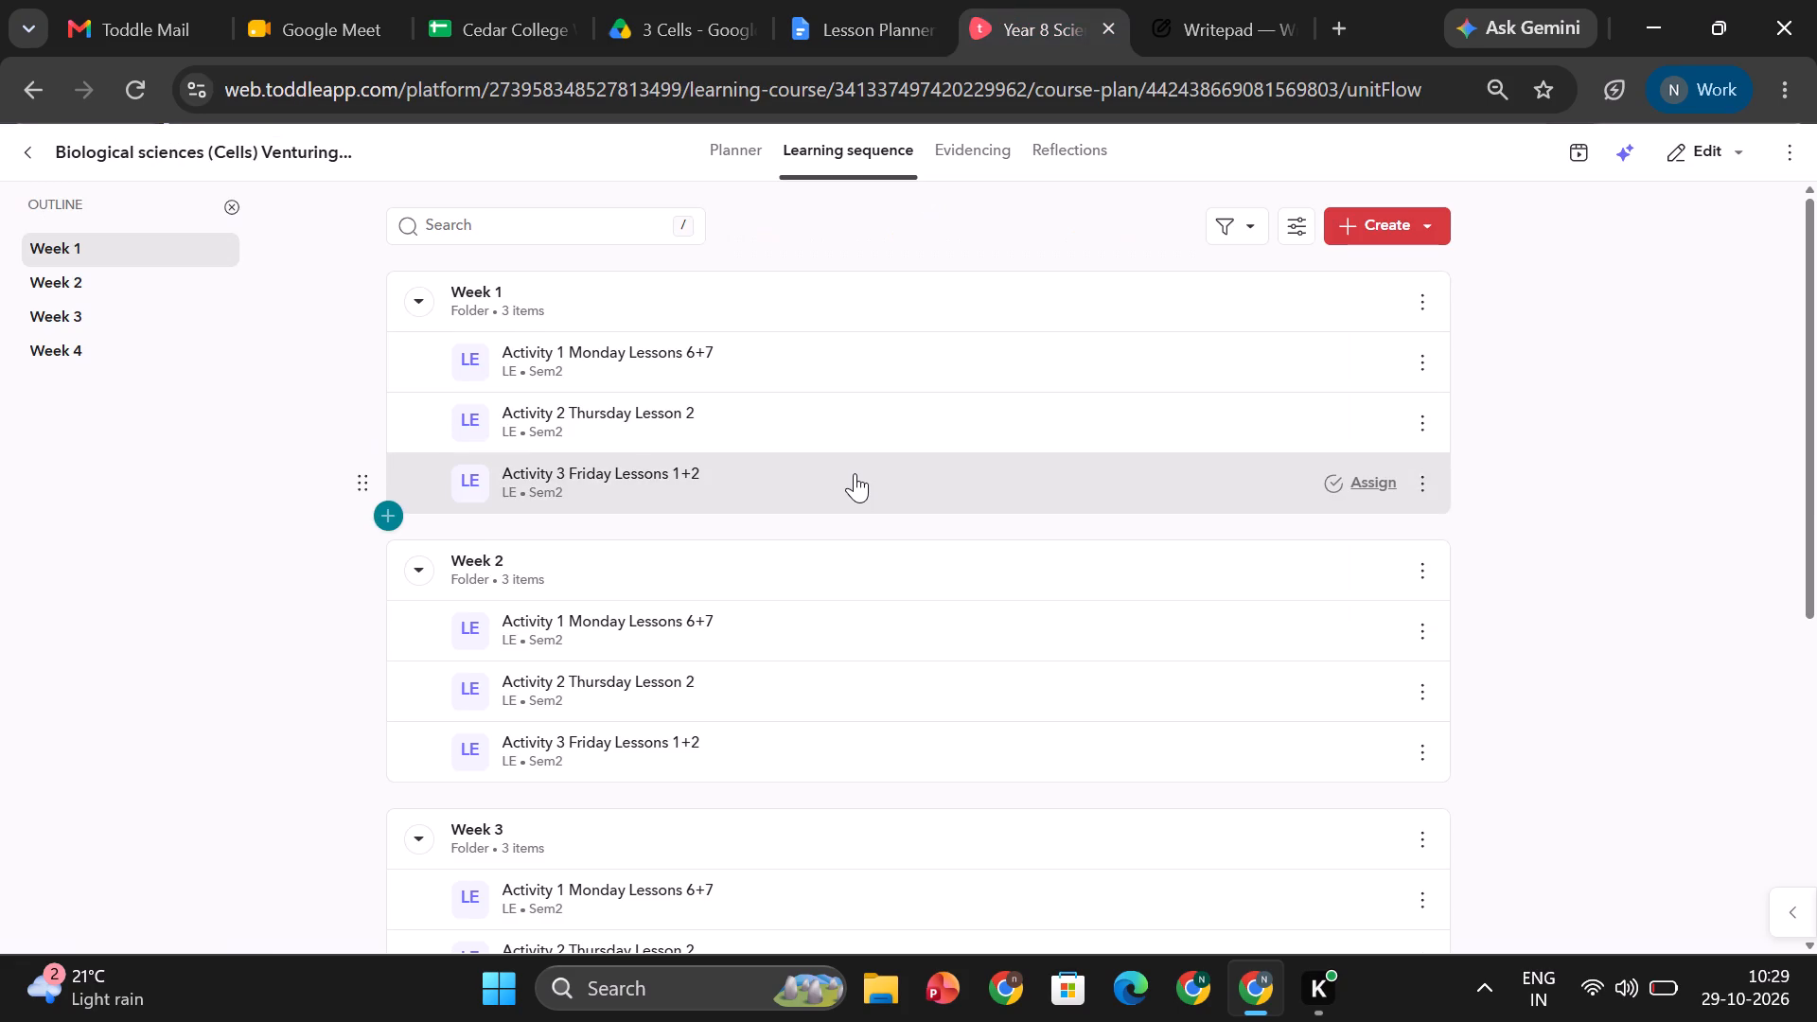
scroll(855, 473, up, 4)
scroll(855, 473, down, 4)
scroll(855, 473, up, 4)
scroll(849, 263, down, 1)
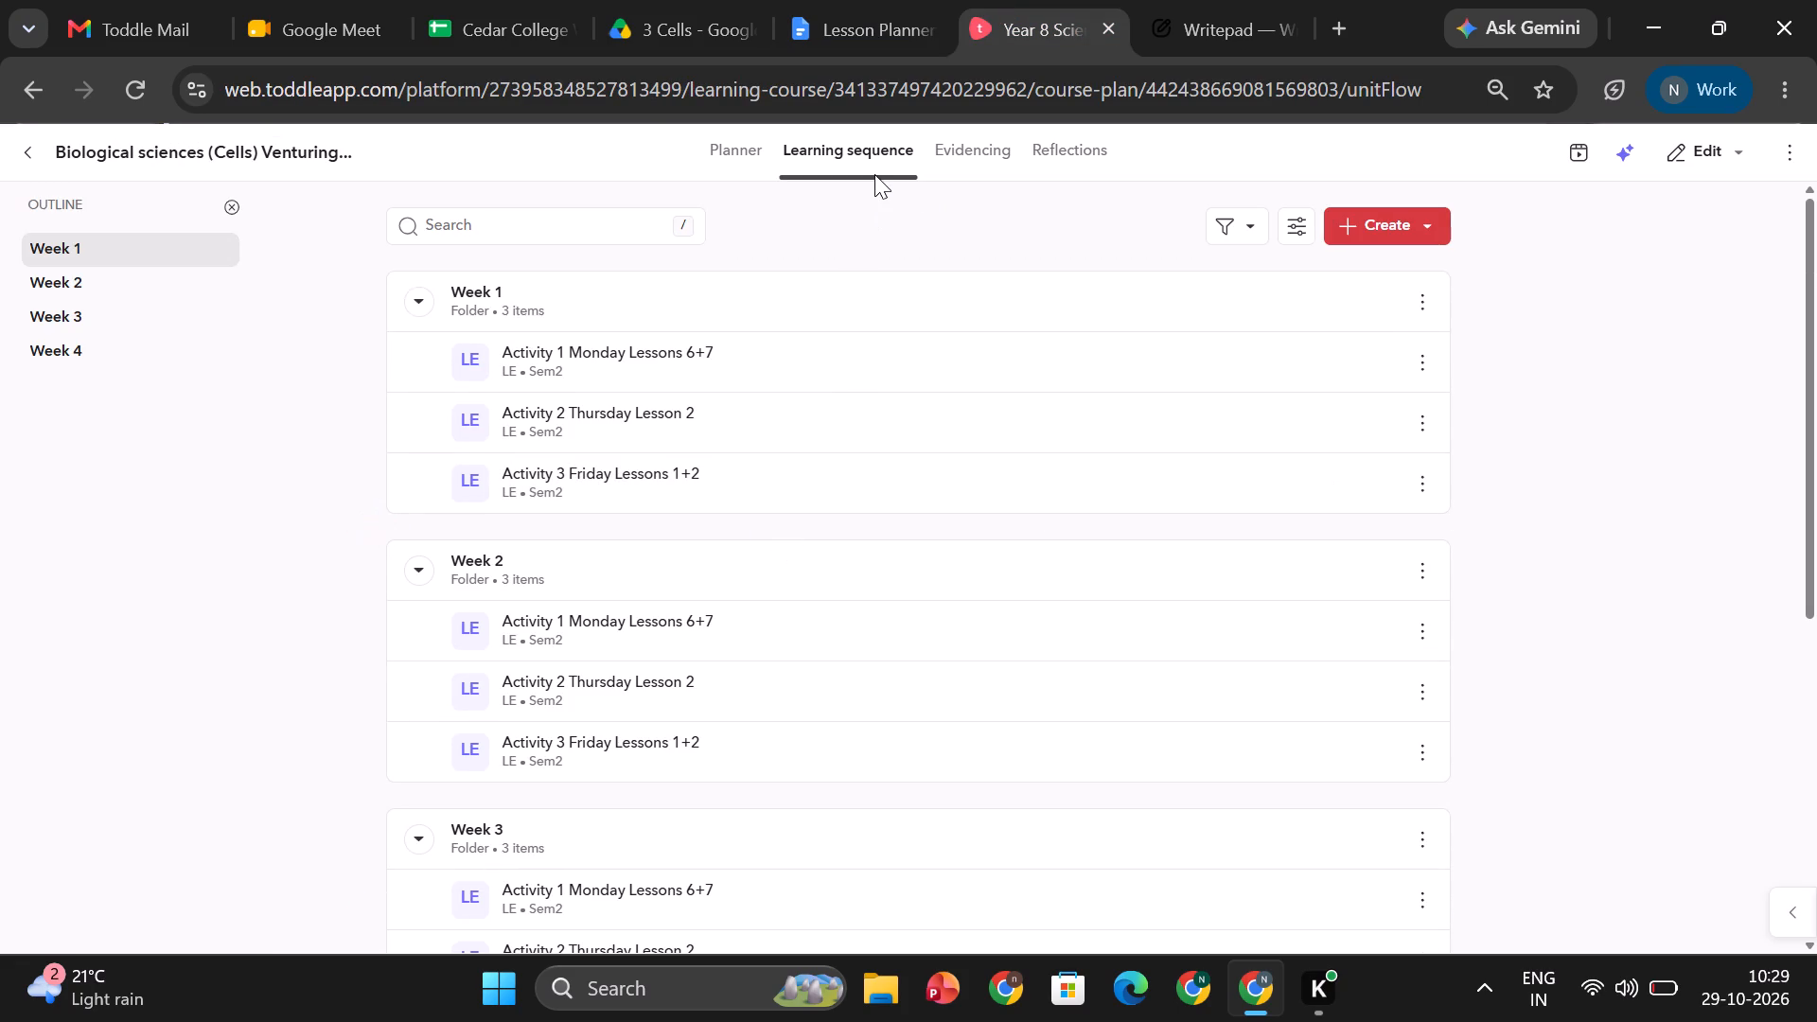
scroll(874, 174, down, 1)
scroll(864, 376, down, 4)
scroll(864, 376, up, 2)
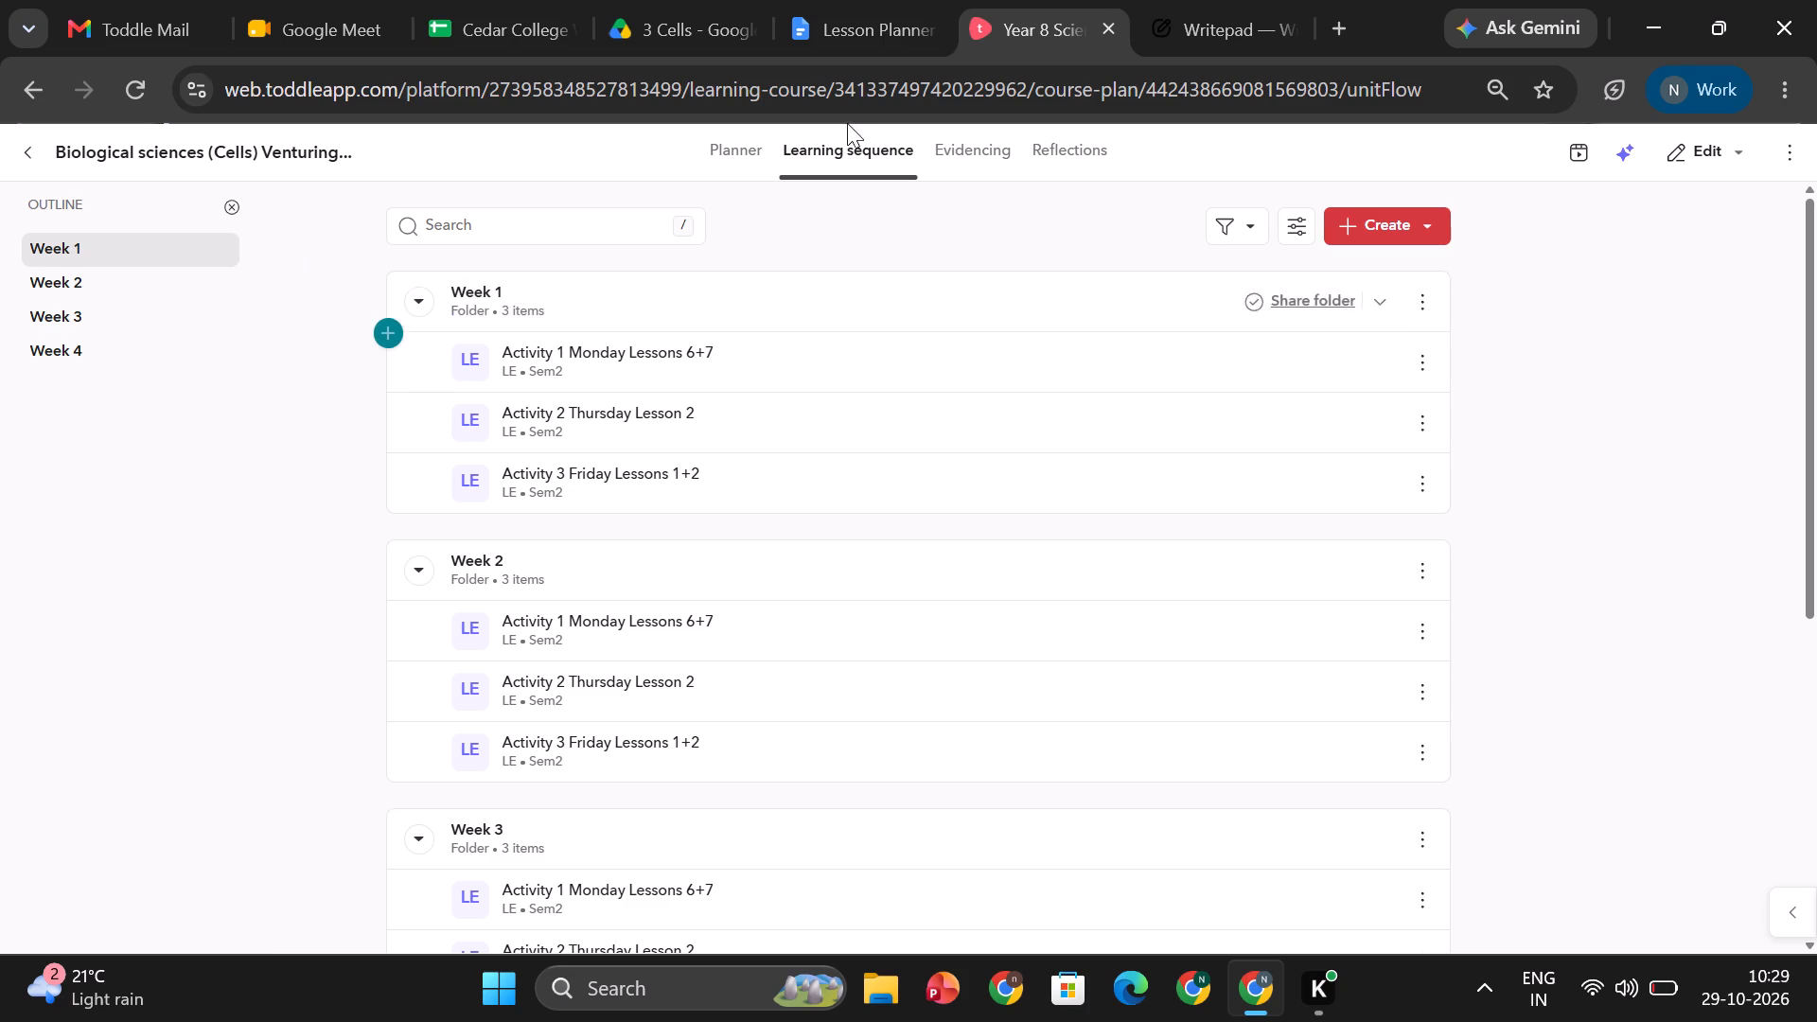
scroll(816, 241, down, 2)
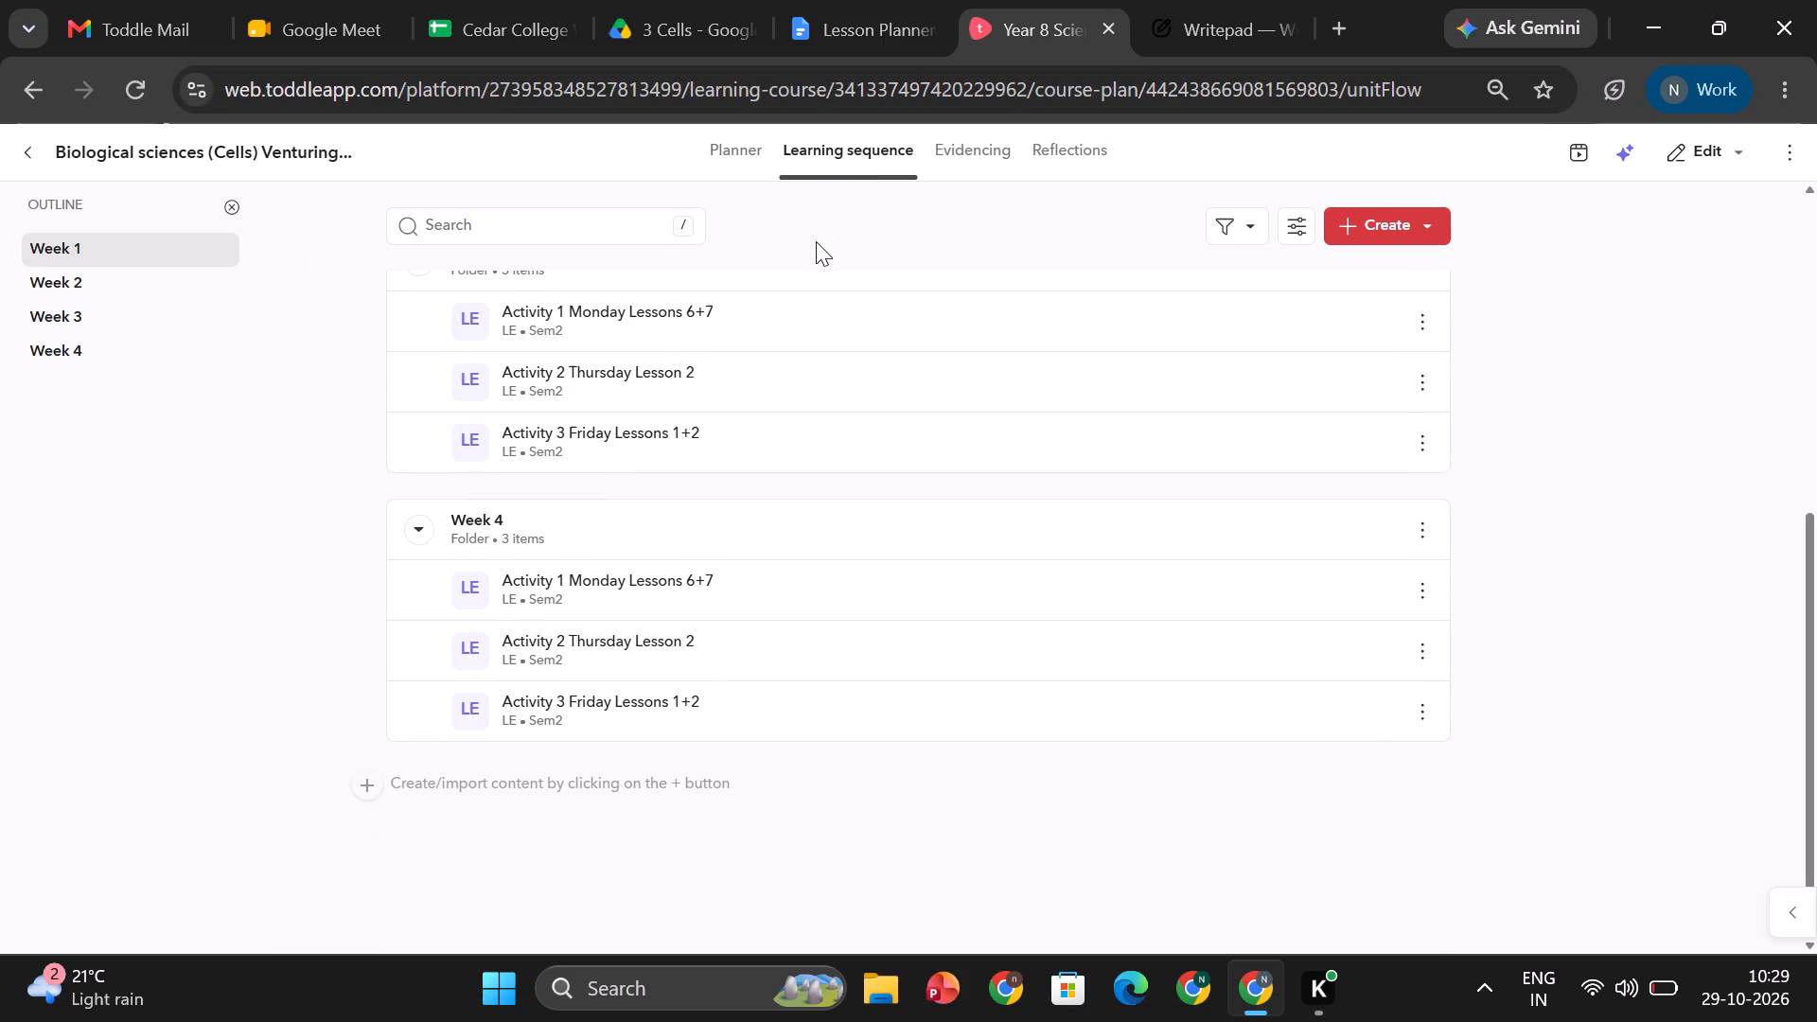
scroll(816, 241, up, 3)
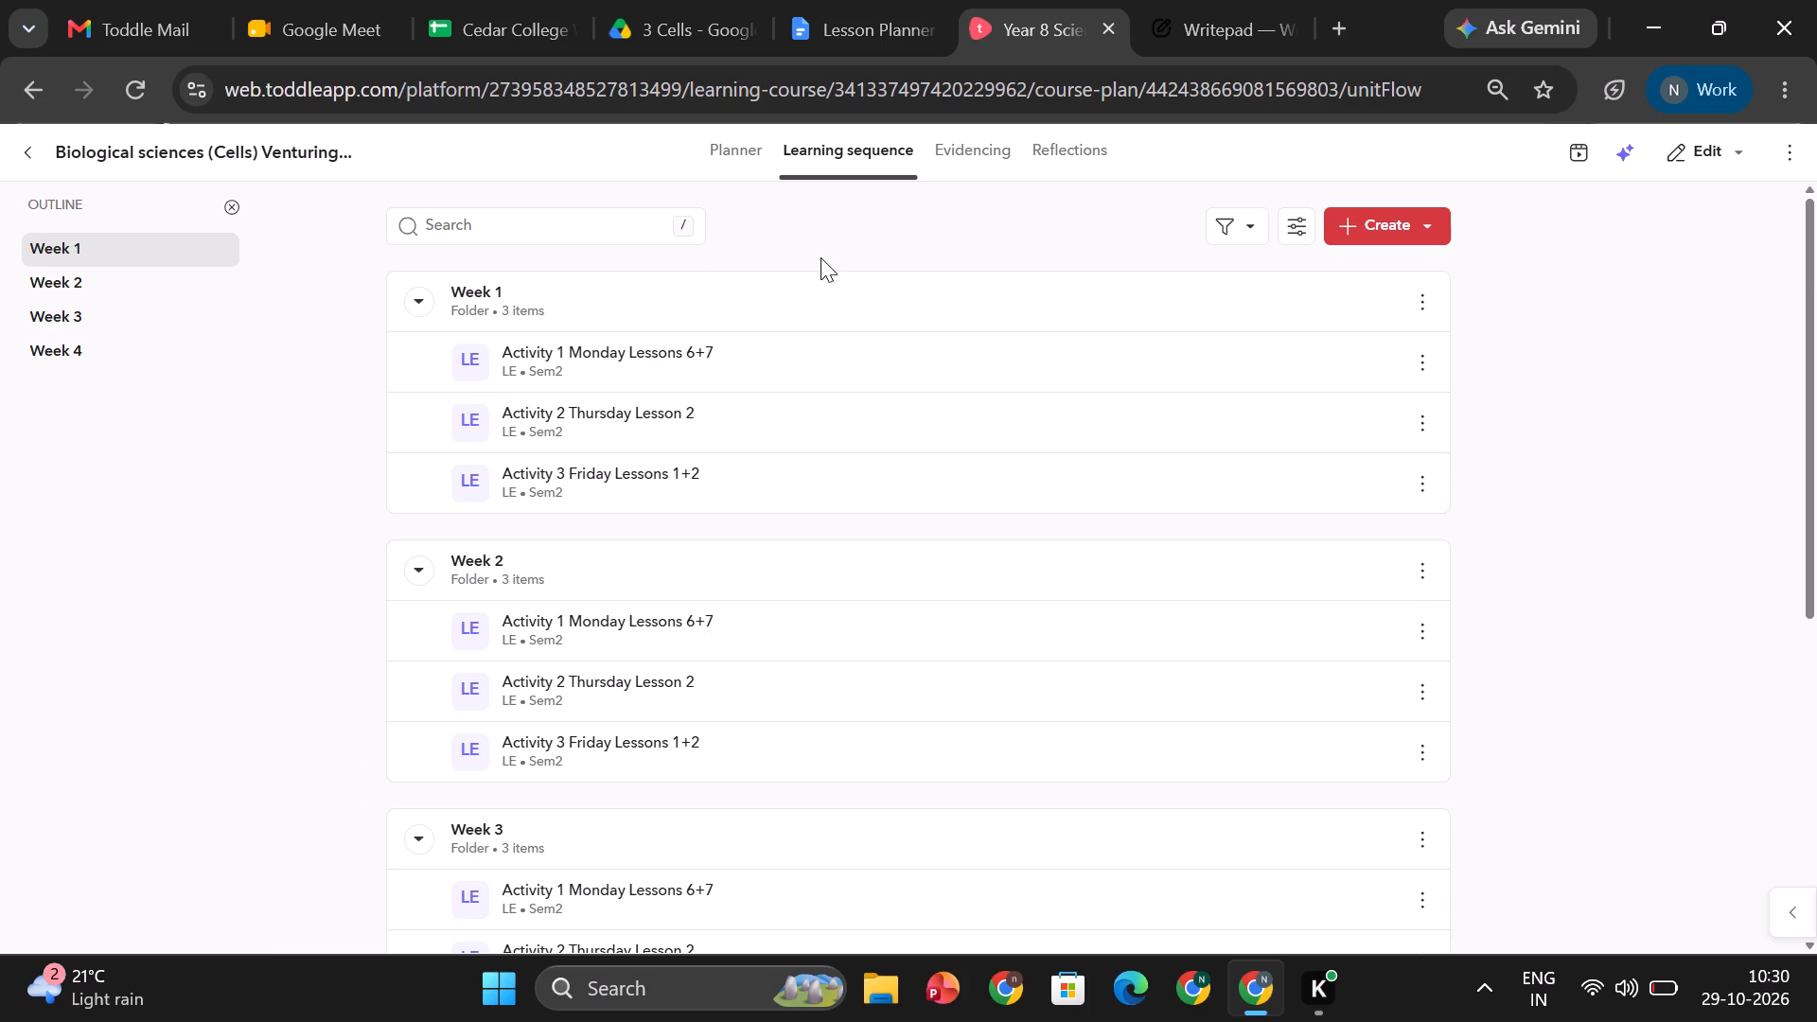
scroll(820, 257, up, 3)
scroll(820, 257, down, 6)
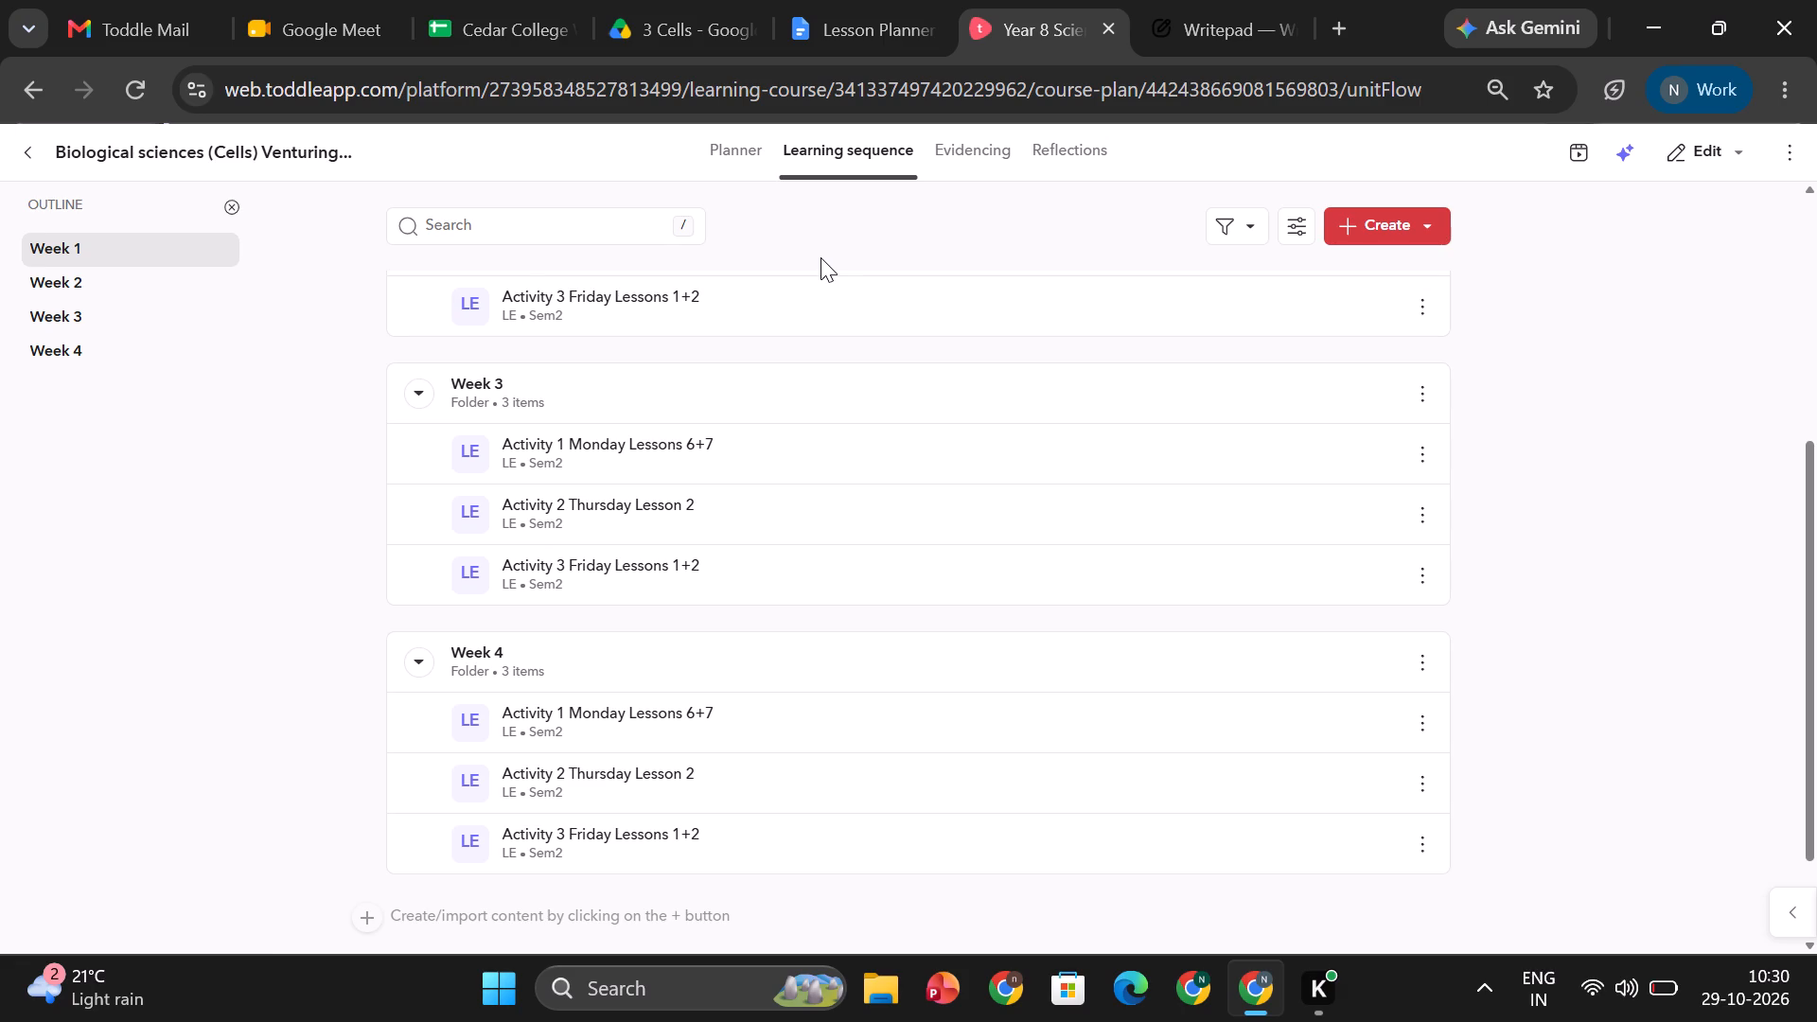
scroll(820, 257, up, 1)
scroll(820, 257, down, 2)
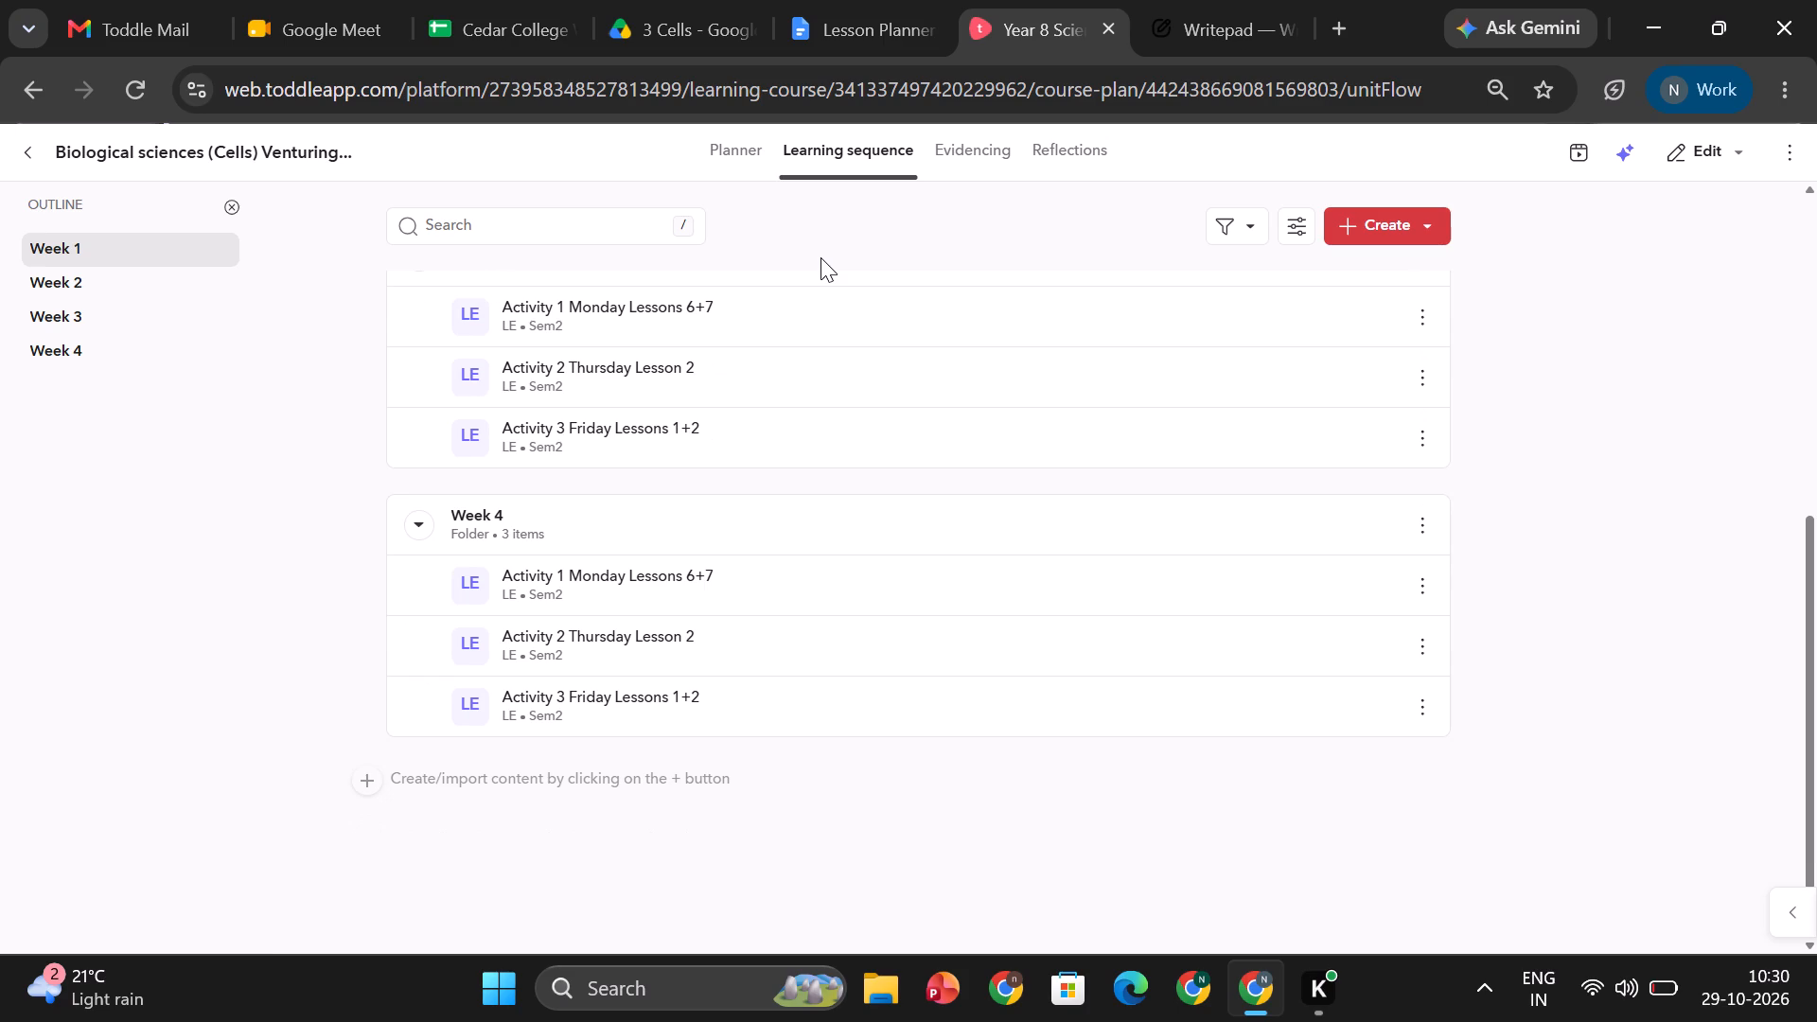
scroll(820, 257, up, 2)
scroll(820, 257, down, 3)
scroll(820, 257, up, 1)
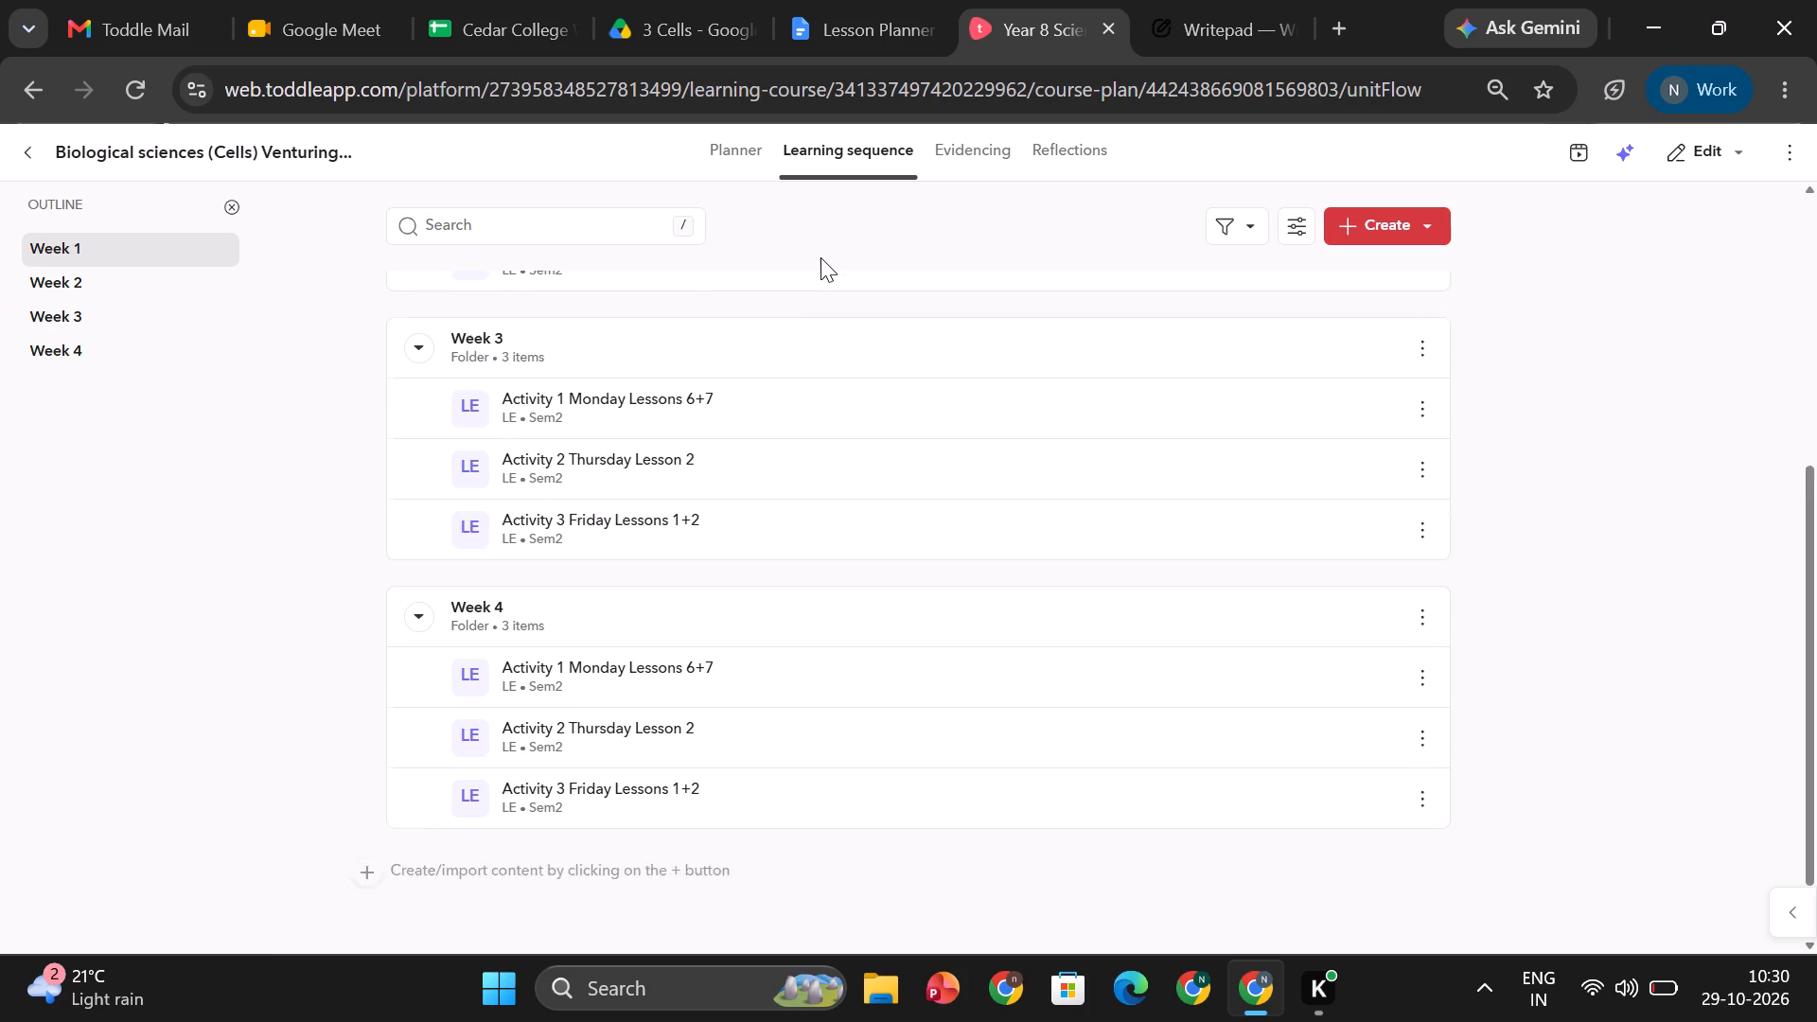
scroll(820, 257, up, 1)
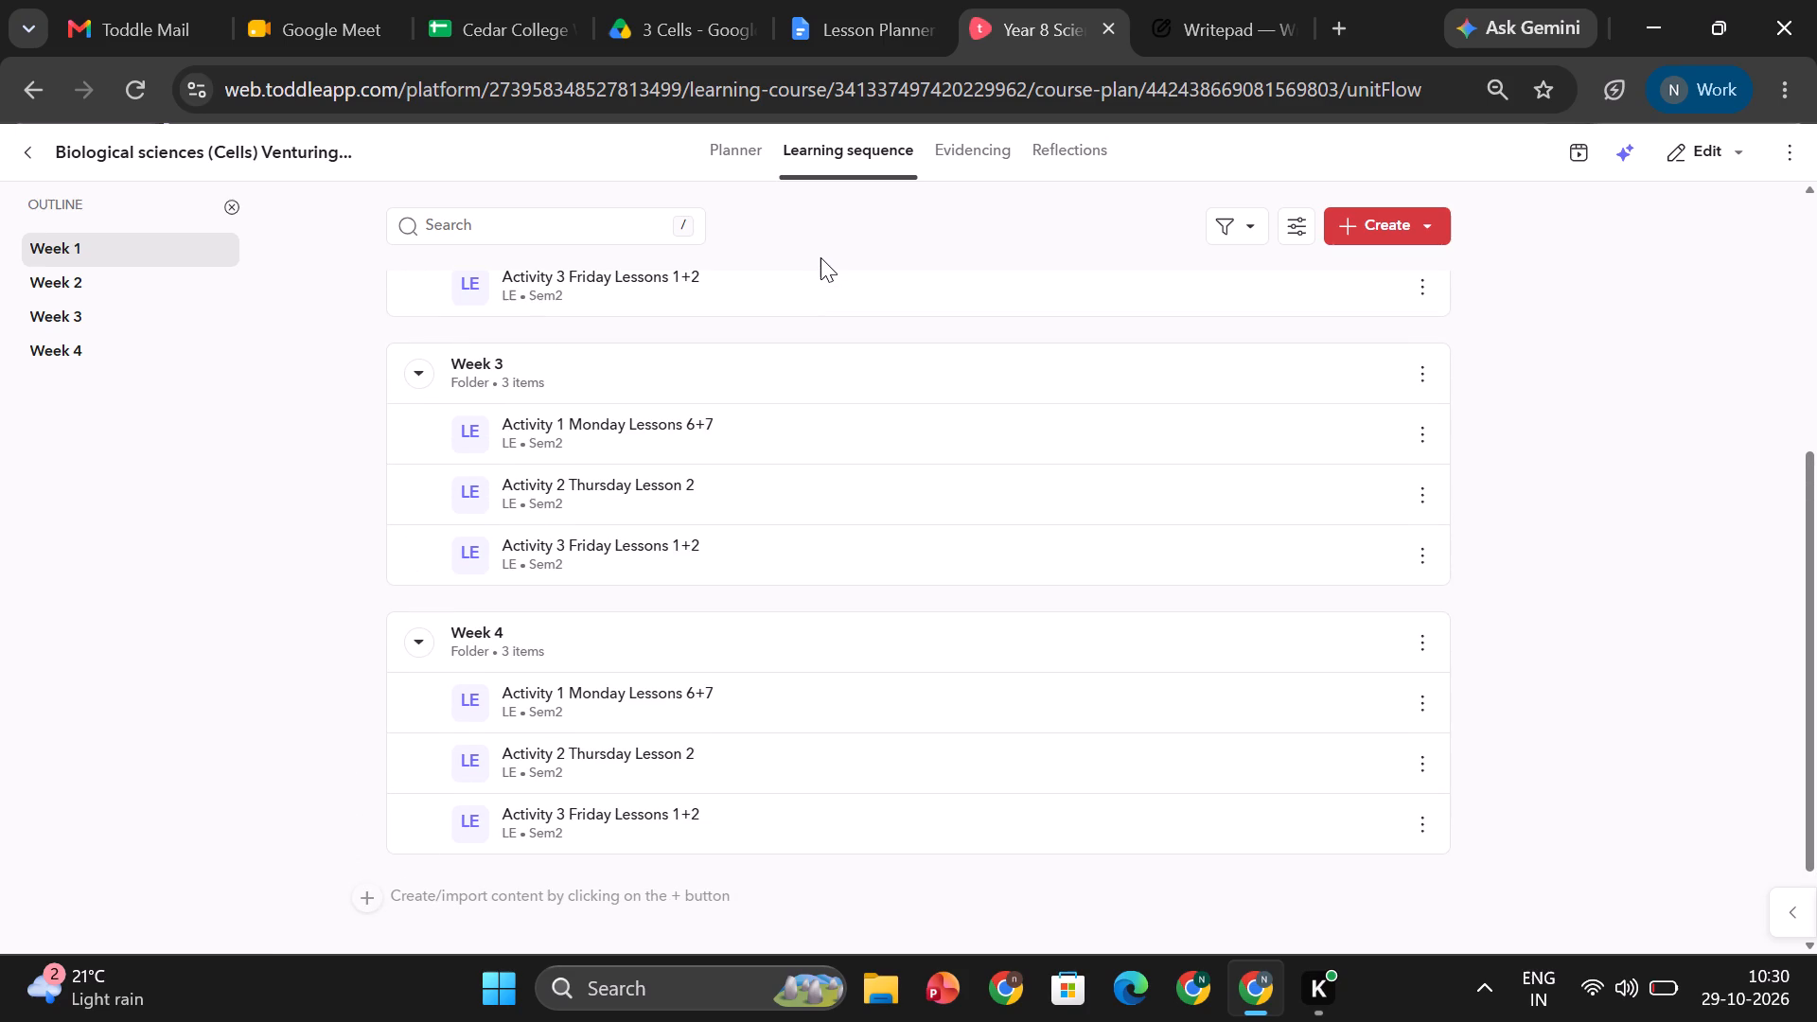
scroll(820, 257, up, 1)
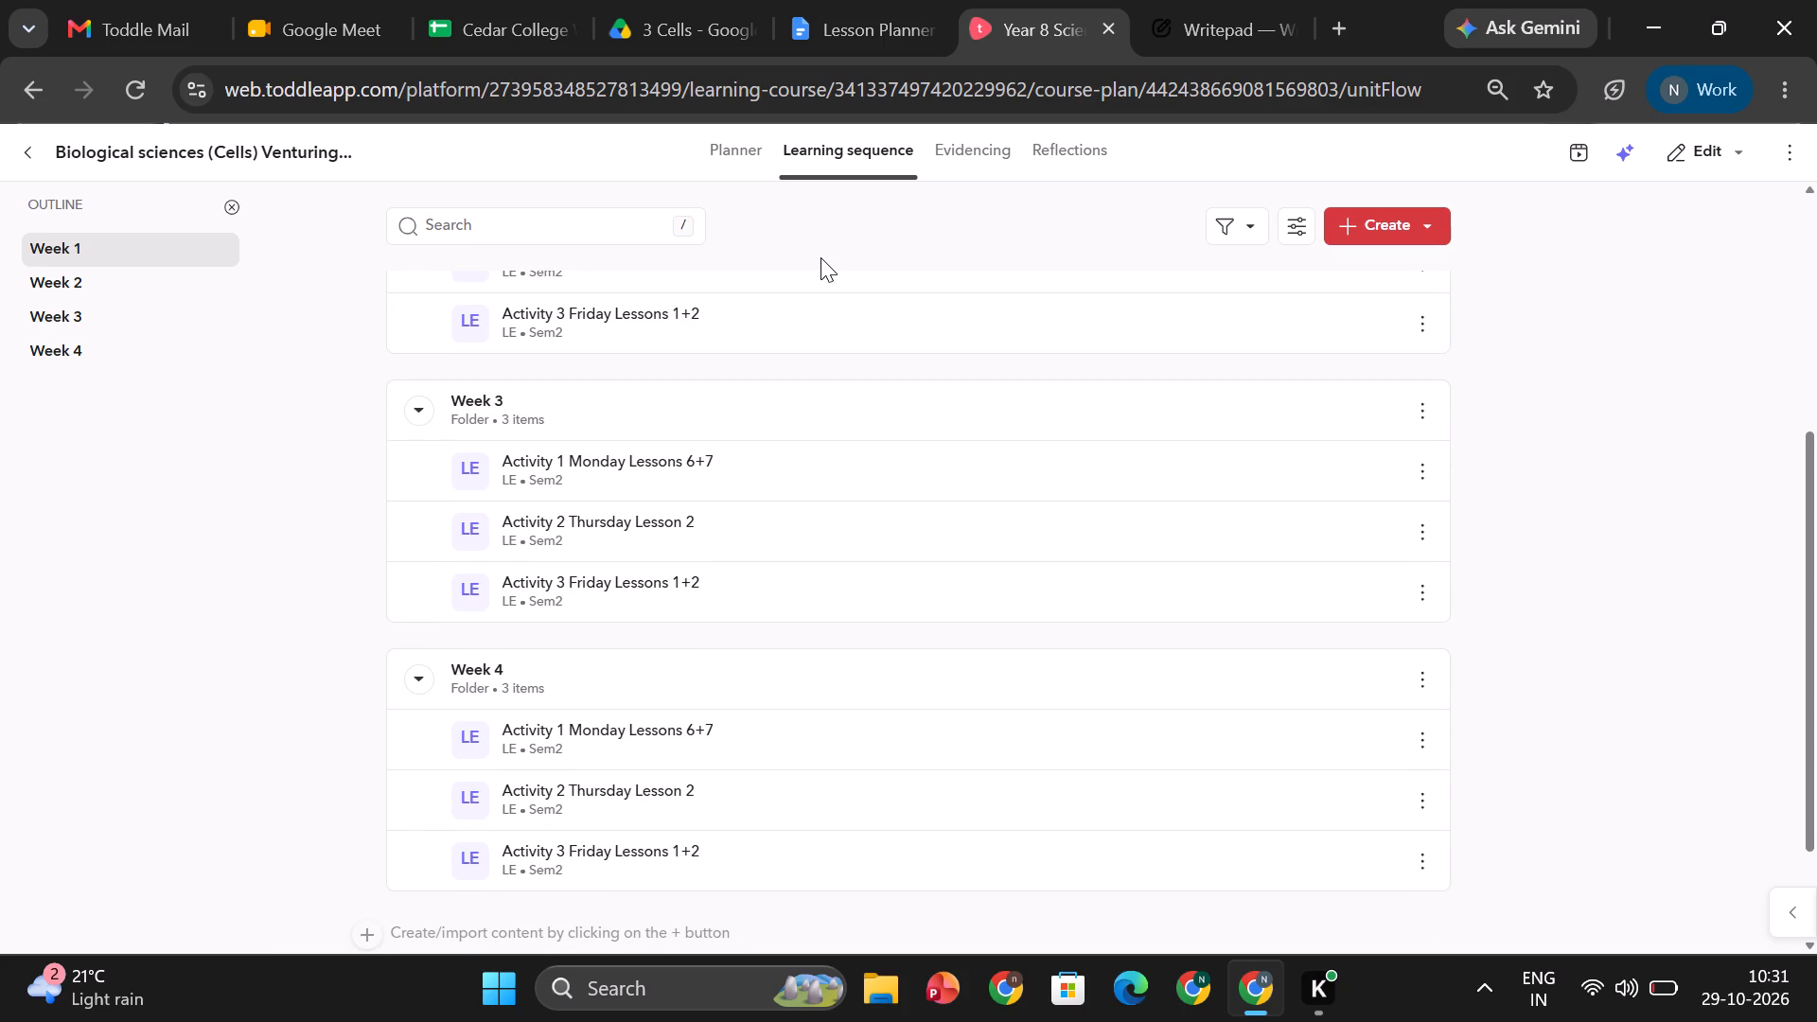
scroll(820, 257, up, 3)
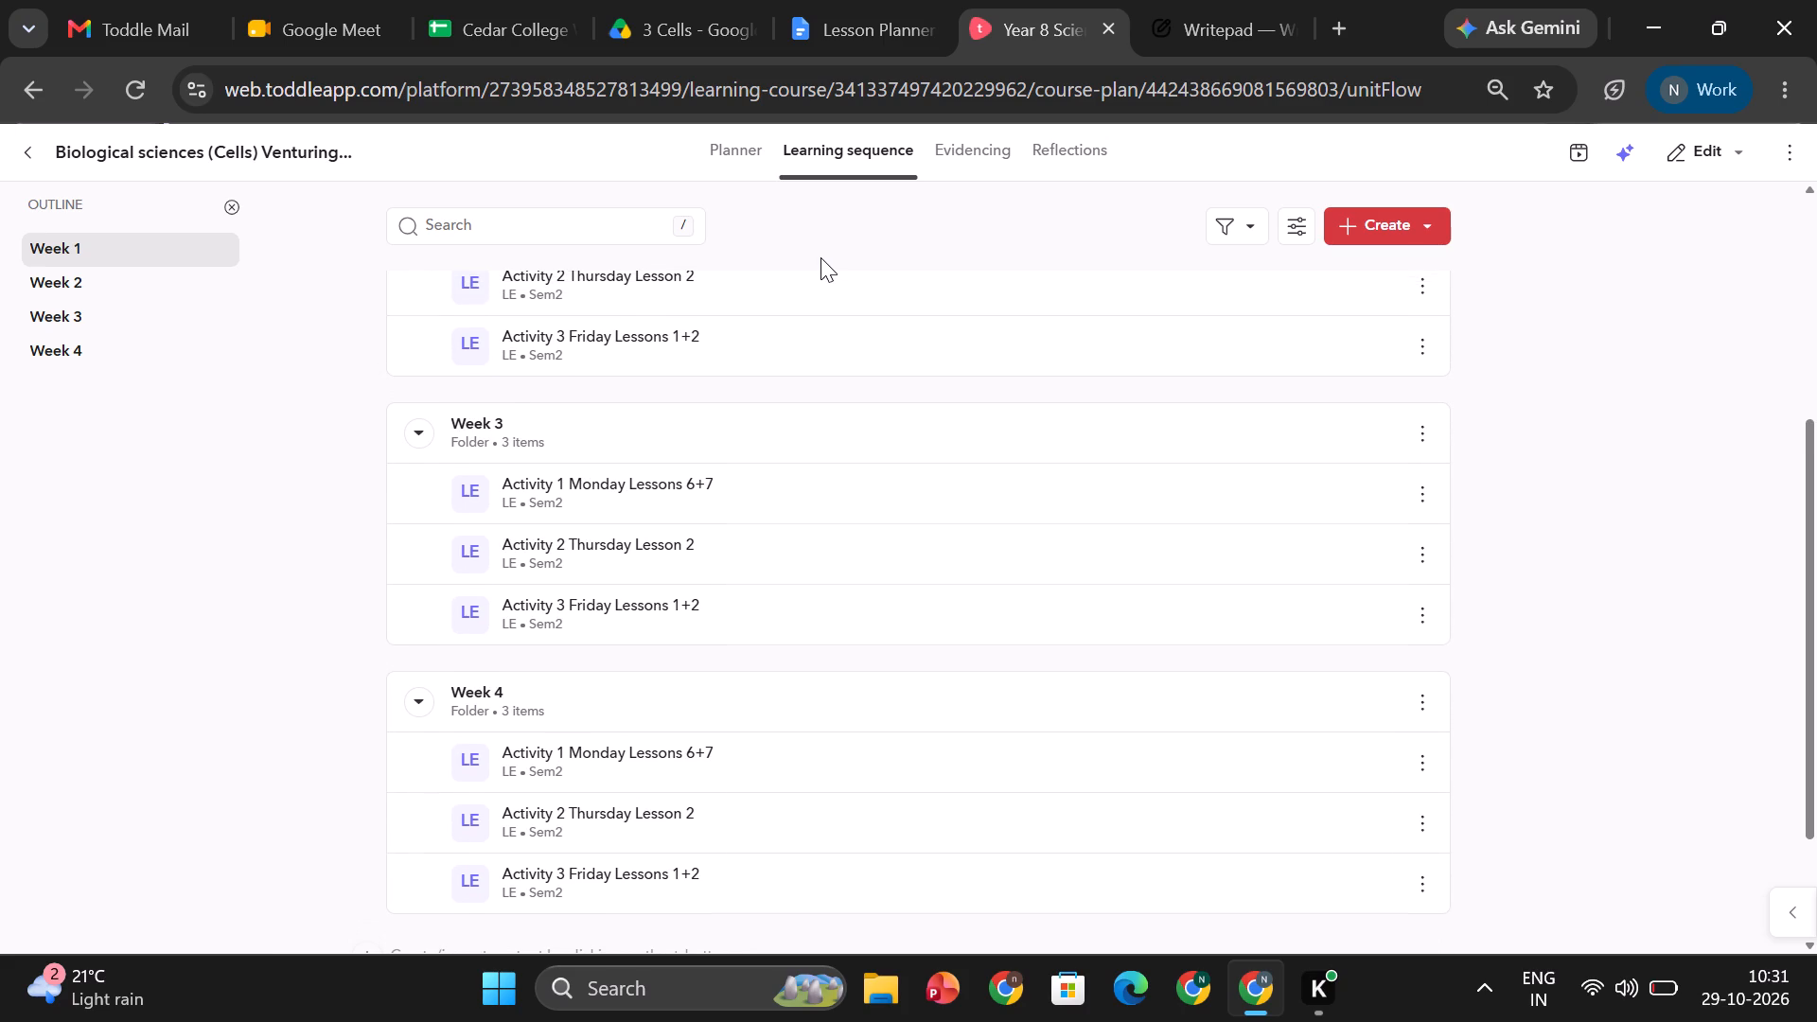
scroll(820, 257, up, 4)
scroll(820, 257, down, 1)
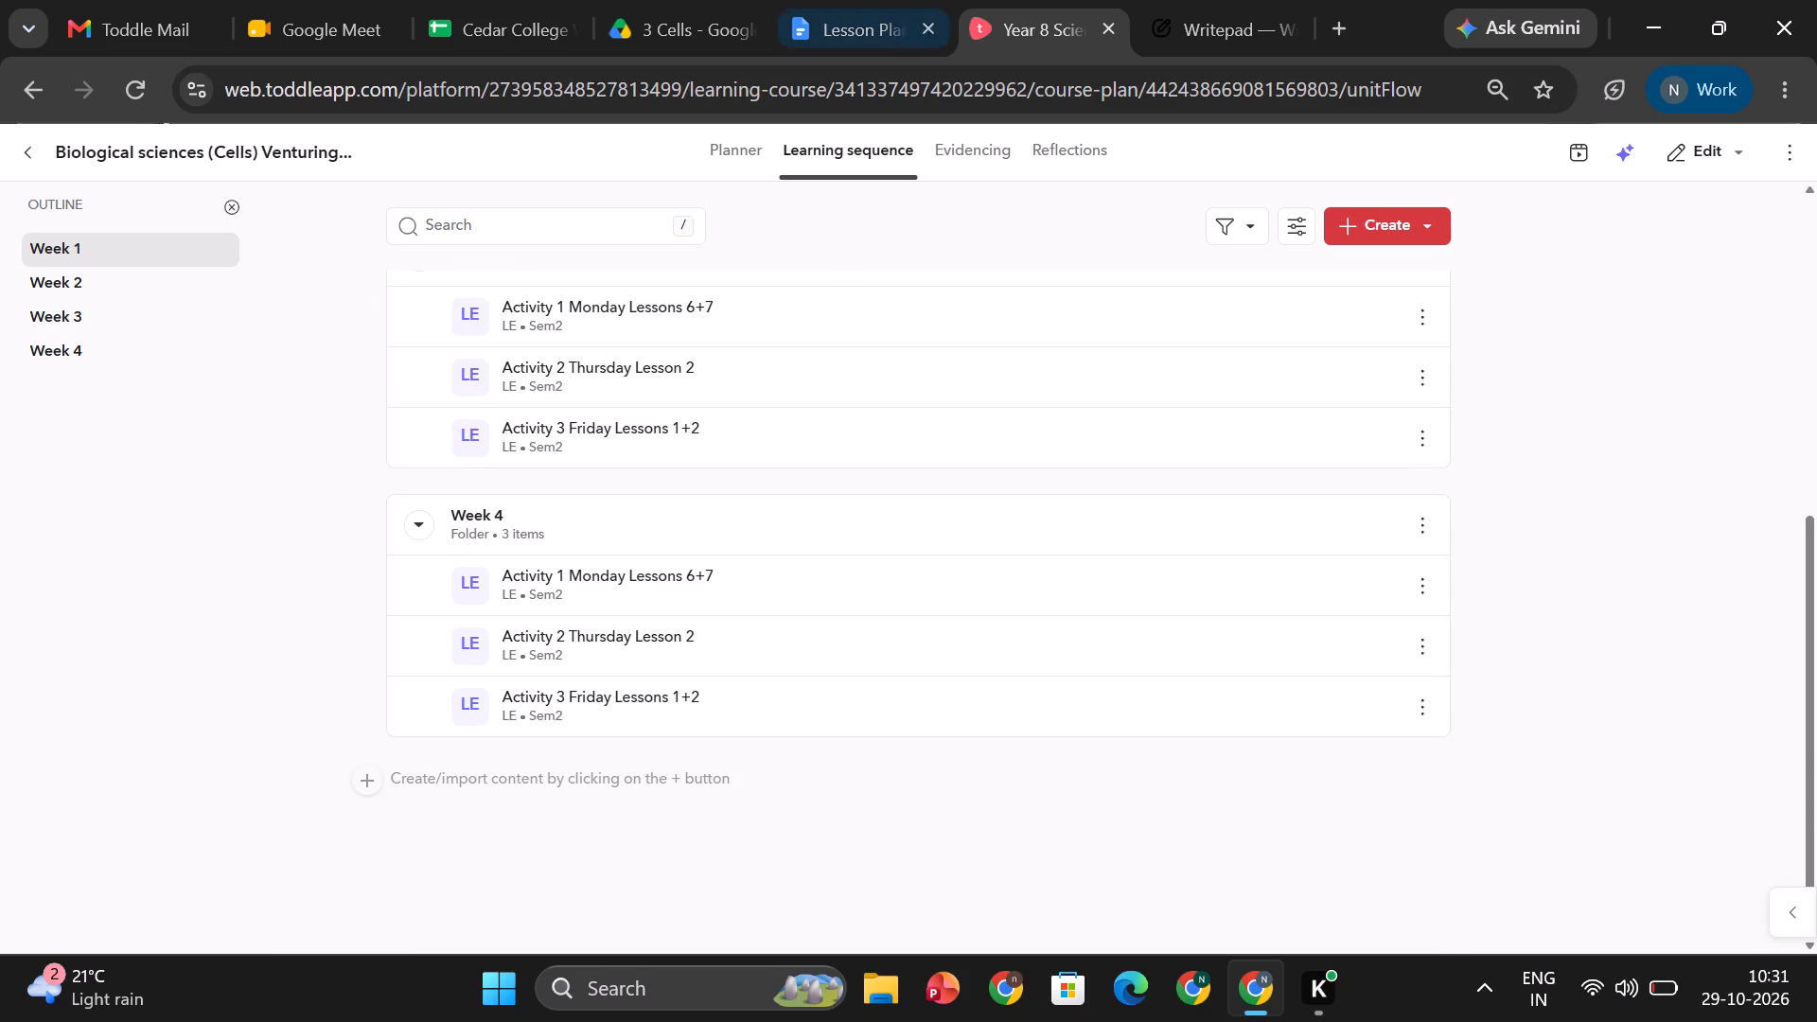
Set the description of Week 1's "Activity 1 Monday Lessons 6+7" to "Pupil free day", copied from the Lesson Planner document, and update it.
scroll(893, 464, up, 4)
click(619, 352)
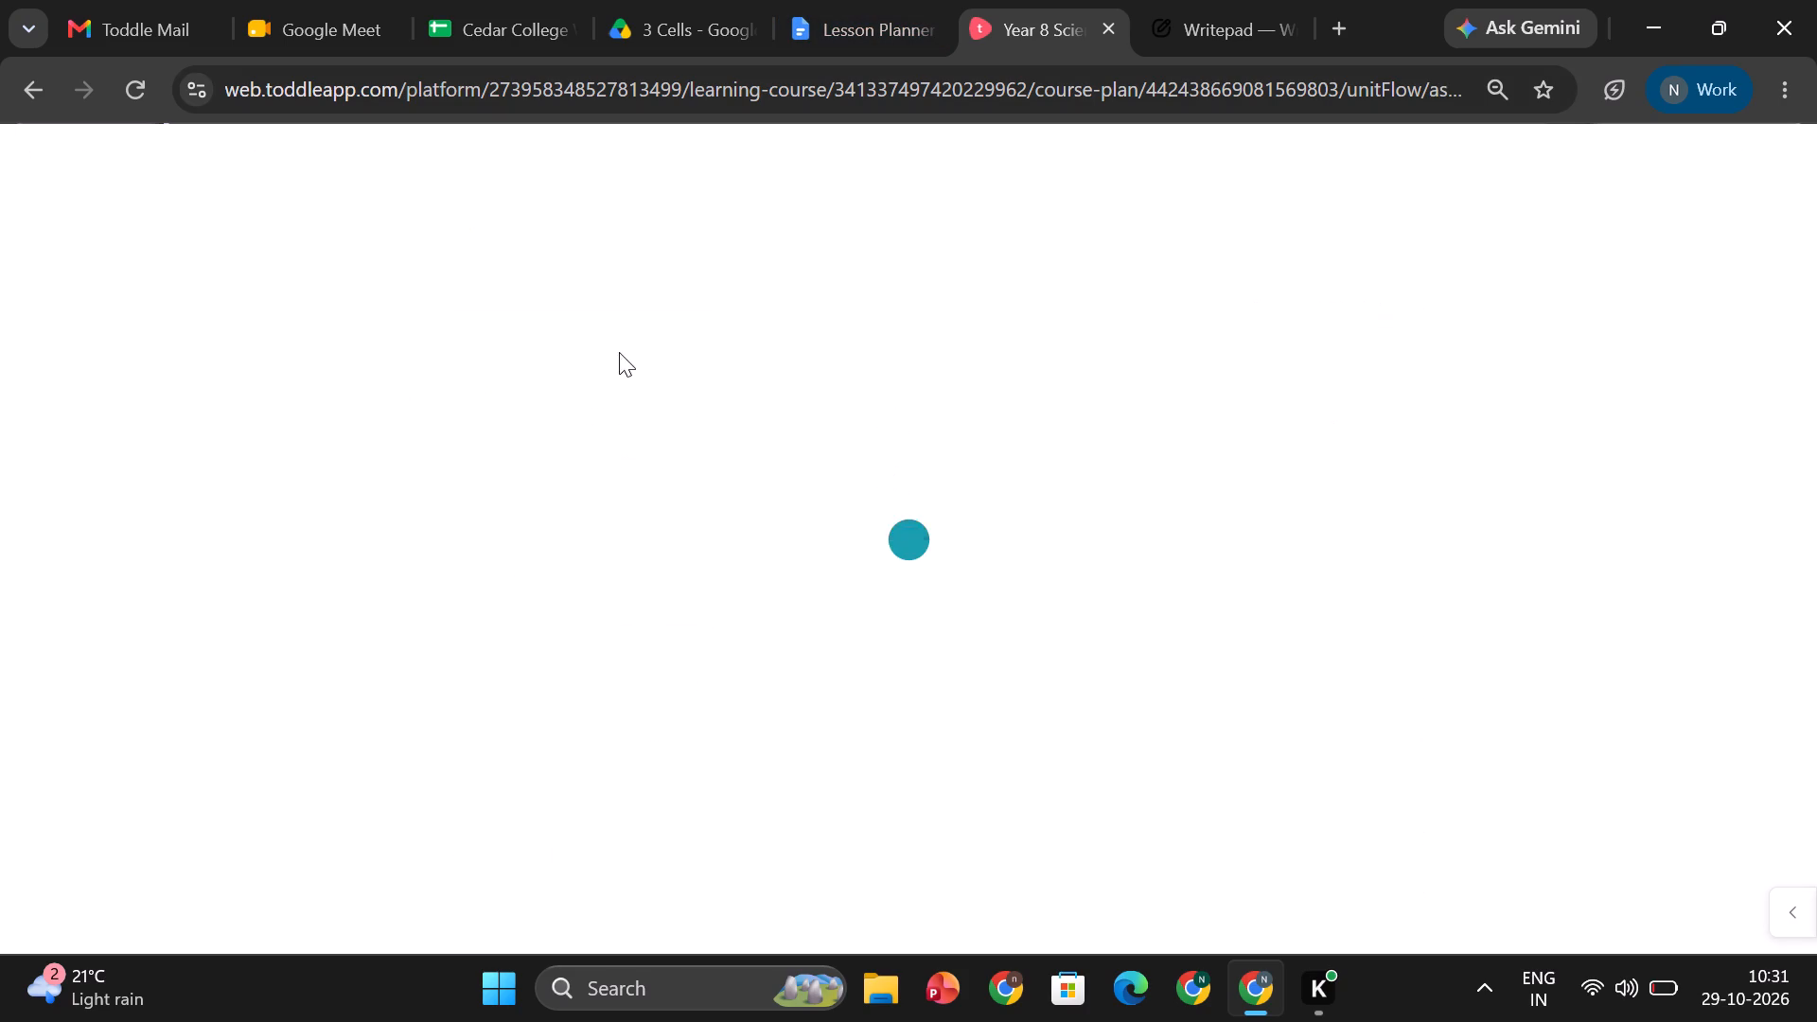
click(869, 0)
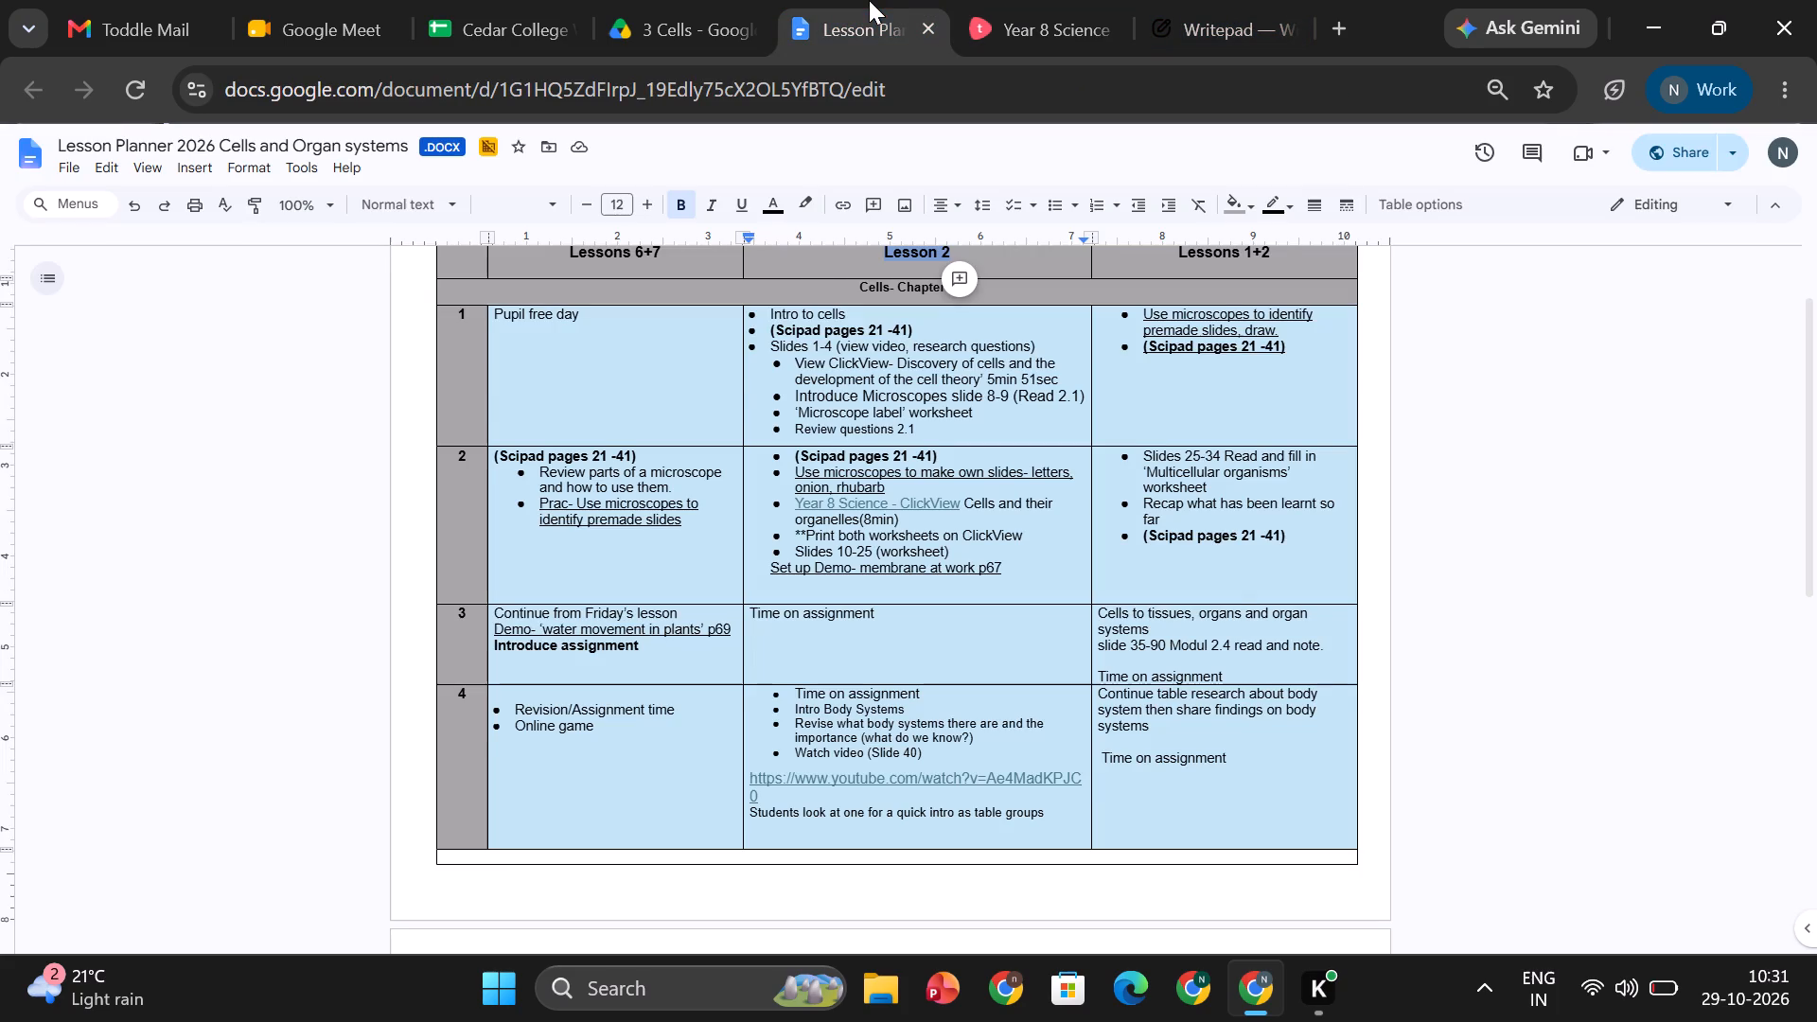
scroll(746, 659, up, 1)
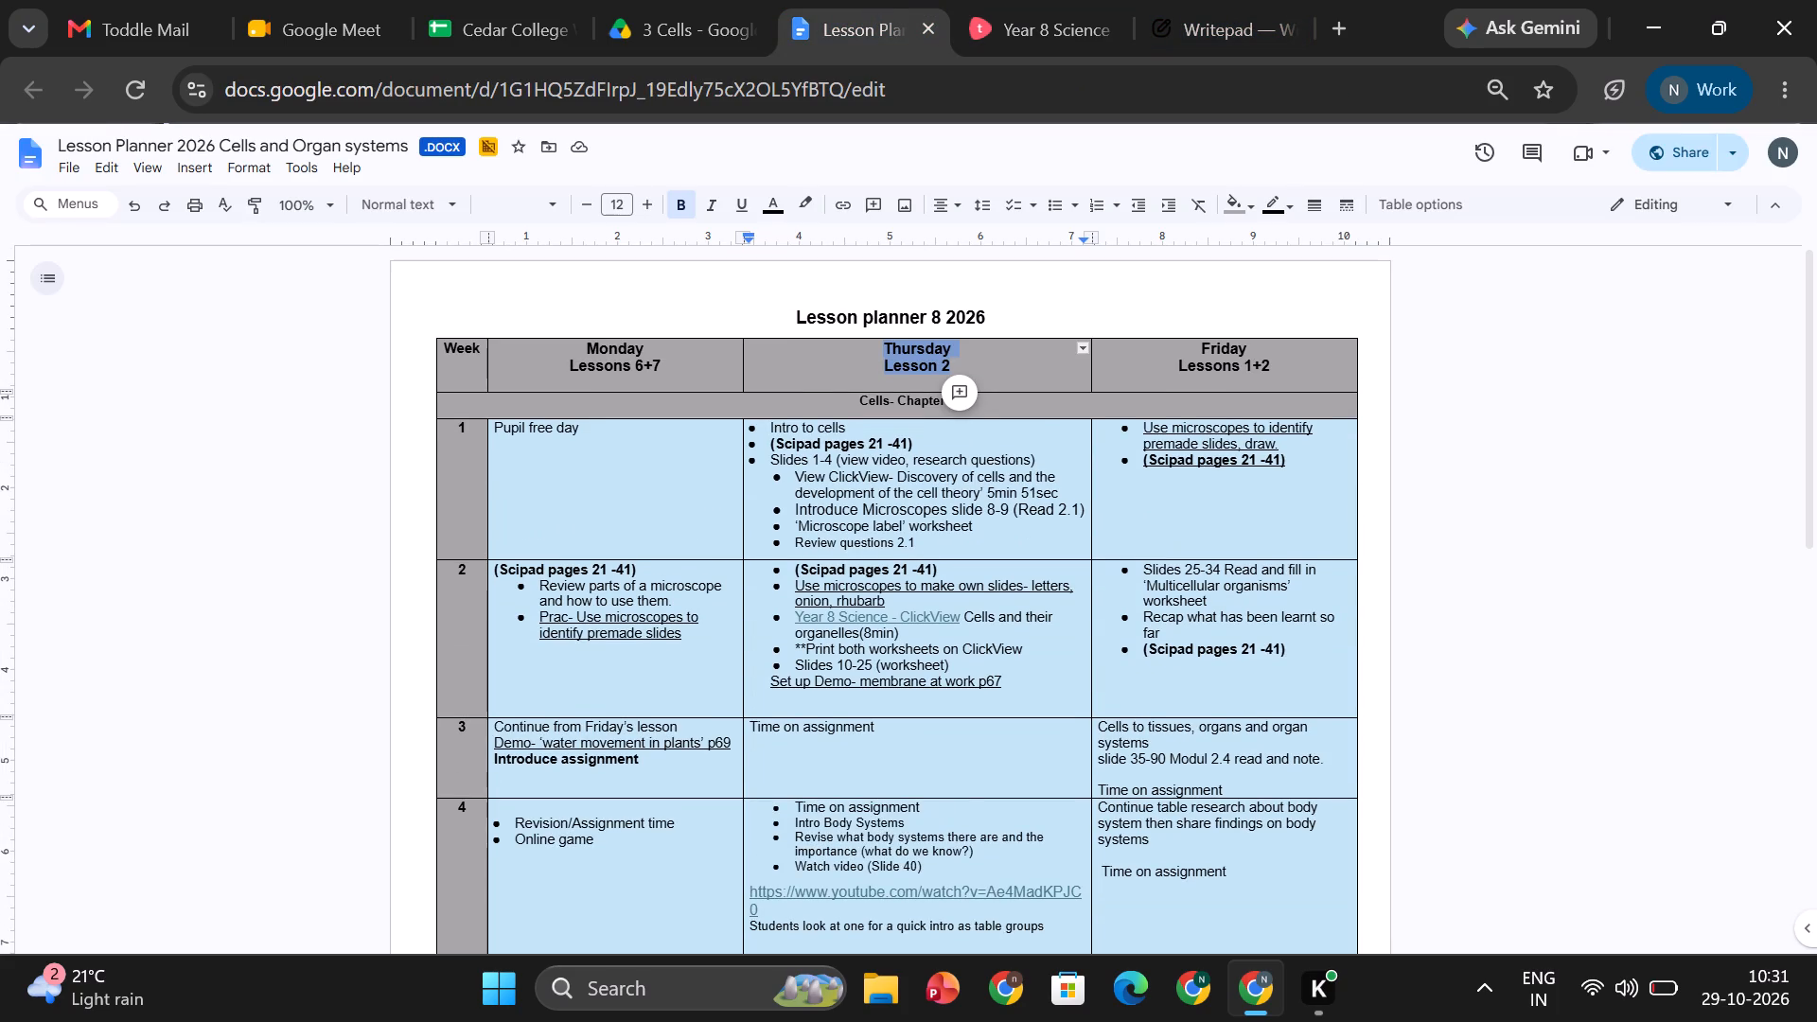
drag(586, 432, 498, 431)
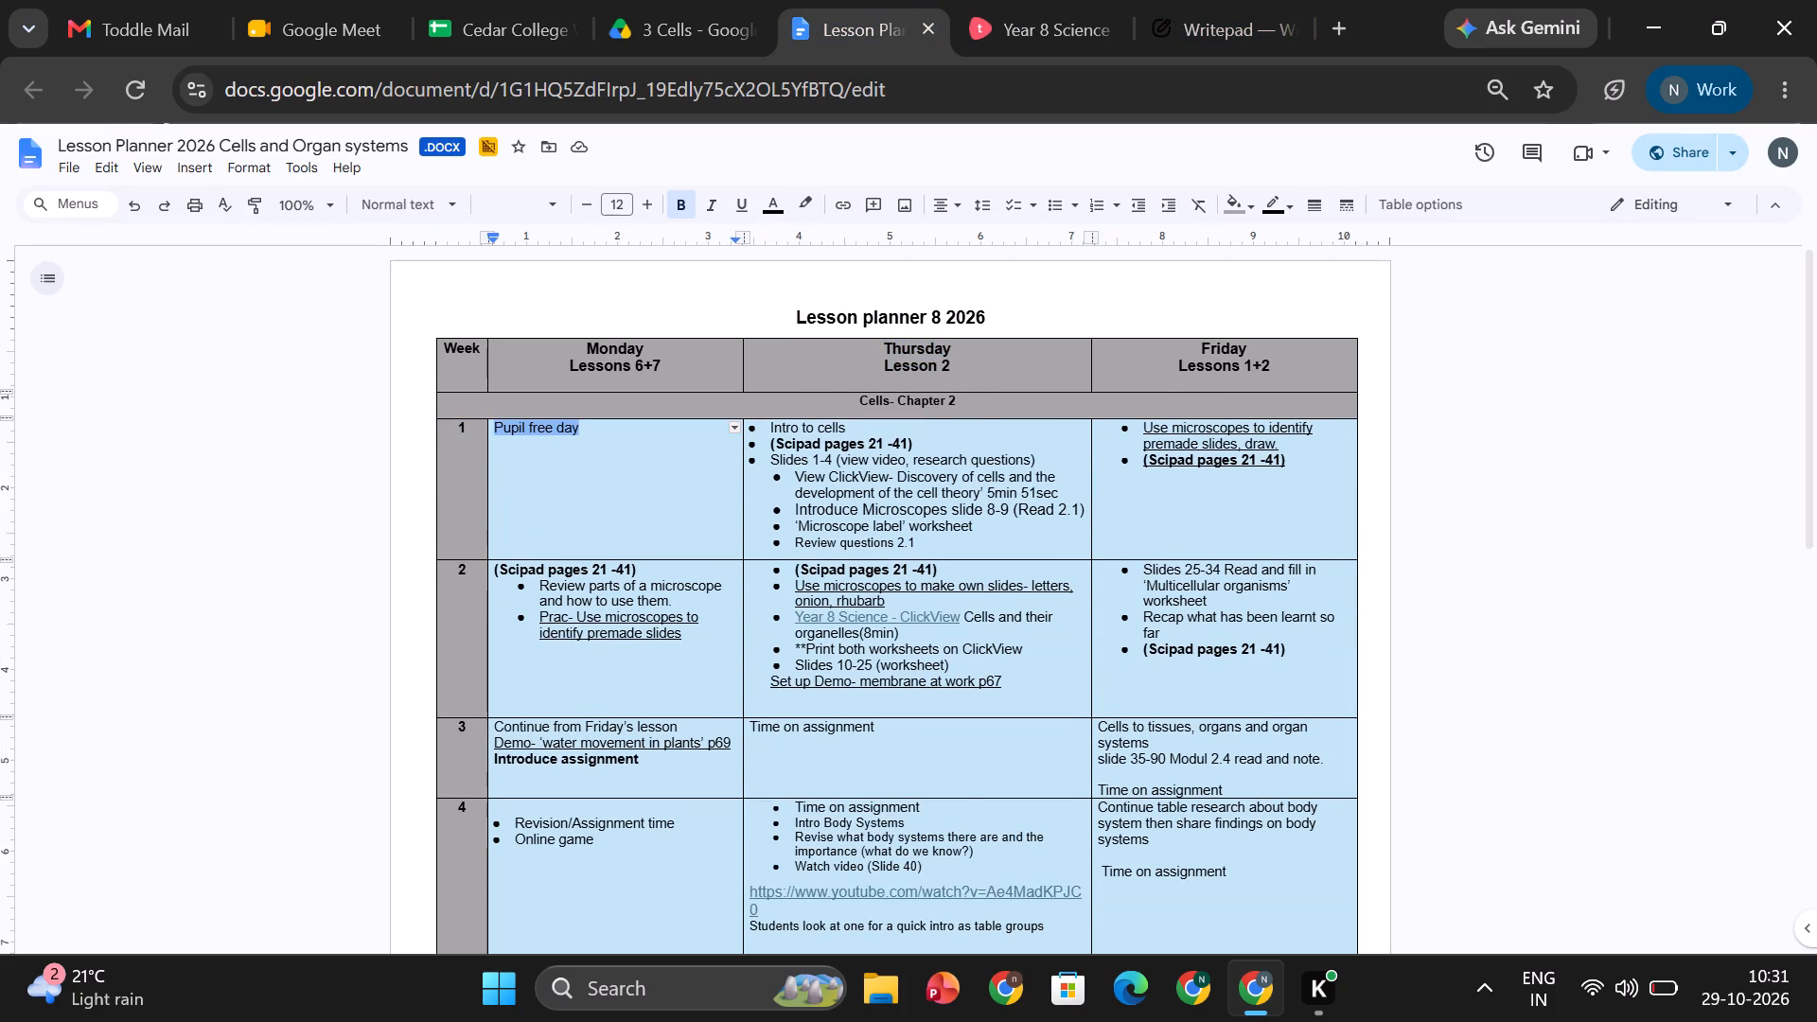
drag(498, 431, 493, 431)
key(ctrl+c)
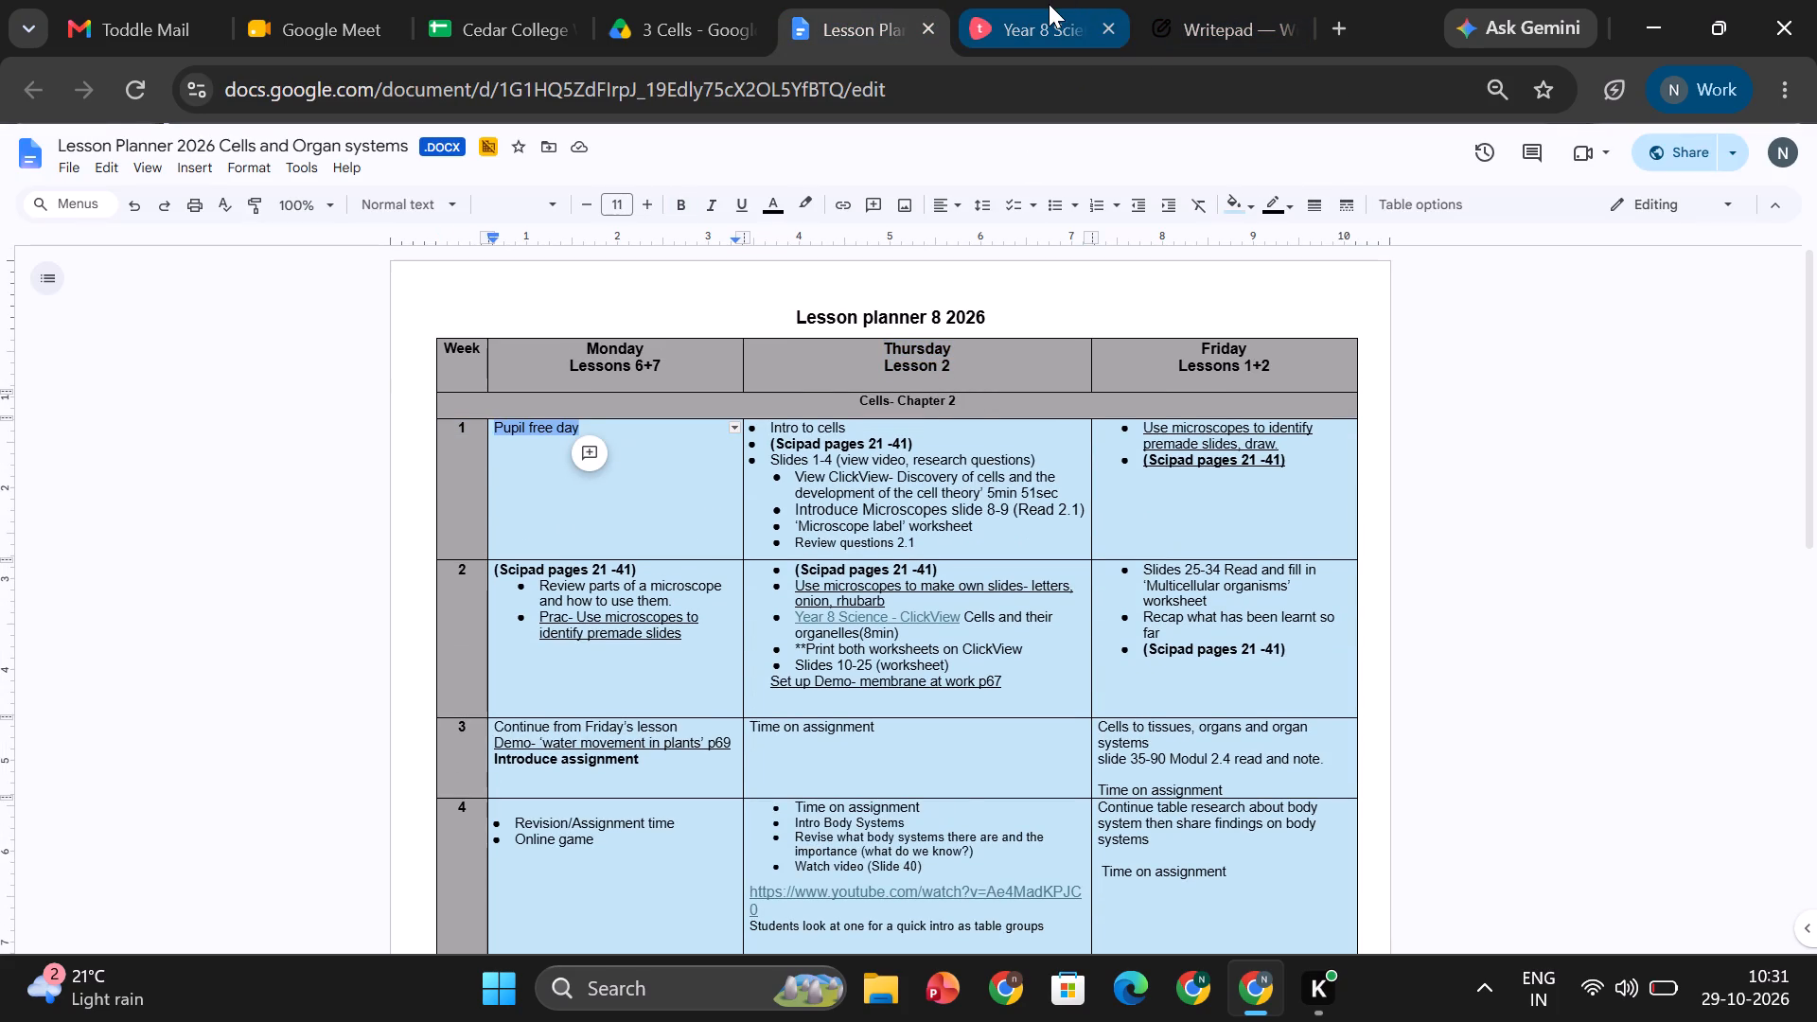
click(1049, 4)
click(90, 655)
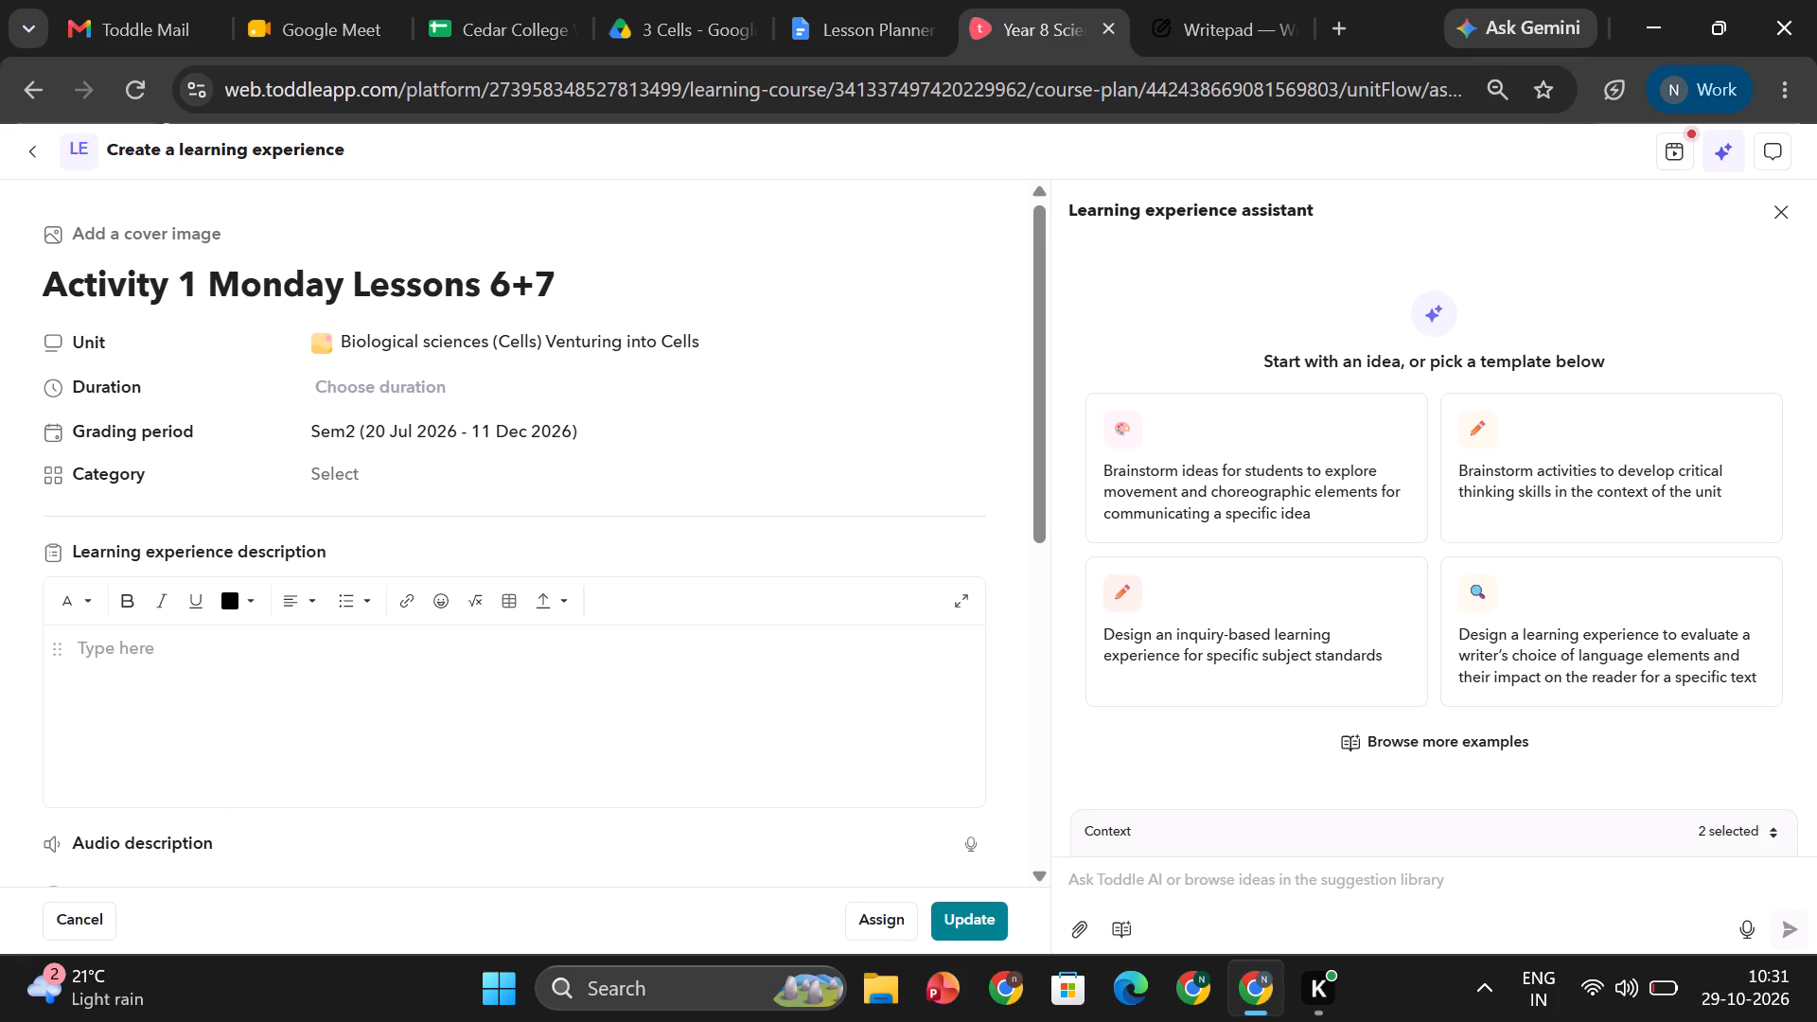
key(ctrl+v)
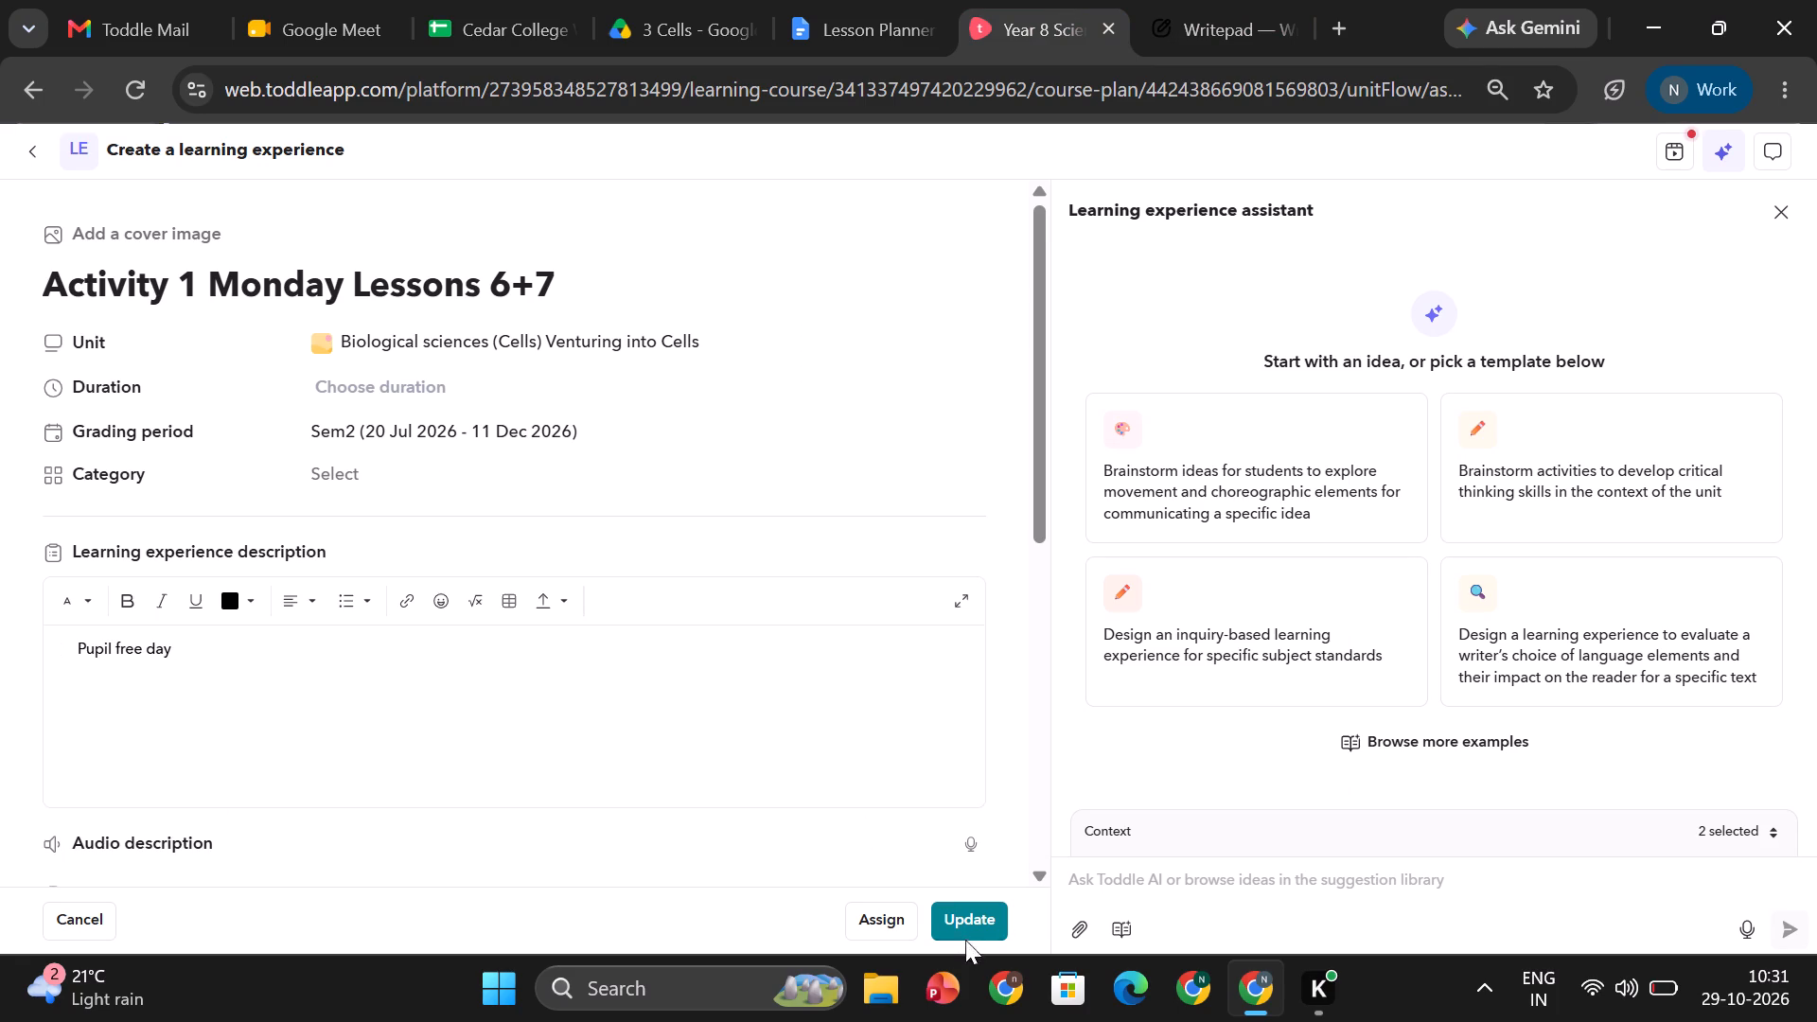
click(966, 919)
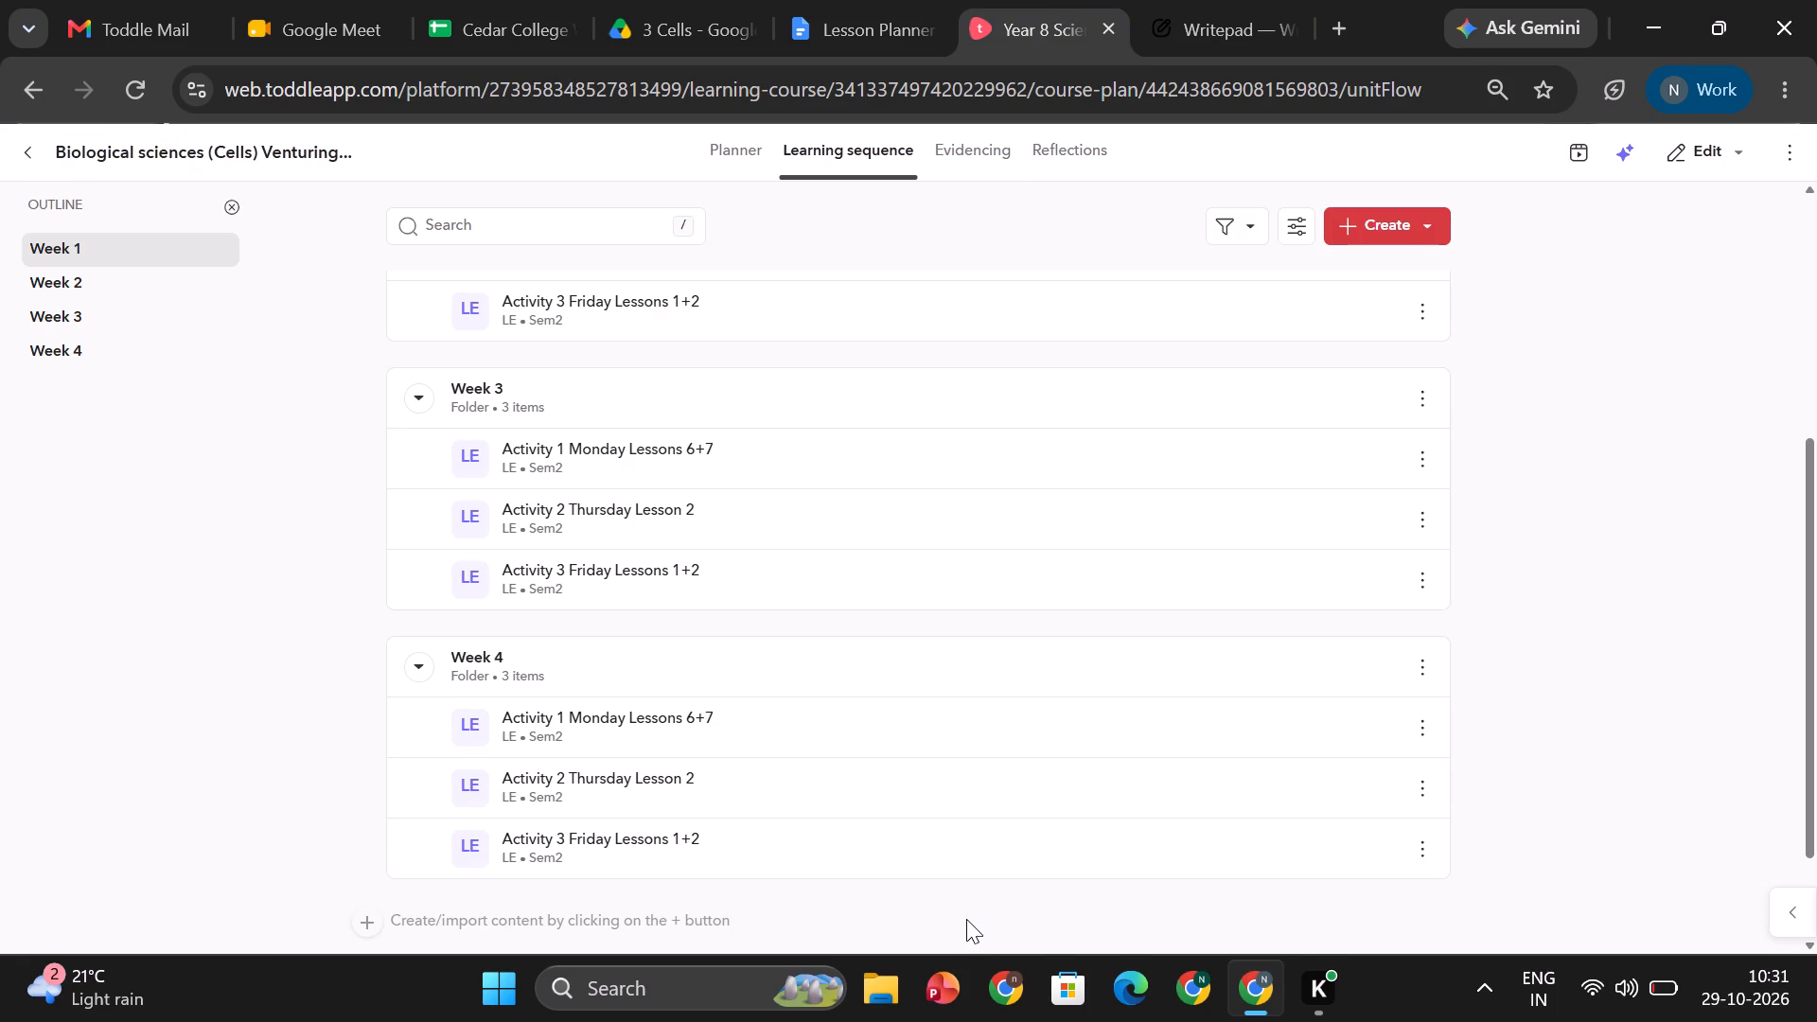
Copy the Week 1 Thursday list, "Intro to cells" through "Review questions 2.1", from the Lesson Planner into the description of Week 1's "Activity 2 Thursday Lesson 2" in Toddle.
scroll(865, 394, up, 6)
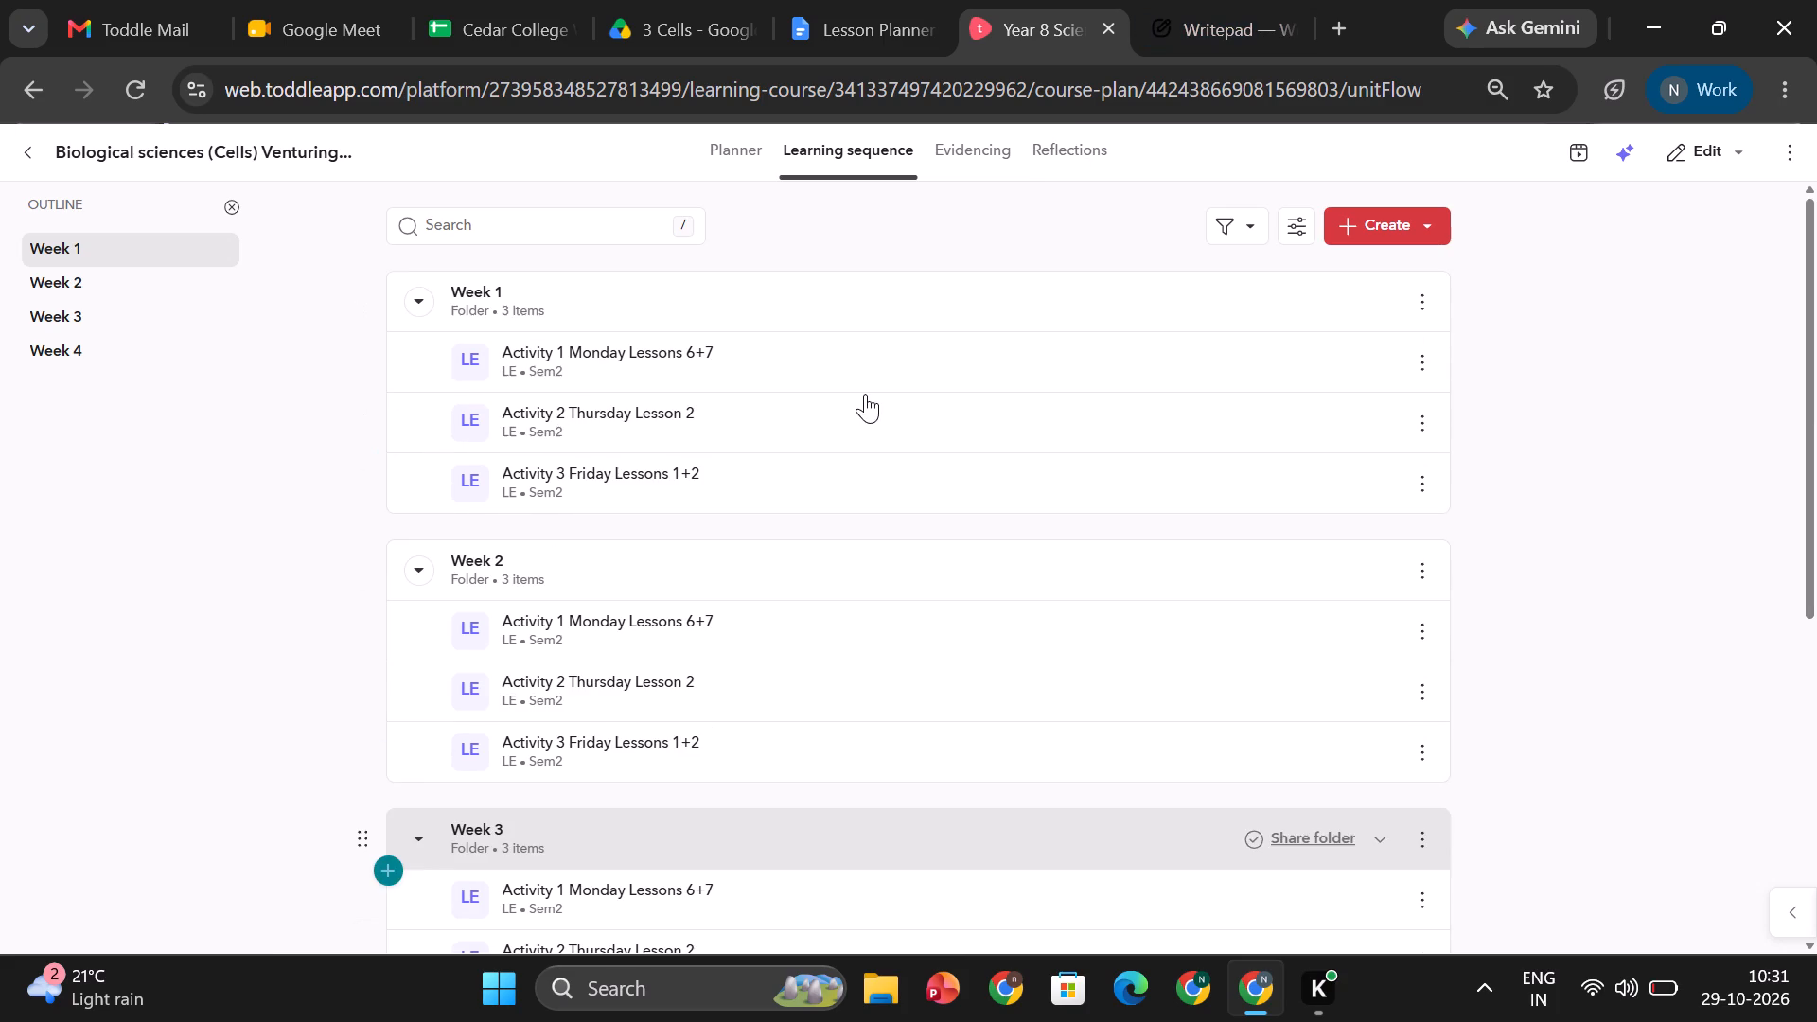
click(857, 4)
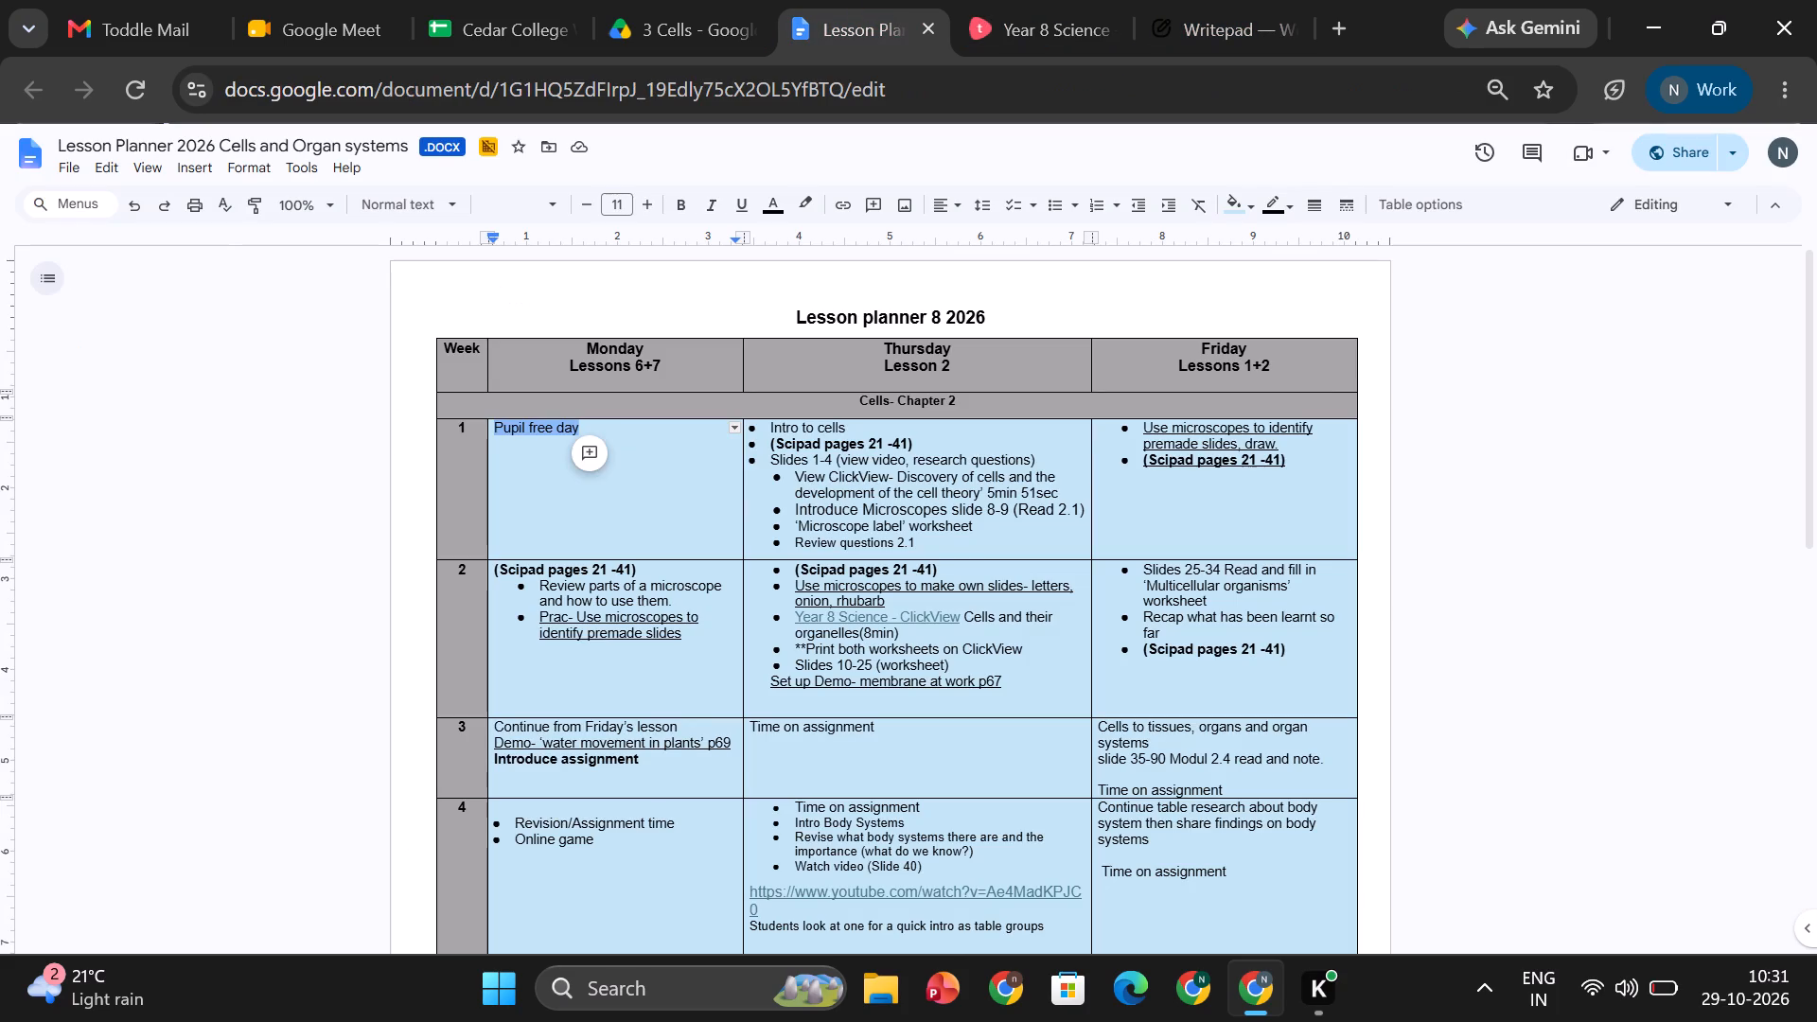
drag(929, 541, 768, 428)
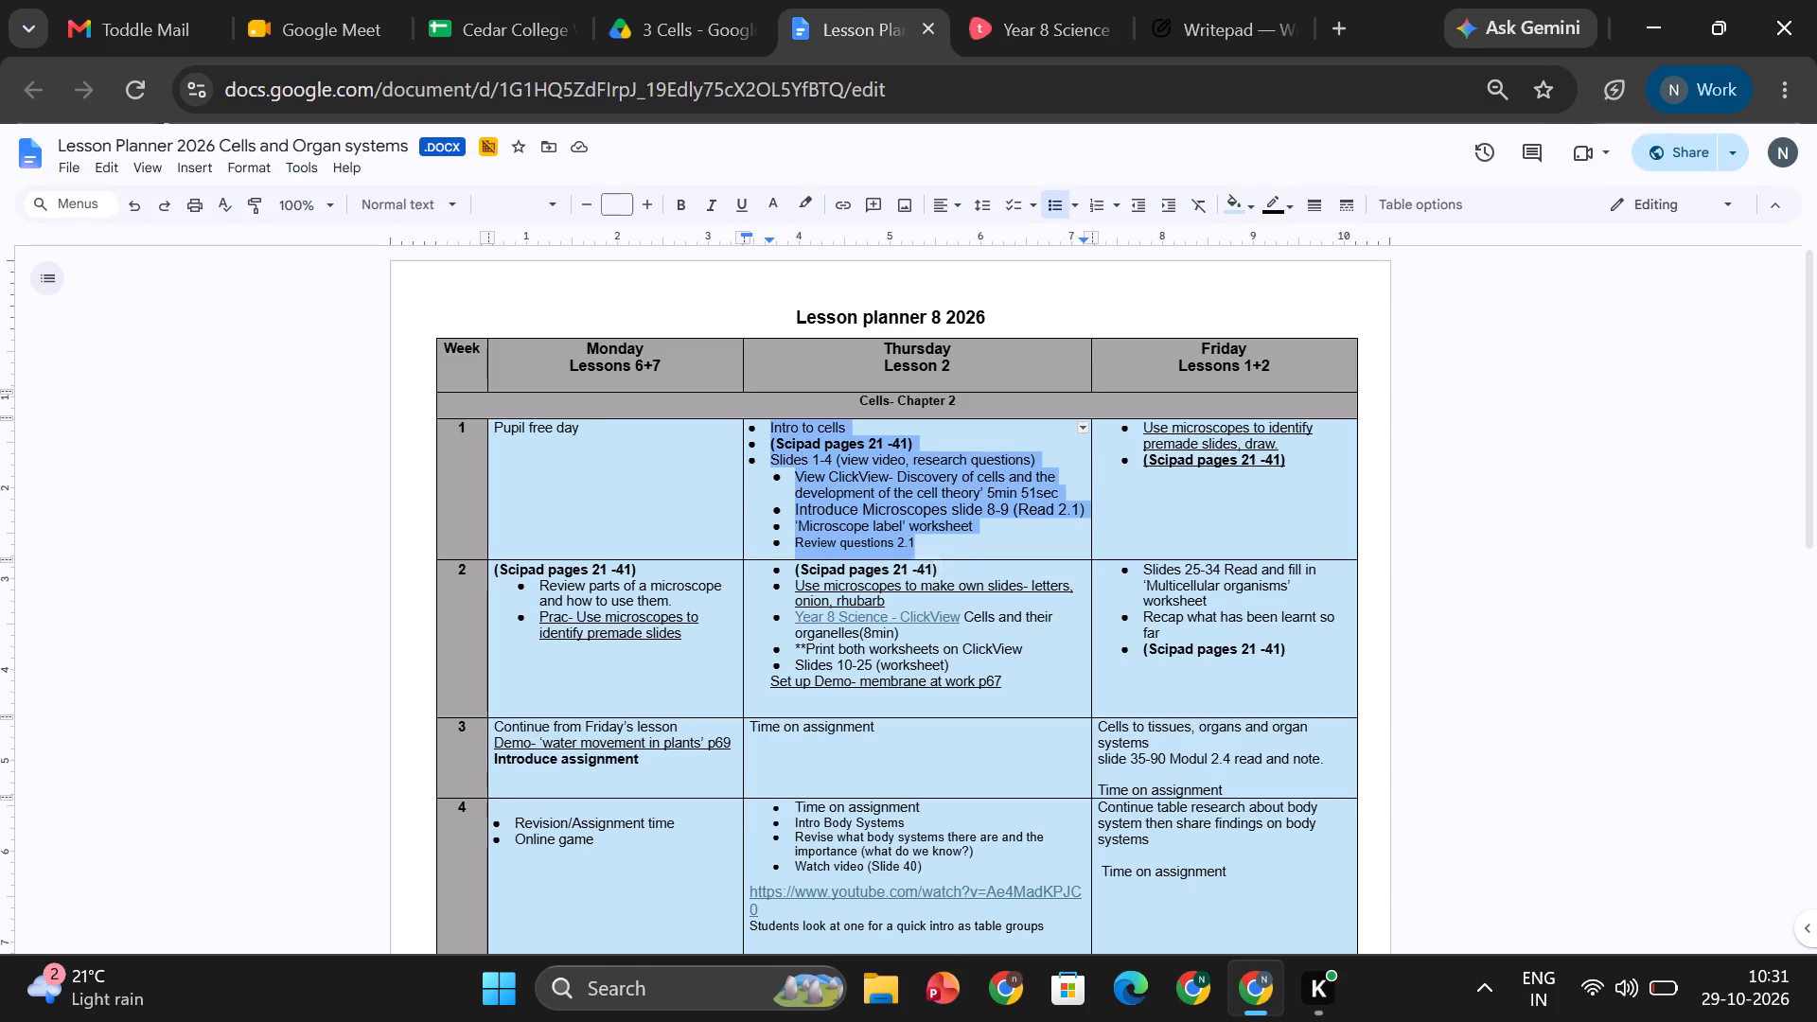
key(ctrl+c)
click(1009, 2)
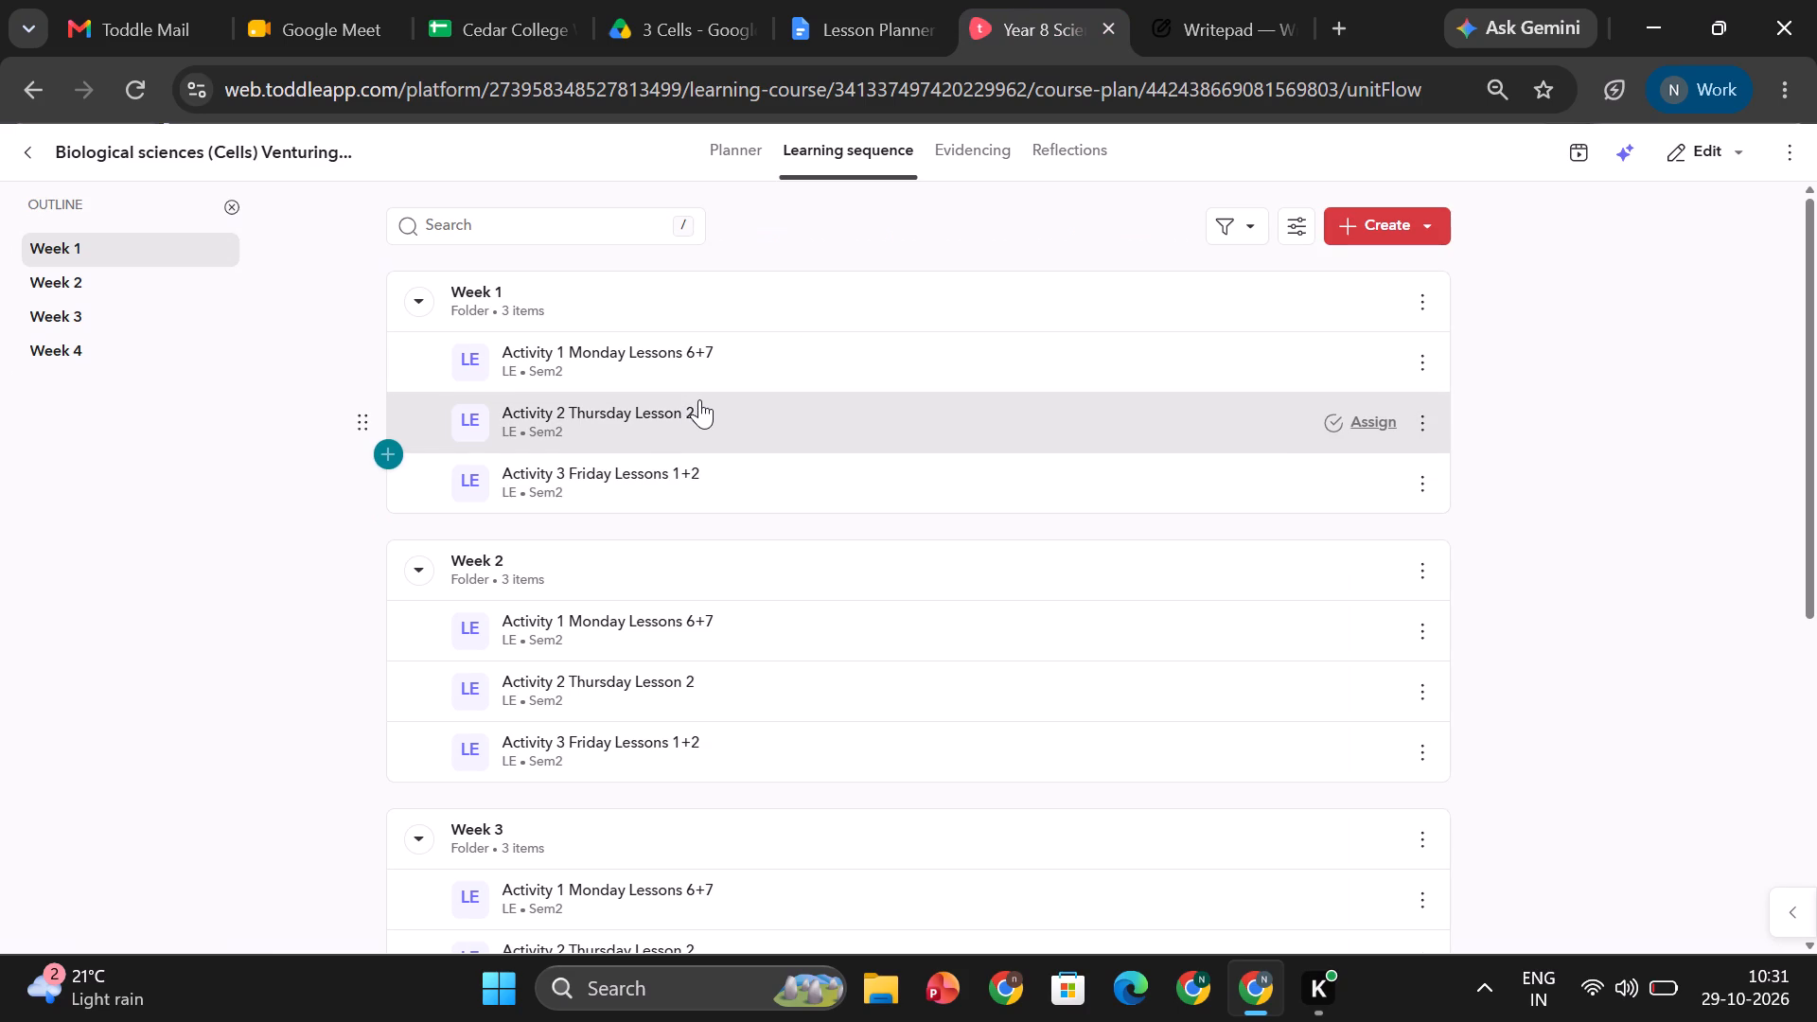
click(690, 400)
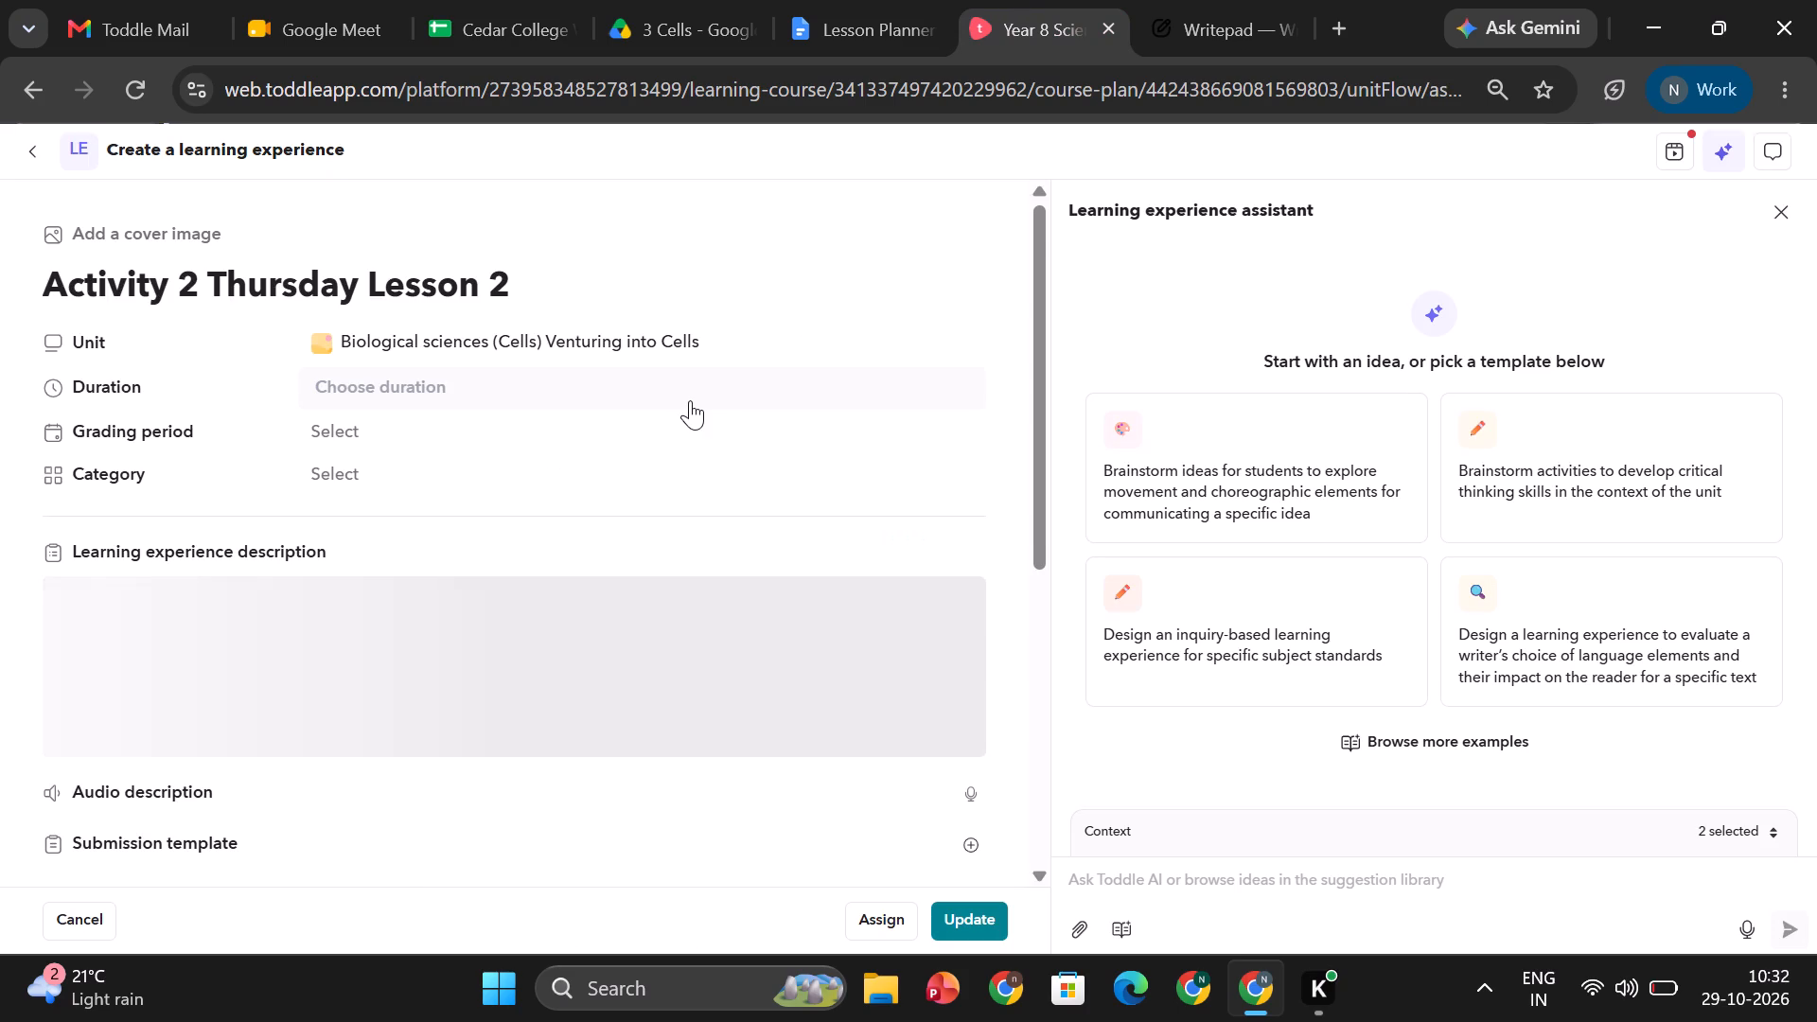
click(153, 696)
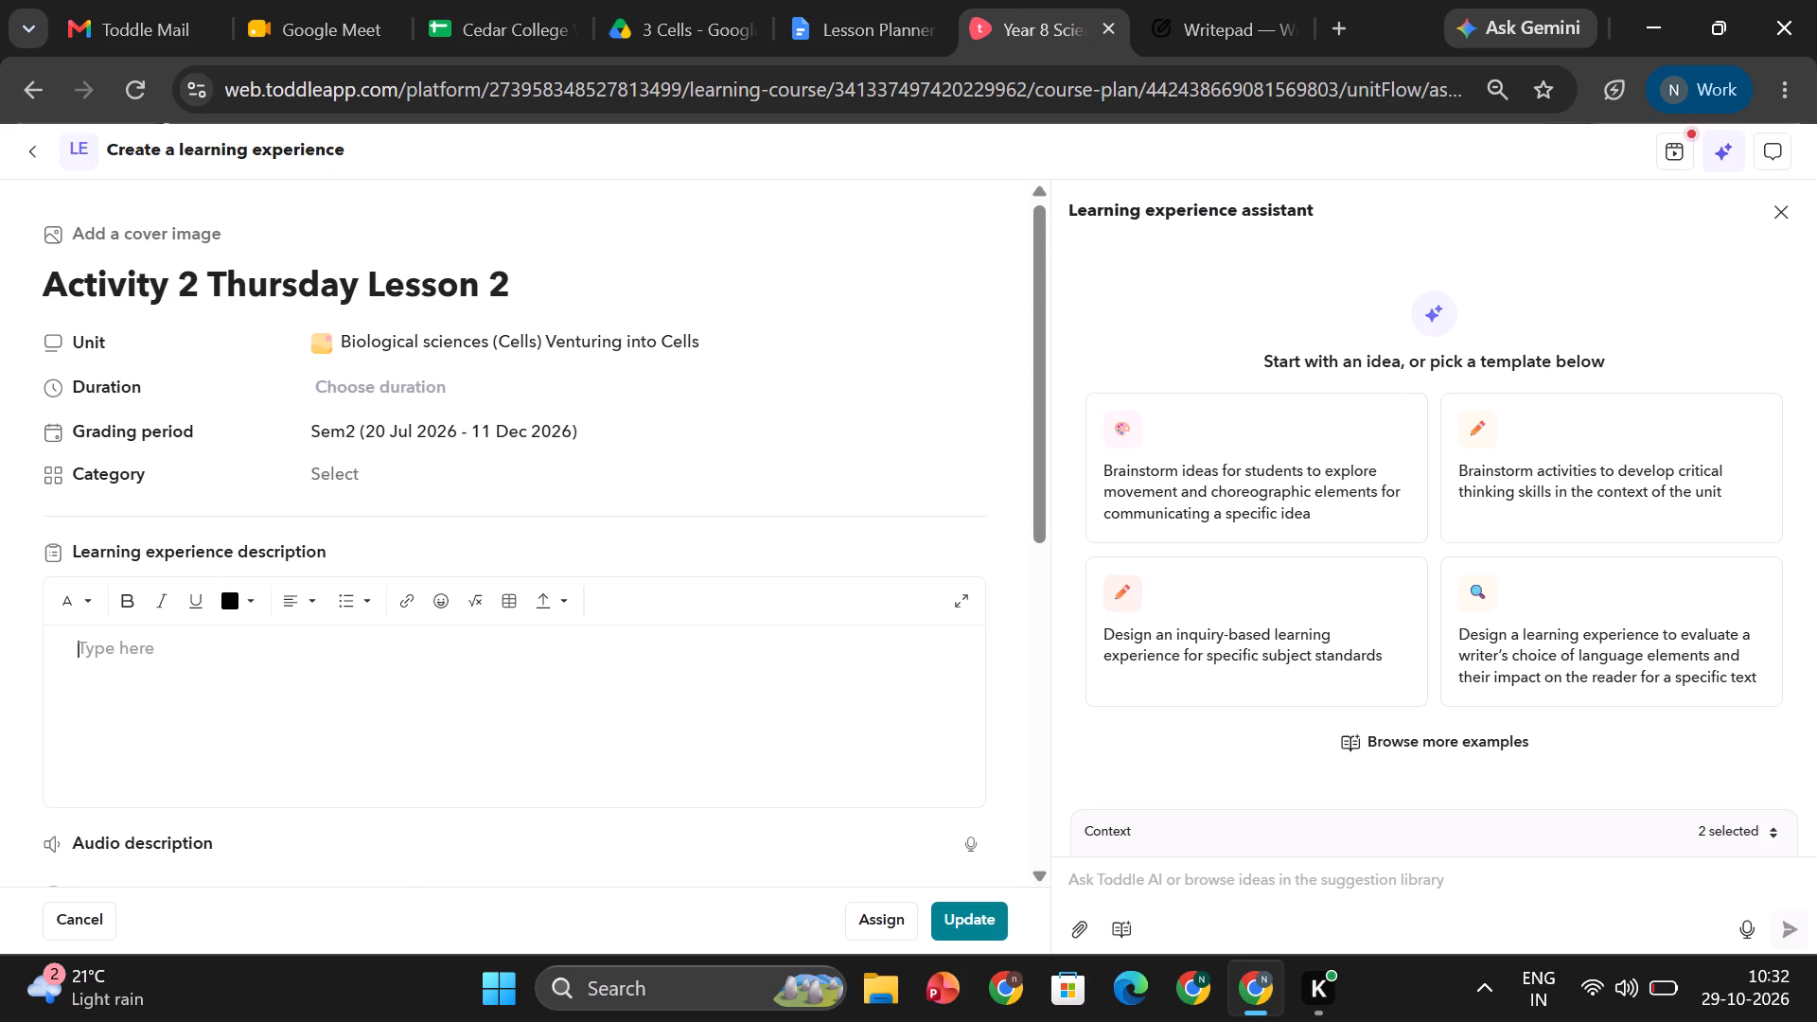
key(ctrl+v)
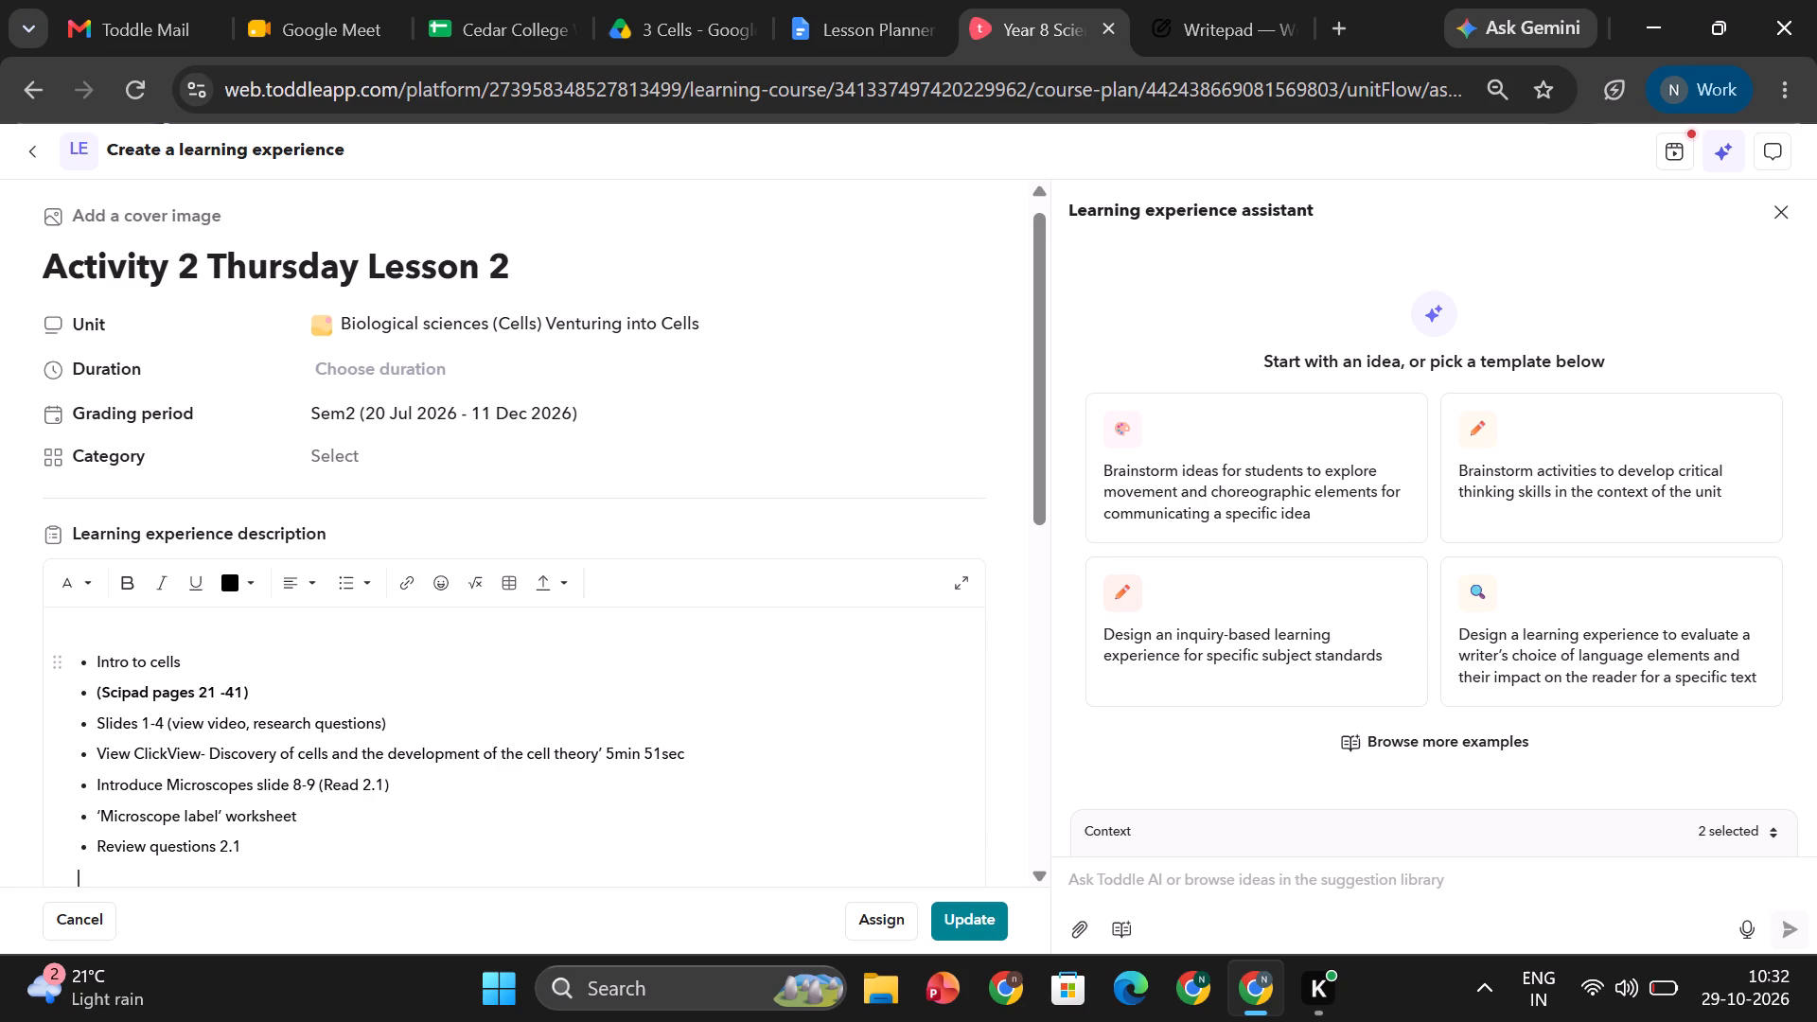
Remove the blank line above "Intro to cells" in the description and update the activity.
key(Up)
key(Up)
key(Up)
key(Up)
key(Up)
key(Up)
key(Up)
key(Up)
key(BackSpace)
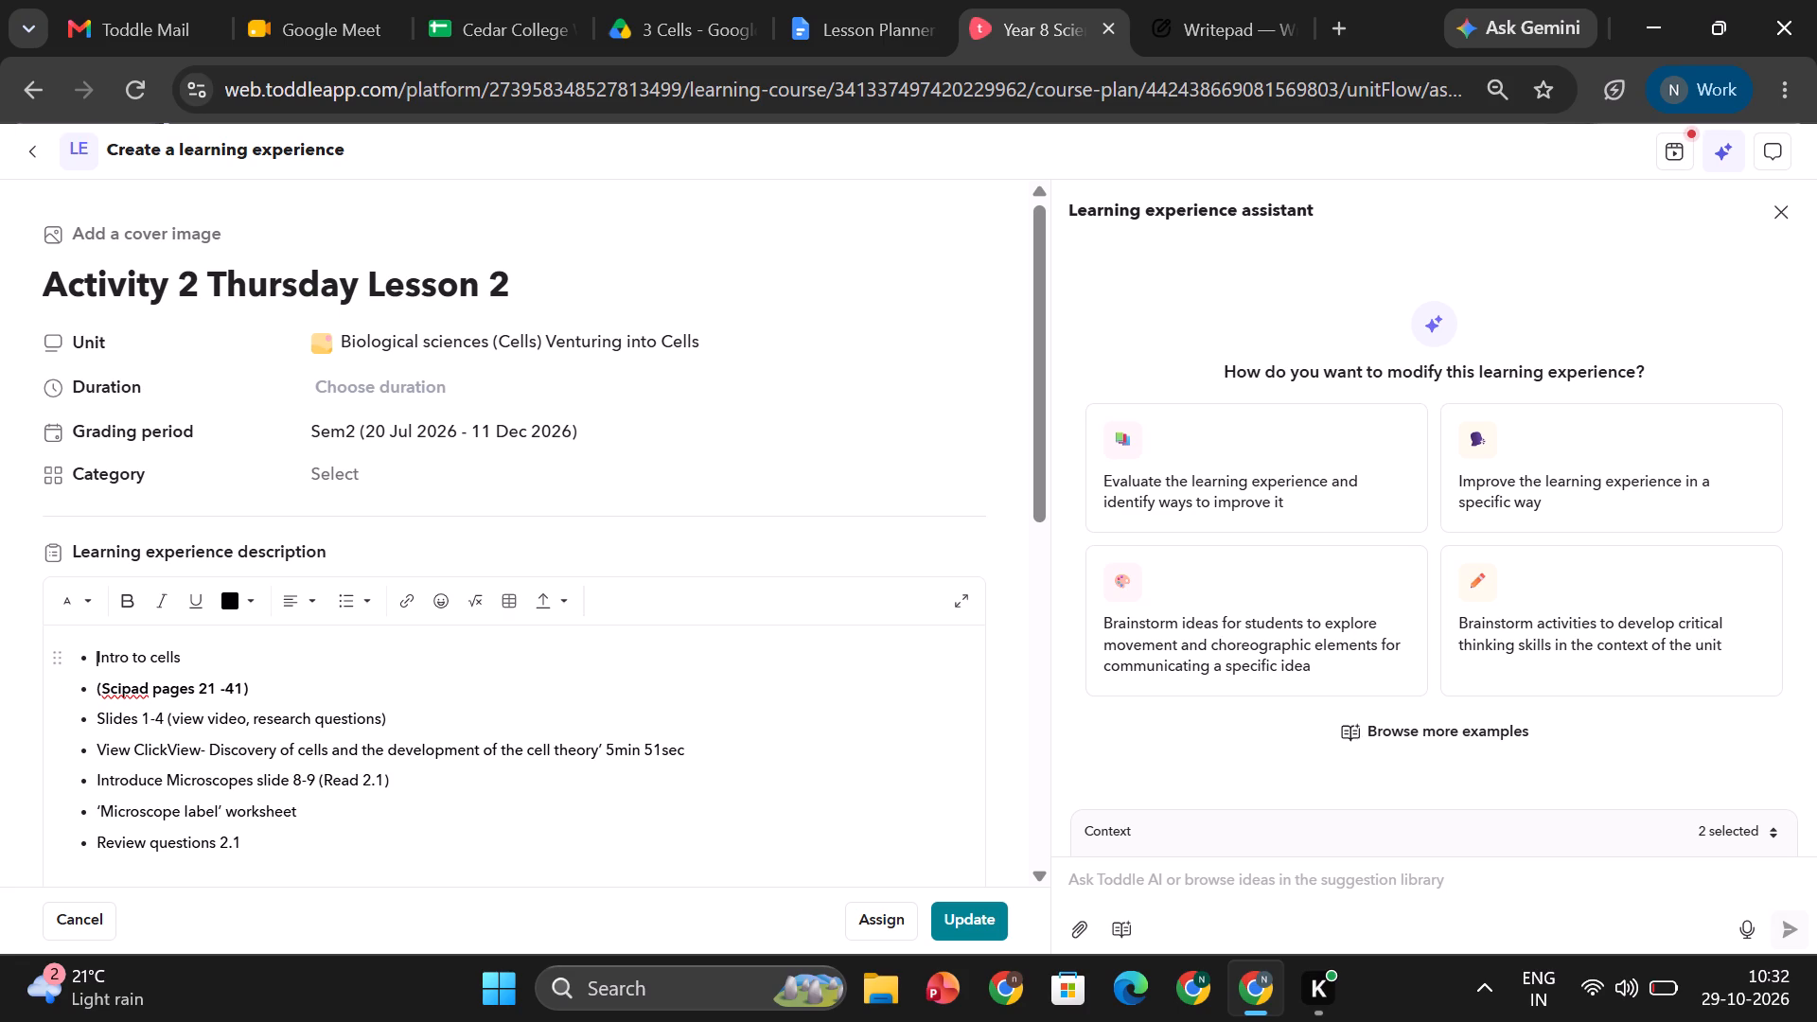
click(956, 909)
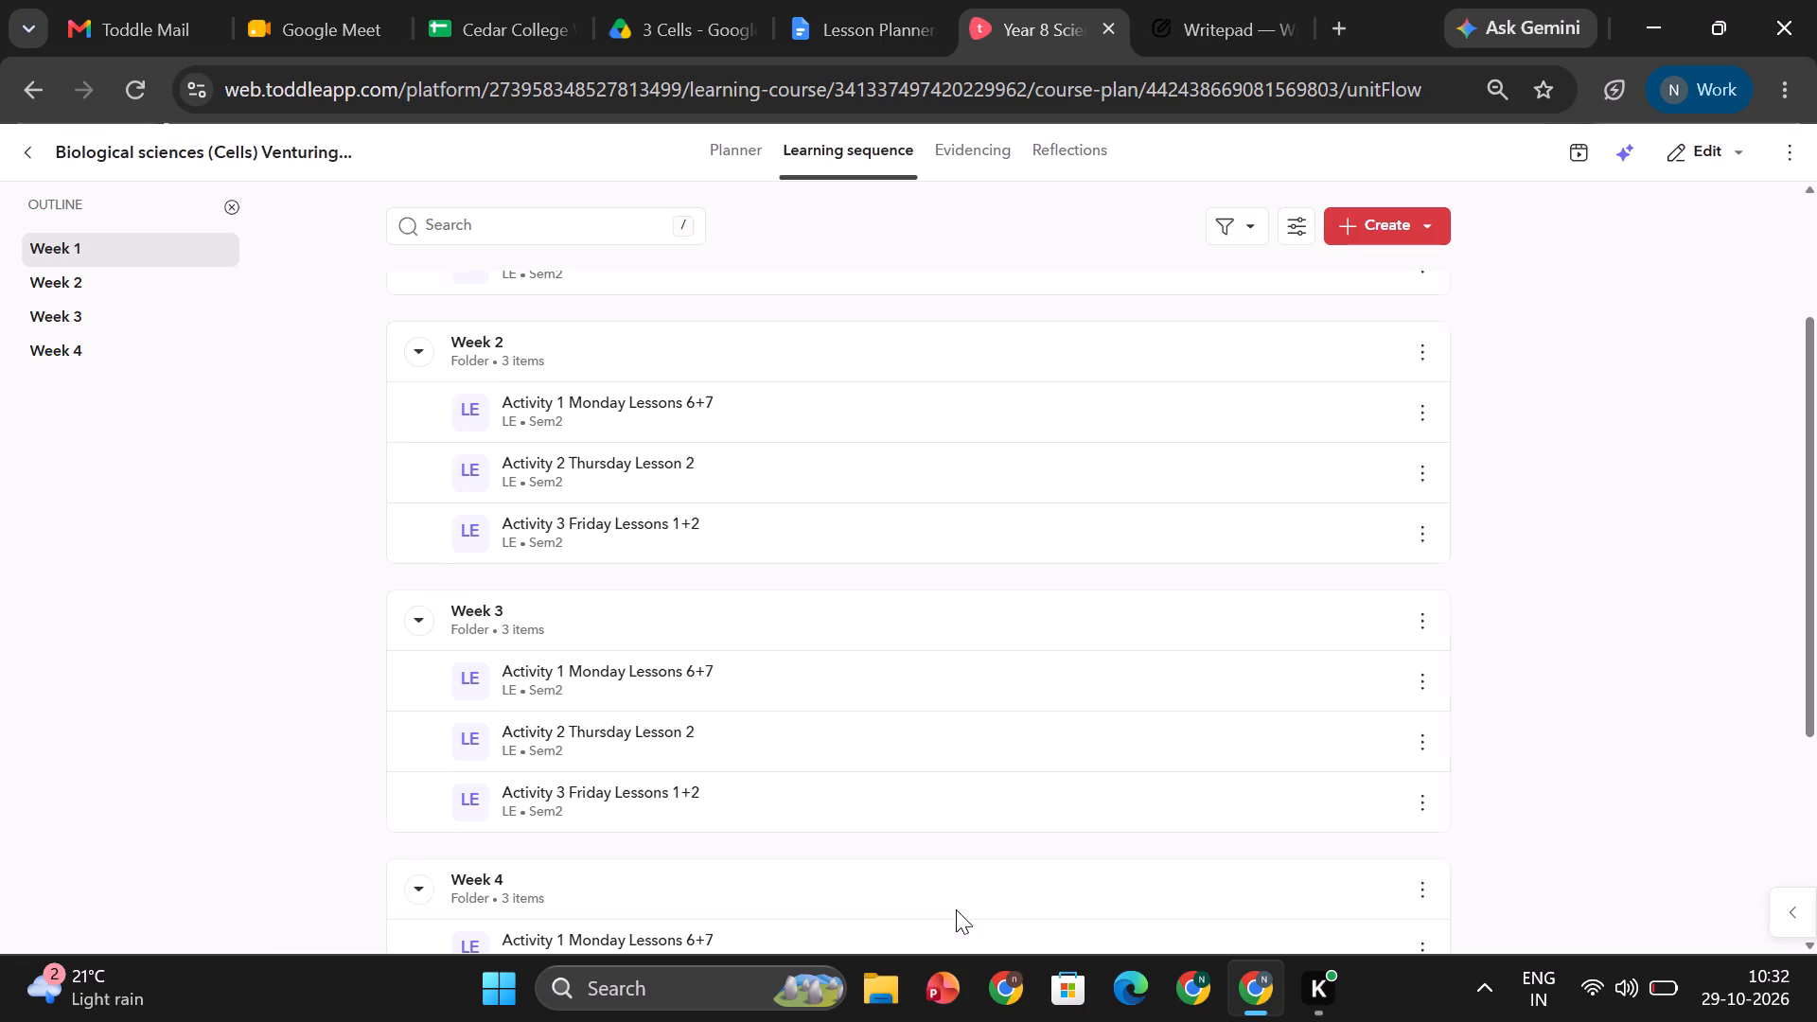
Copy the Week 1 Friday list, the microscopes and "(Scipad pages 21 -41)" items, from the Lesson Planner into the description of Week 1's "Activity 3 Friday Lessons 1+2".
scroll(872, 740, down, 2)
scroll(872, 740, up, 5)
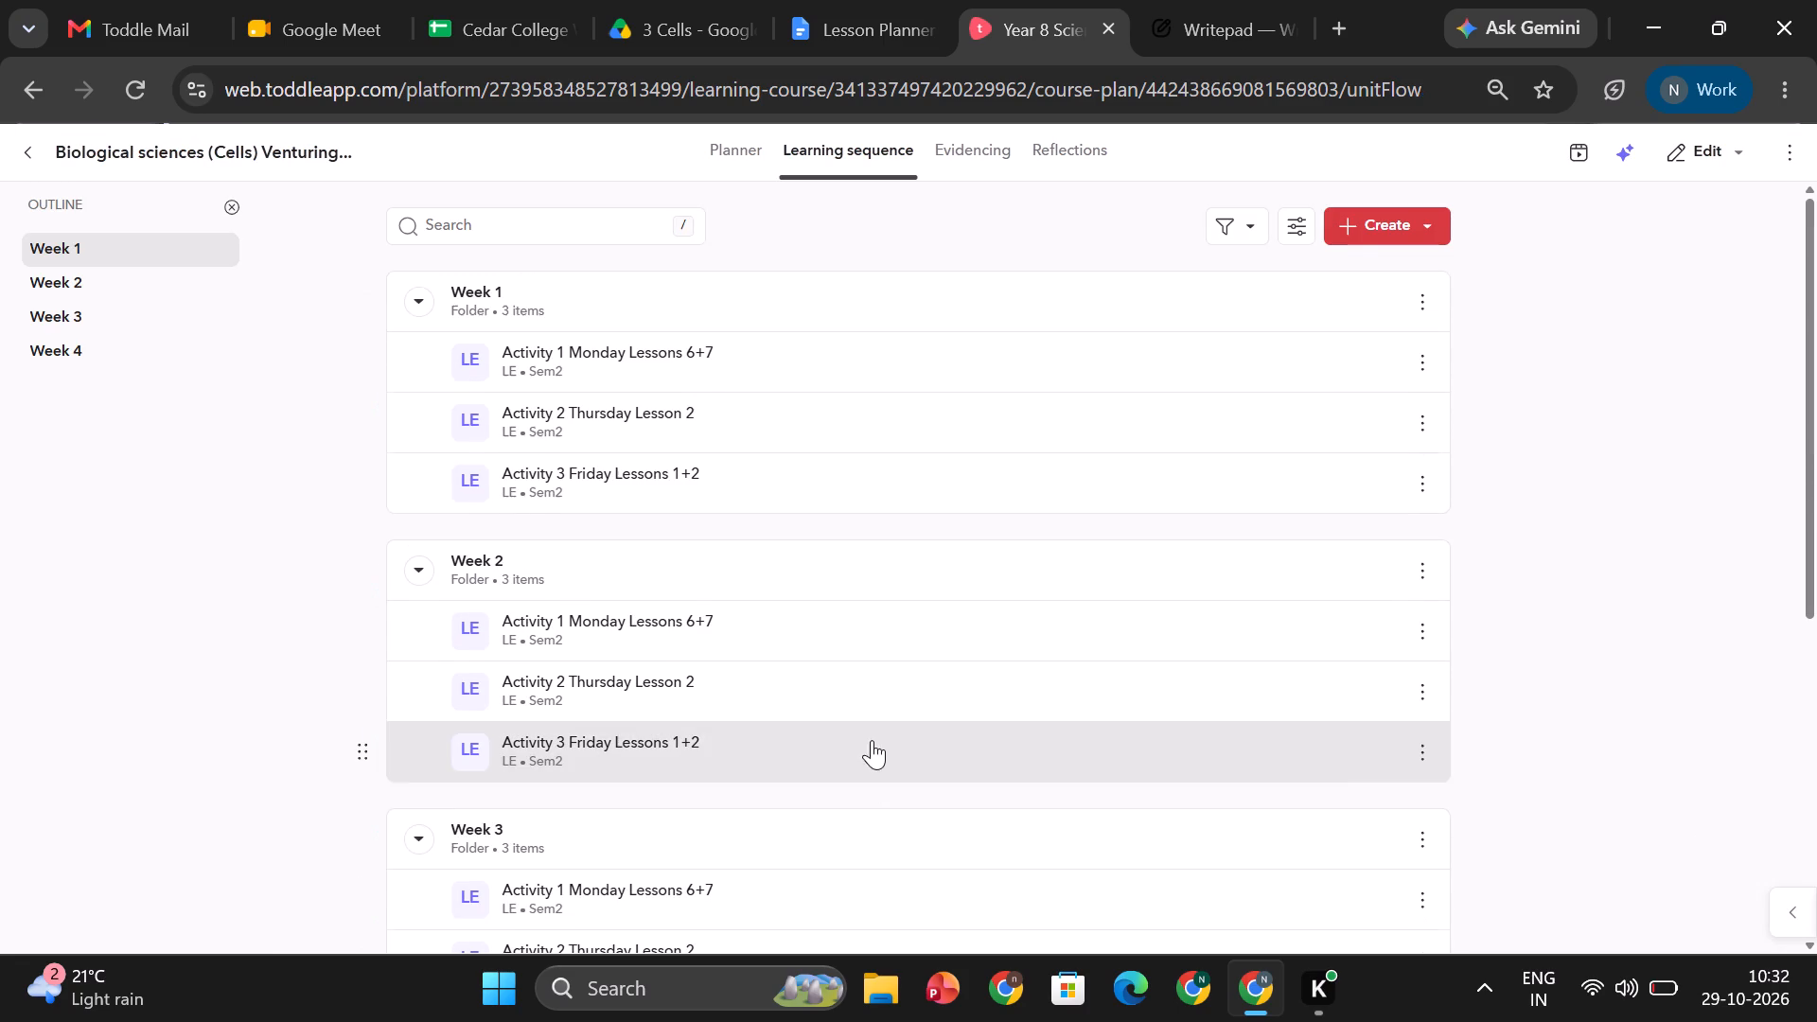
click(579, 485)
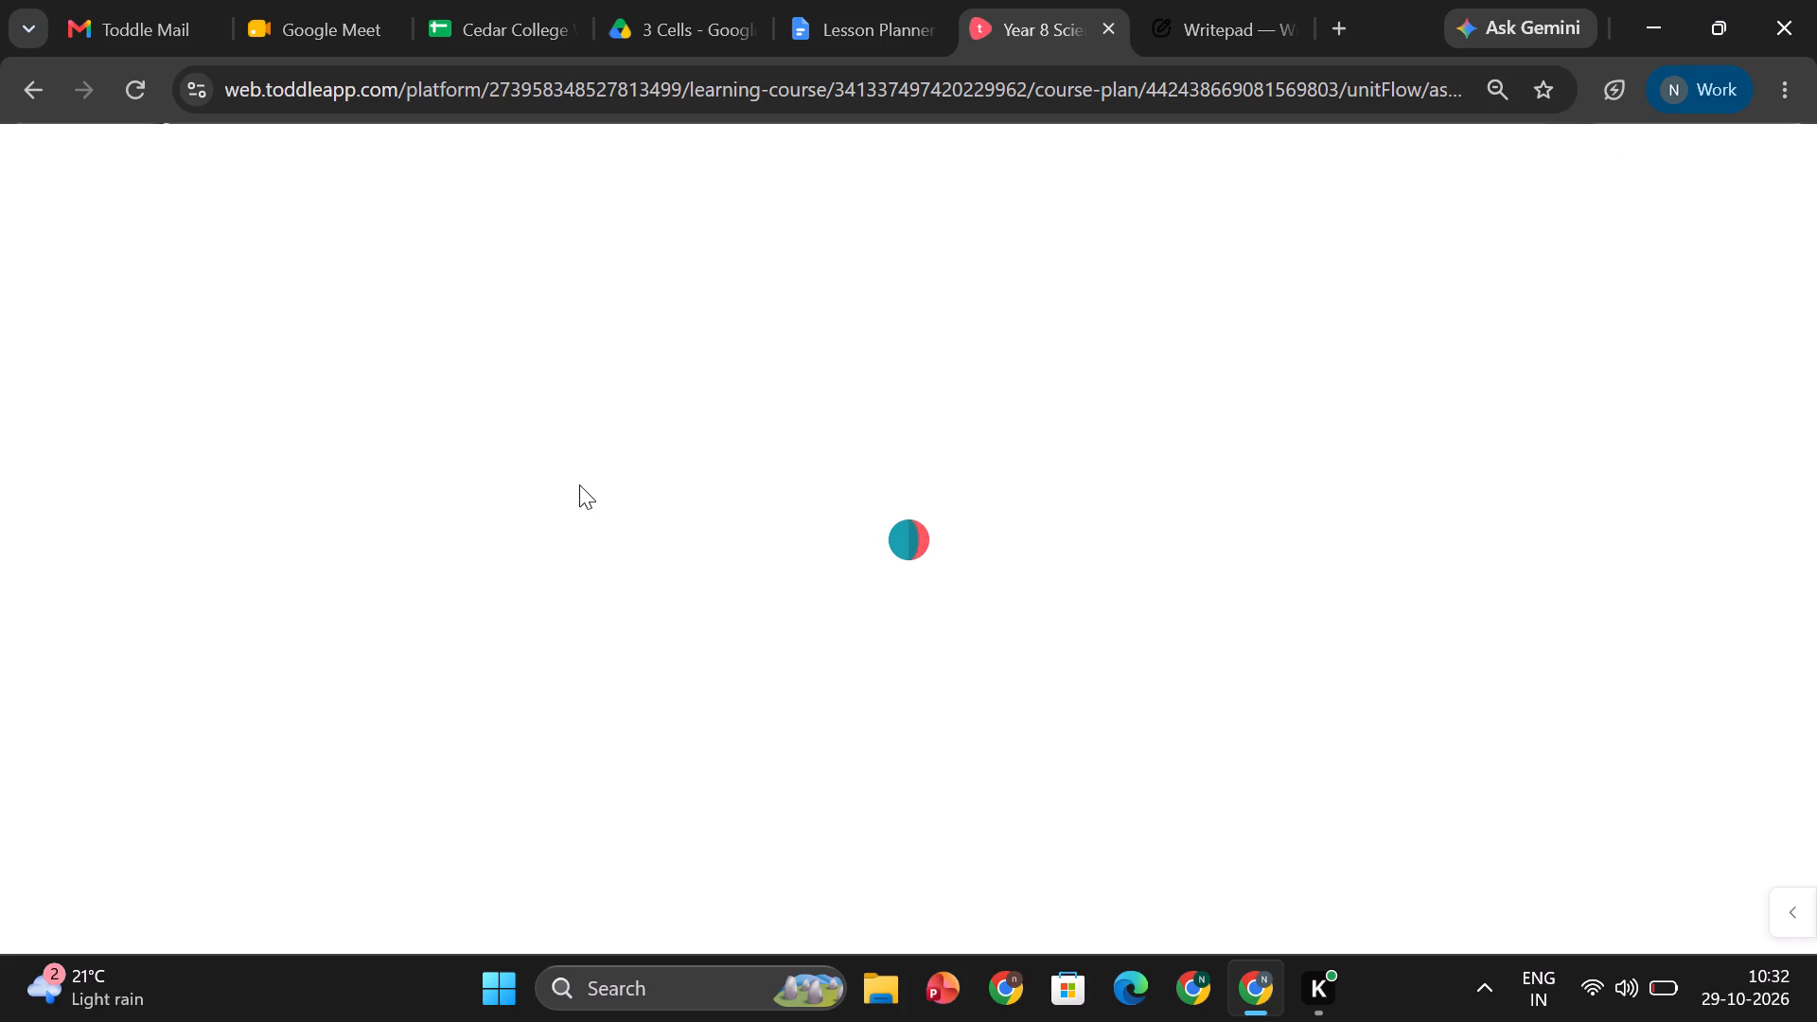
scroll(585, 643, down, 2)
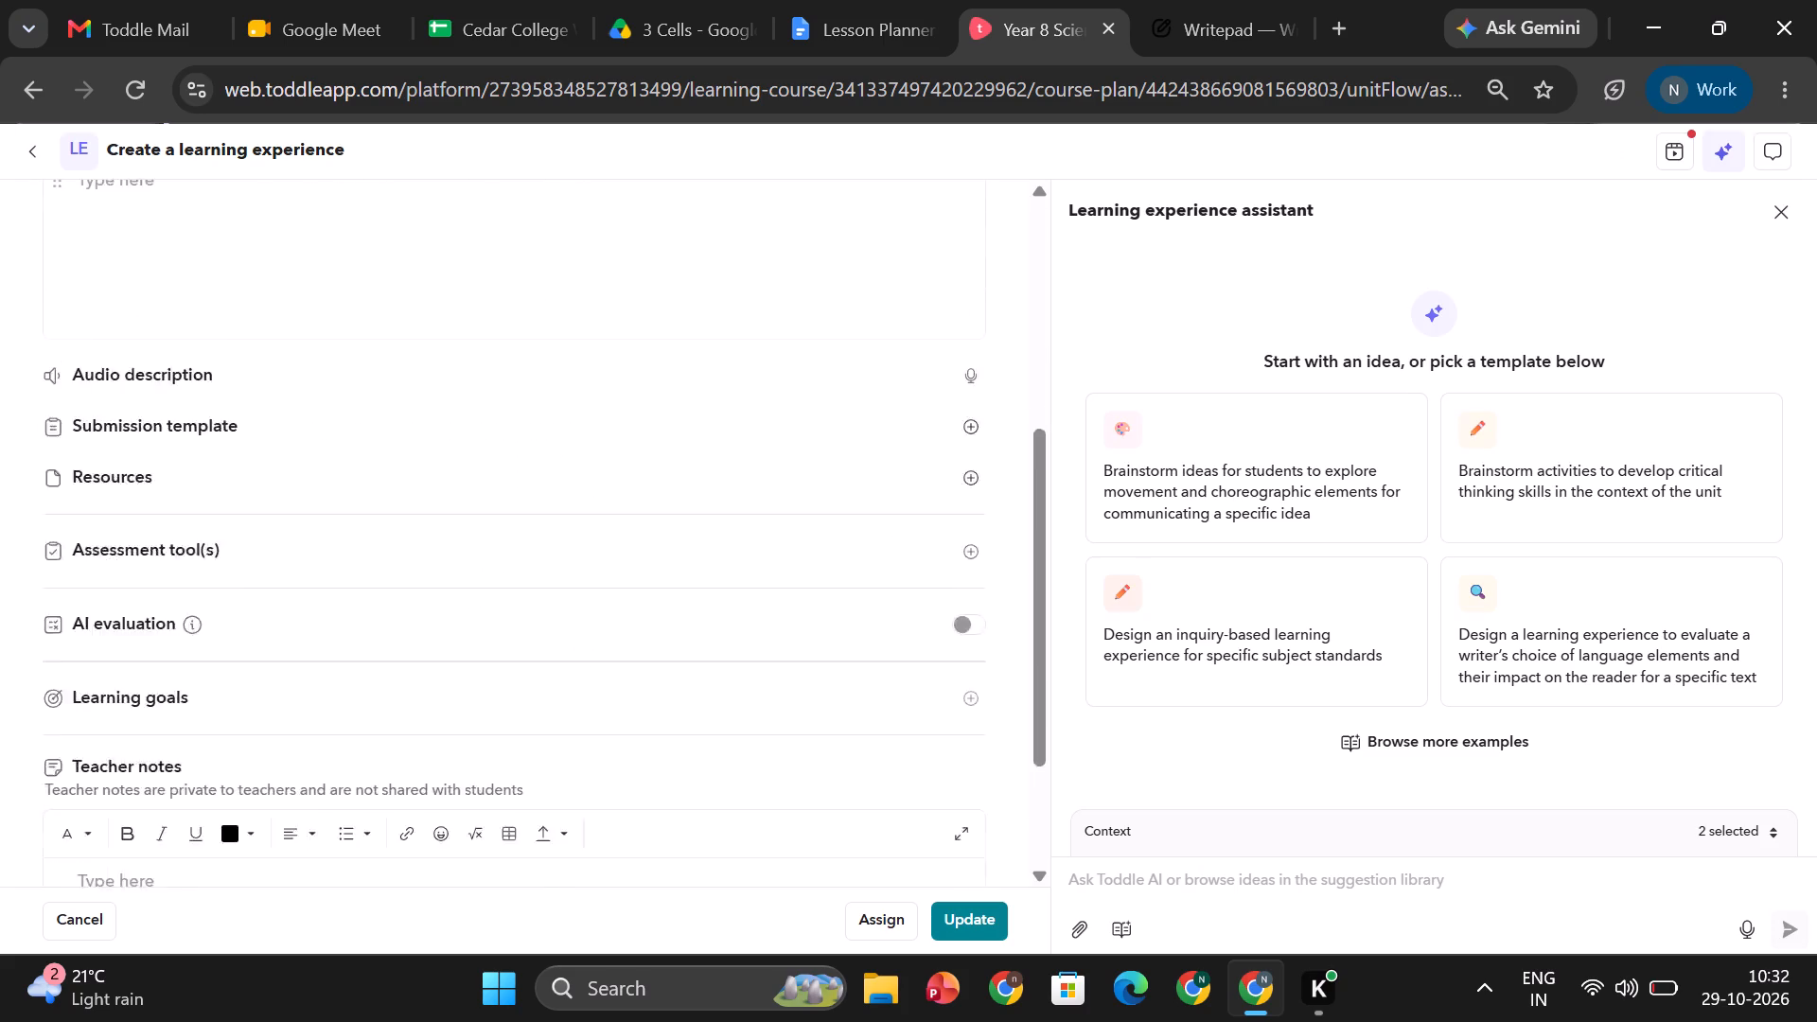
scroll(585, 643, up, 2)
click(885, 0)
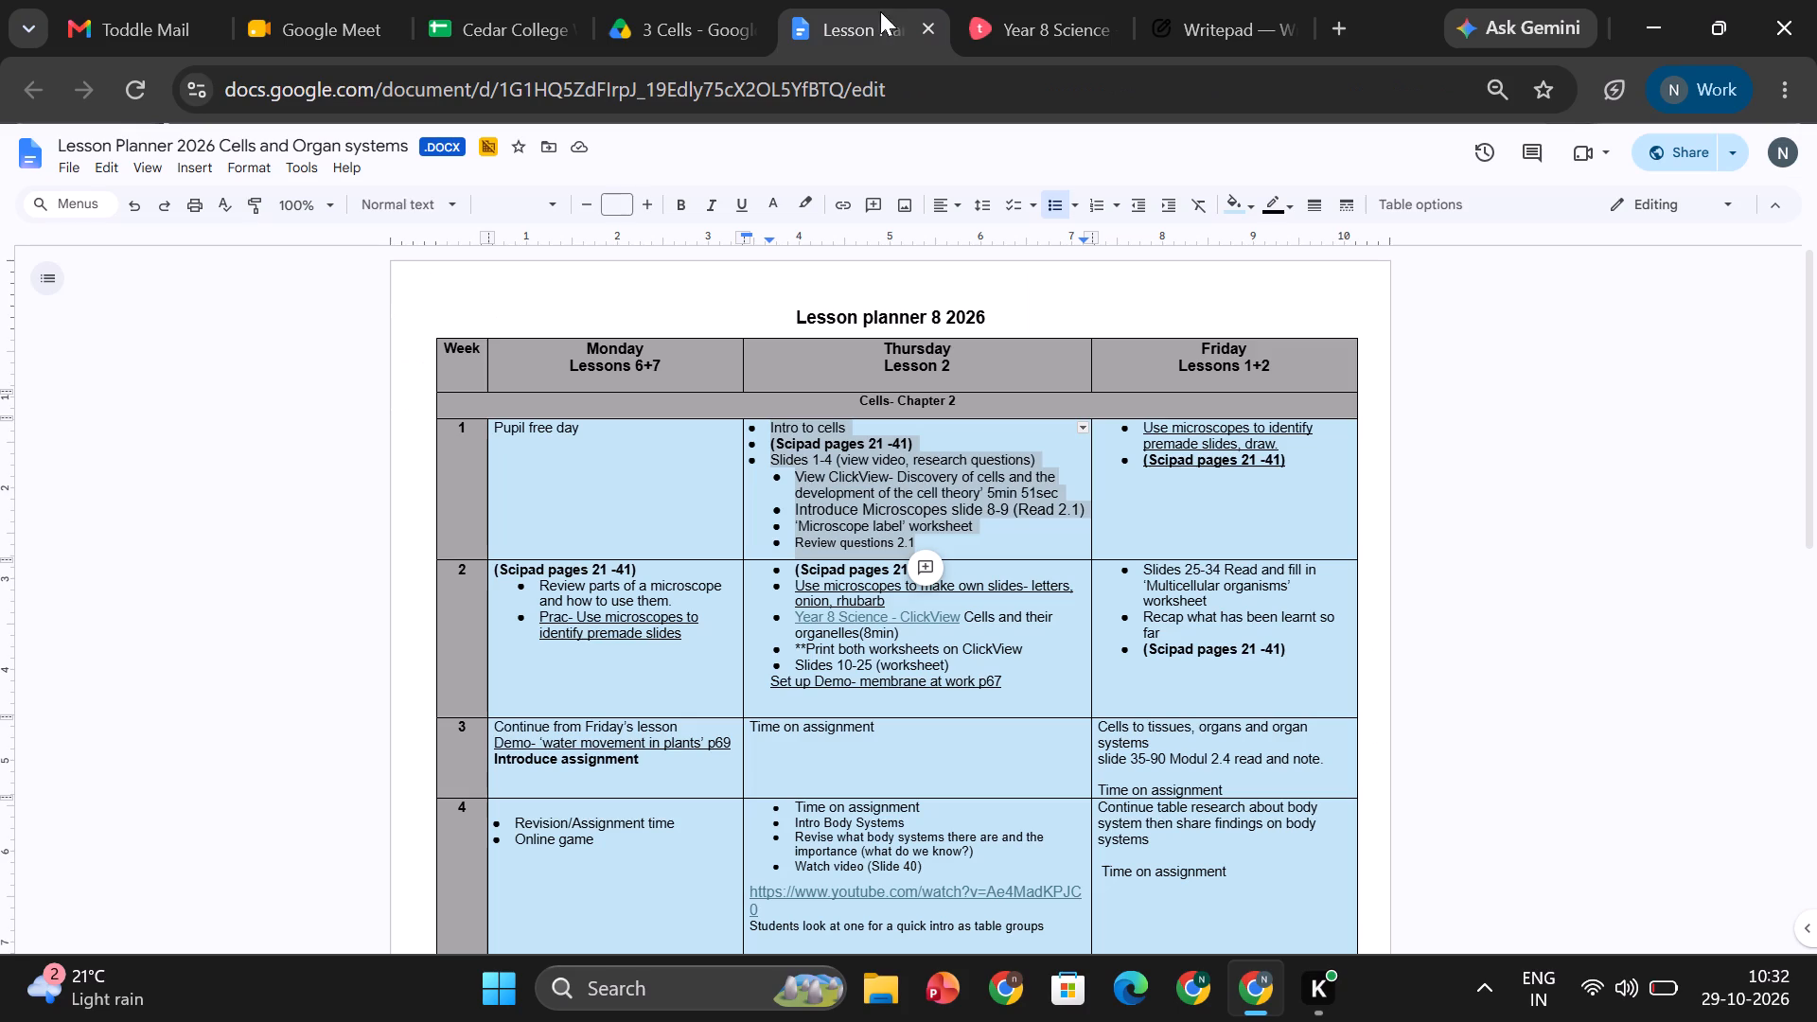
drag(1312, 486, 1145, 429)
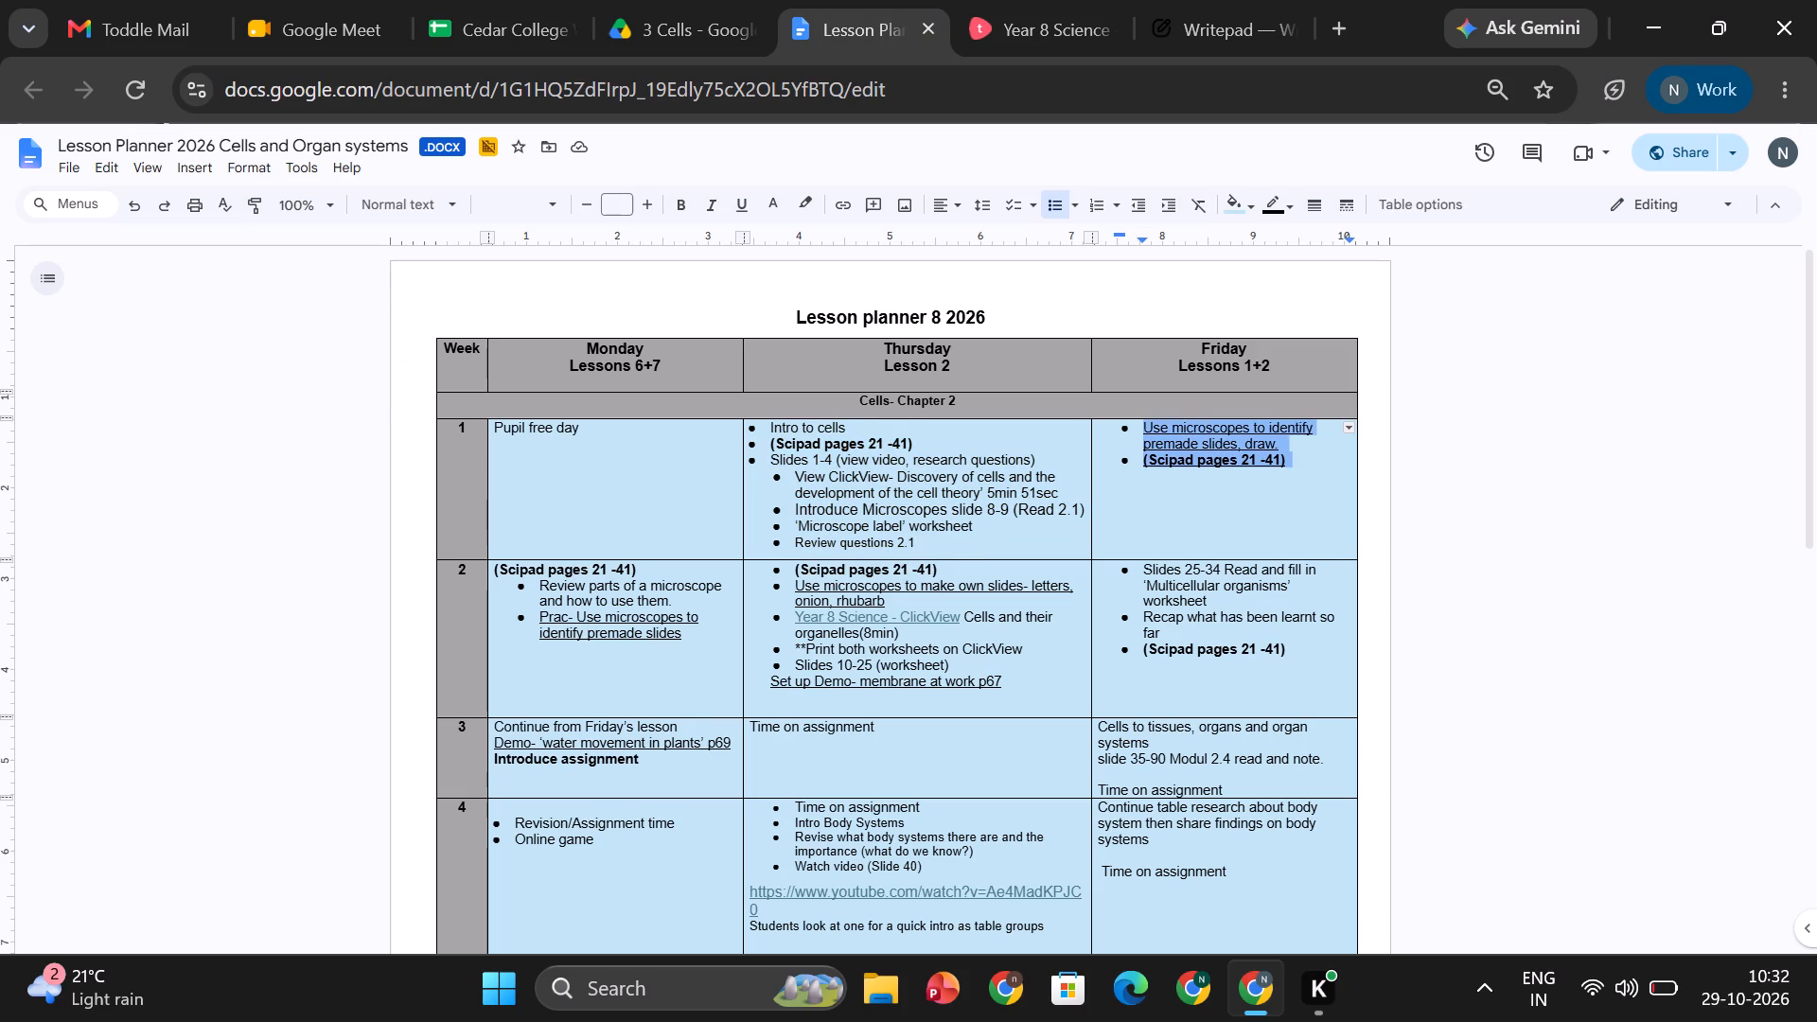
drag(1145, 429, 1139, 429)
key(ctrl+c)
click(1052, 13)
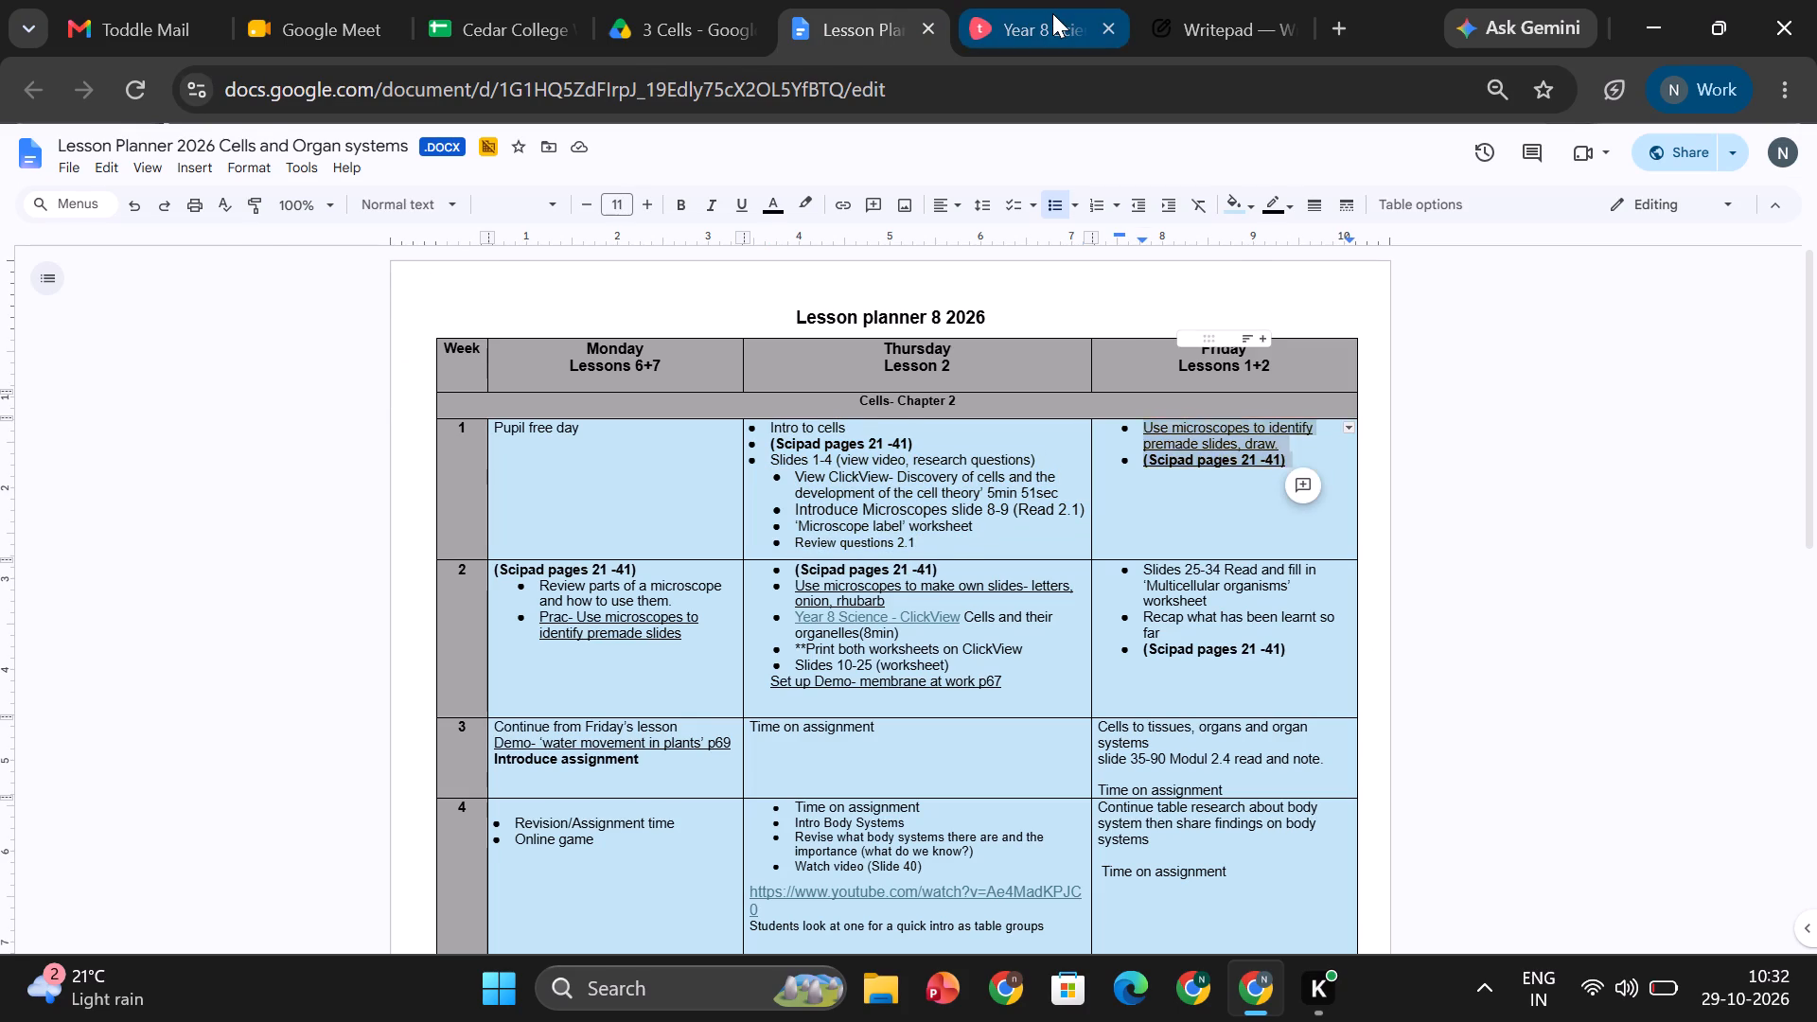
click(192, 635)
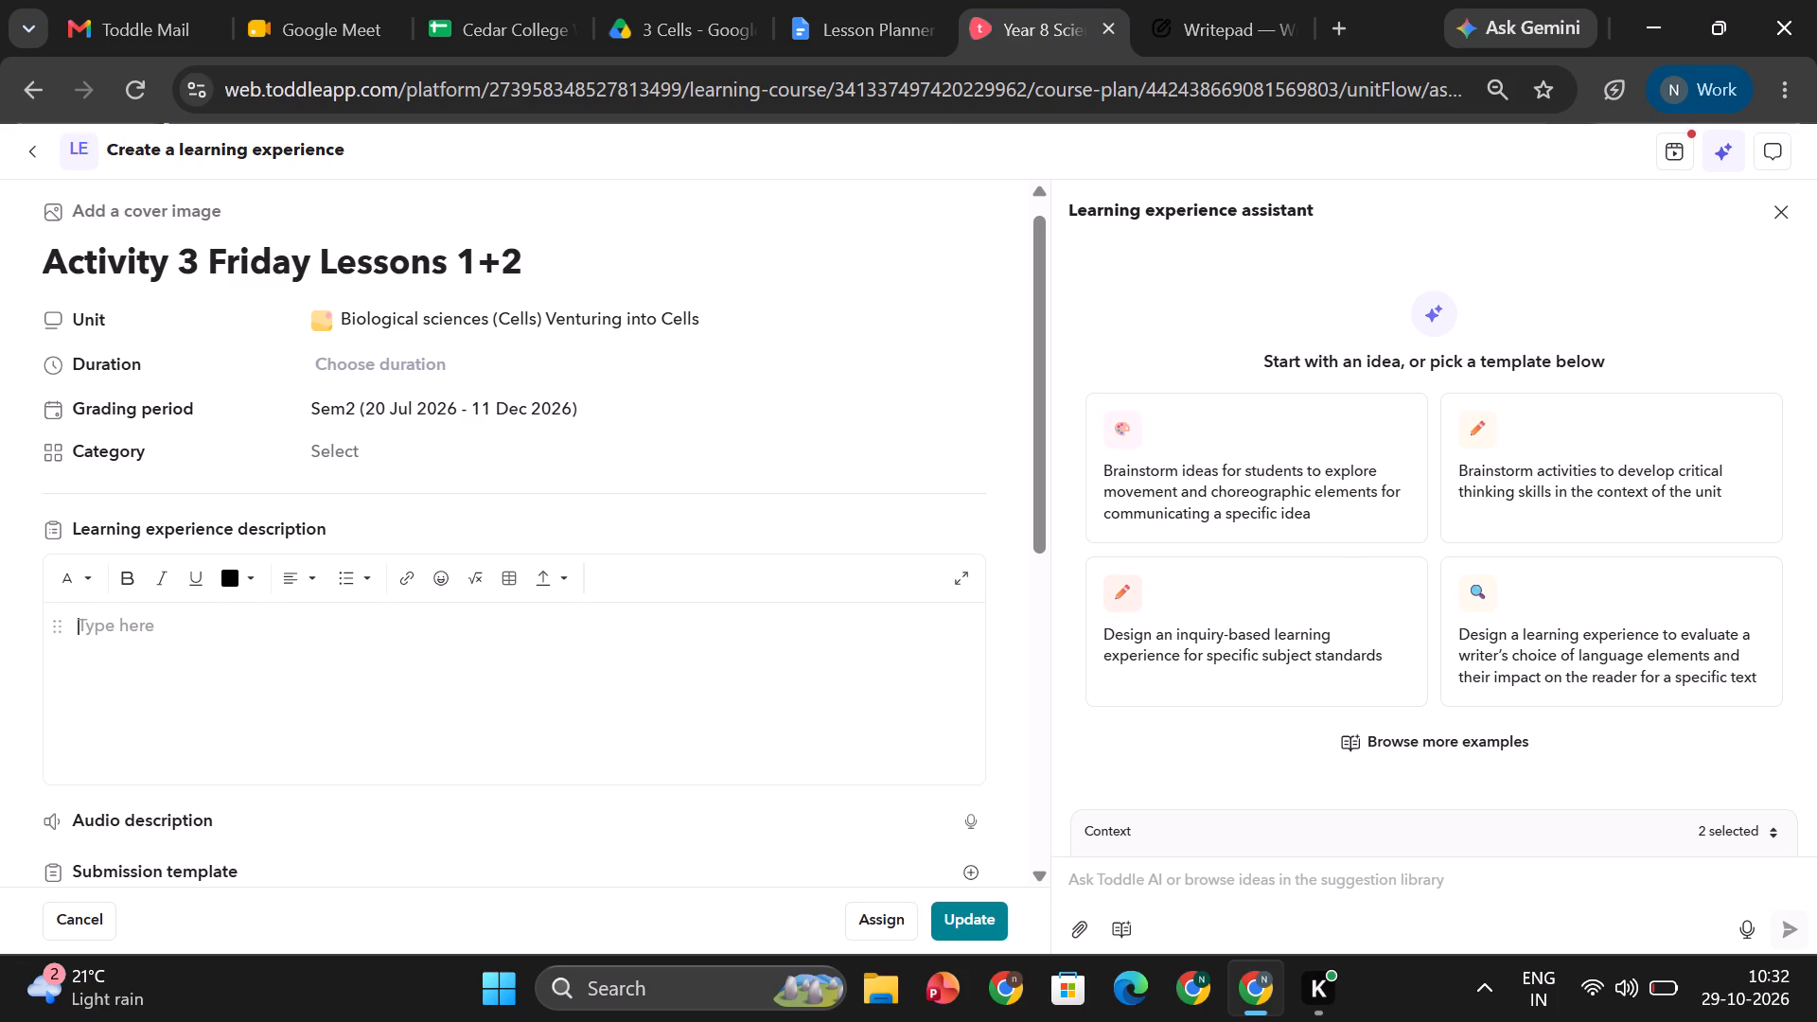
key(ctrl+v)
Remove the blank lines around the pasted microscopes list in the description and update the activity.
key(BackSpace)
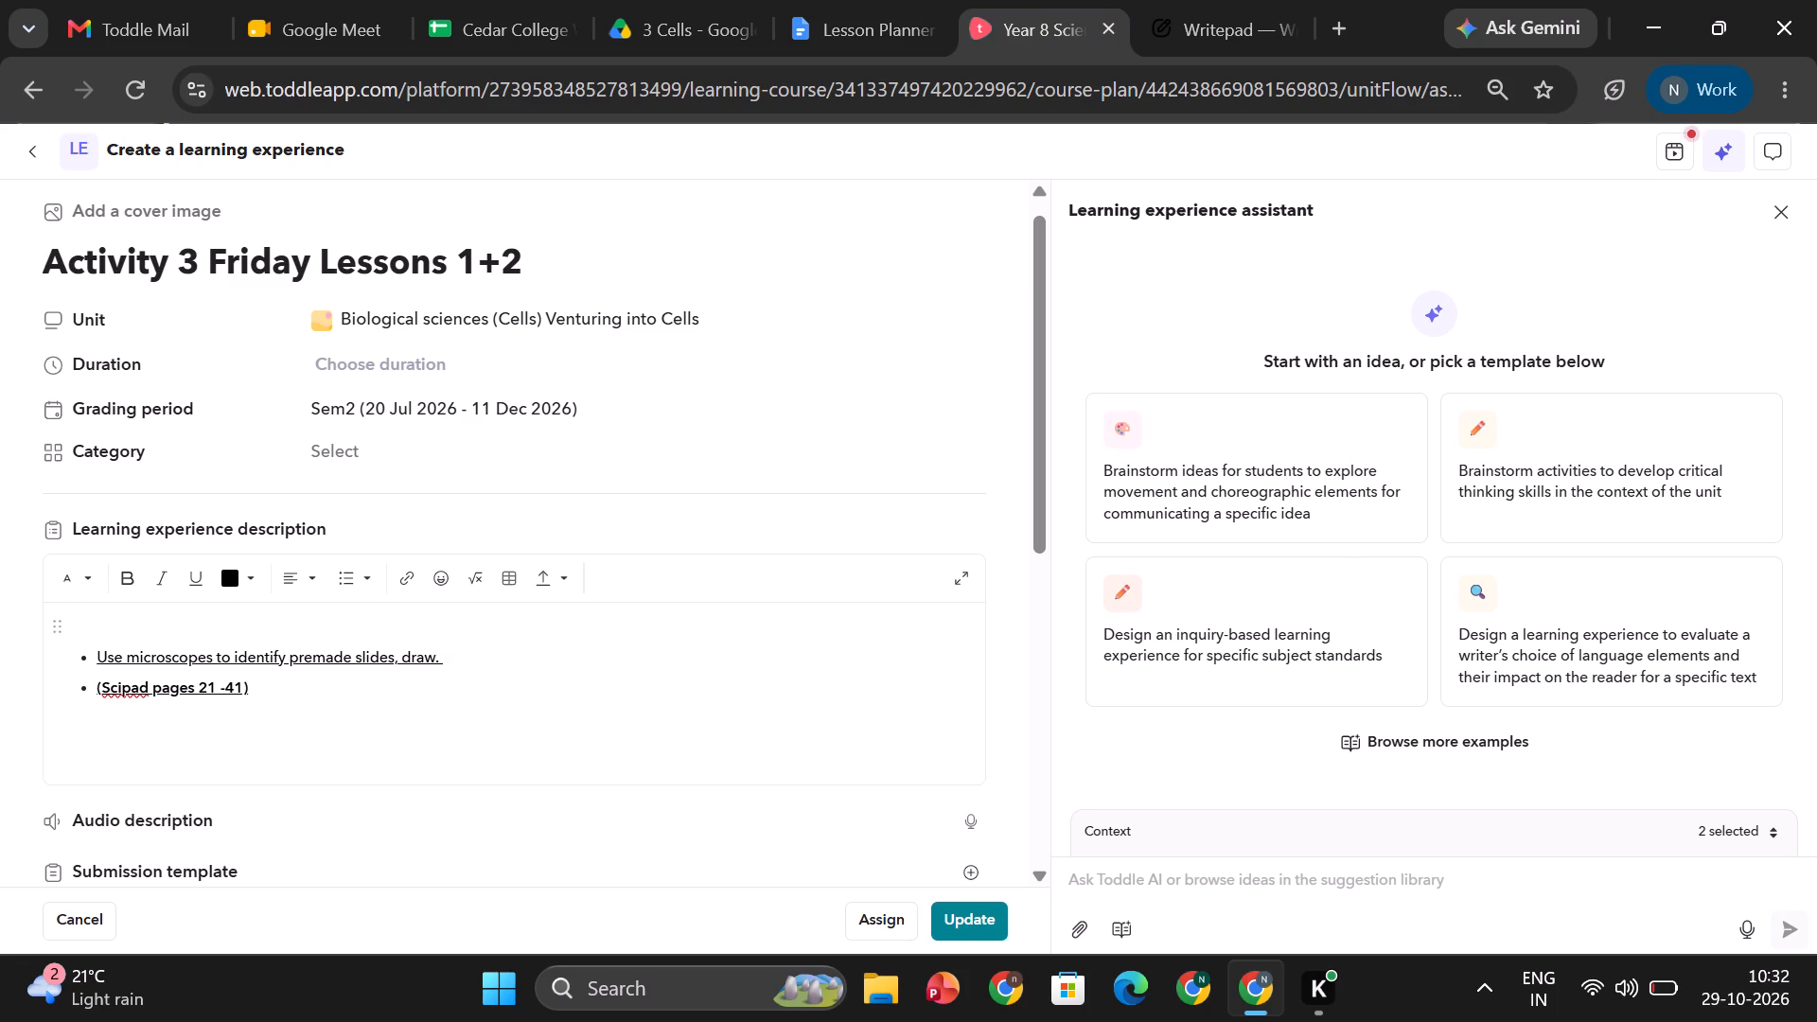
key(Up)
key(Up)
key(BackSpace)
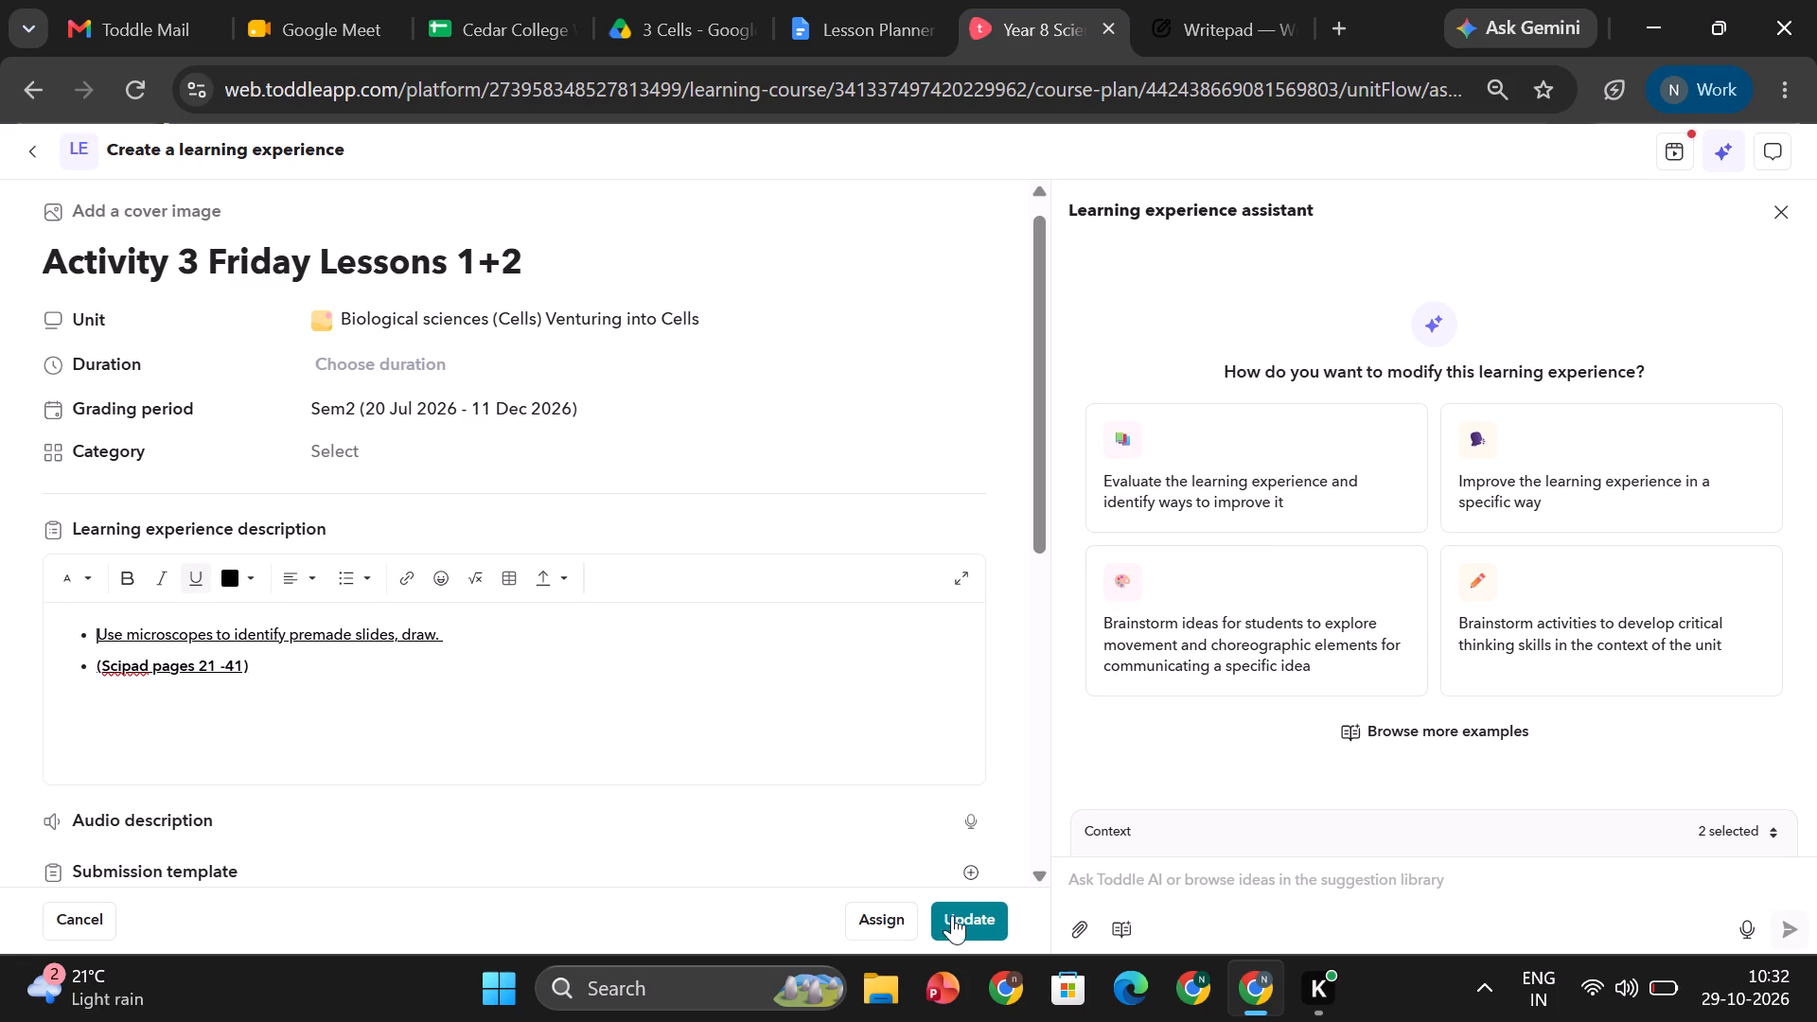
click(960, 918)
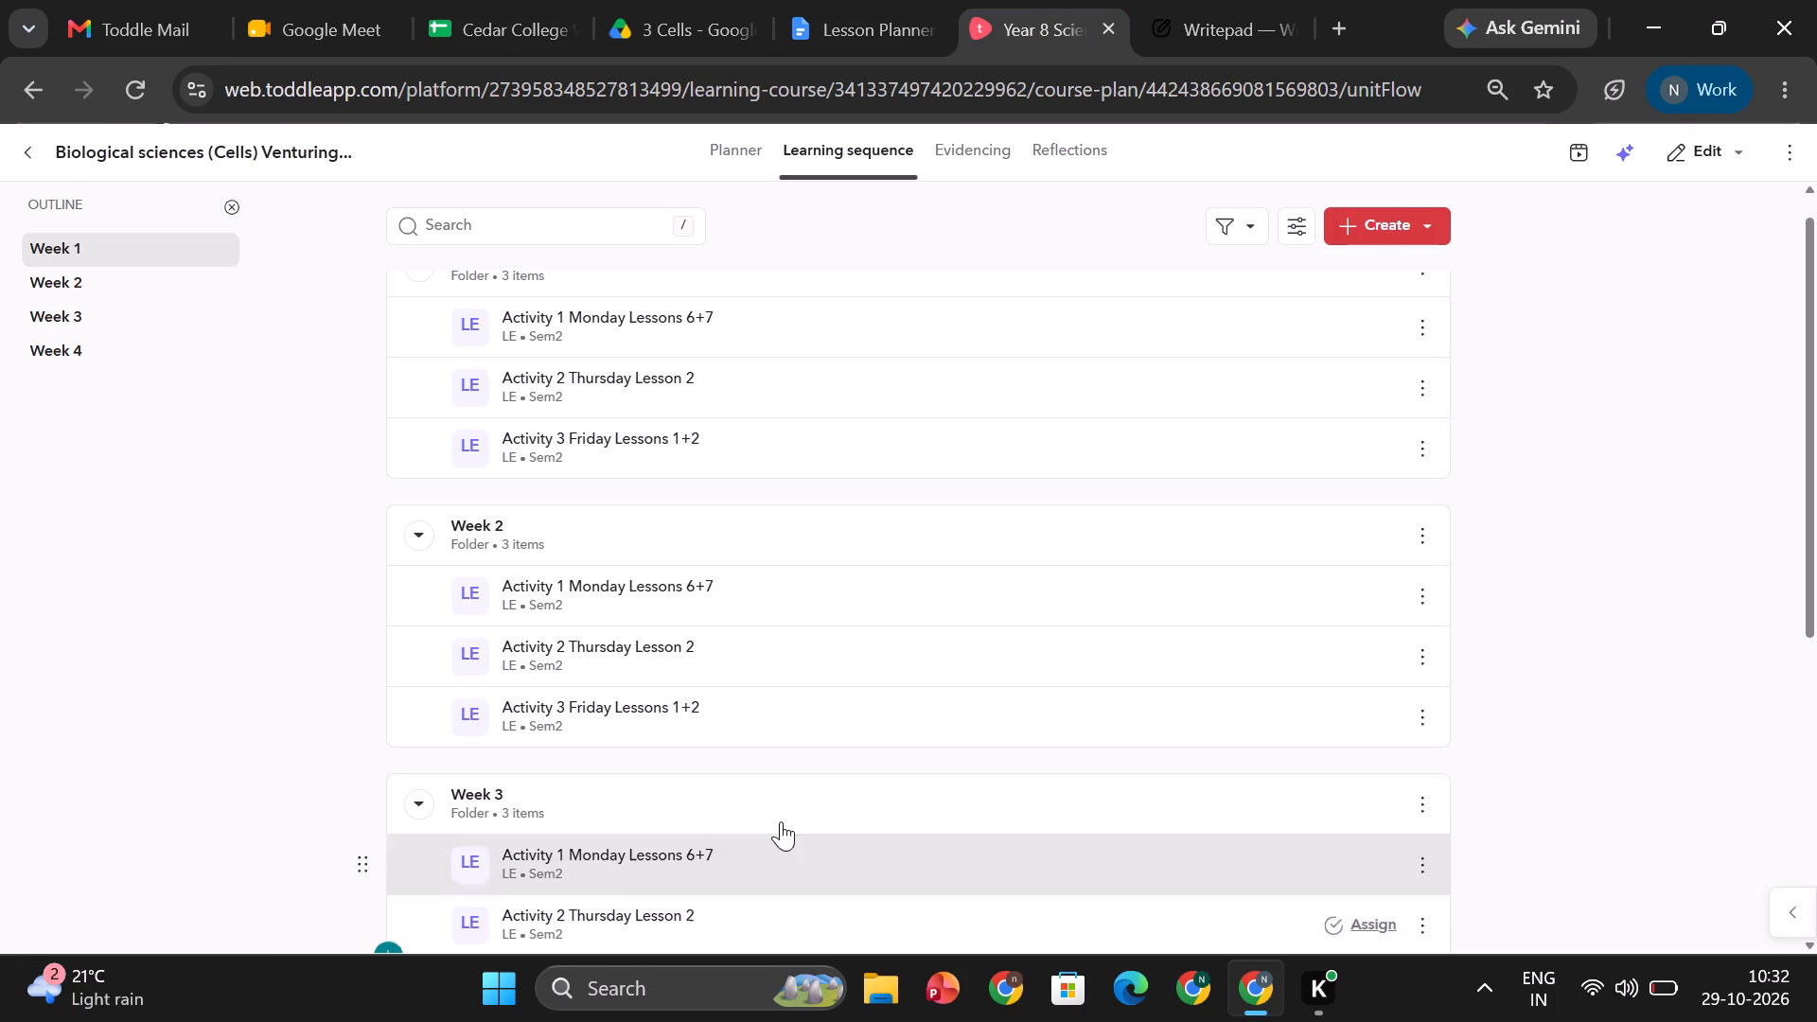
Fill the description of Week 2's "Activity 1 Monday Lessons 6+7" with the planner's Week 2 Monday content, remove the leading blank line and update it.
click(558, 591)
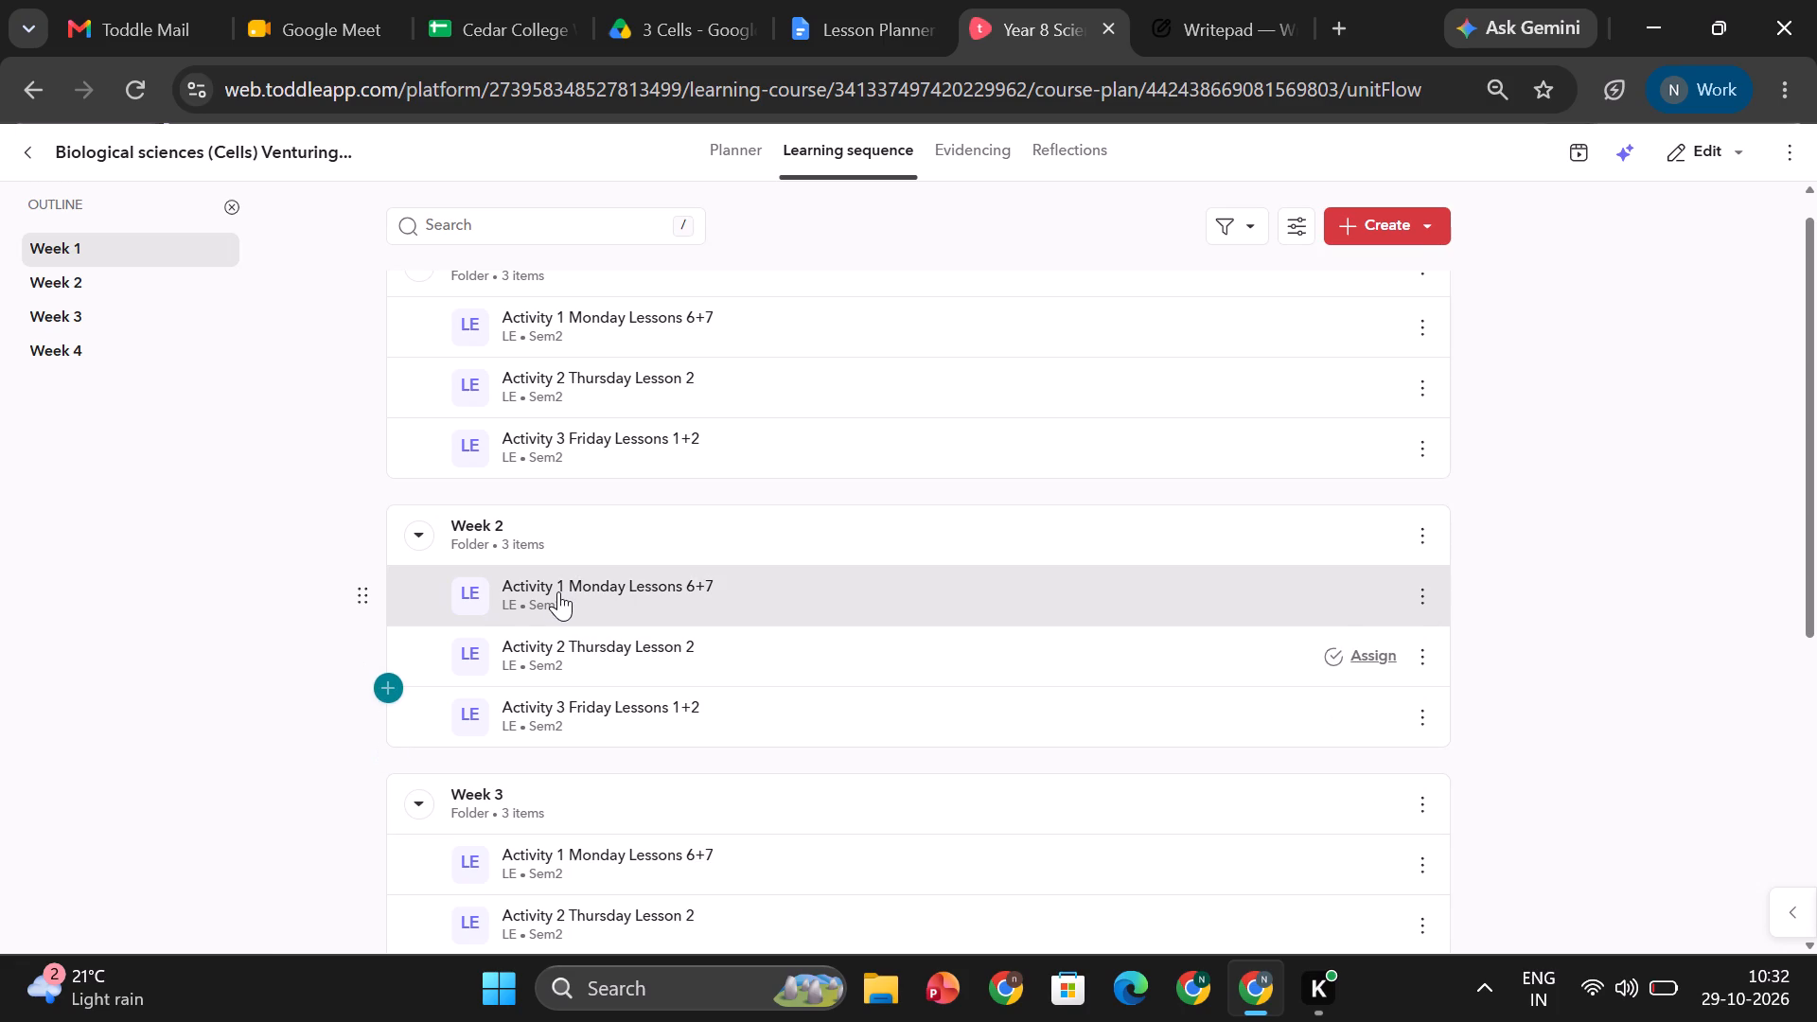
click(853, 0)
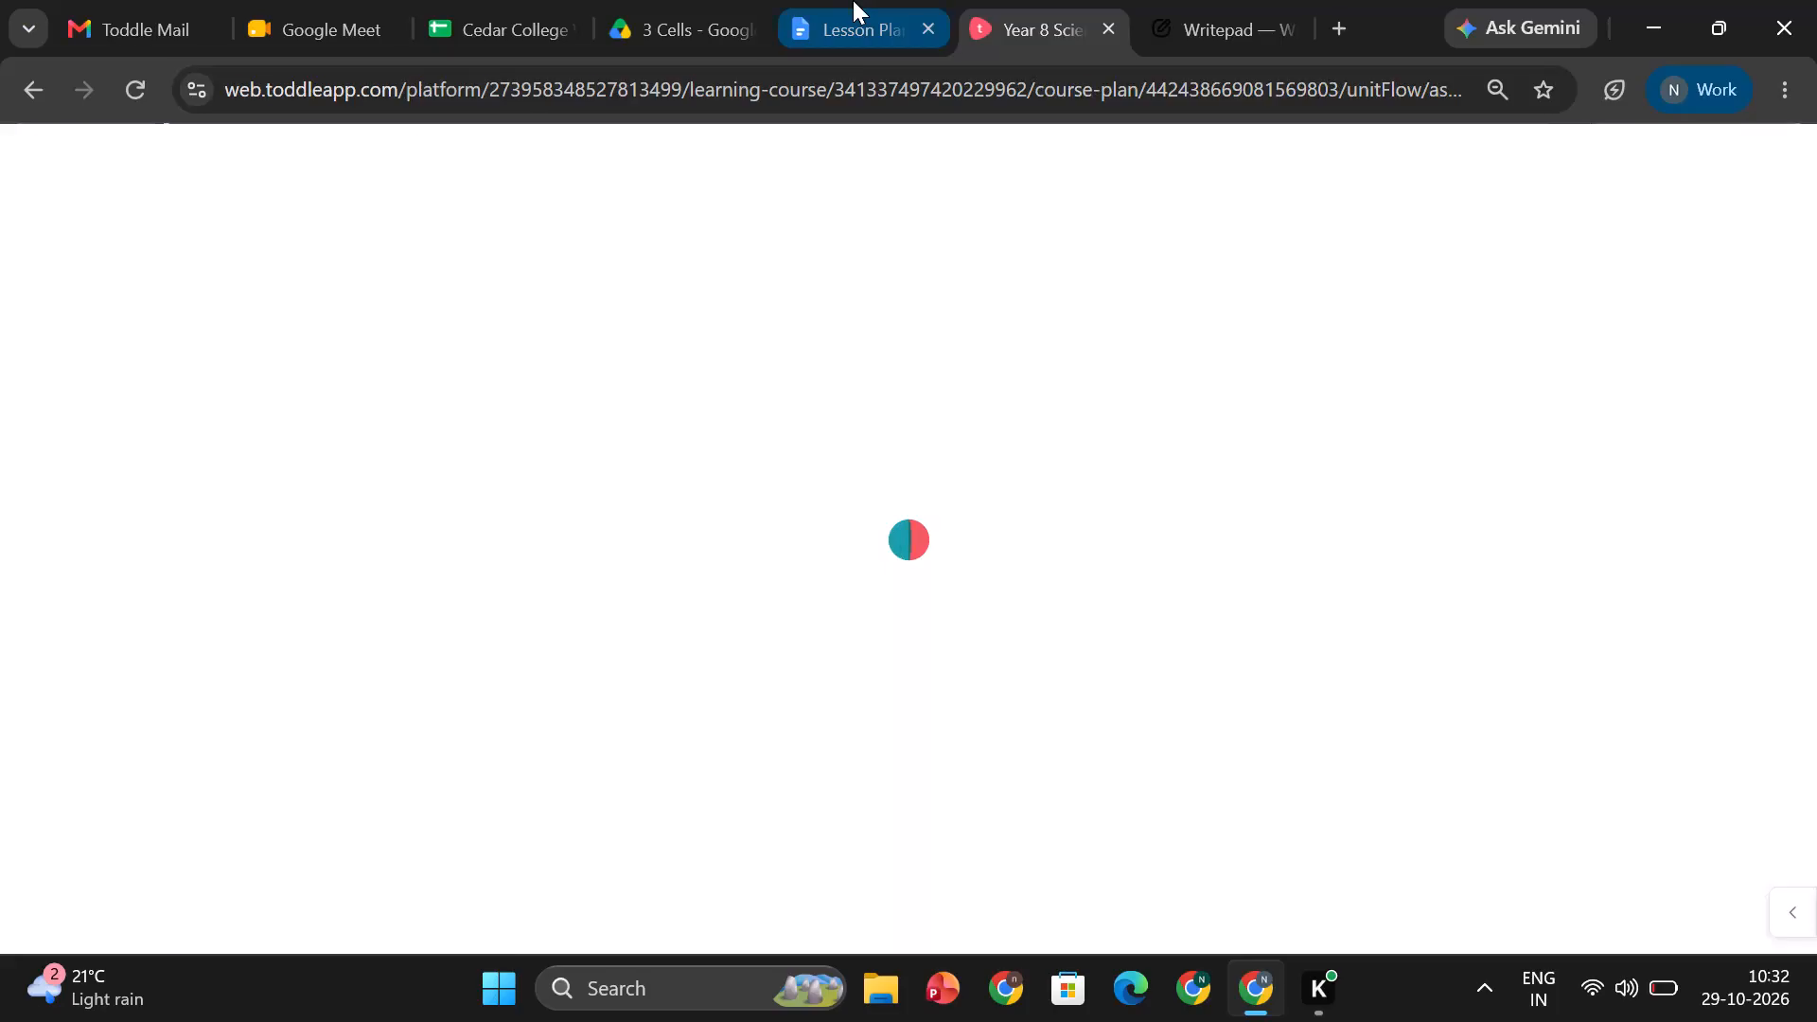
drag(698, 636, 472, 574)
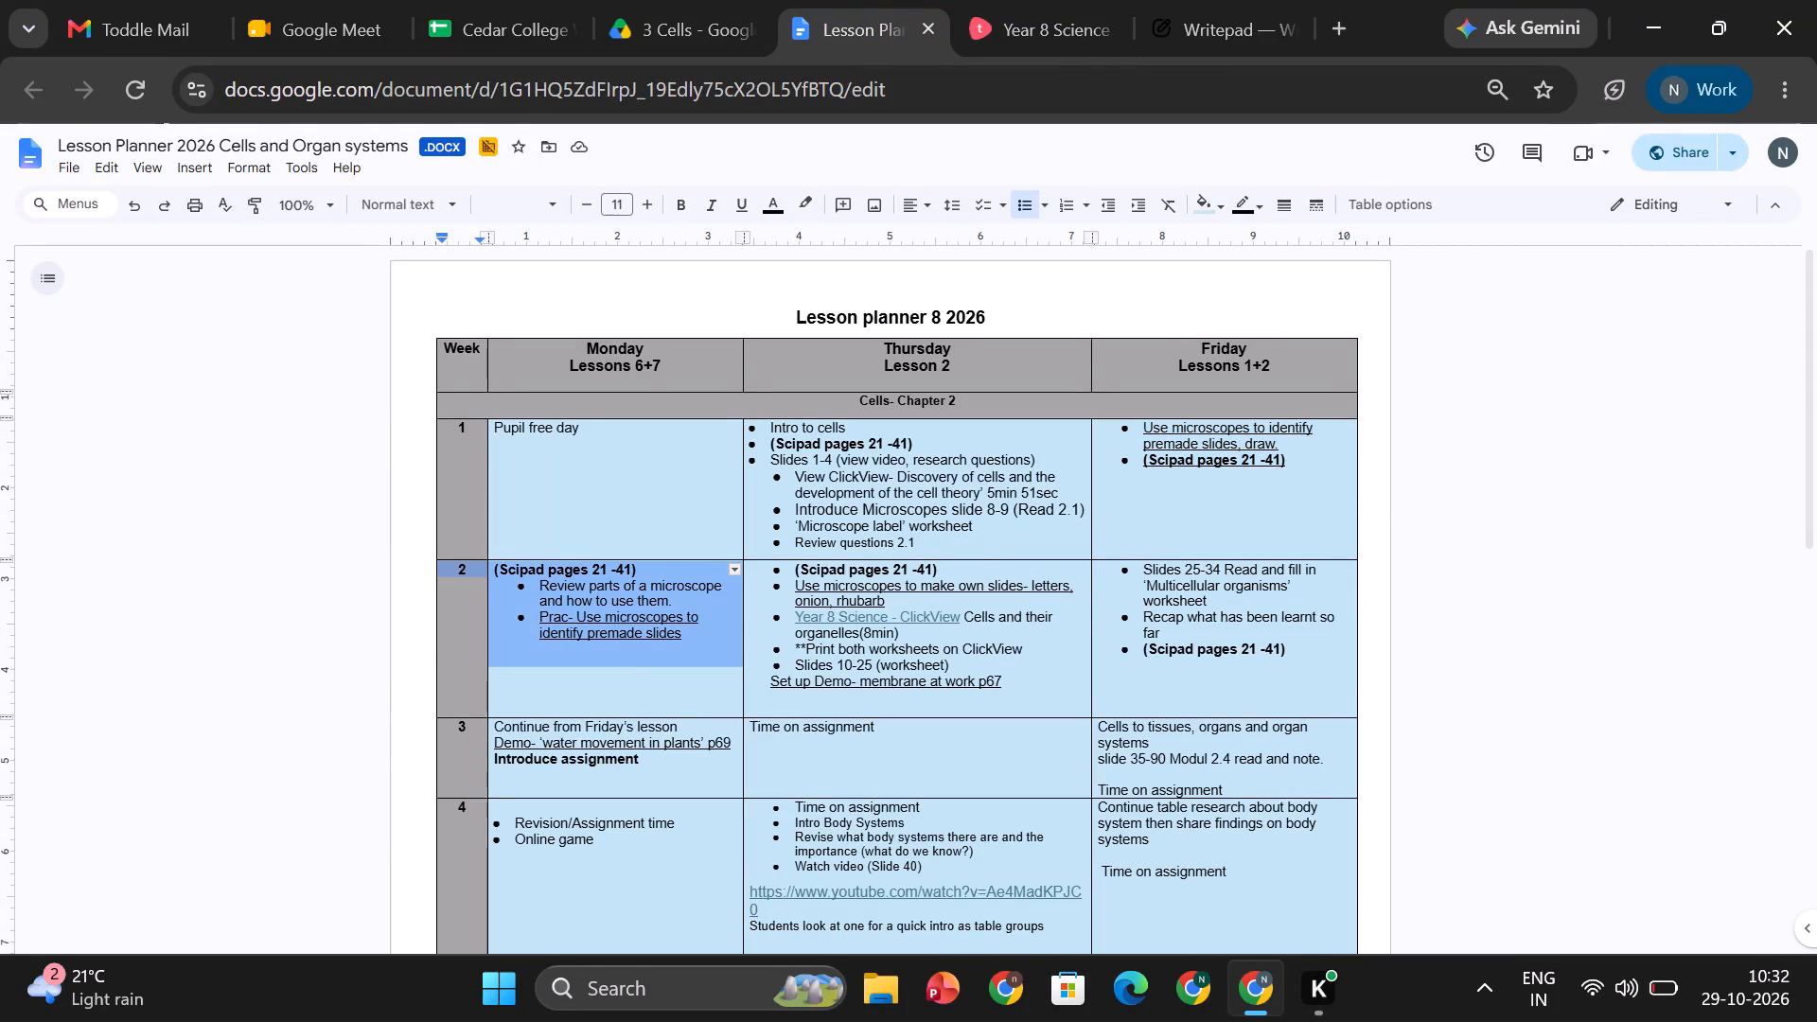
drag(472, 574, 496, 575)
key(ctrl+c)
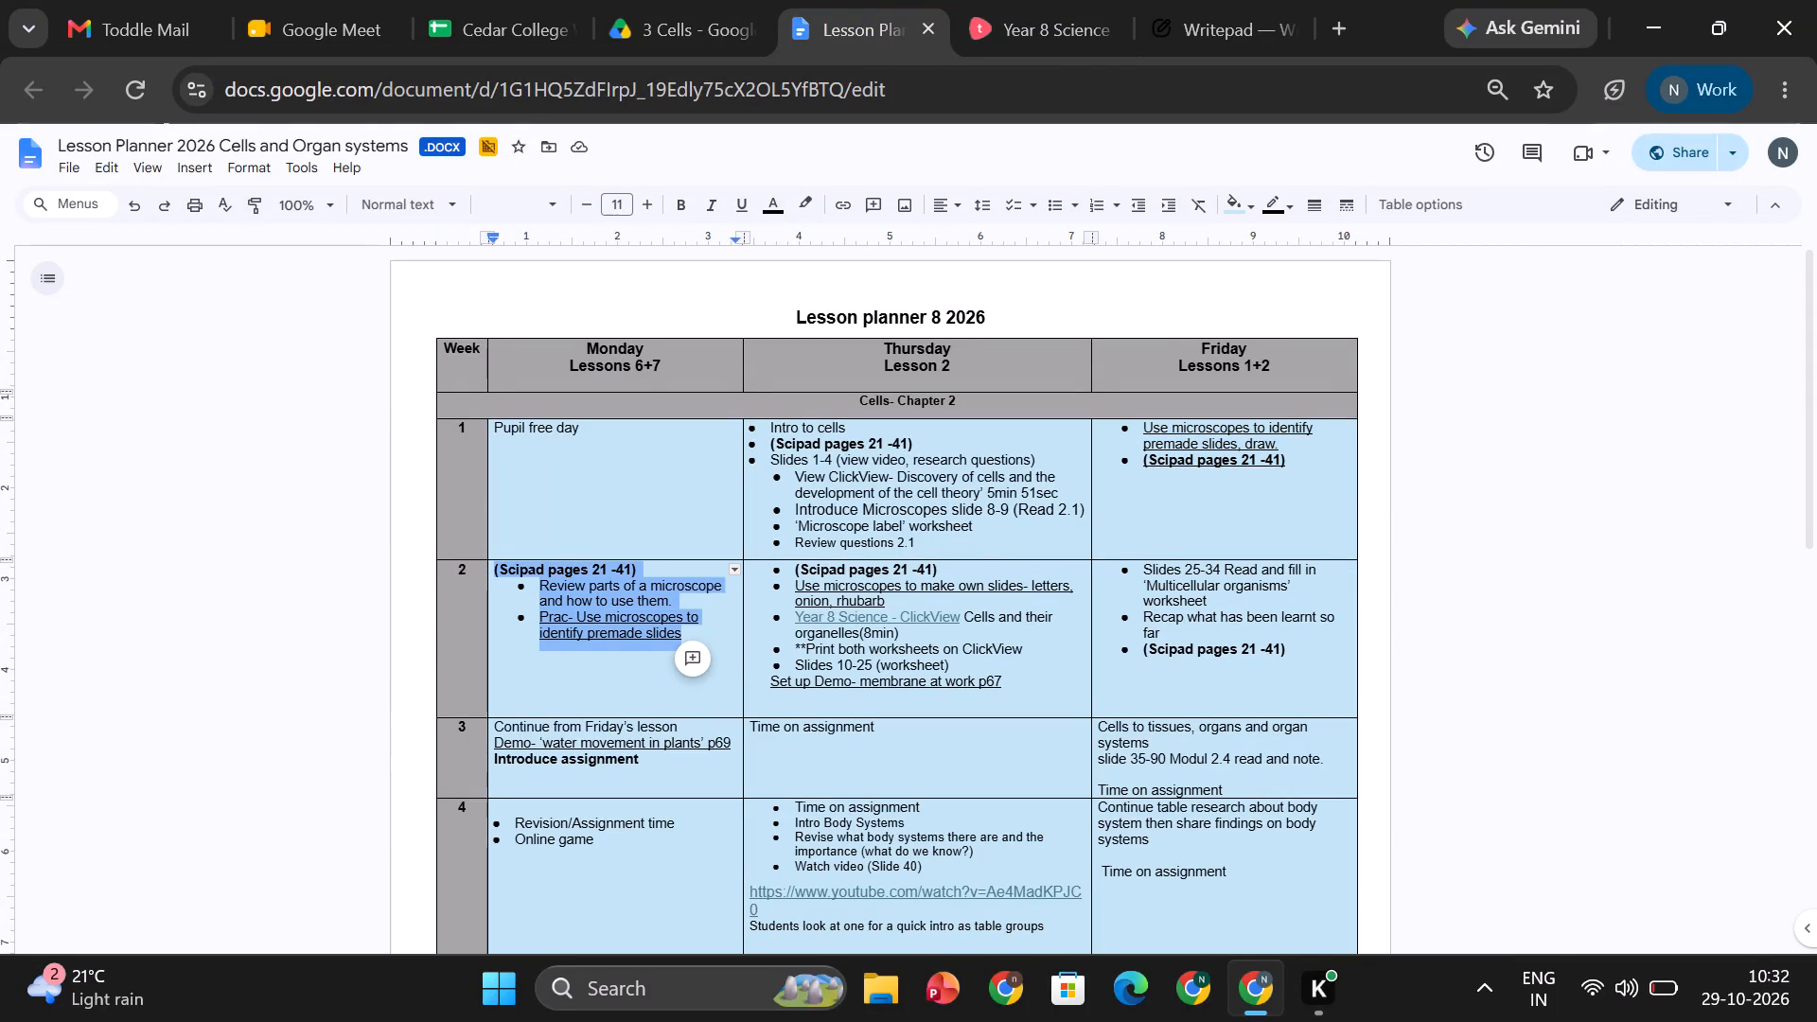
click(1002, 25)
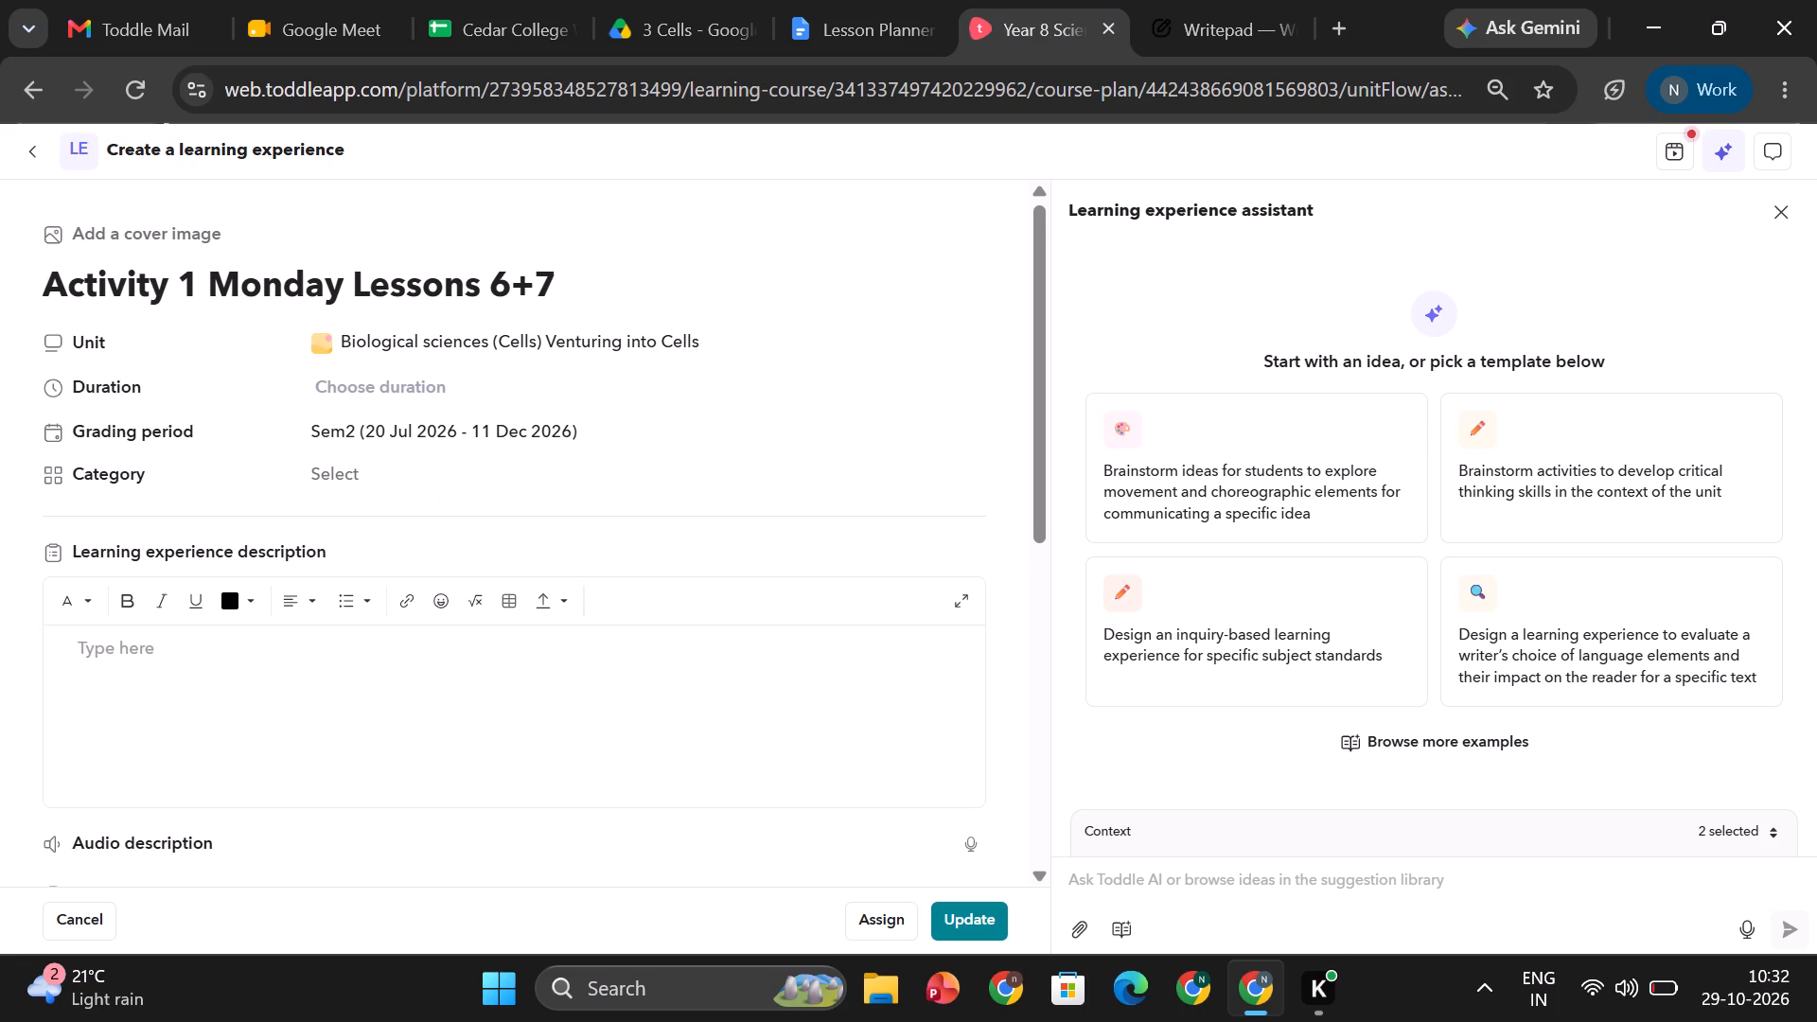
click(201, 679)
key(ctrl+v)
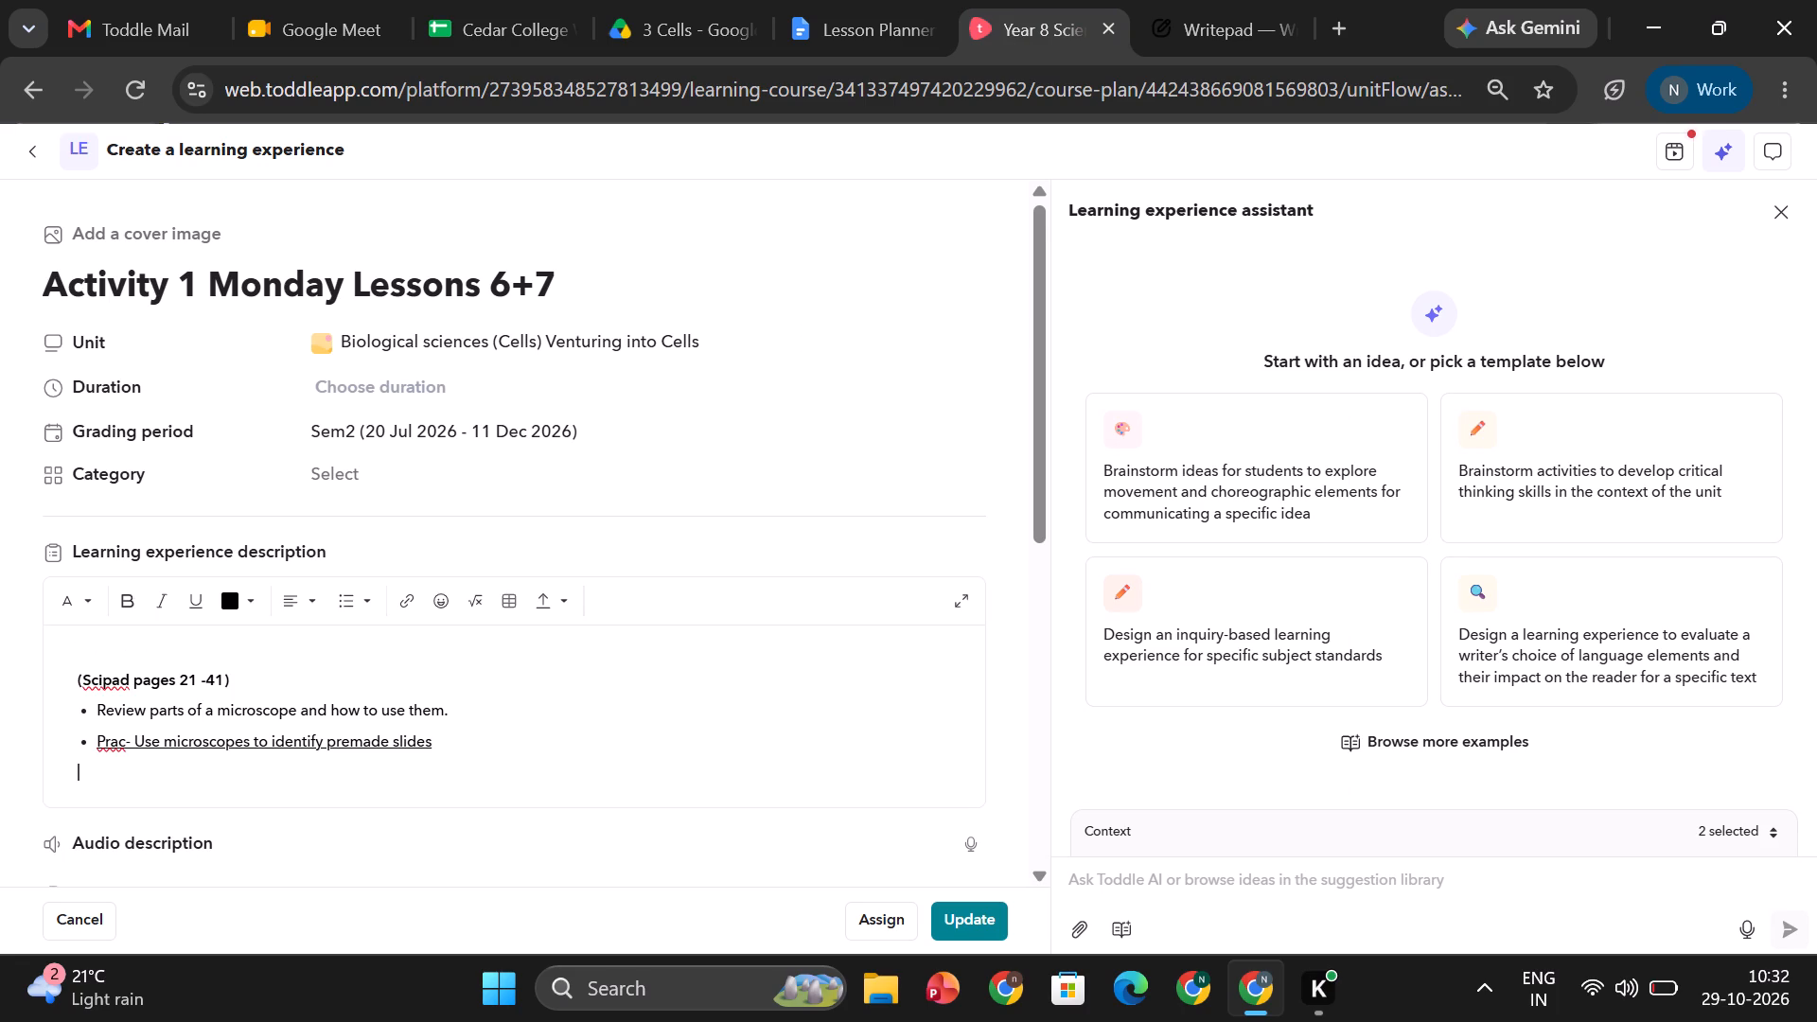
click(151, 655)
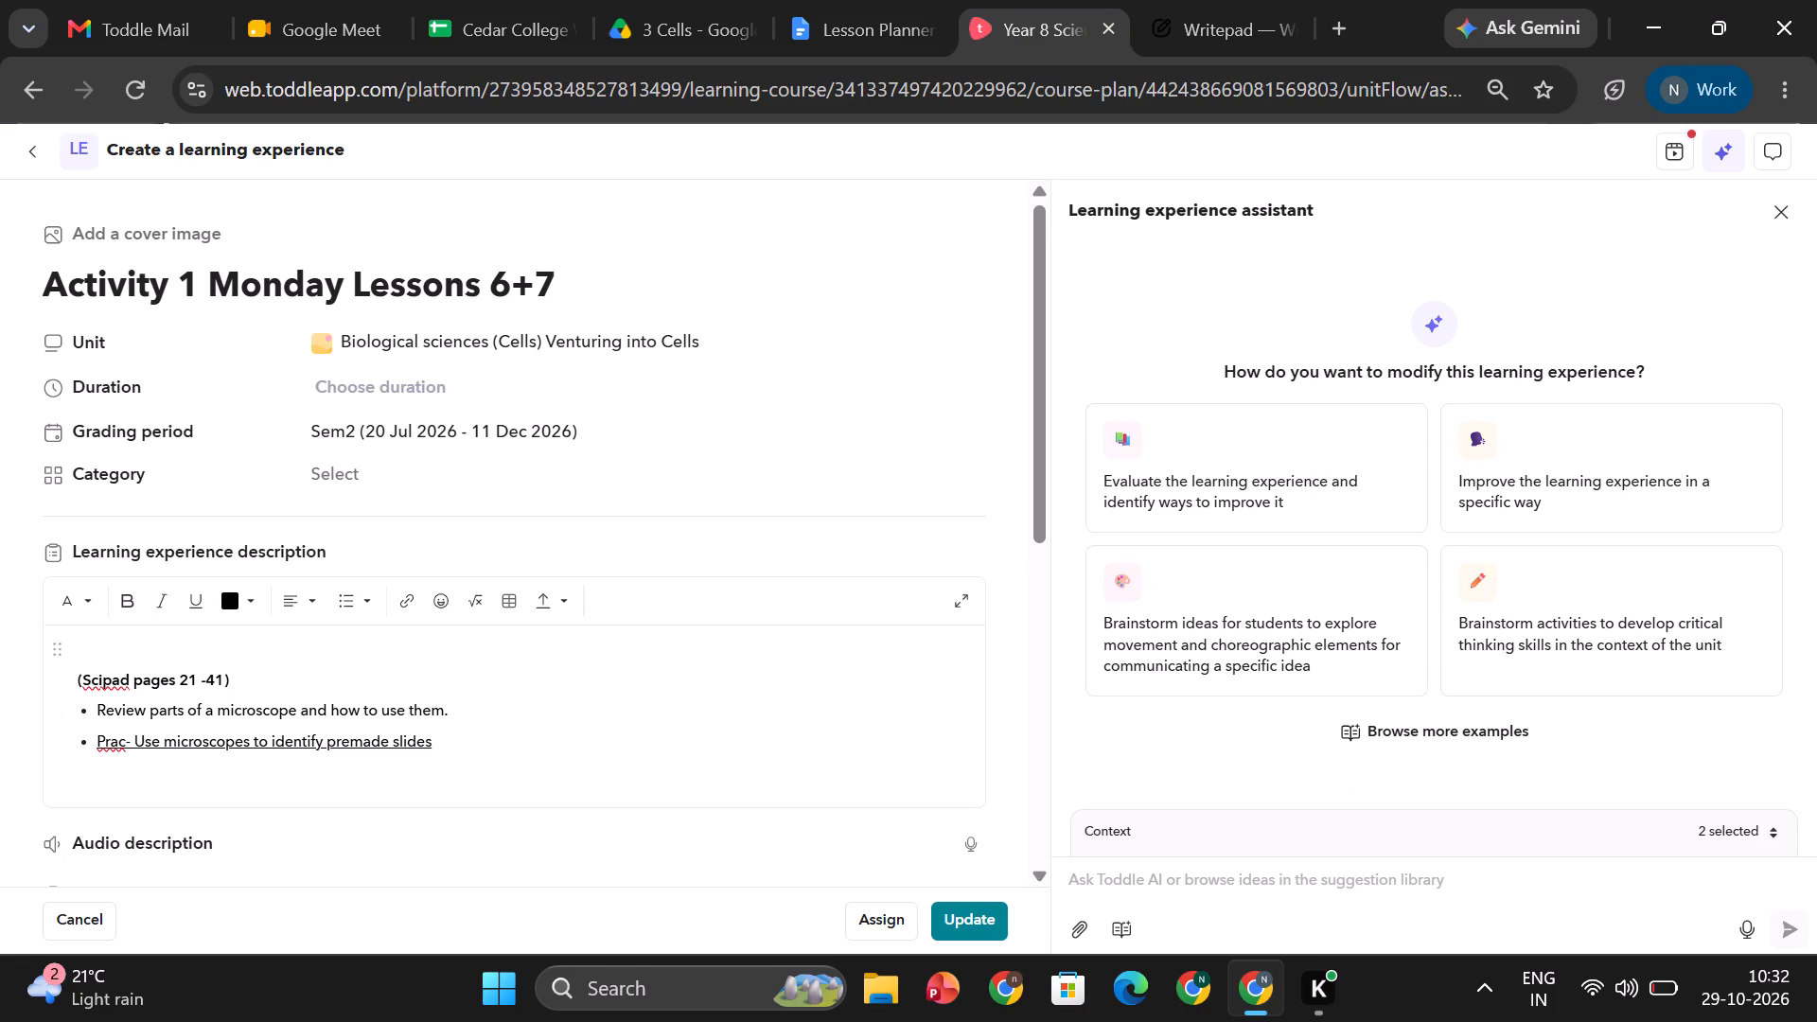
key(BackSpace)
click(987, 912)
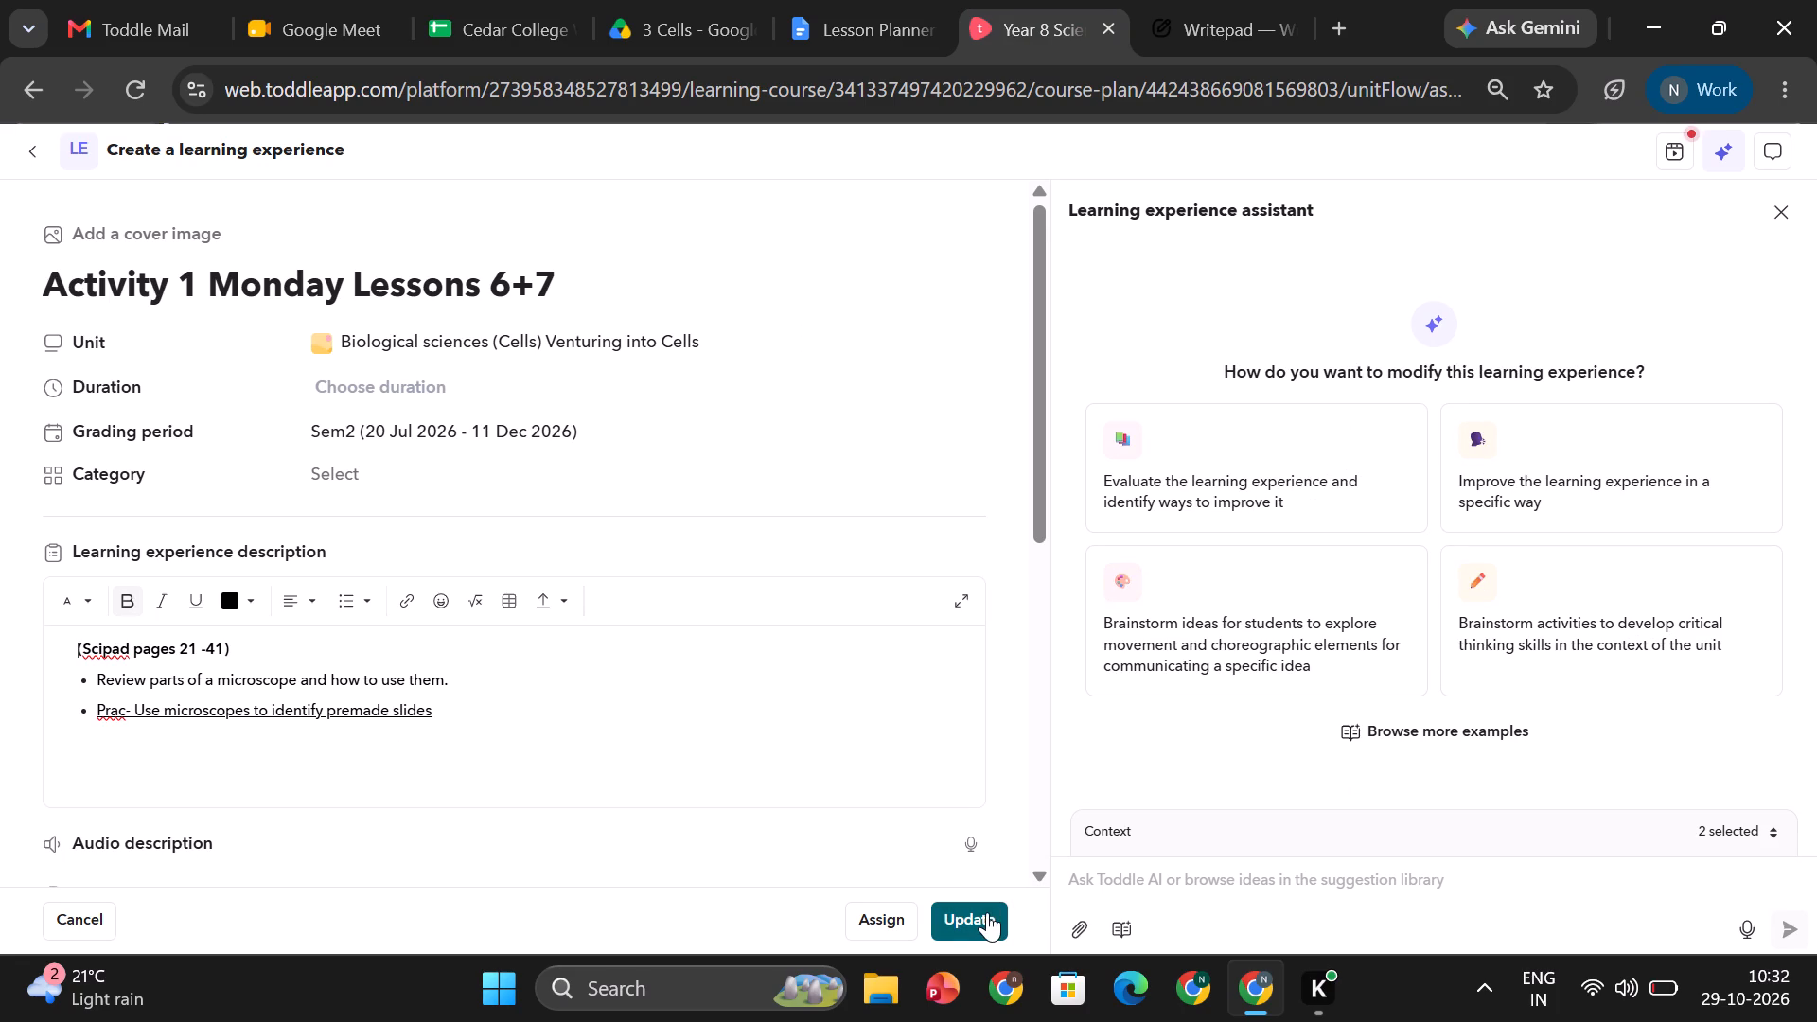
Copy the planner's Week 2 Thursday content, from "(Scipad pages 21 -41)" to "Set up Demo- membrane at work p67", into Week 2's "Activity 2 Thursday Lesson 2" description.
click(679, 632)
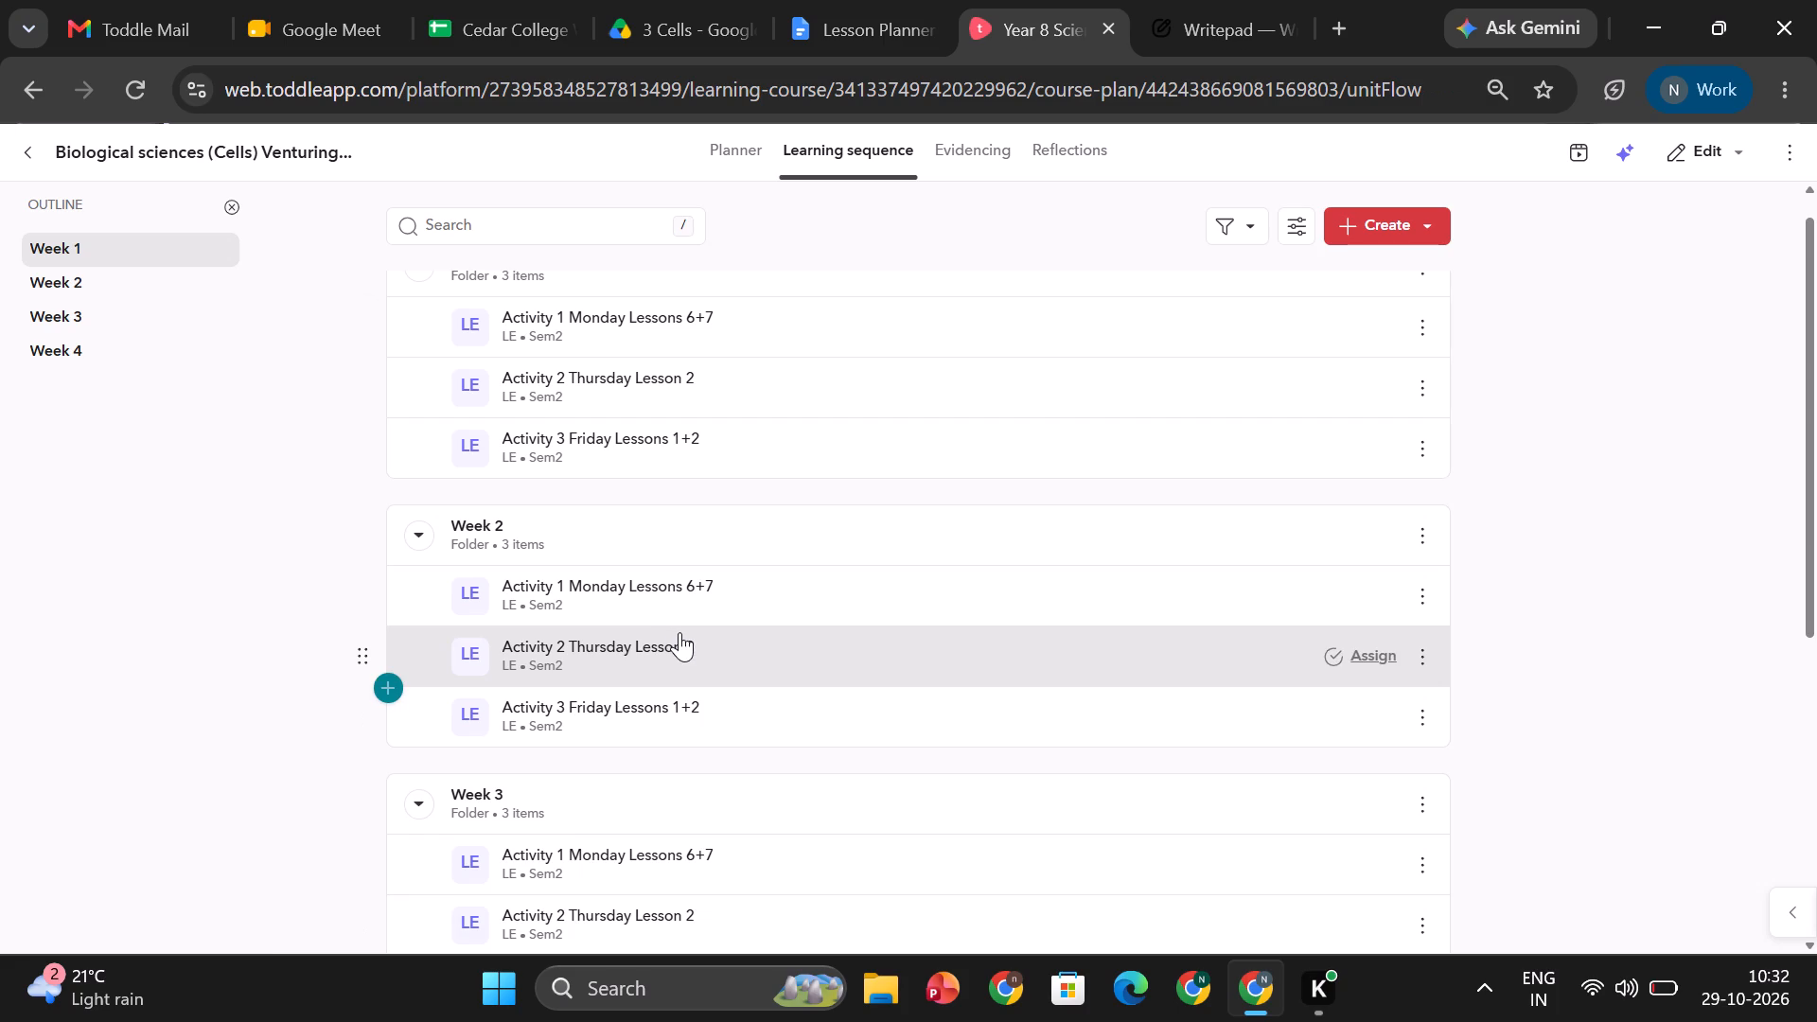
click(815, 3)
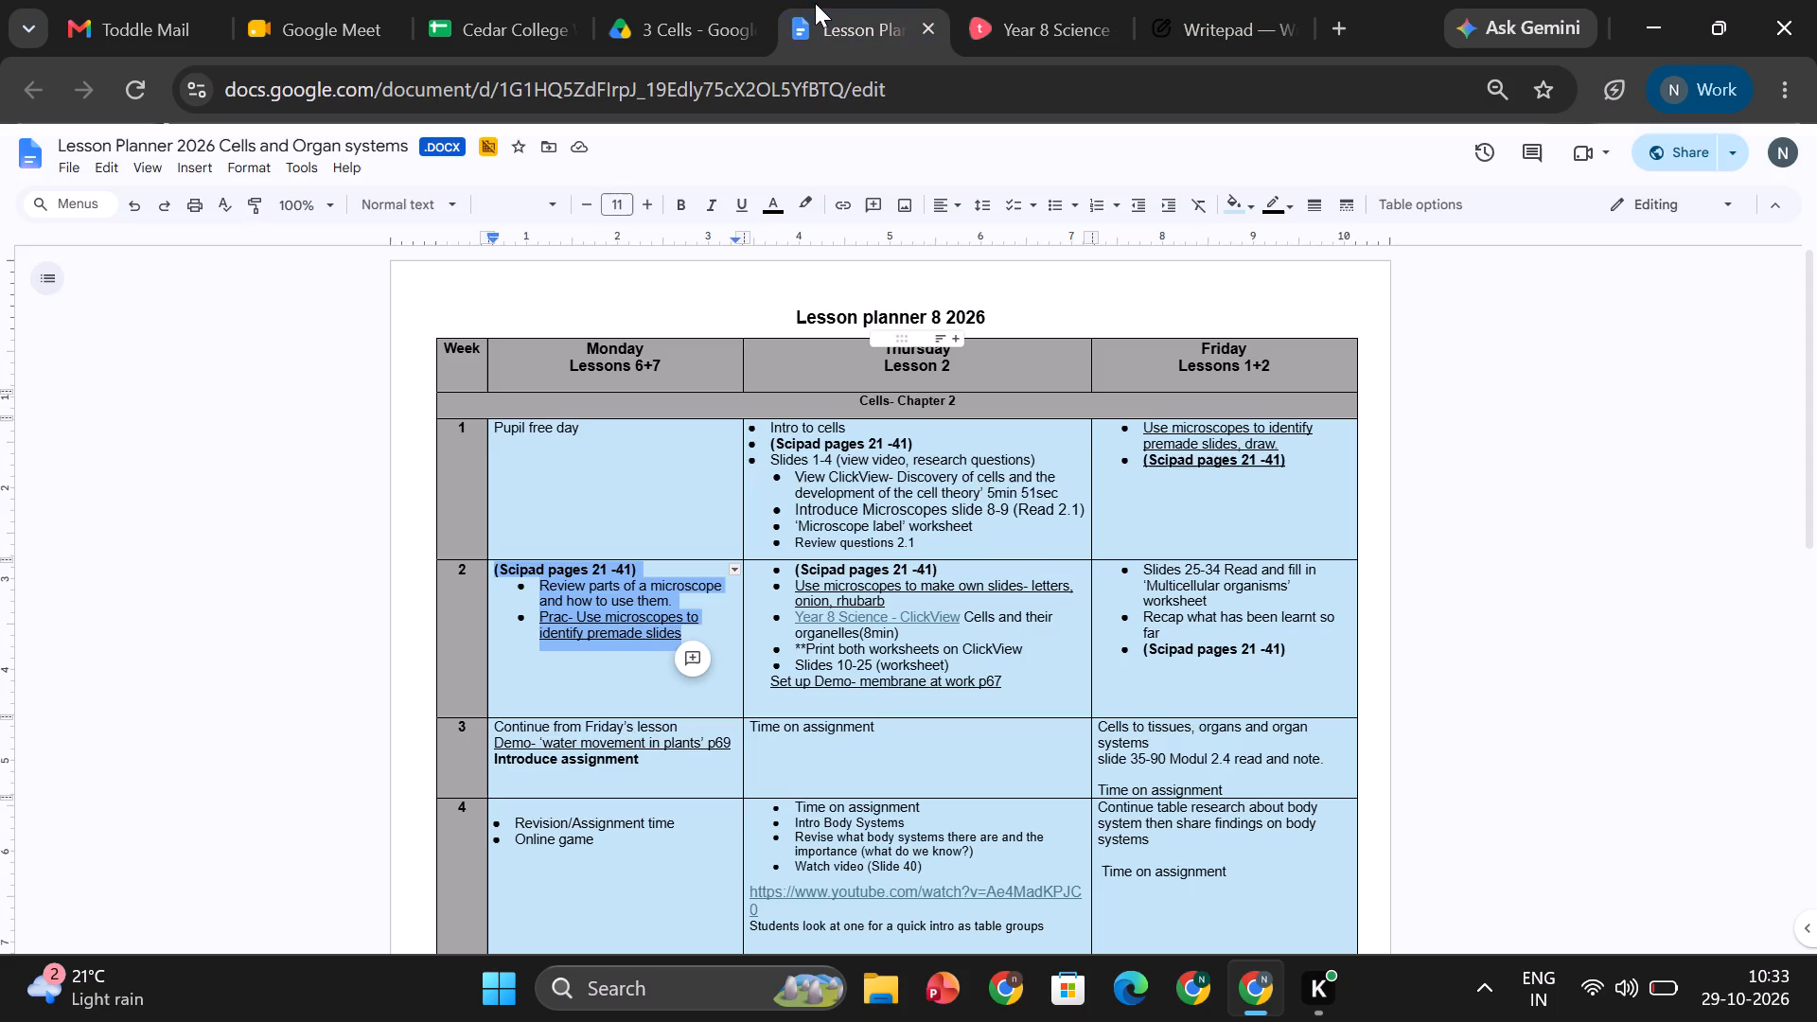
drag(1006, 686, 830, 604)
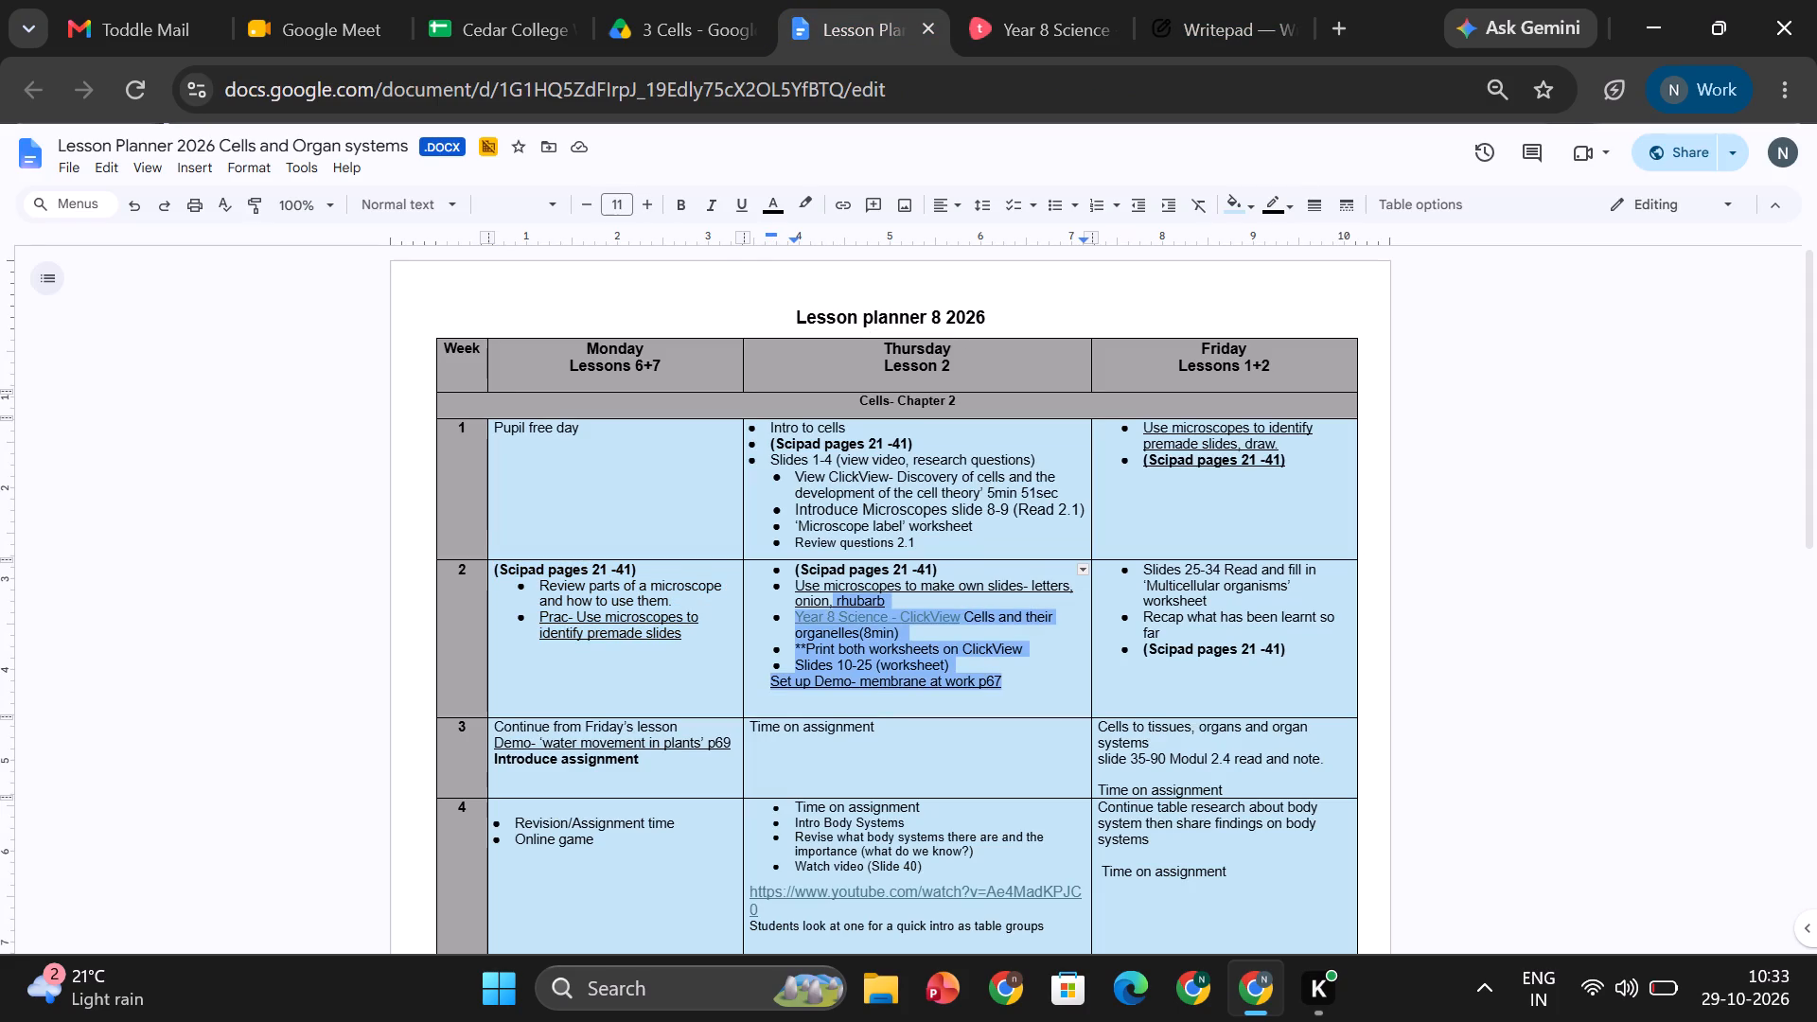
drag(830, 604, 776, 579)
key(ctrl+c)
click(1023, 0)
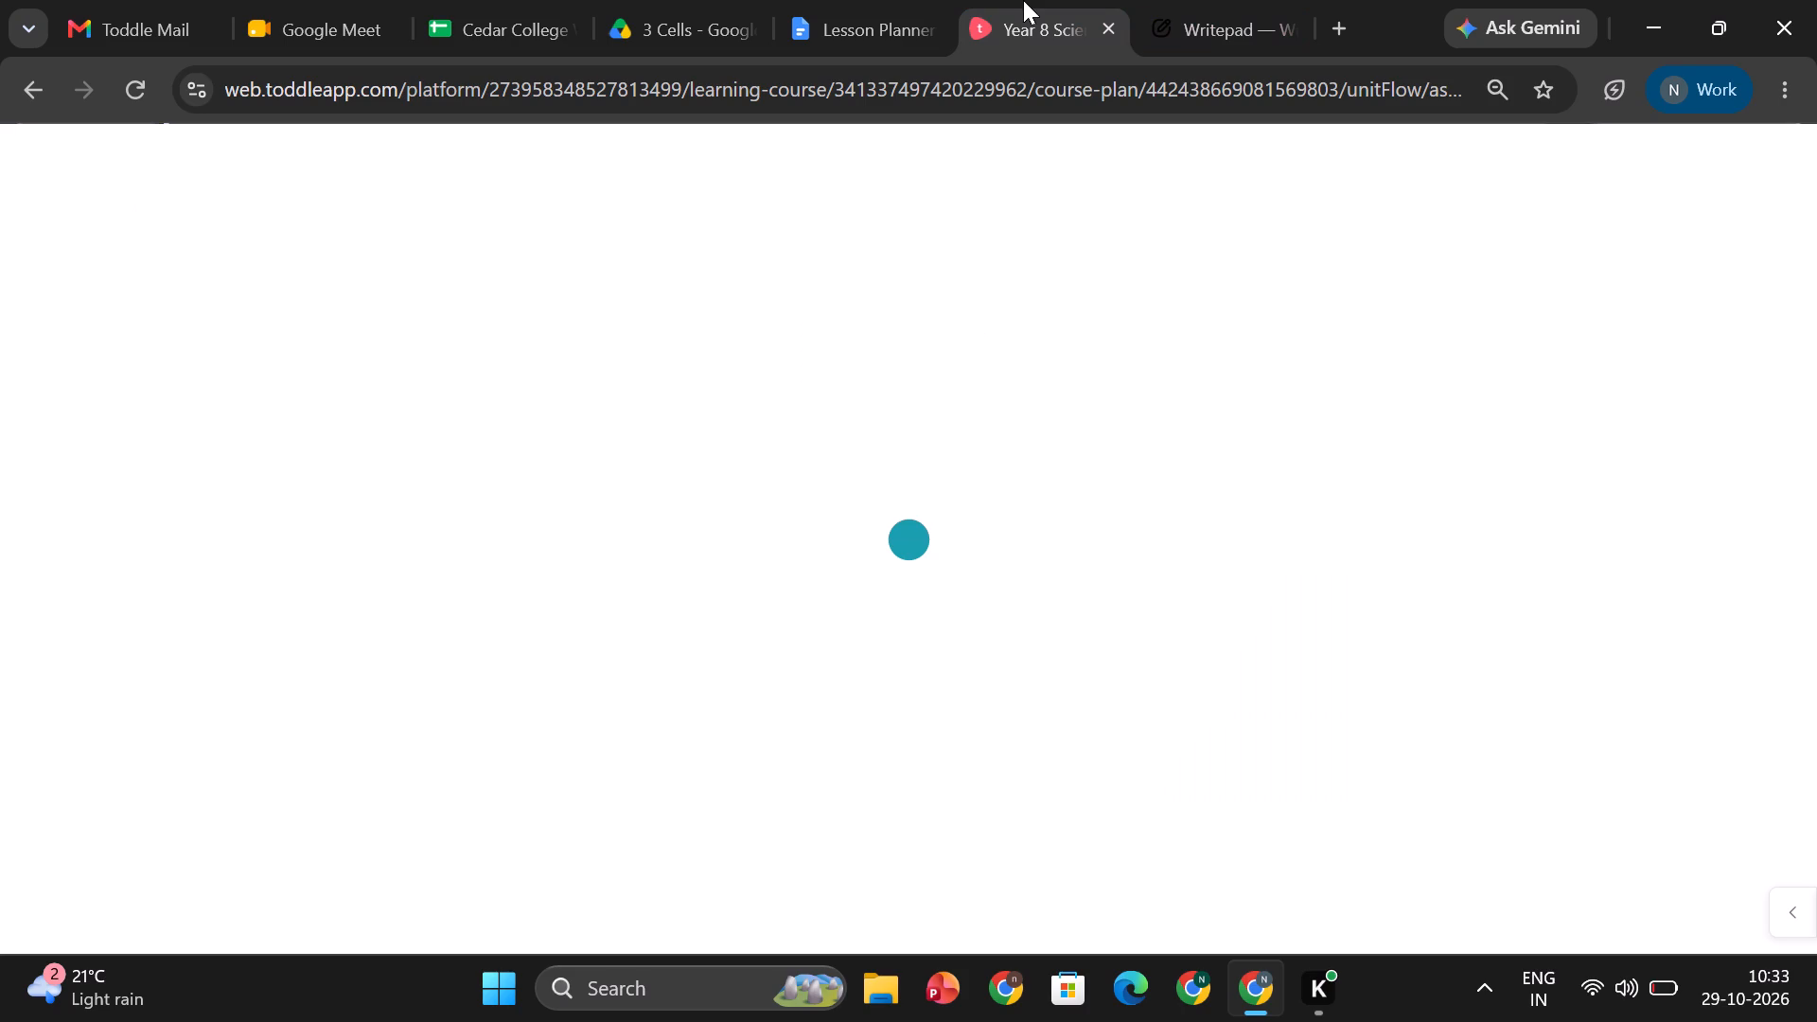
click(178, 678)
key(ctrl+v)
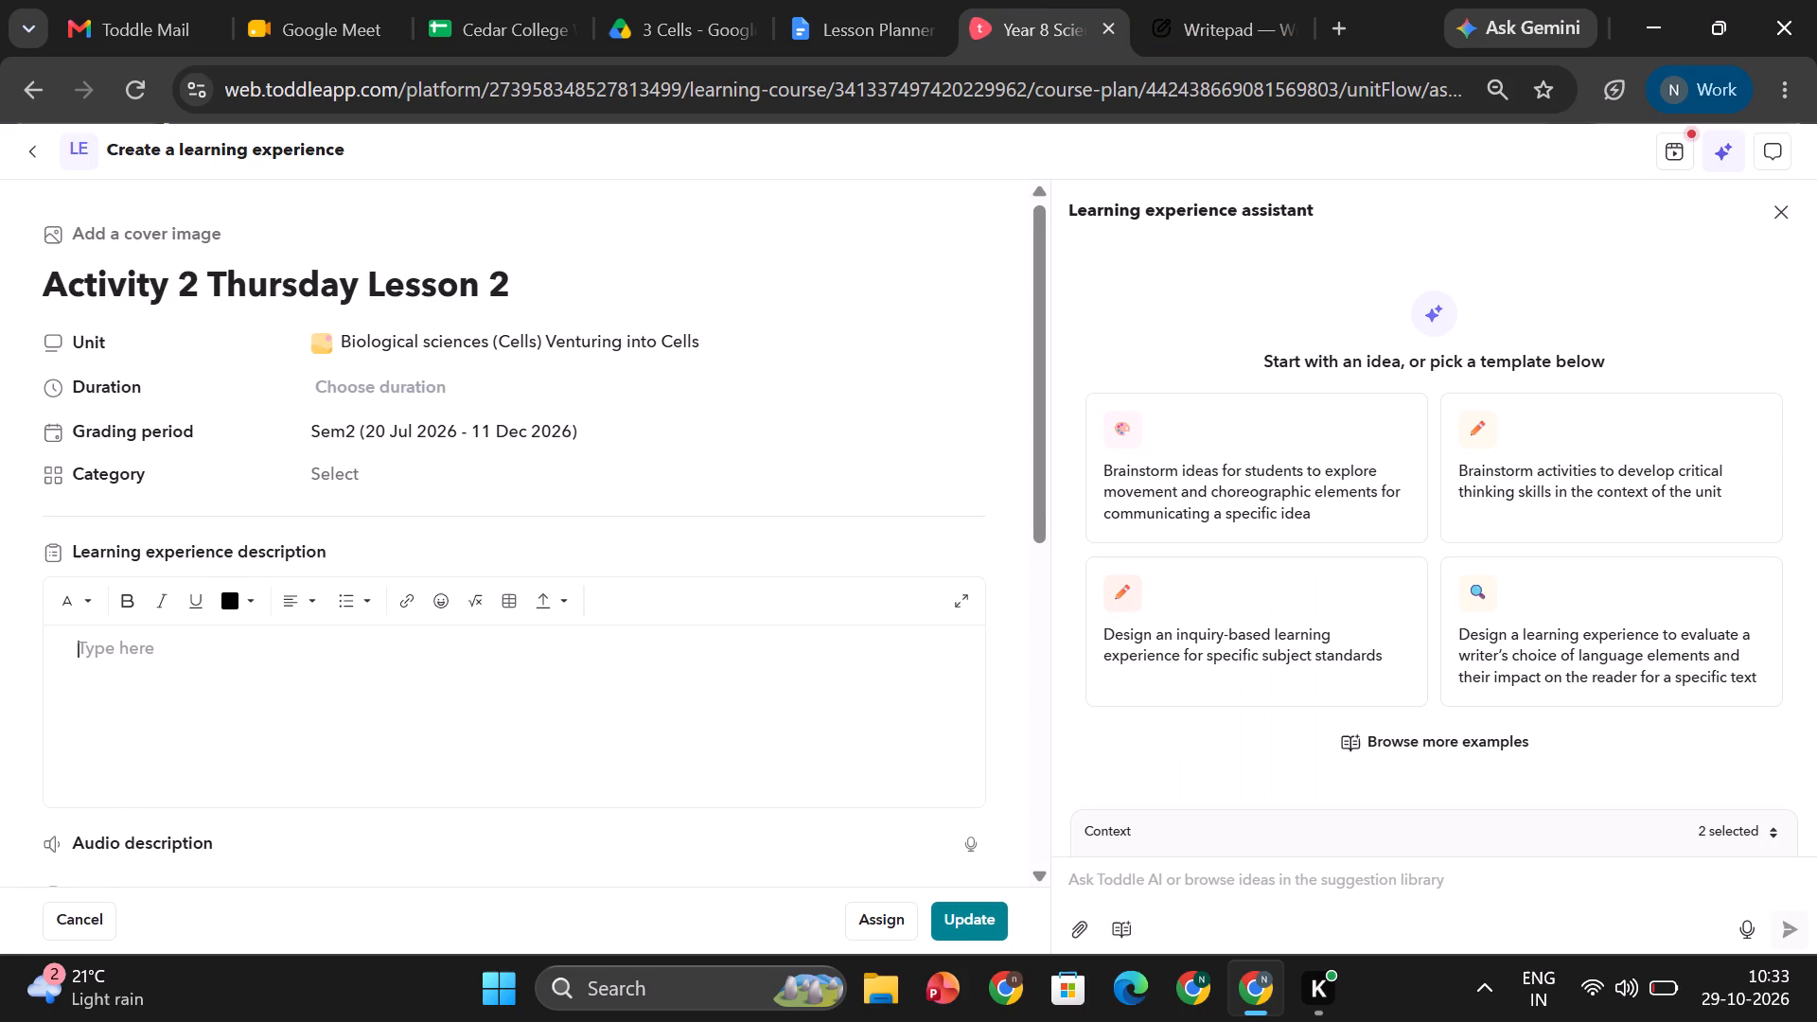
key(ctrl+v)
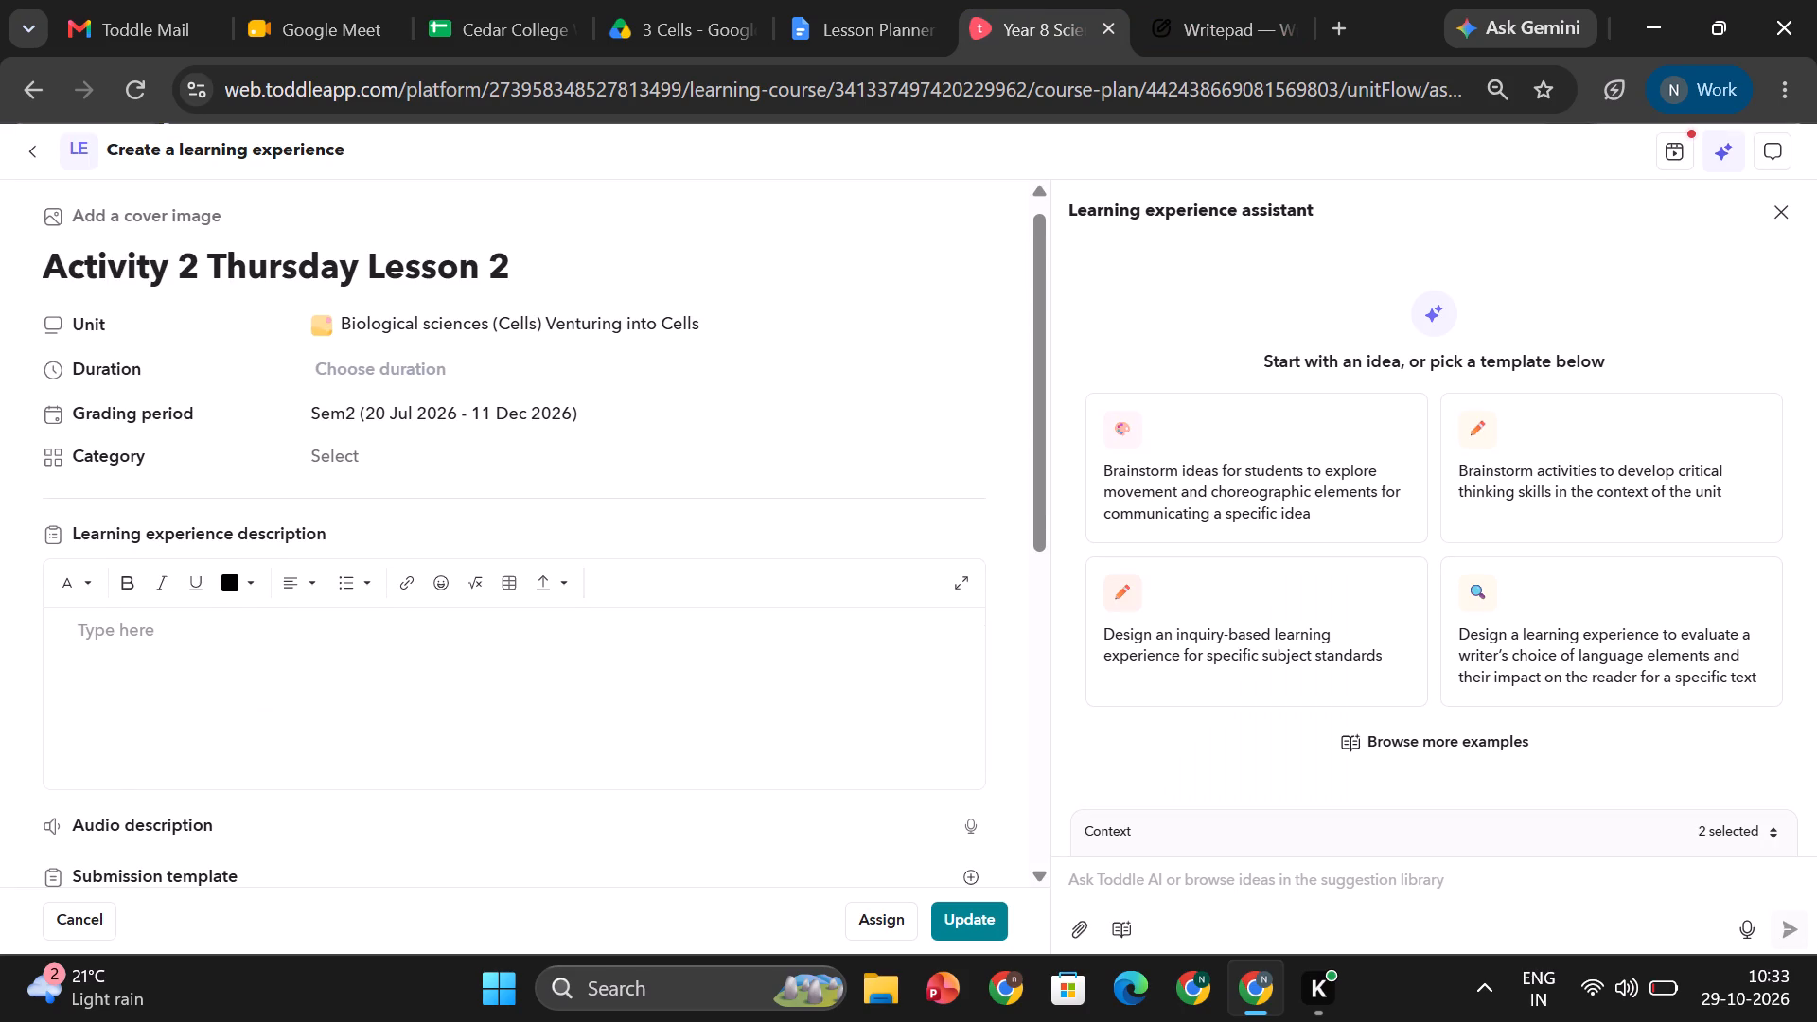
scroll(218, 710, down, 1)
click(183, 644)
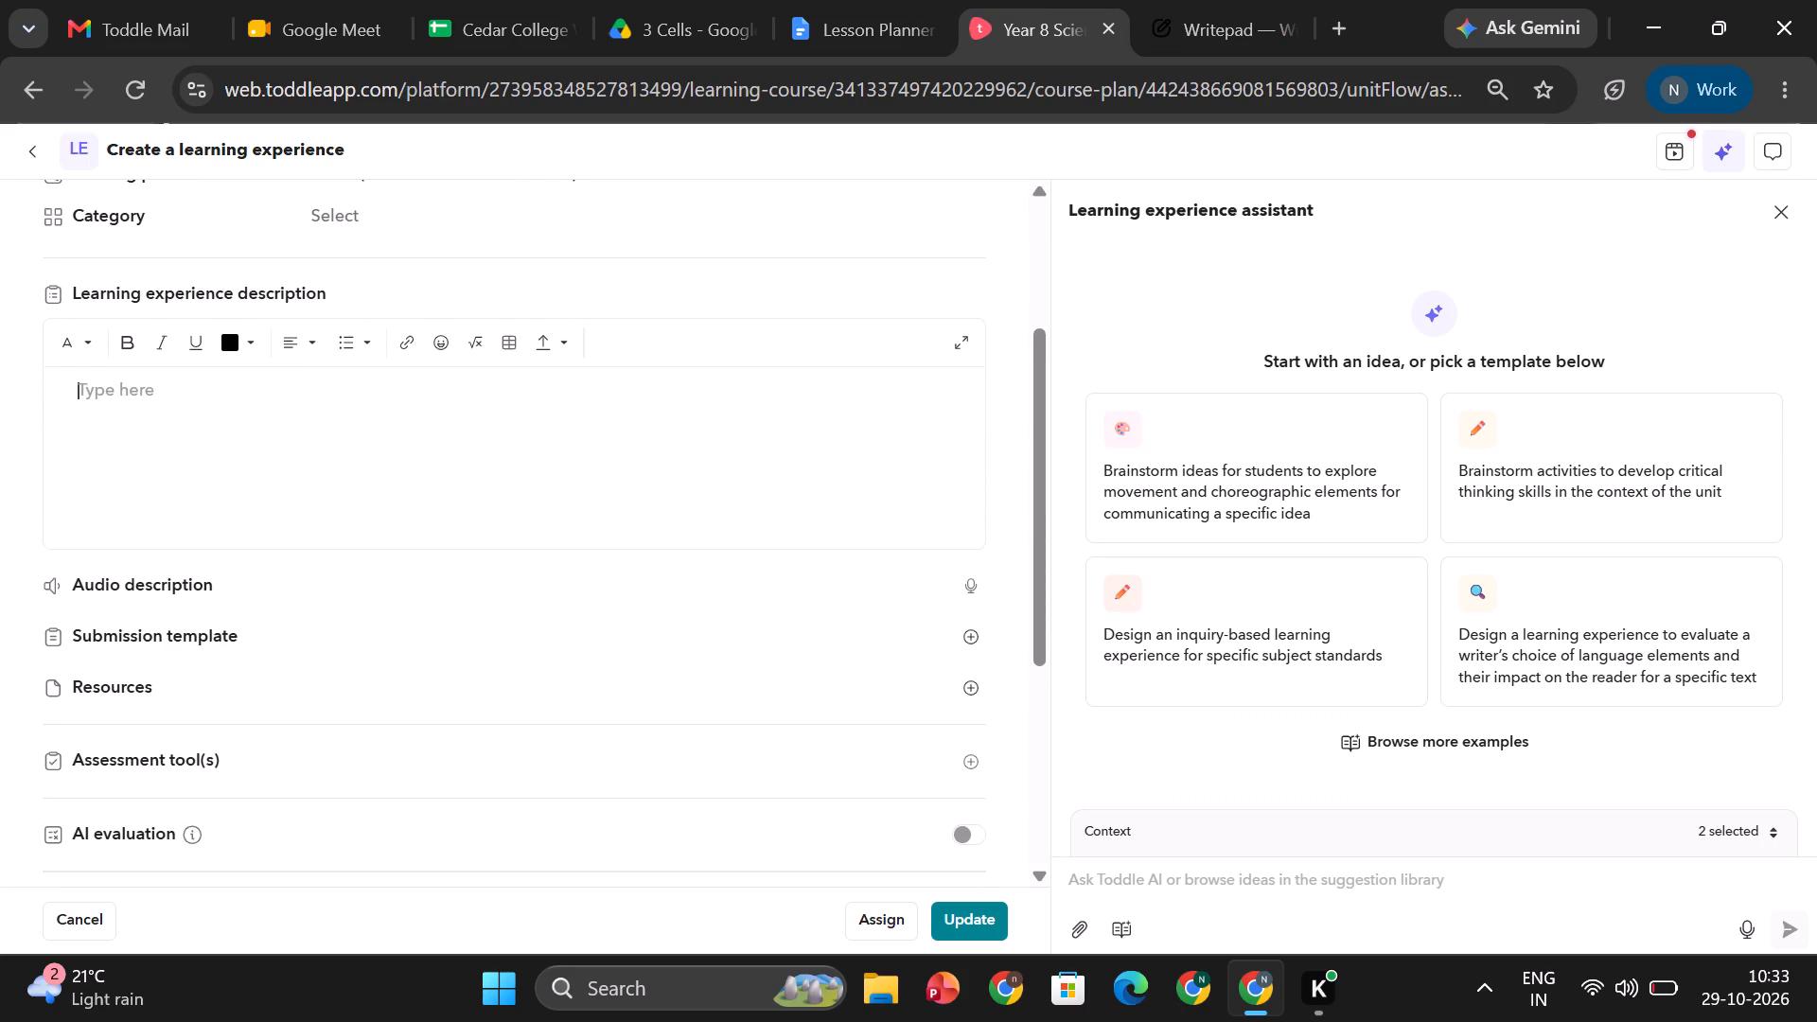
key(BackSpace)
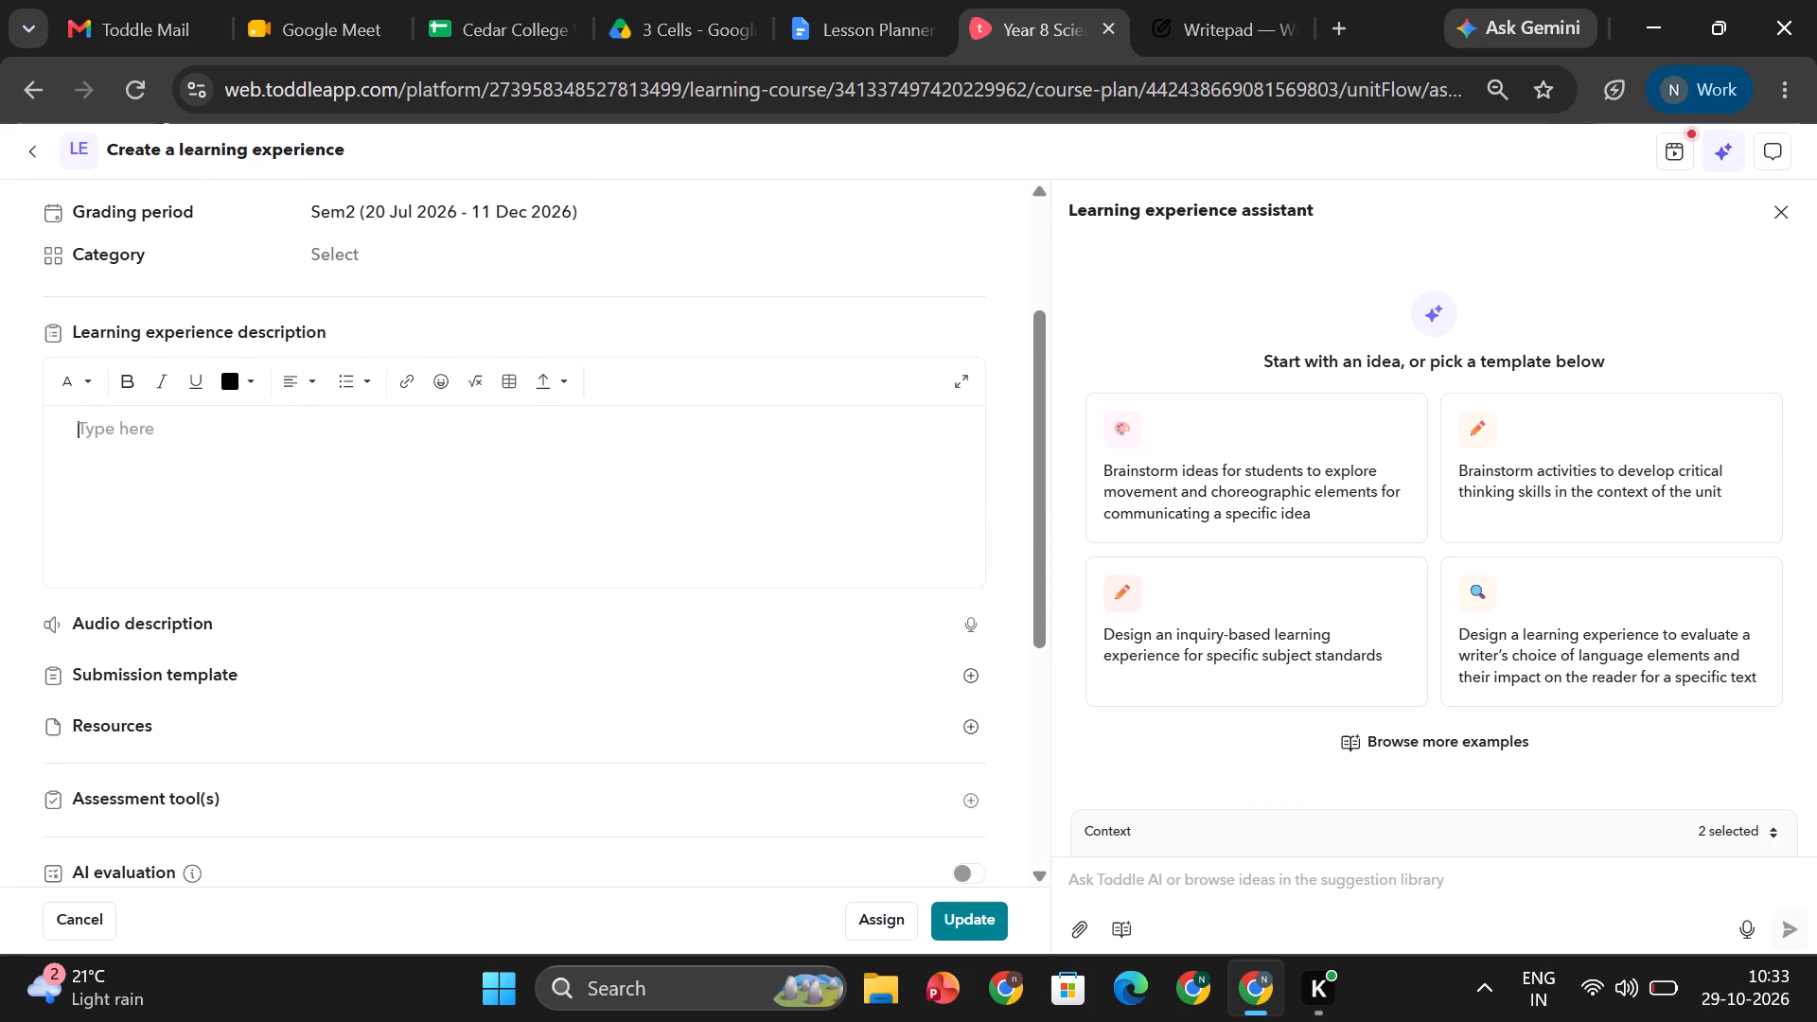
click(181, 519)
key(ctrl+v)
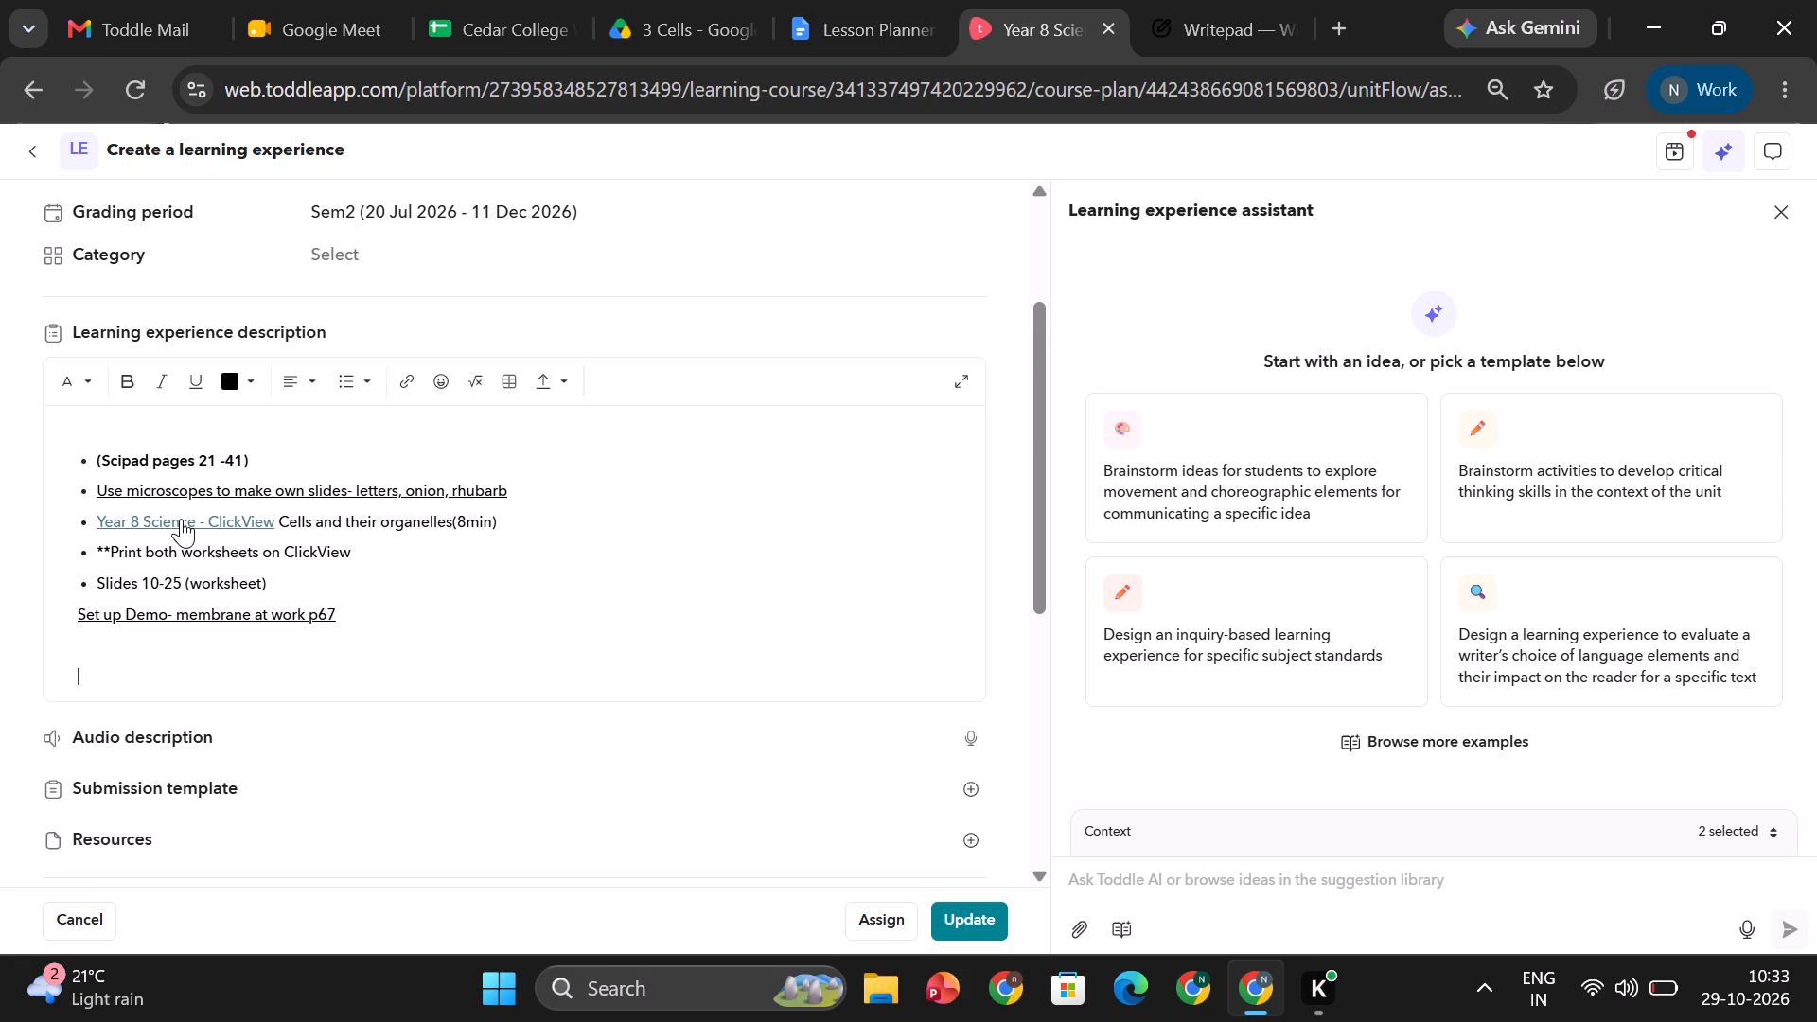
Remove the blank lines above and below the pasted Thursday content in the description and update the activity.
key(BackSpace)
key(BackSpace)
key(Up)
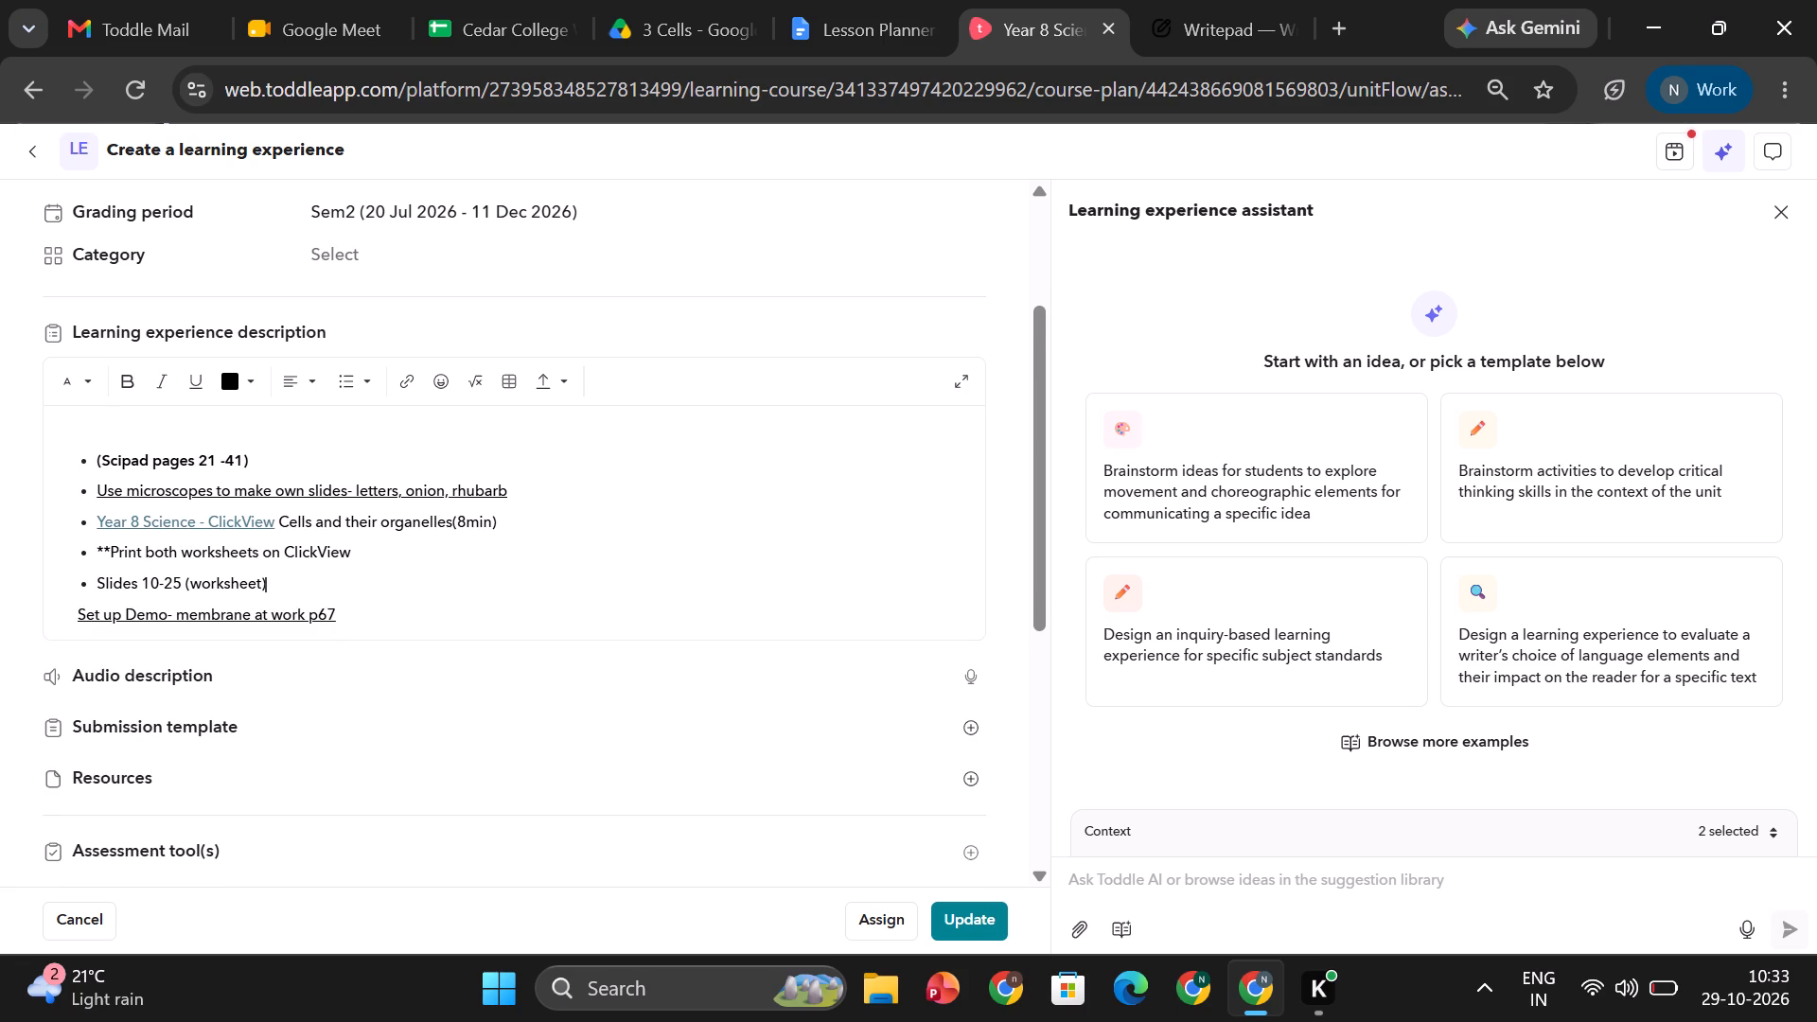
key(Up)
key(Up)
key(Up)
key(Up)
key(Up)
key(BackSpace)
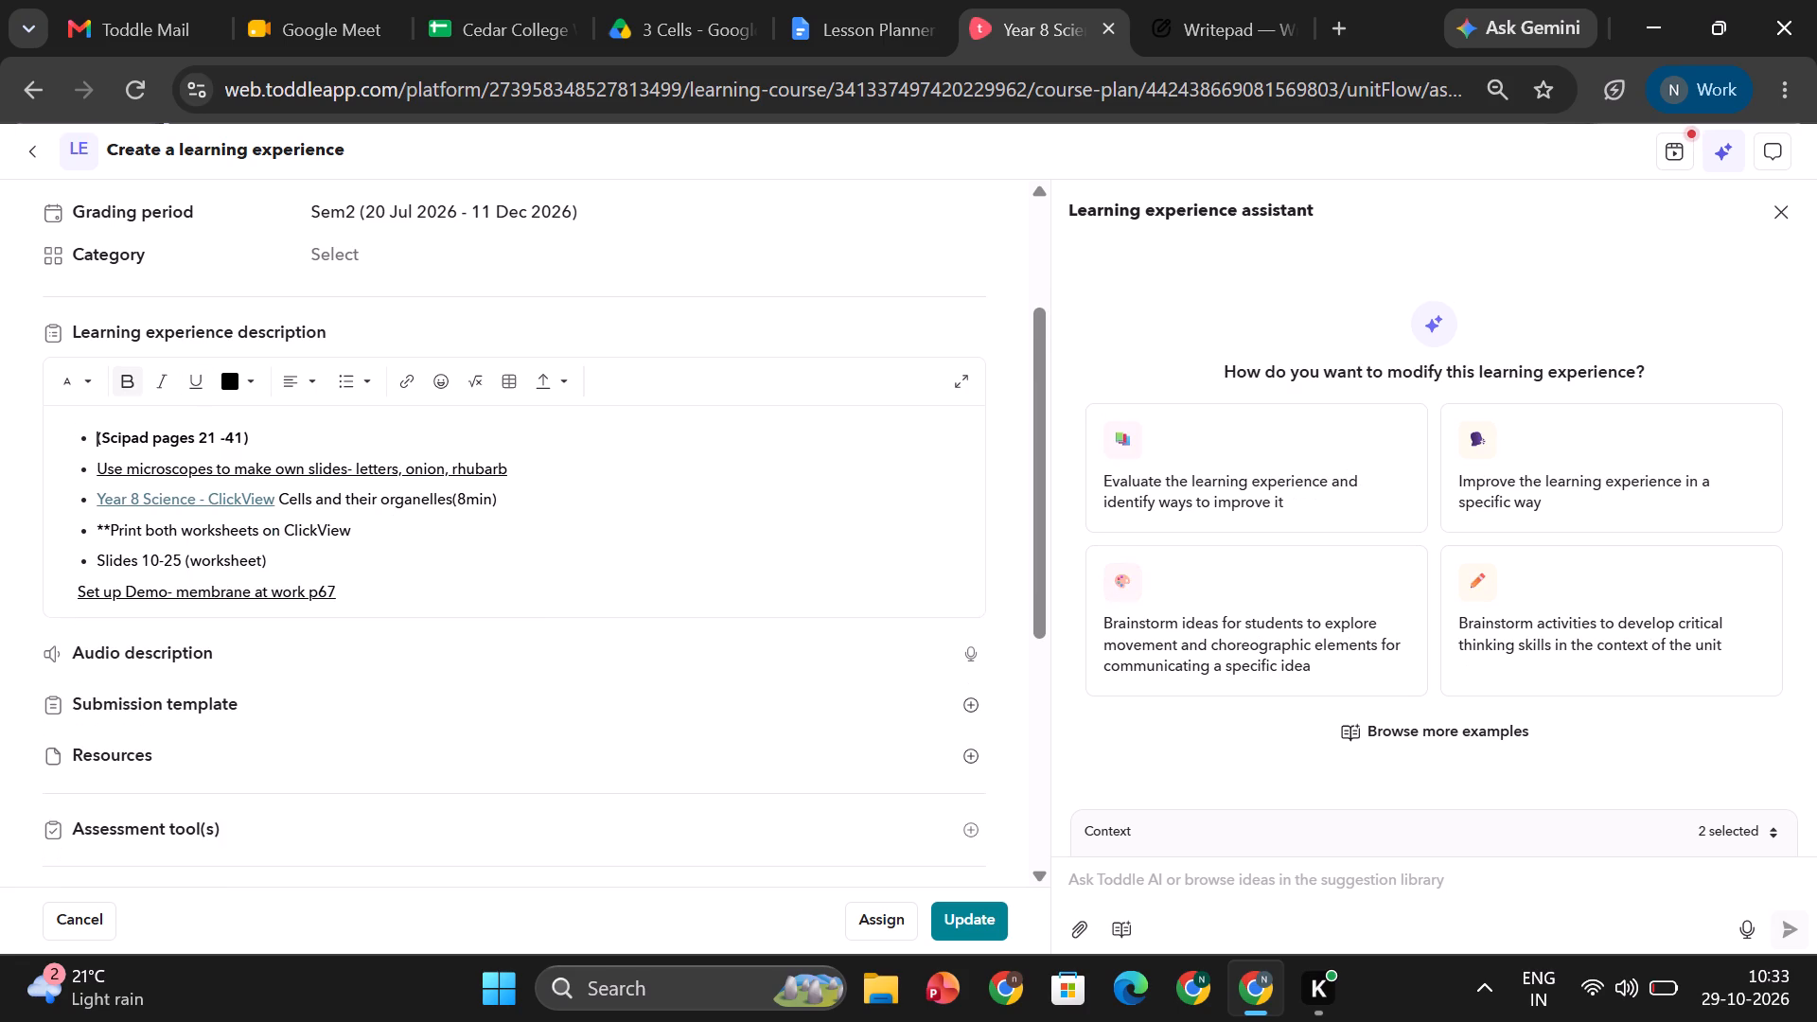
click(960, 920)
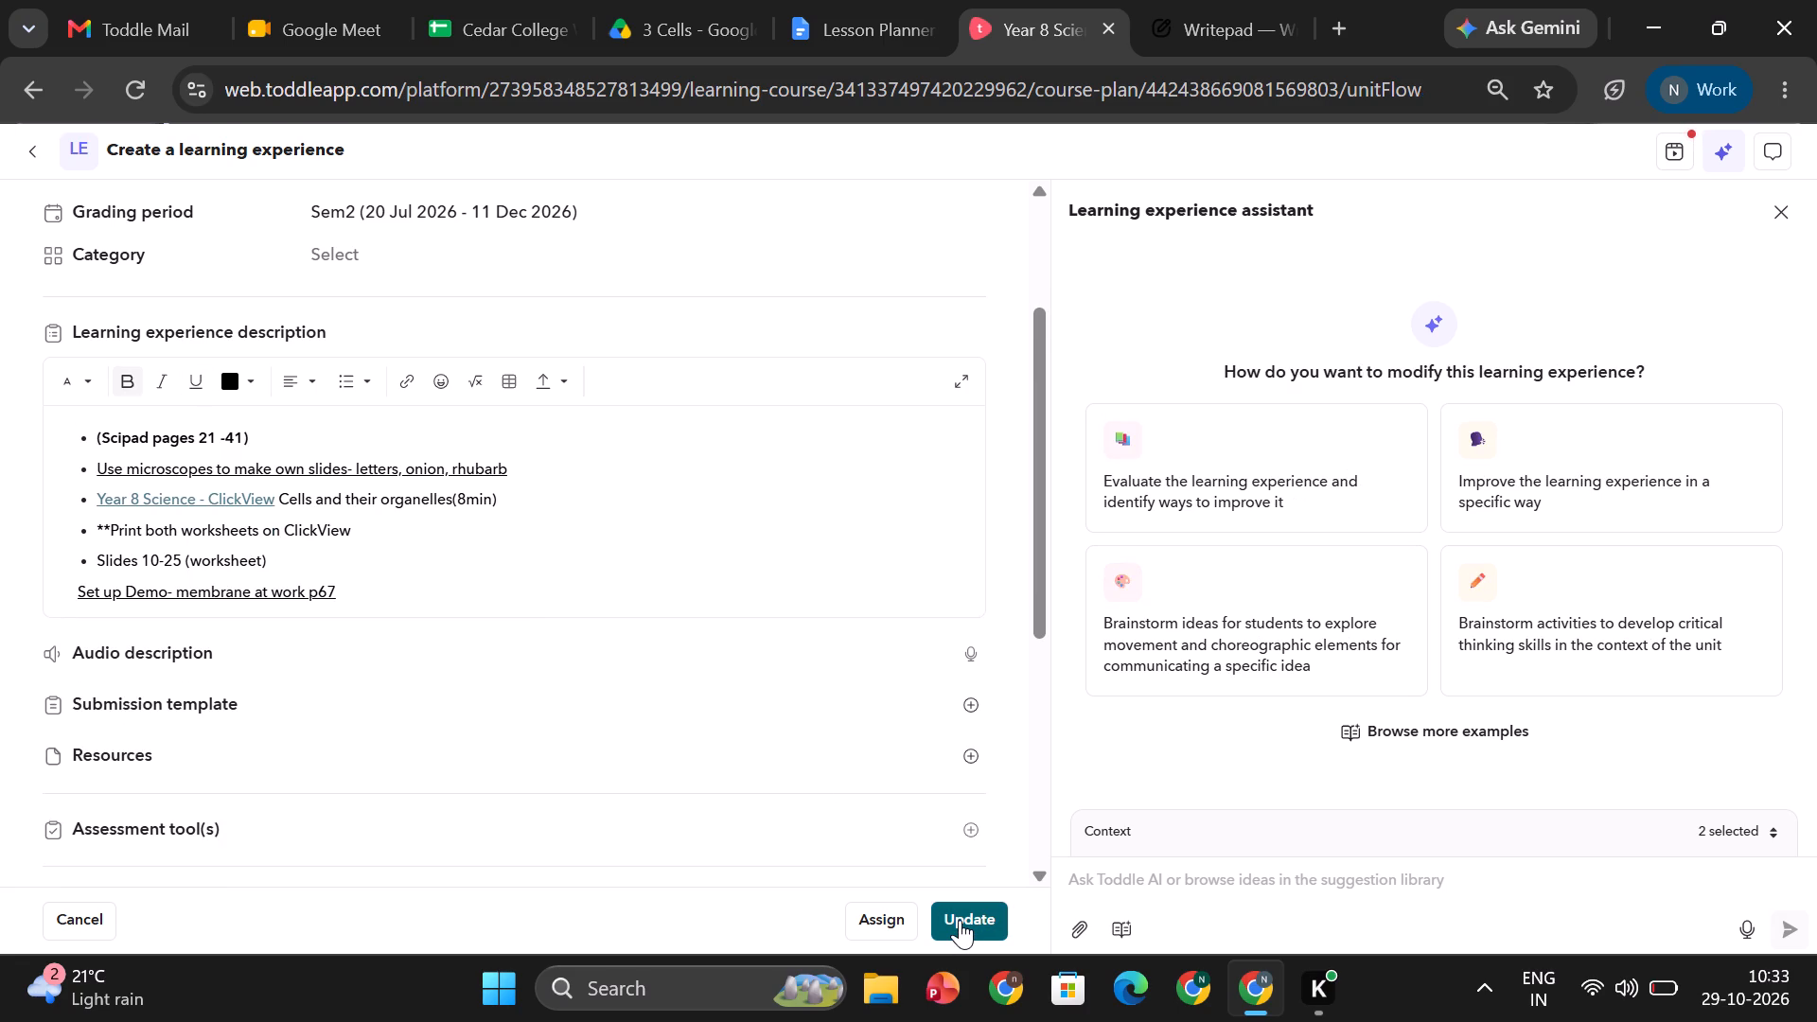
Copy the planner's Week 2 Friday list, "Slides 25-34" through "(Scipad pages 21 -41)", into the description of Week 2's "Activity 3 Friday Lessons 1+2".
click(644, 705)
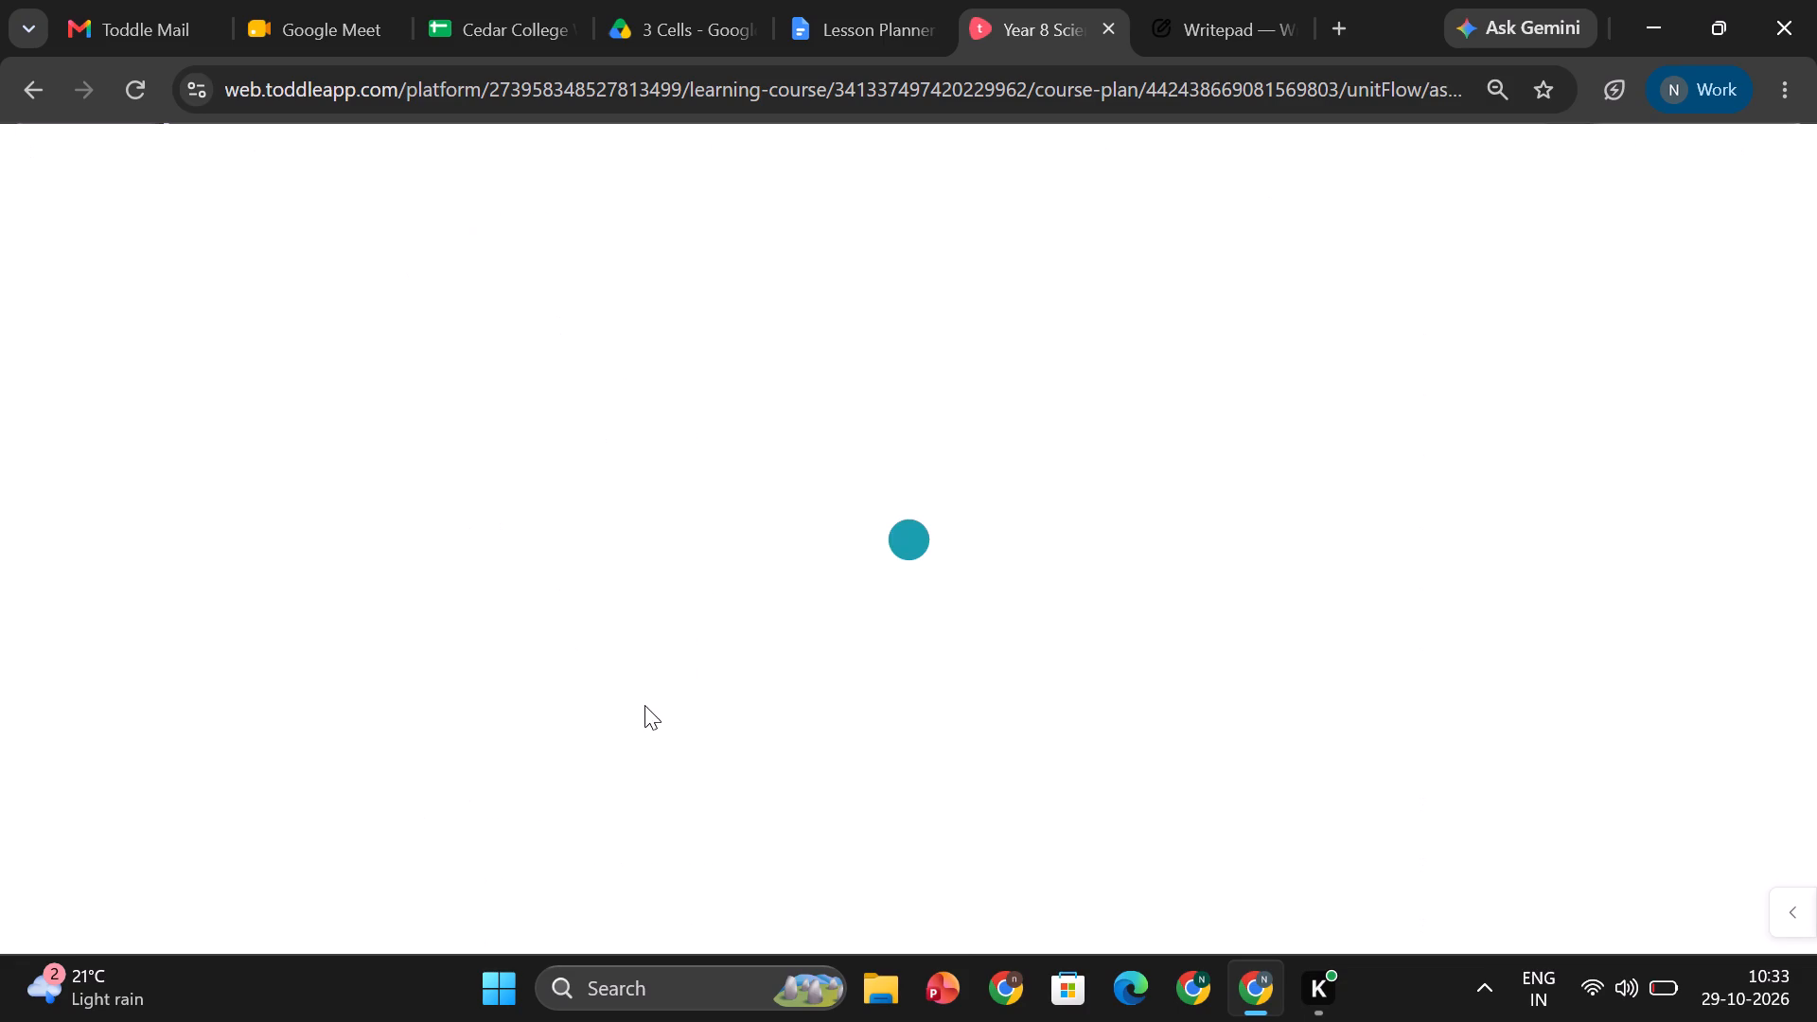
click(827, 3)
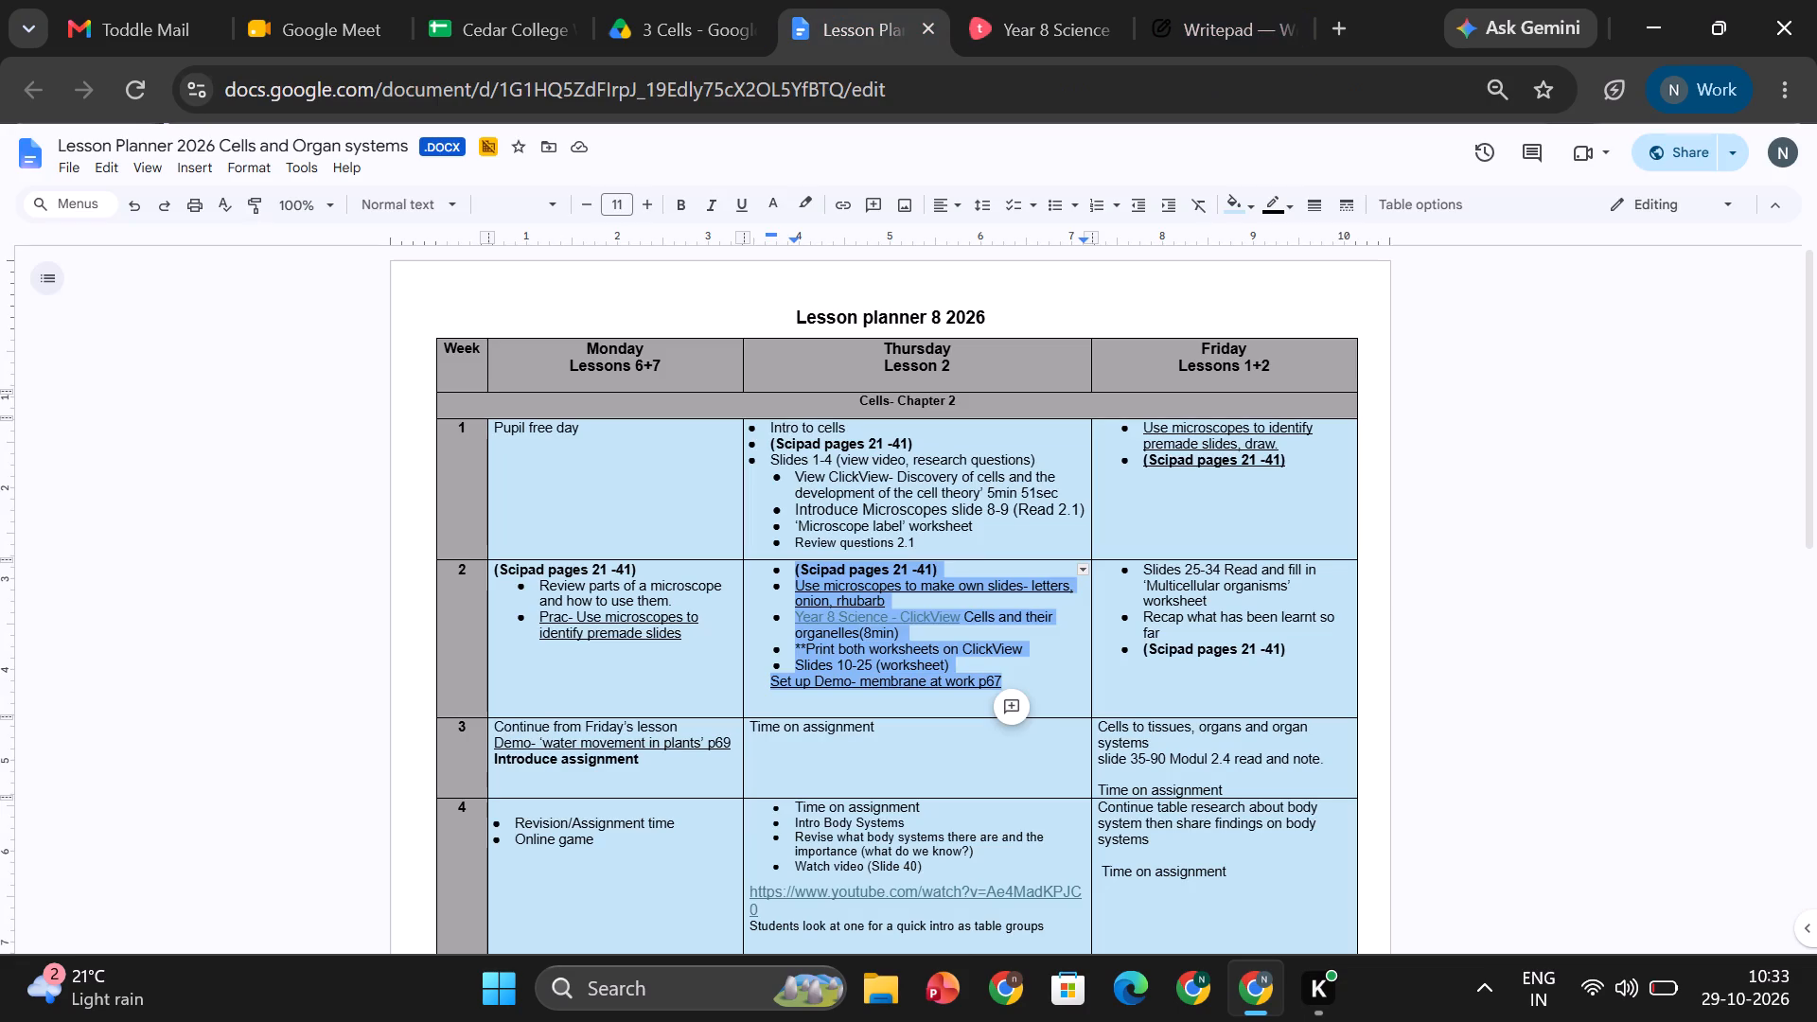
drag(1295, 643, 1159, 575)
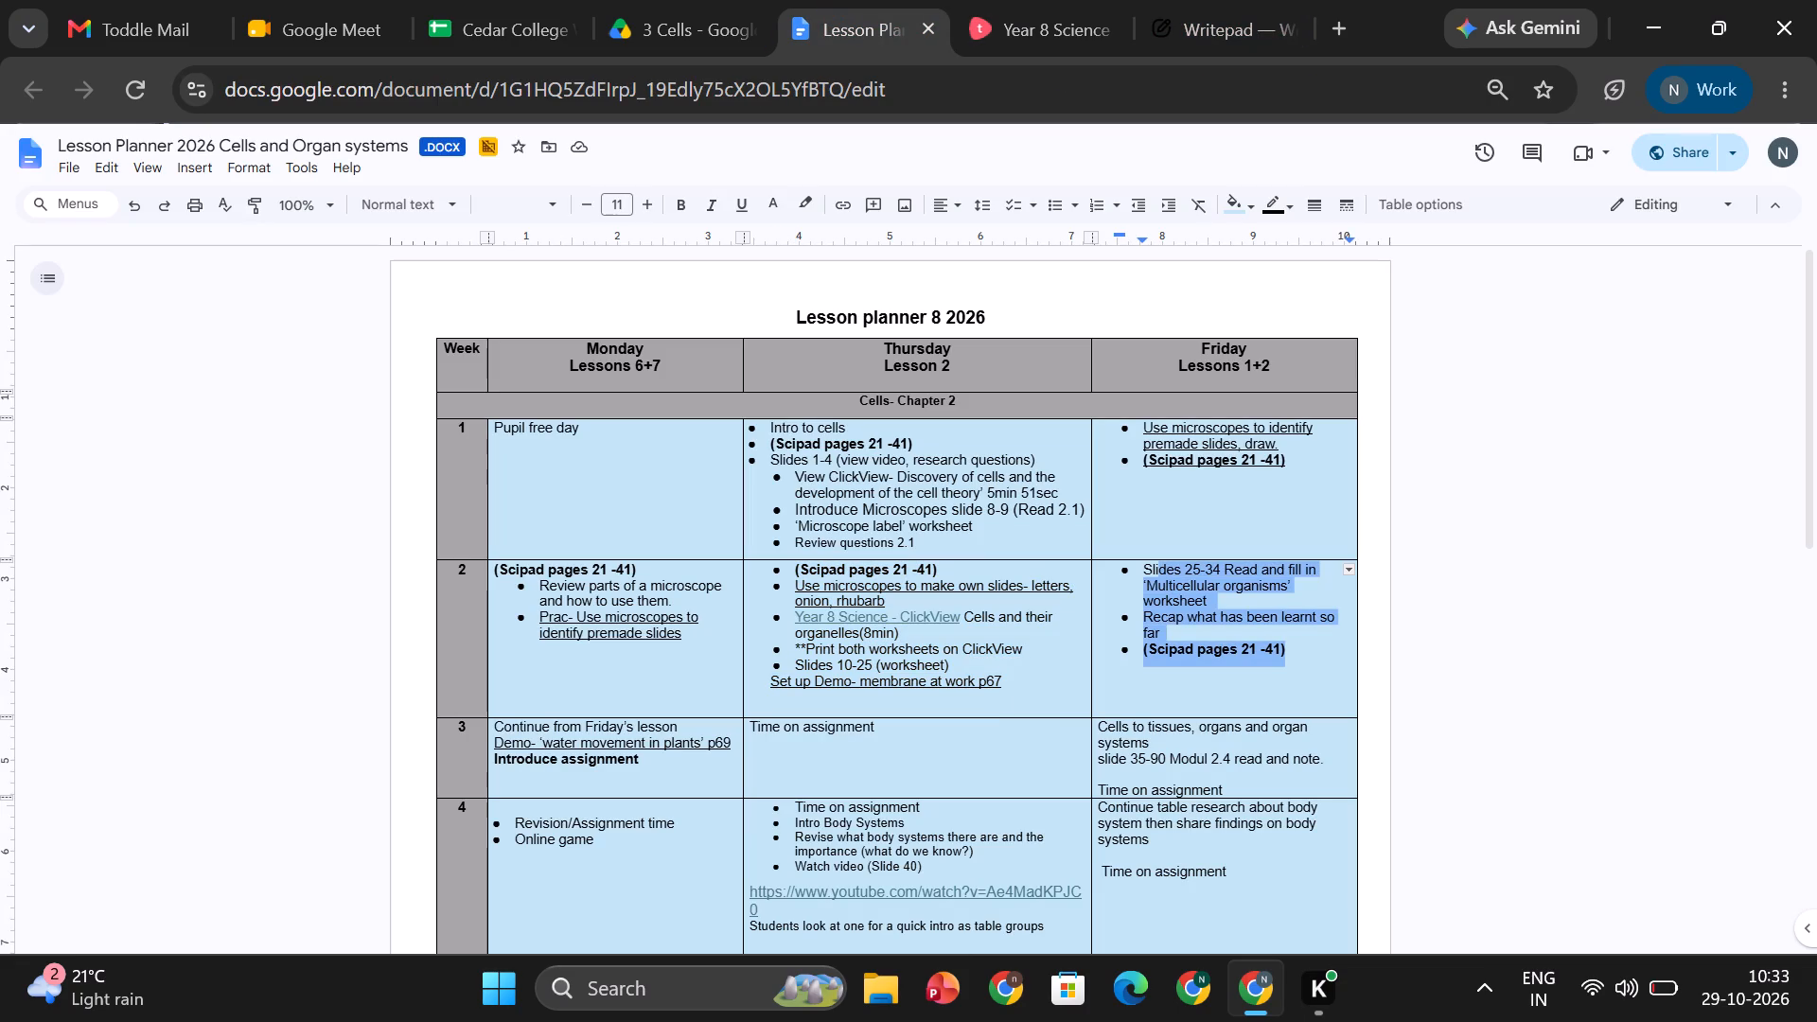
drag(1159, 575, 1141, 575)
key(ctrl+c)
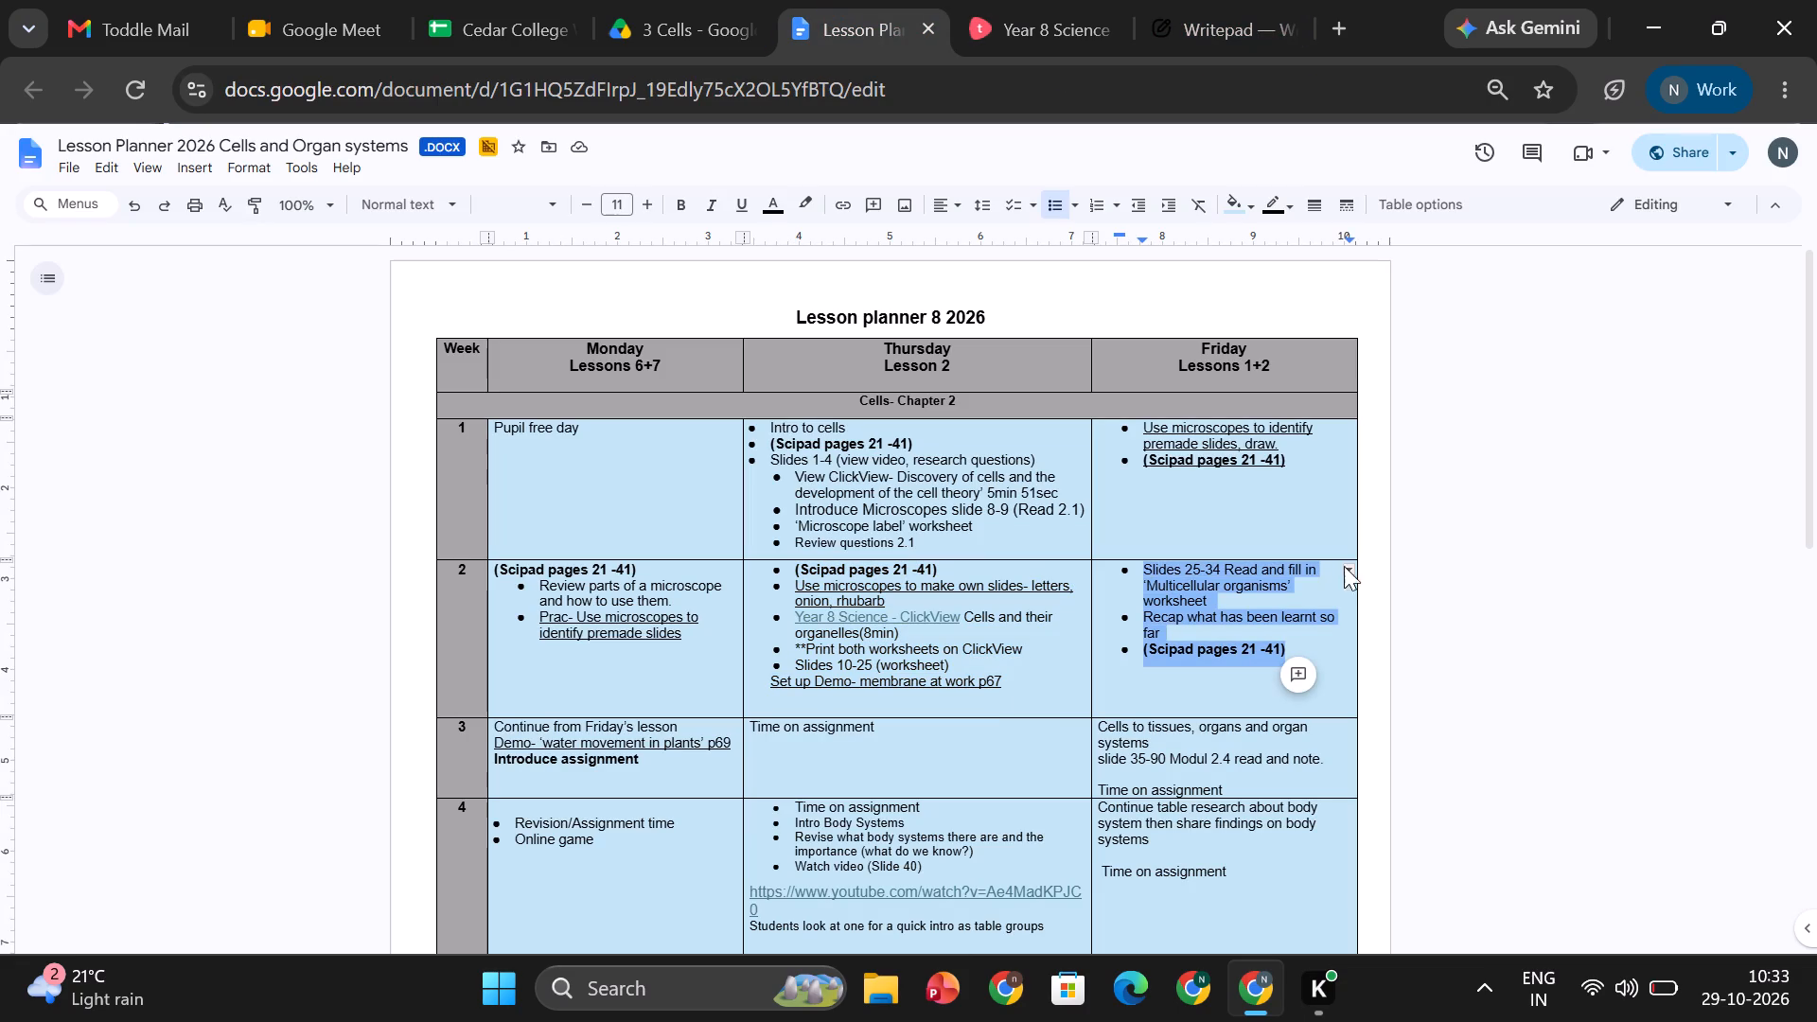
click(1019, 6)
click(139, 644)
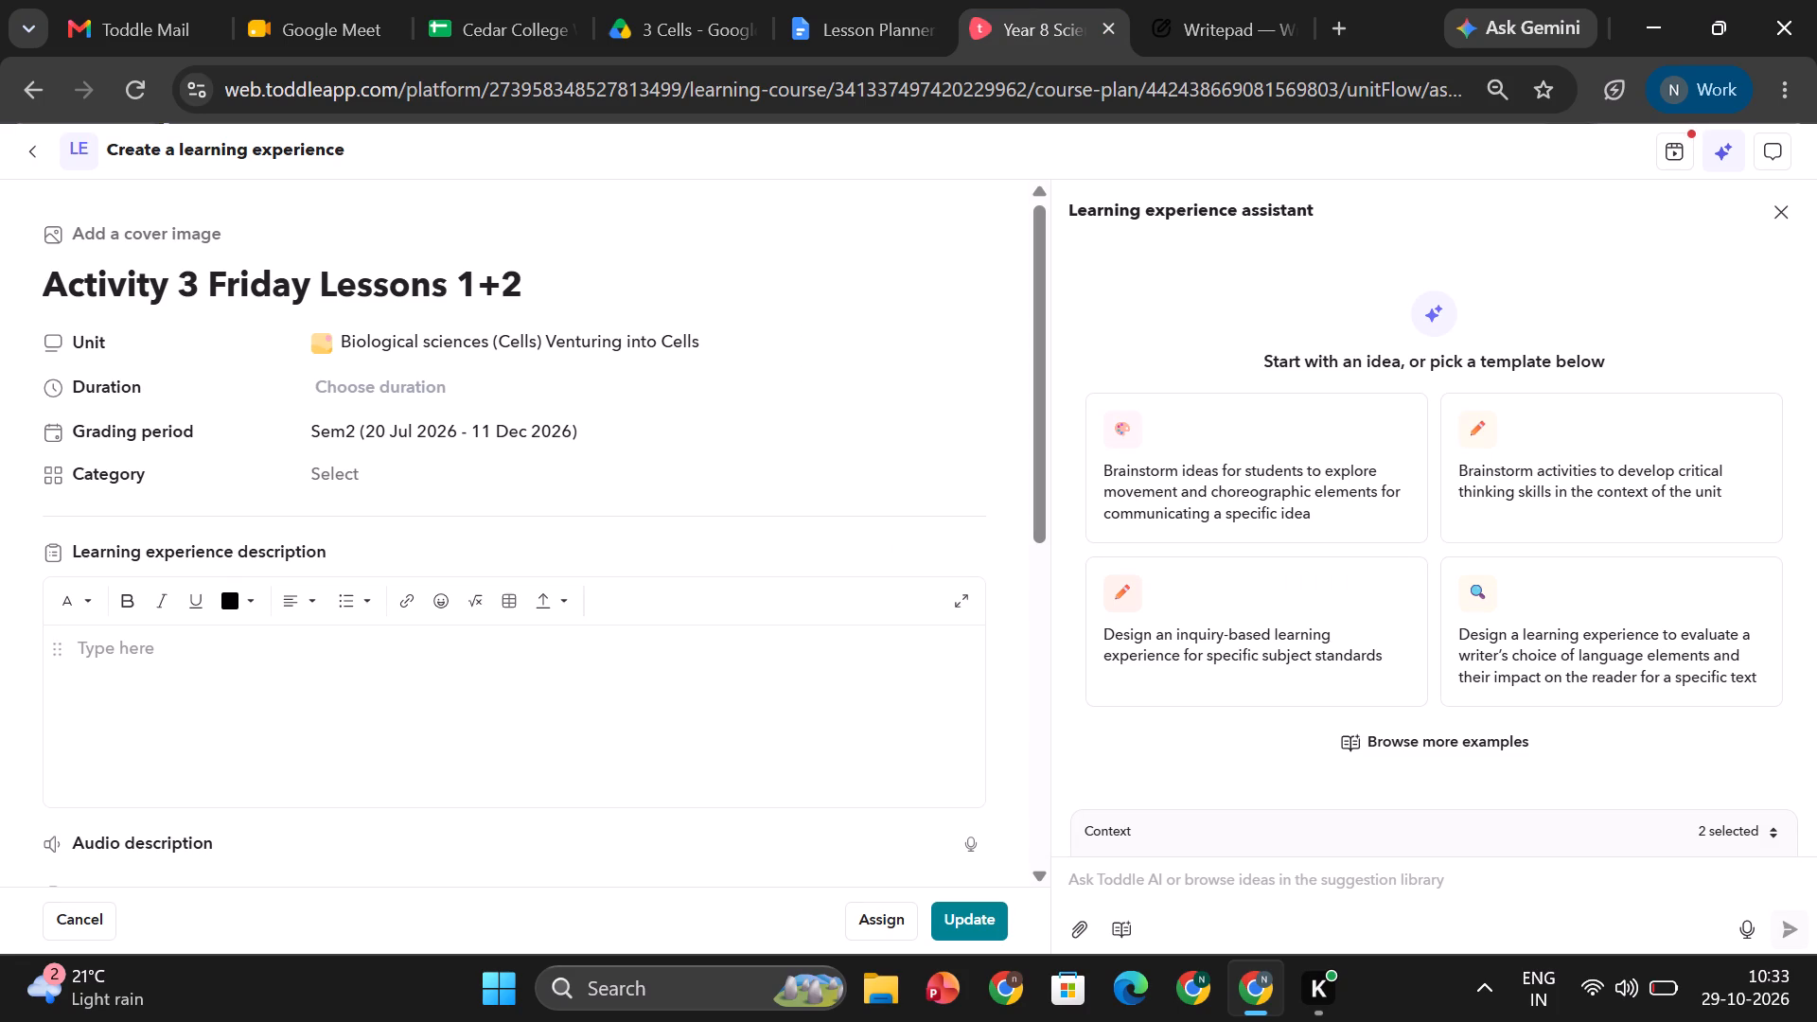
key(ctrl+v)
Remove the blank lines around the pasted Friday list in the description and update the activity.
key(BackSpace)
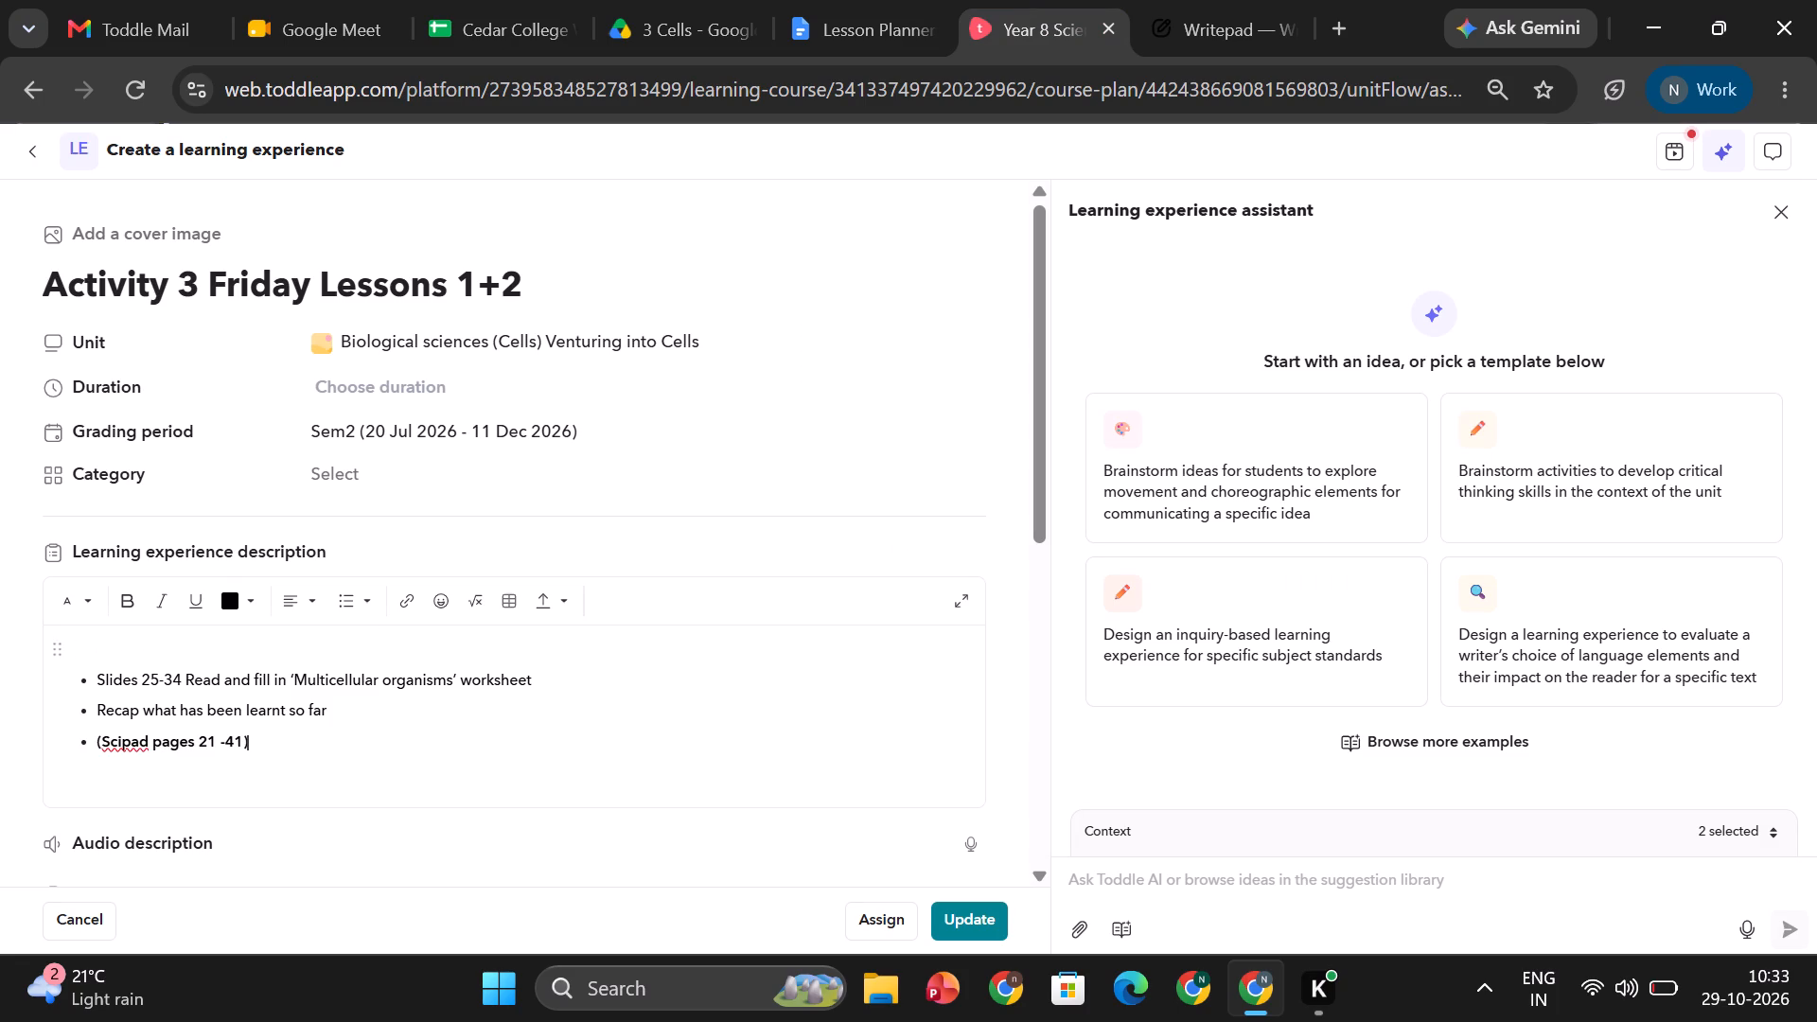
key(Up)
key(Up)
key(Up)
key(BackSpace)
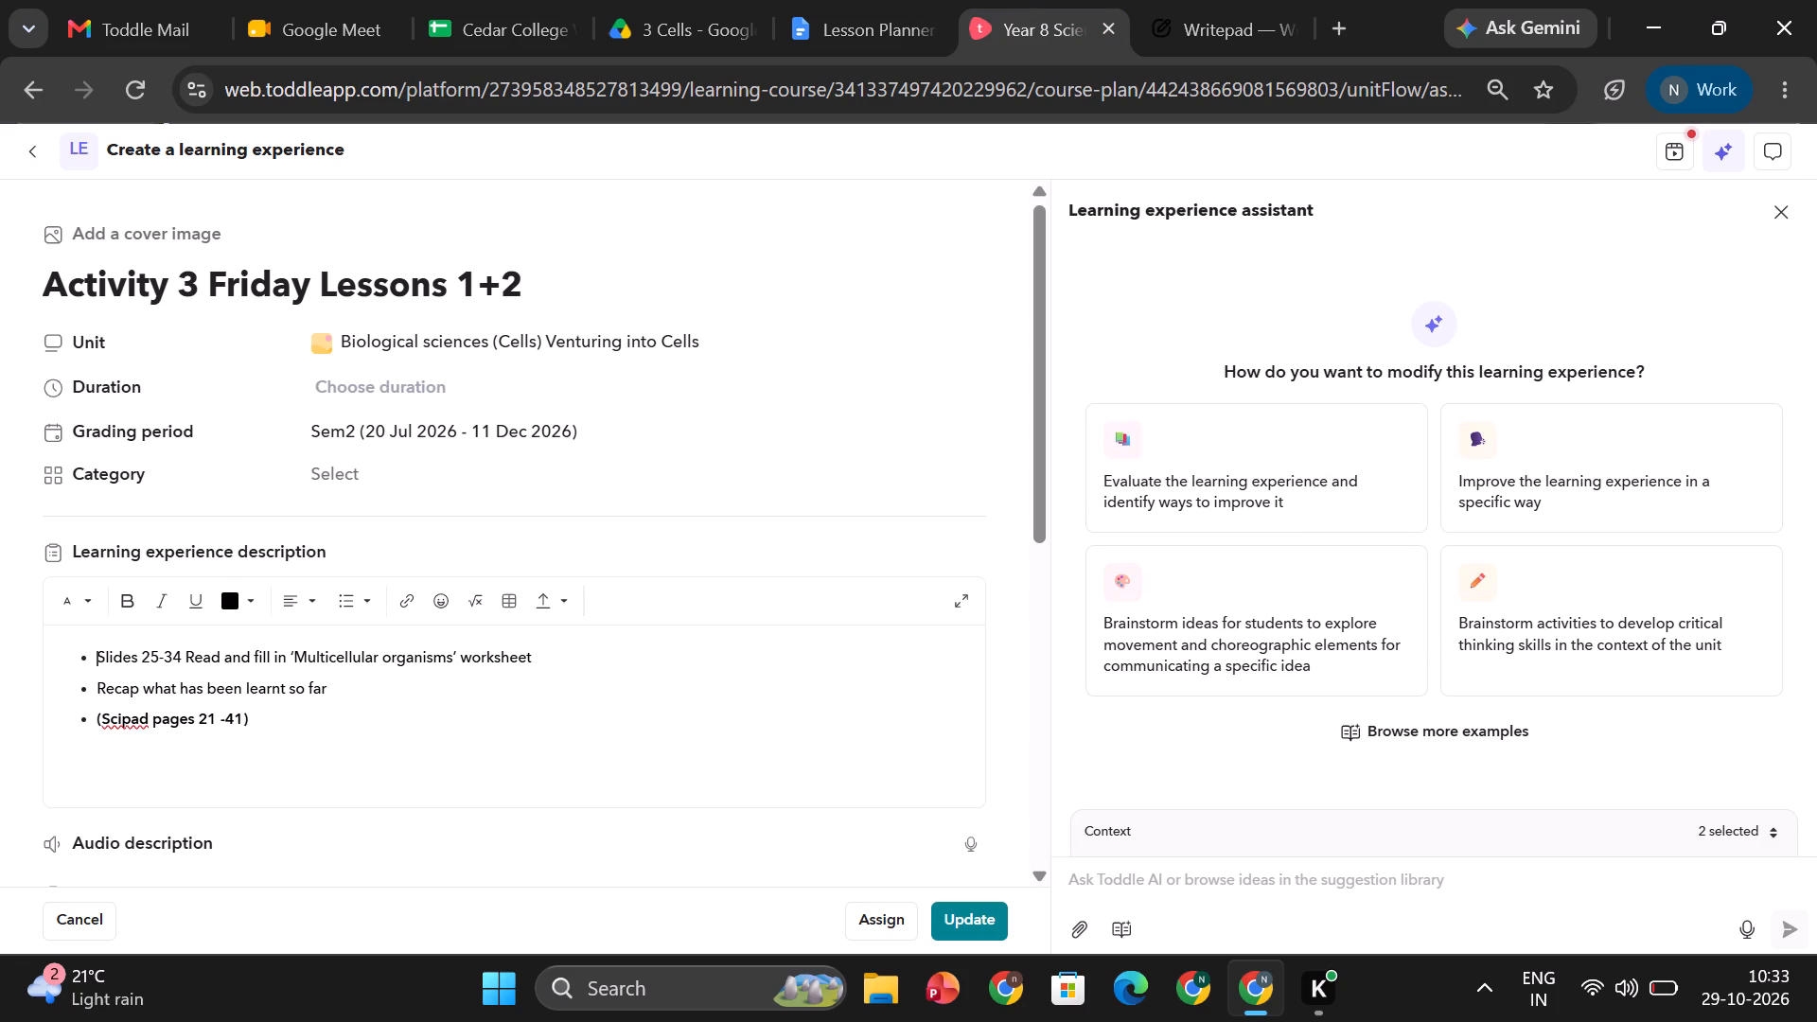
click(955, 910)
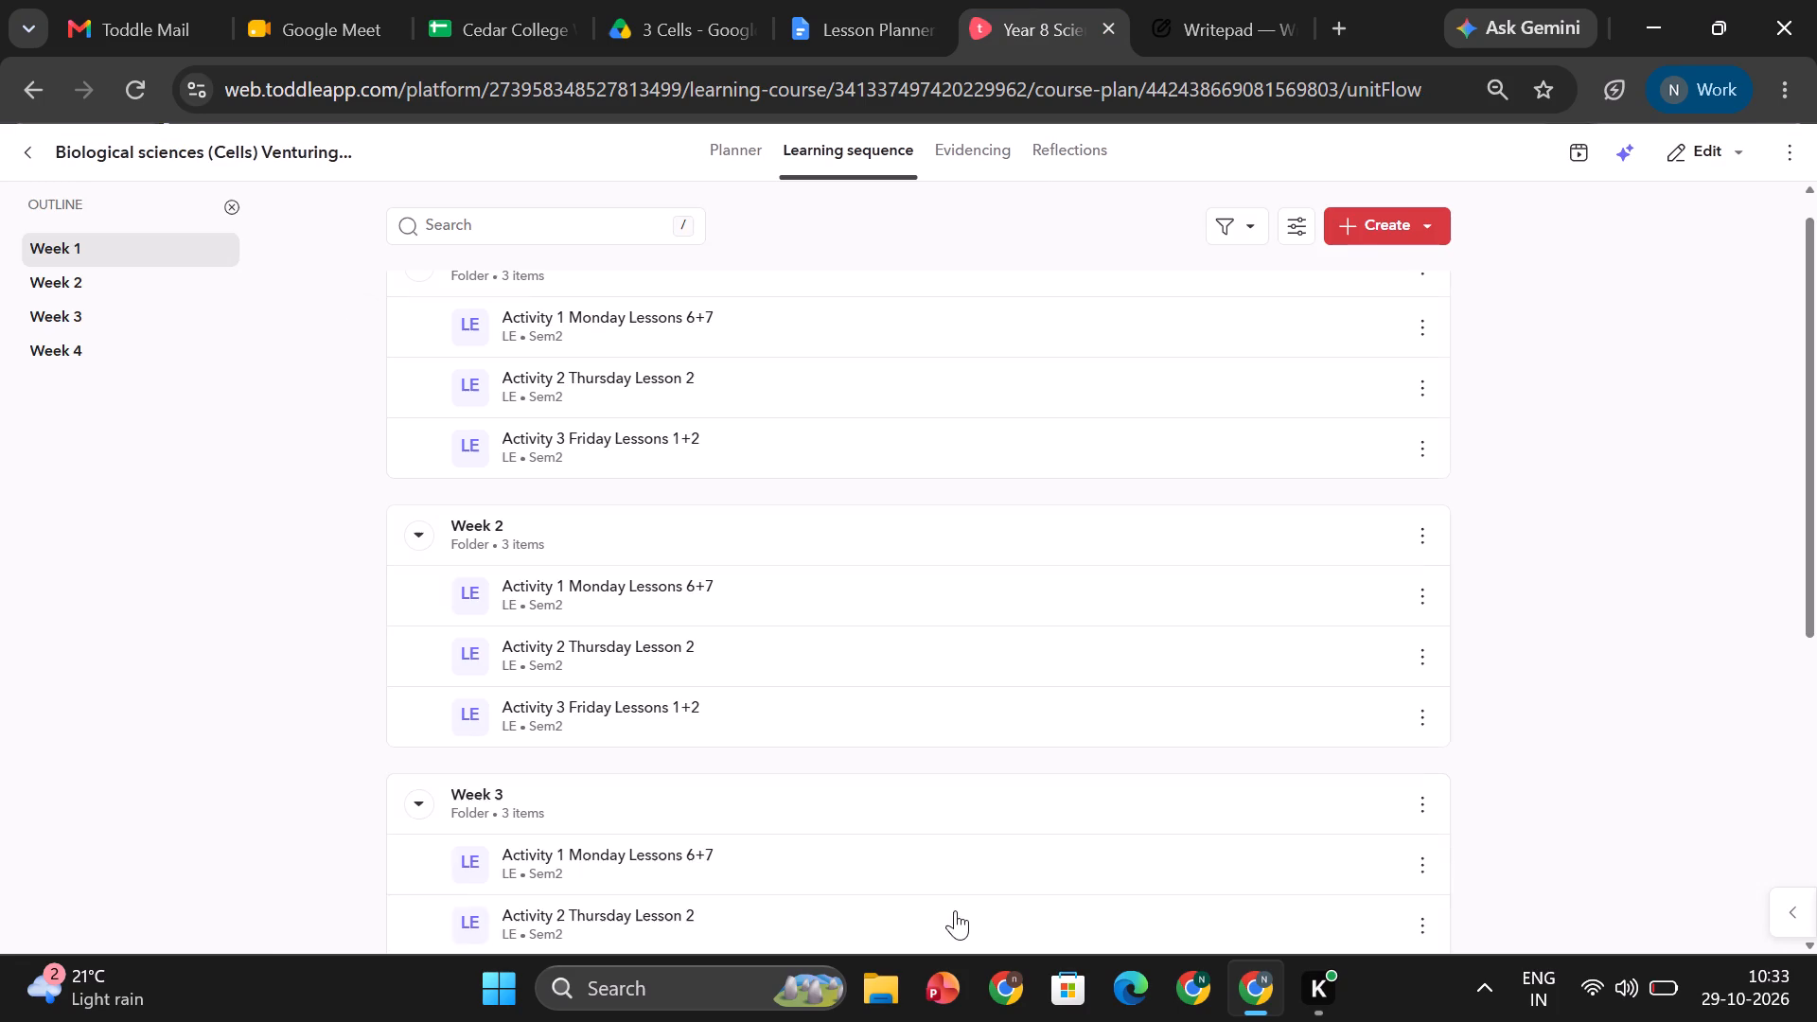
Copy the planner's Week 3 Monday content, "Continue from Friday's lesson" through "Introduce assignment", into the description of Week 3's "Activity 1 Monday Lessons 6+7".
scroll(617, 773, down, 1)
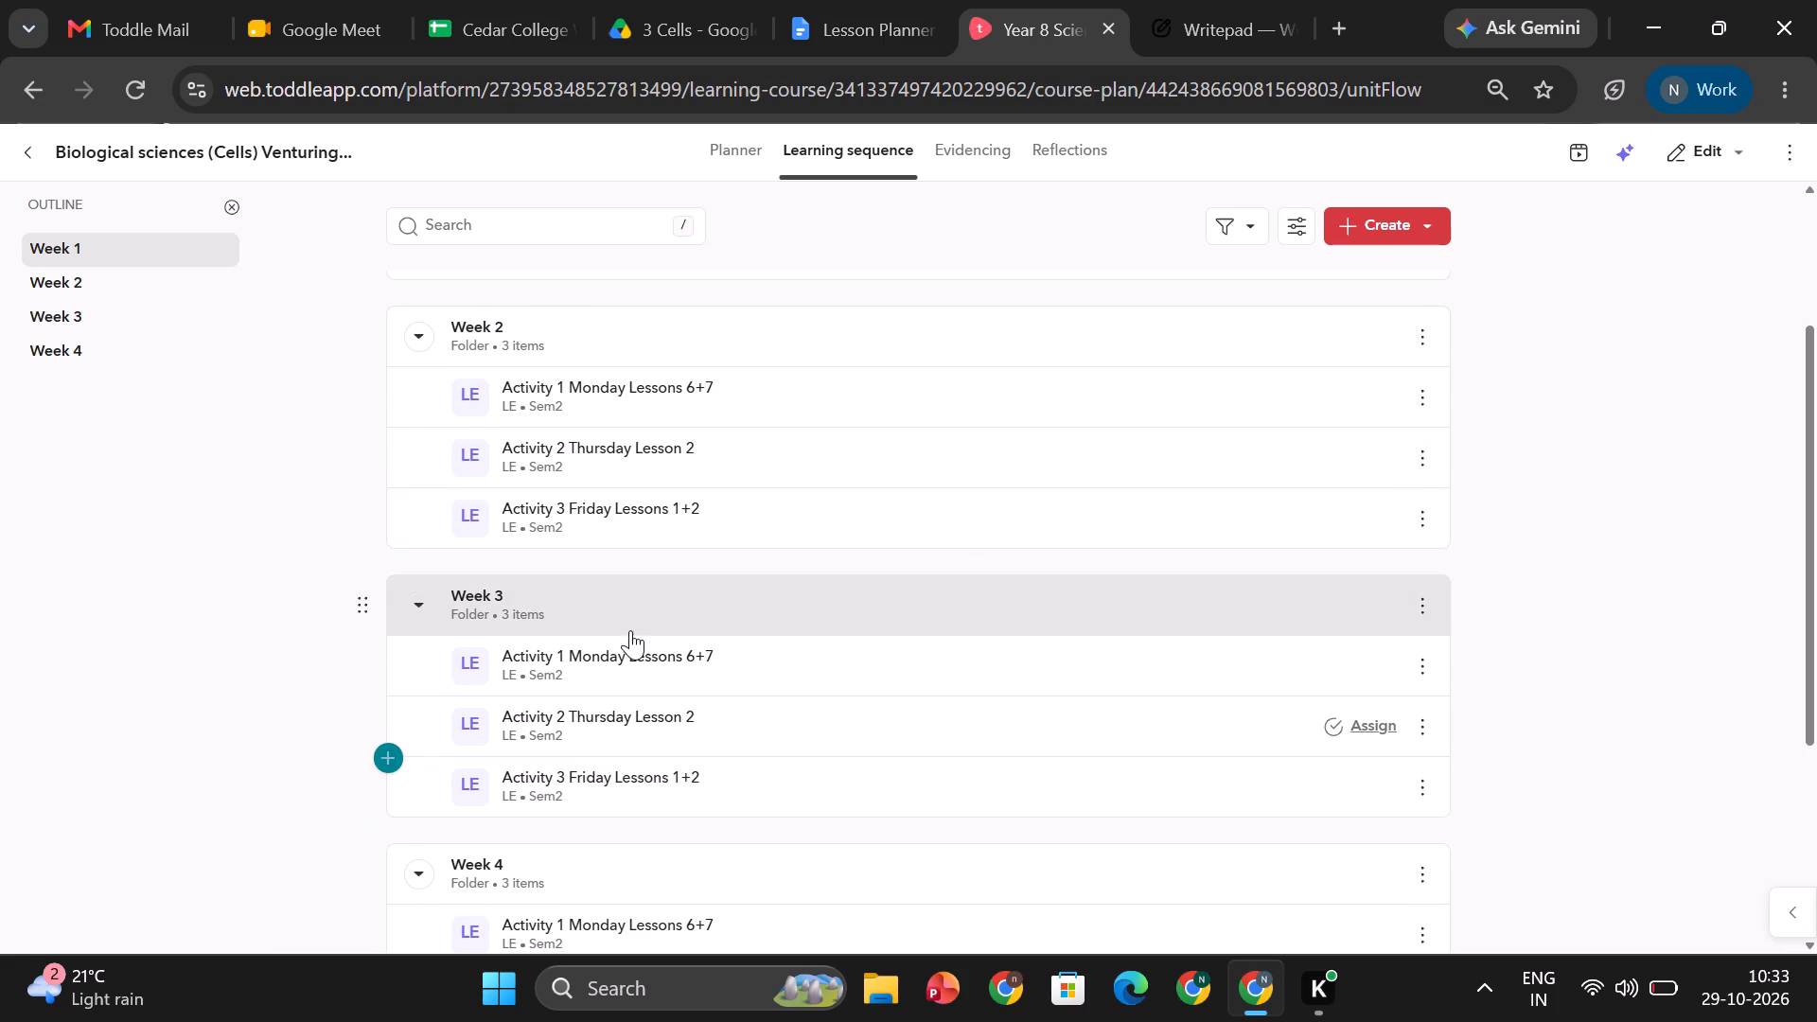
click(600, 644)
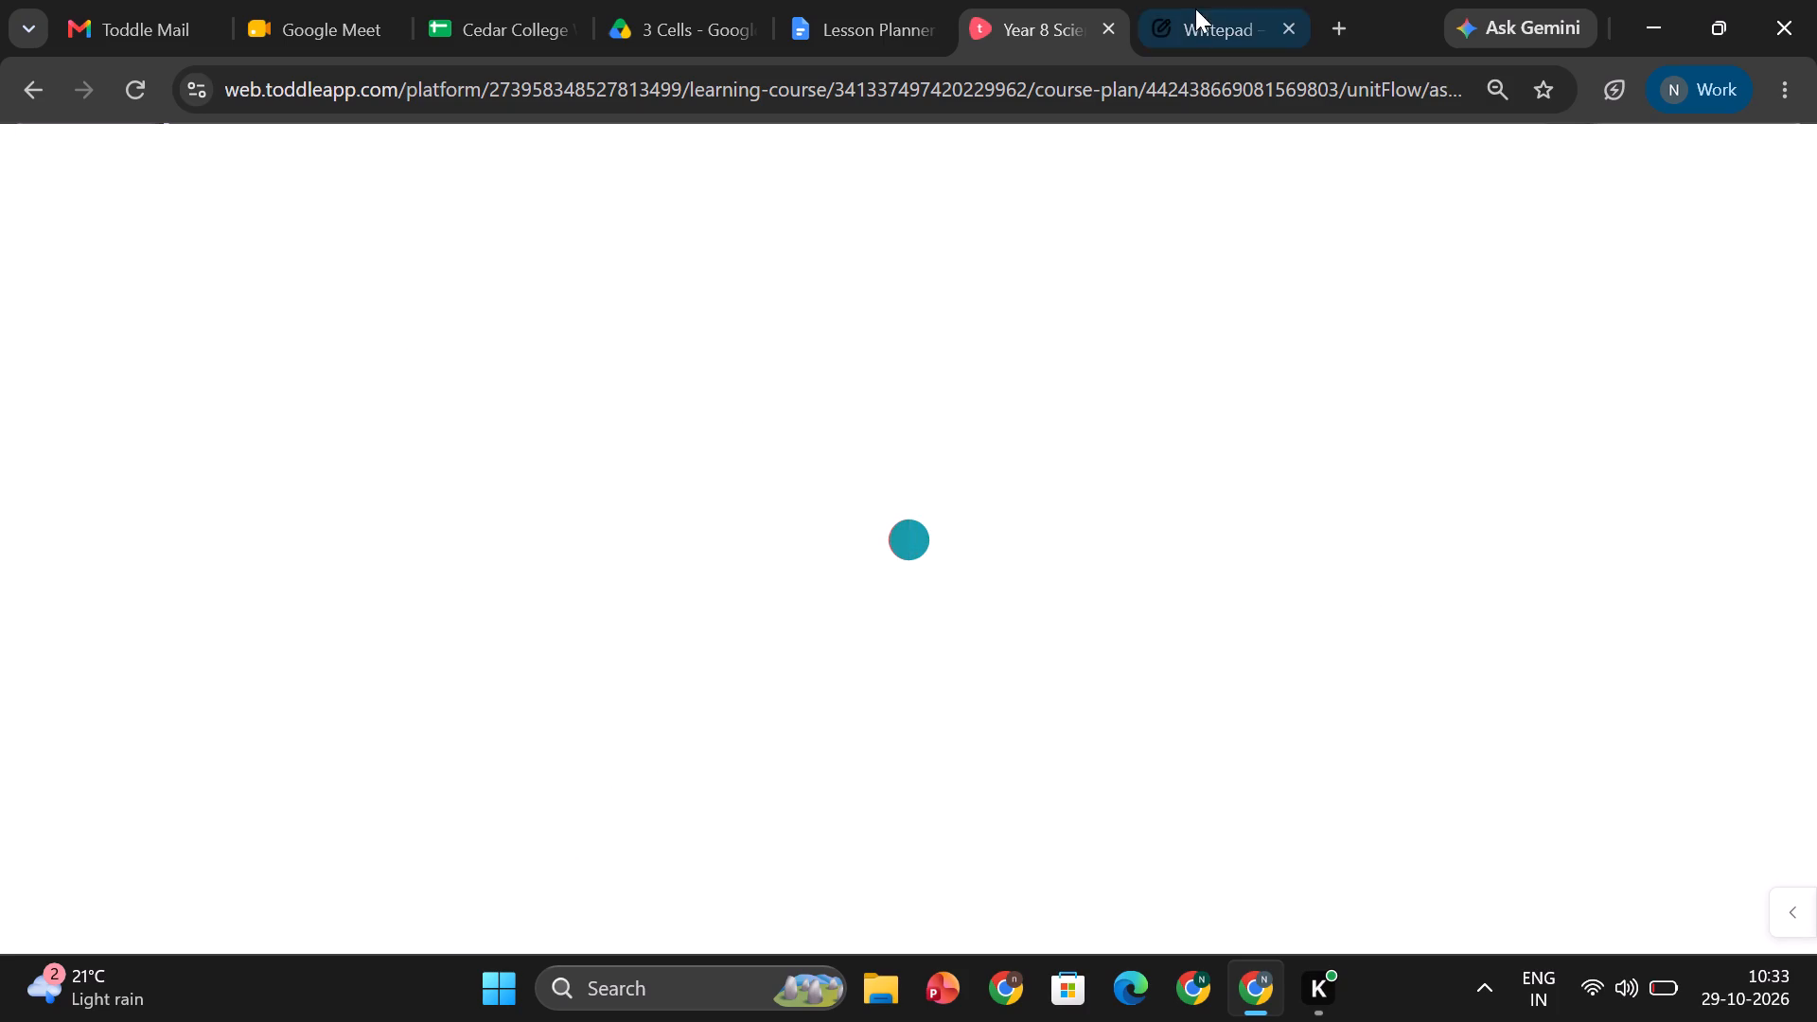
click(845, 17)
scroll(870, 614, down, 1)
drag(641, 514, 578, 496)
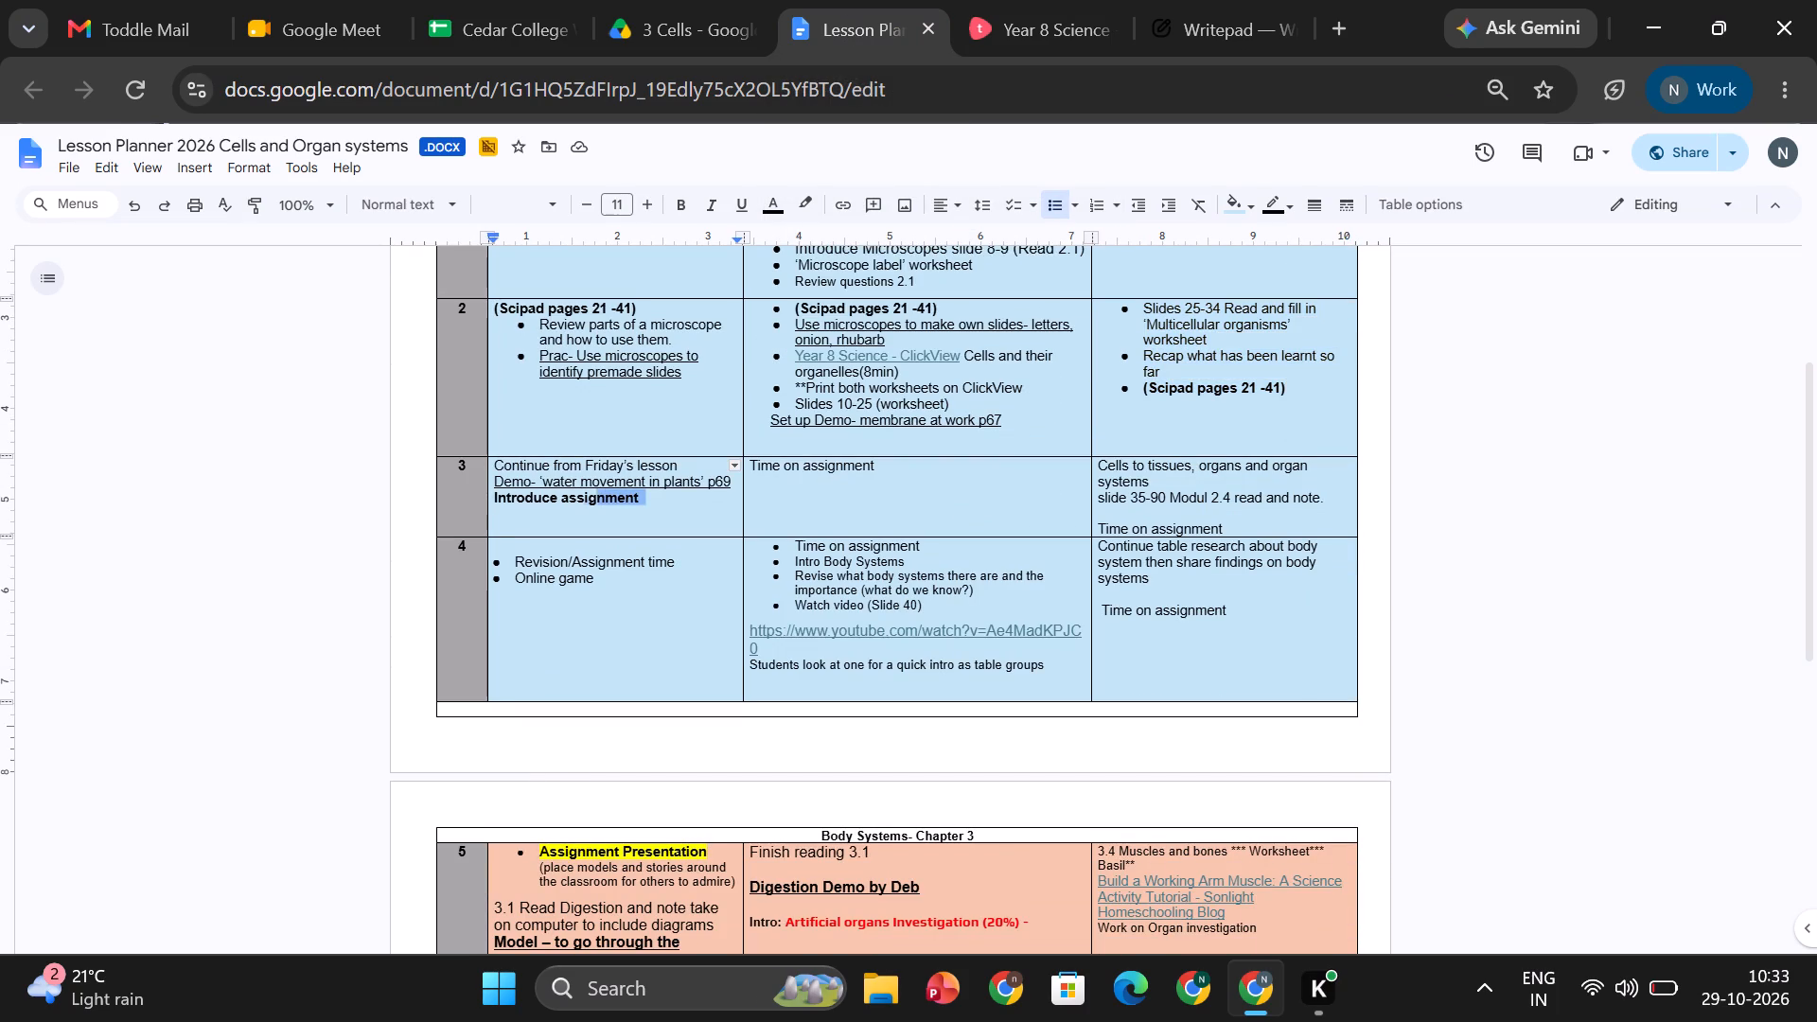
drag(578, 496, 489, 464)
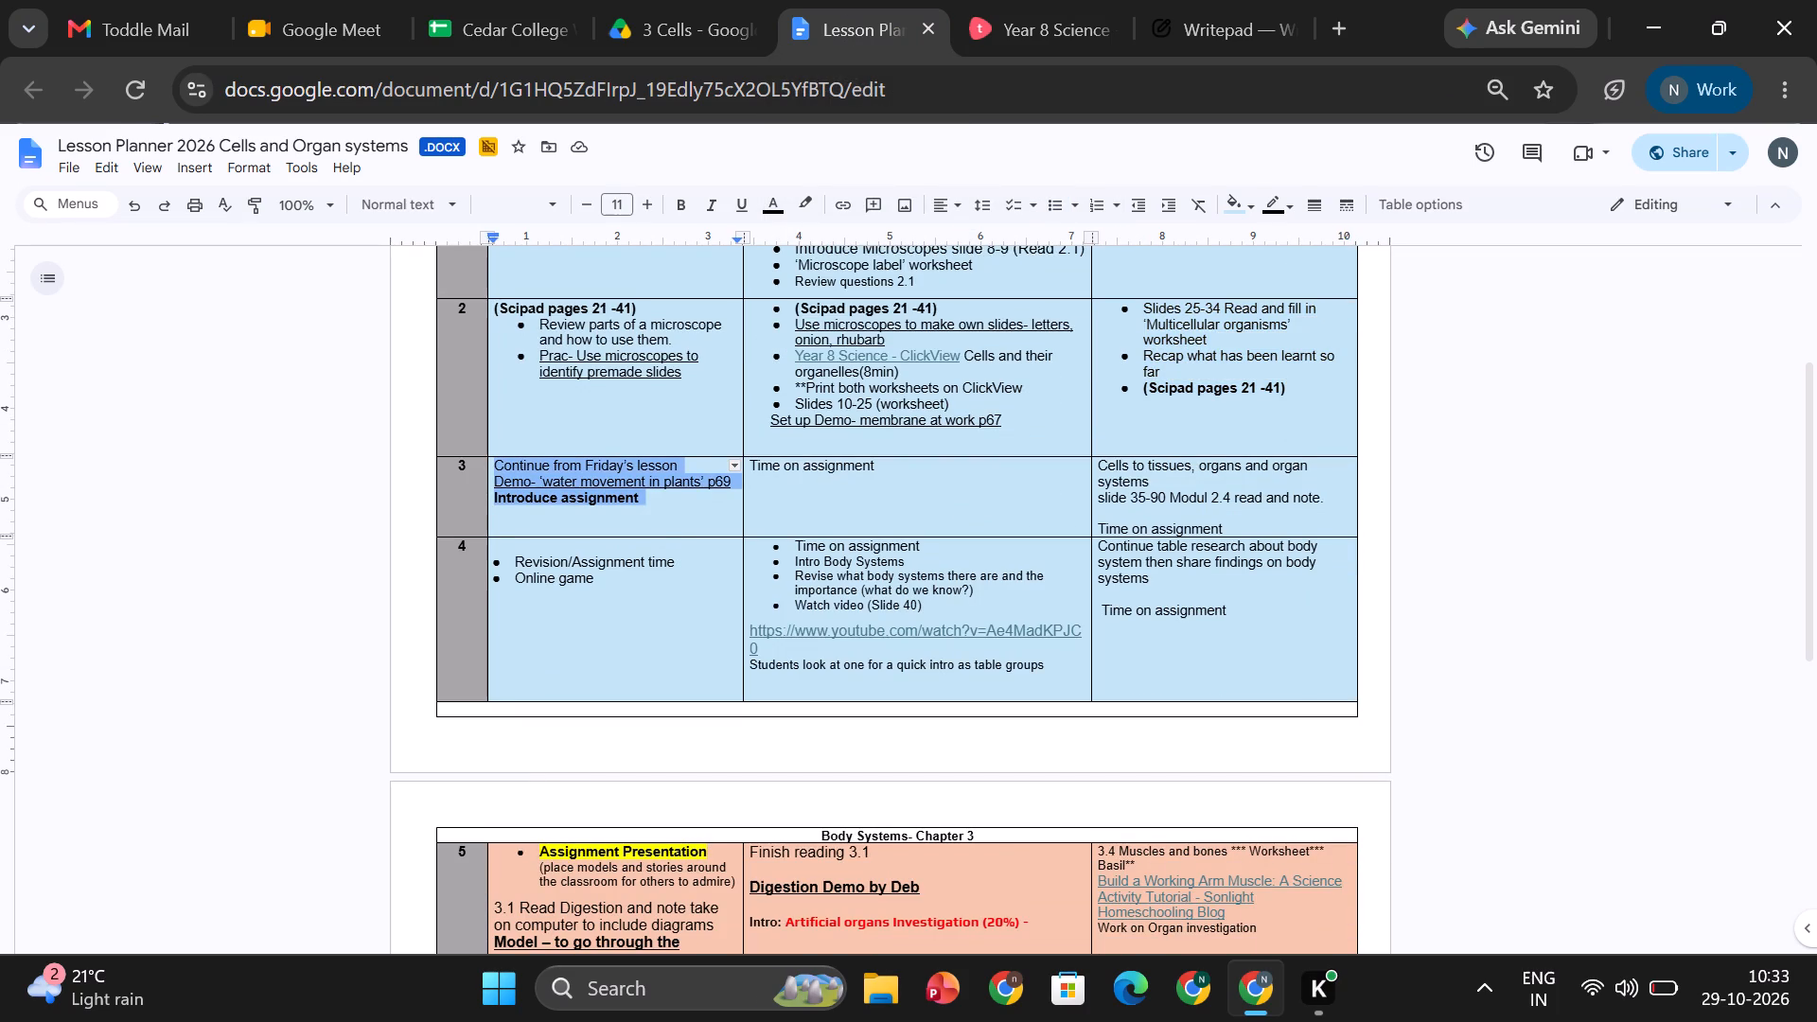
key(ctrl+c)
click(1013, 6)
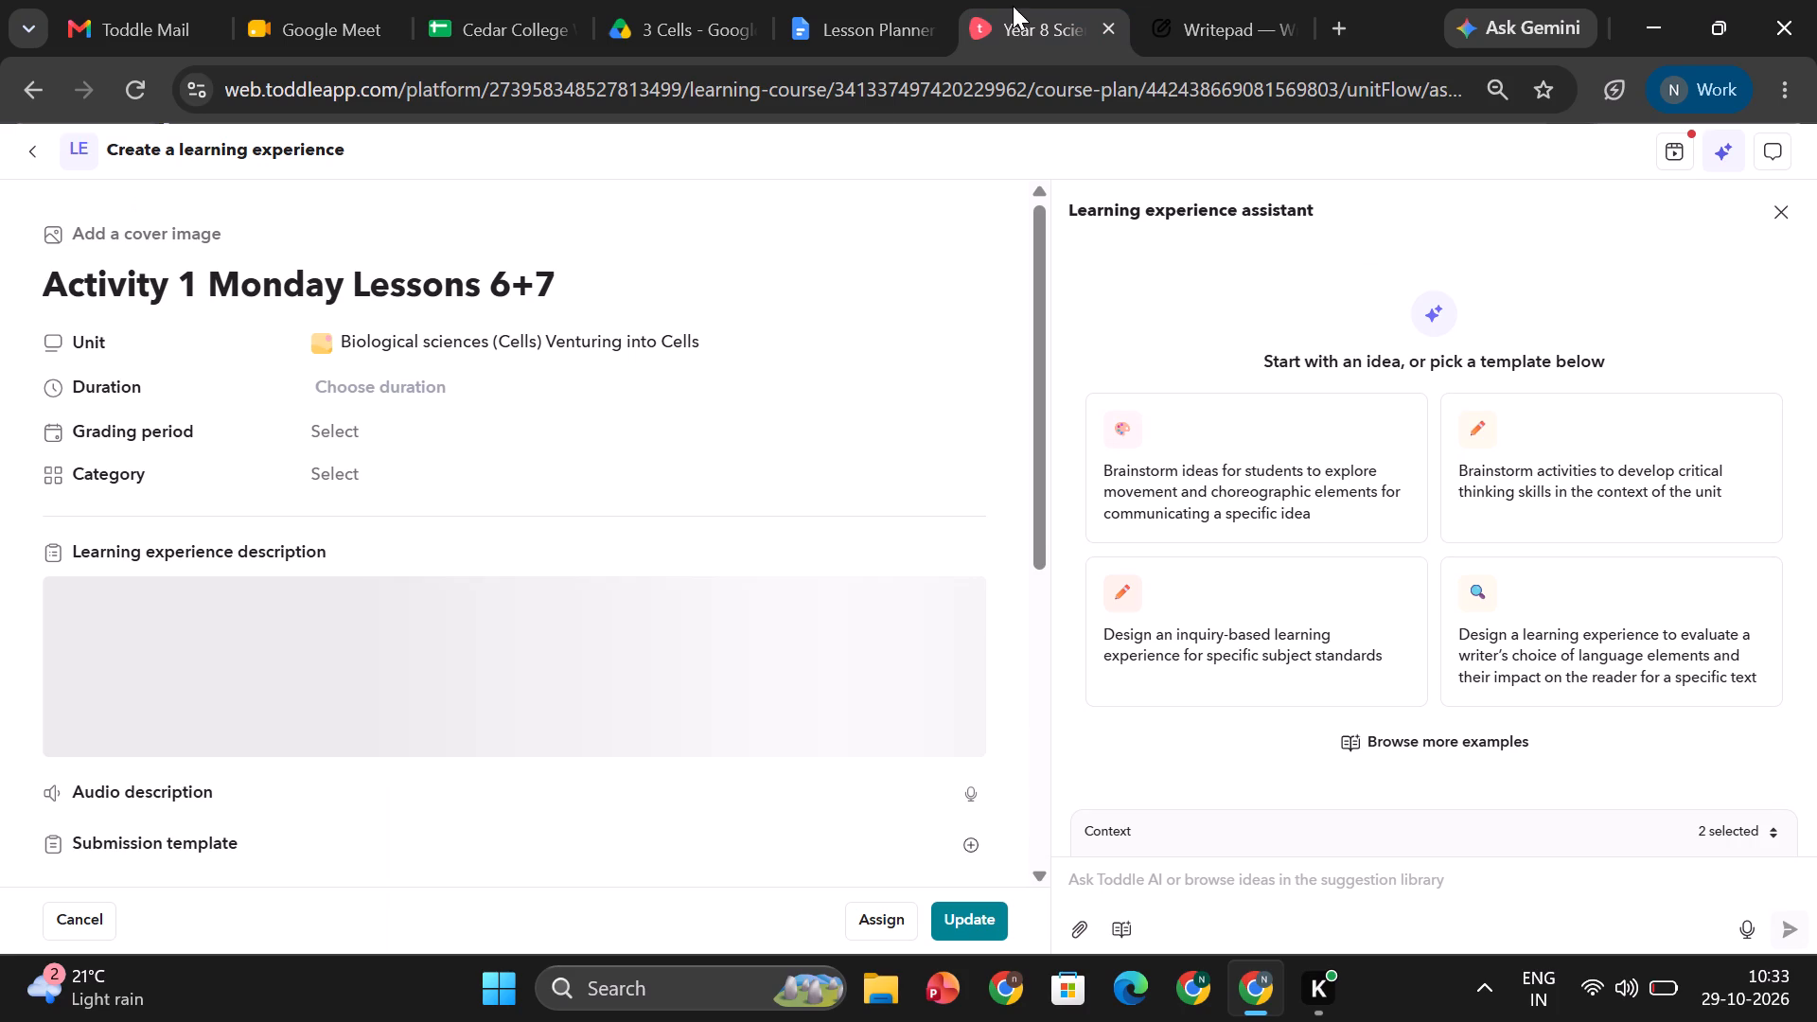
click(256, 670)
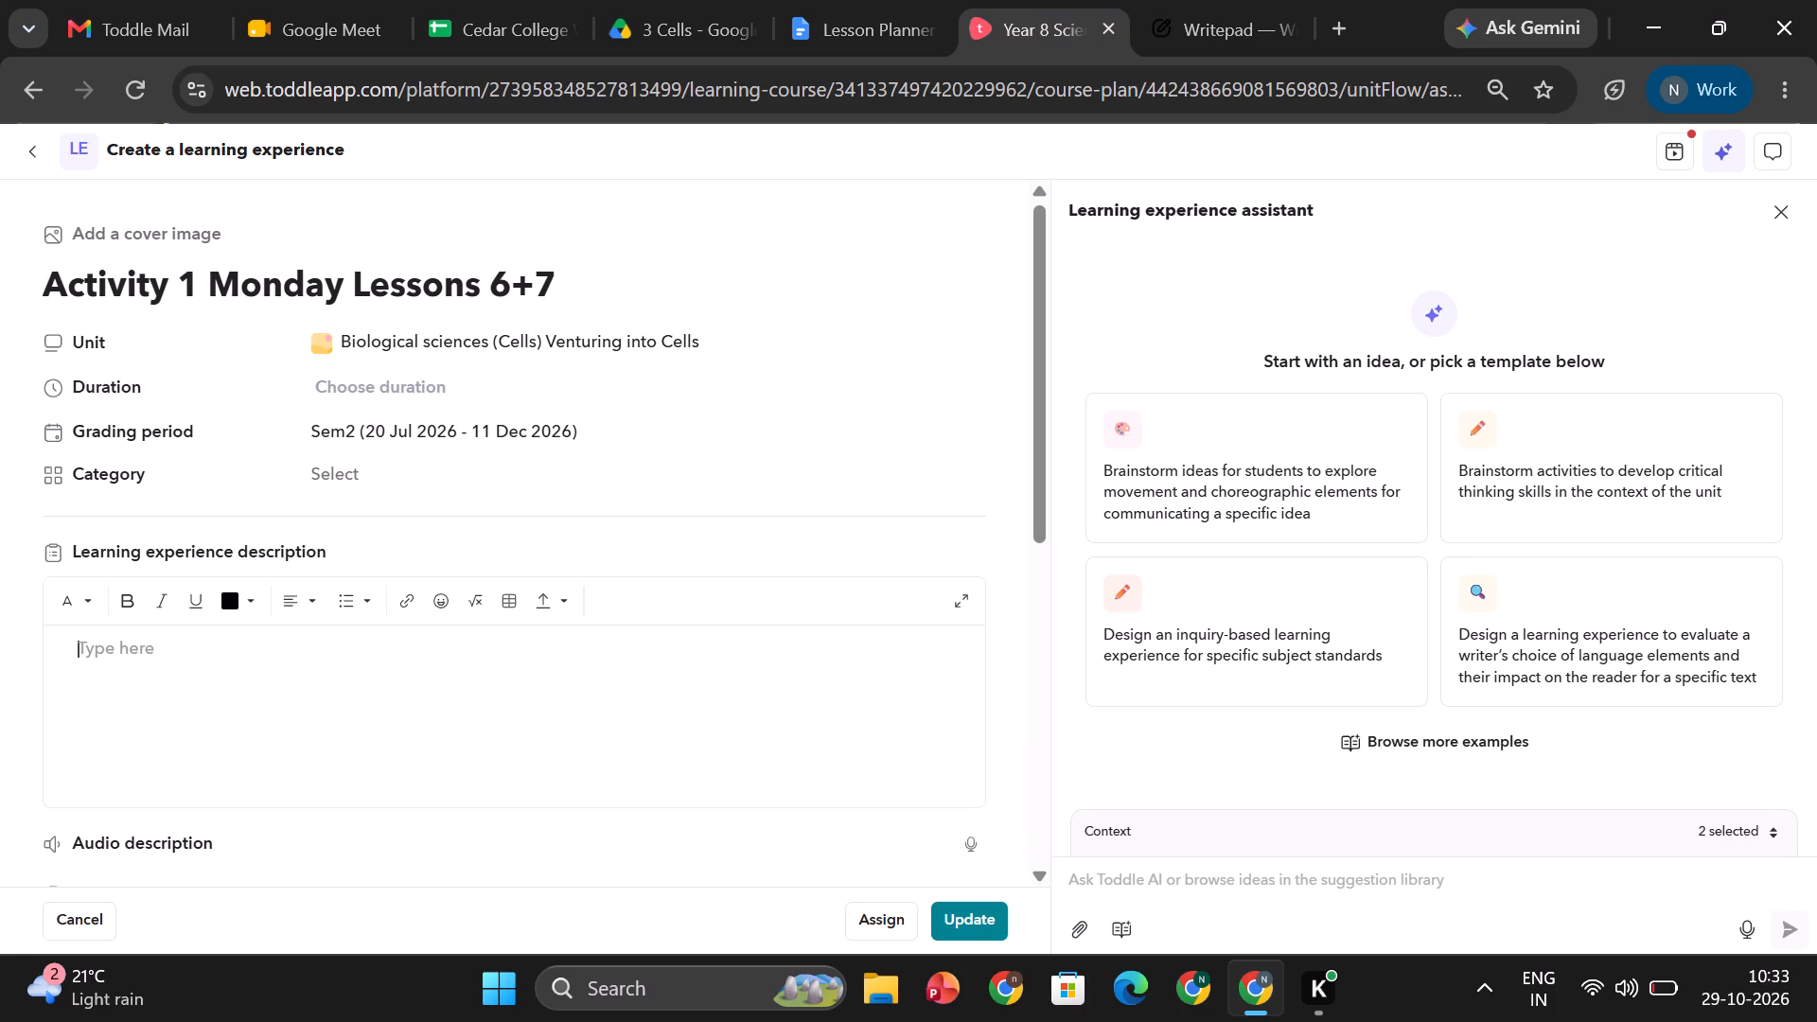
key(ctrl+v)
Remove the blank lines around the pasted Week 3 Monday text in the description and update the activity.
key(BackSpace)
key(BackSpace)
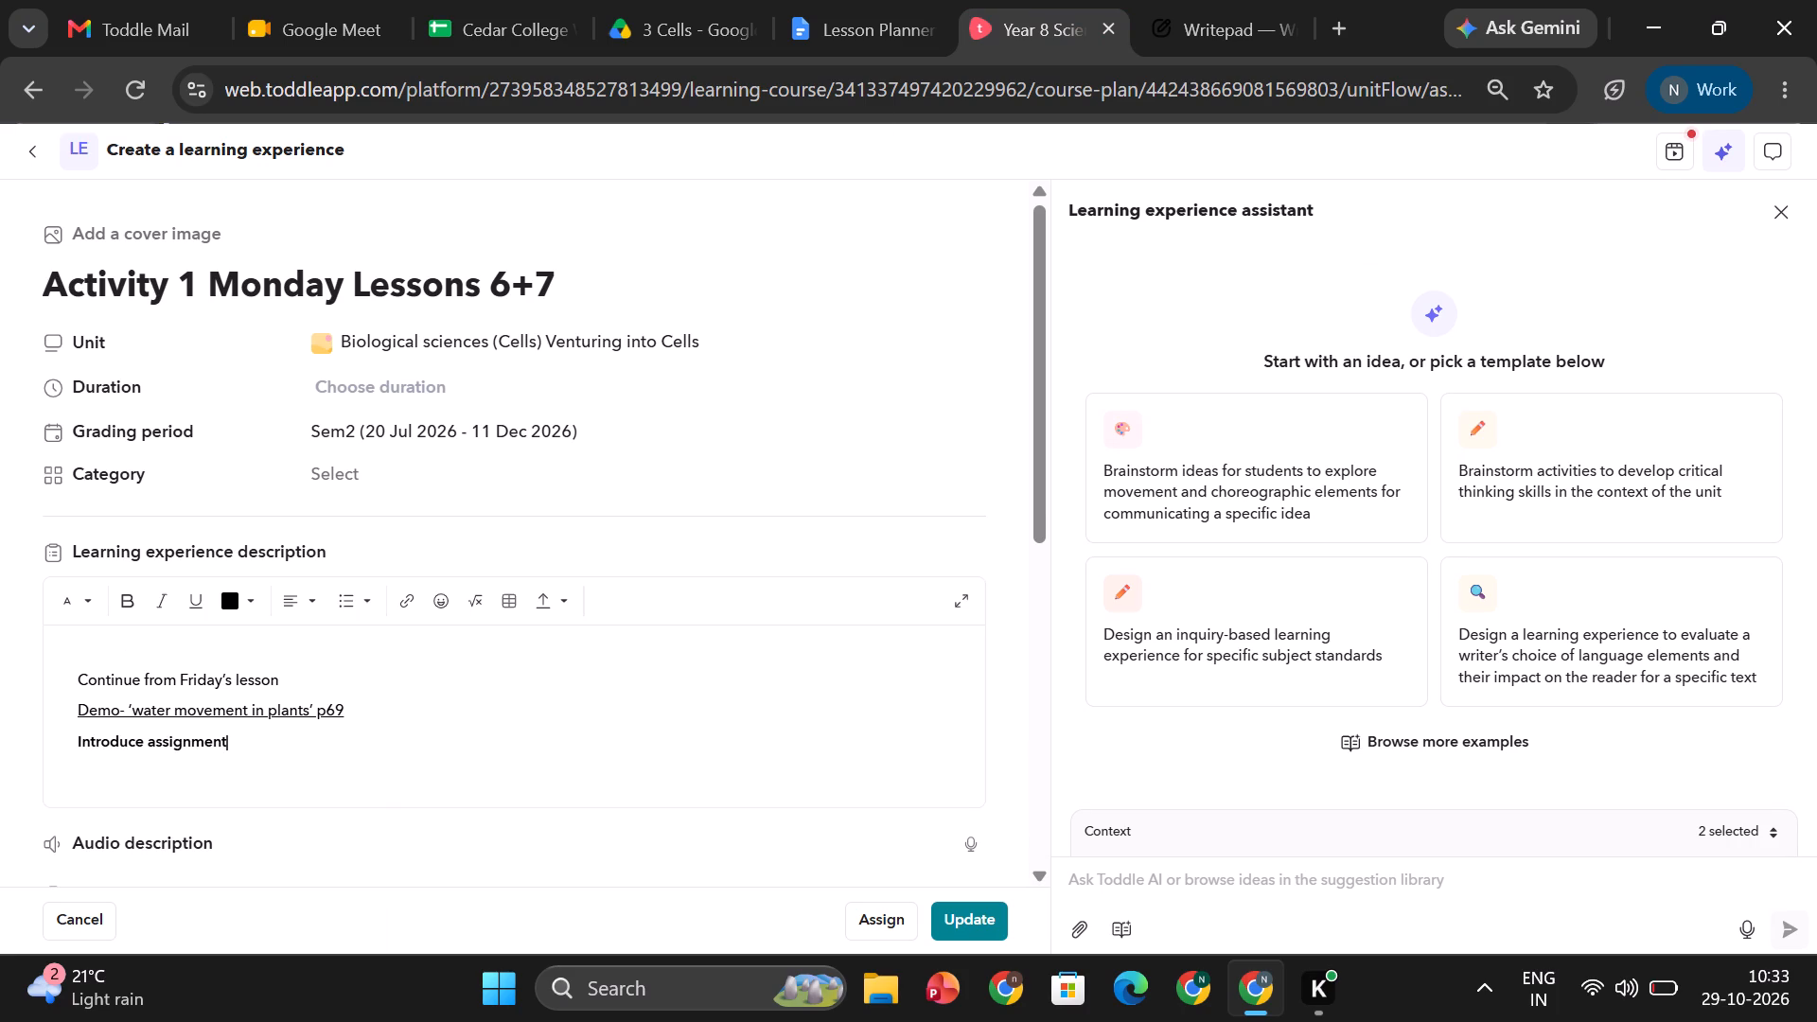
key(Up)
key(Up)
key(Up)
key(BackSpace)
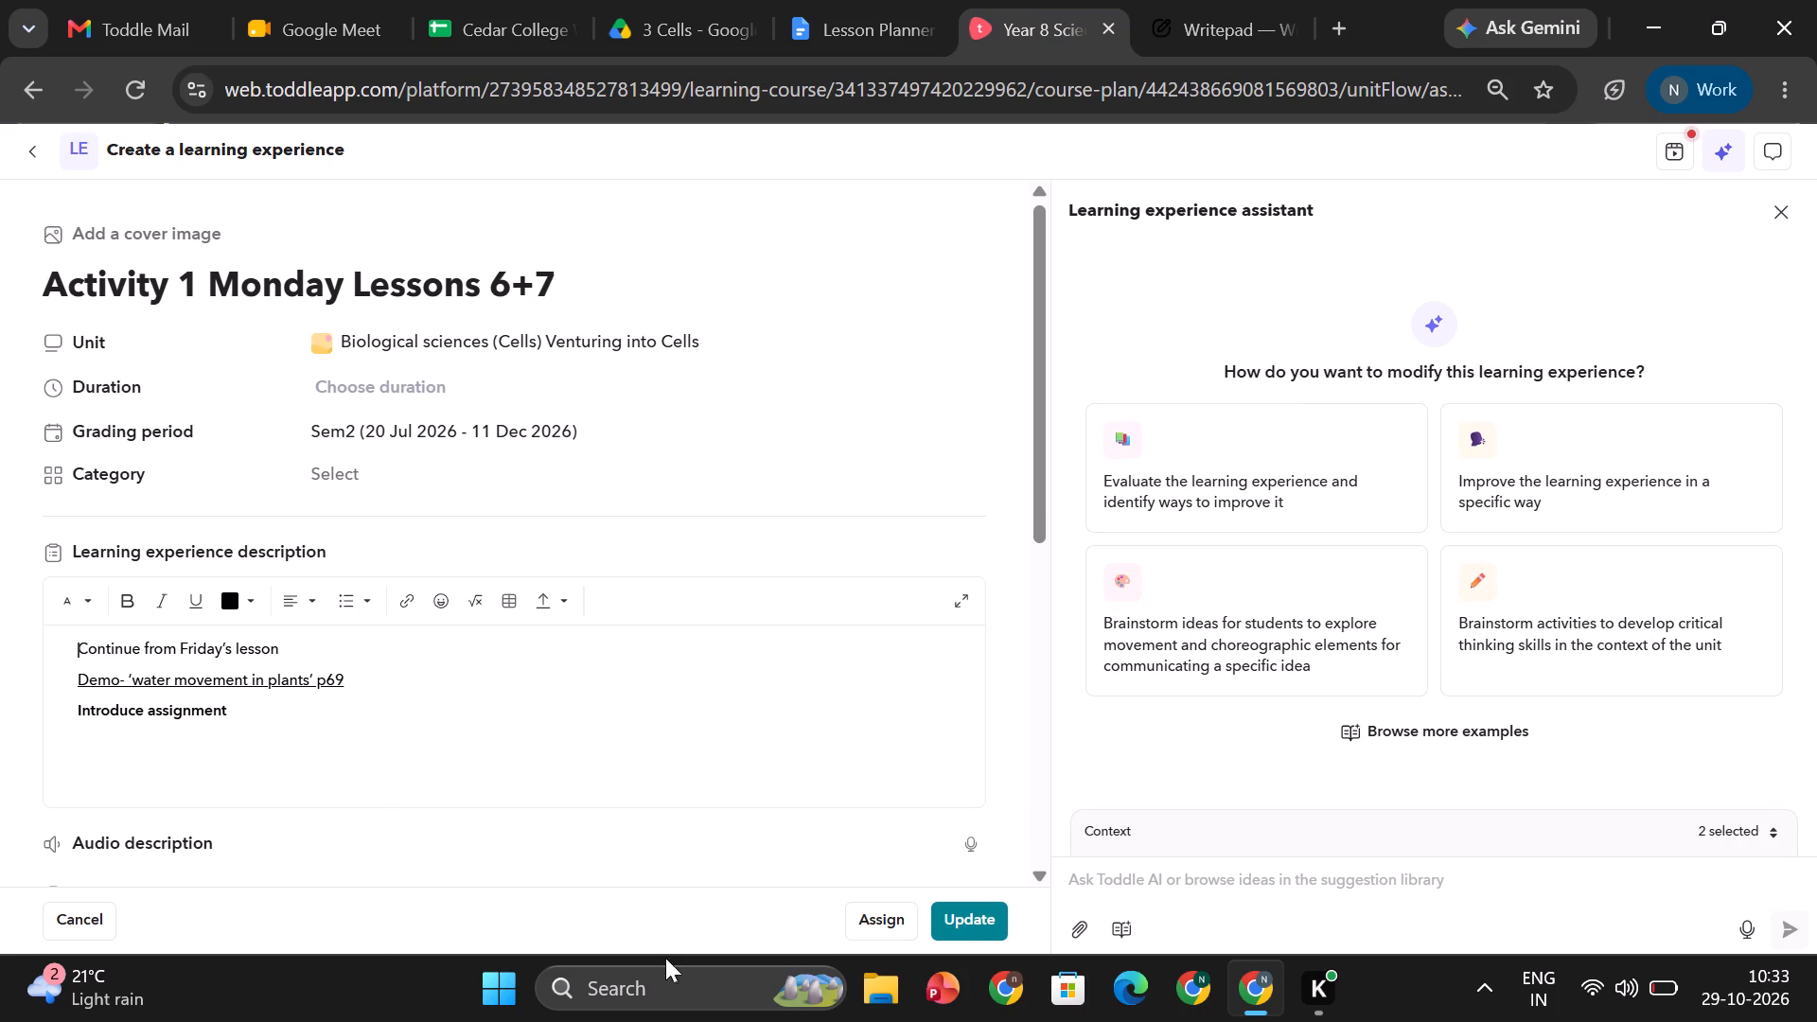
click(964, 918)
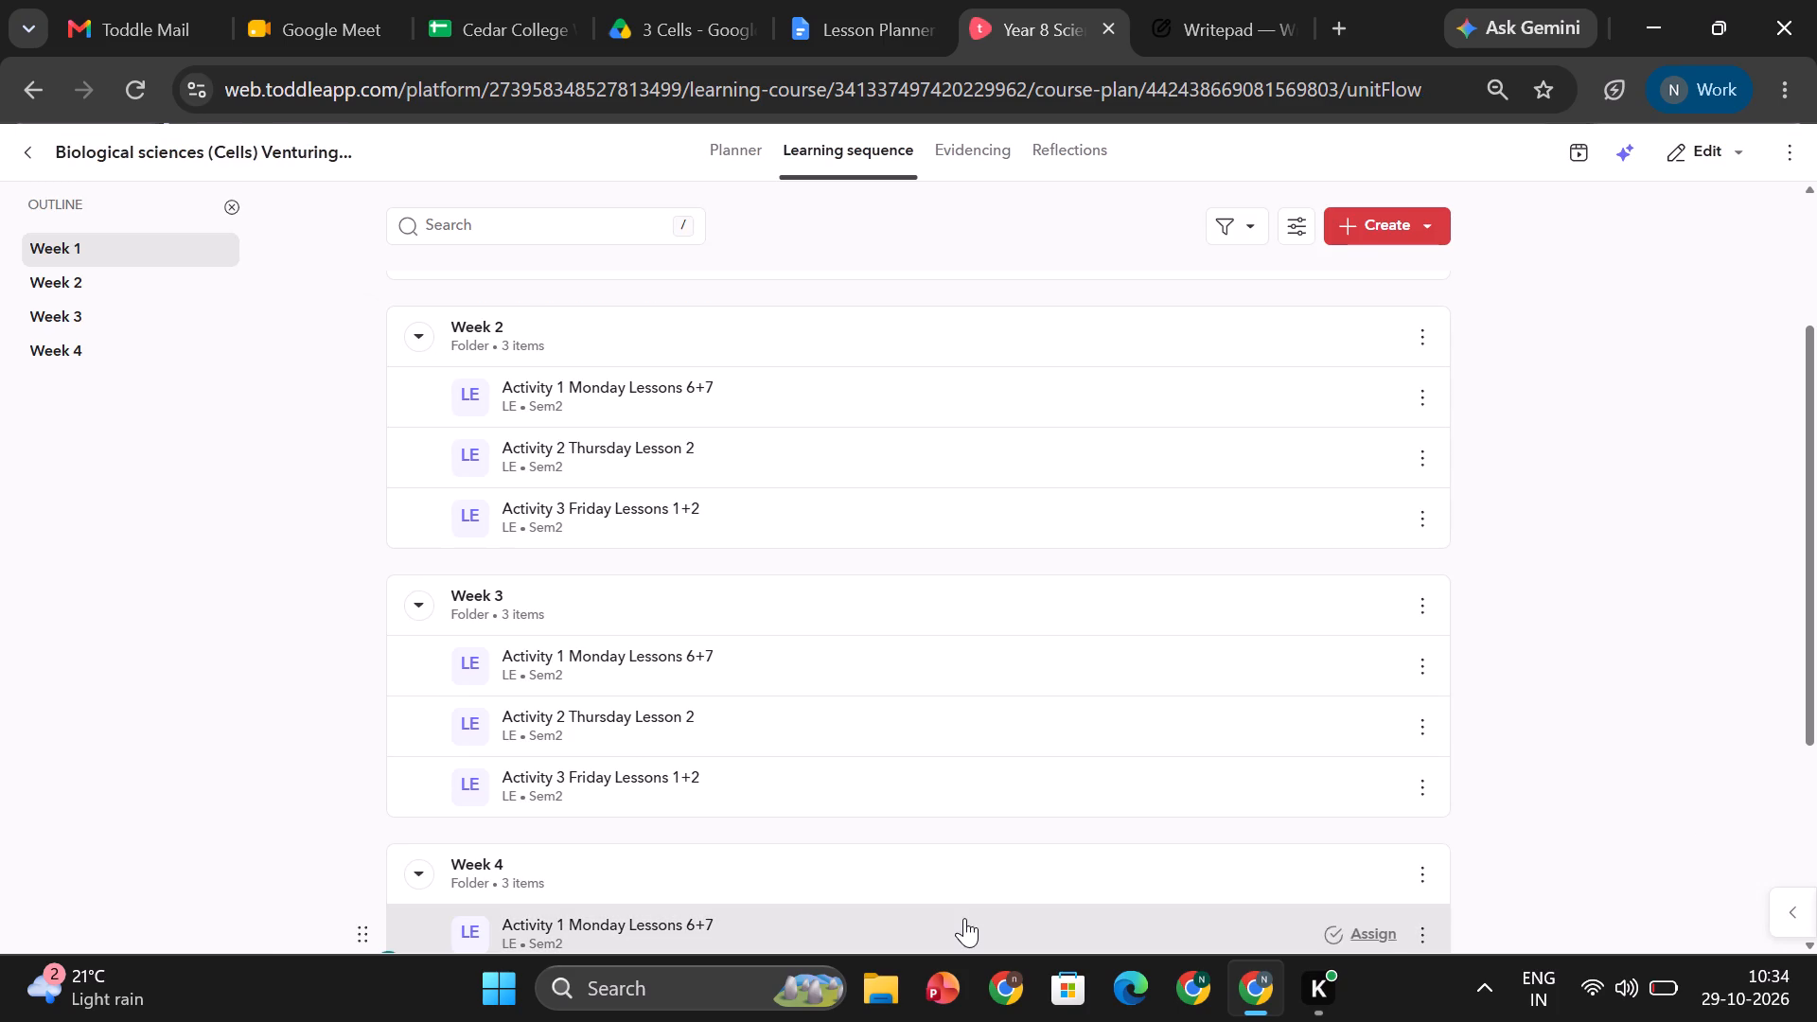
Copy the planner's Week 3 Thursday text, "Time on assignment", into the description of Week 3's "Activity 2 Thursday Lesson 2" and update the activity.
click(849, 3)
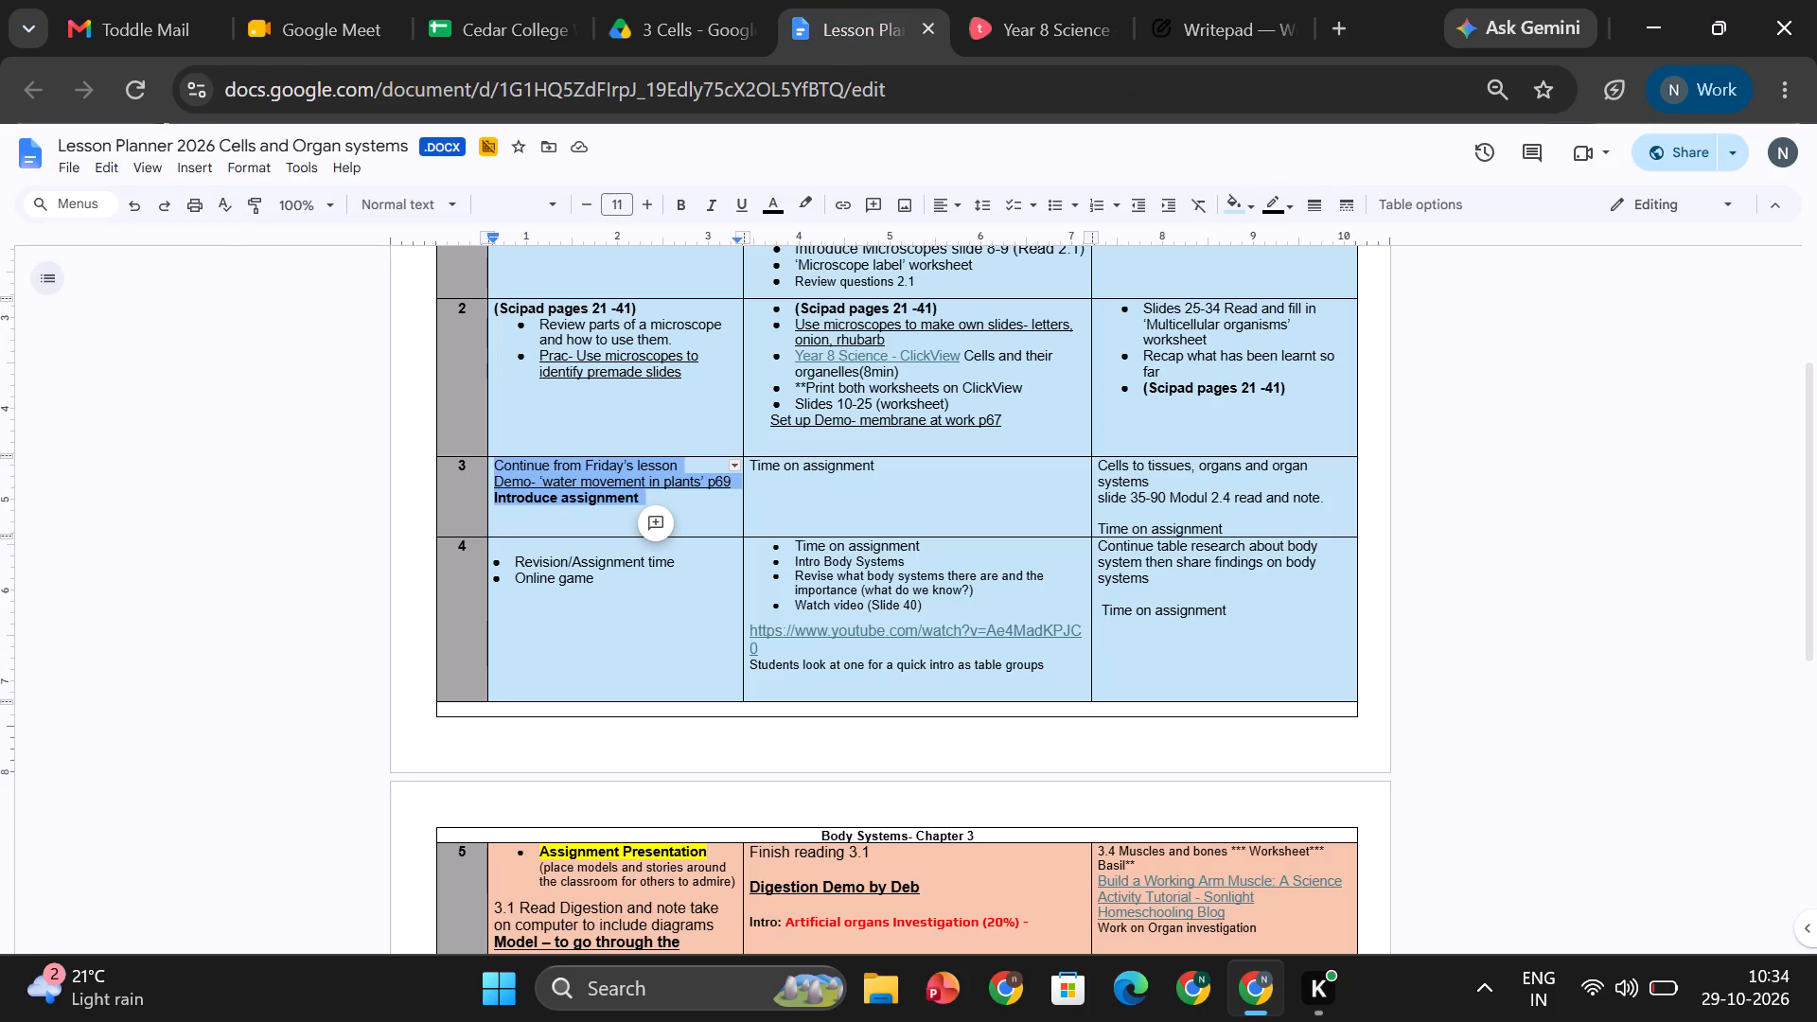
drag(882, 473, 746, 469)
key(ctrl+c)
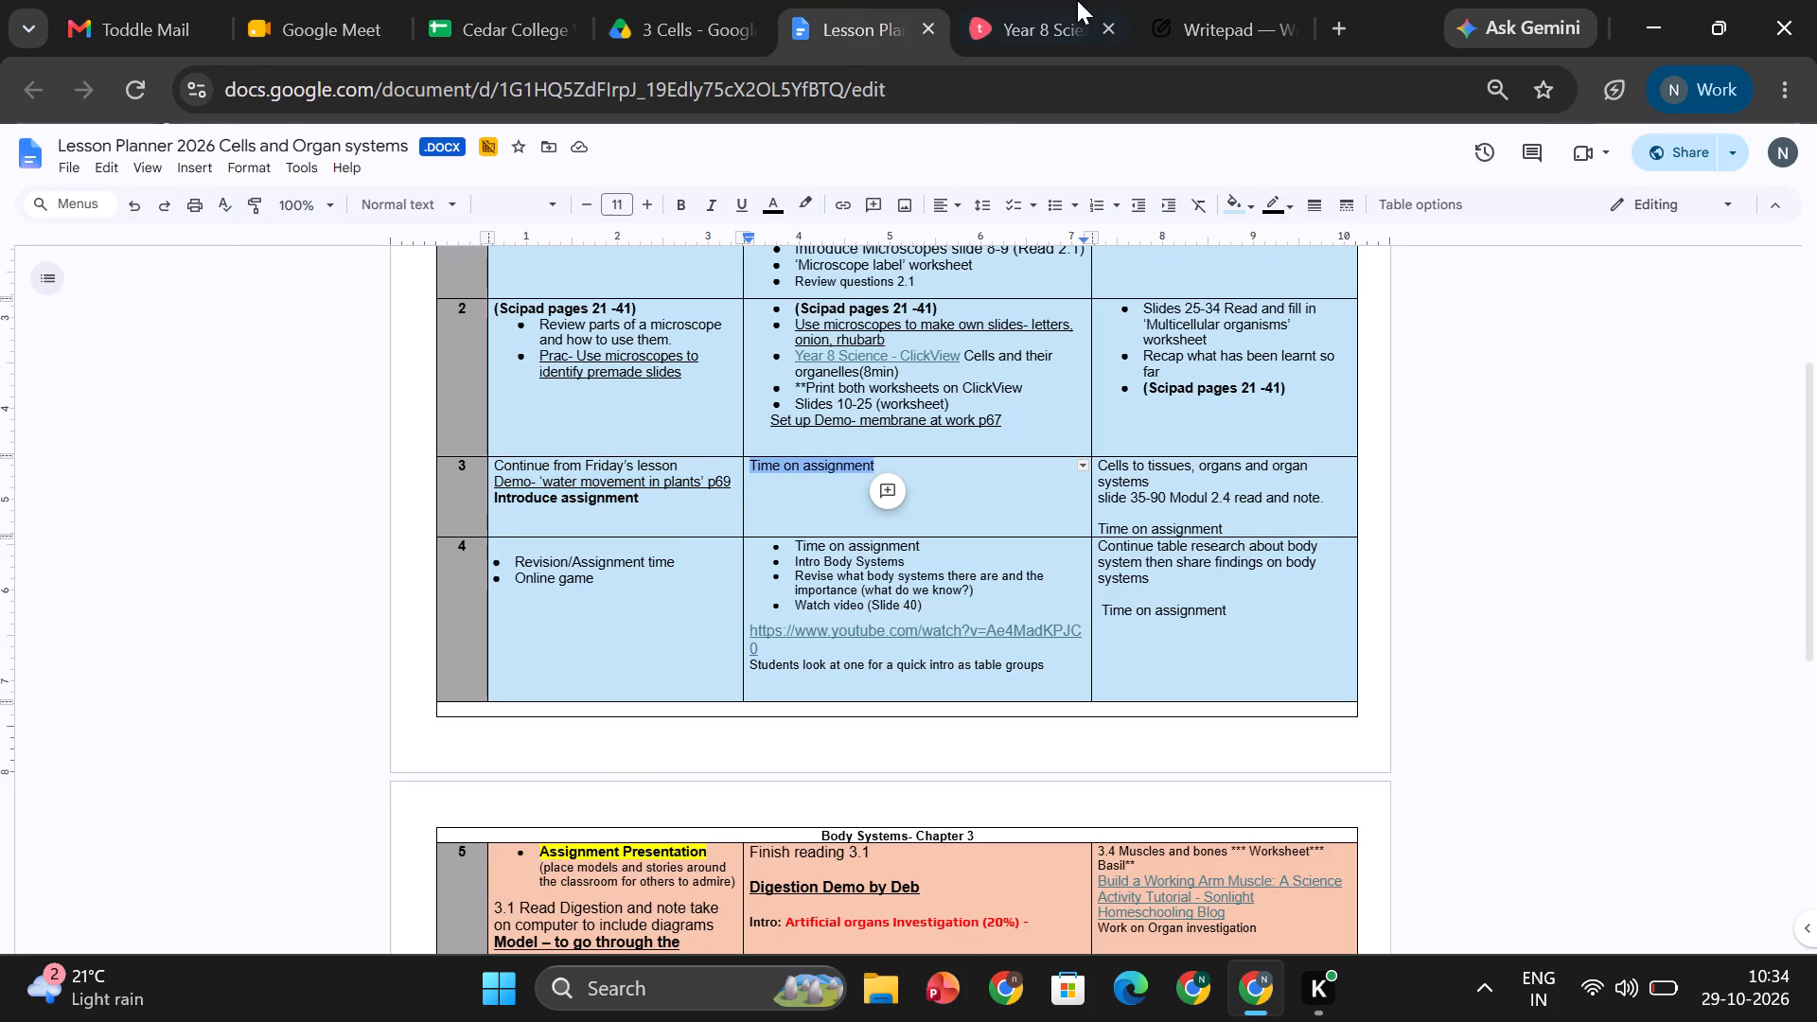
click(1044, 15)
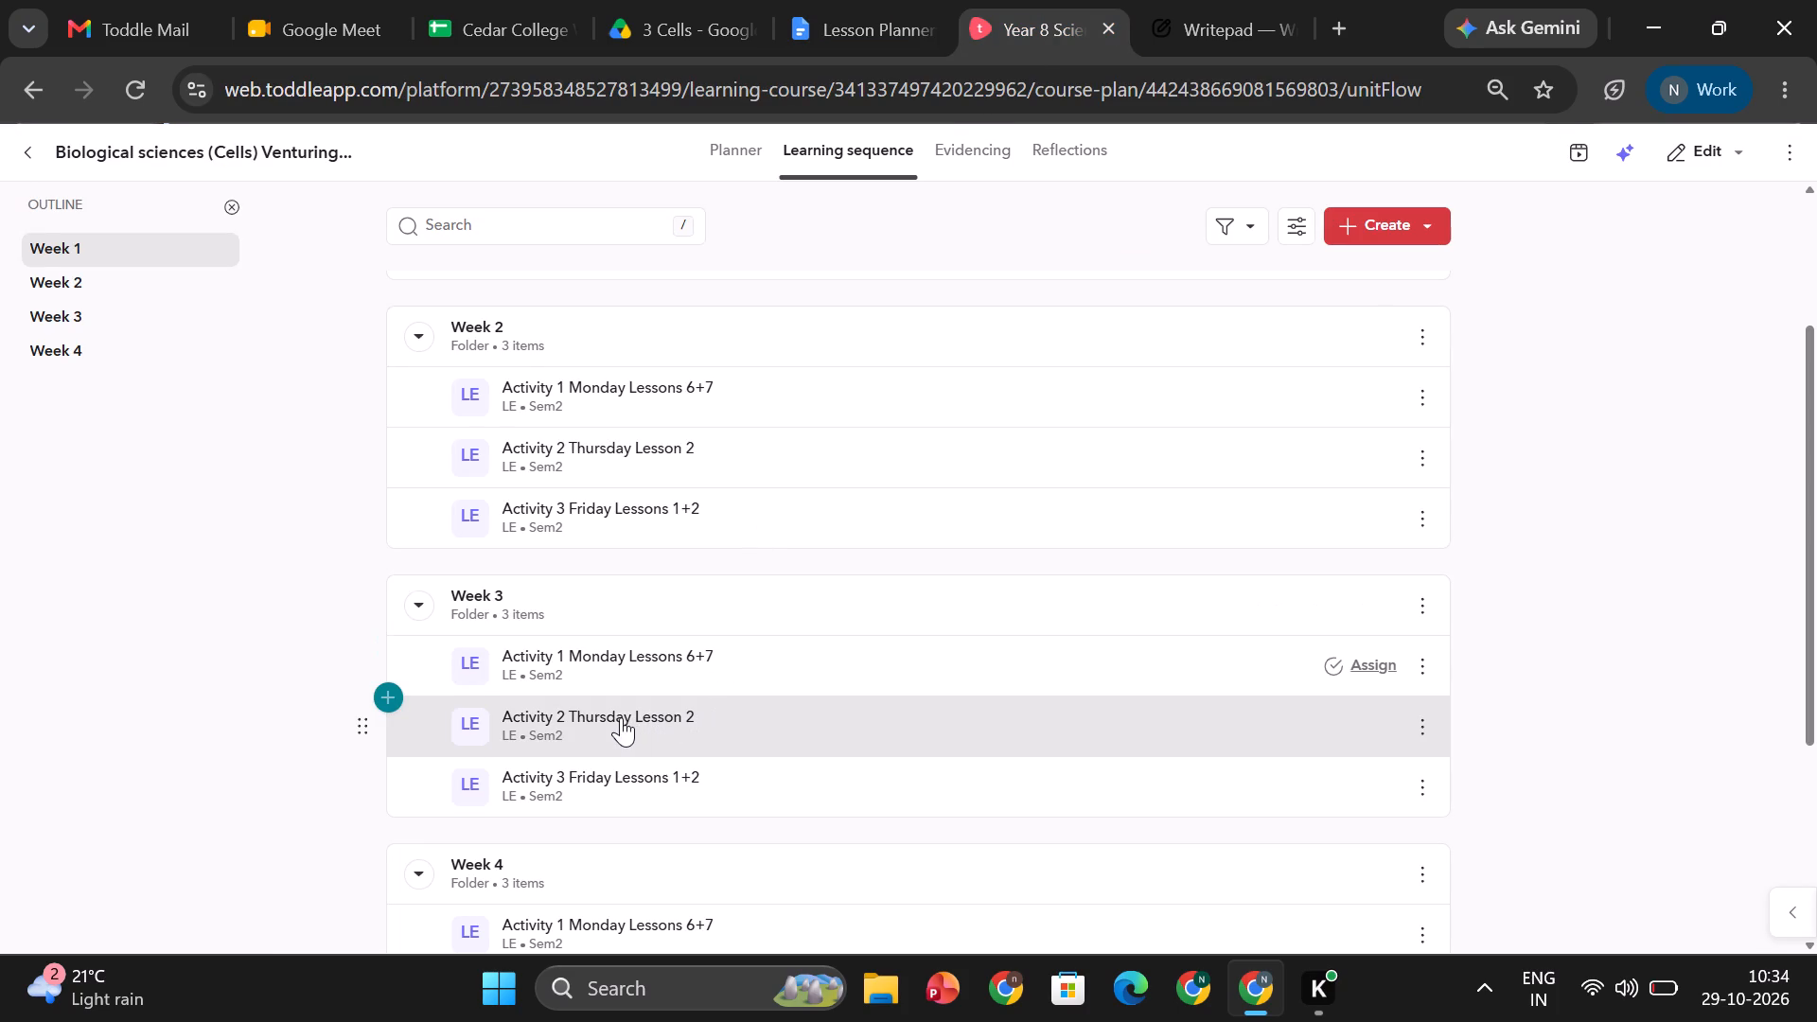
click(609, 711)
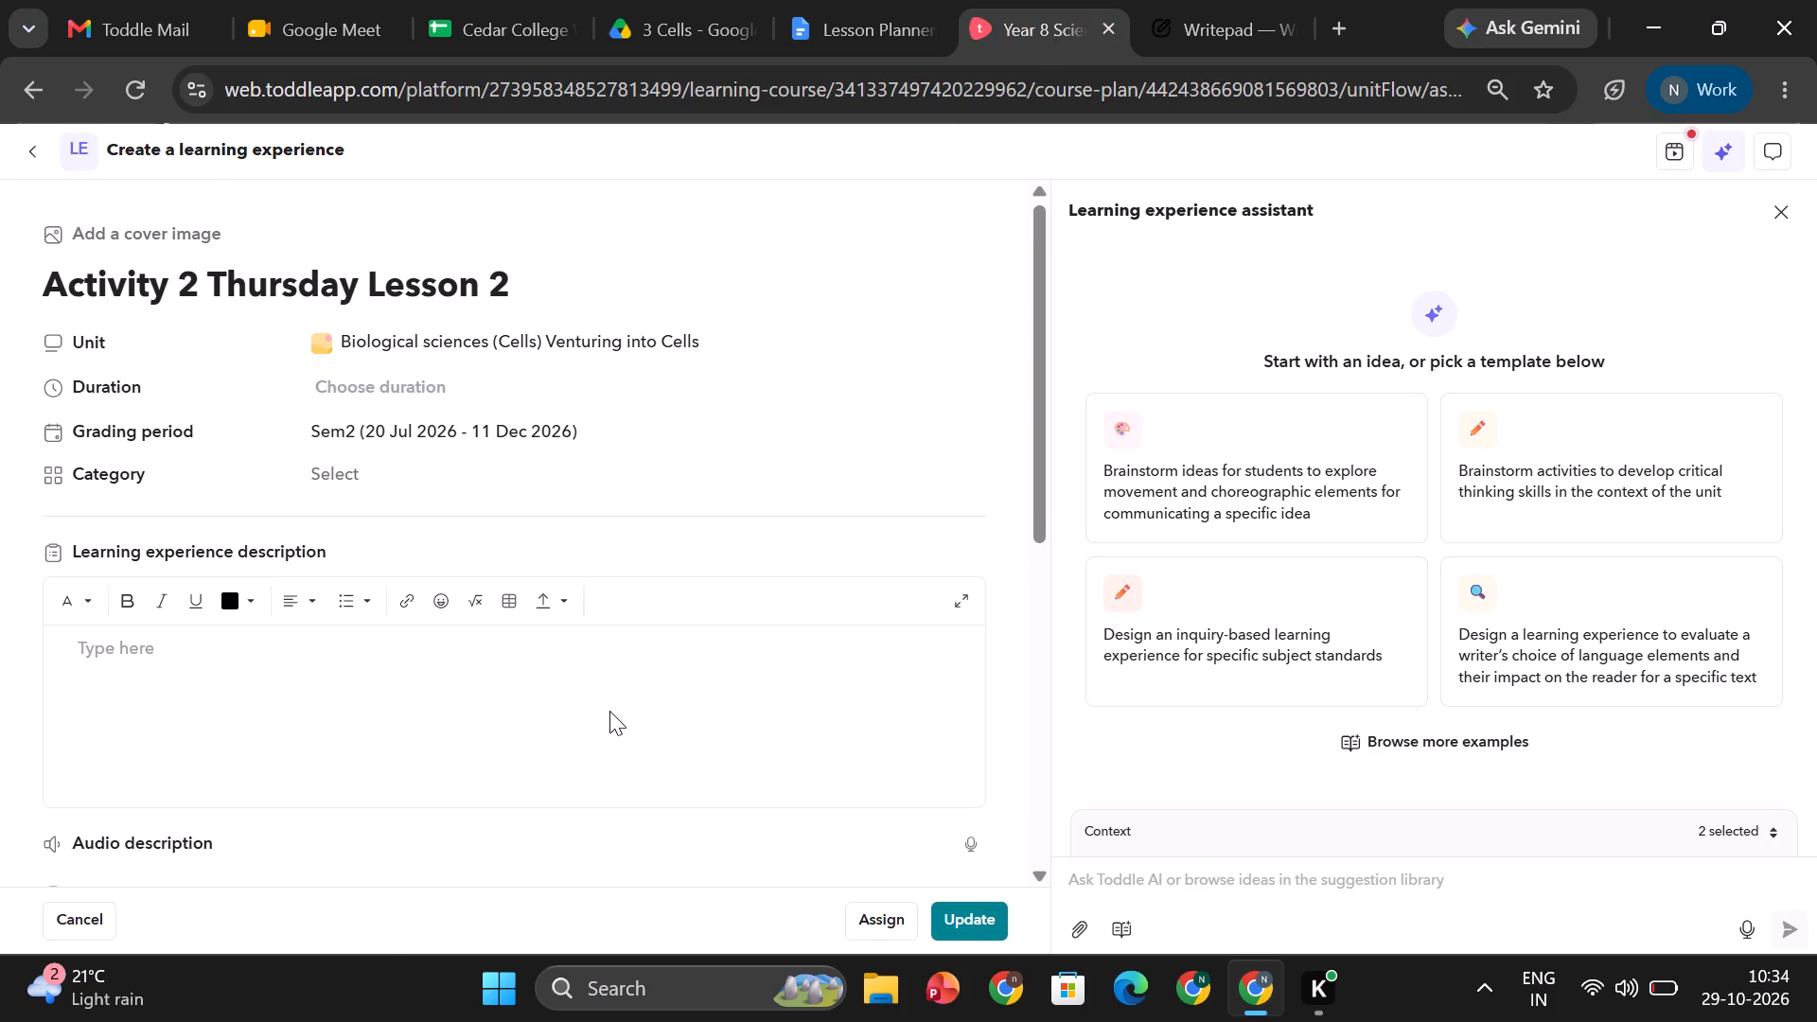
scroll(568, 590, down, 1)
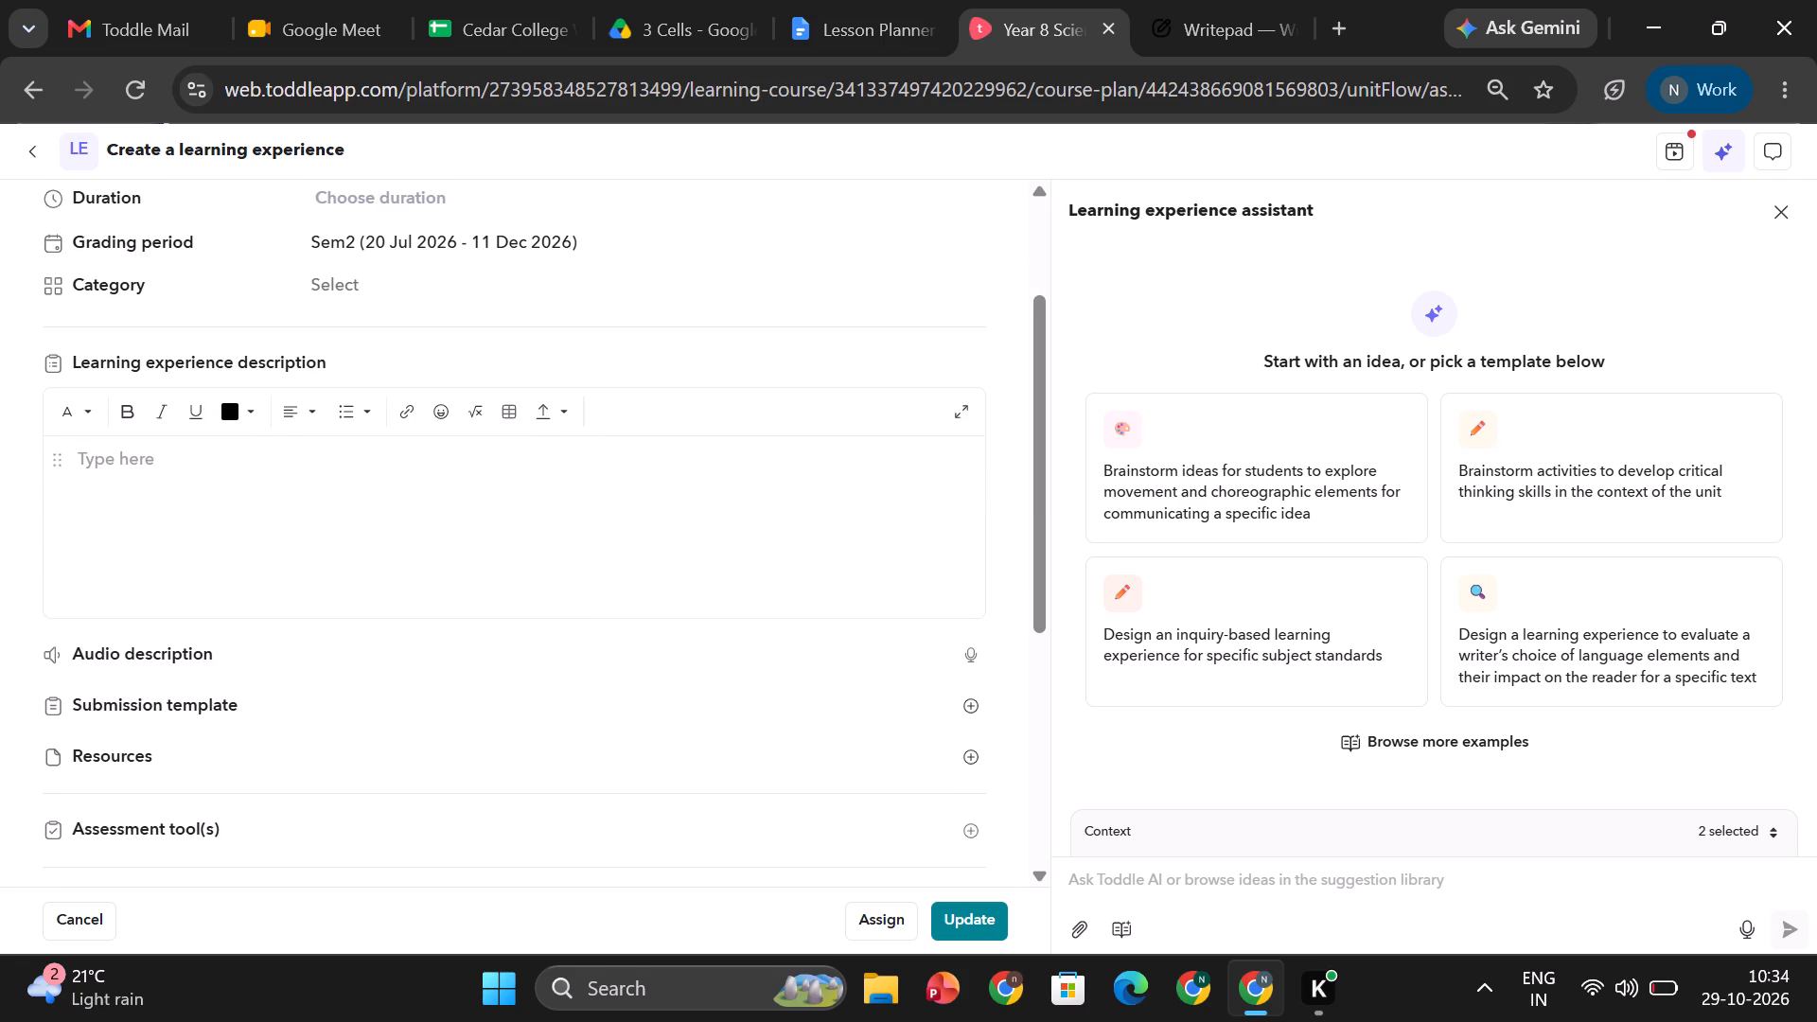
click(255, 467)
key(ctrl+v)
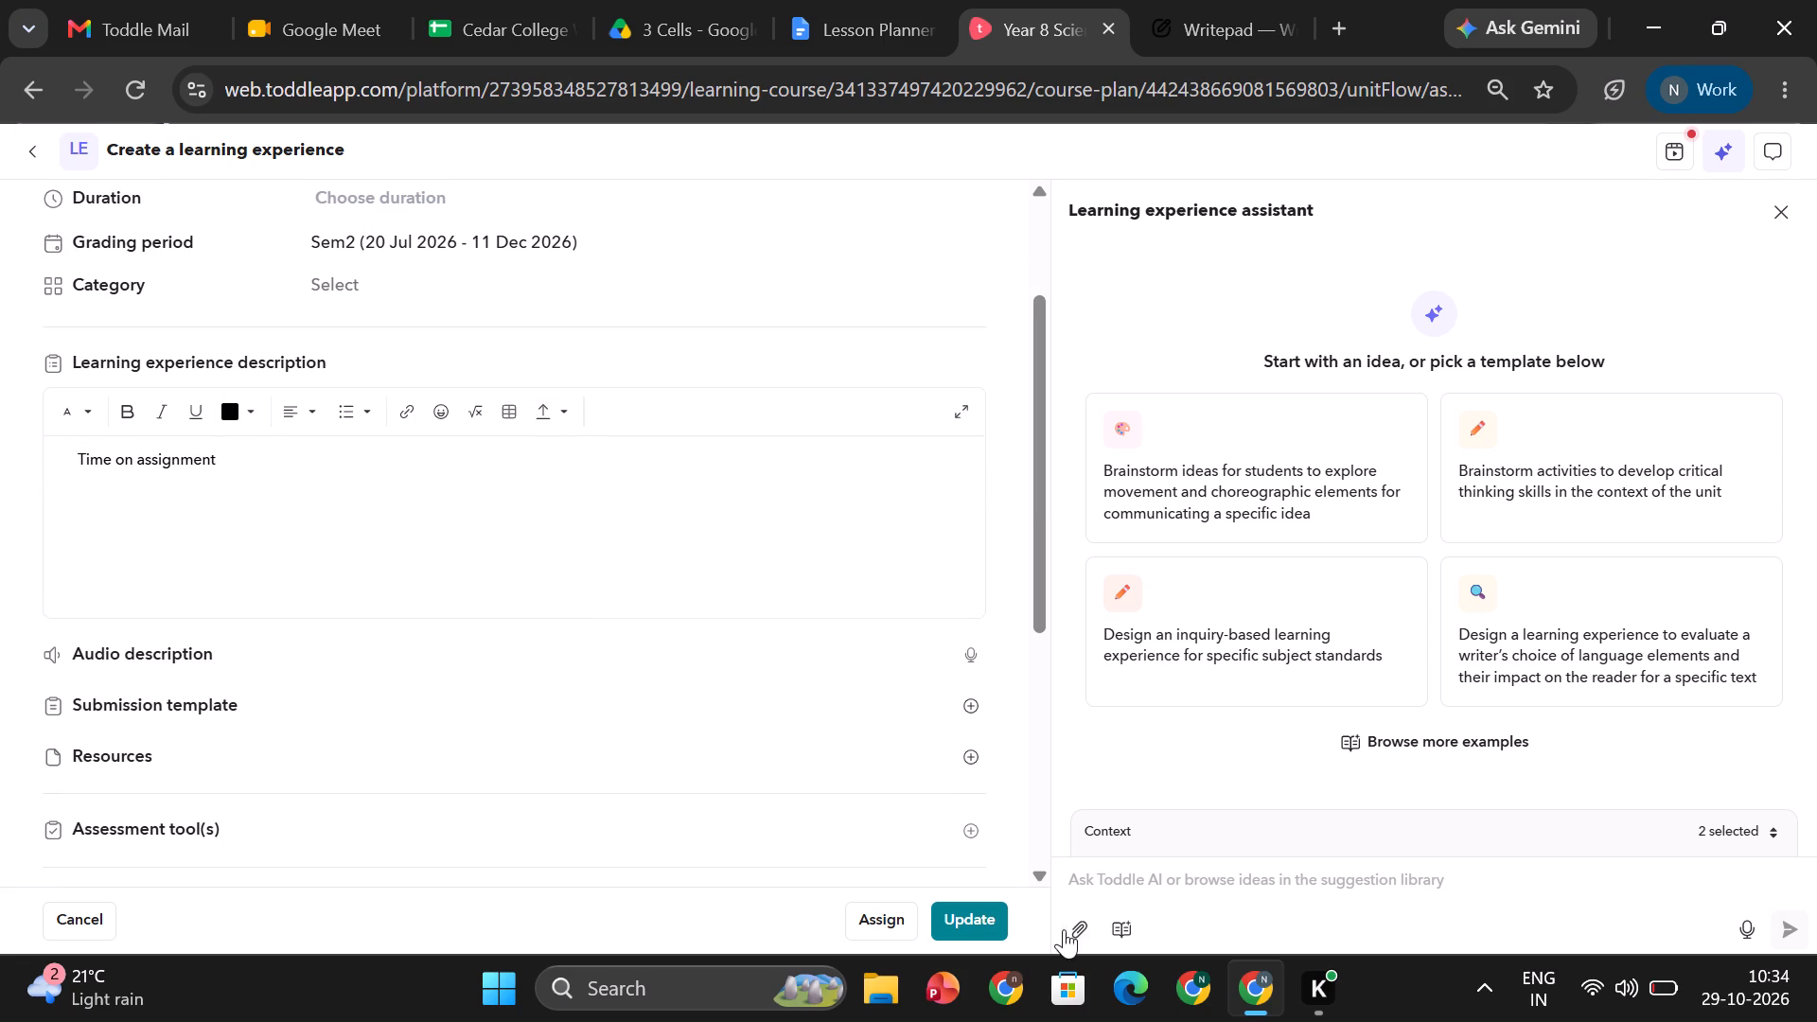
click(963, 917)
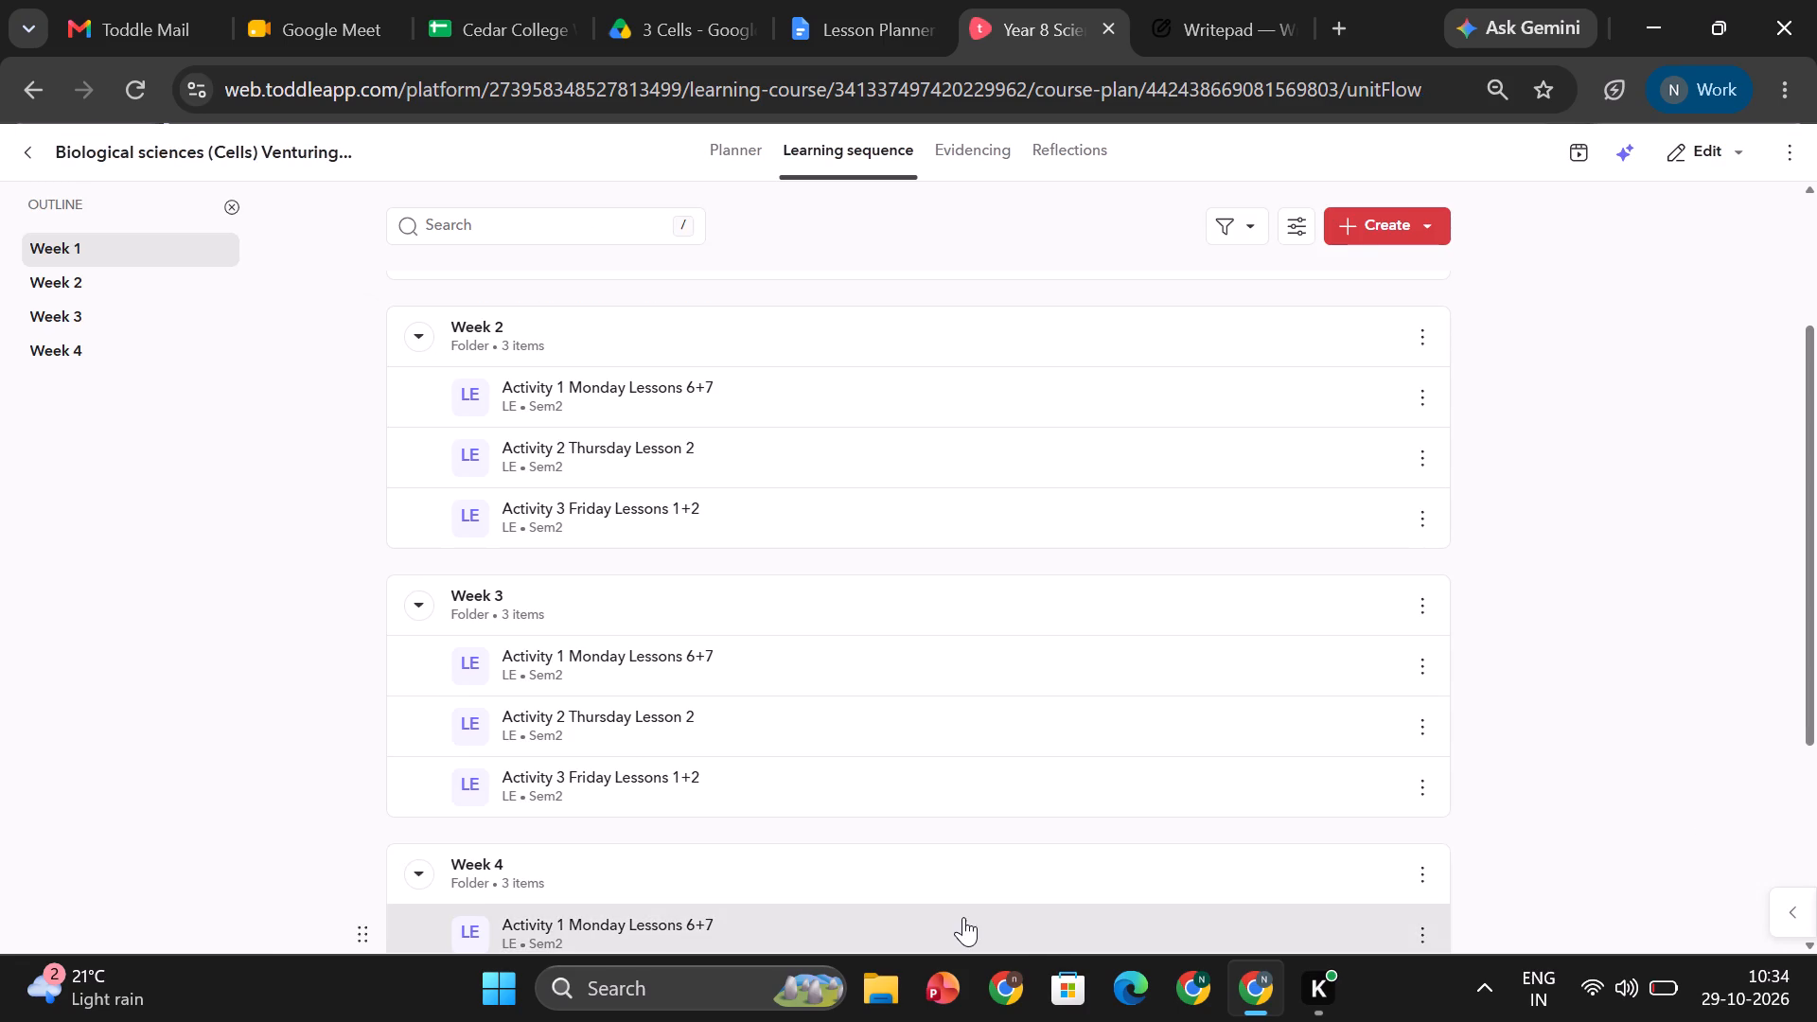
Copy the planner's Week 3 Friday content, "Cells to tissues" through "Time on assignment", into the description of Week 3's "Activity 3 Friday Lessons 1+2".
click(554, 777)
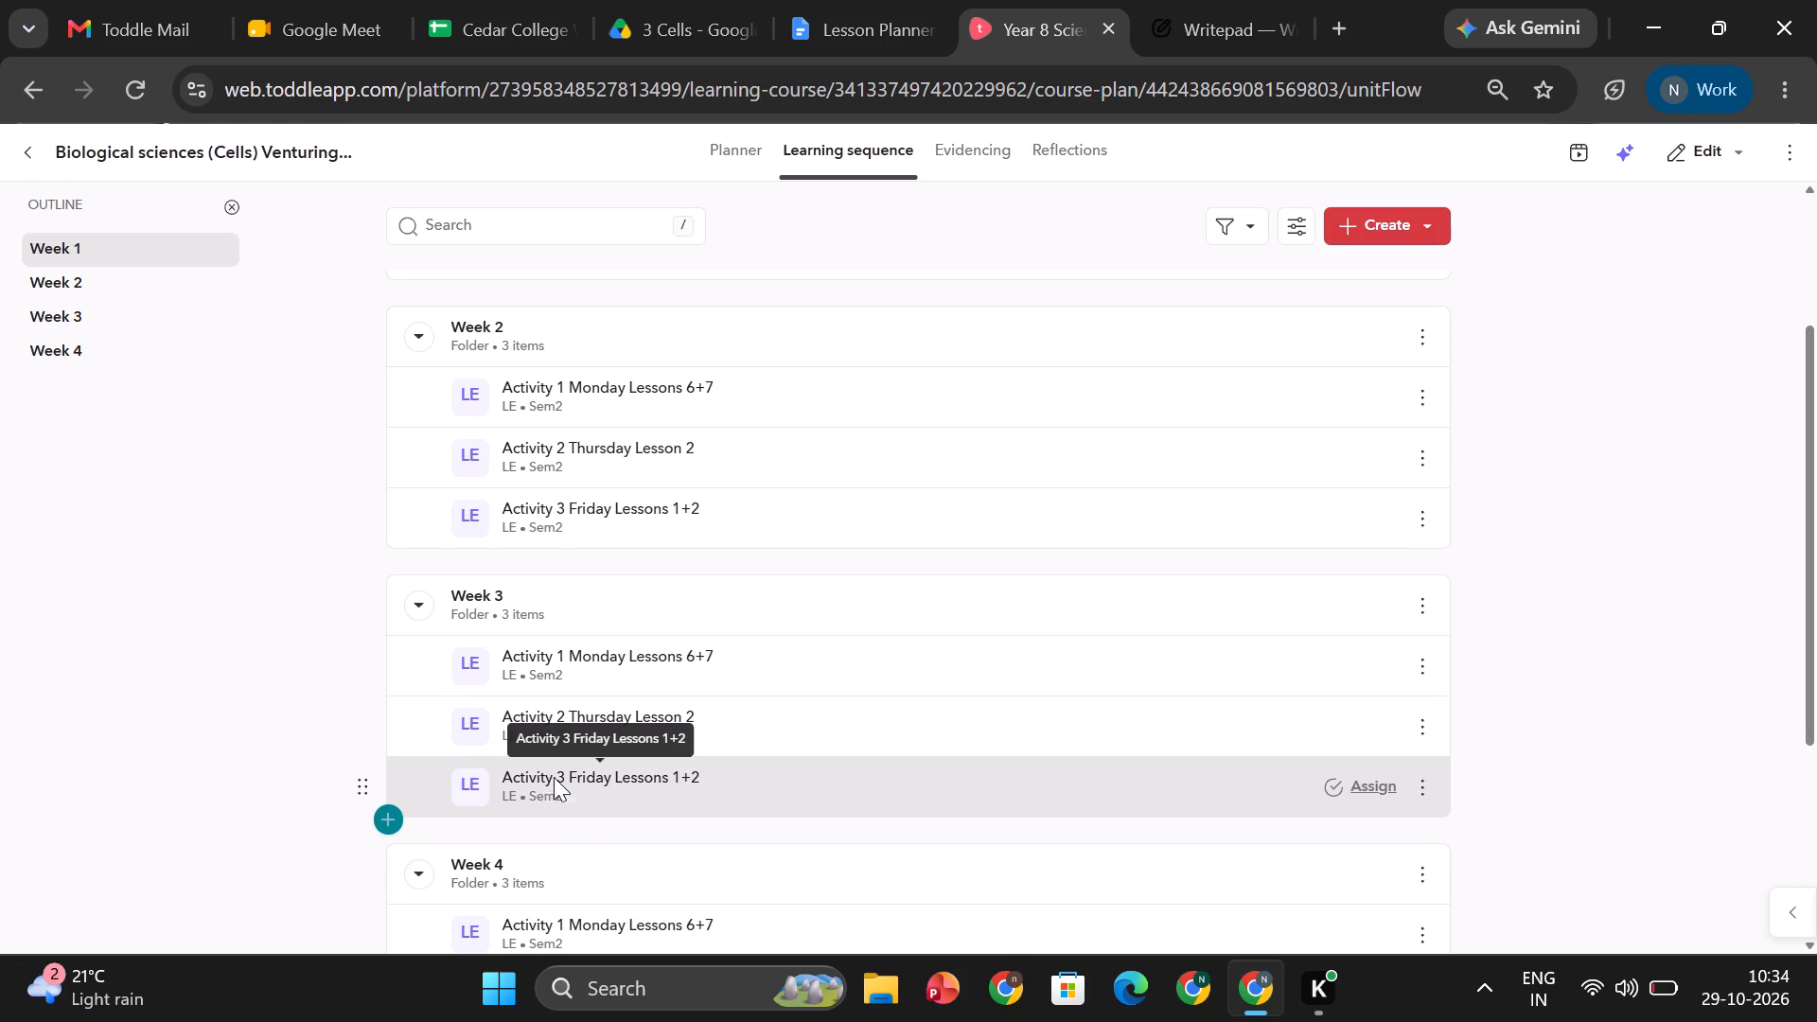
click(845, 35)
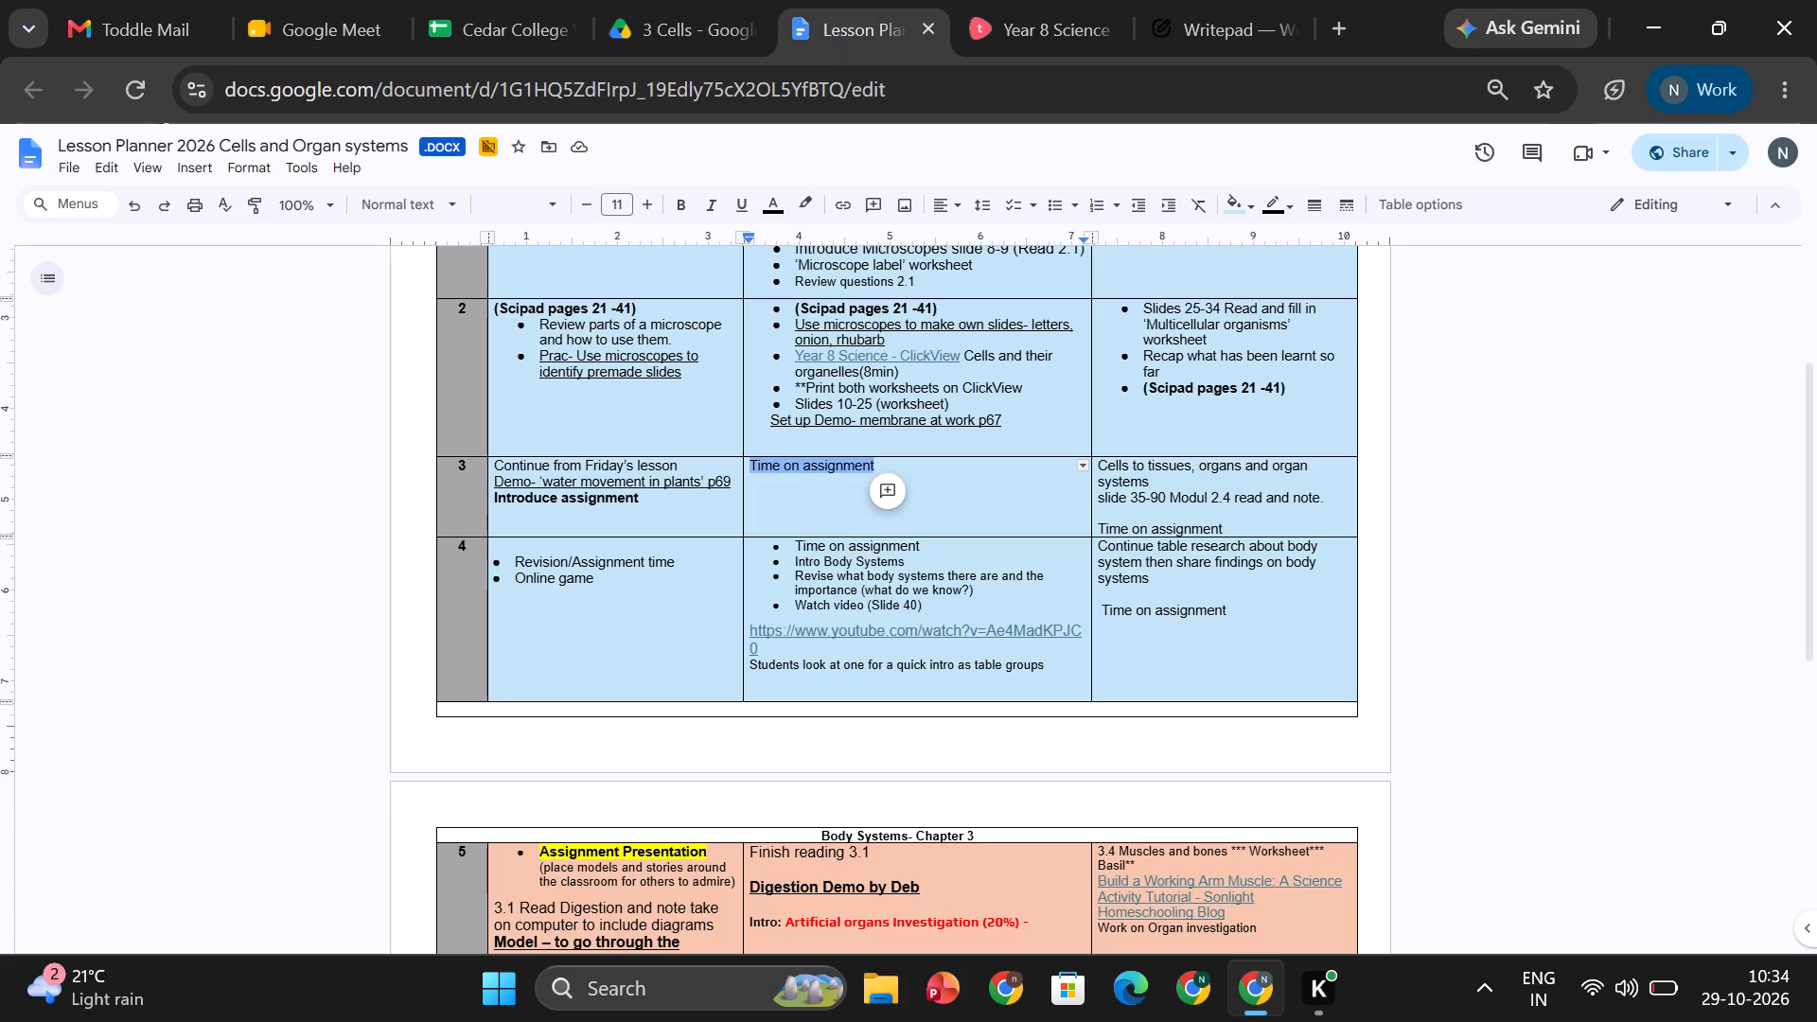
drag(1227, 522, 1102, 470)
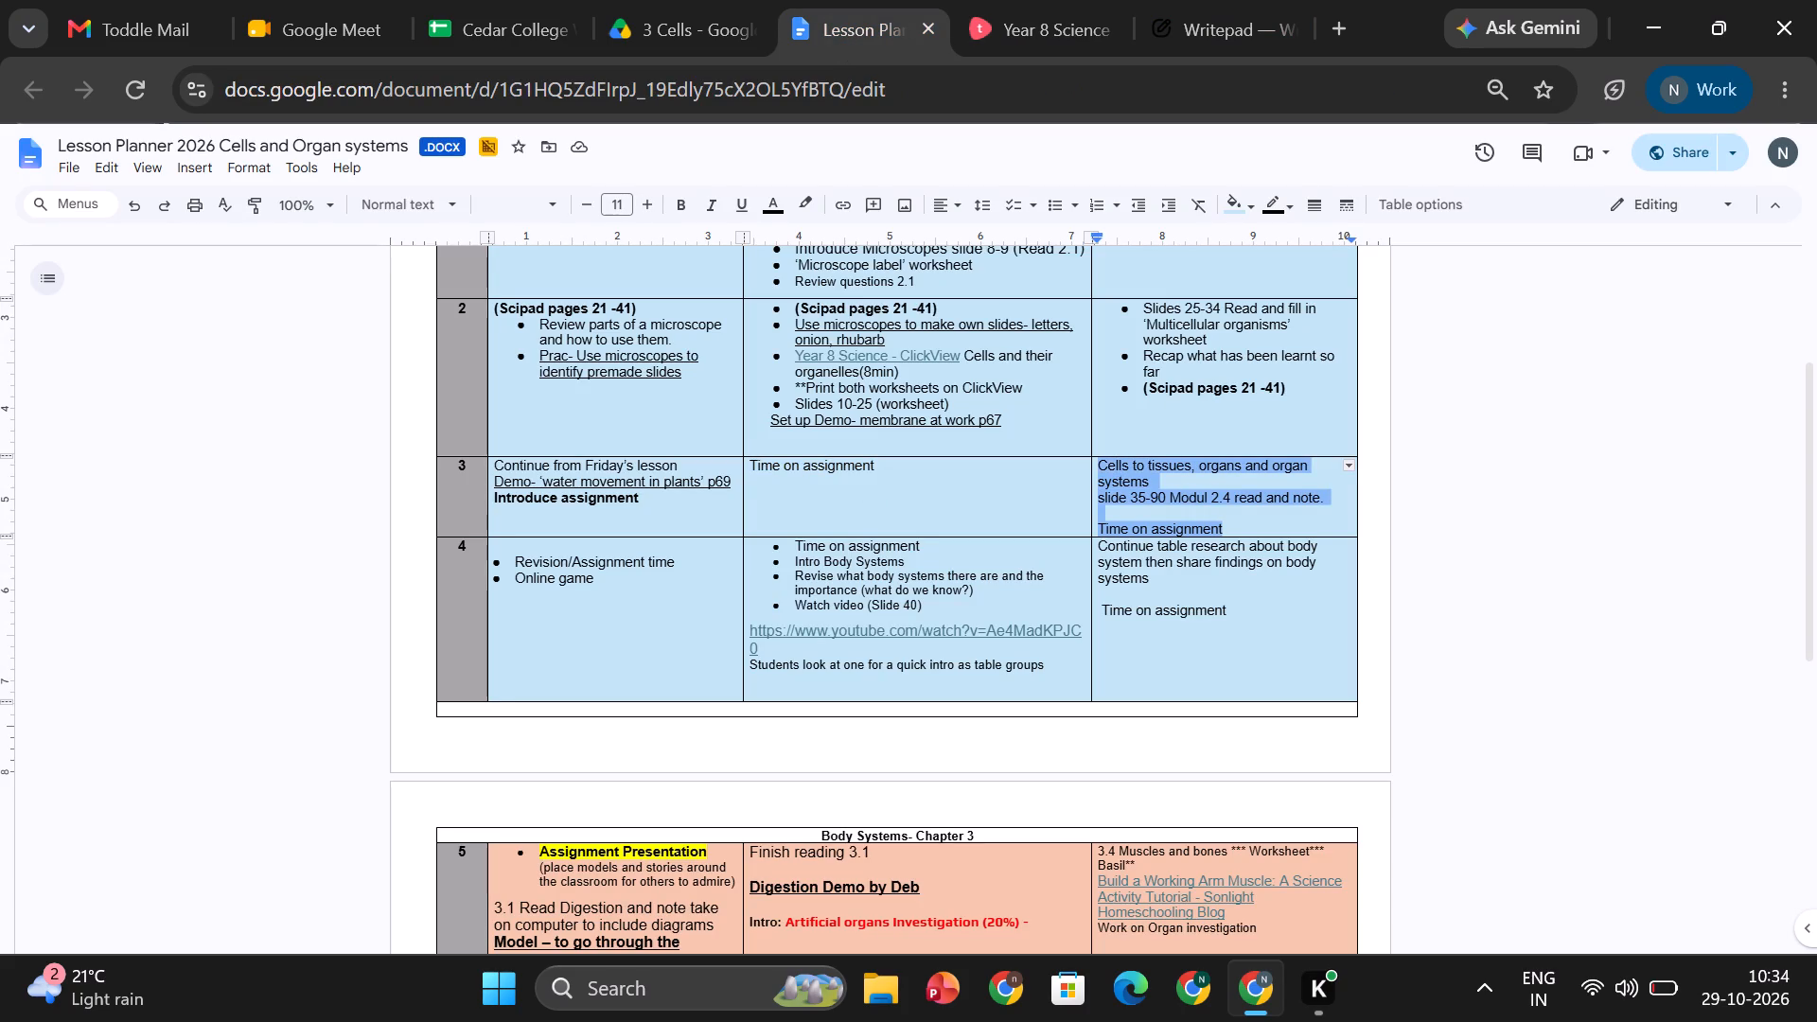
drag(1102, 470, 1100, 467)
key(ctrl+c)
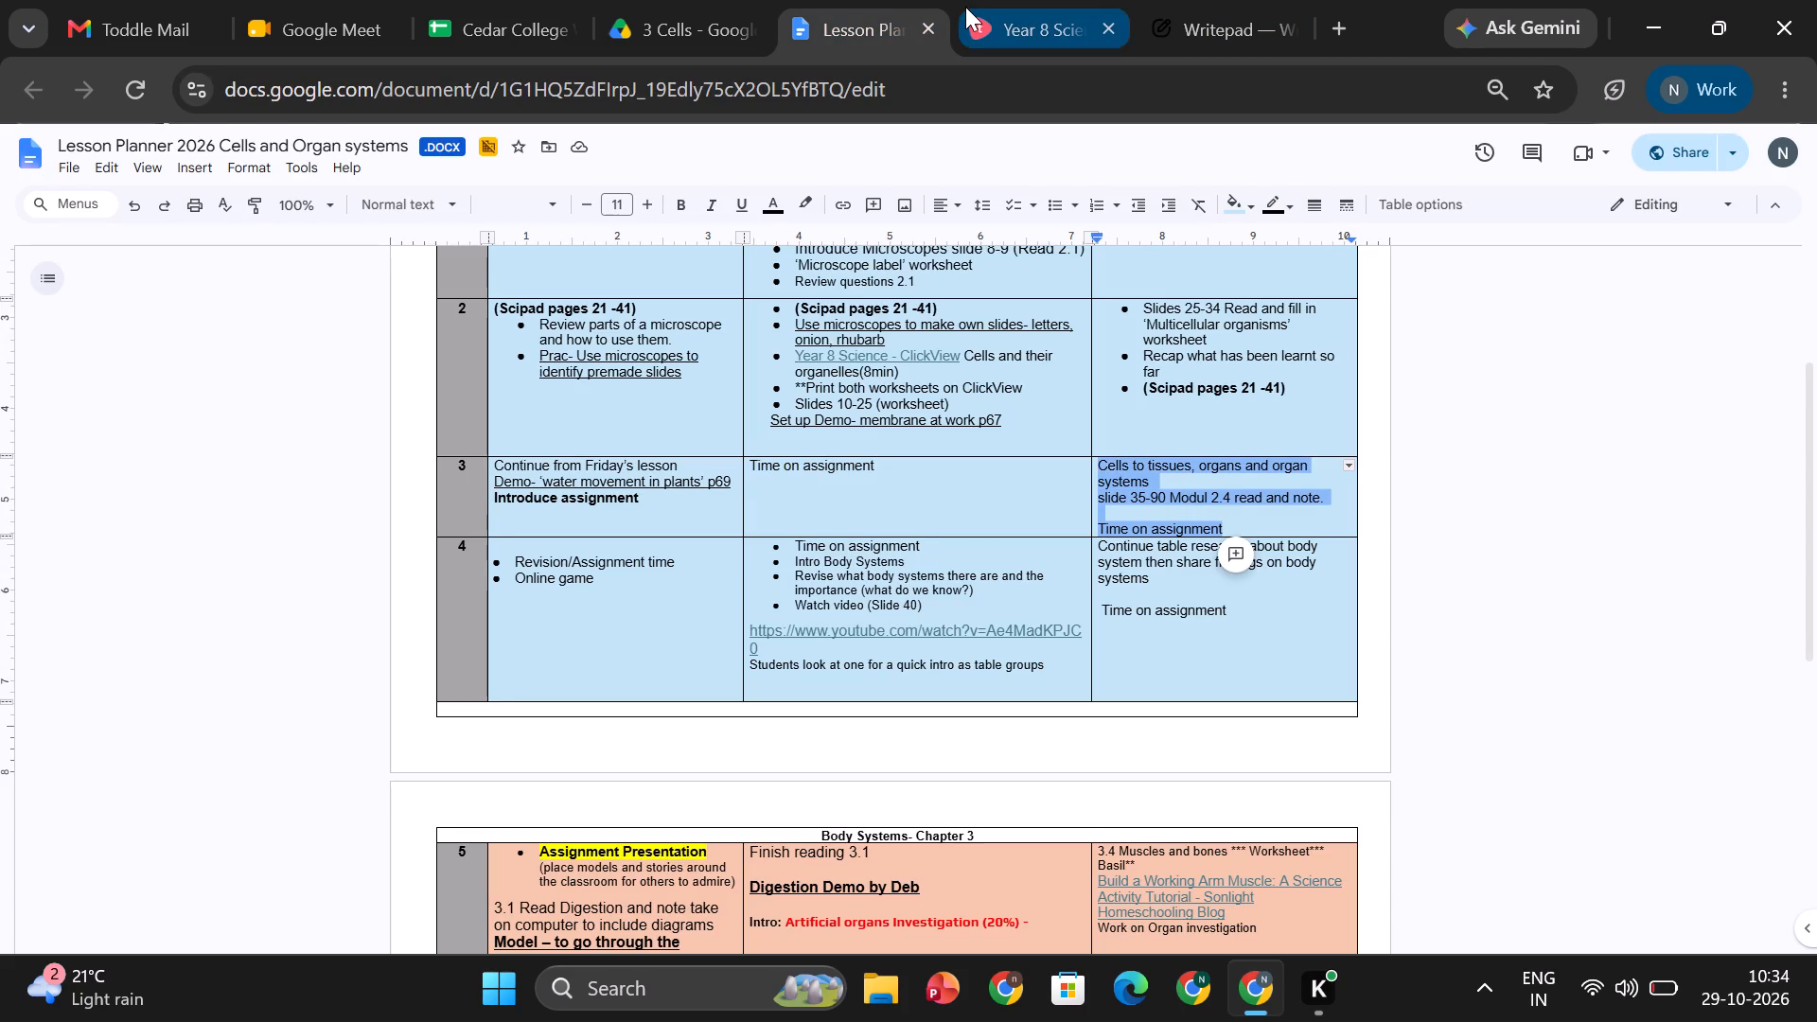
click(965, 7)
click(157, 669)
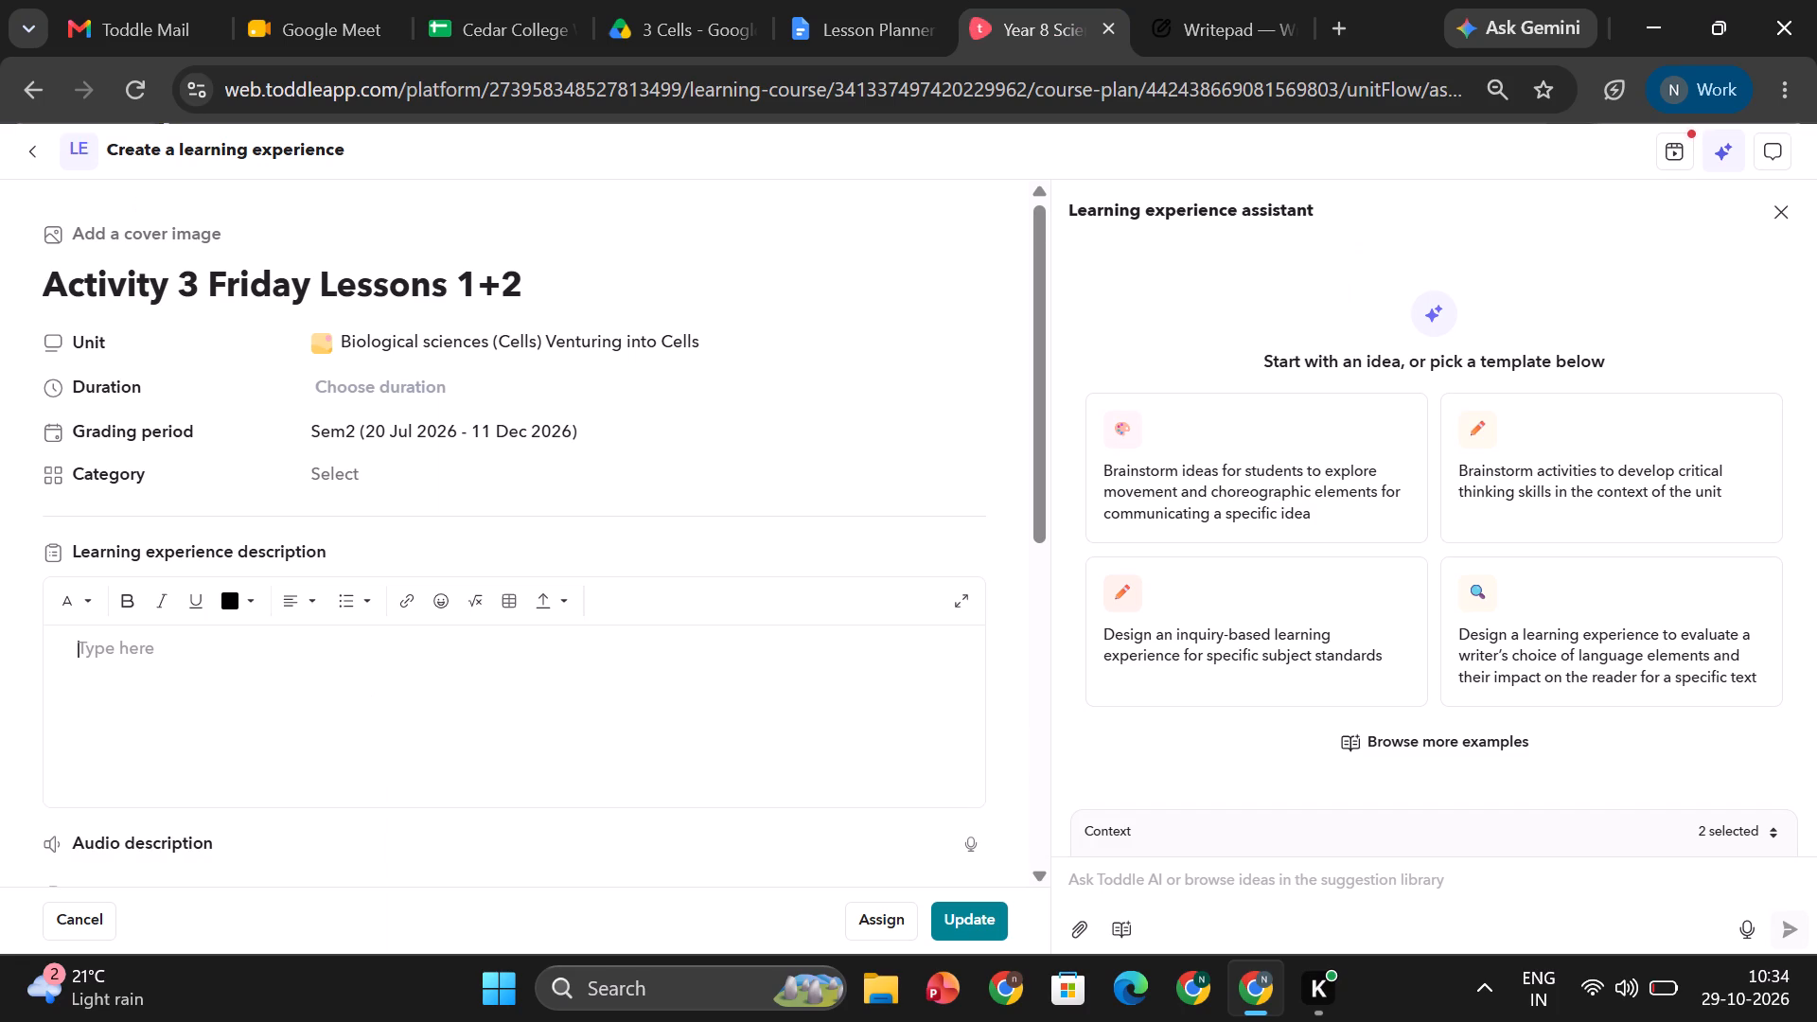
key(ctrl+v)
Remove the blank lines before, within and after the pasted Week 3 Friday text in the description and update the activity.
key(BackSpace)
key(BackSpace)
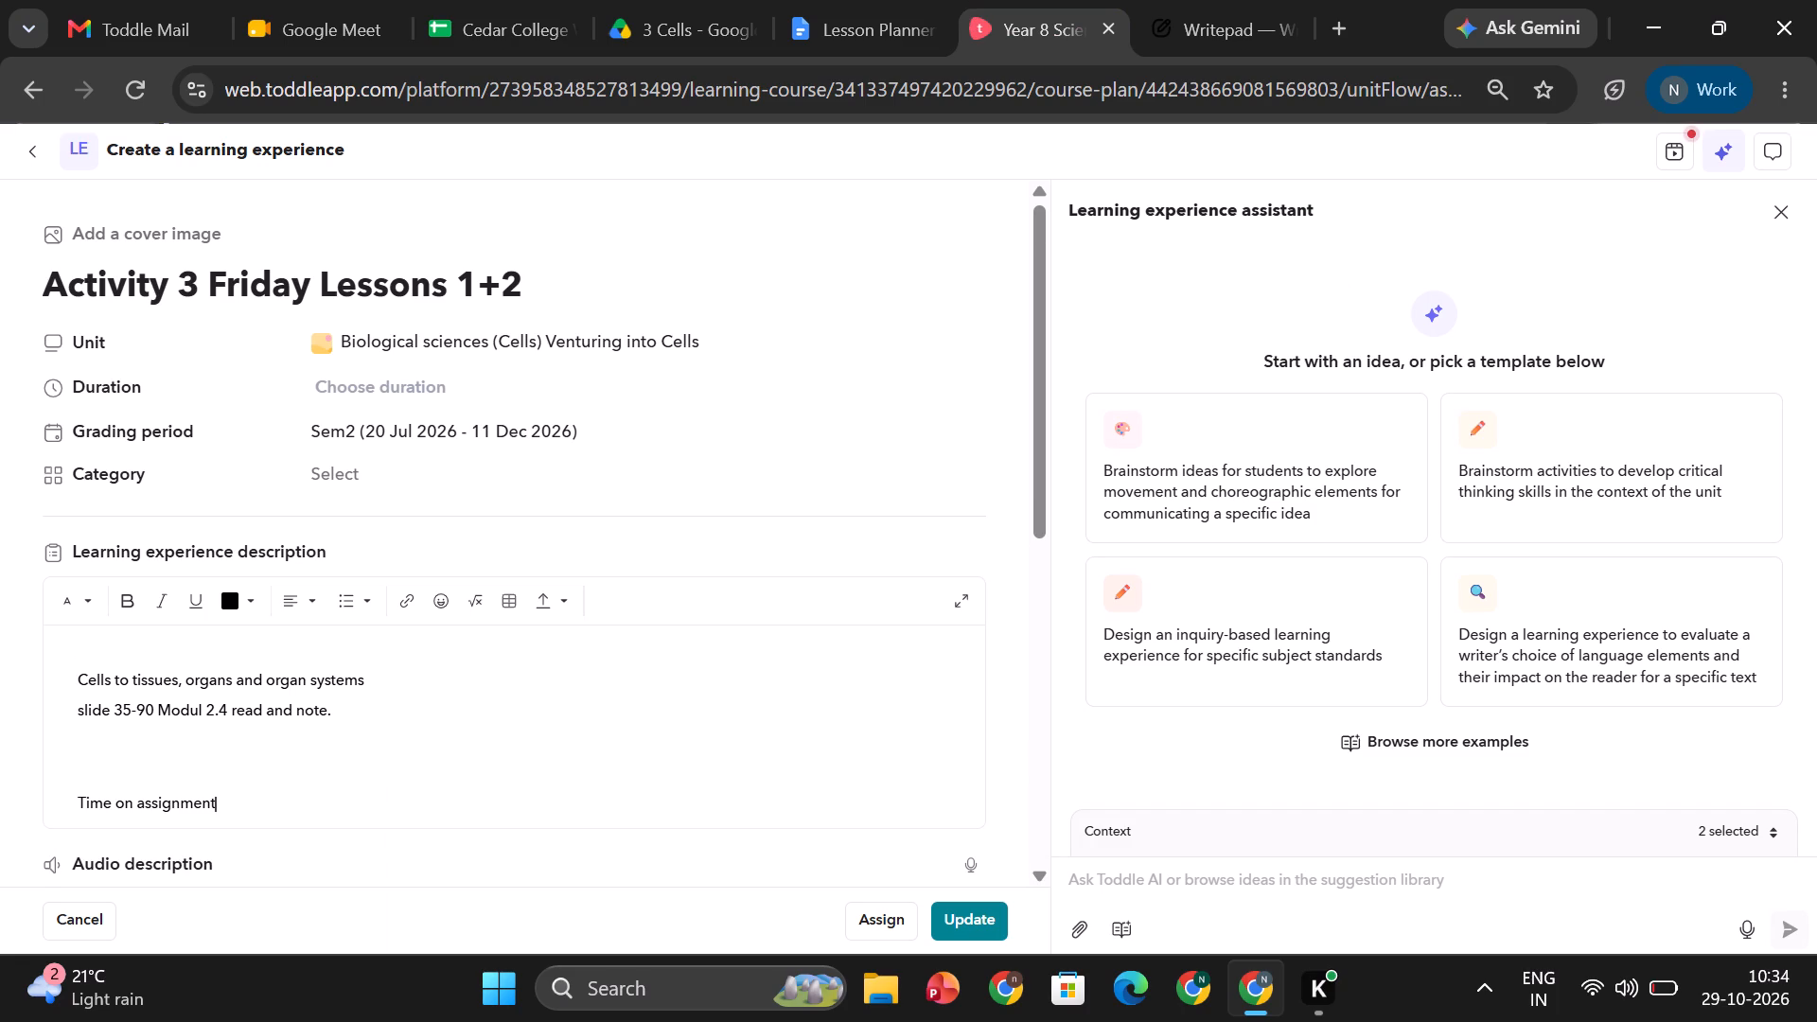
key(Up)
key(BackSpace)
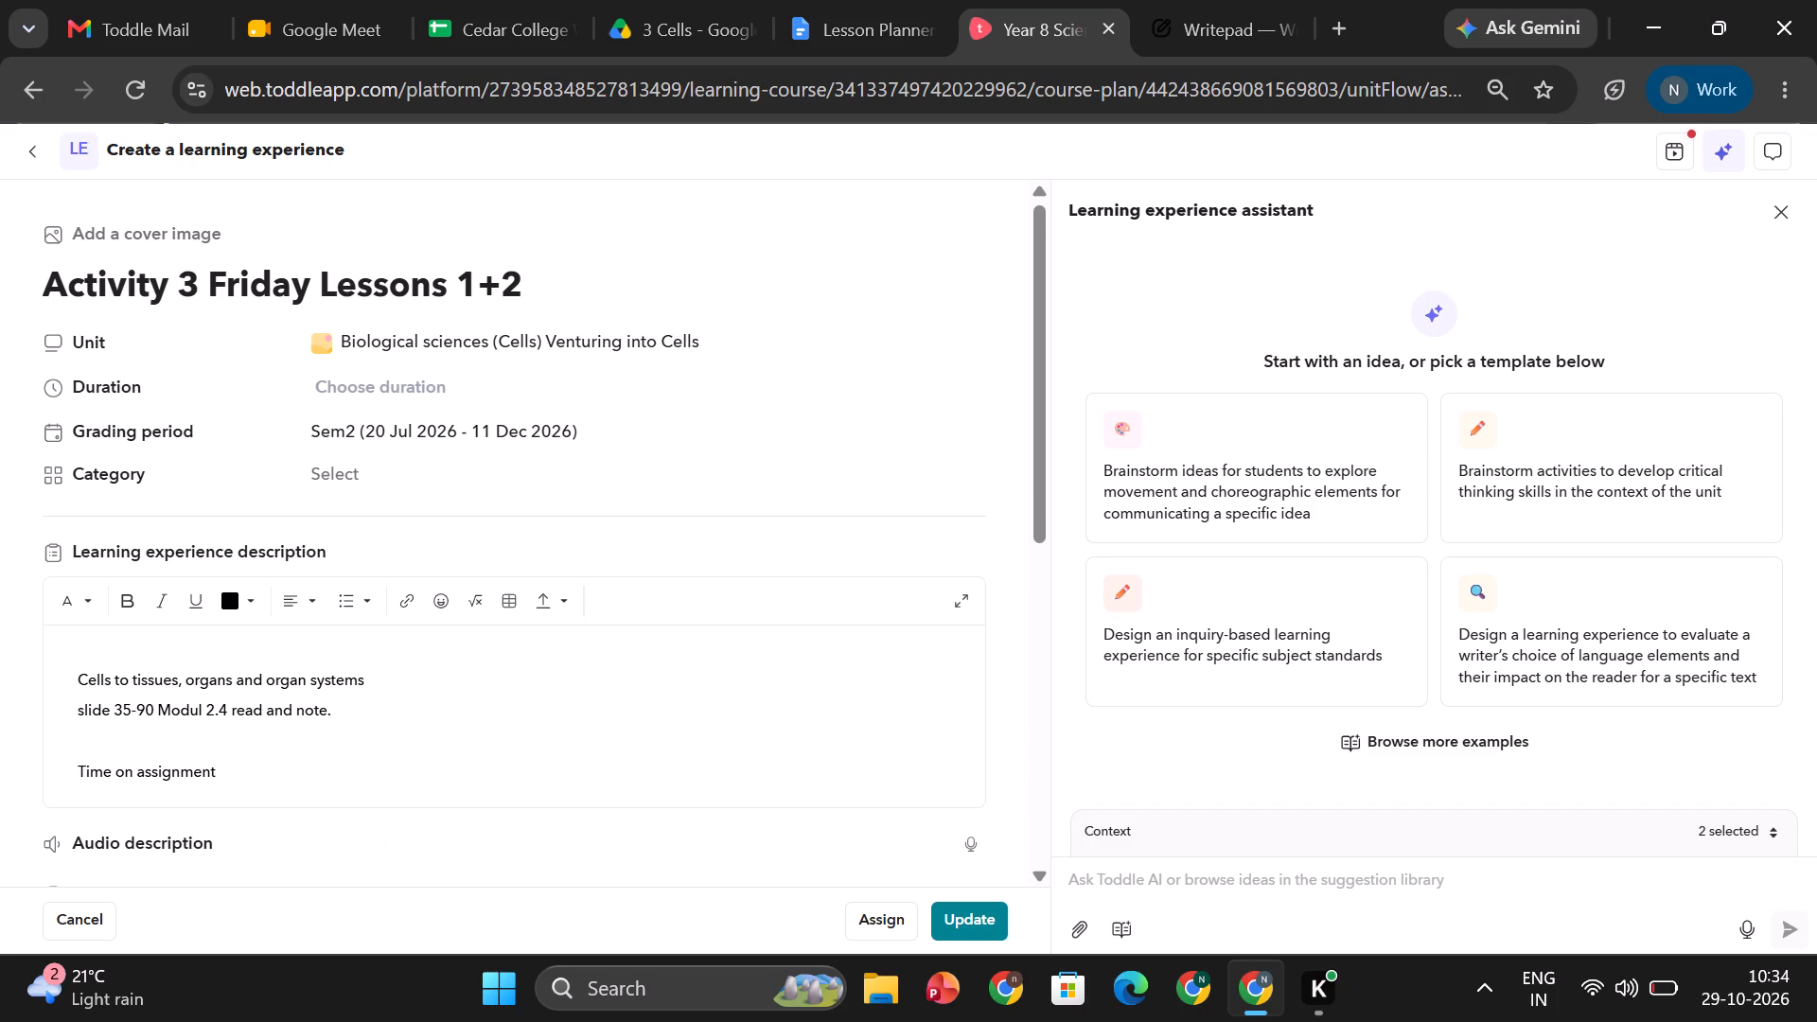
key(Up)
key(Down)
key(Down)
key(Up)
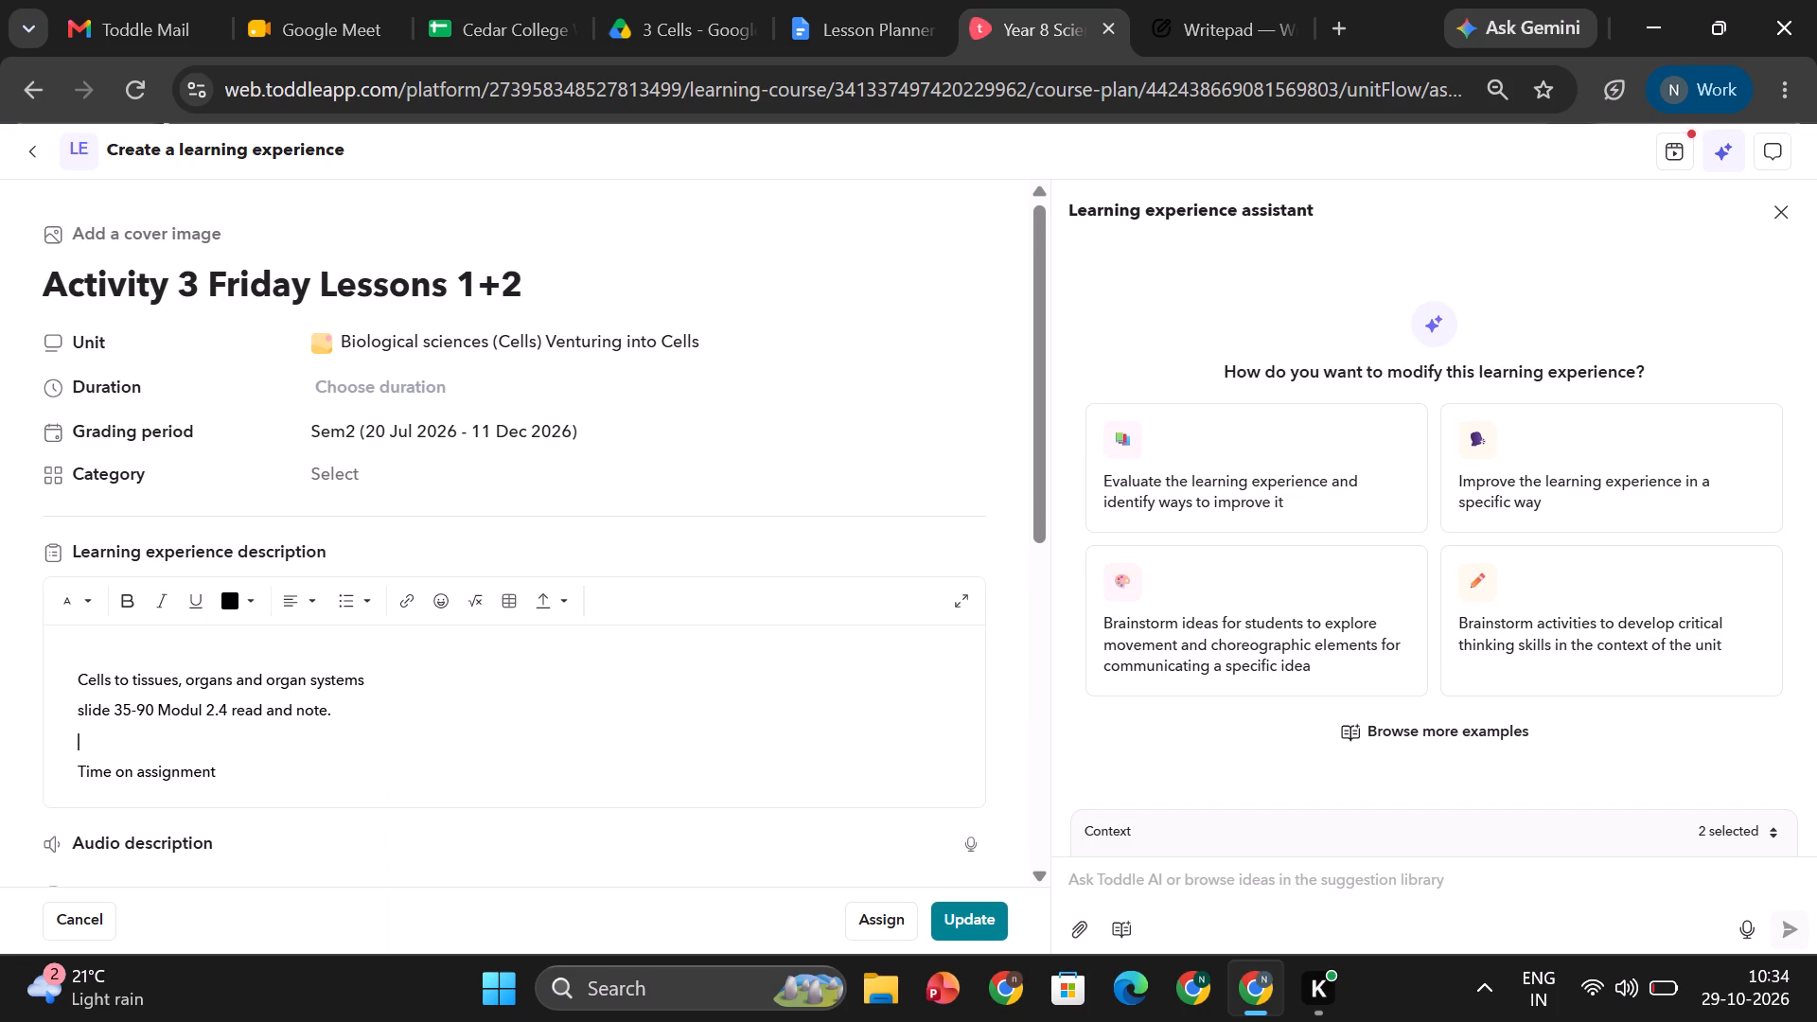
key(BackSpace)
key(Up)
key(Up)
key(BackSpace)
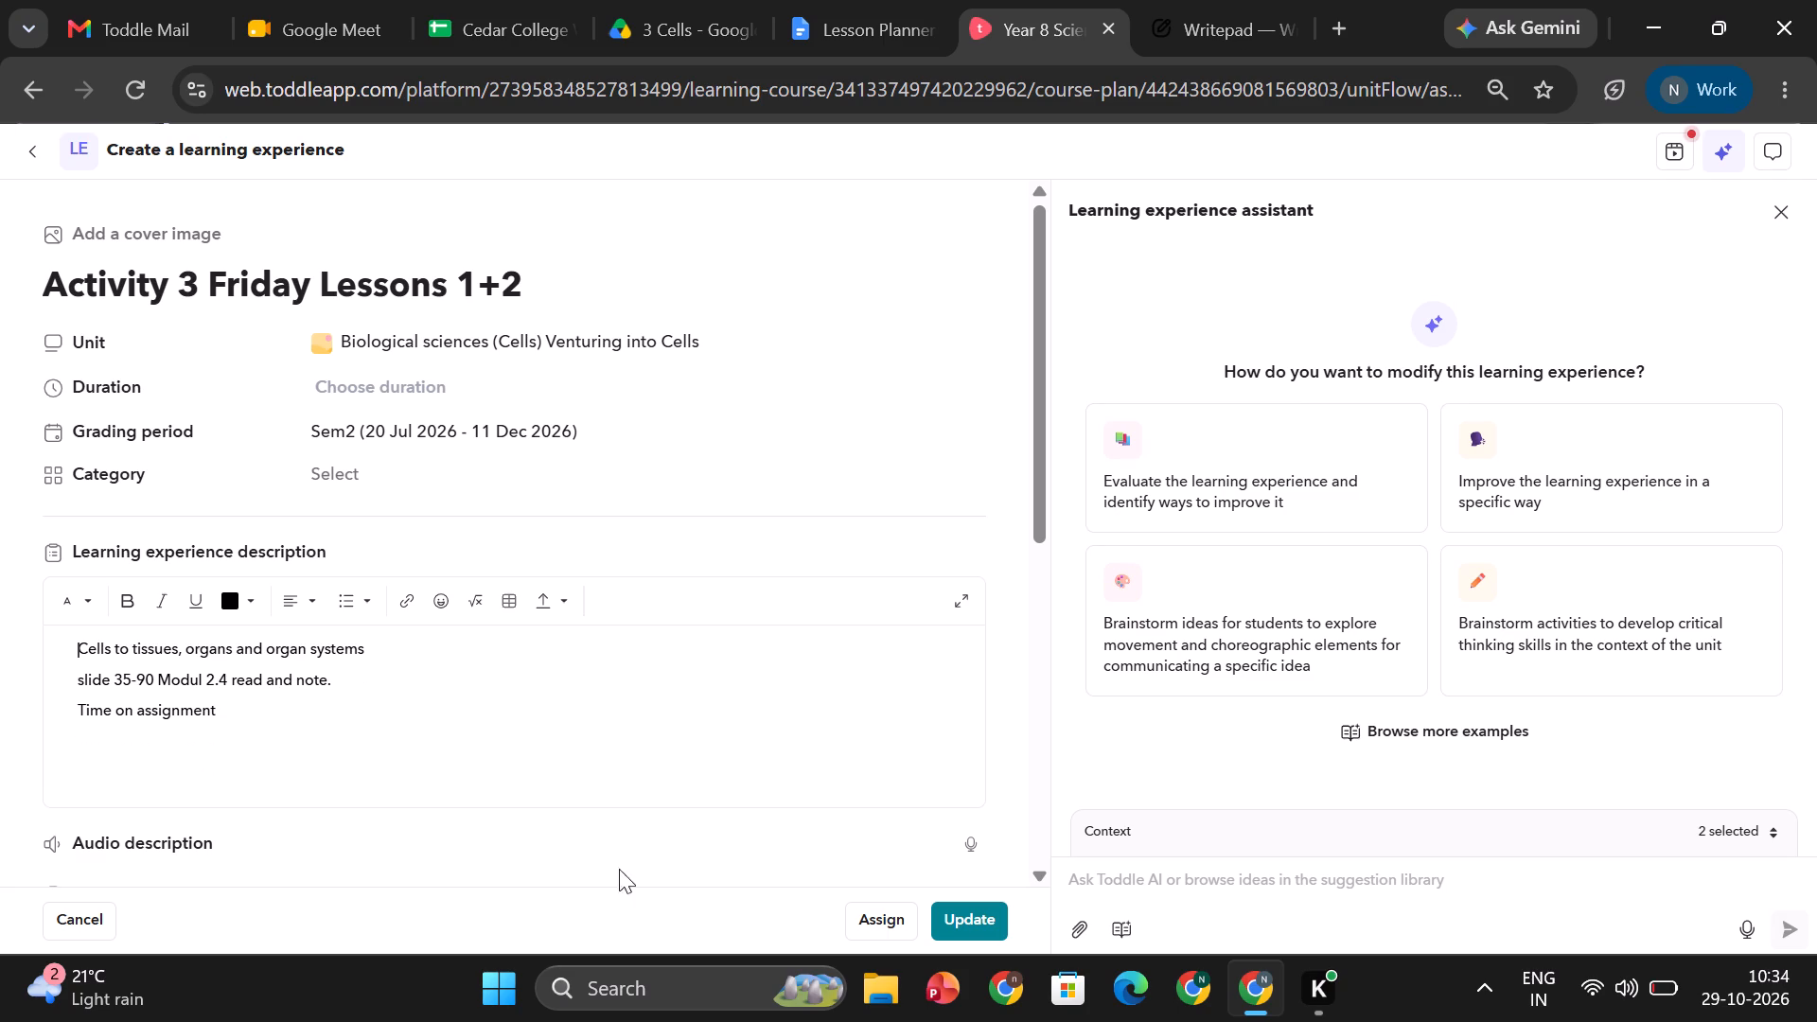
click(956, 918)
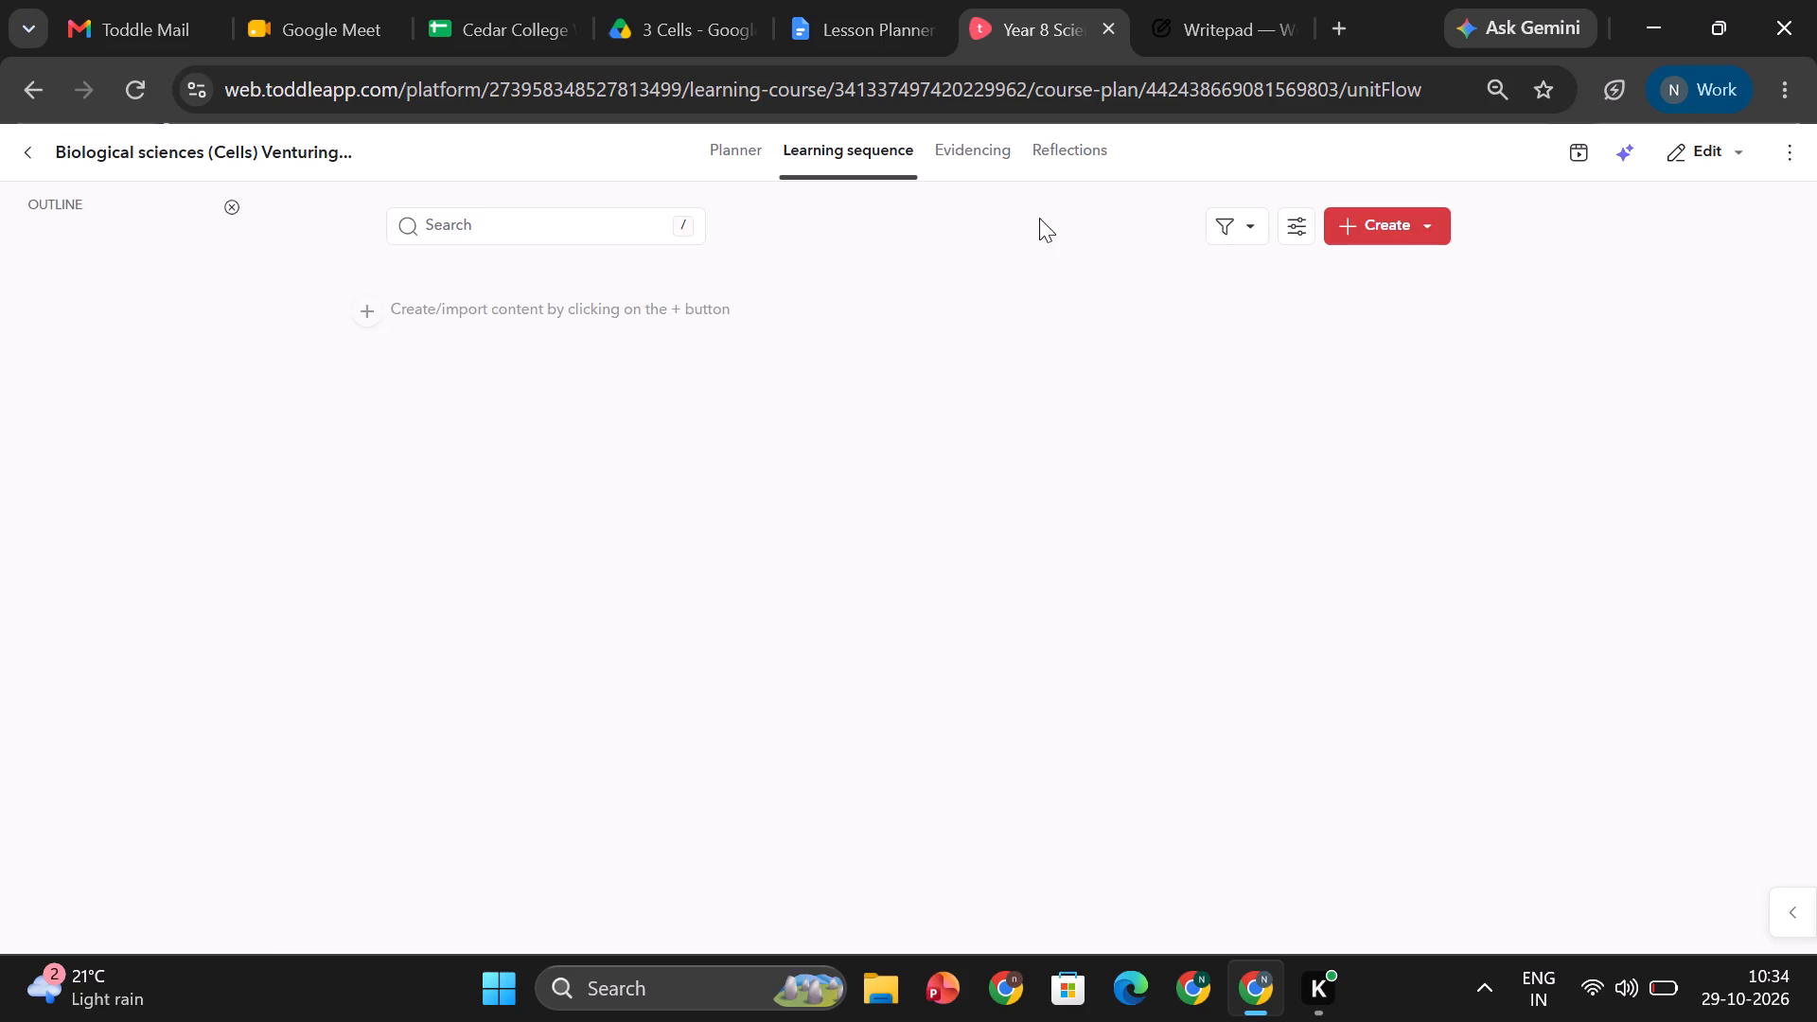
Copy the planner's Week 4 Monday bullets, "Revision/Assignment time" and "Online game", into the description of Week 4's "Activity 1 Monday Lessons 6+7".
click(849, 9)
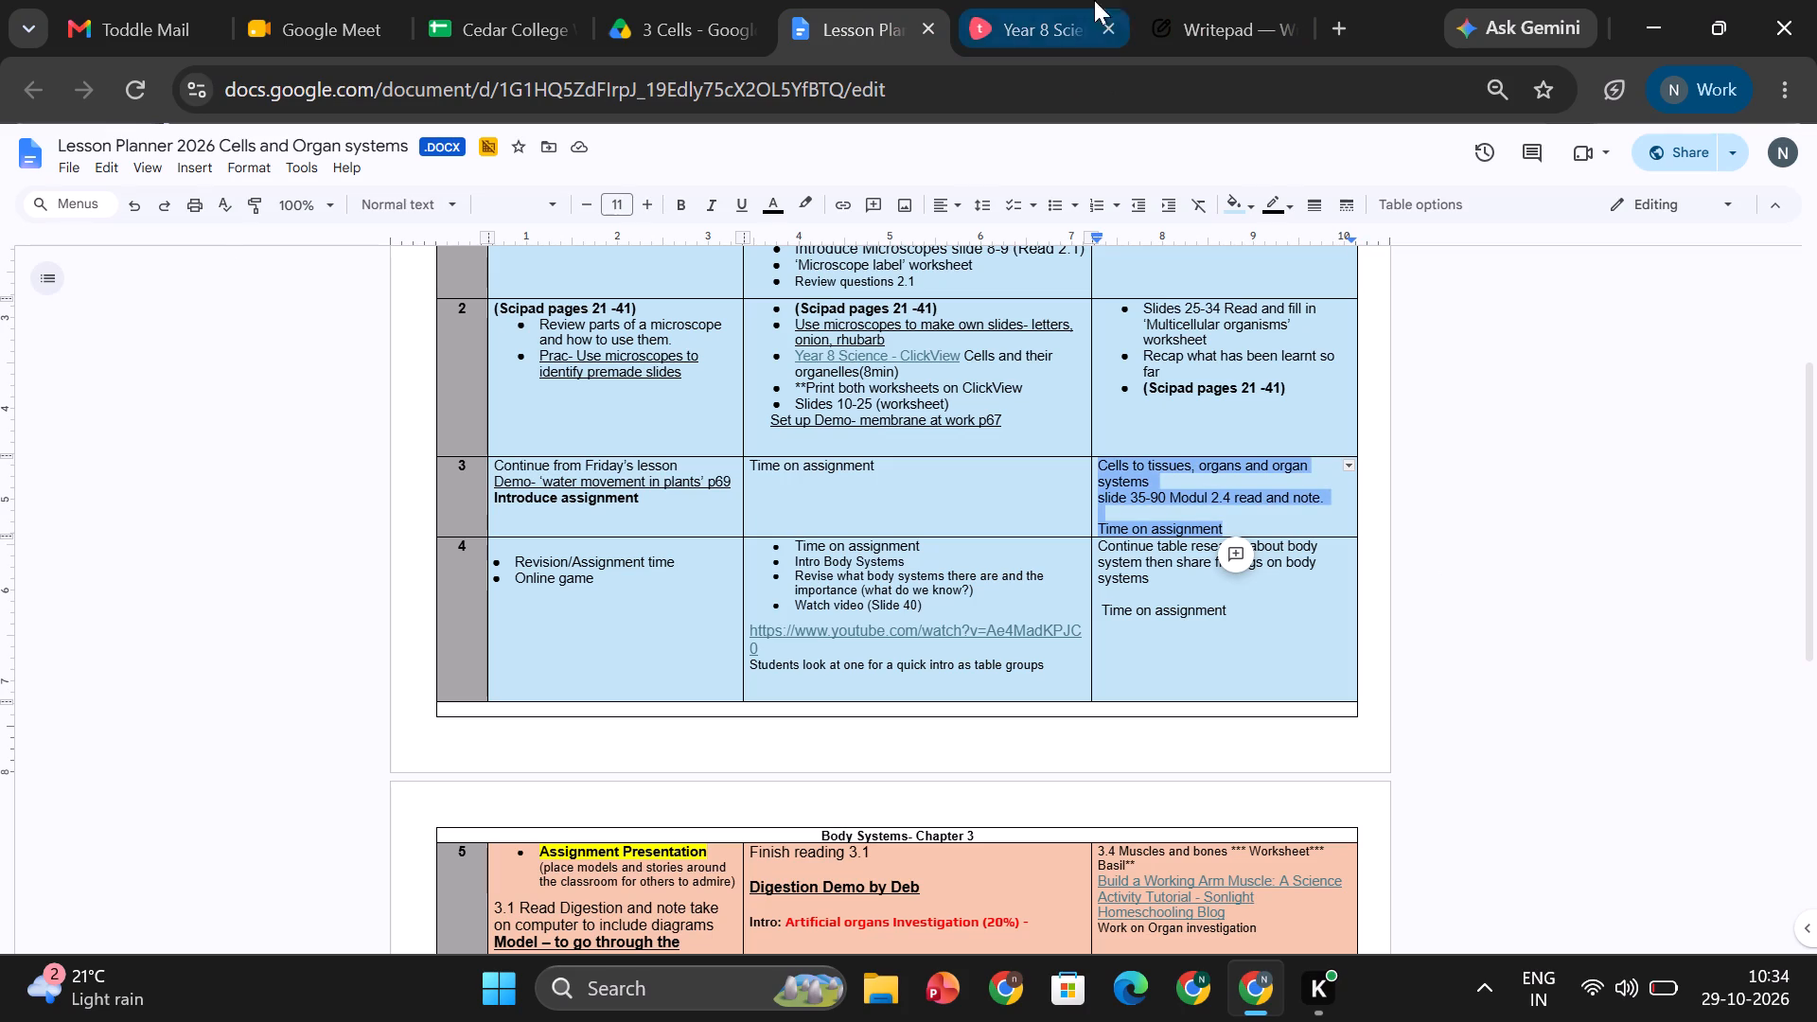
click(992, 26)
scroll(745, 664, down, 2)
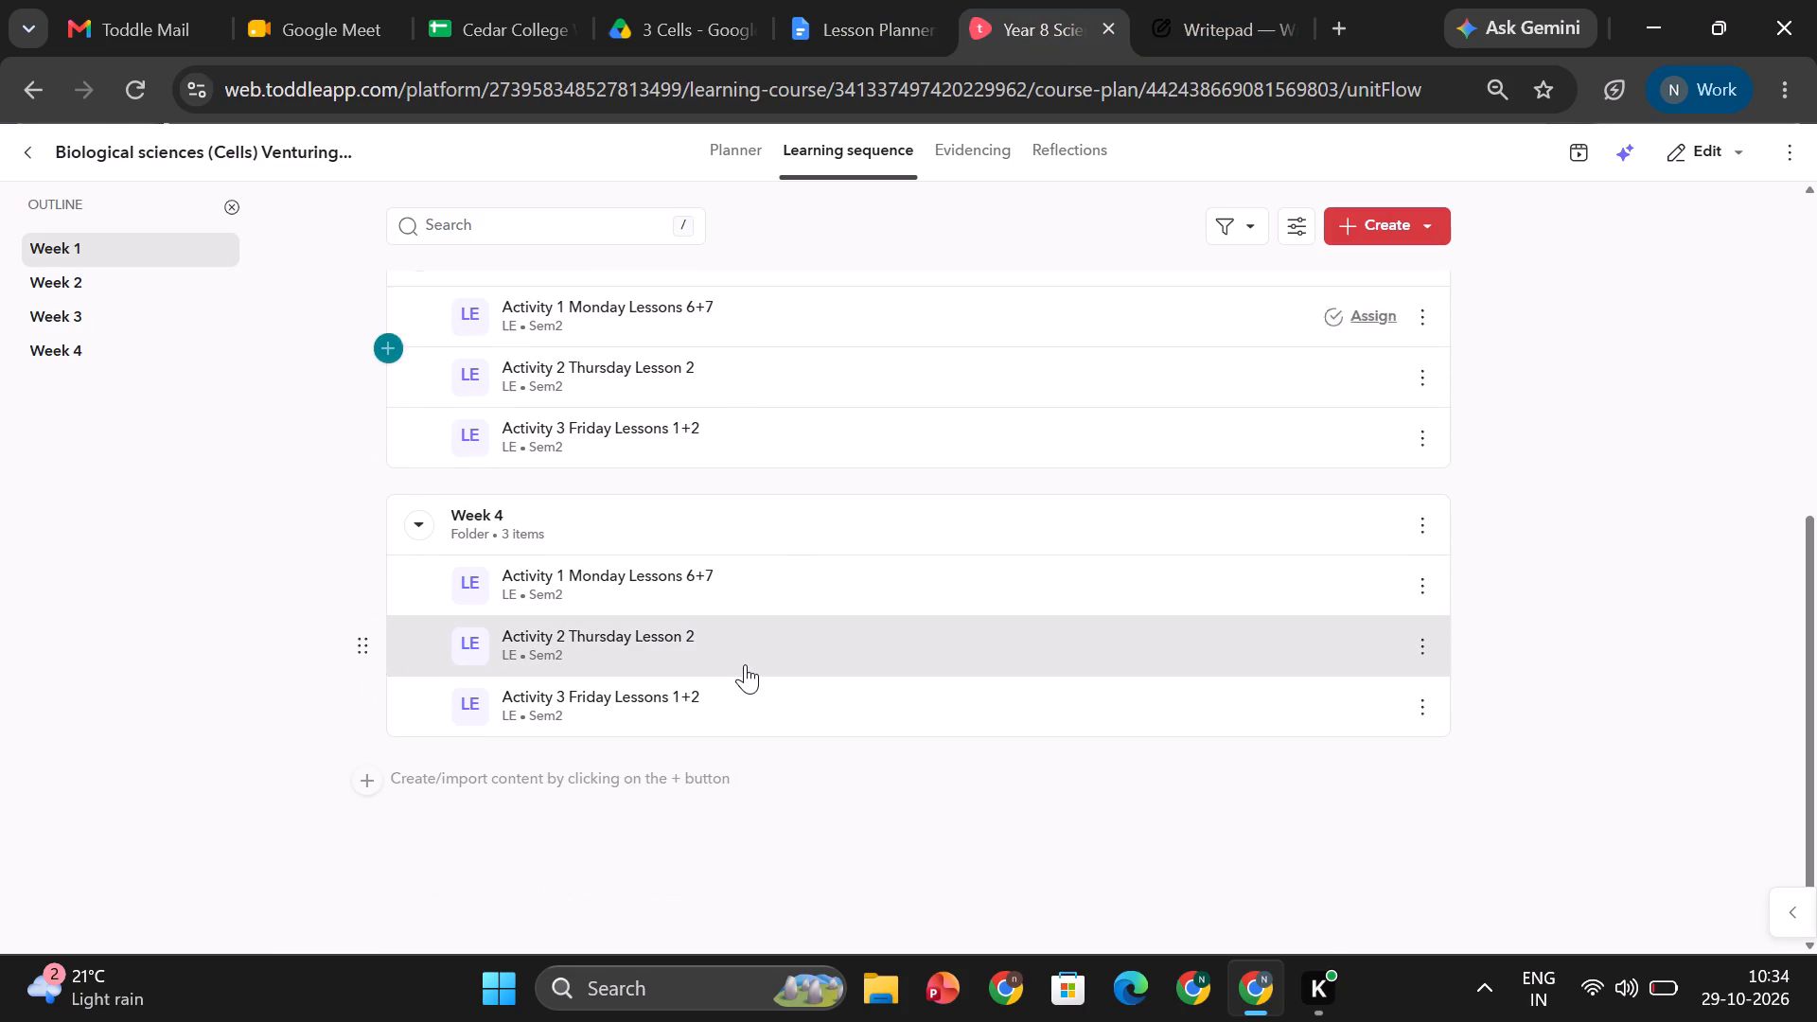
scroll(745, 664, down, 3)
click(581, 572)
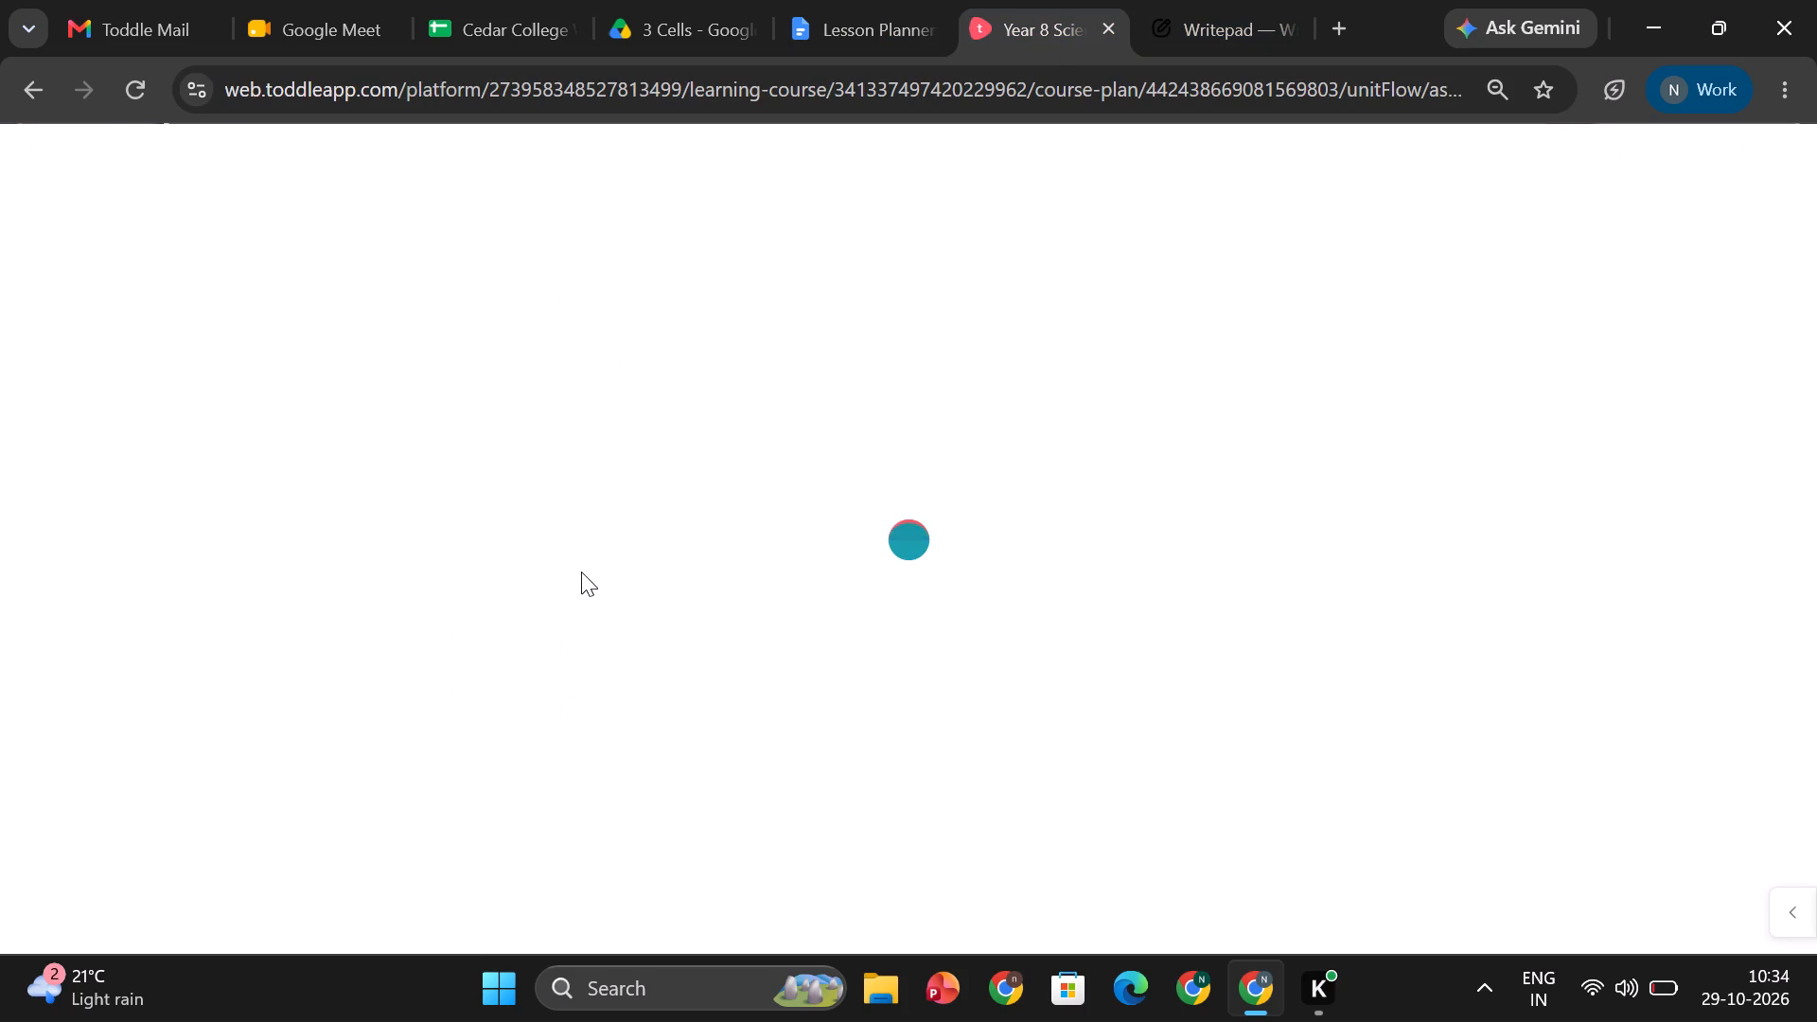
click(869, 6)
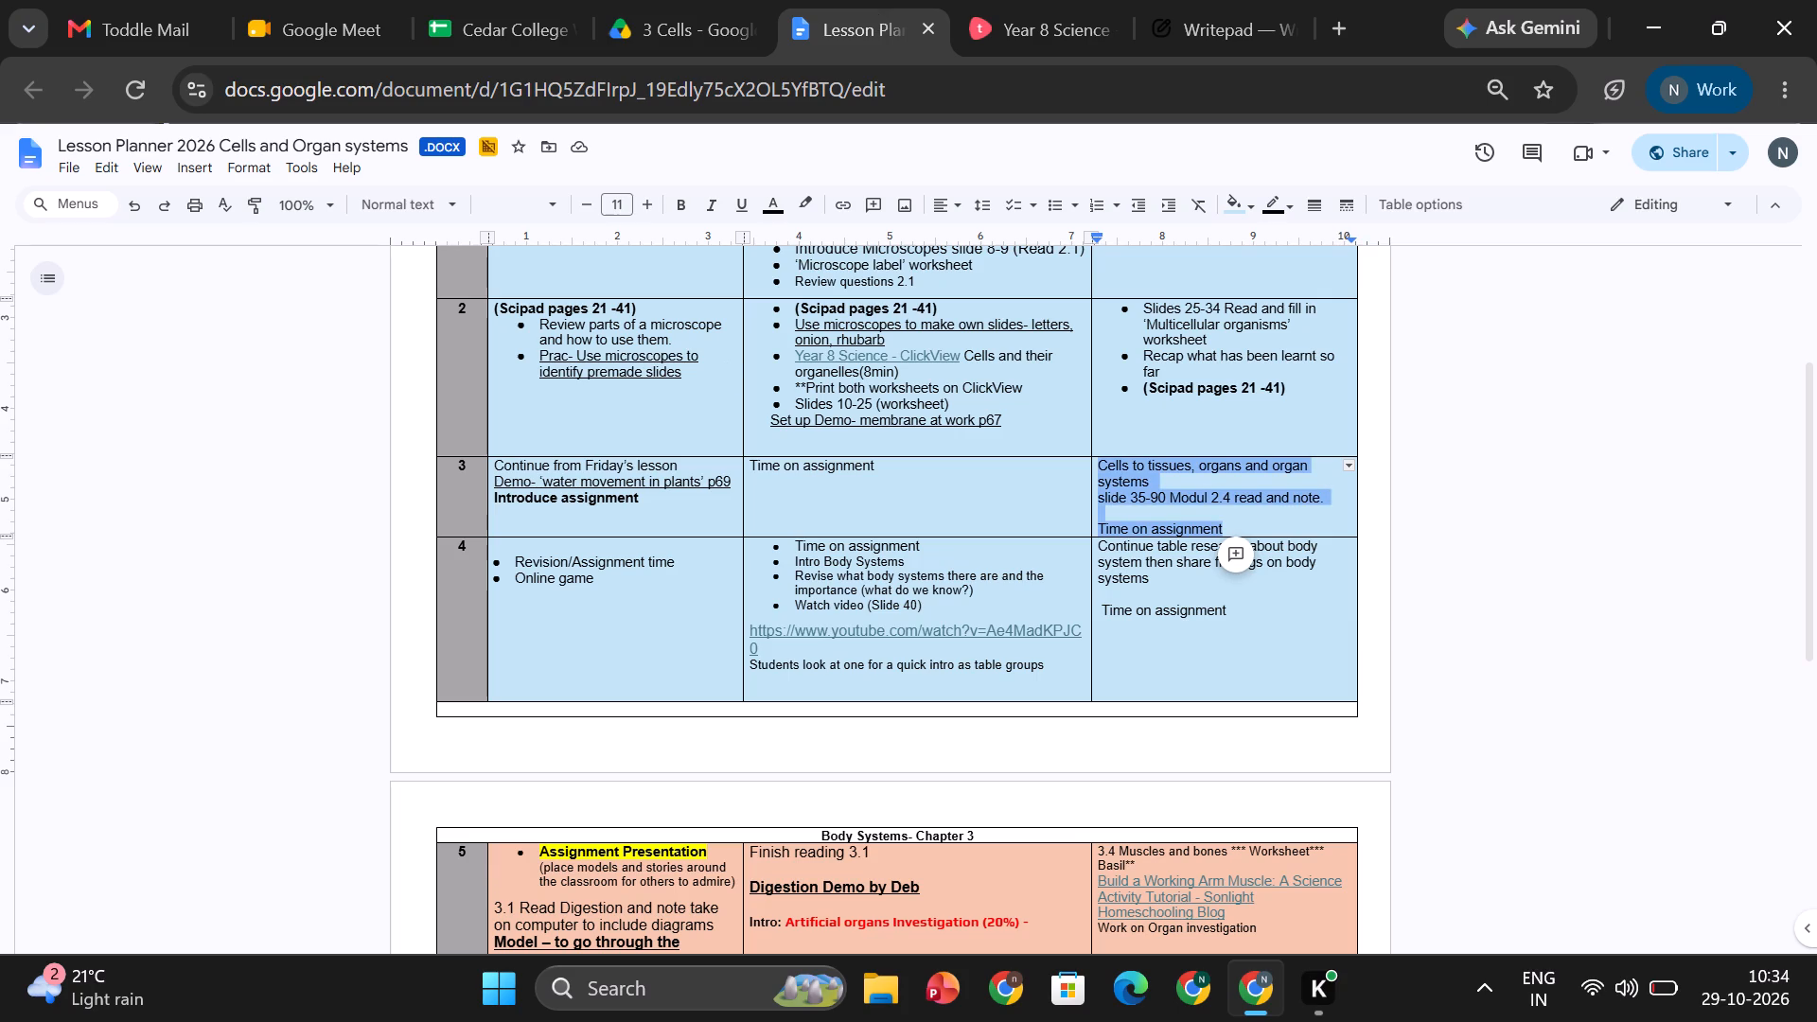
drag(600, 591, 505, 565)
key(ctrl+c)
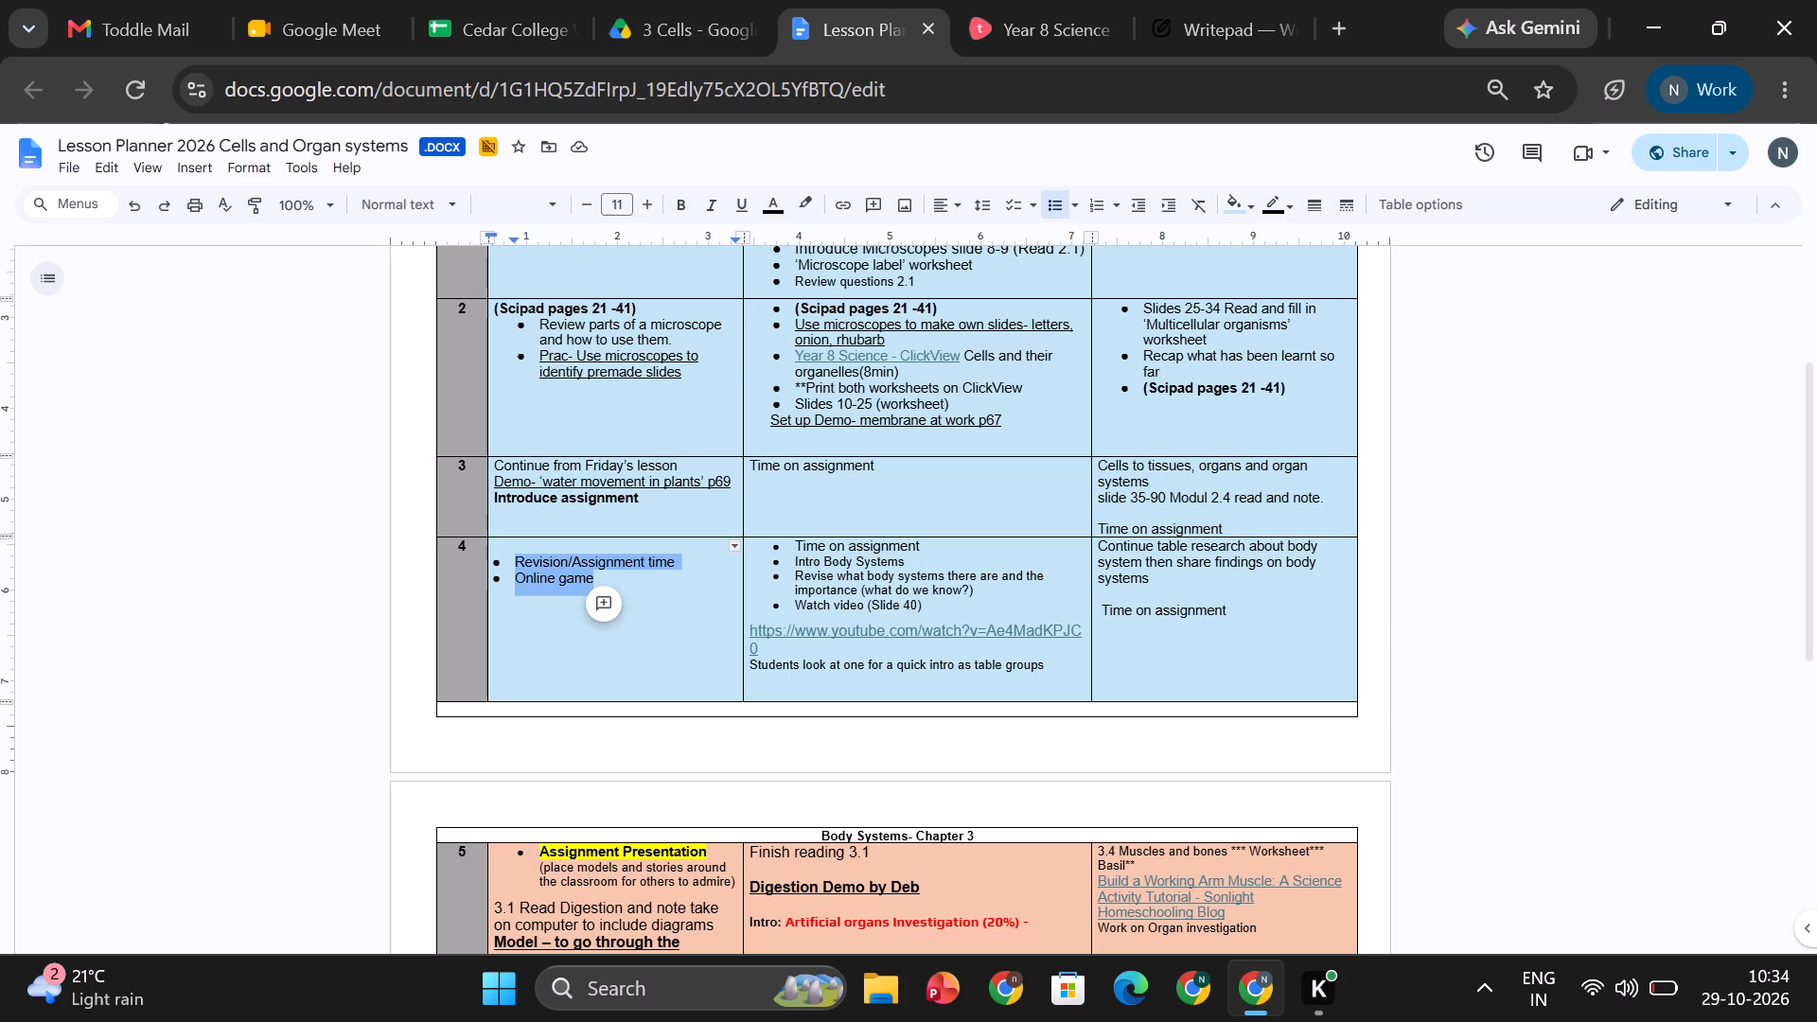
click(1024, 6)
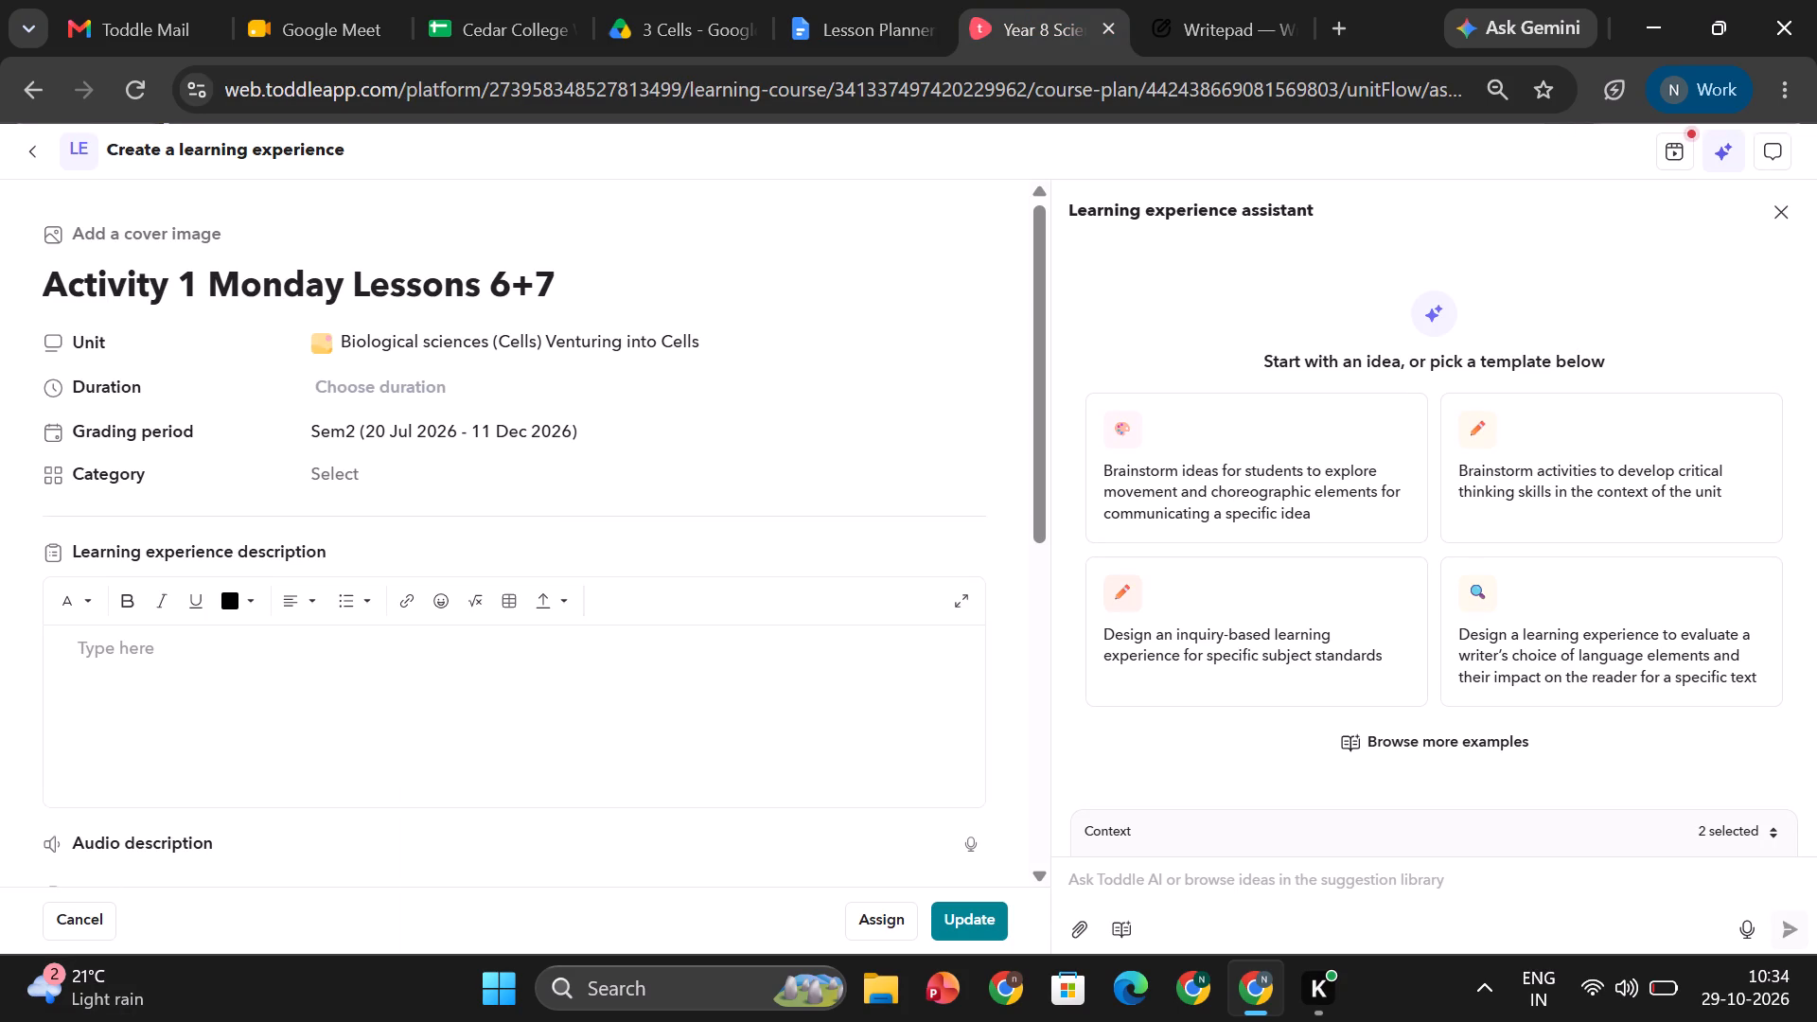
click(104, 651)
key(ctrl+v)
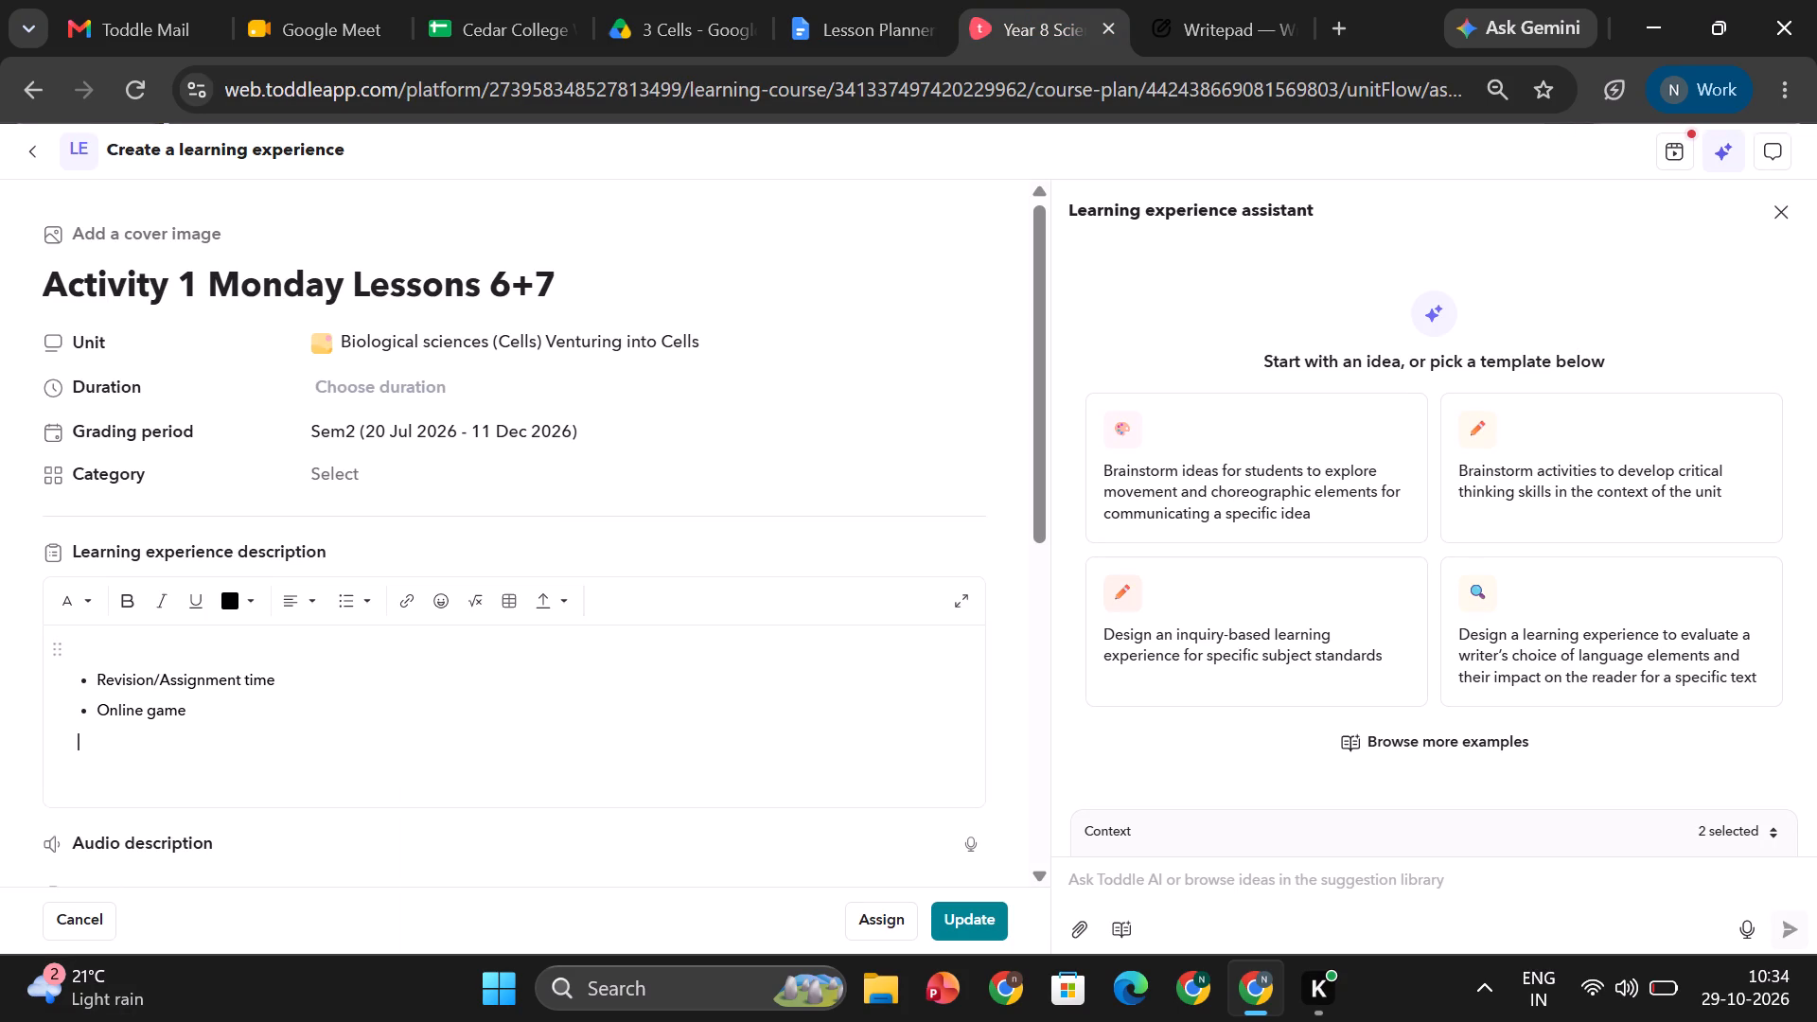
Remove the blank lines around the pasted Week 4 Monday bullets in the description and update the activity.
key(BackSpace)
key(Up)
key(Up)
key(BackSpace)
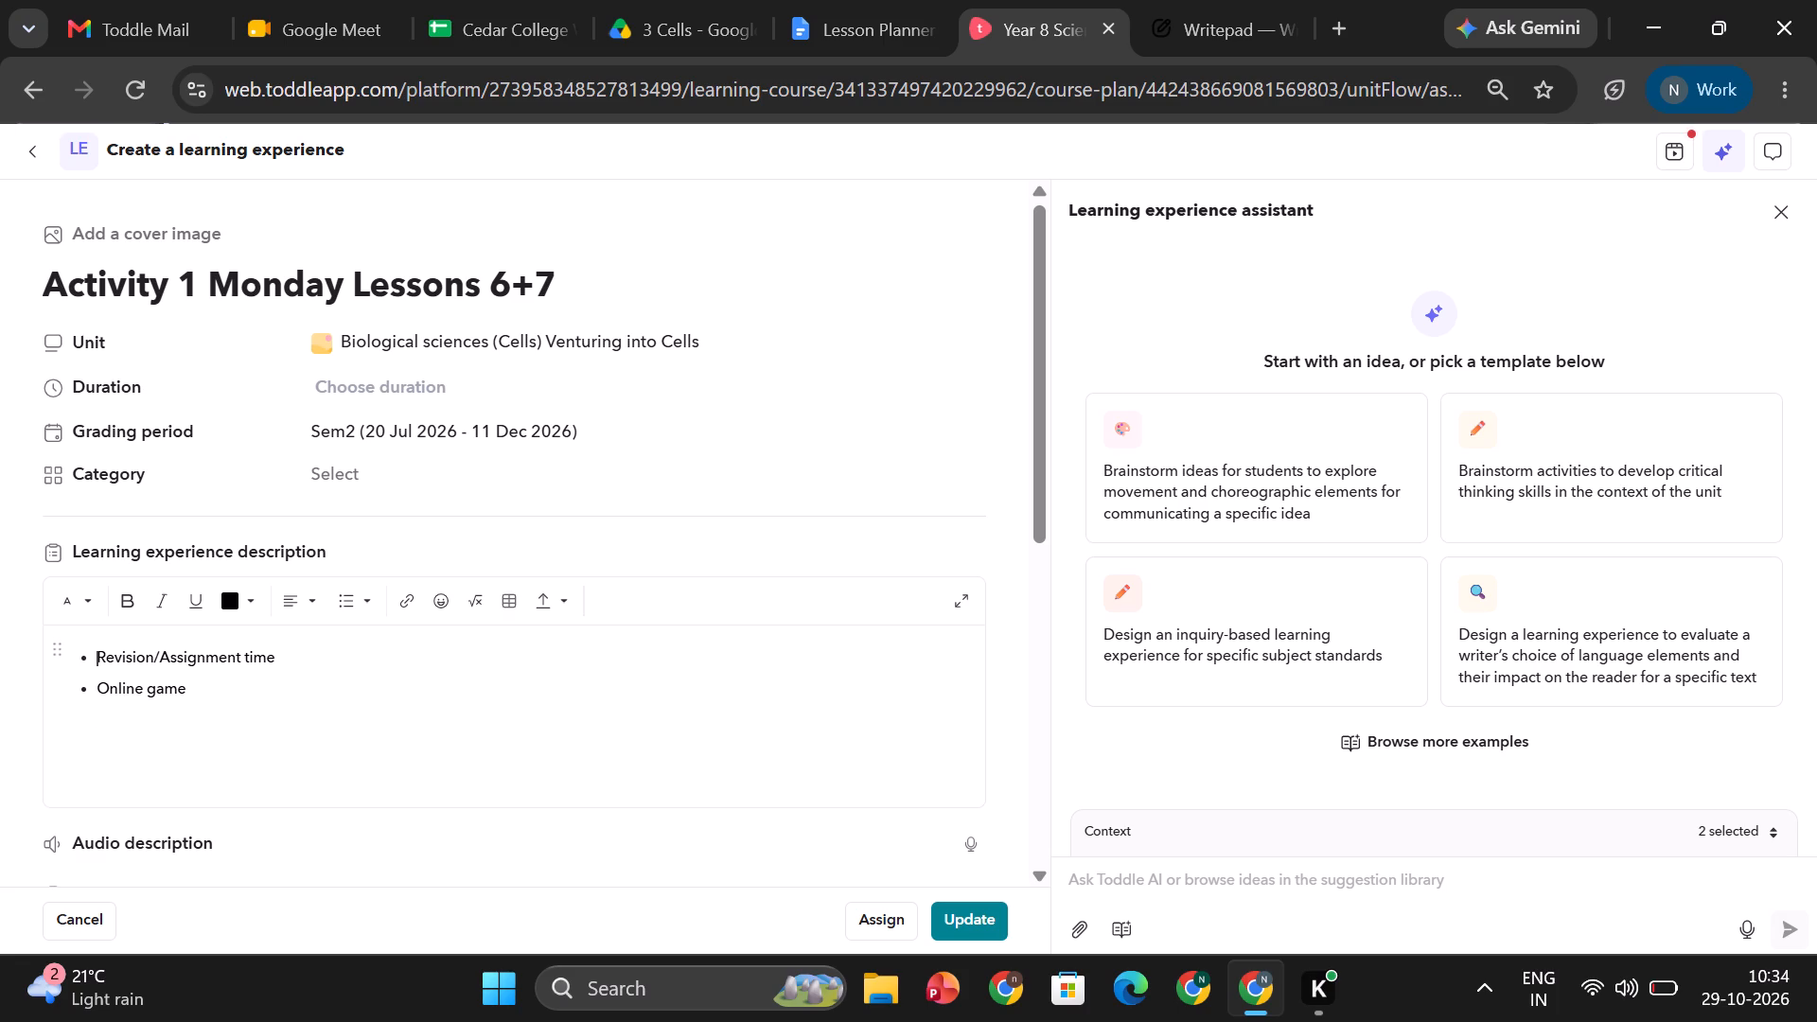
click(954, 912)
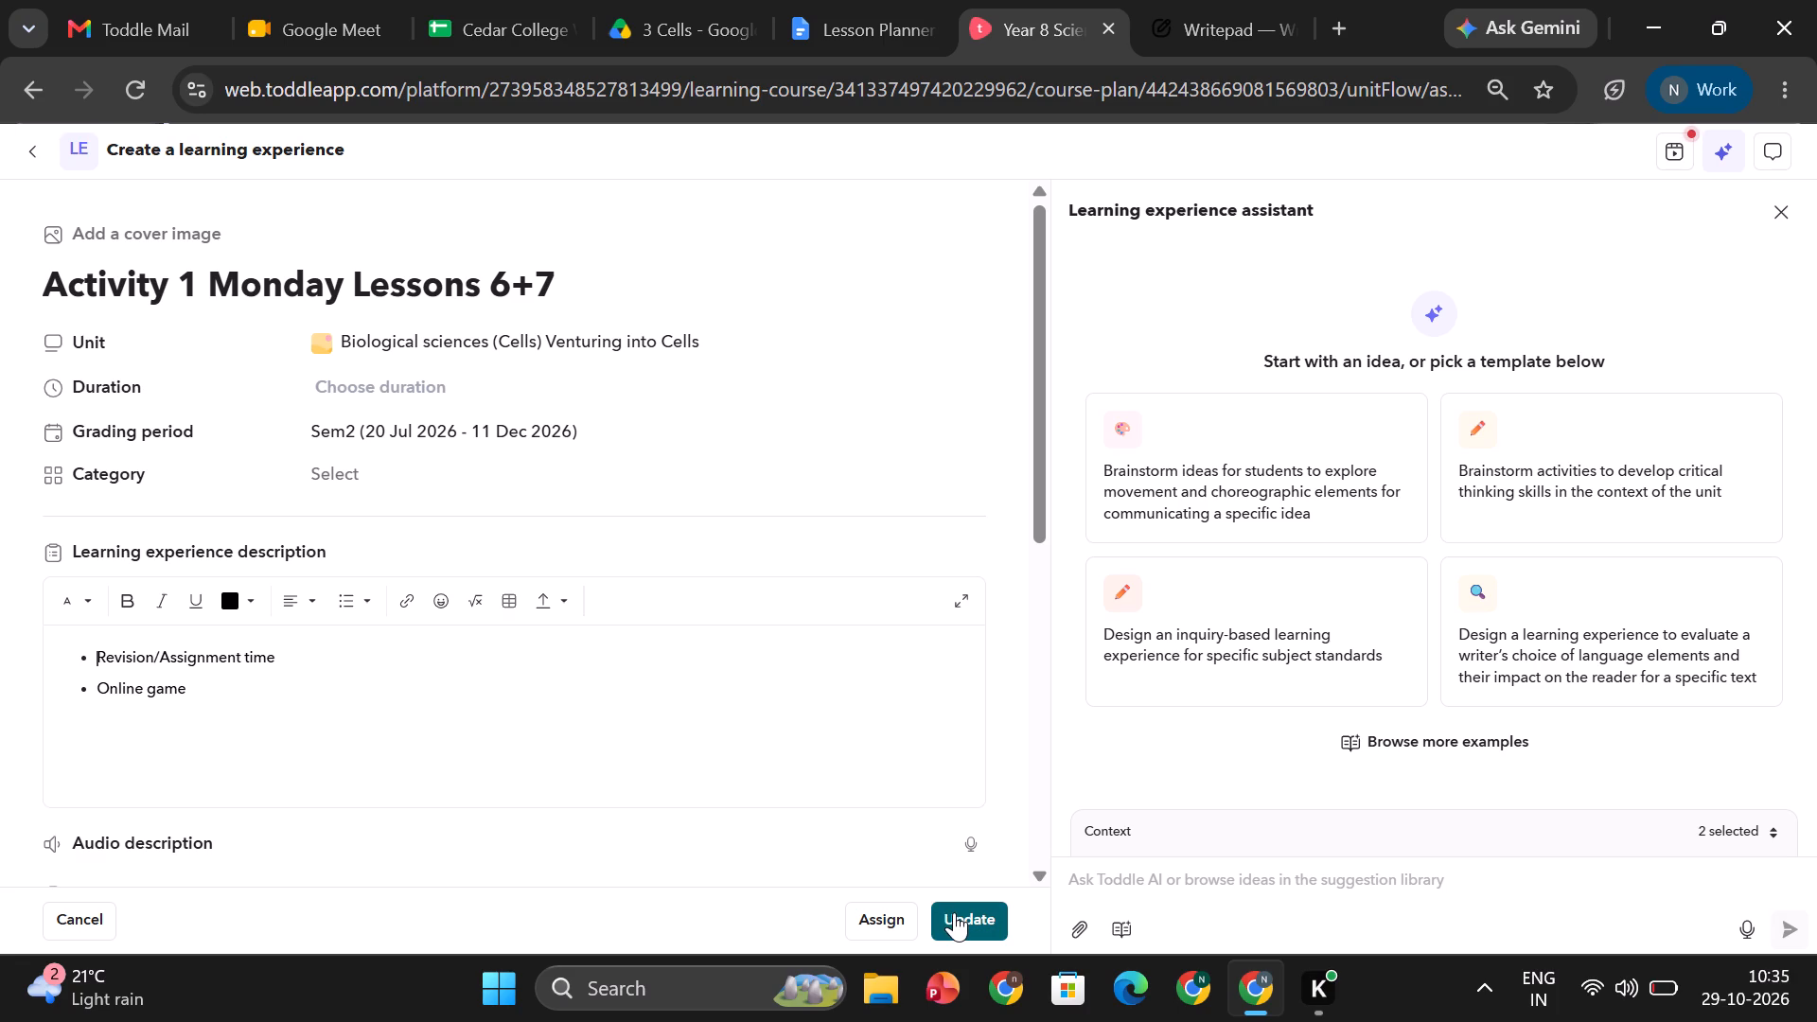
Copy the planner's Week 4 Thursday content, "Time on assignment" through "Students look at one...", into the description of Week 4's "Activity 2 Thursday Lesson 2".
click(607, 640)
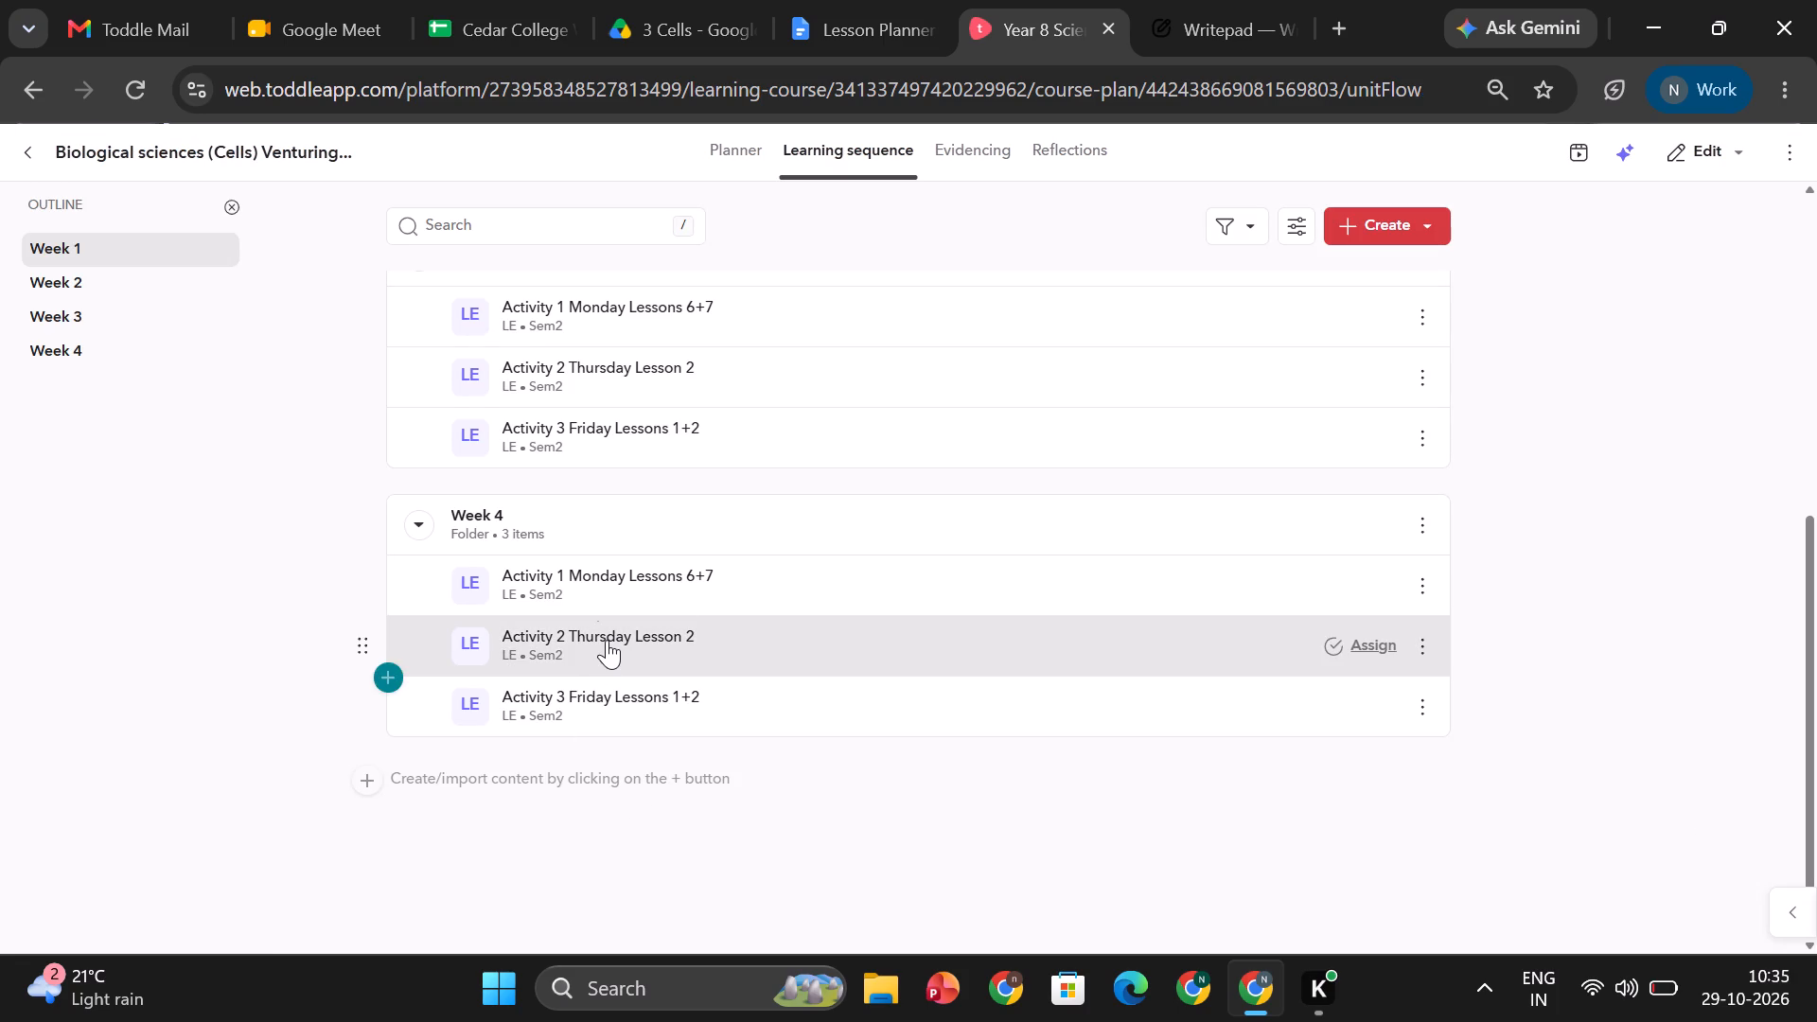
click(815, 0)
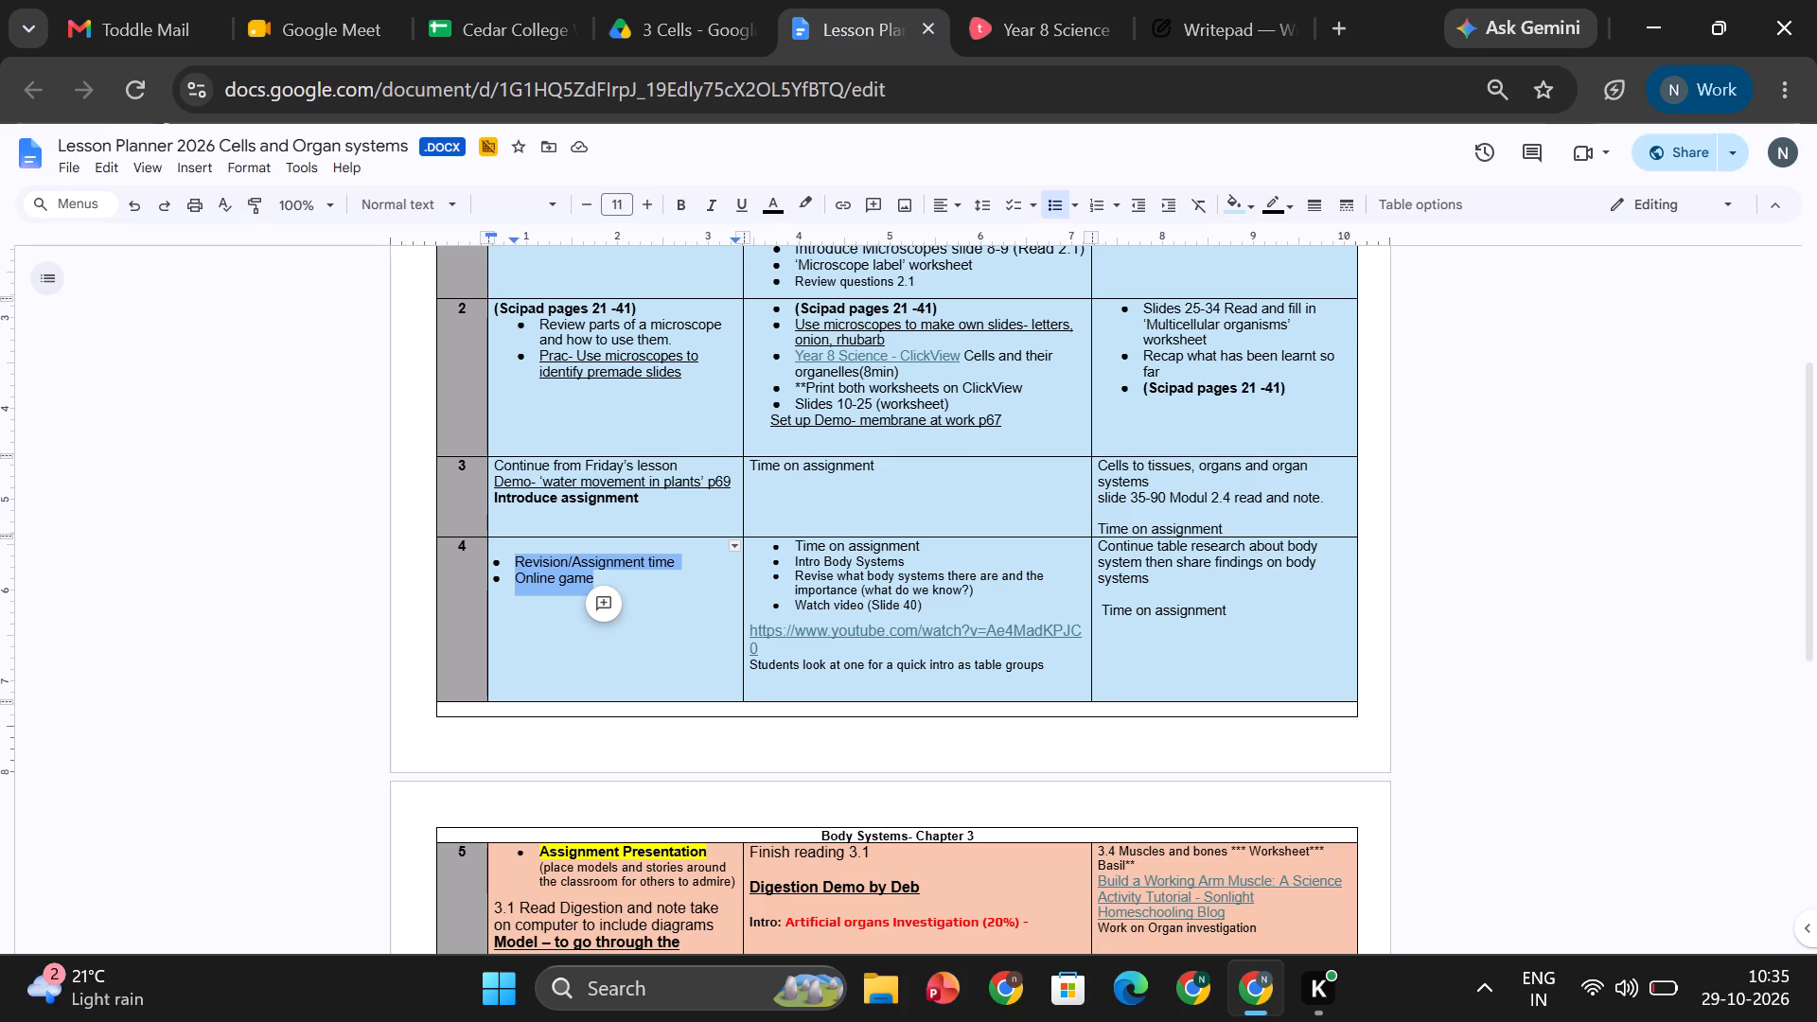
drag(785, 545, 898, 633)
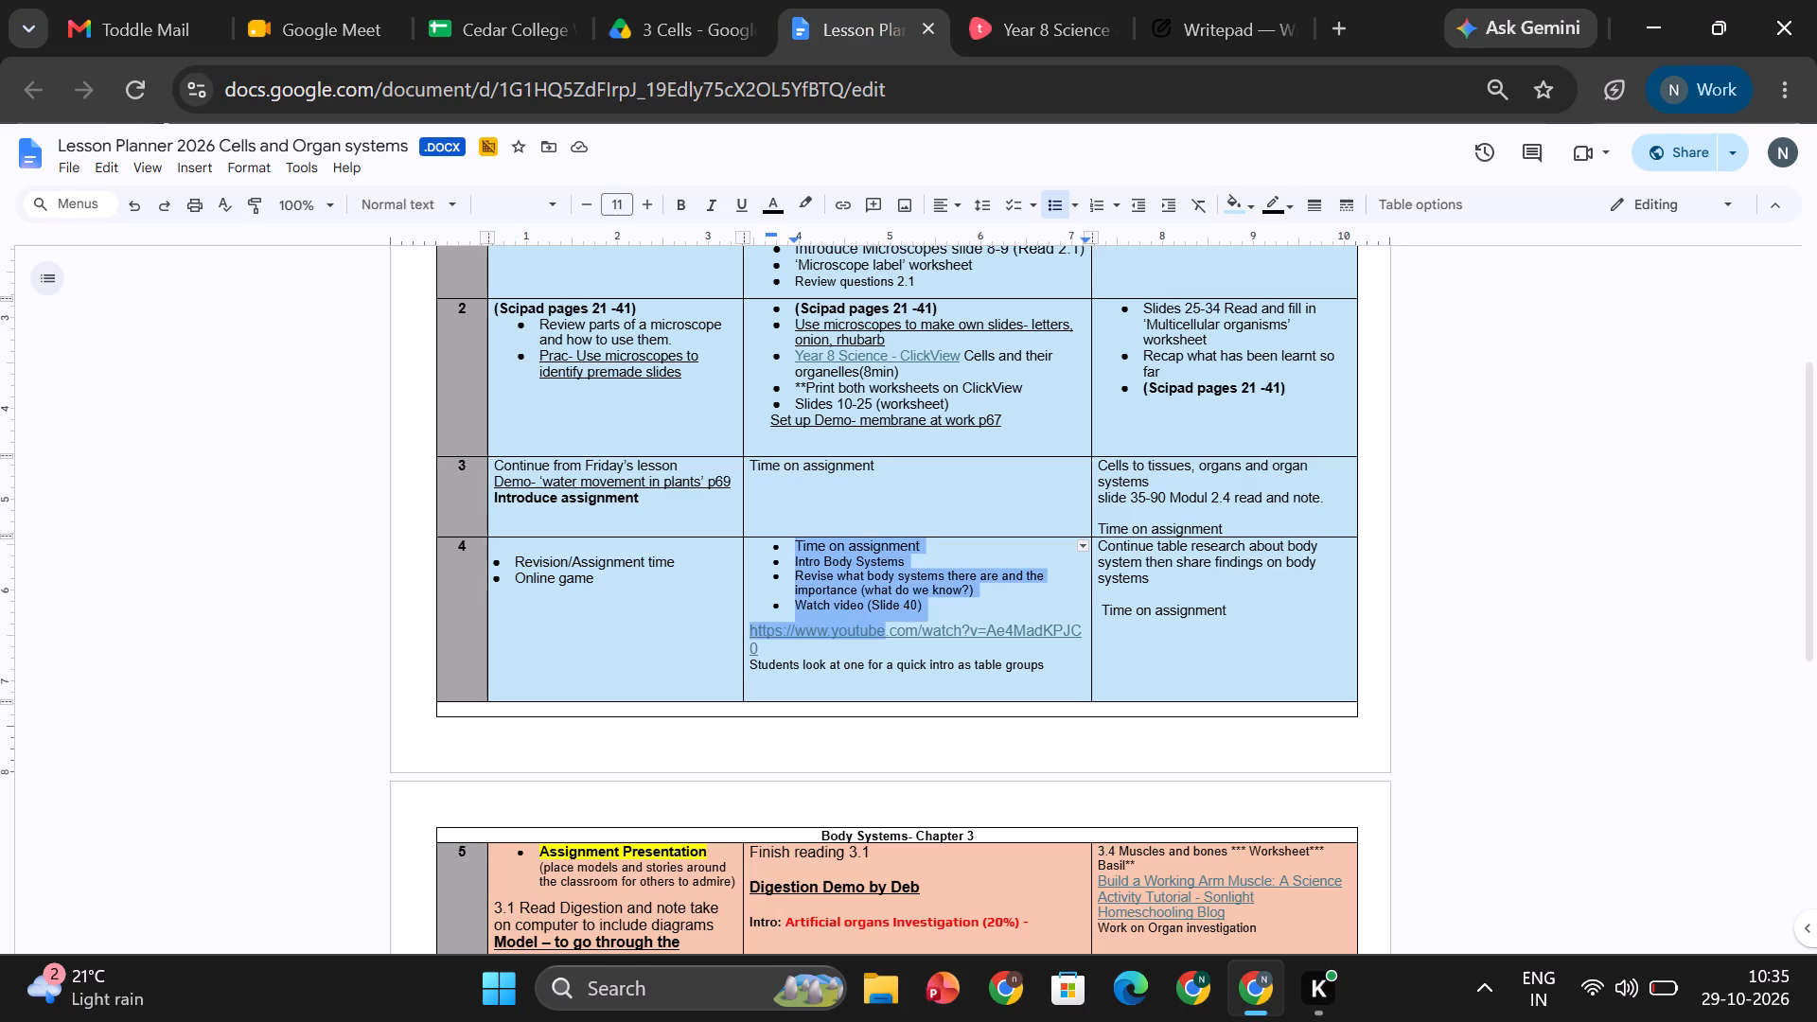
drag(898, 633, 1055, 672)
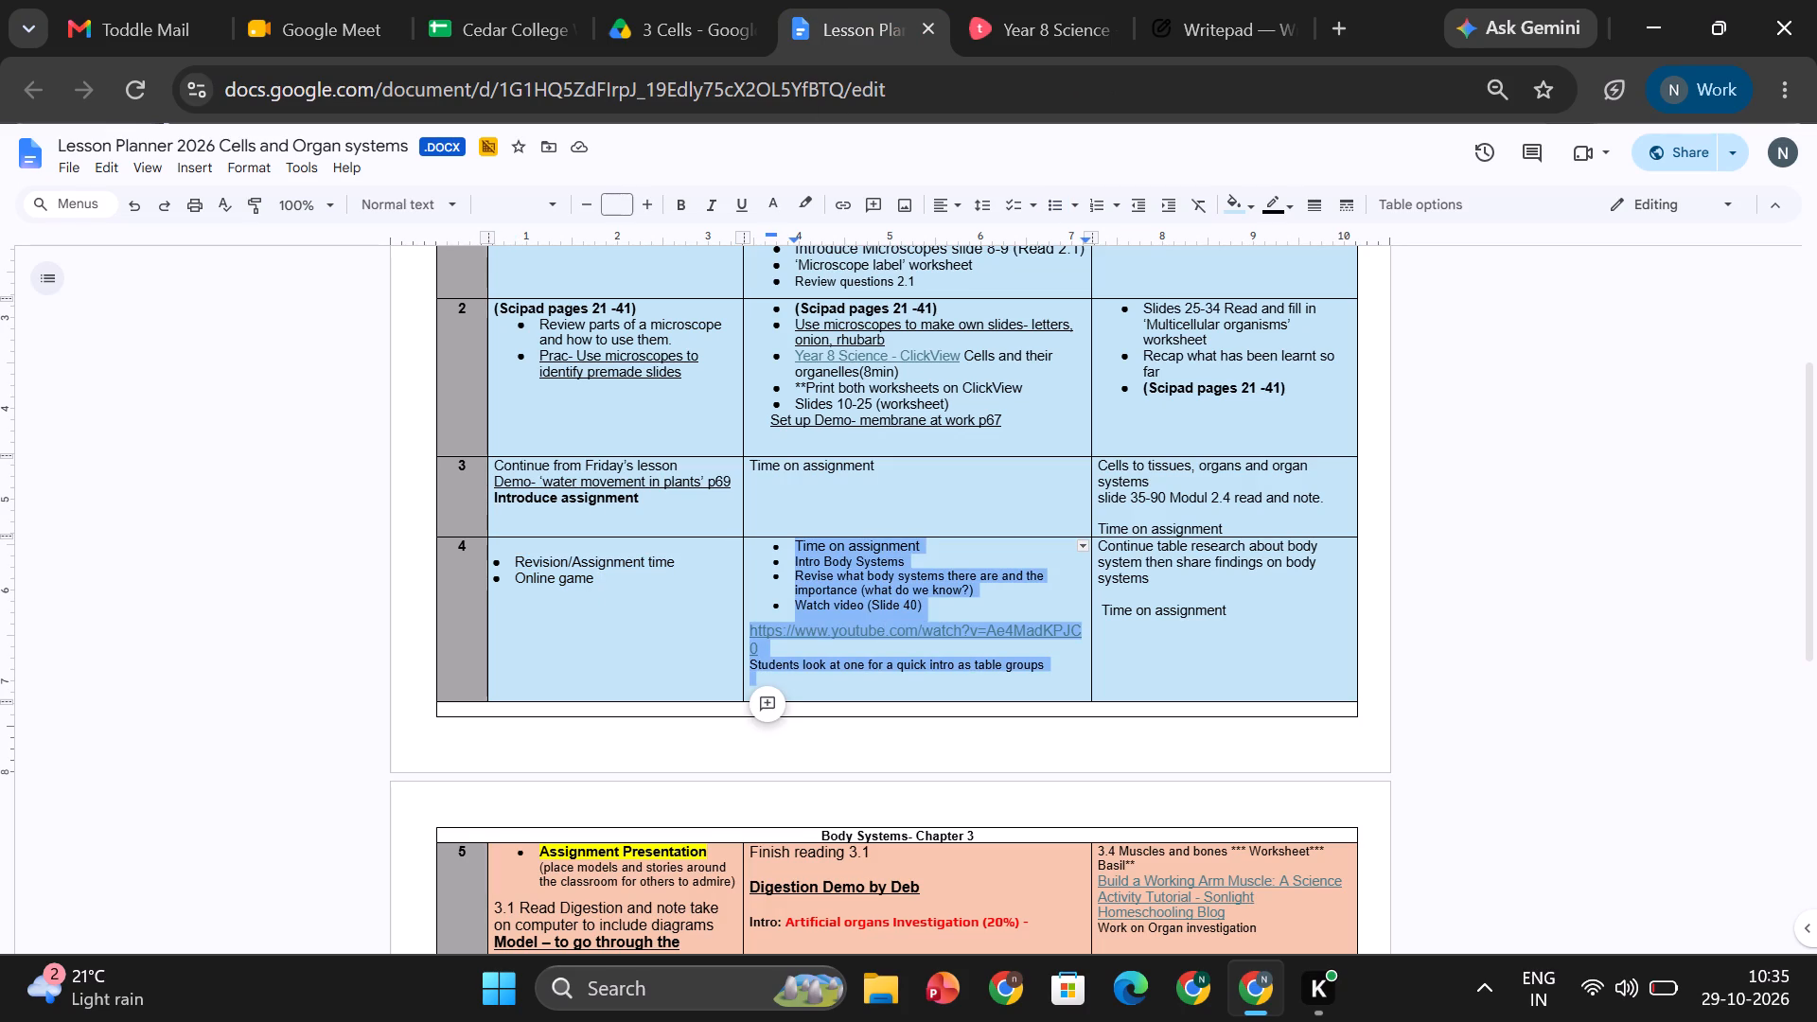
key(ctrl+c)
click(1008, 7)
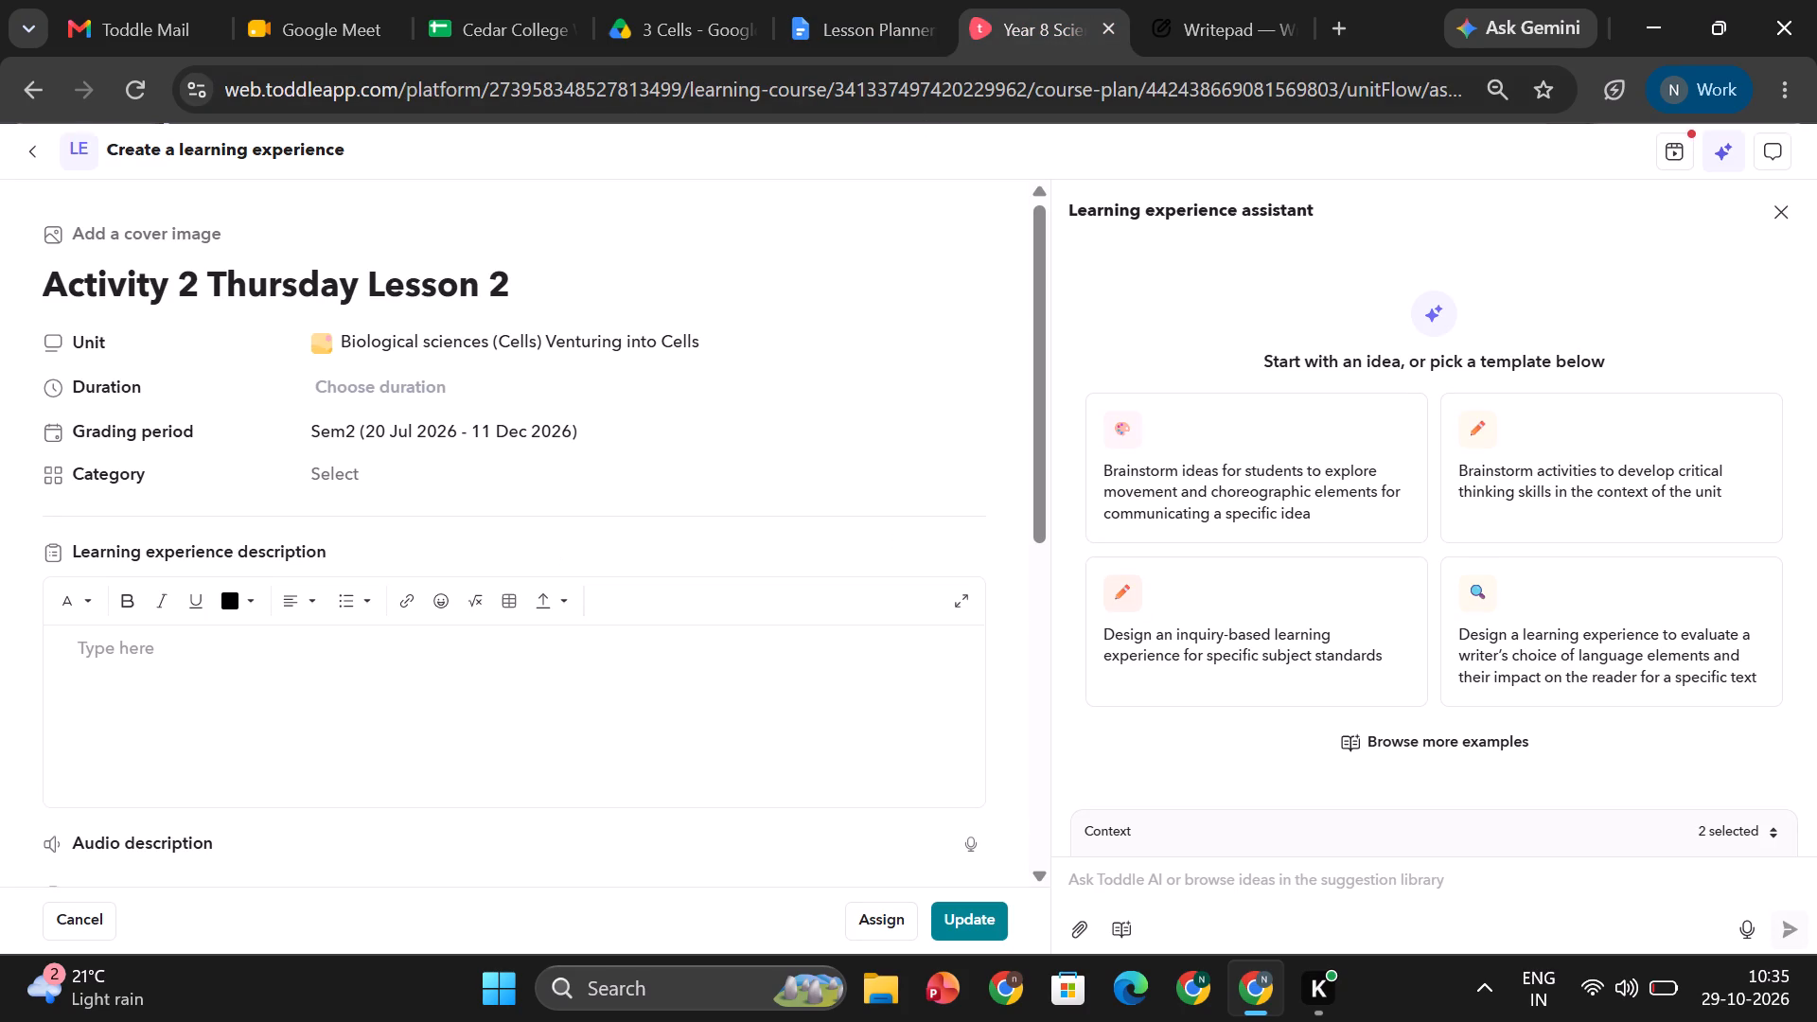
click(148, 671)
key(ctrl+v)
Remove the blank lines around the pasted Week 4 Thursday content in the description and update the activity.
key(BackSpace)
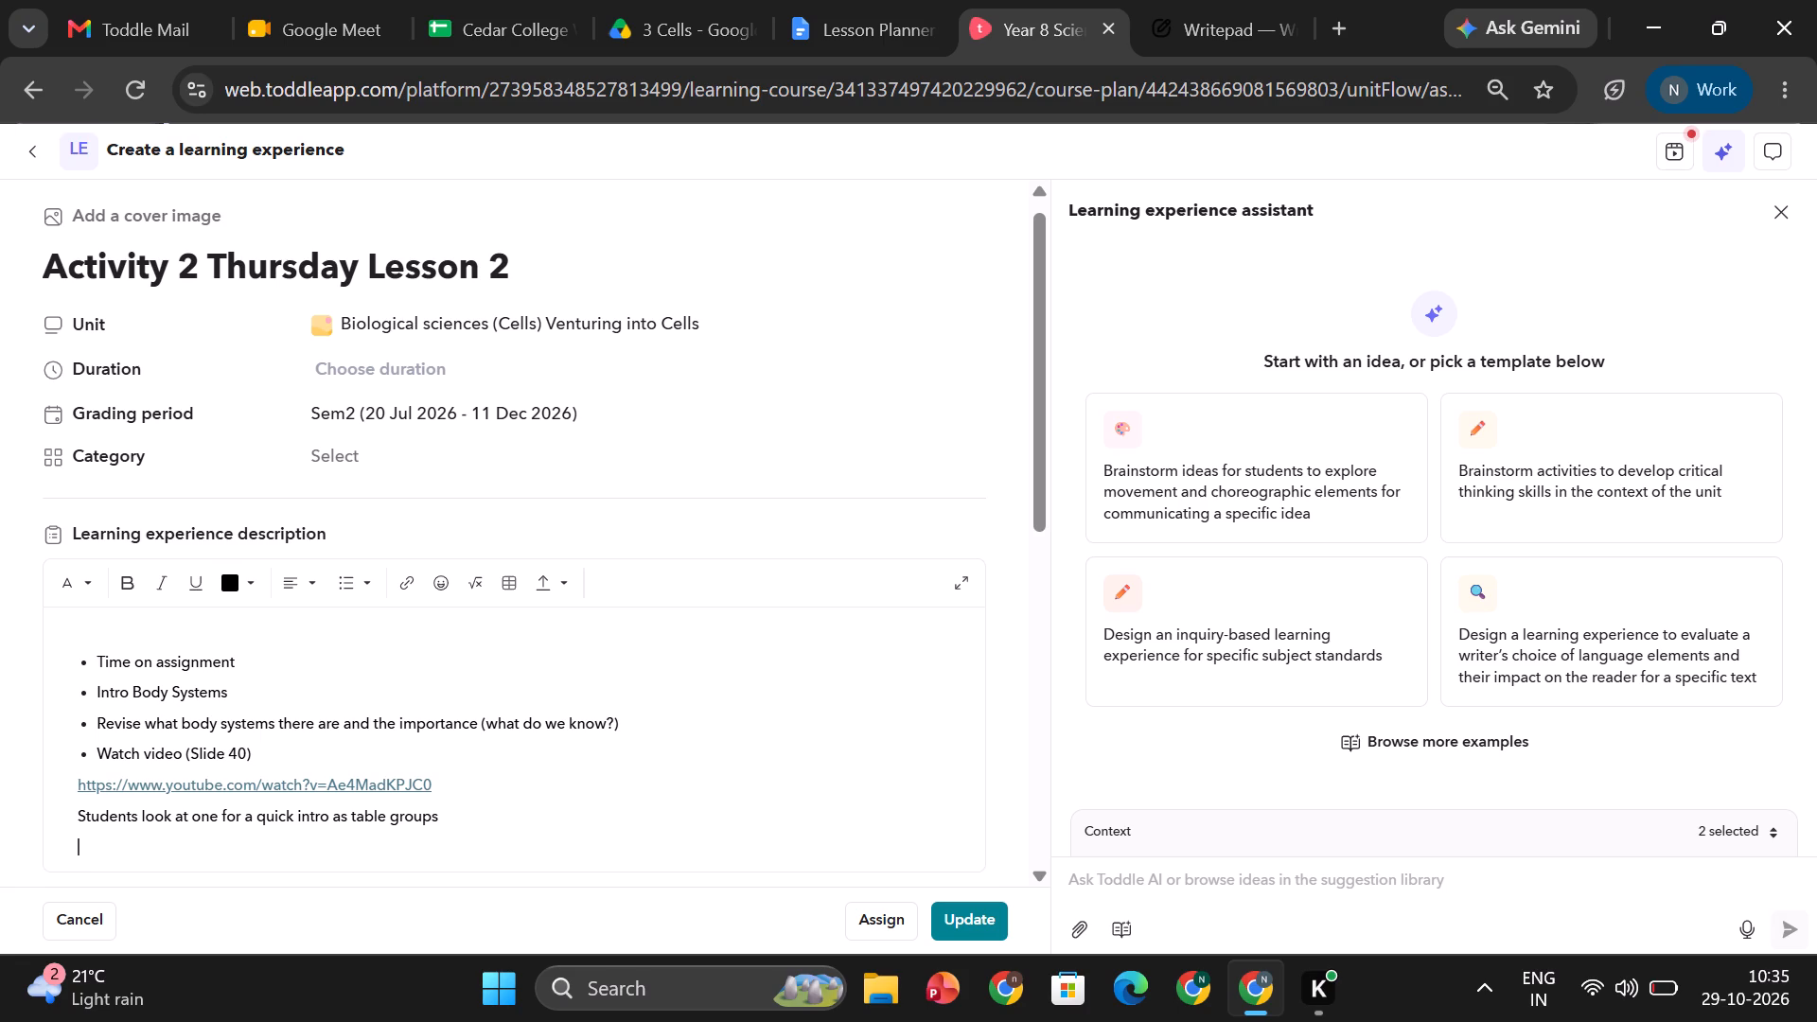
key(BackSpace)
key(Up)
key(Up)
key(Up)
key(Up)
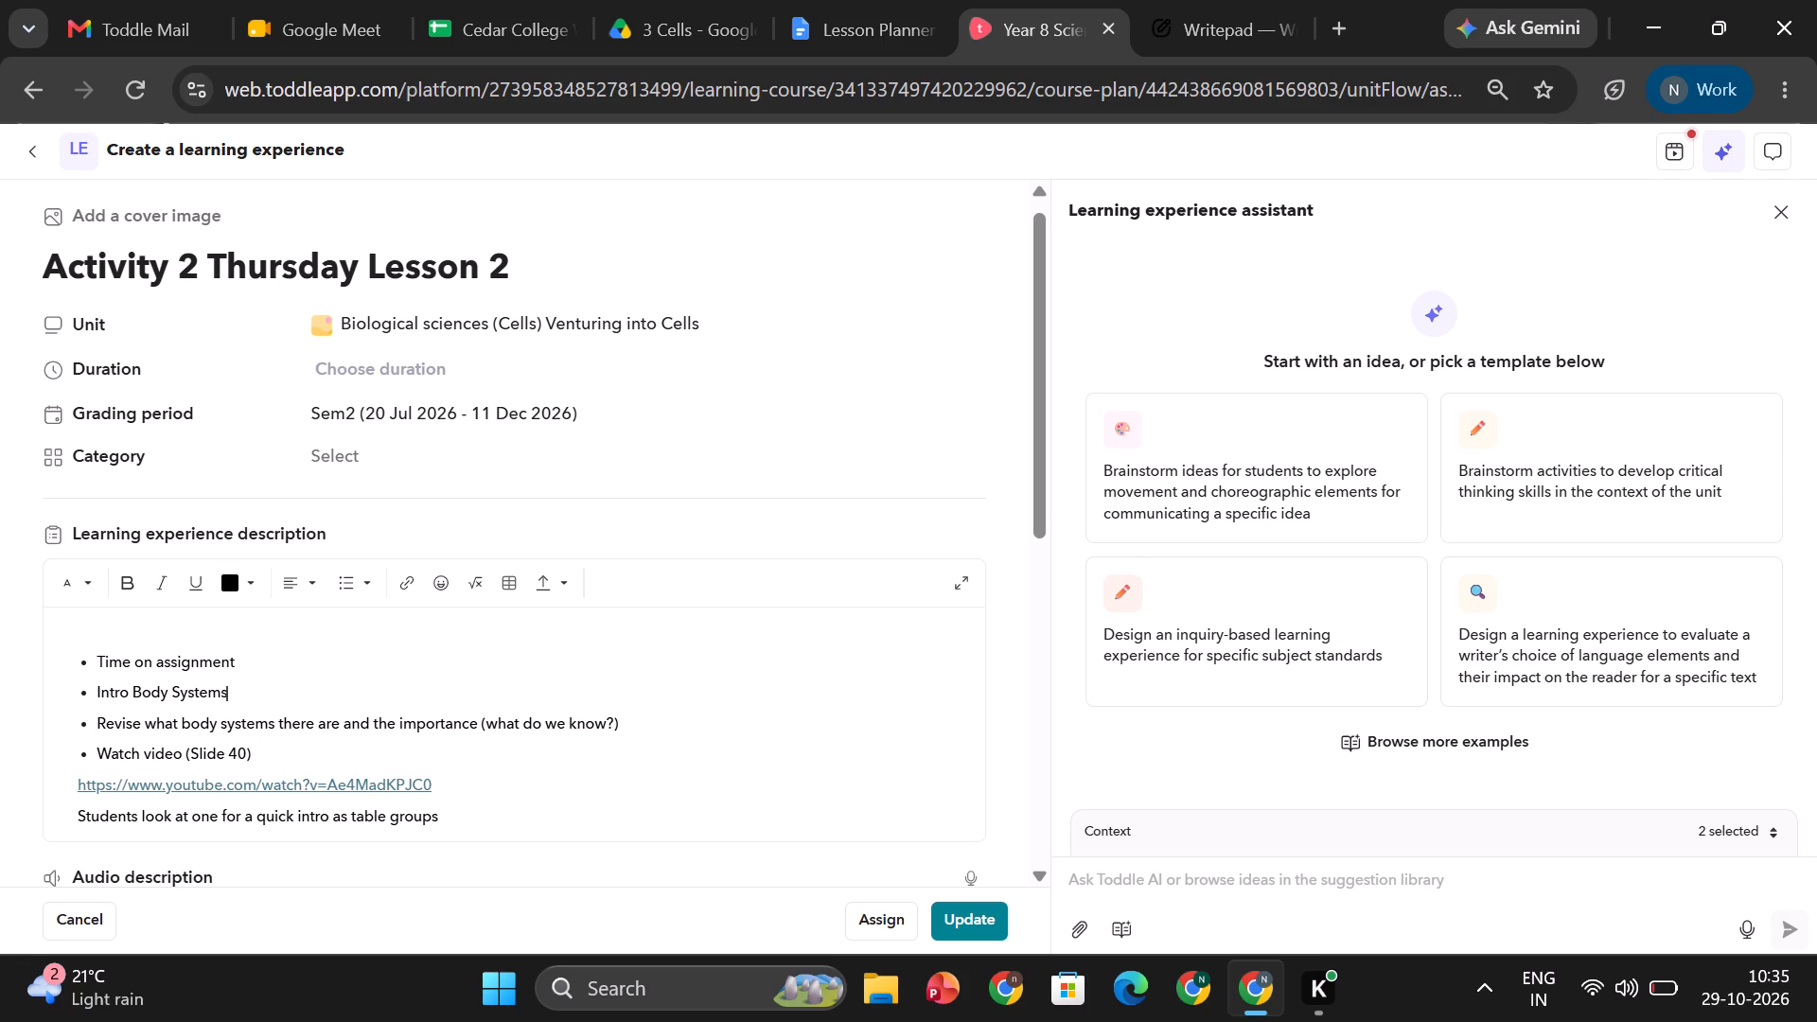
key(Up)
key(Up)
key(BackSpace)
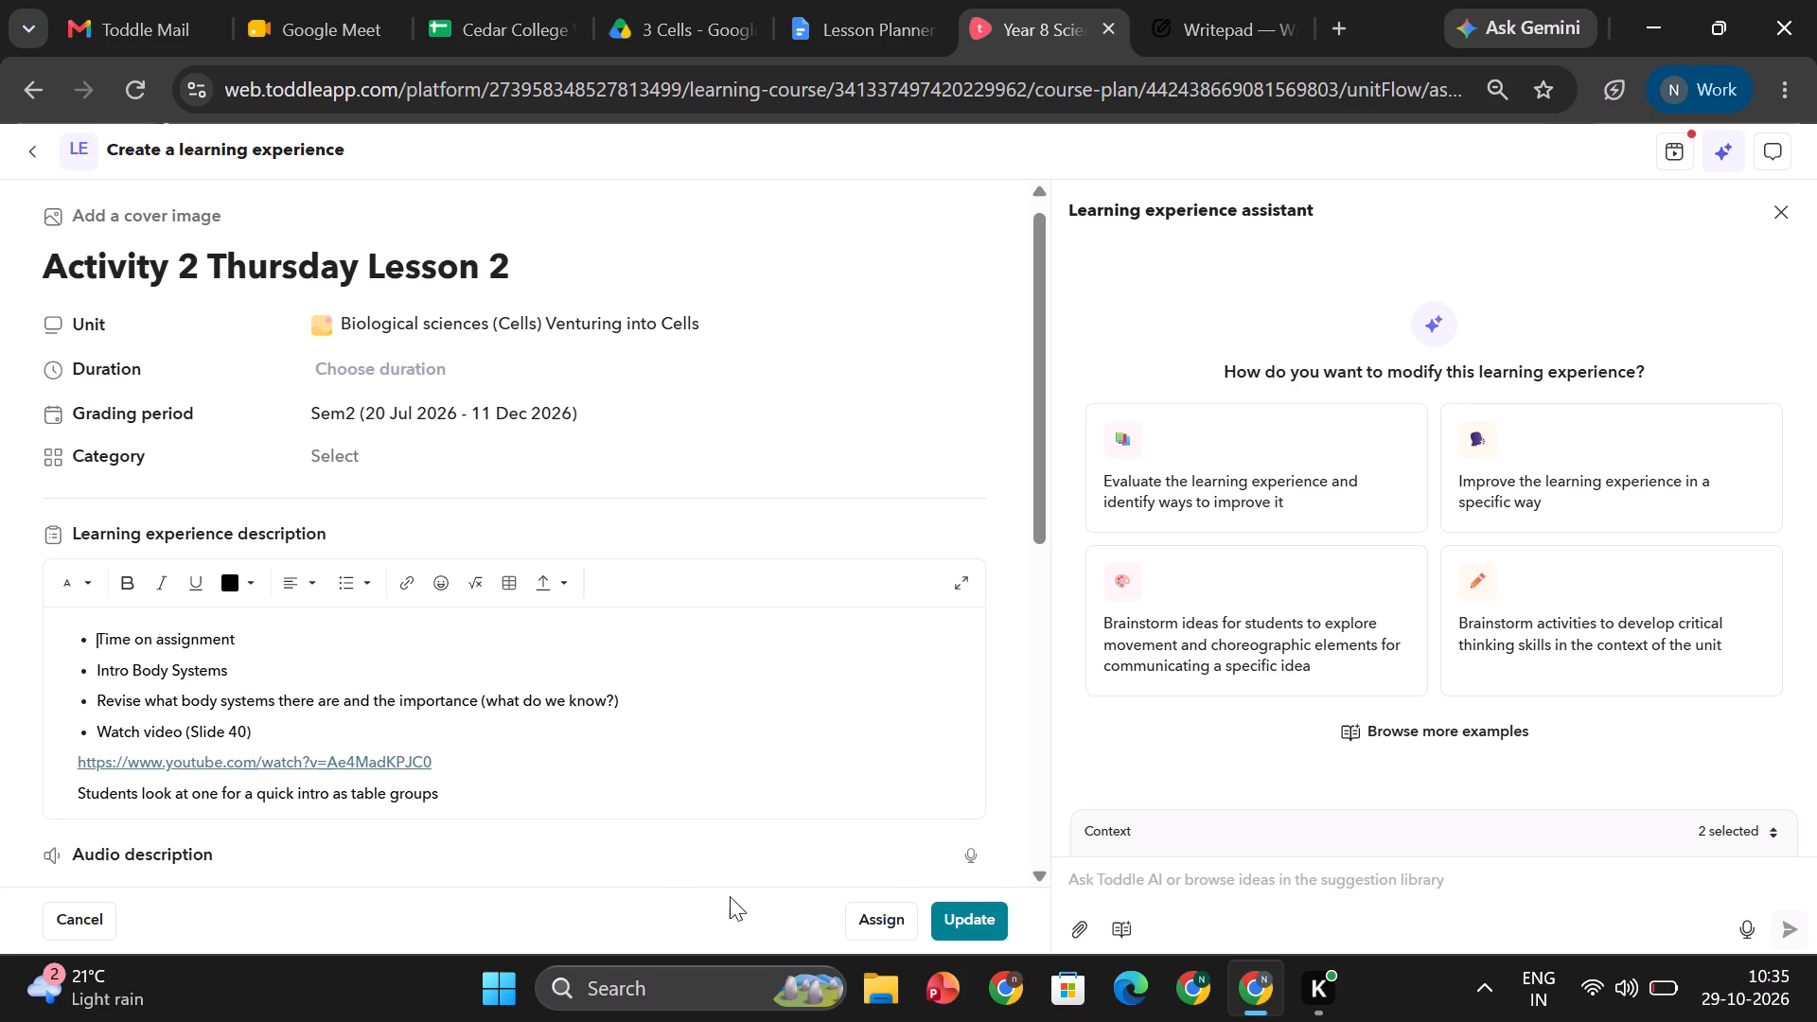
click(953, 909)
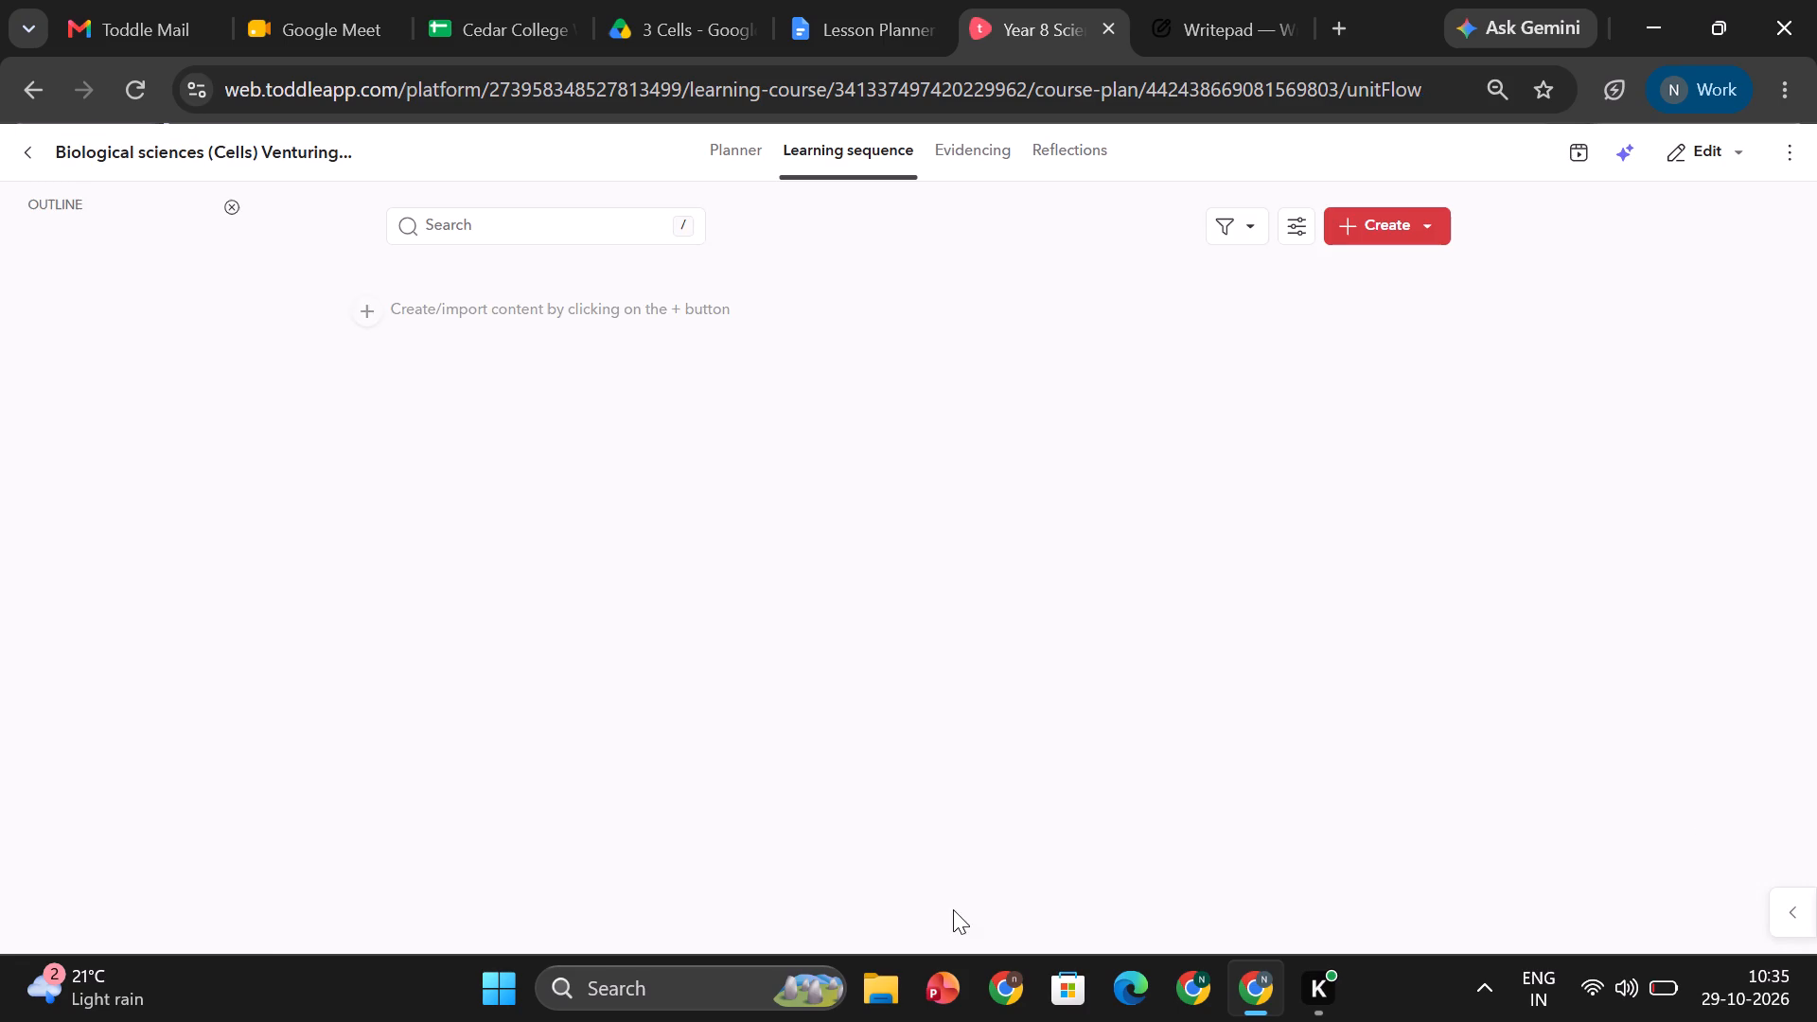
Copy the planner's Week 4 Friday content, "Continue table research..." through "Time on assignment", into the description of Week 4's "Activity 3 Friday Lessons 1+2".
click(626, 709)
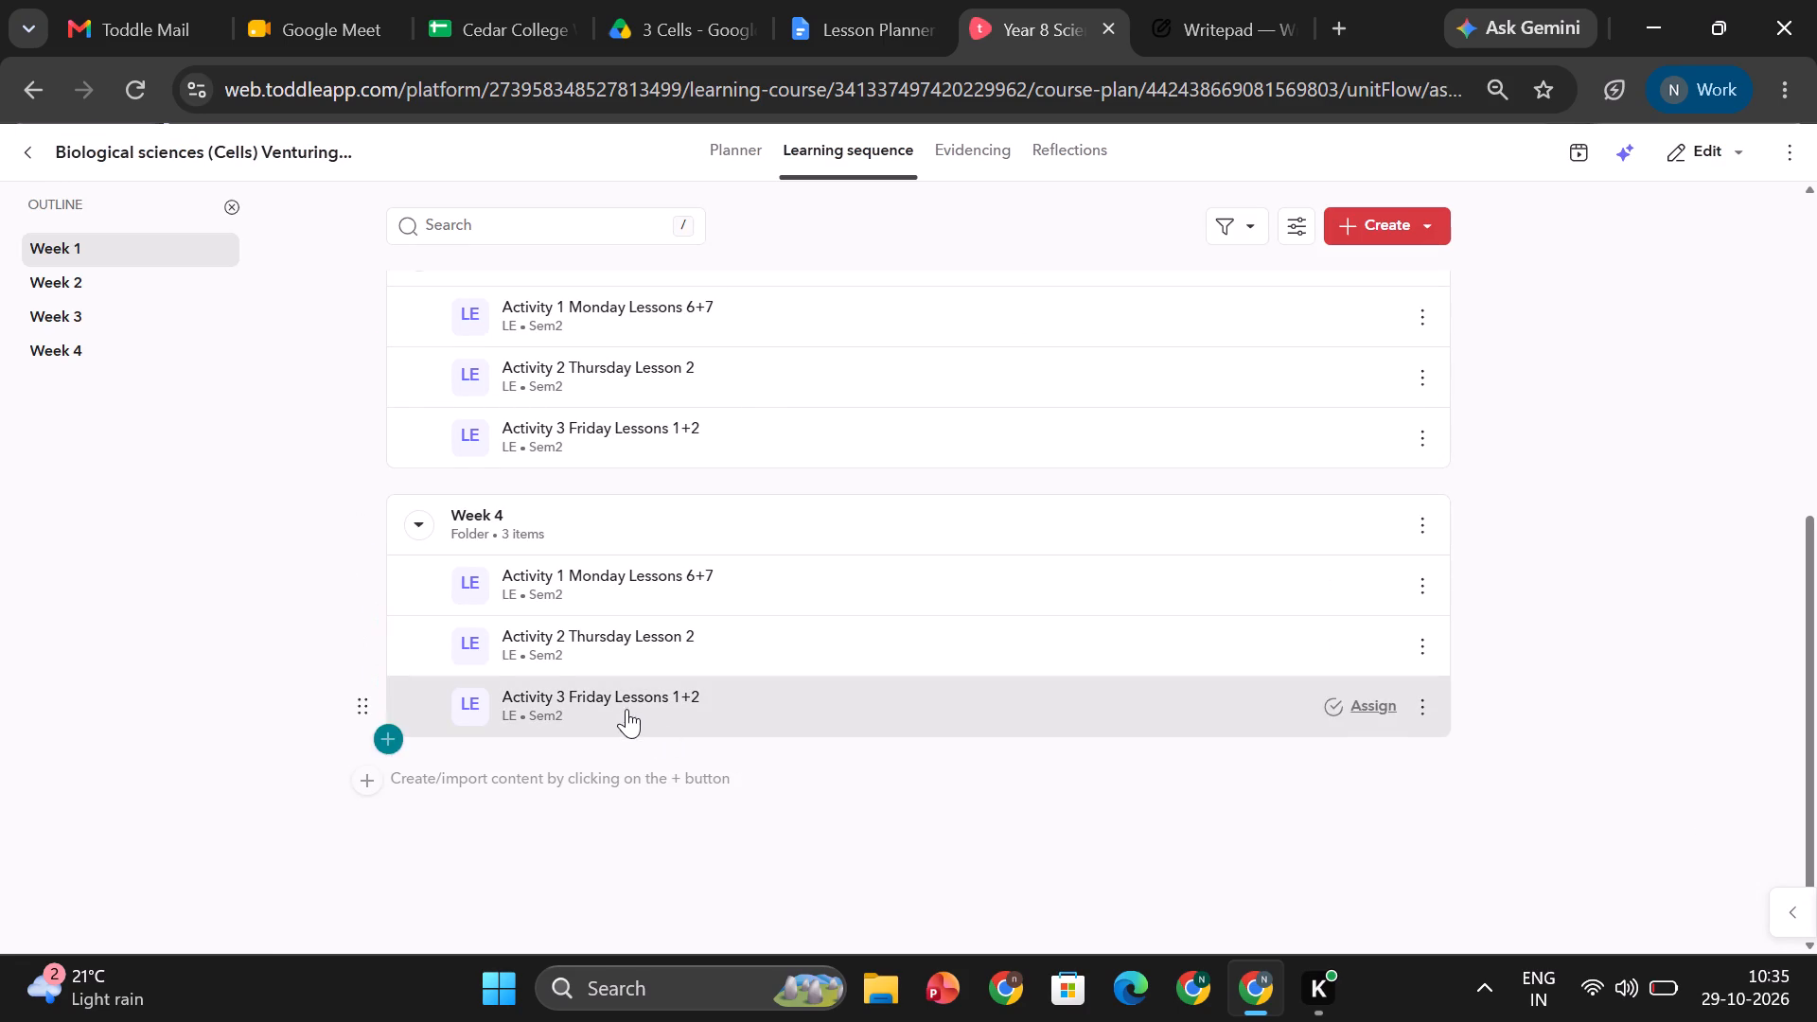
click(836, 2)
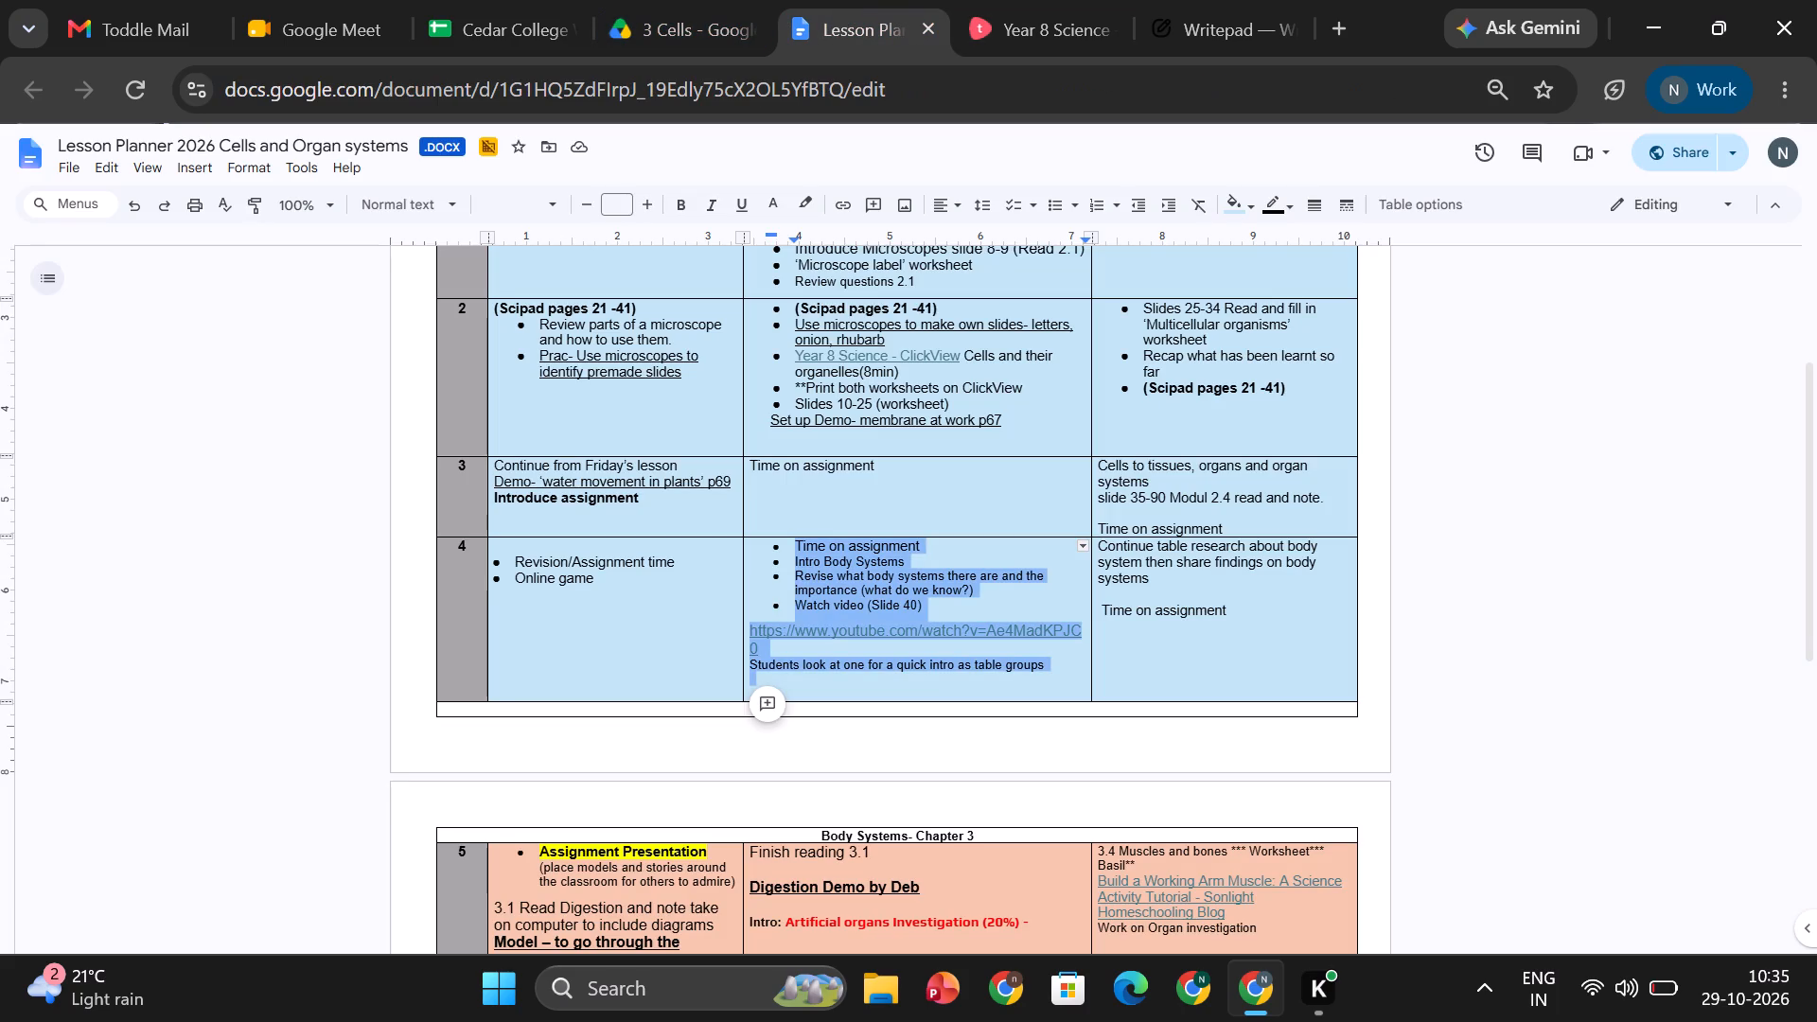
drag(1246, 618, 1098, 553)
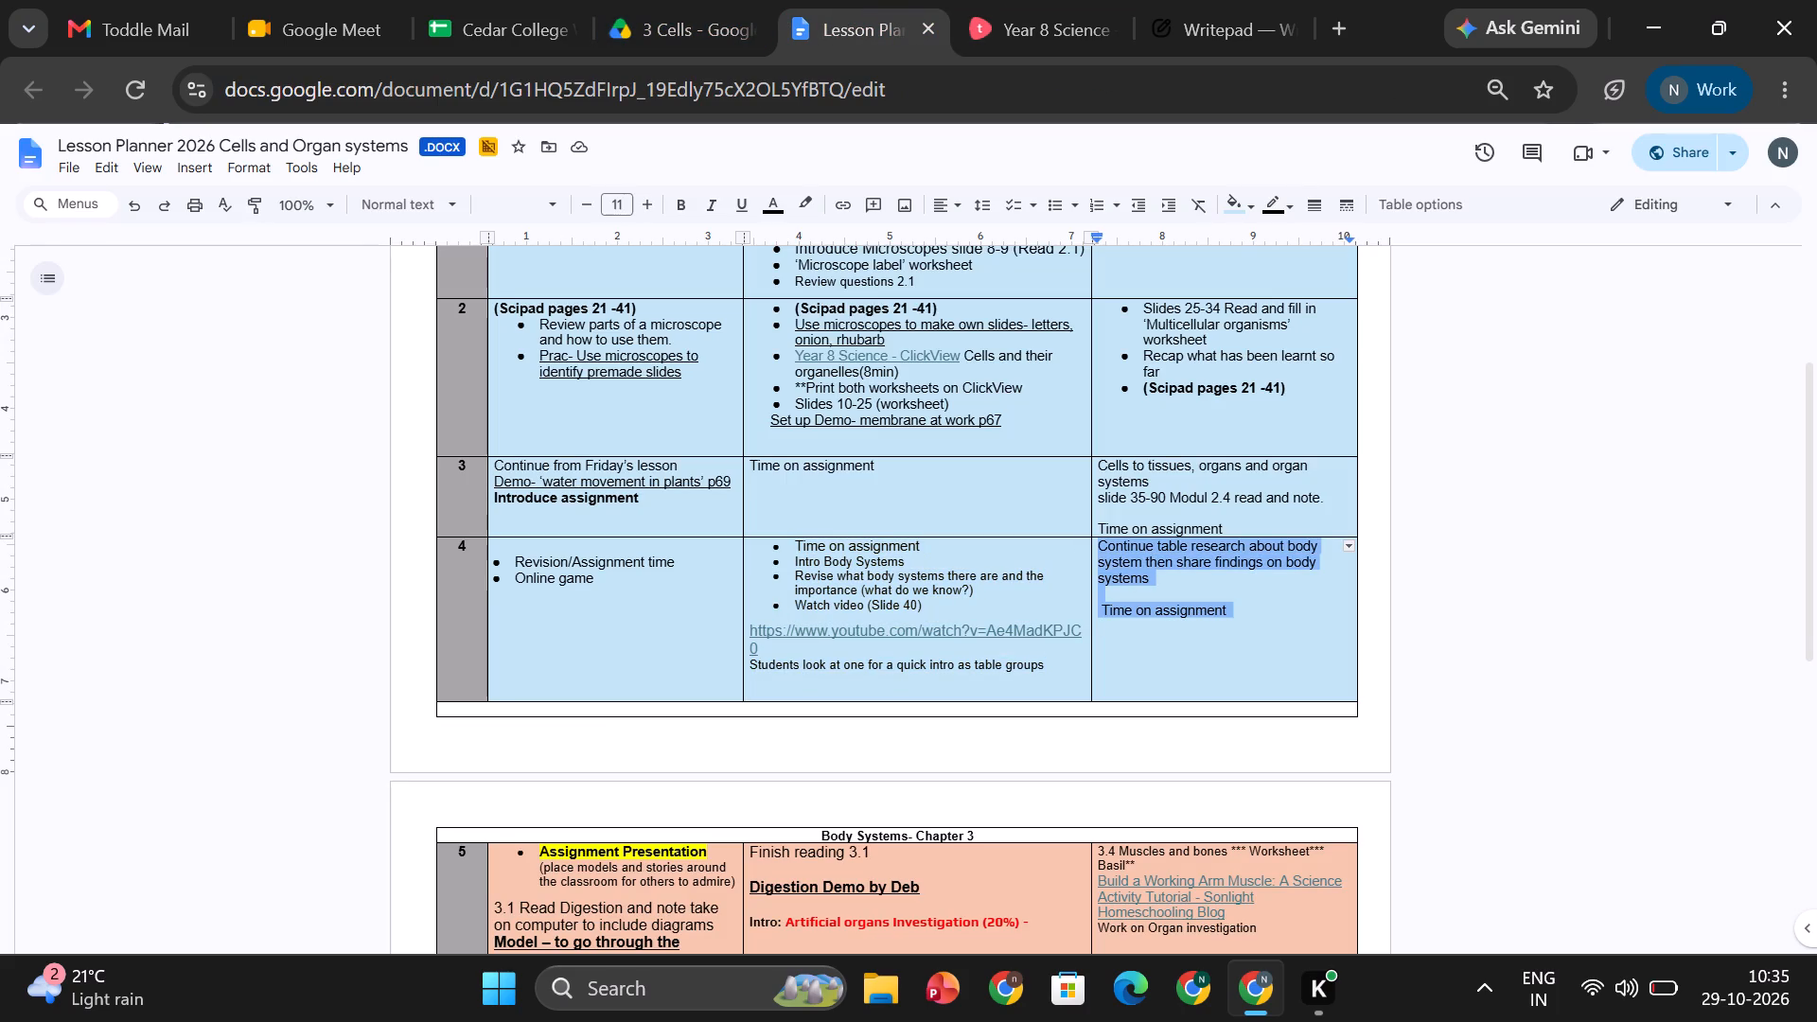
key(ctrl+c)
click(984, 20)
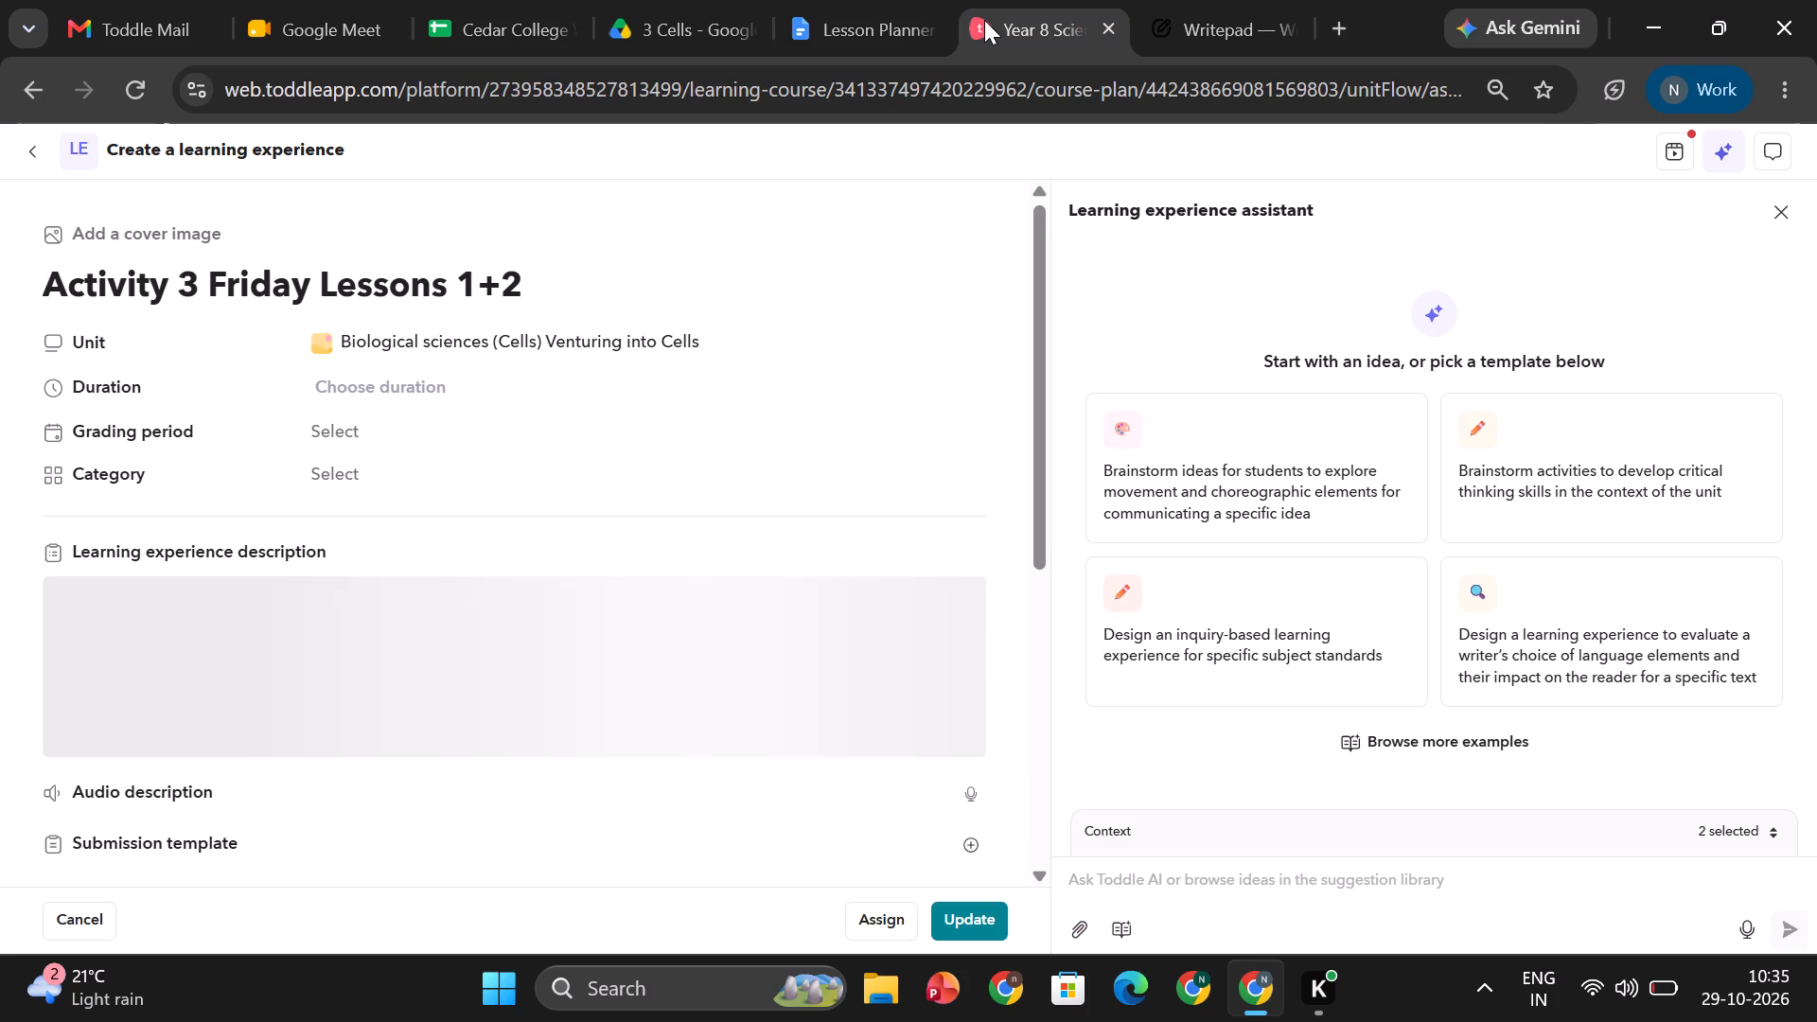
click(252, 675)
key(ctrl+v)
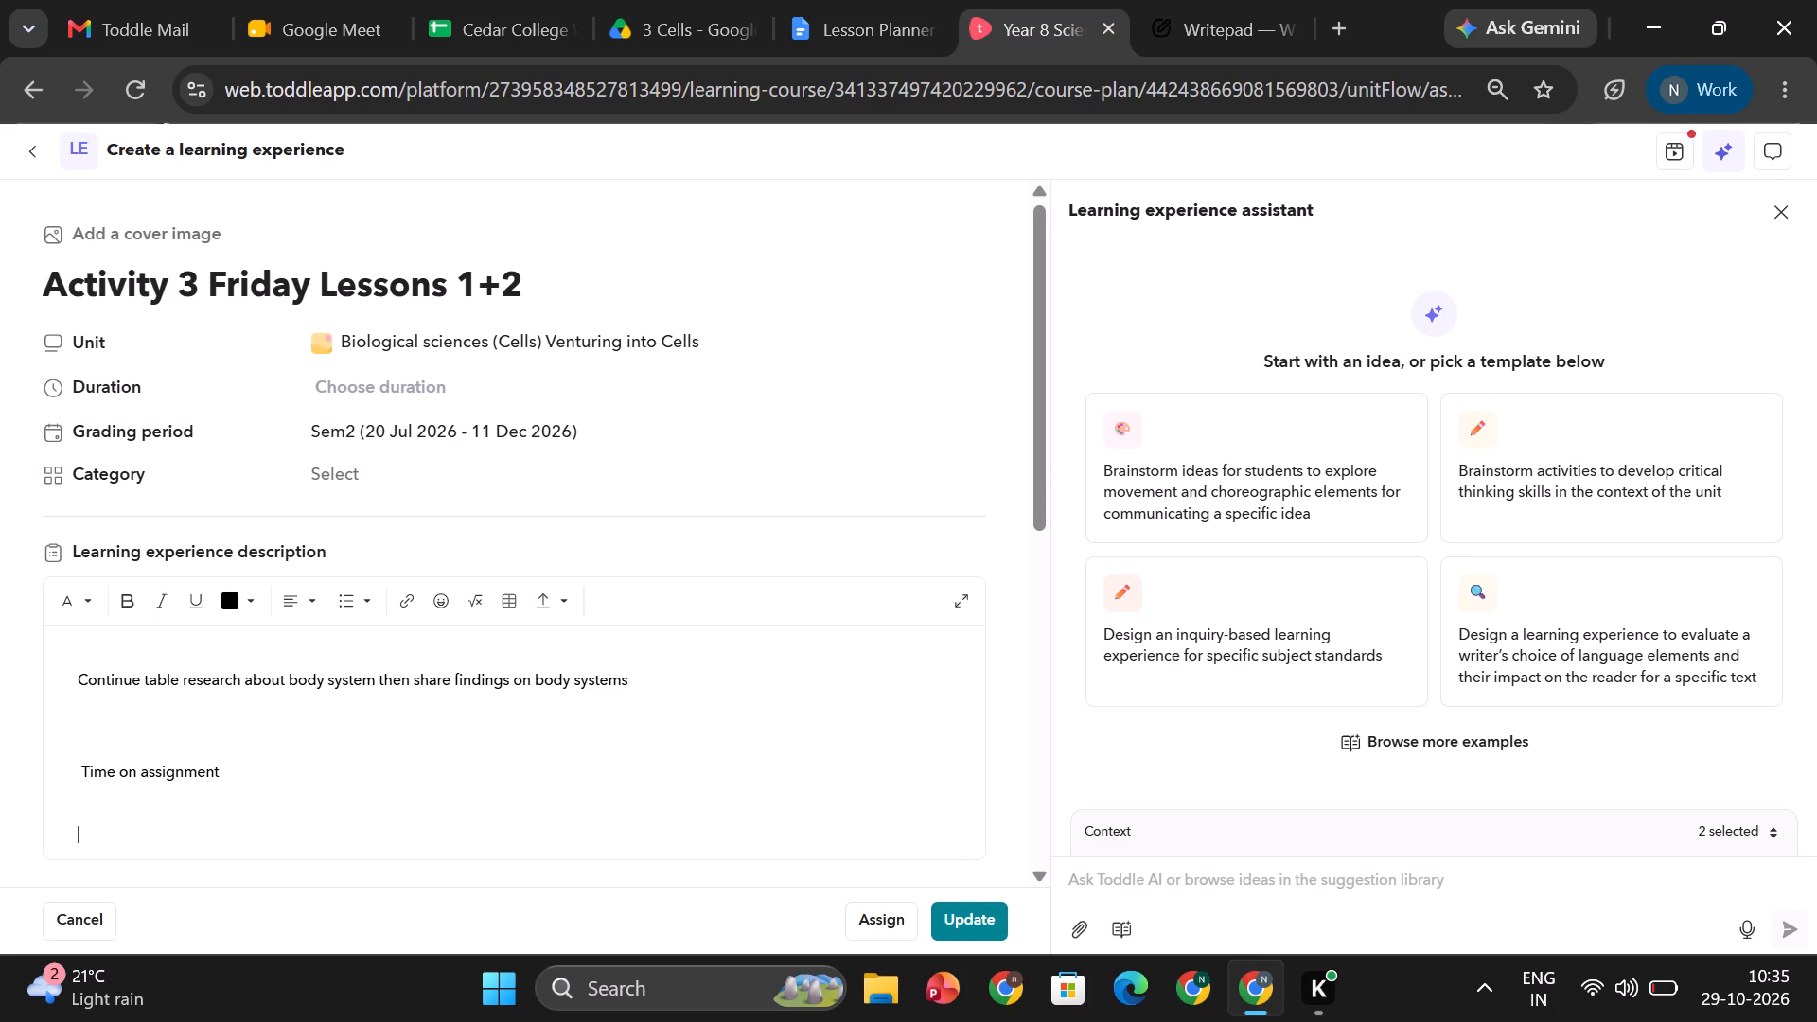
Remove the blank lines around the pasted Week 4 Friday content in the description and update the activity.
key(BackSpace)
key(BackSpace)
key(Up)
key(BackSpace)
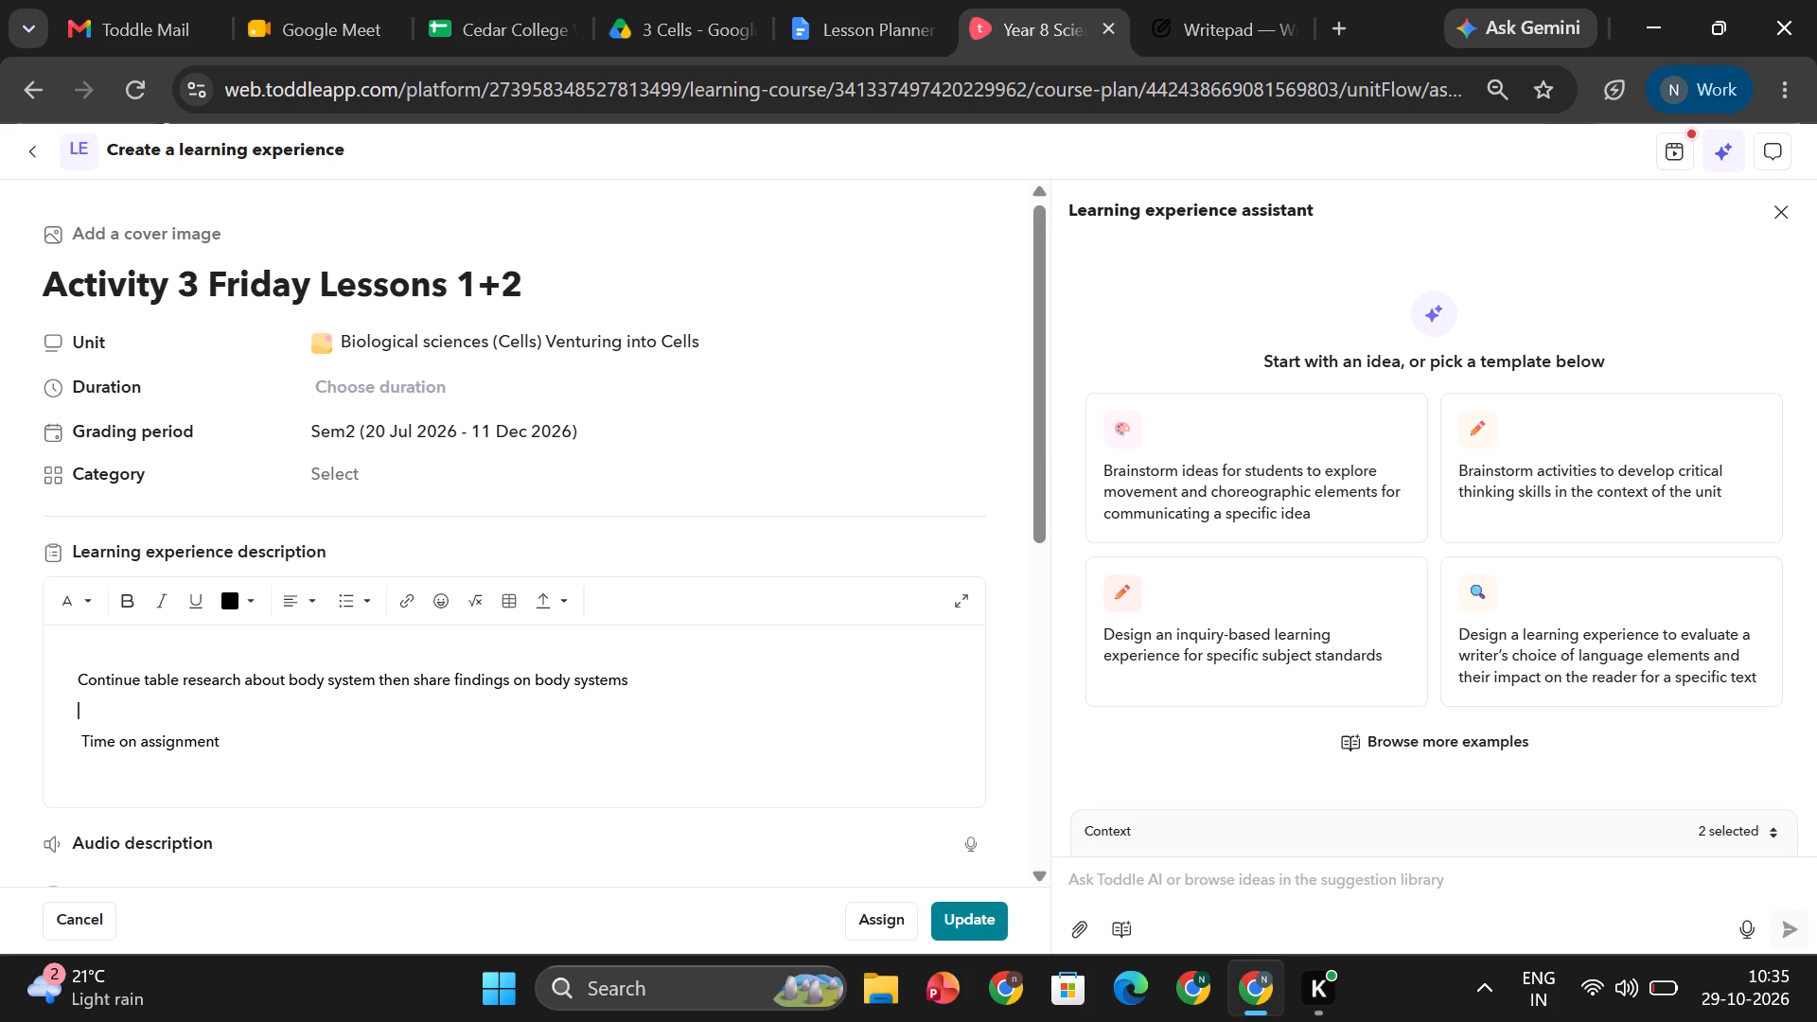
key(BackSpace)
key(Up)
key(BackSpace)
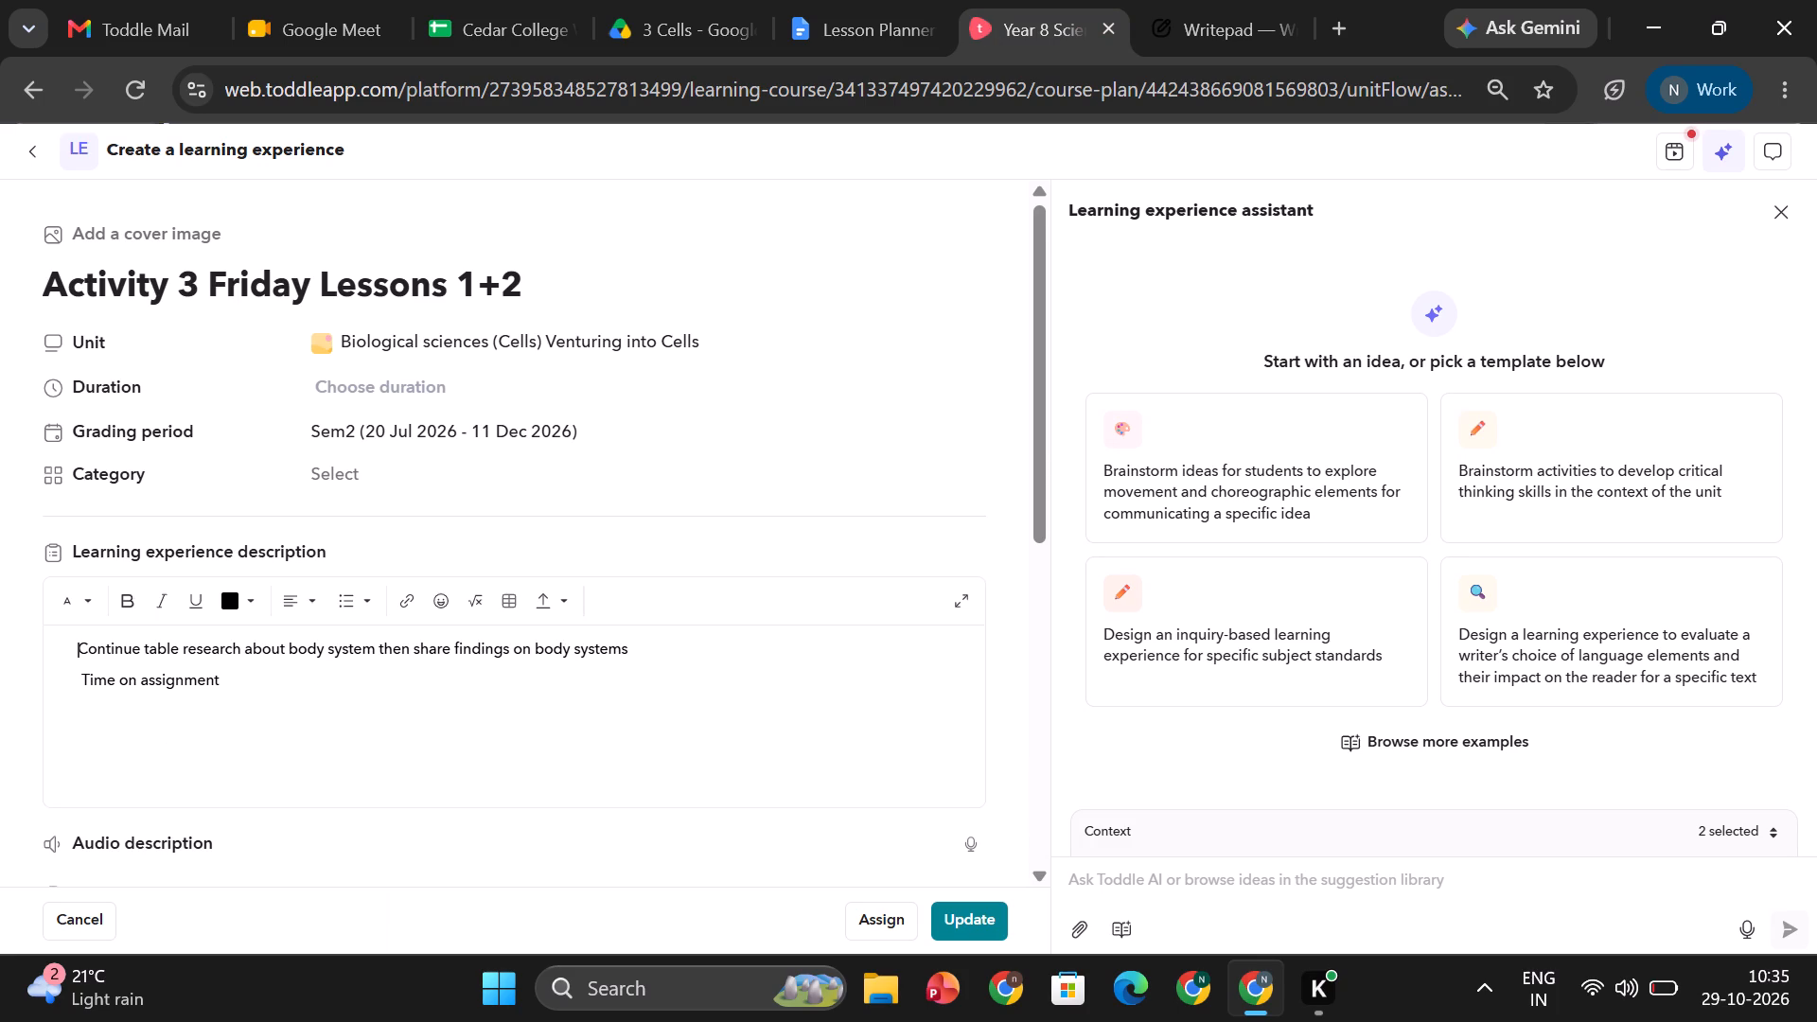
scroll(252, 675, right, 1)
click(979, 913)
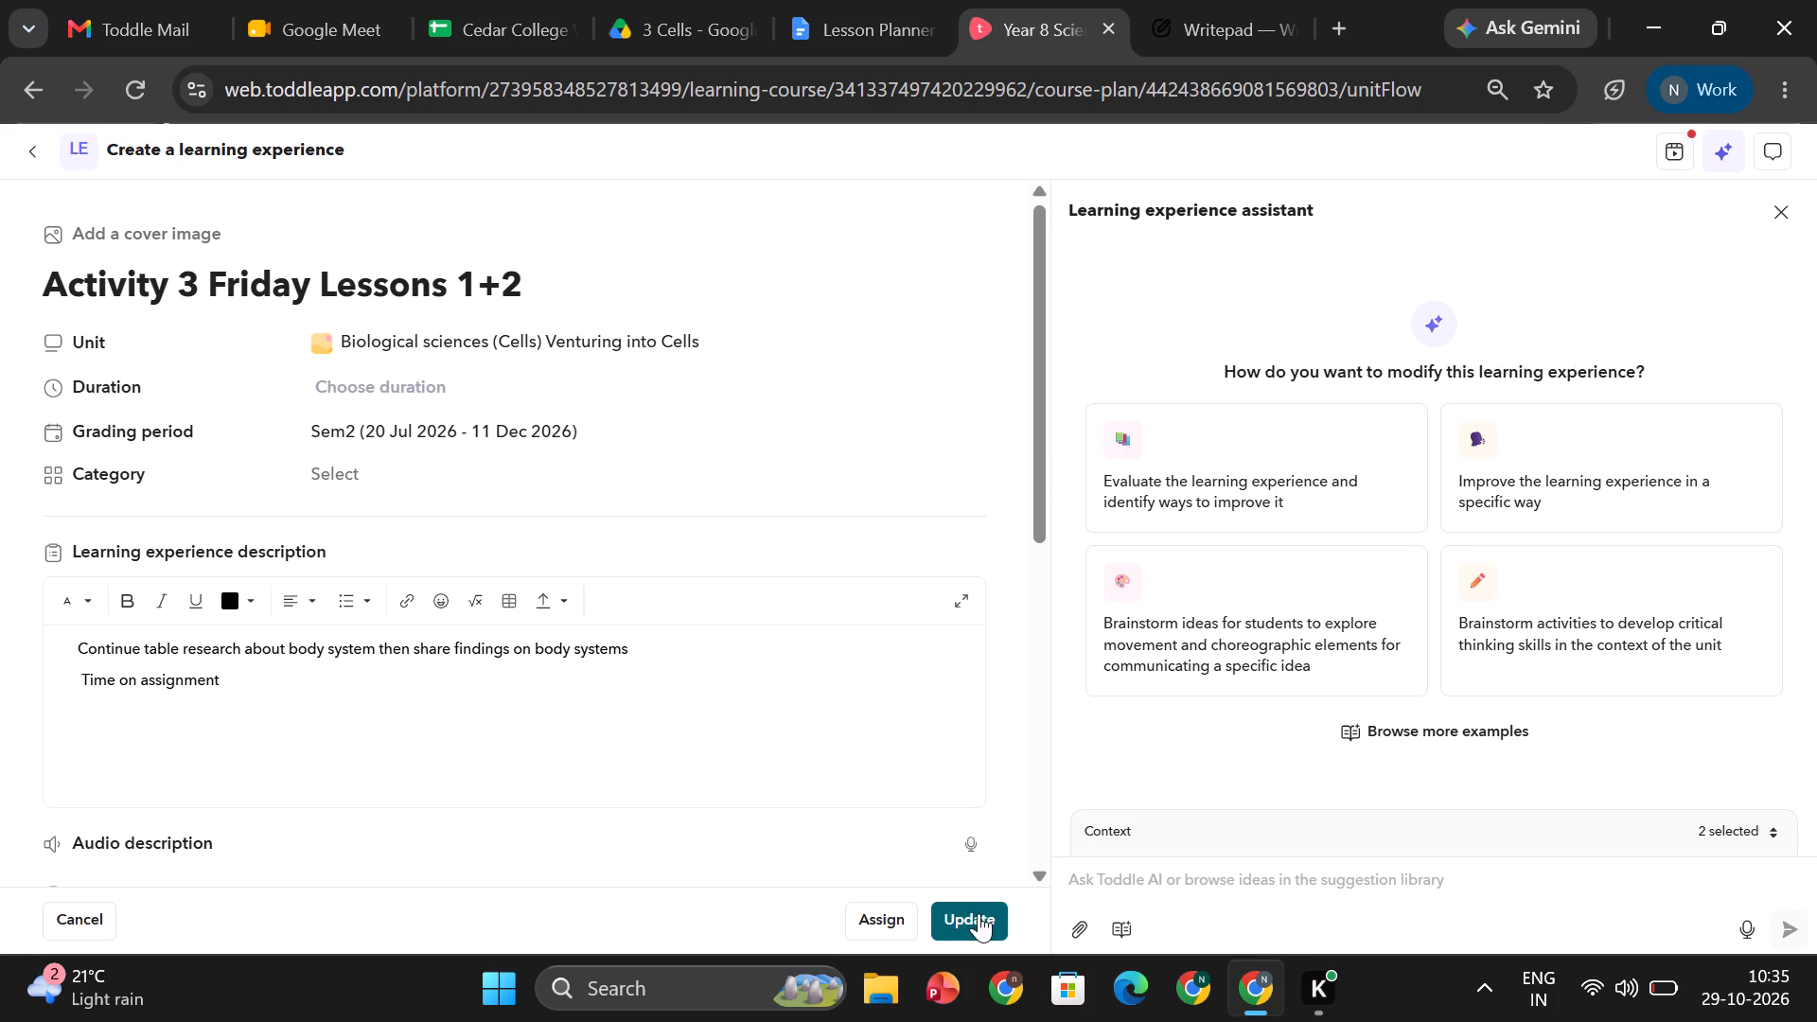
Check the lesson planner's rows after Week 4, and return to the Year 8 course plan in card view.
click(868, 7)
scroll(914, 501, down, 1)
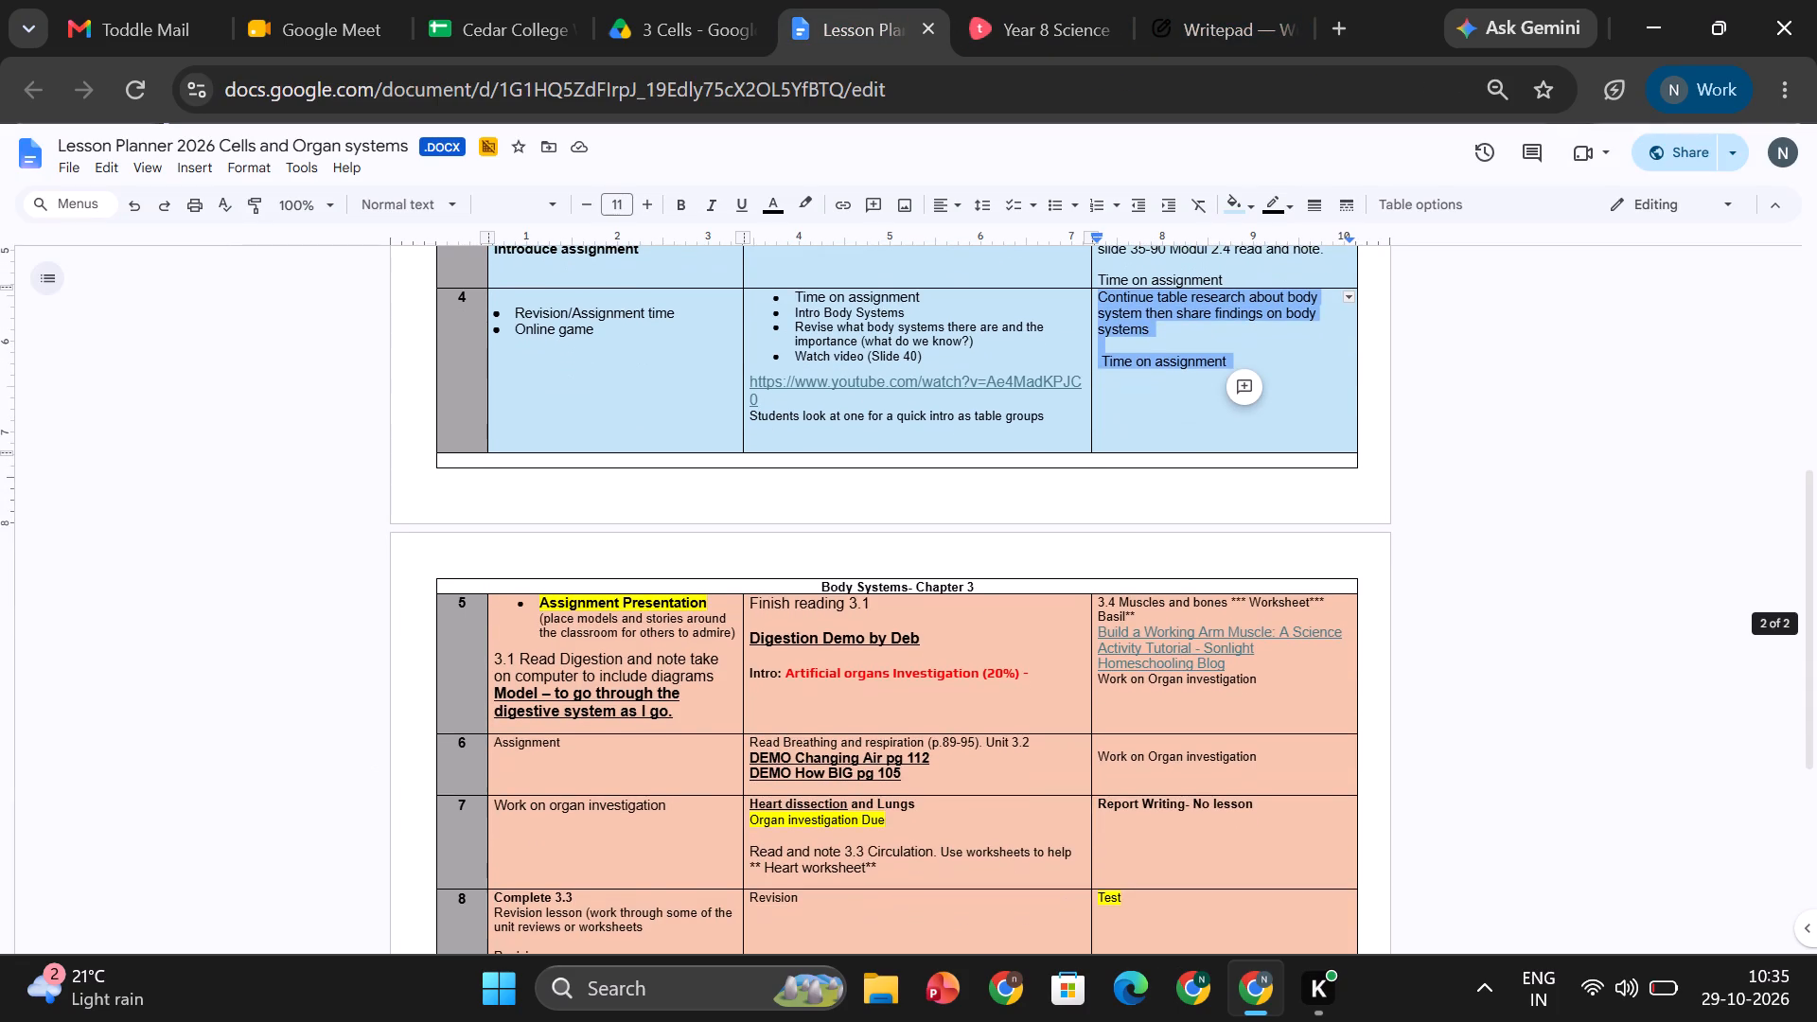
click(1056, 3)
scroll(892, 658, up, 3)
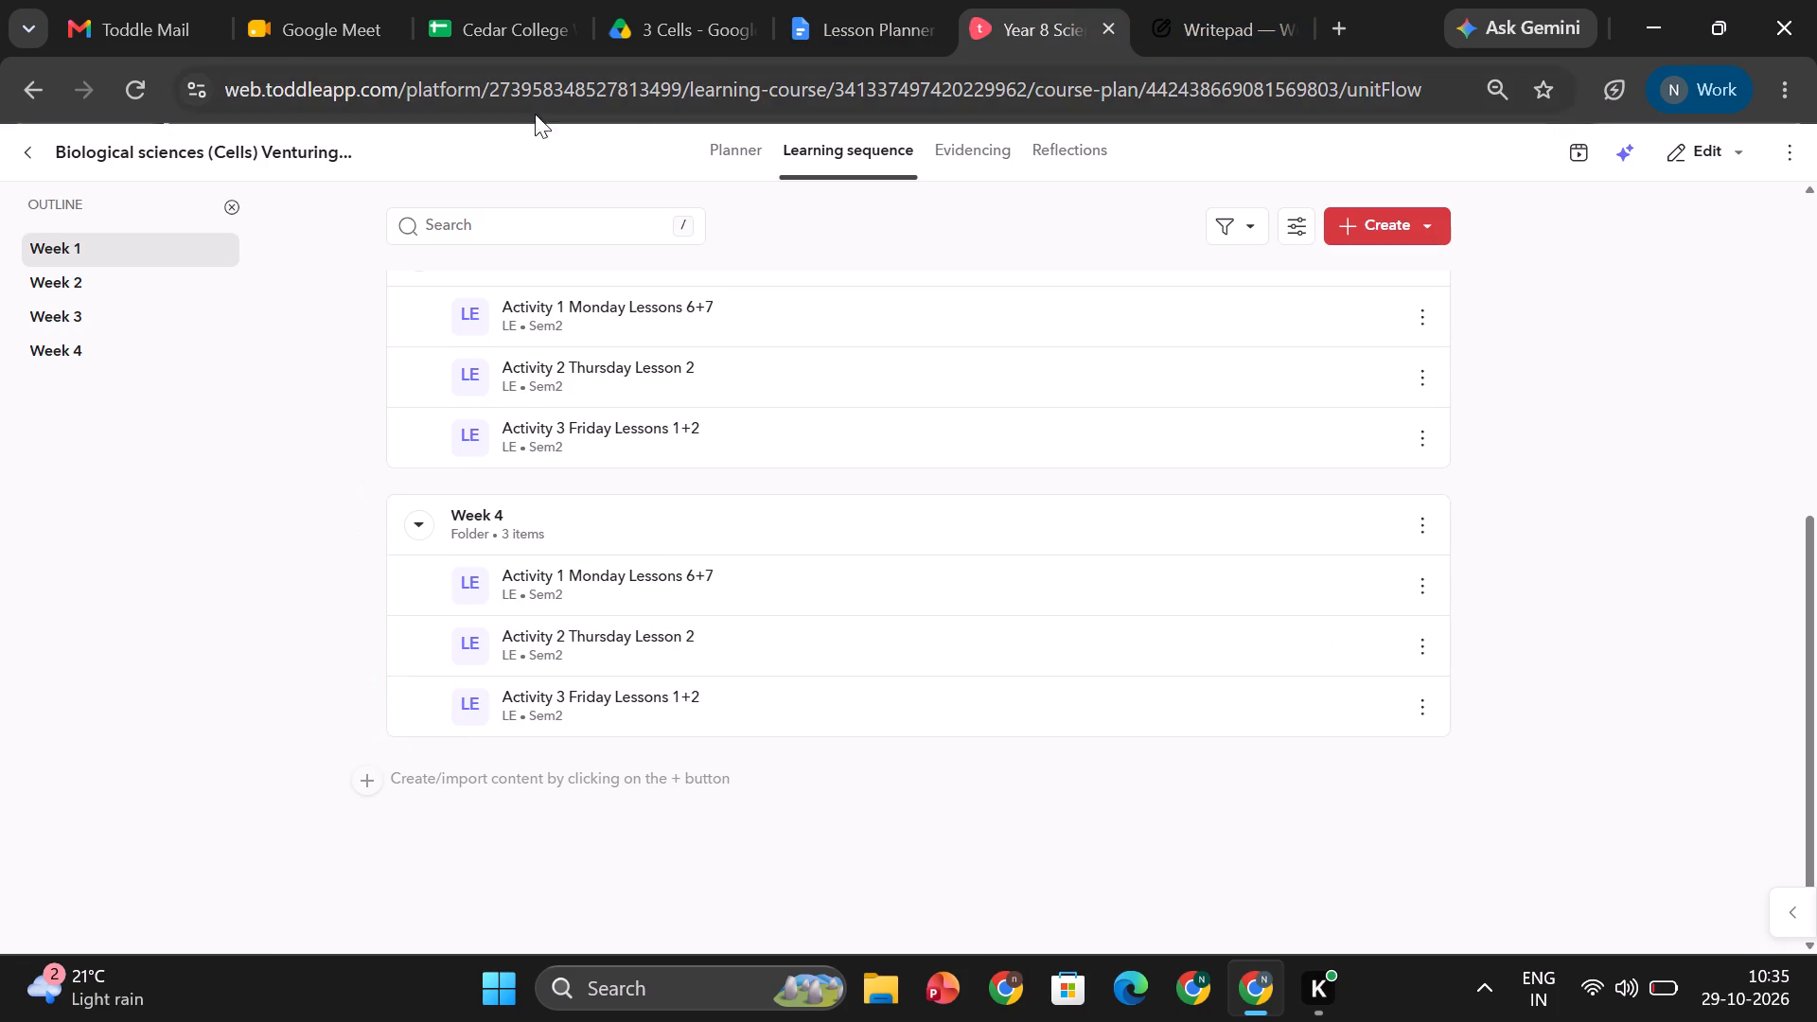
click(23, 157)
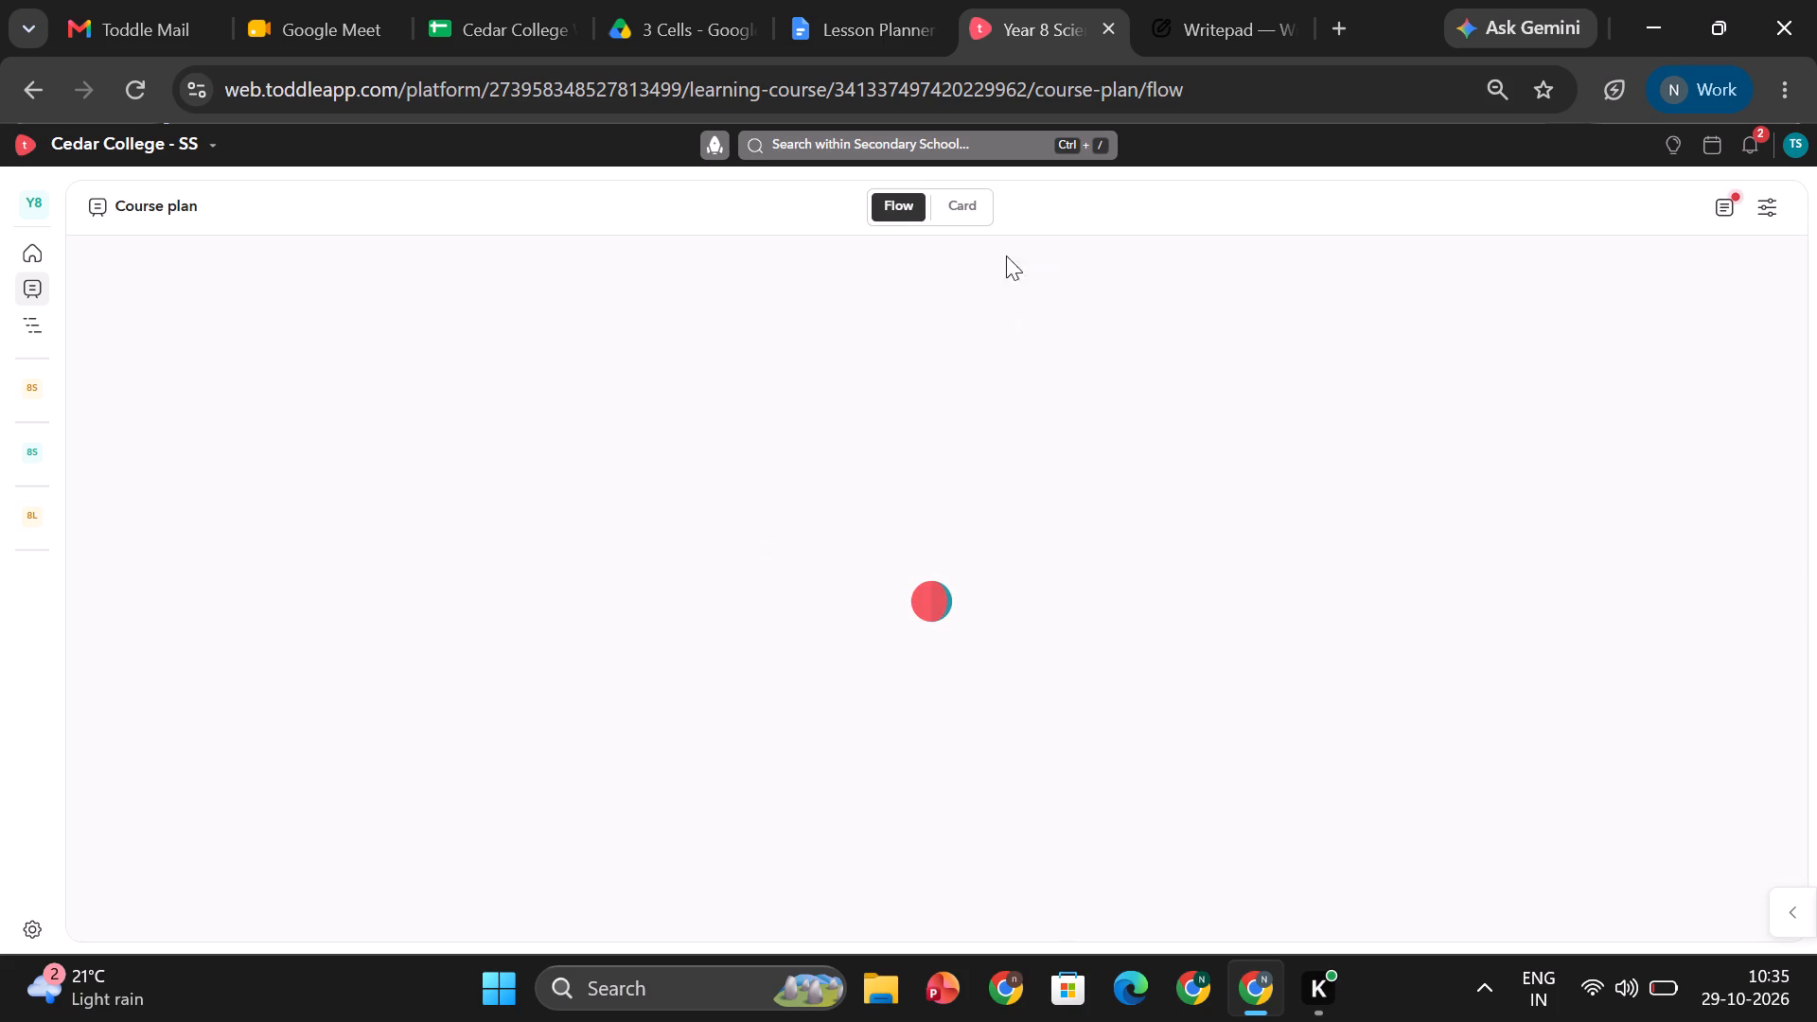
click(968, 211)
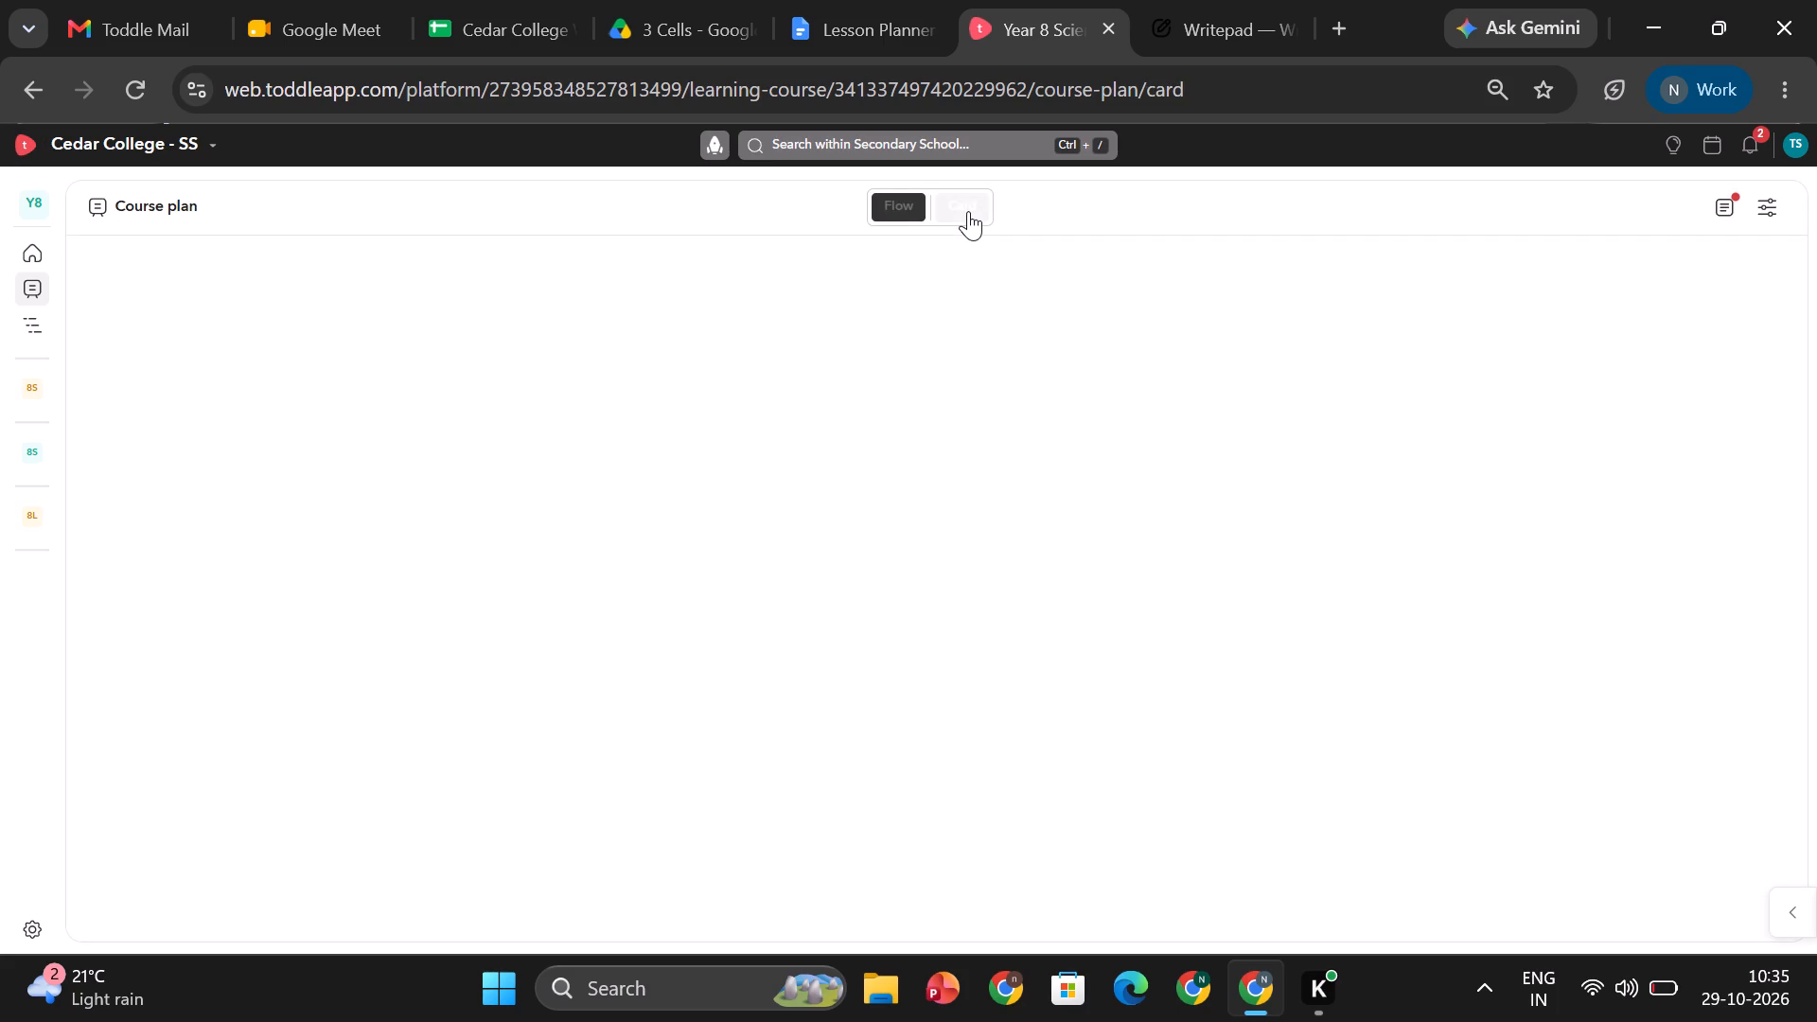
Open "Cedar Unit Plan - Body Systems 2026.docx" from Semester 1's "4 Body Systems" folder in Drive and close the lesson planner.
click(673, 17)
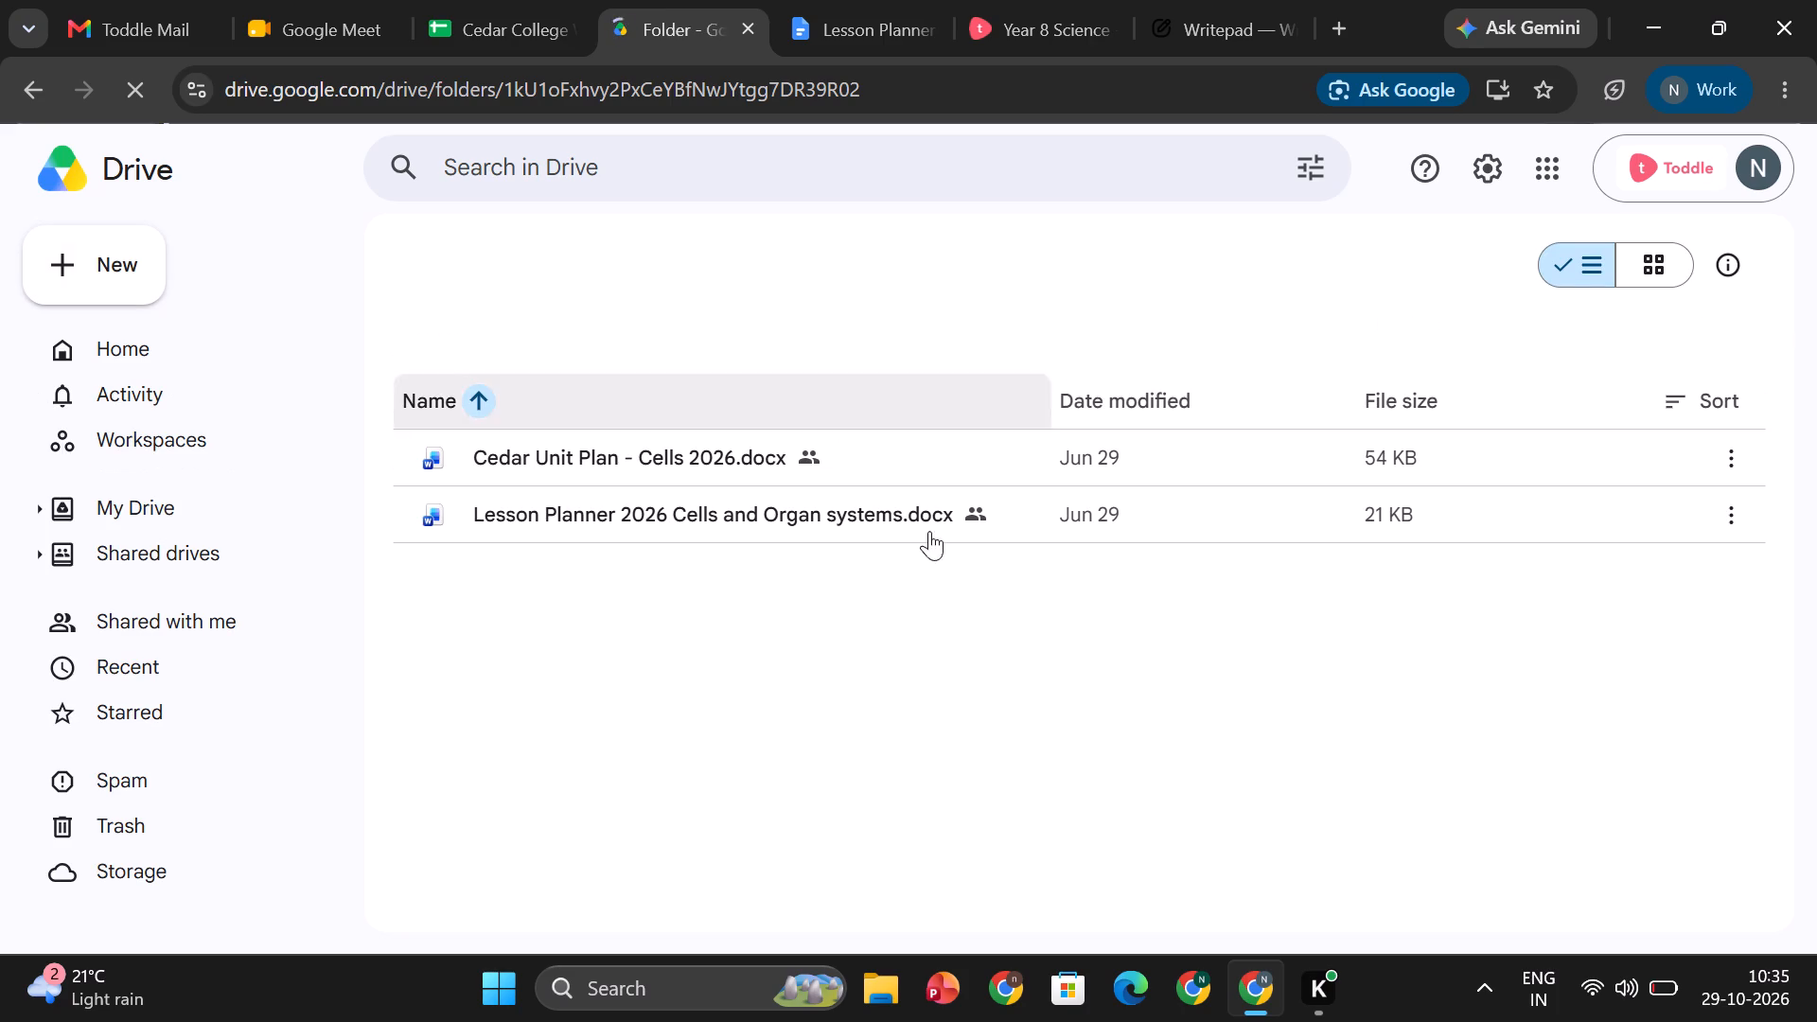
scroll(915, 649, down, 1)
scroll(915, 649, up, 3)
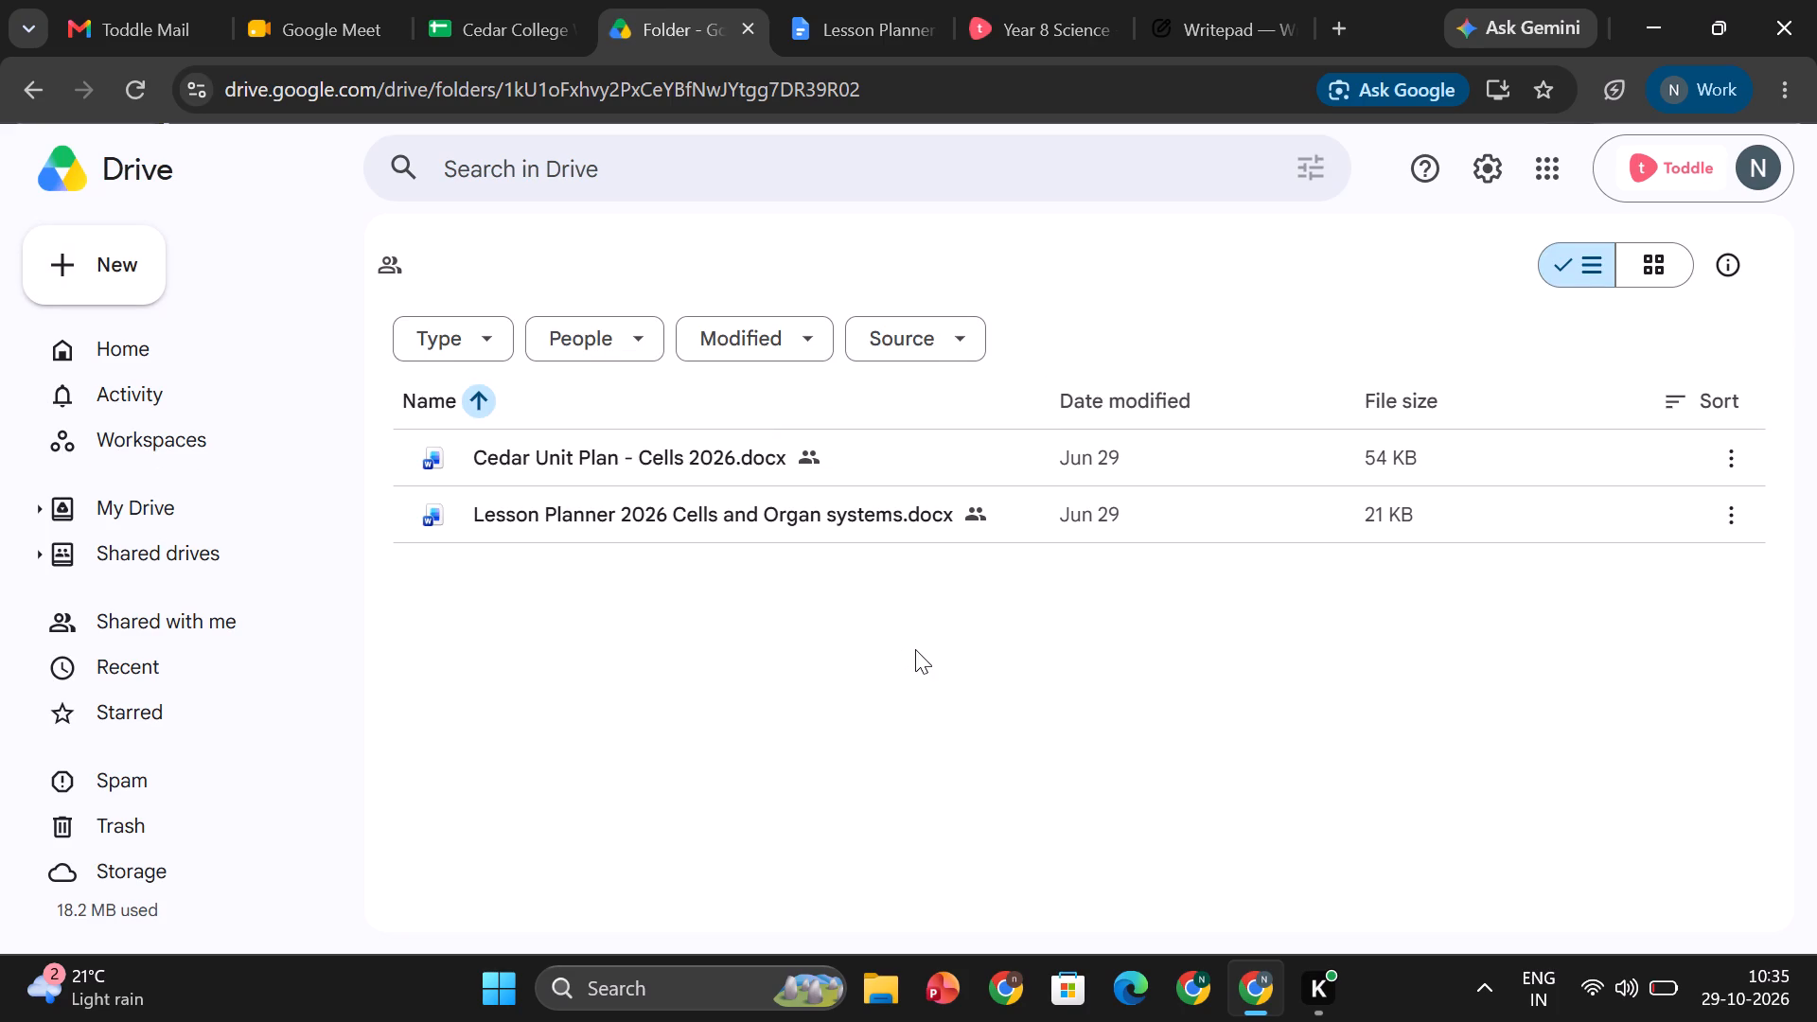
scroll(915, 649, right, 1)
click(838, 709)
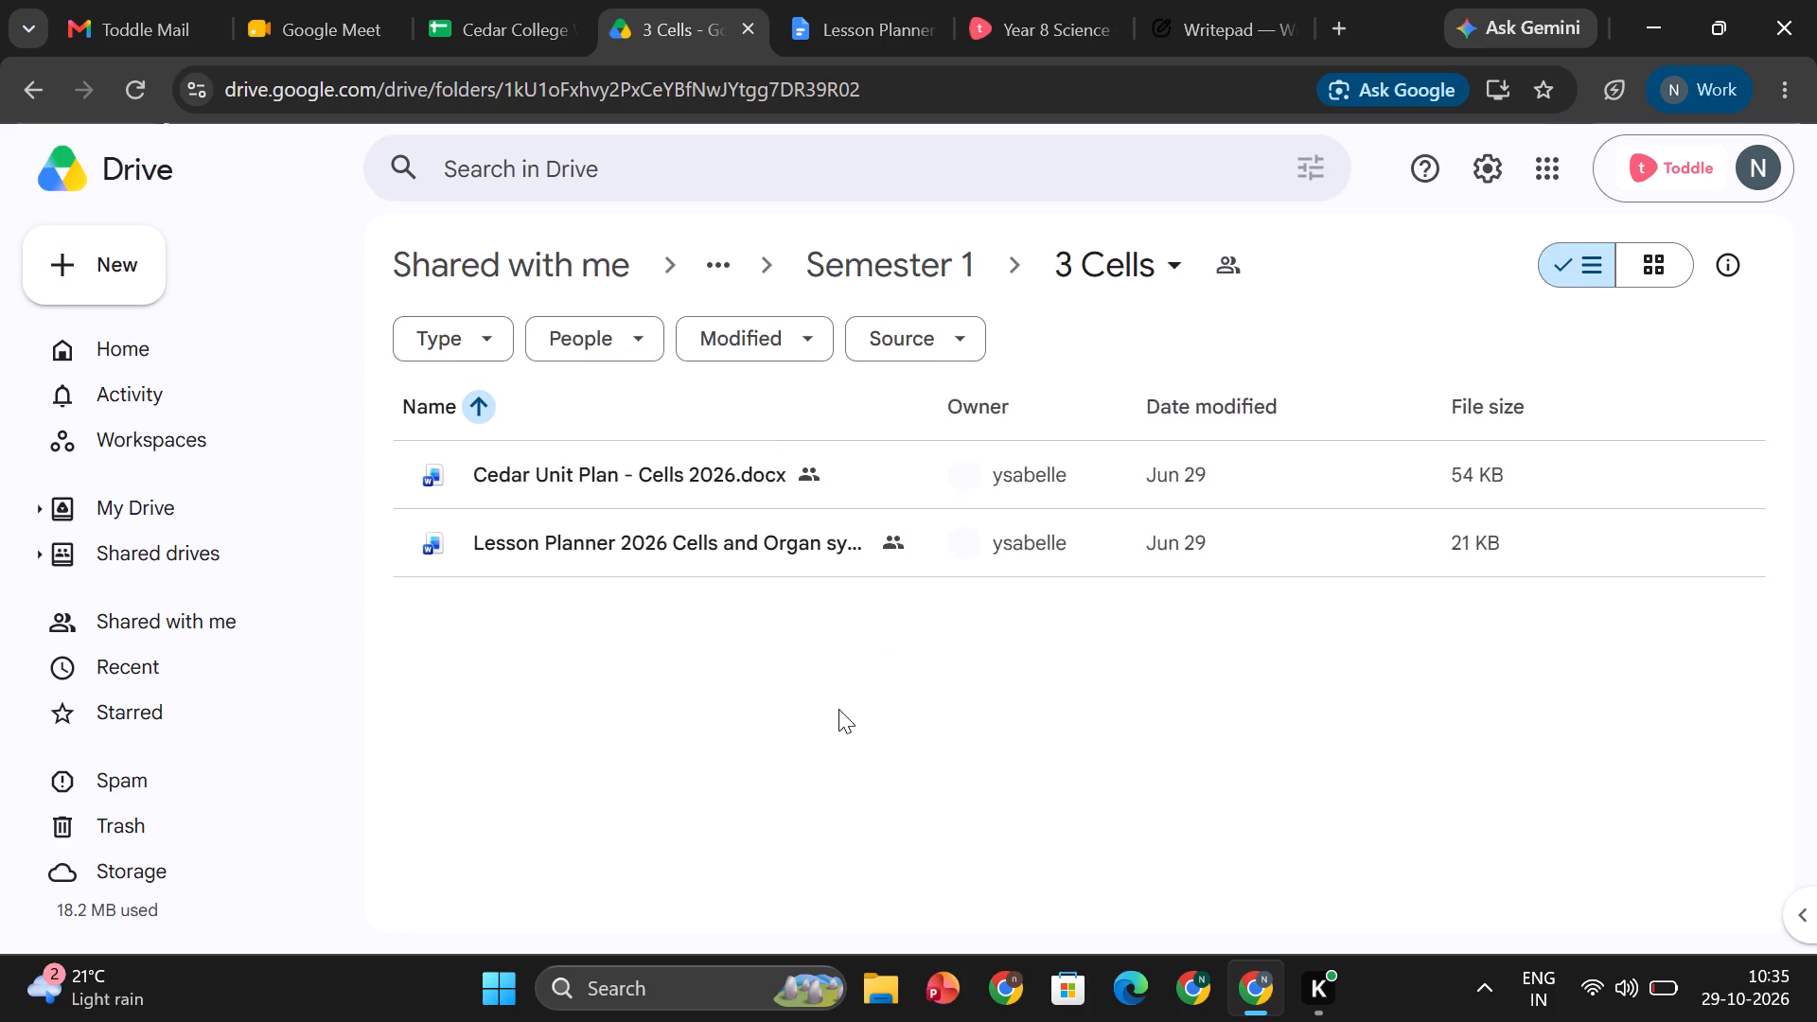
click(918, 265)
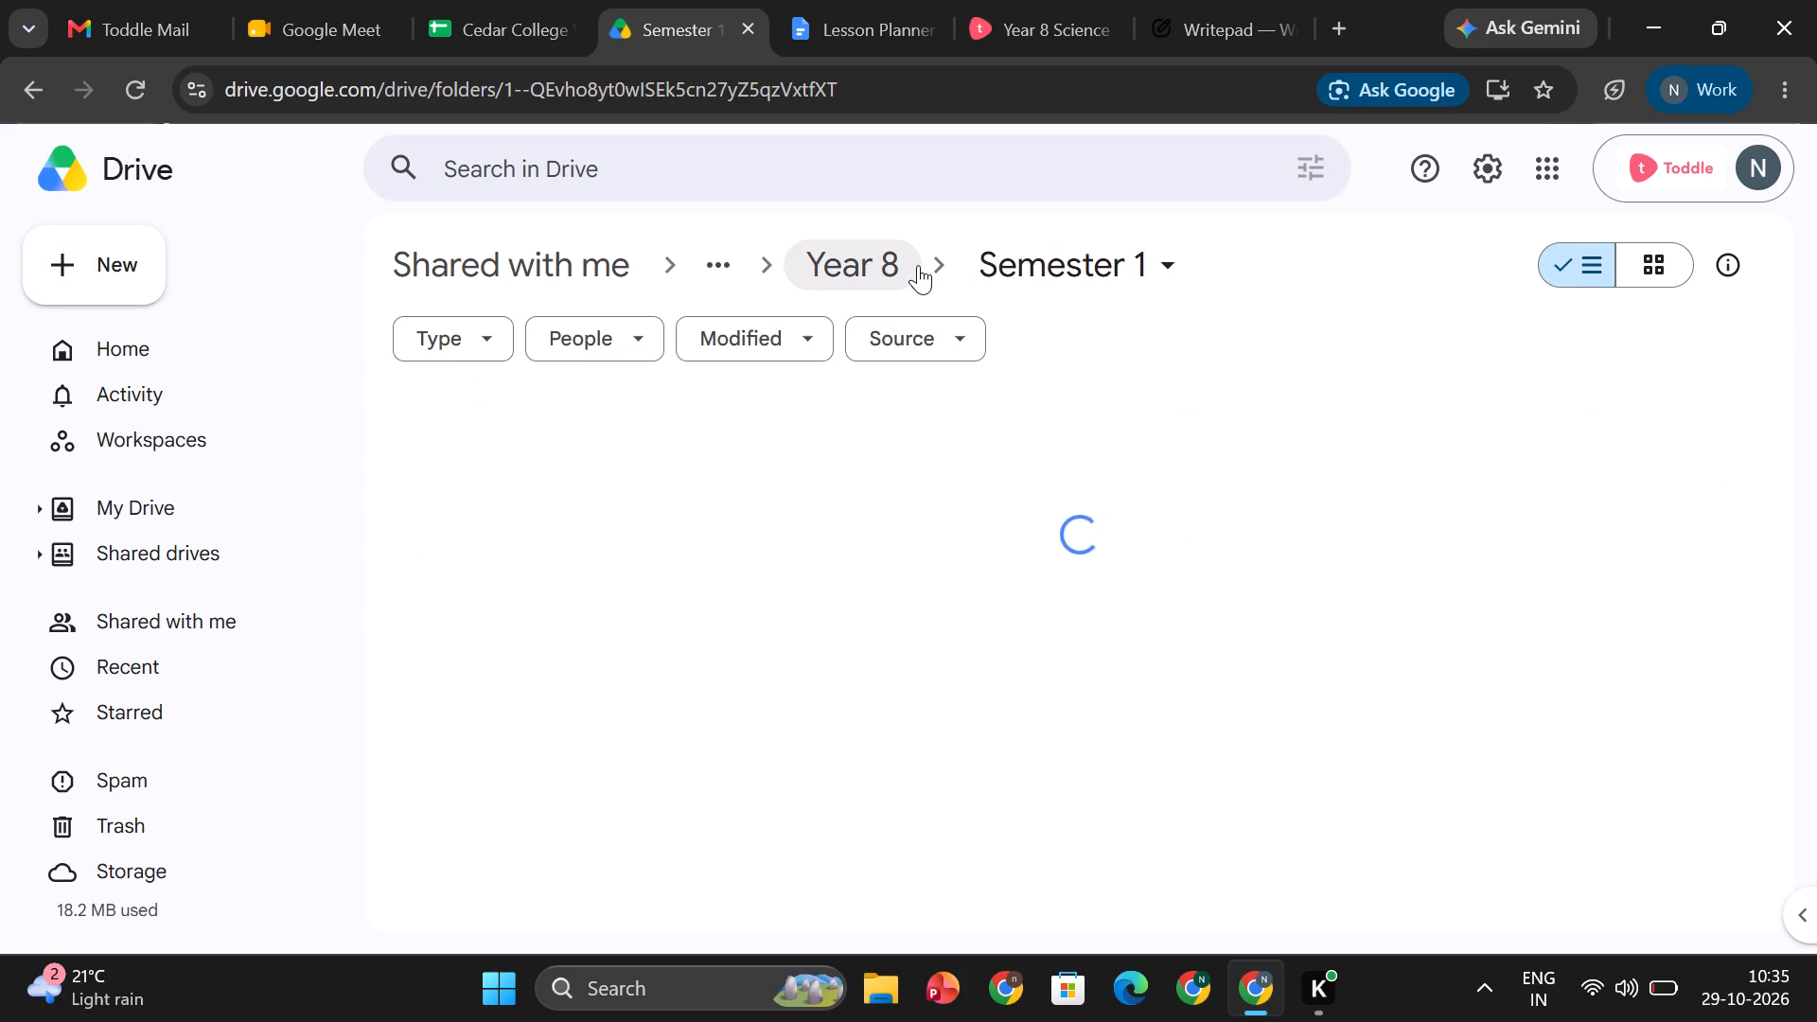
double_click(601, 689)
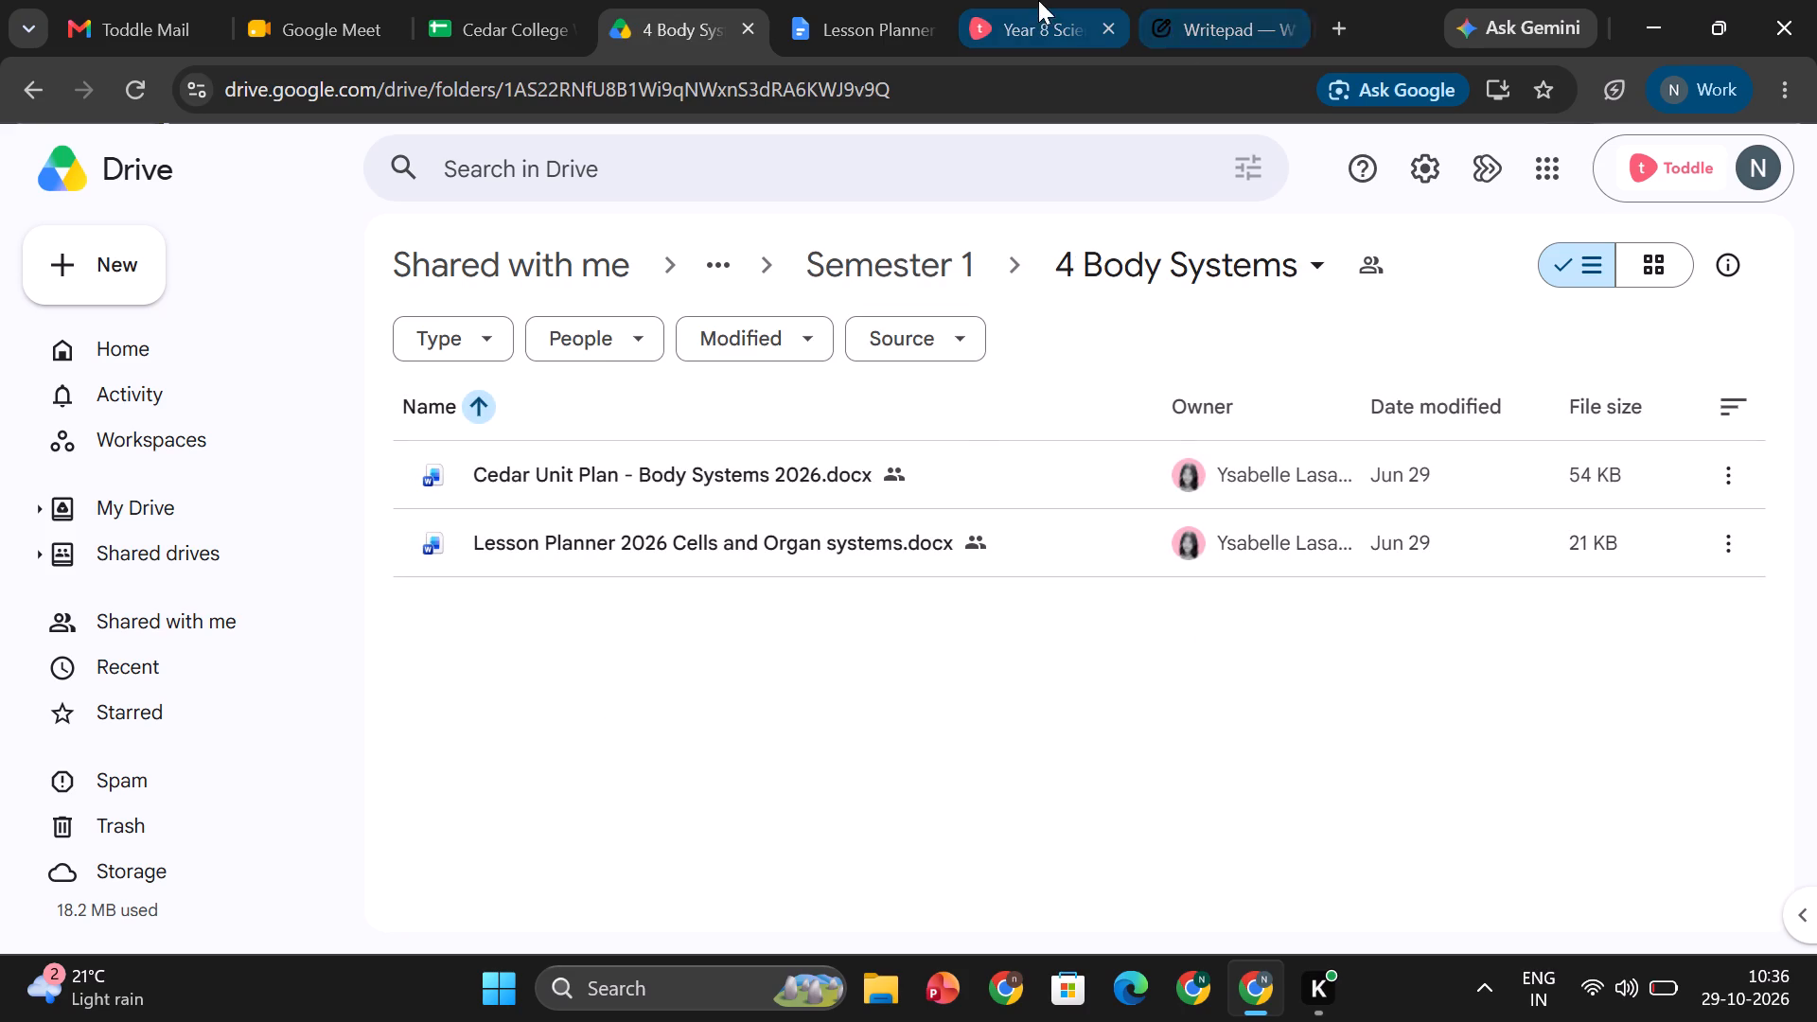
double_click(664, 481)
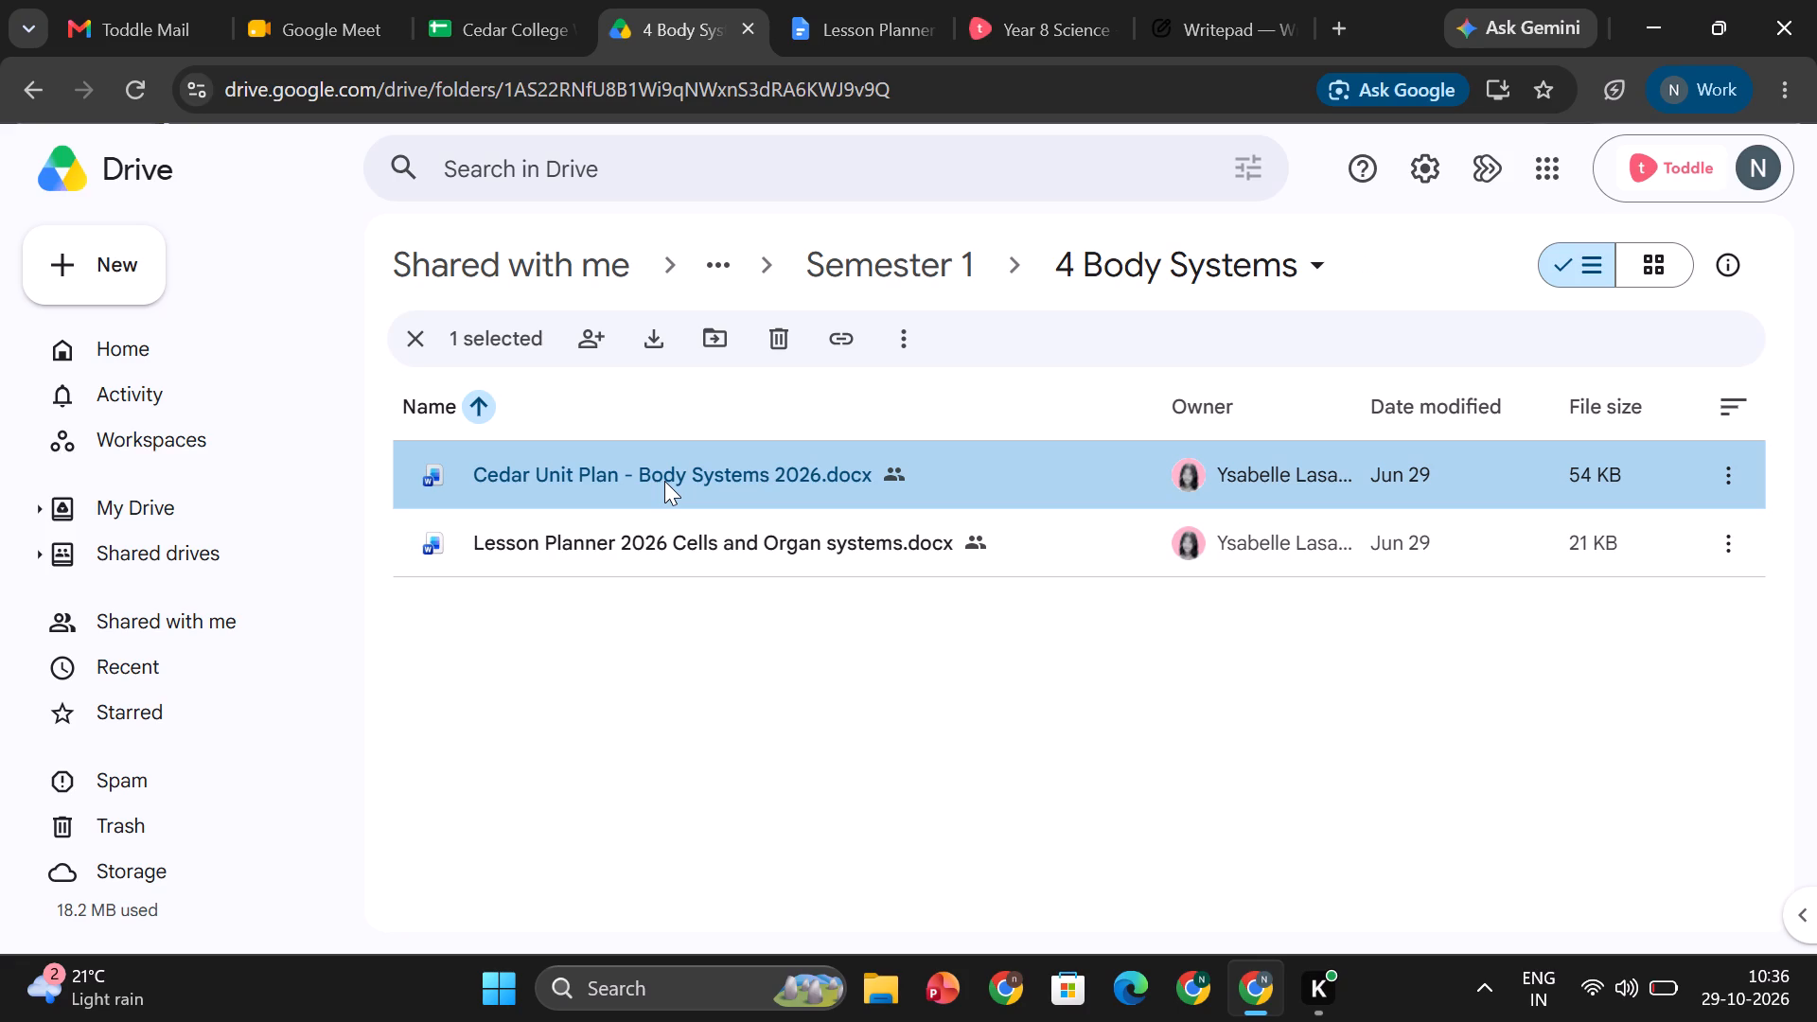
click(975, 24)
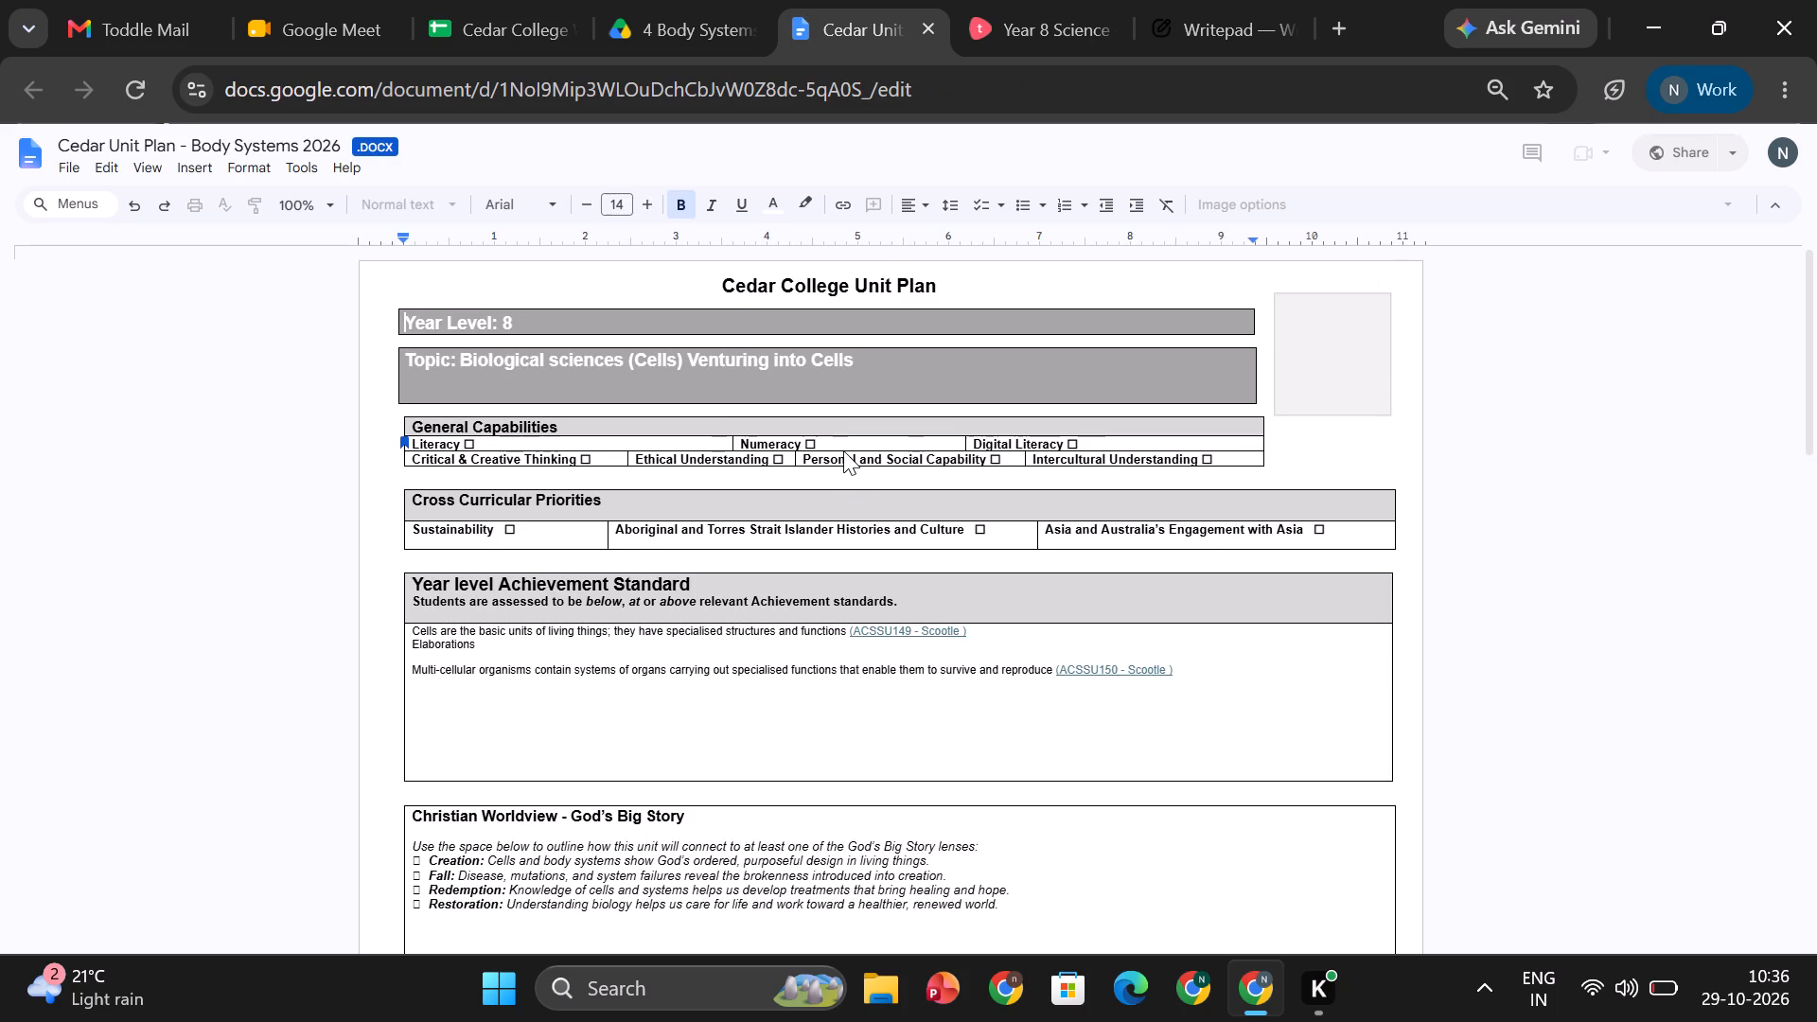
Compare the Body Systems unit plan's topic and contents with the units in the Toddle course plan, and close the document.
scroll(843, 450, right, 1)
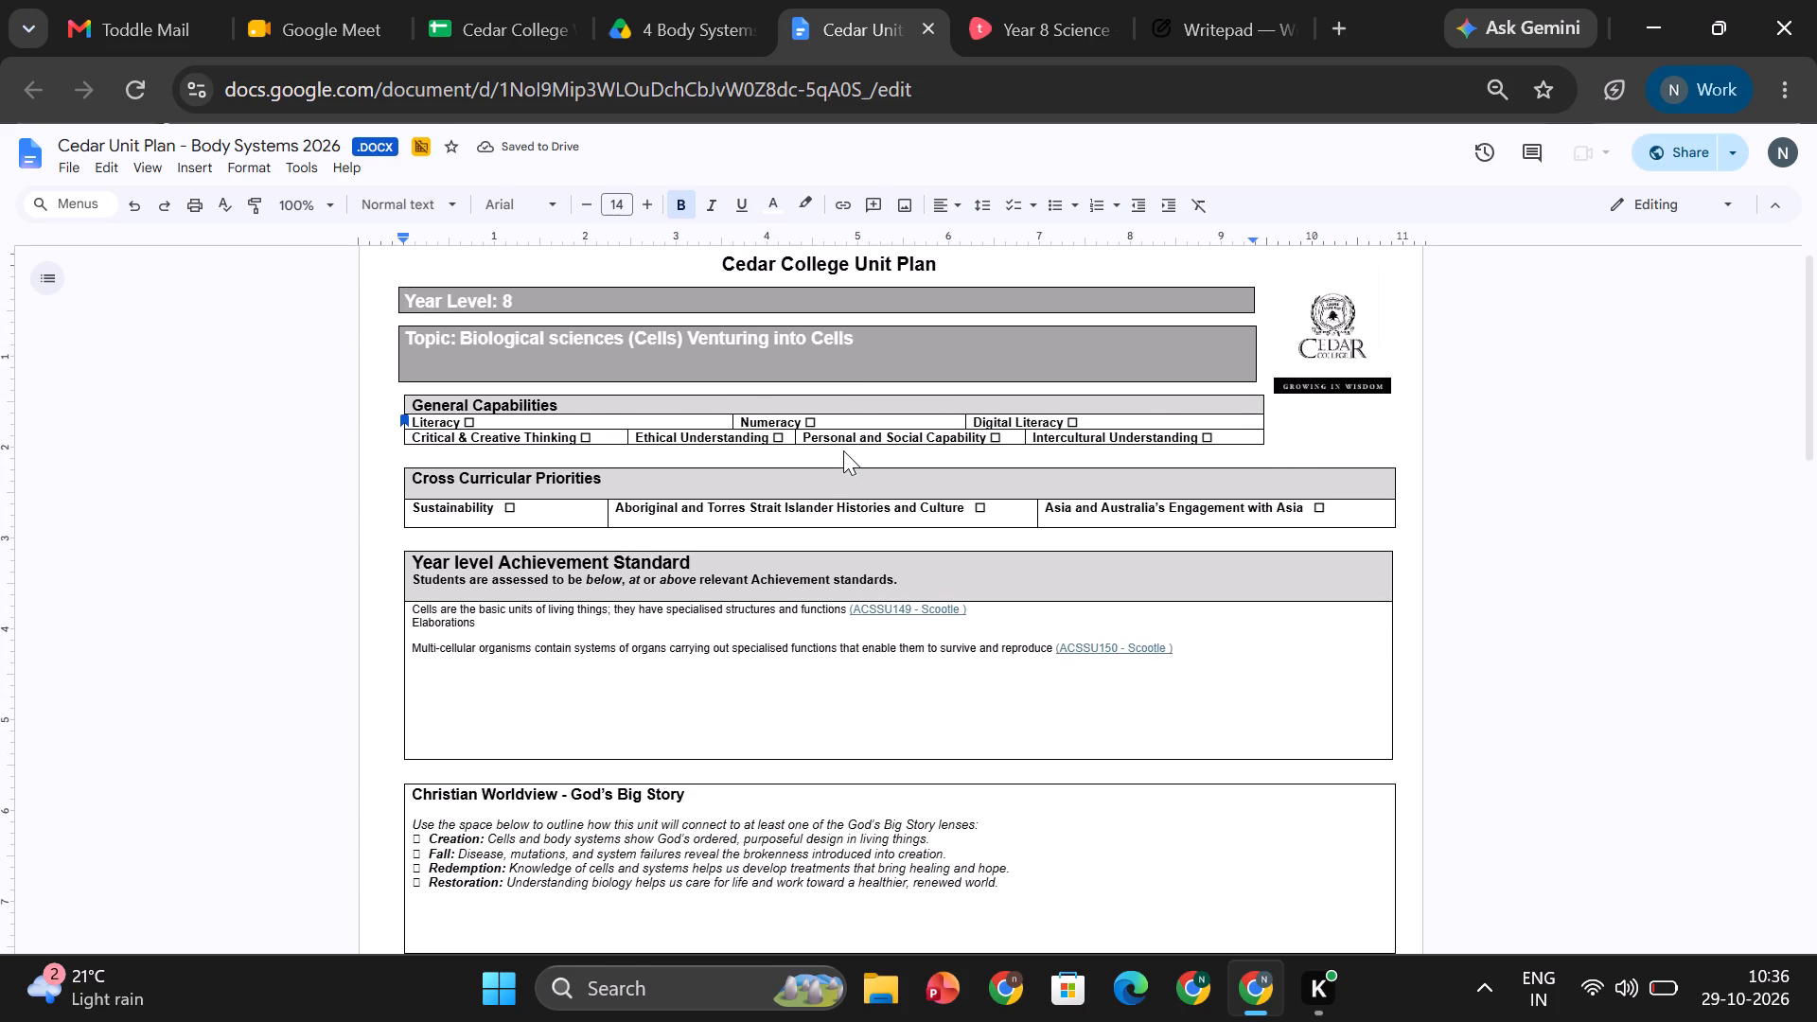
scroll(843, 450, down, 2)
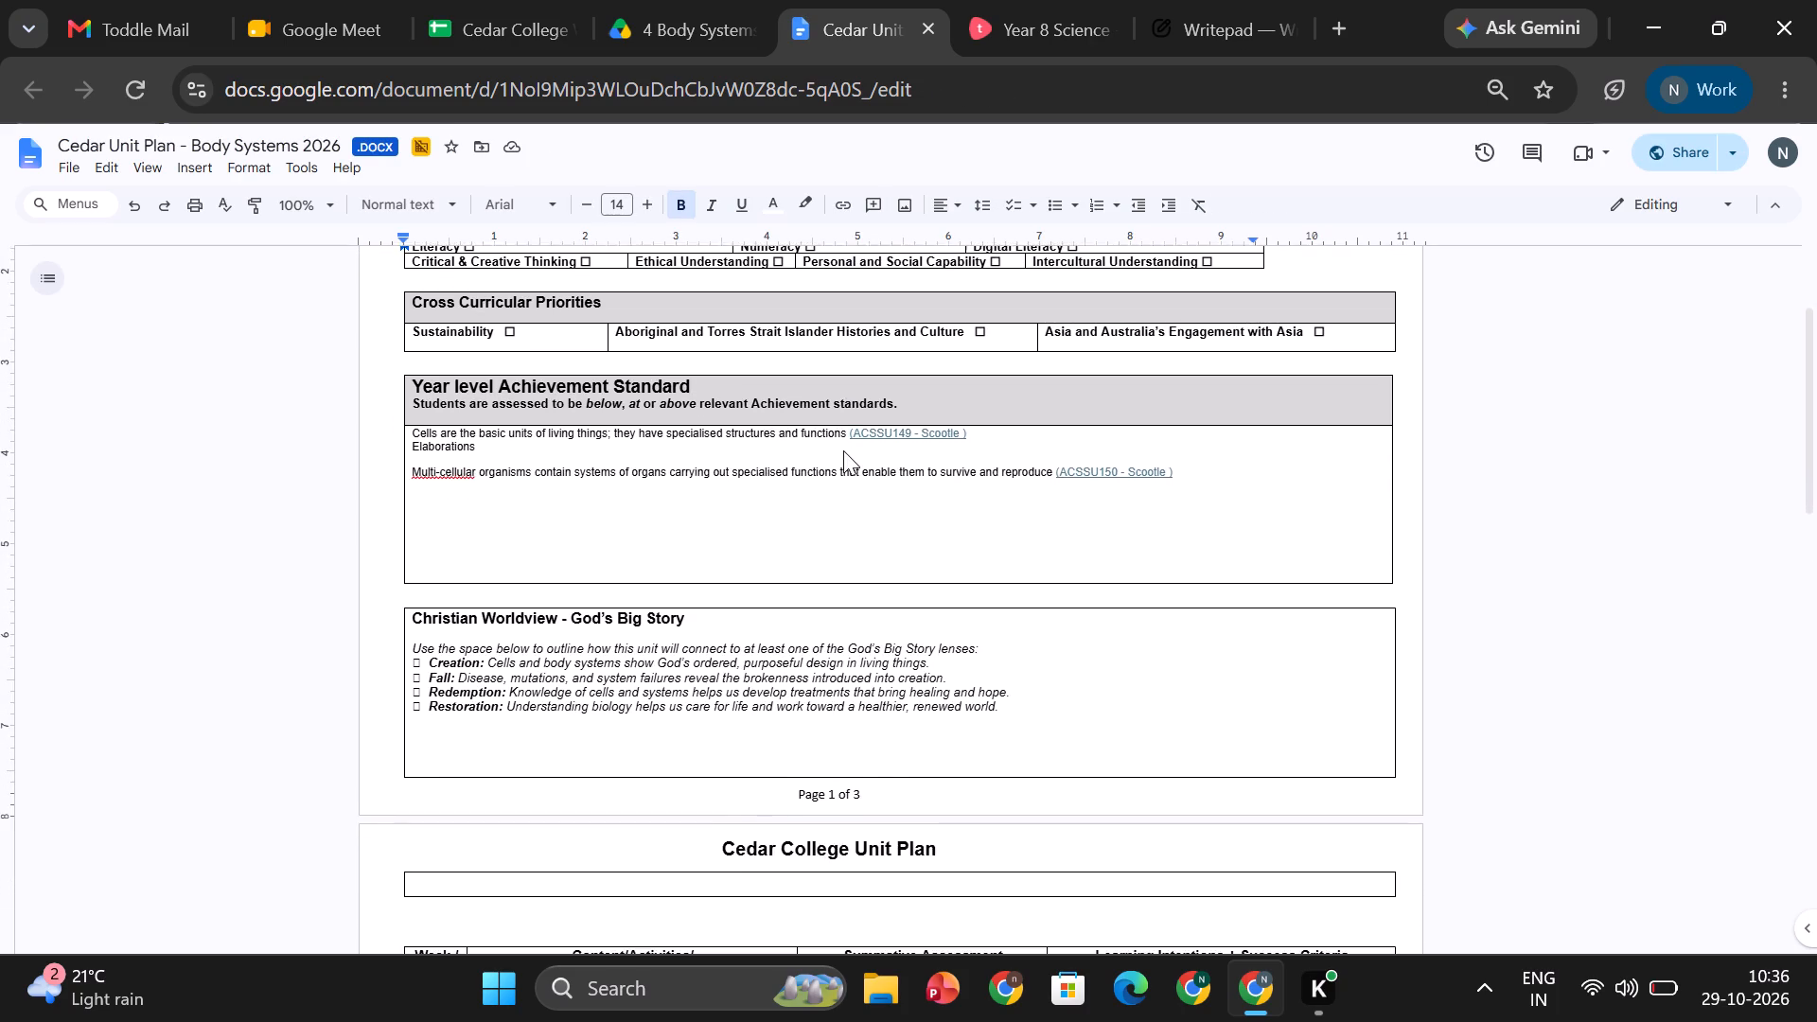
scroll(843, 450, down, 2)
scroll(843, 450, up, 3)
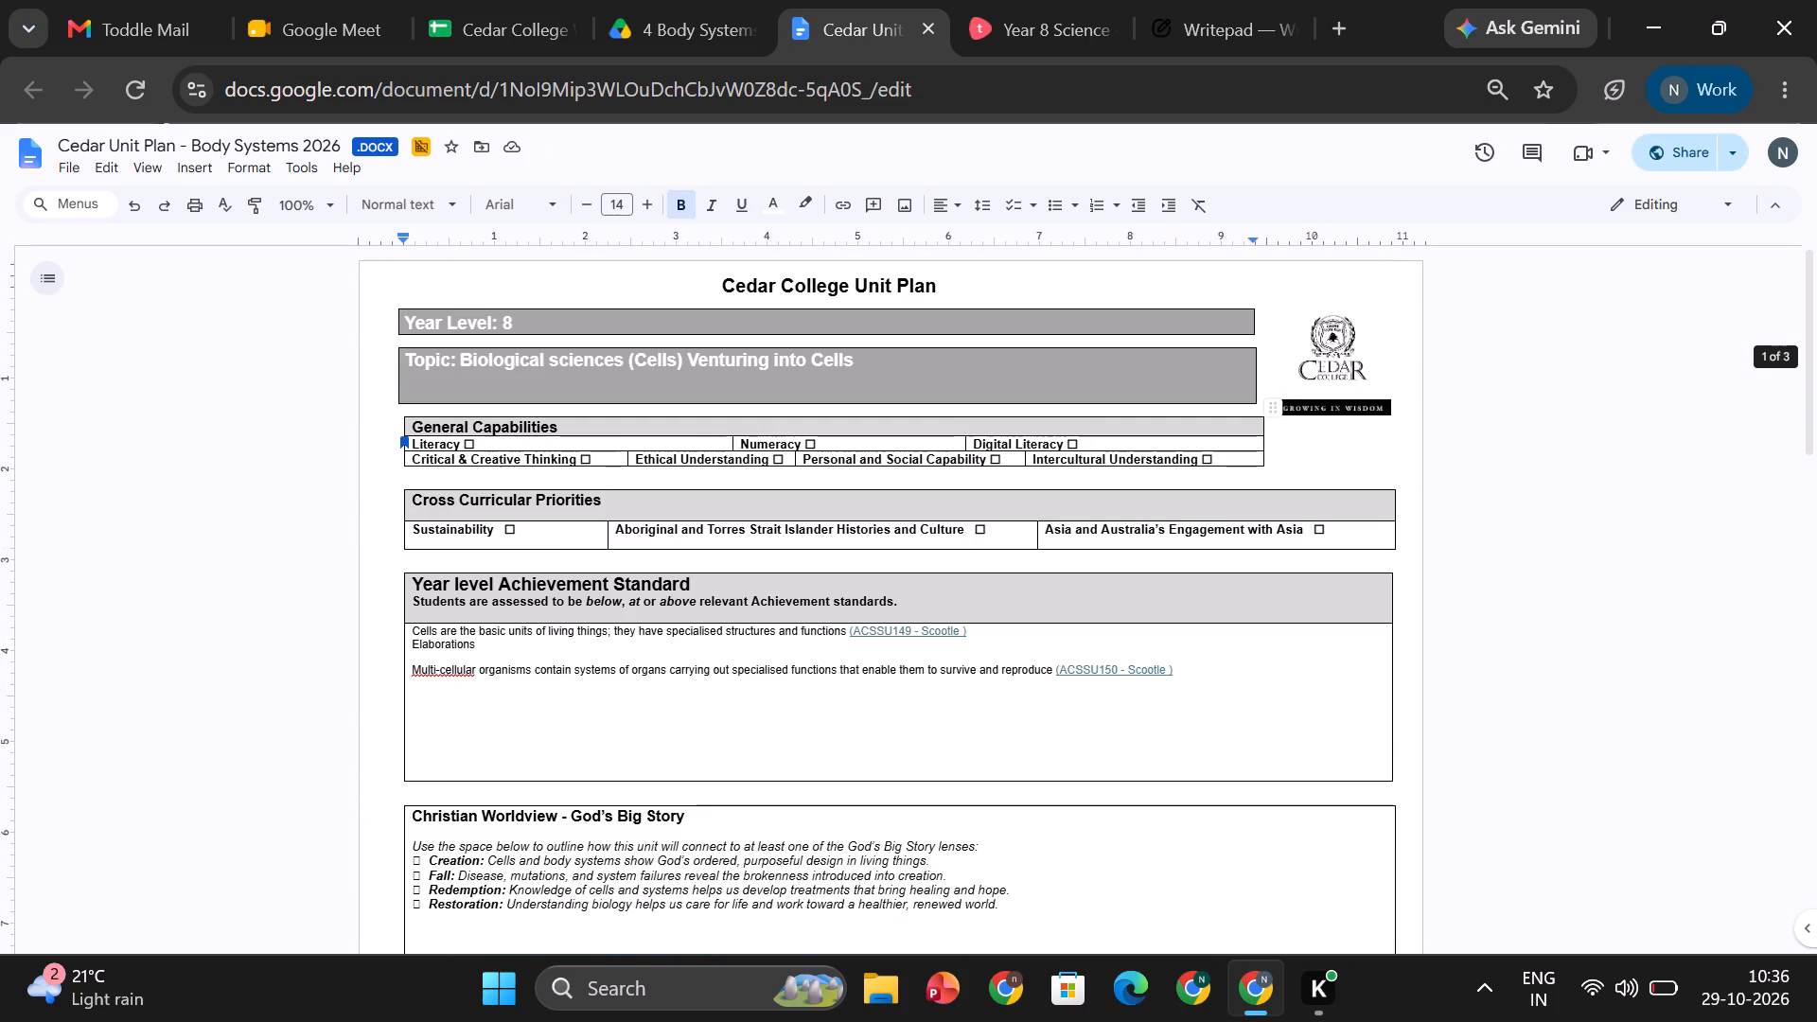
click(1045, 8)
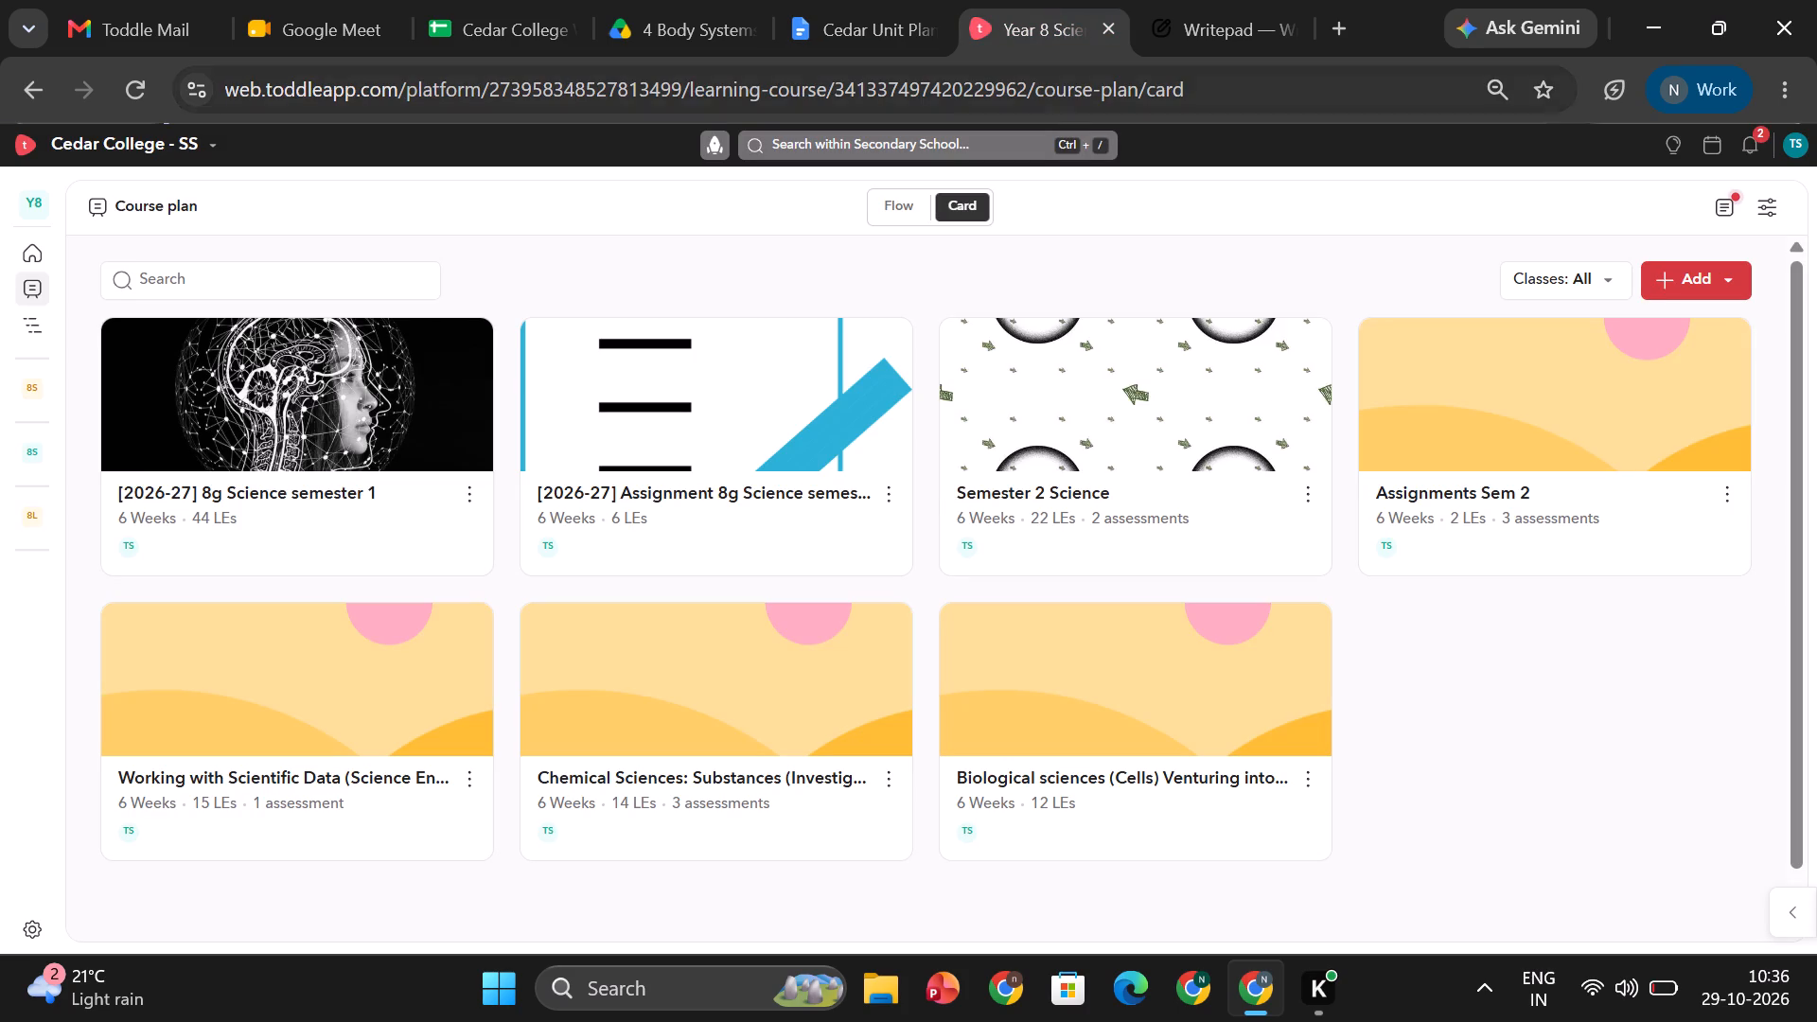
click(862, 0)
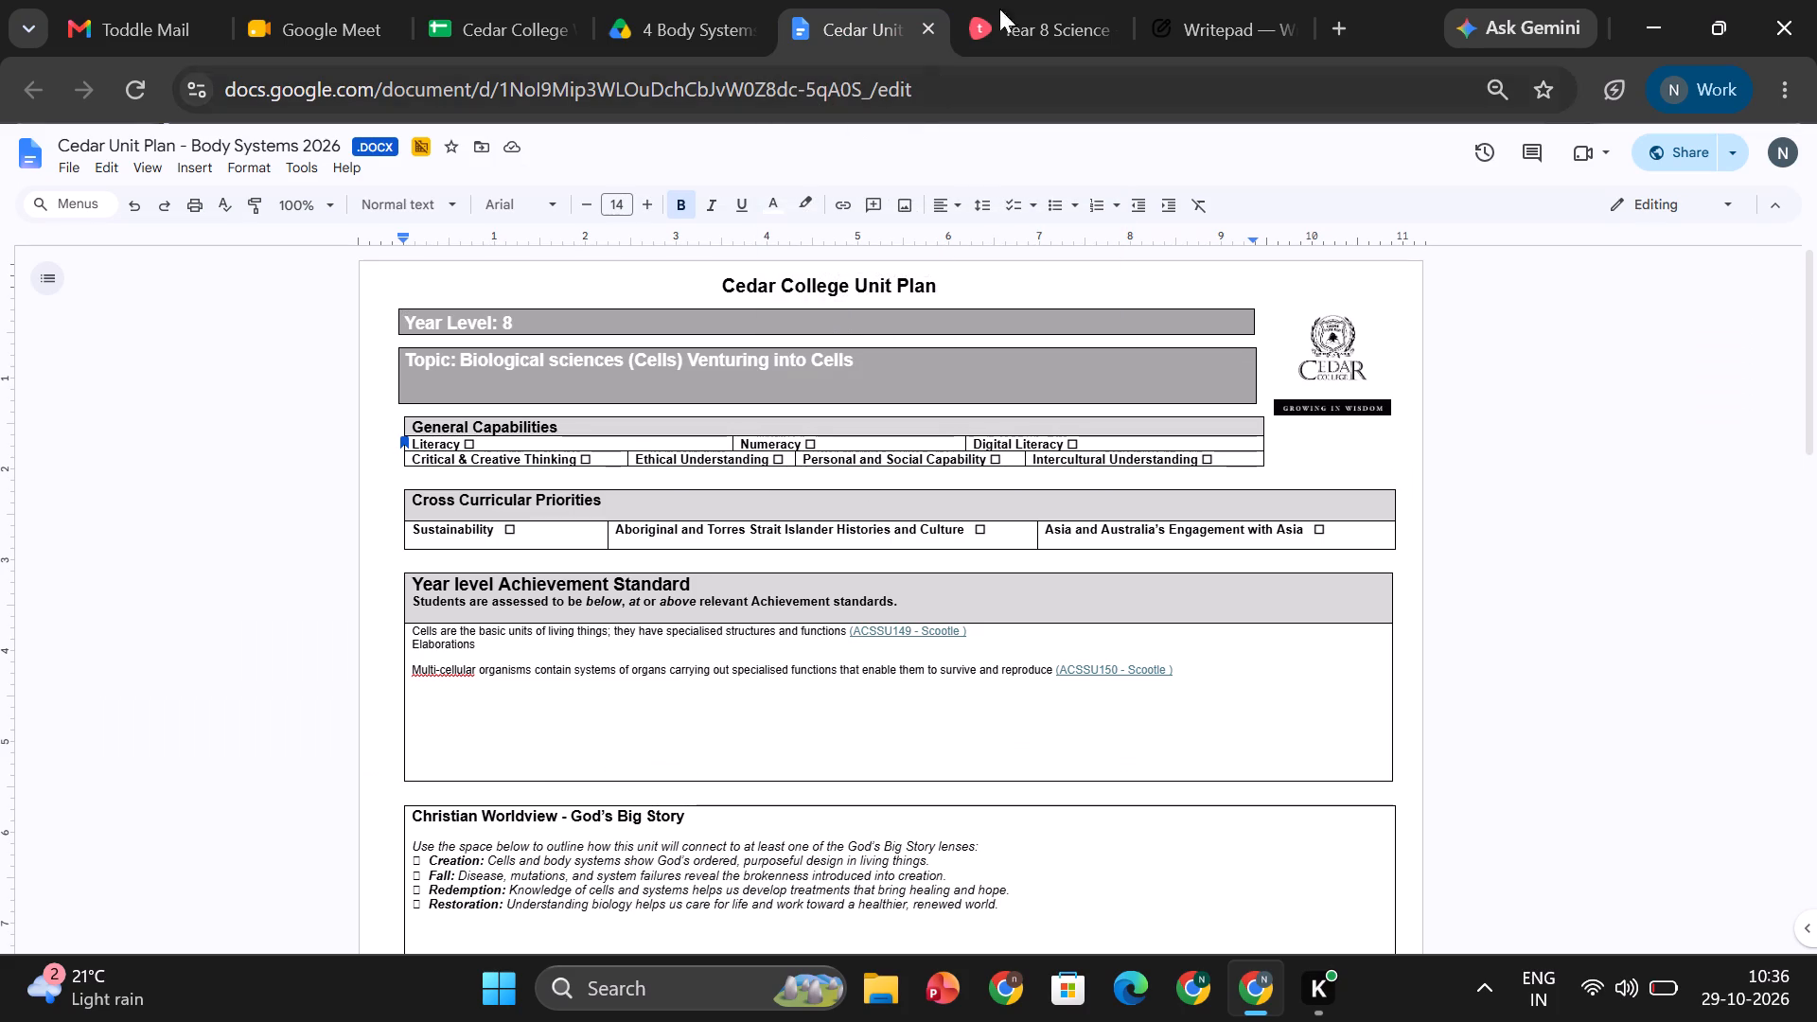
click(1024, 0)
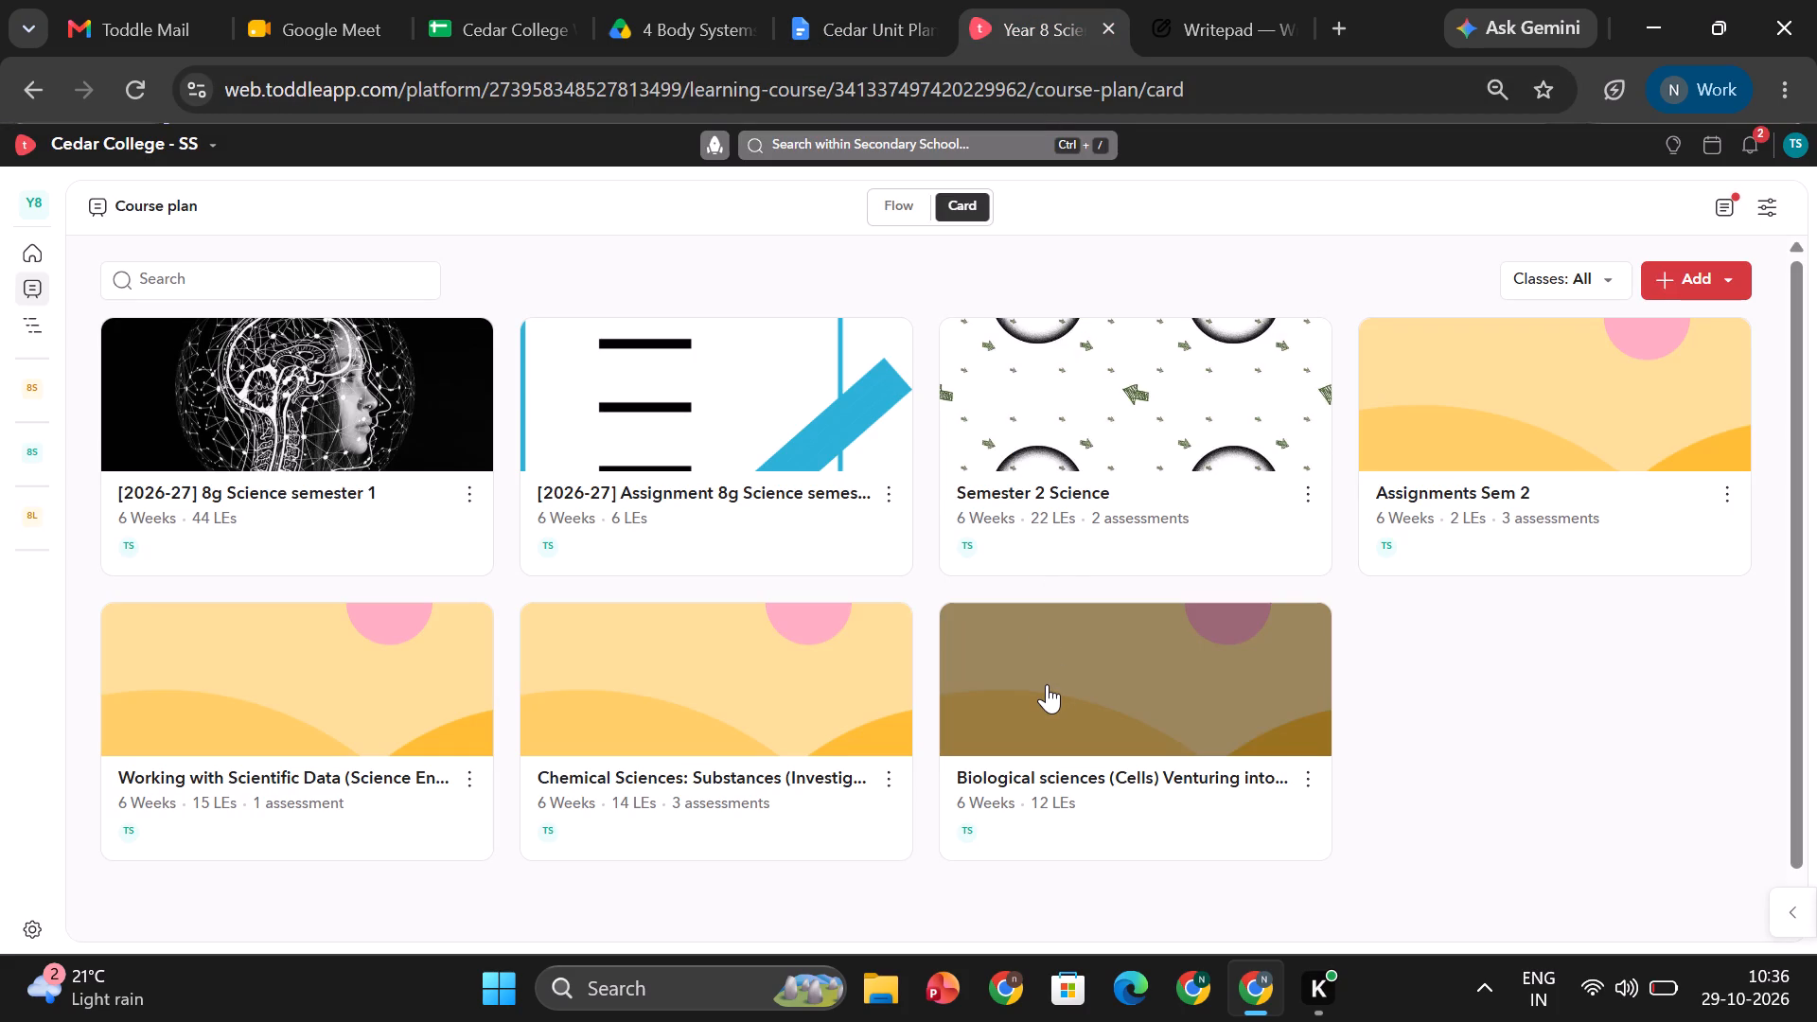
click(695, 0)
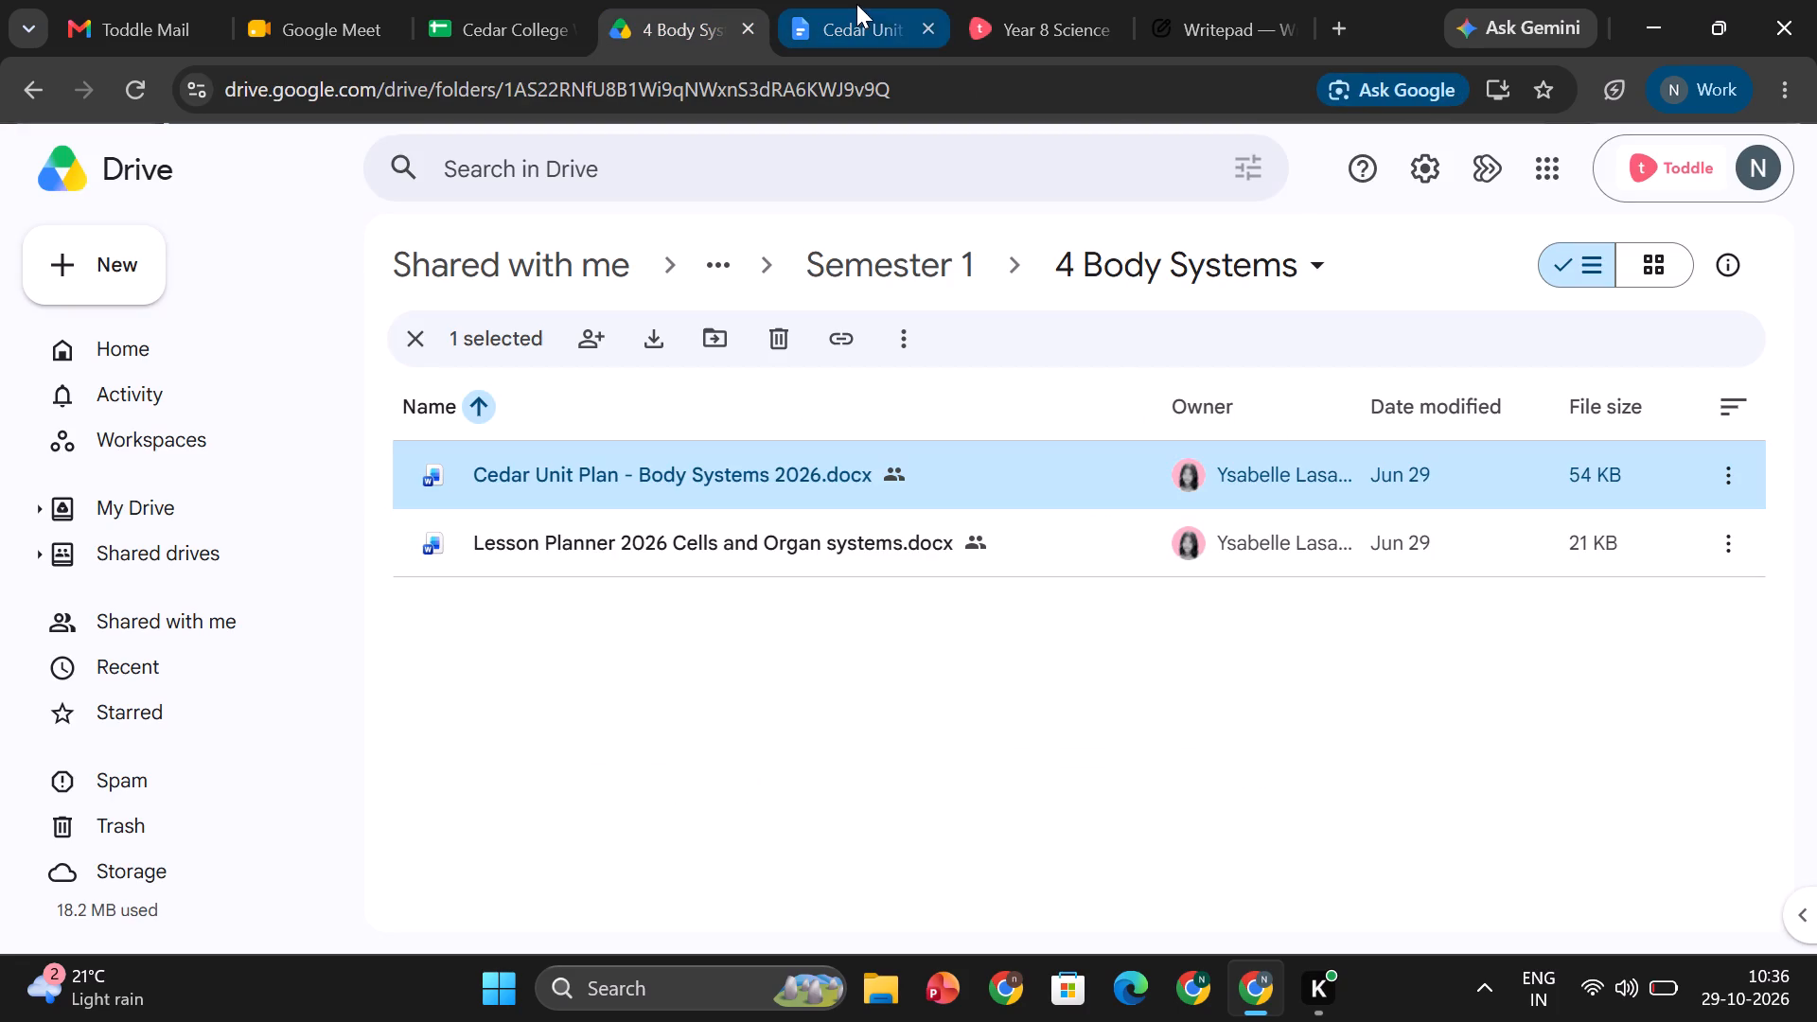
click(931, 24)
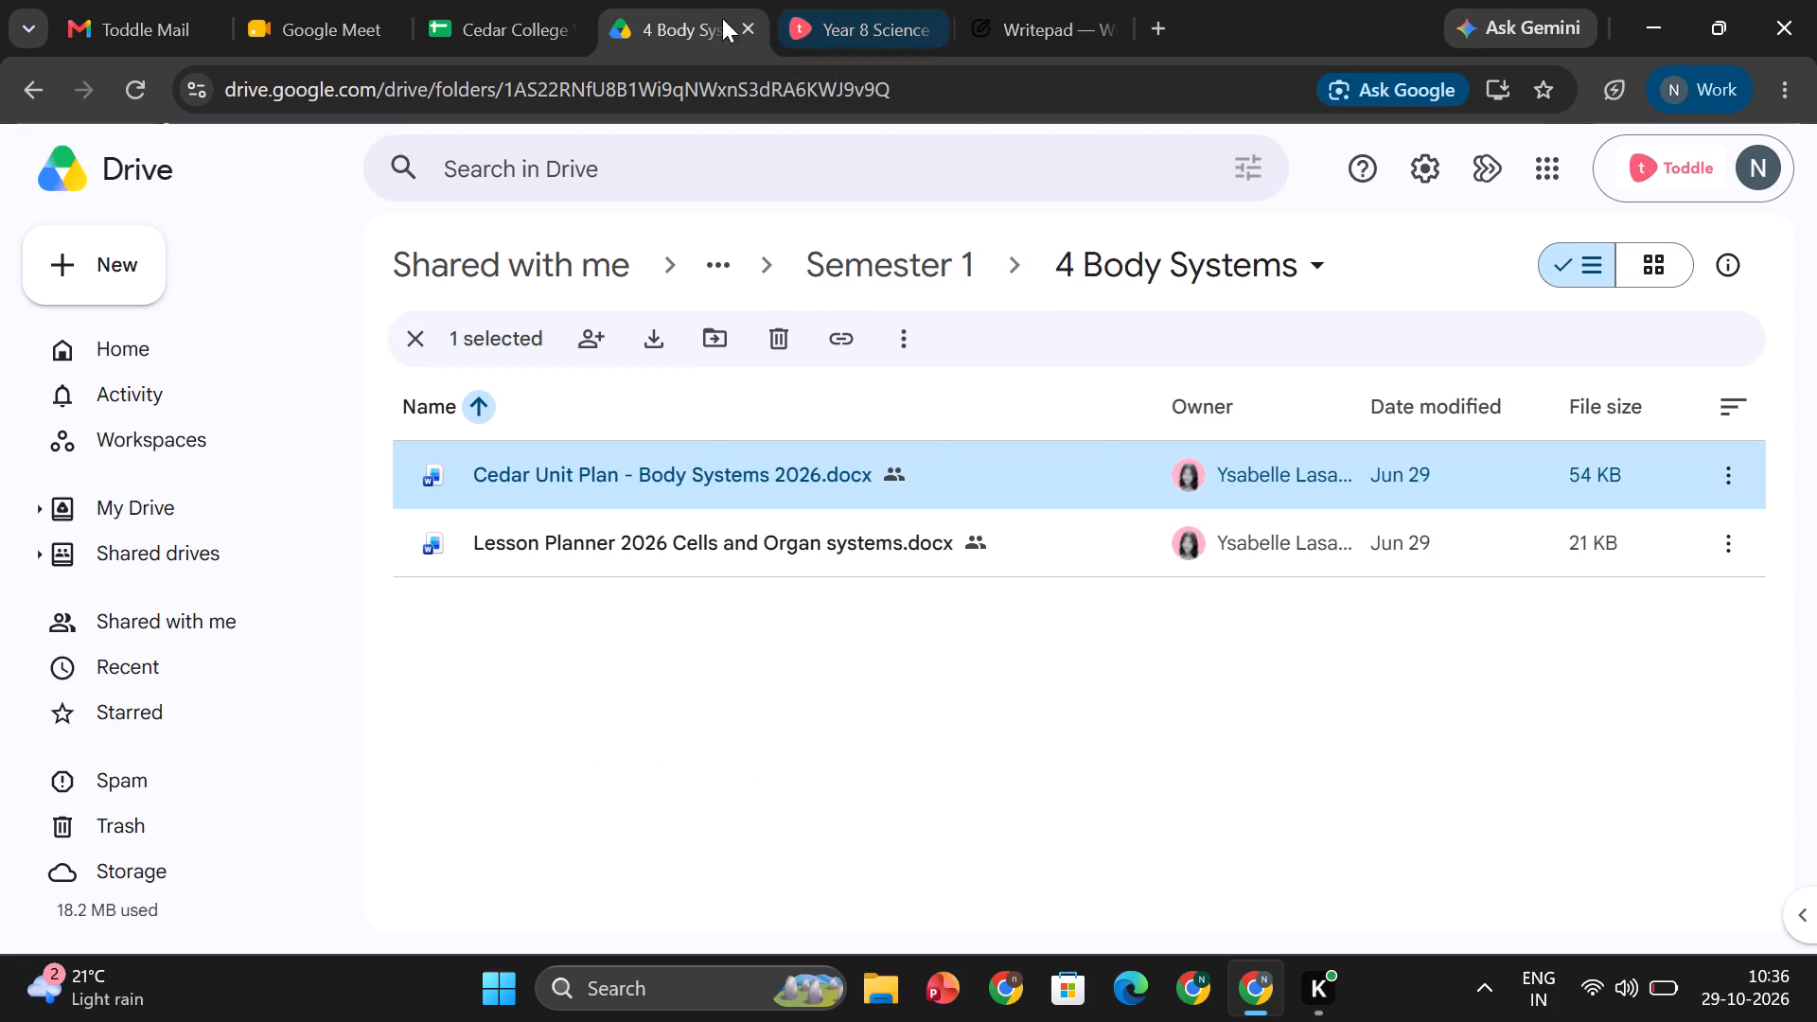
Reopen "Cedar Unit Plan - Body Systems 2026.docx" and examine its topic, weekly content table and Christian Worldview sections.
double_click(685, 479)
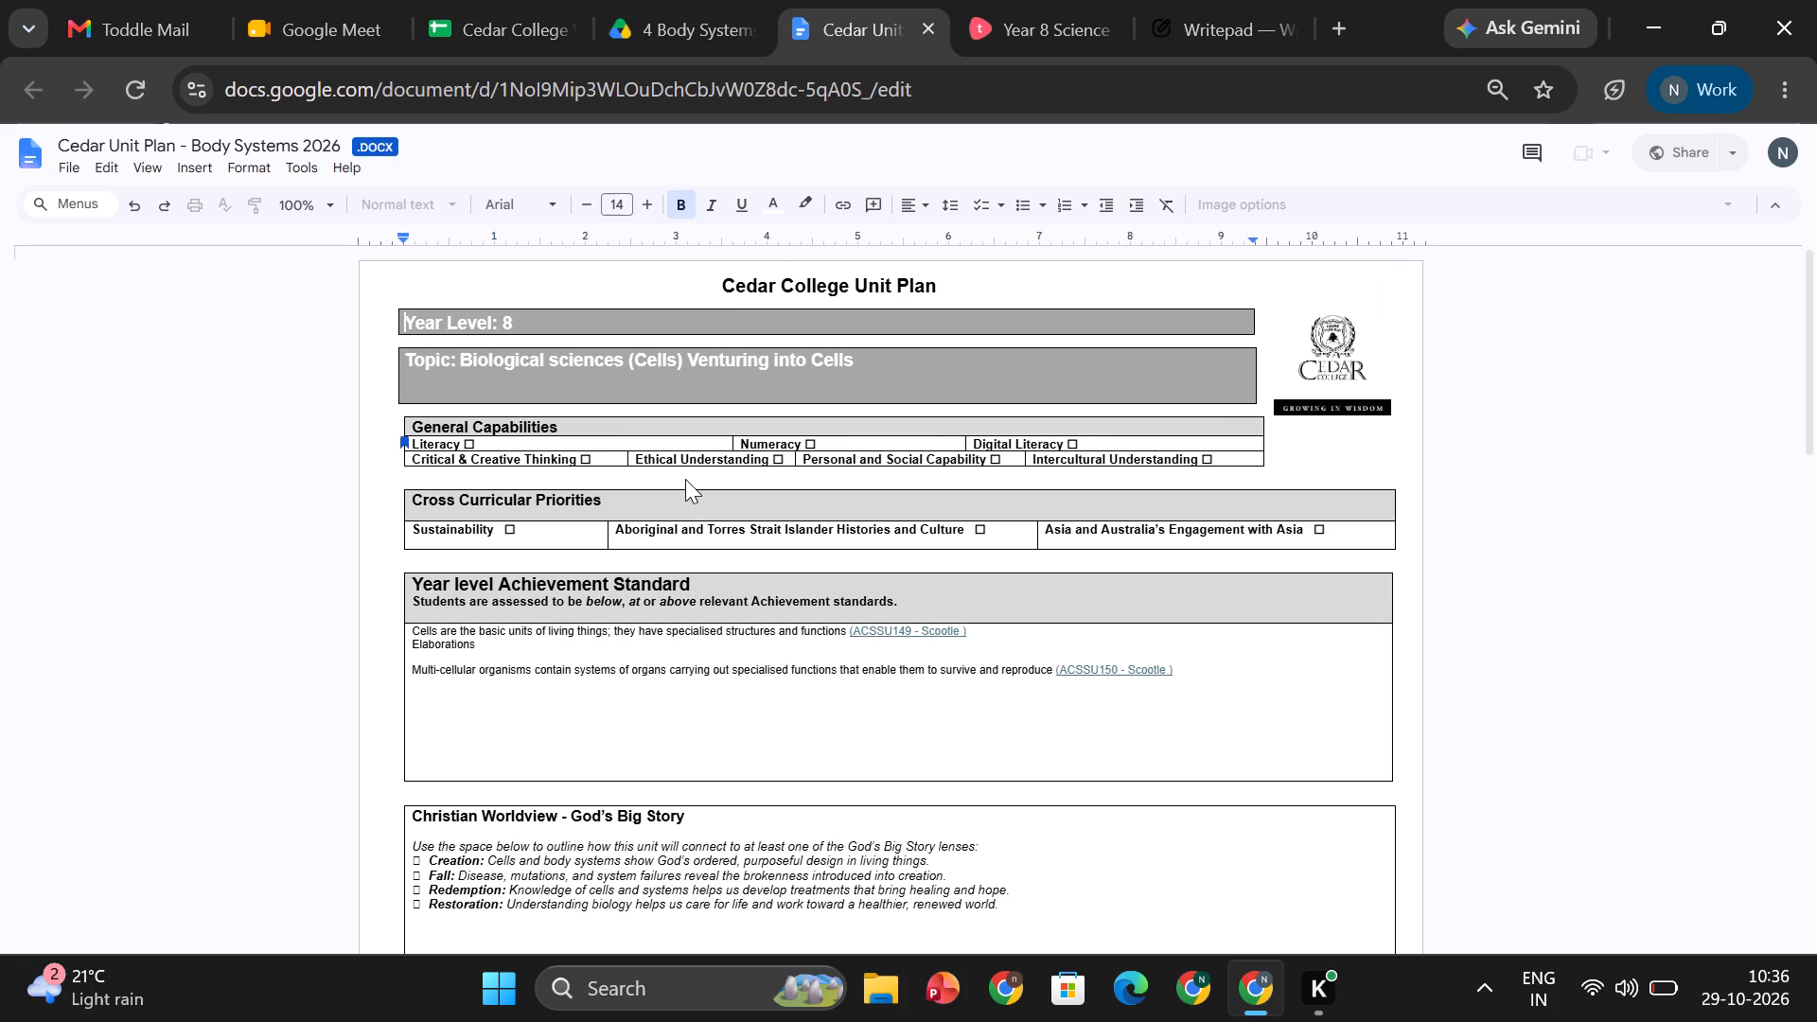
scroll(685, 479, down, 6)
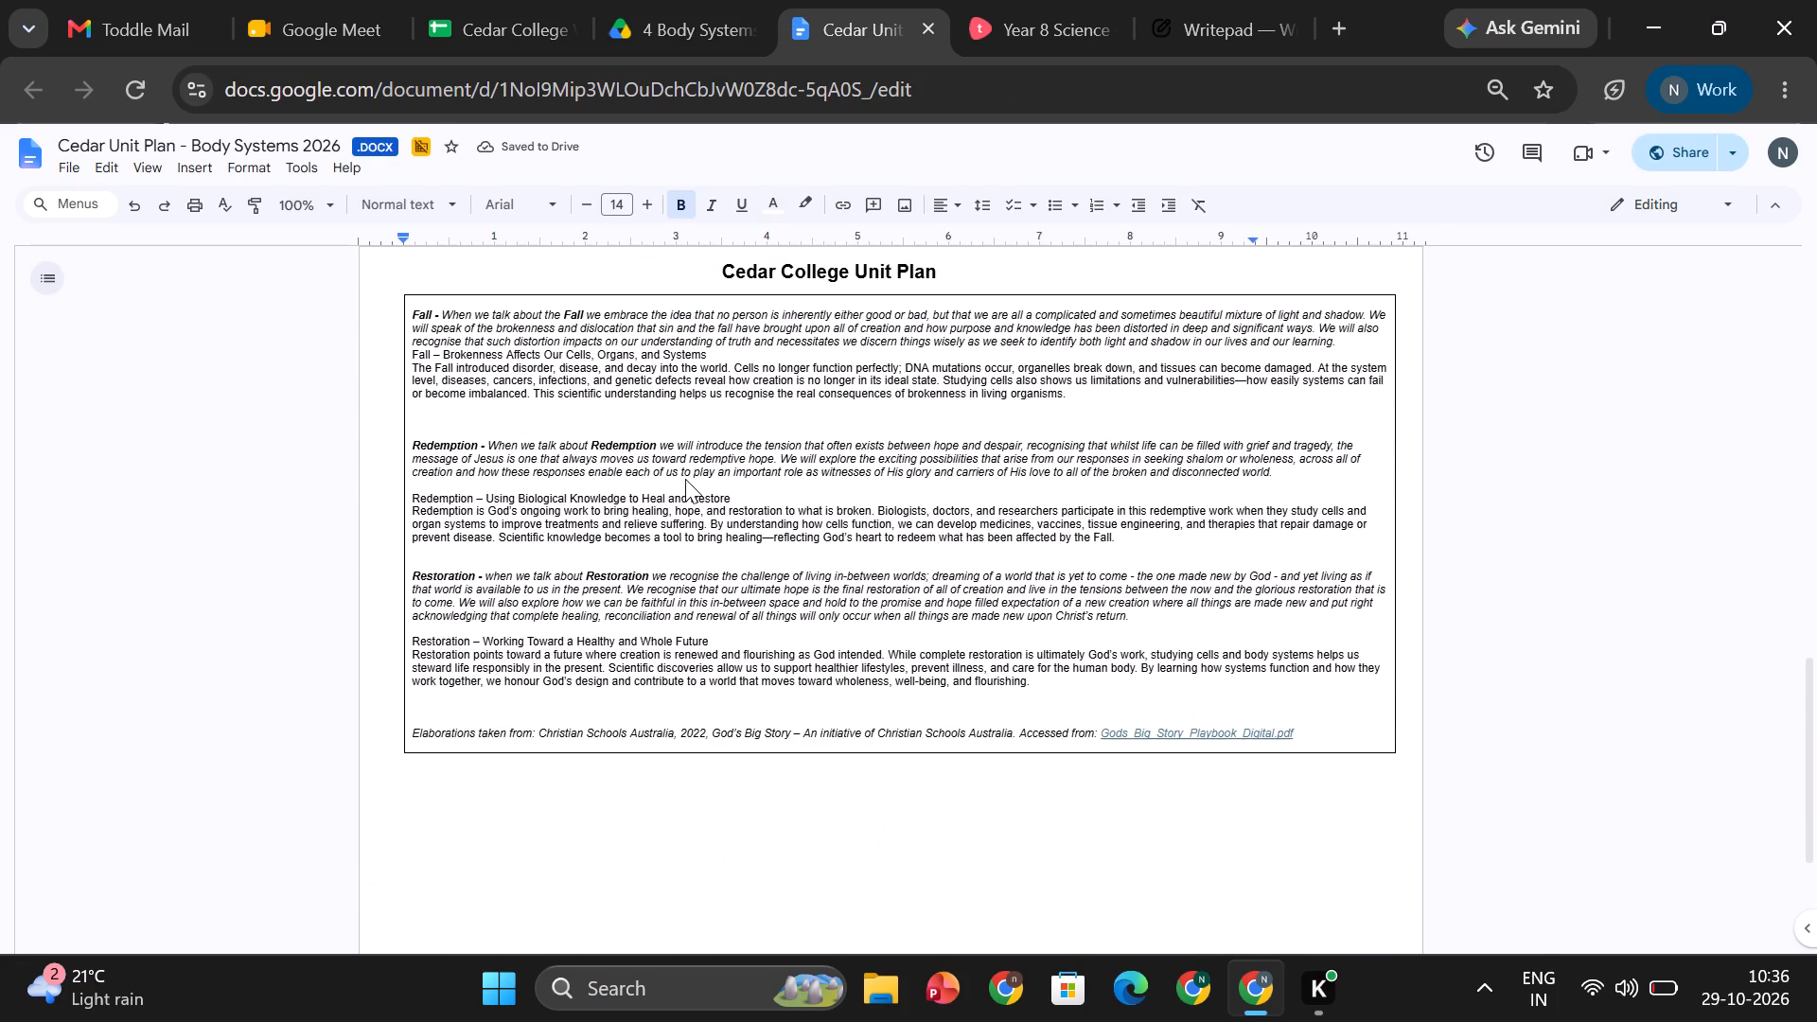
scroll(685, 479, down, 1)
scroll(685, 479, up, 3)
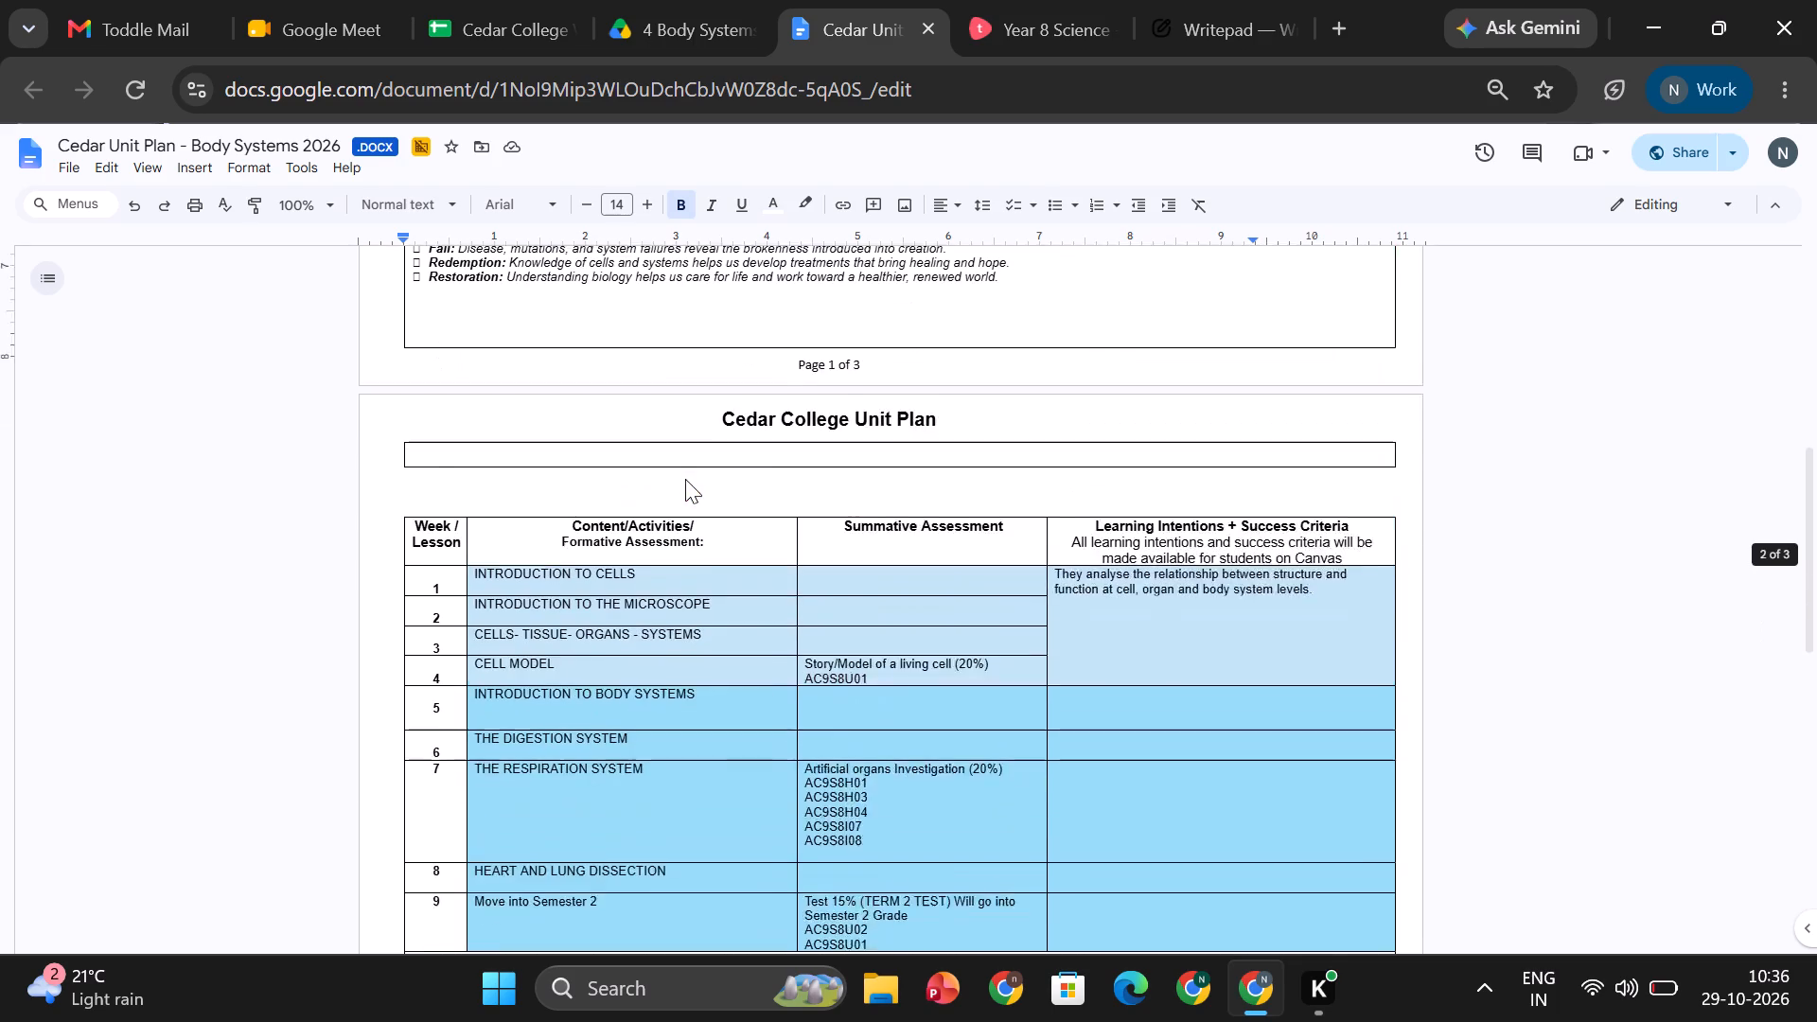
scroll(685, 479, down, 1)
scroll(685, 479, right, 1)
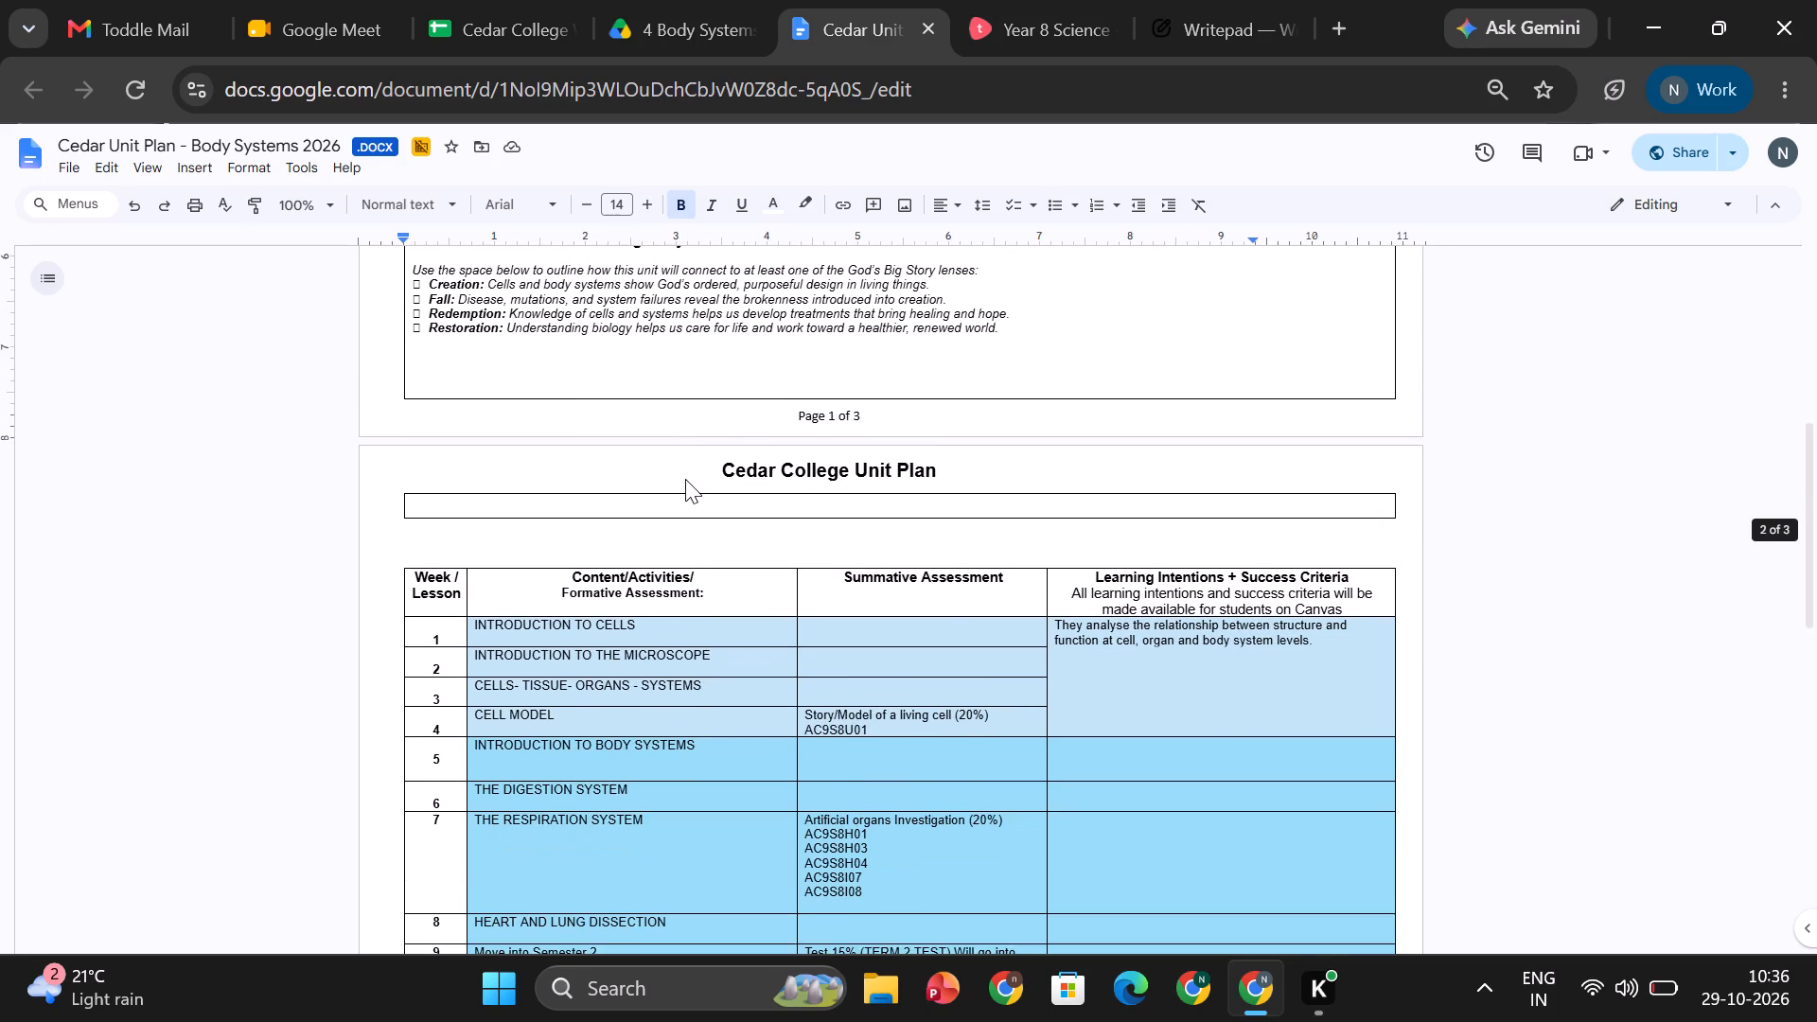
scroll(685, 479, right, 1)
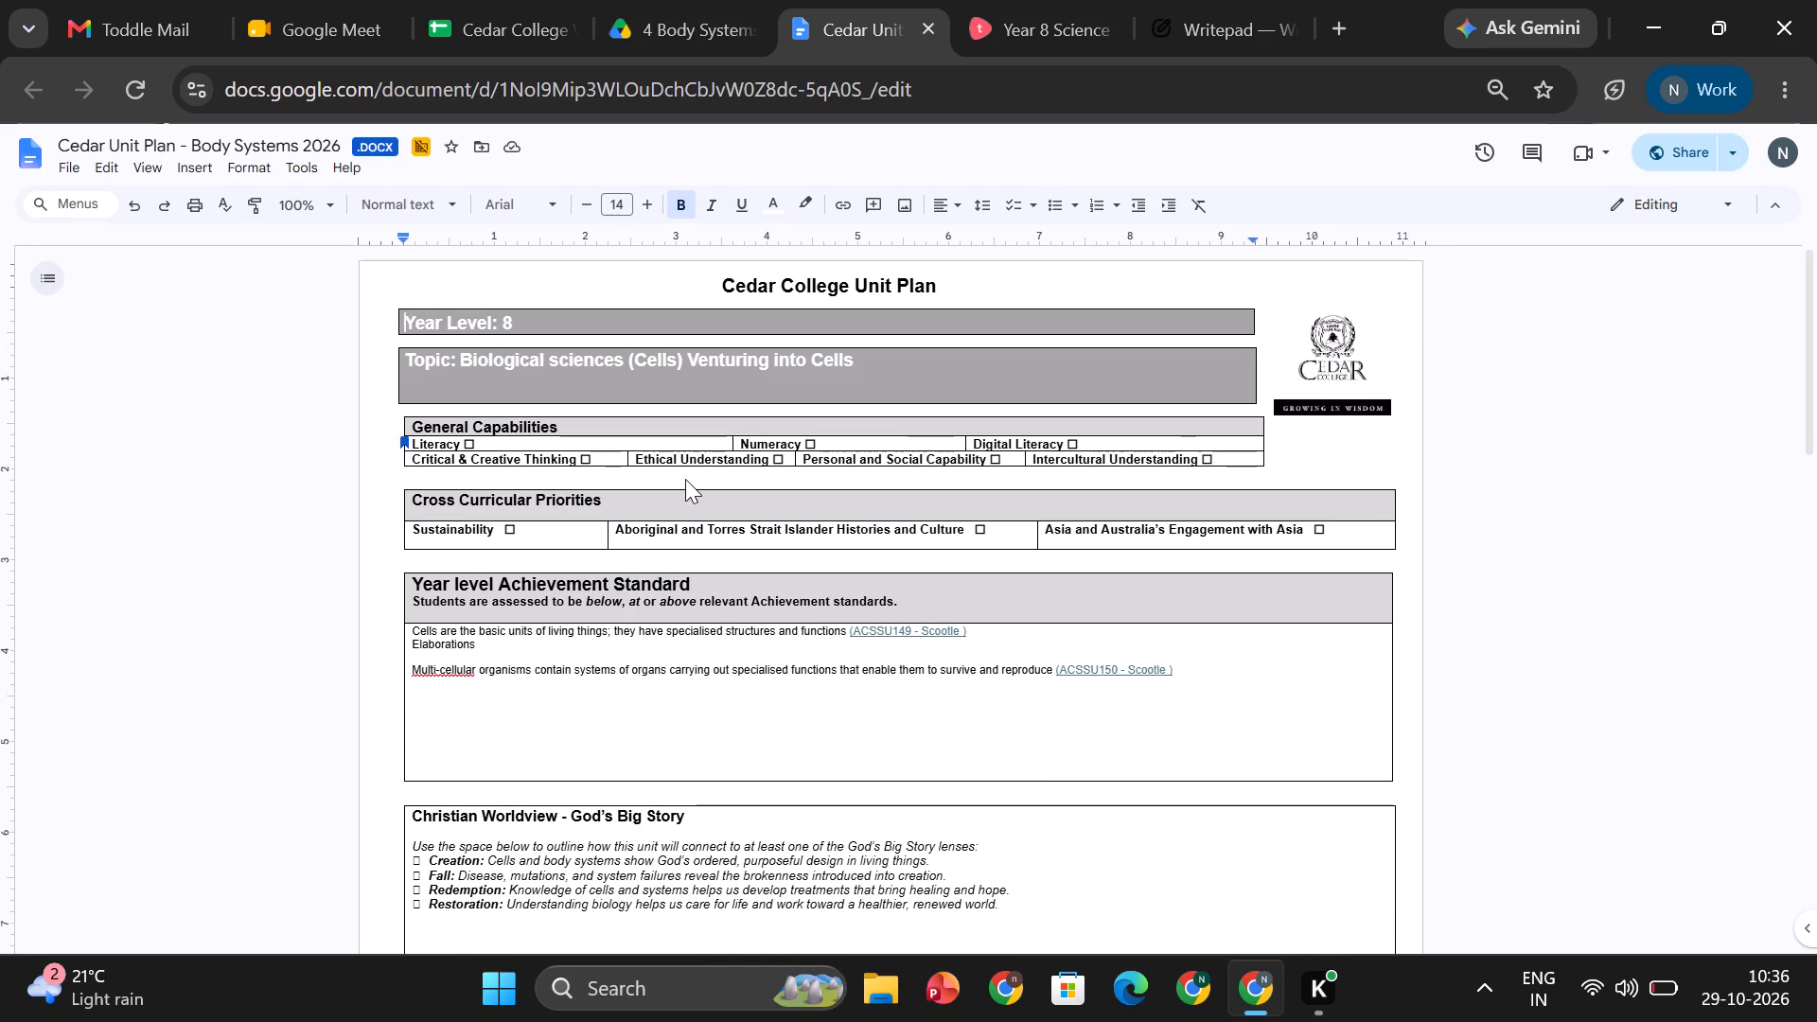
Return to the Semester 1 folder in Drive and reopen its "4 Body Systems" folder.
click(677, 6)
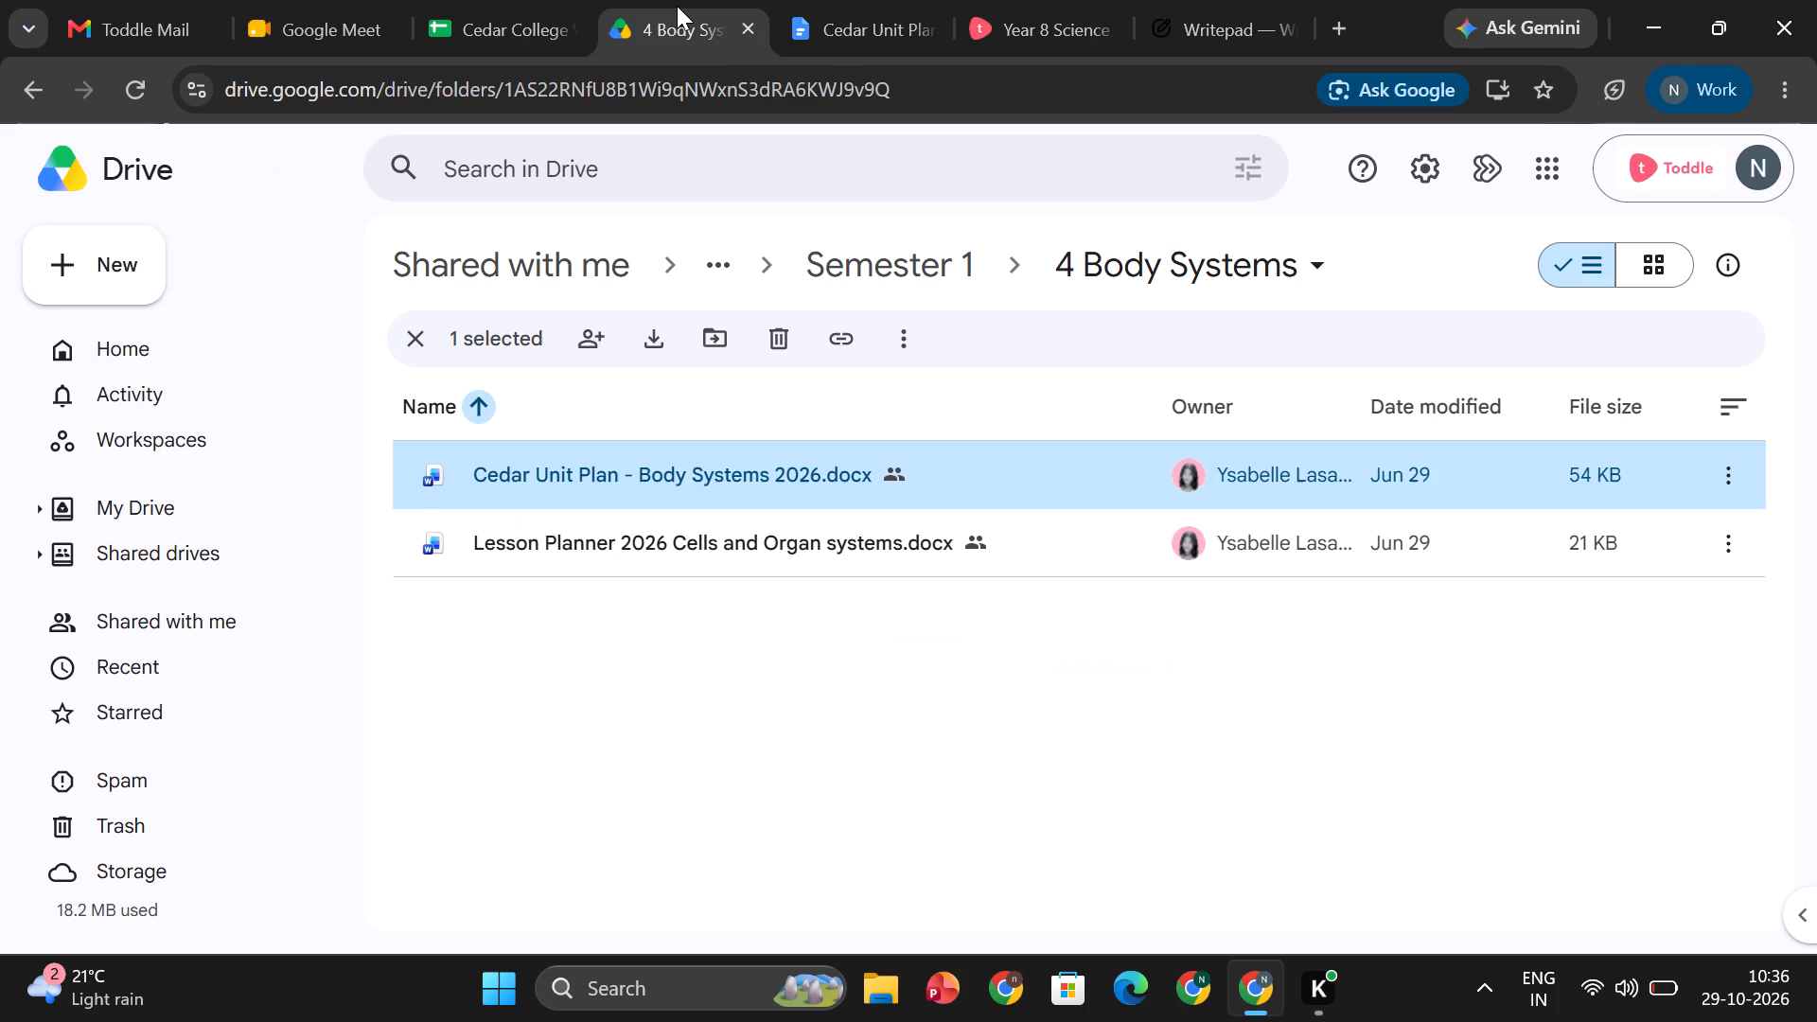
click(946, 156)
click(869, 252)
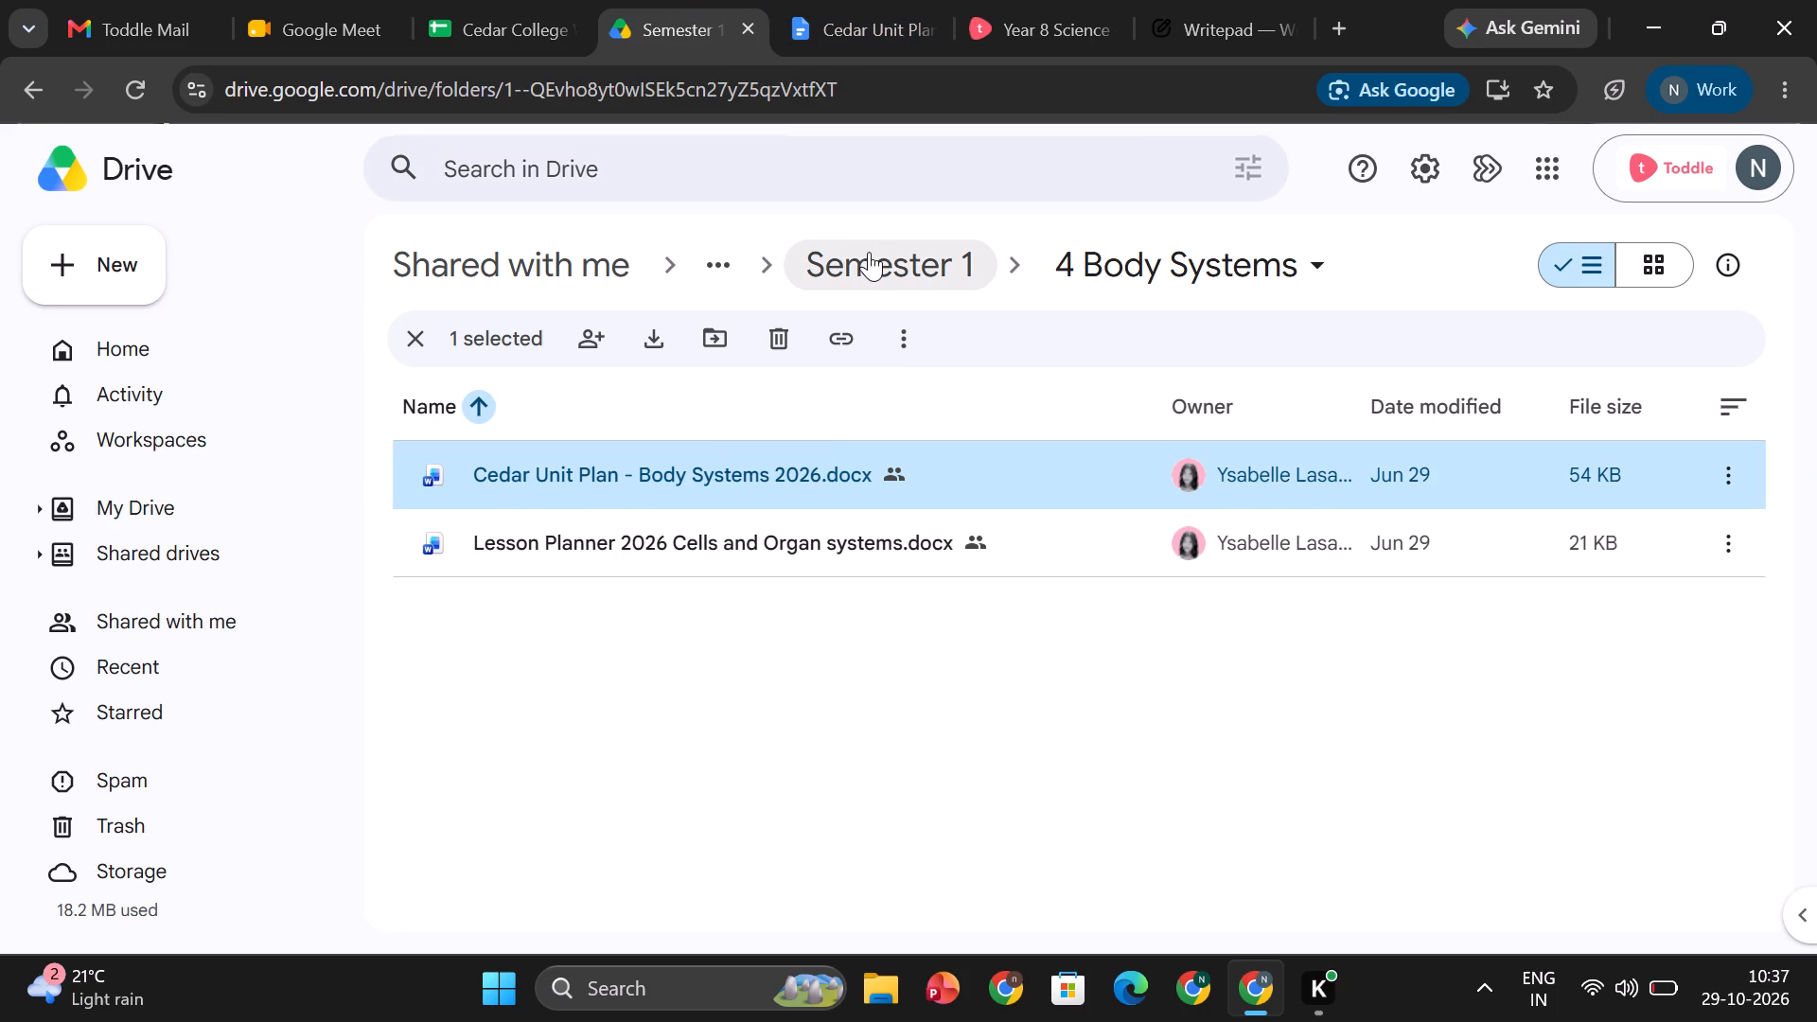
double_click(752, 667)
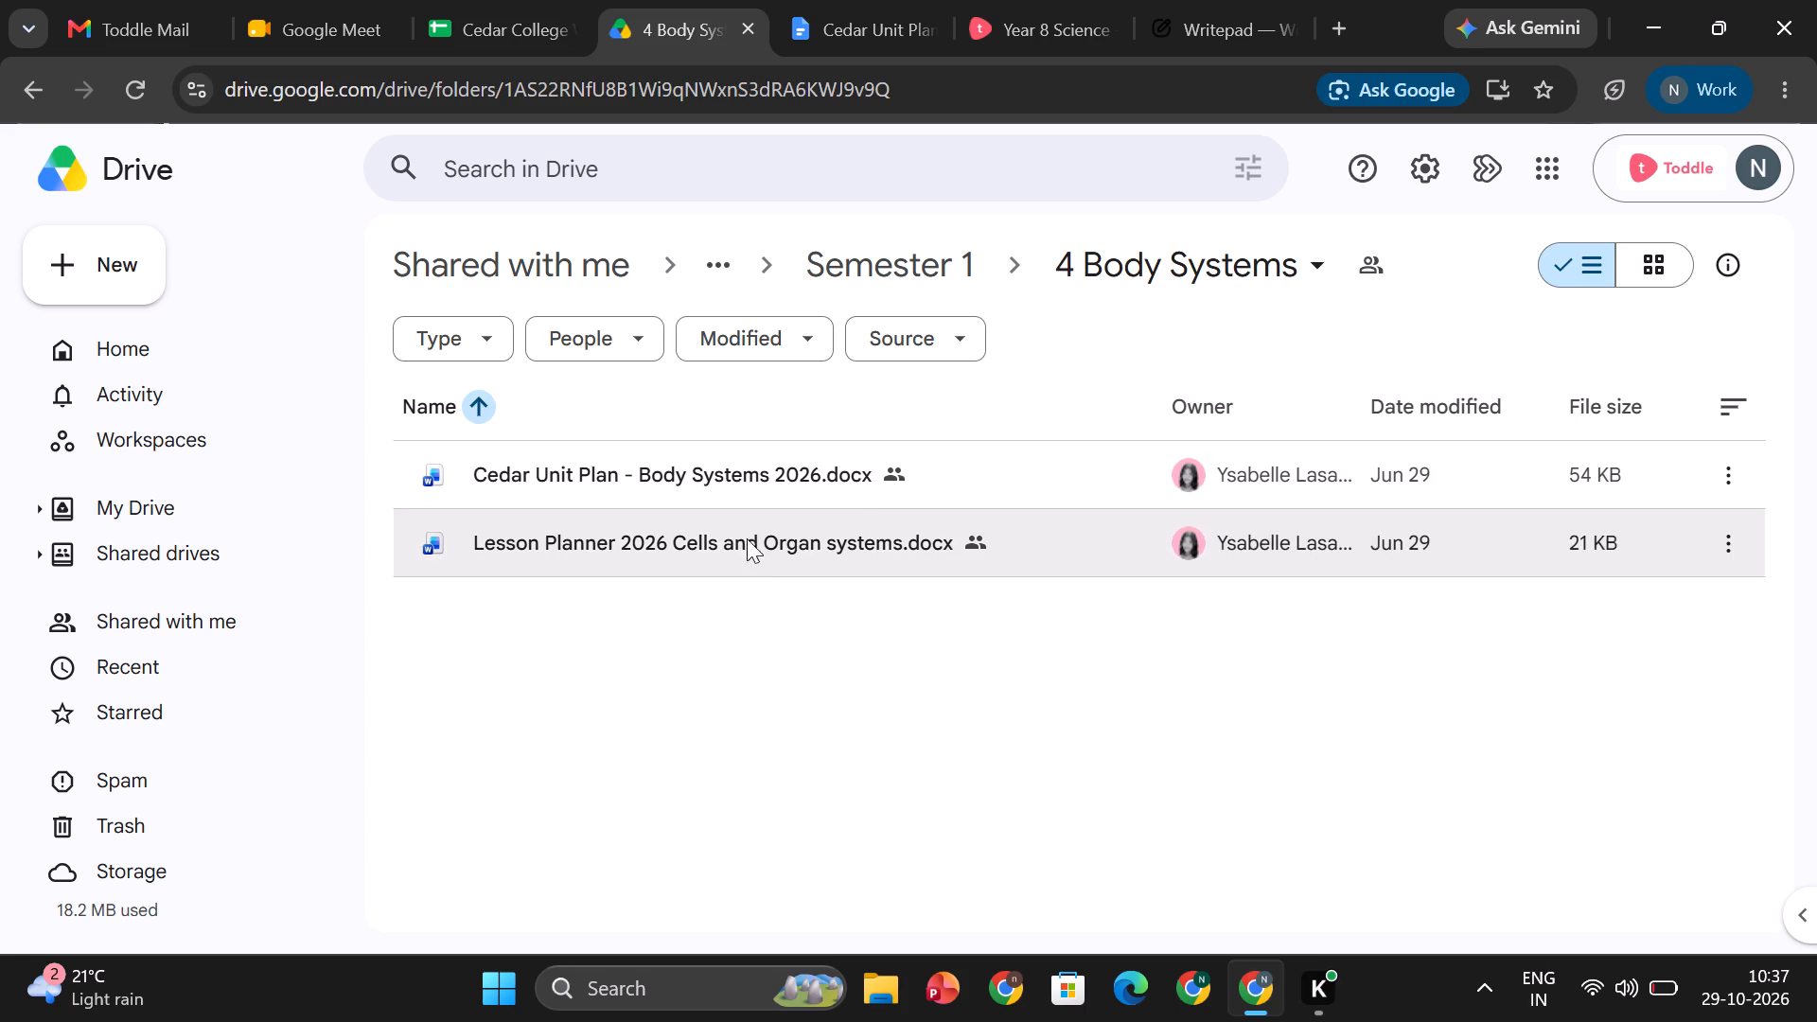
Open the Body Systems unit plan, compare it with "Cedar Unit Plan - Cells 2026.docx" from the "3 Cells" folder, and close the Cells document.
double_click(669, 467)
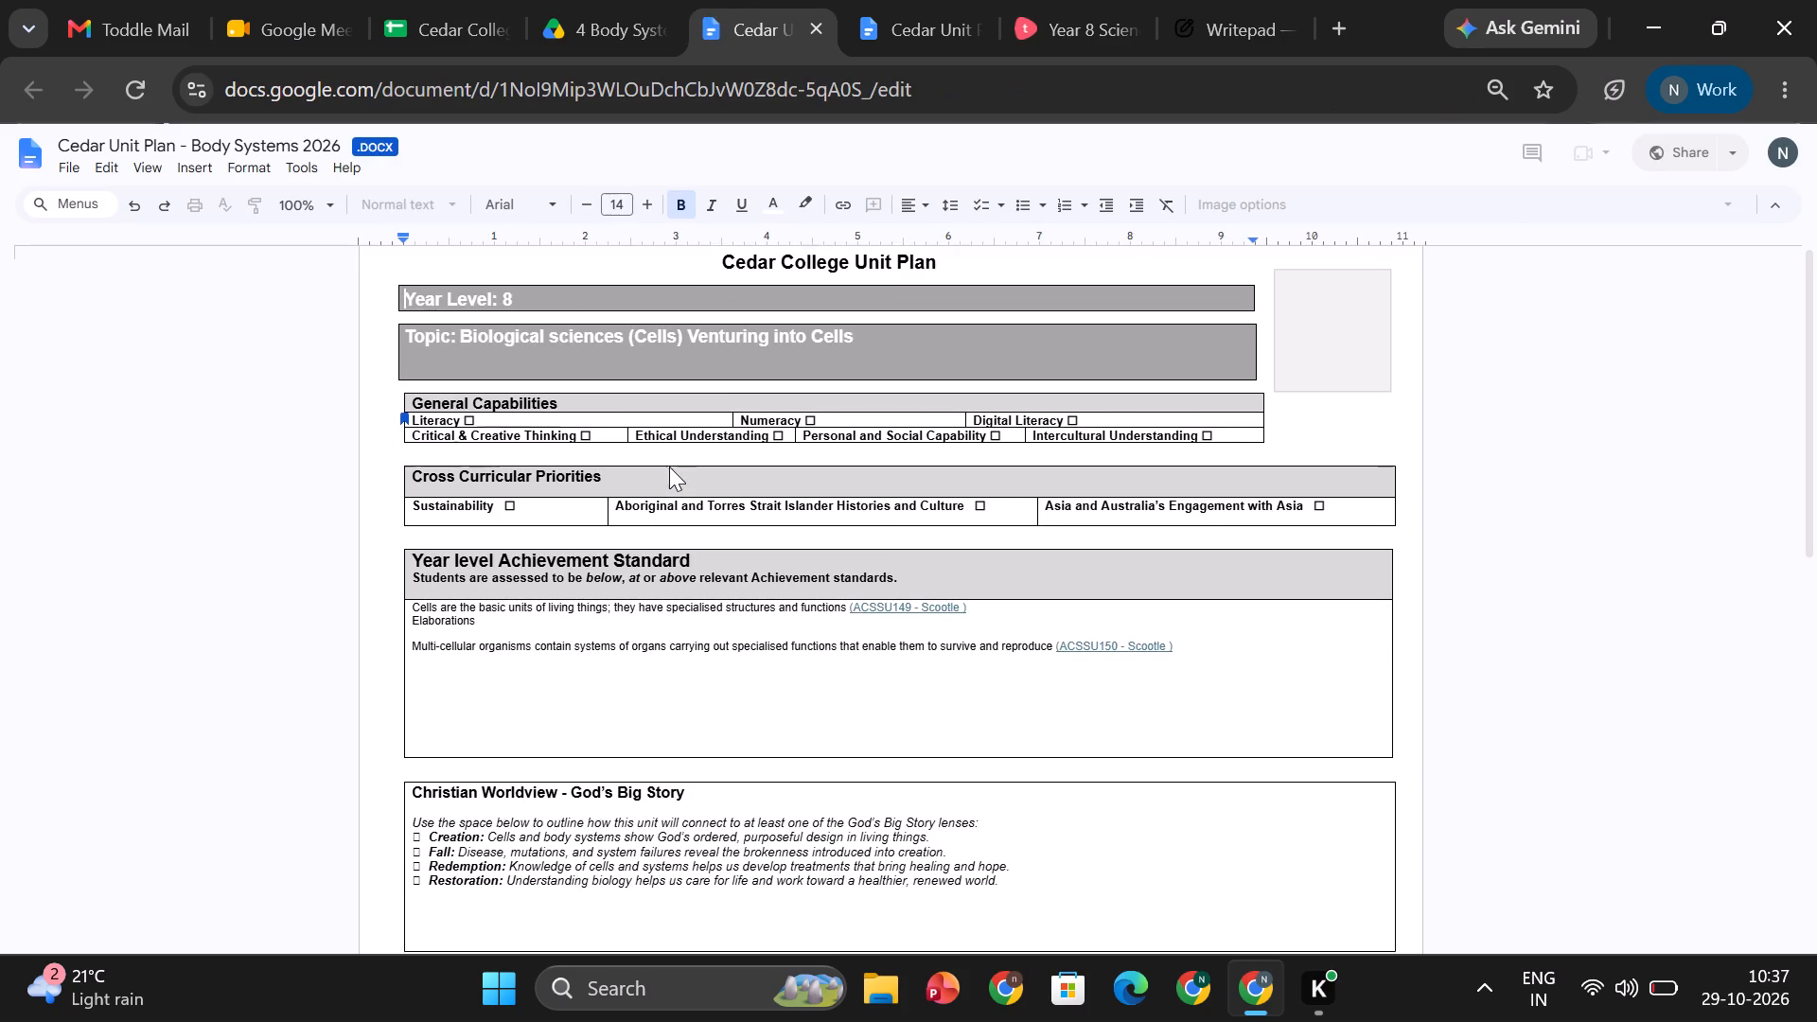
click(595, 7)
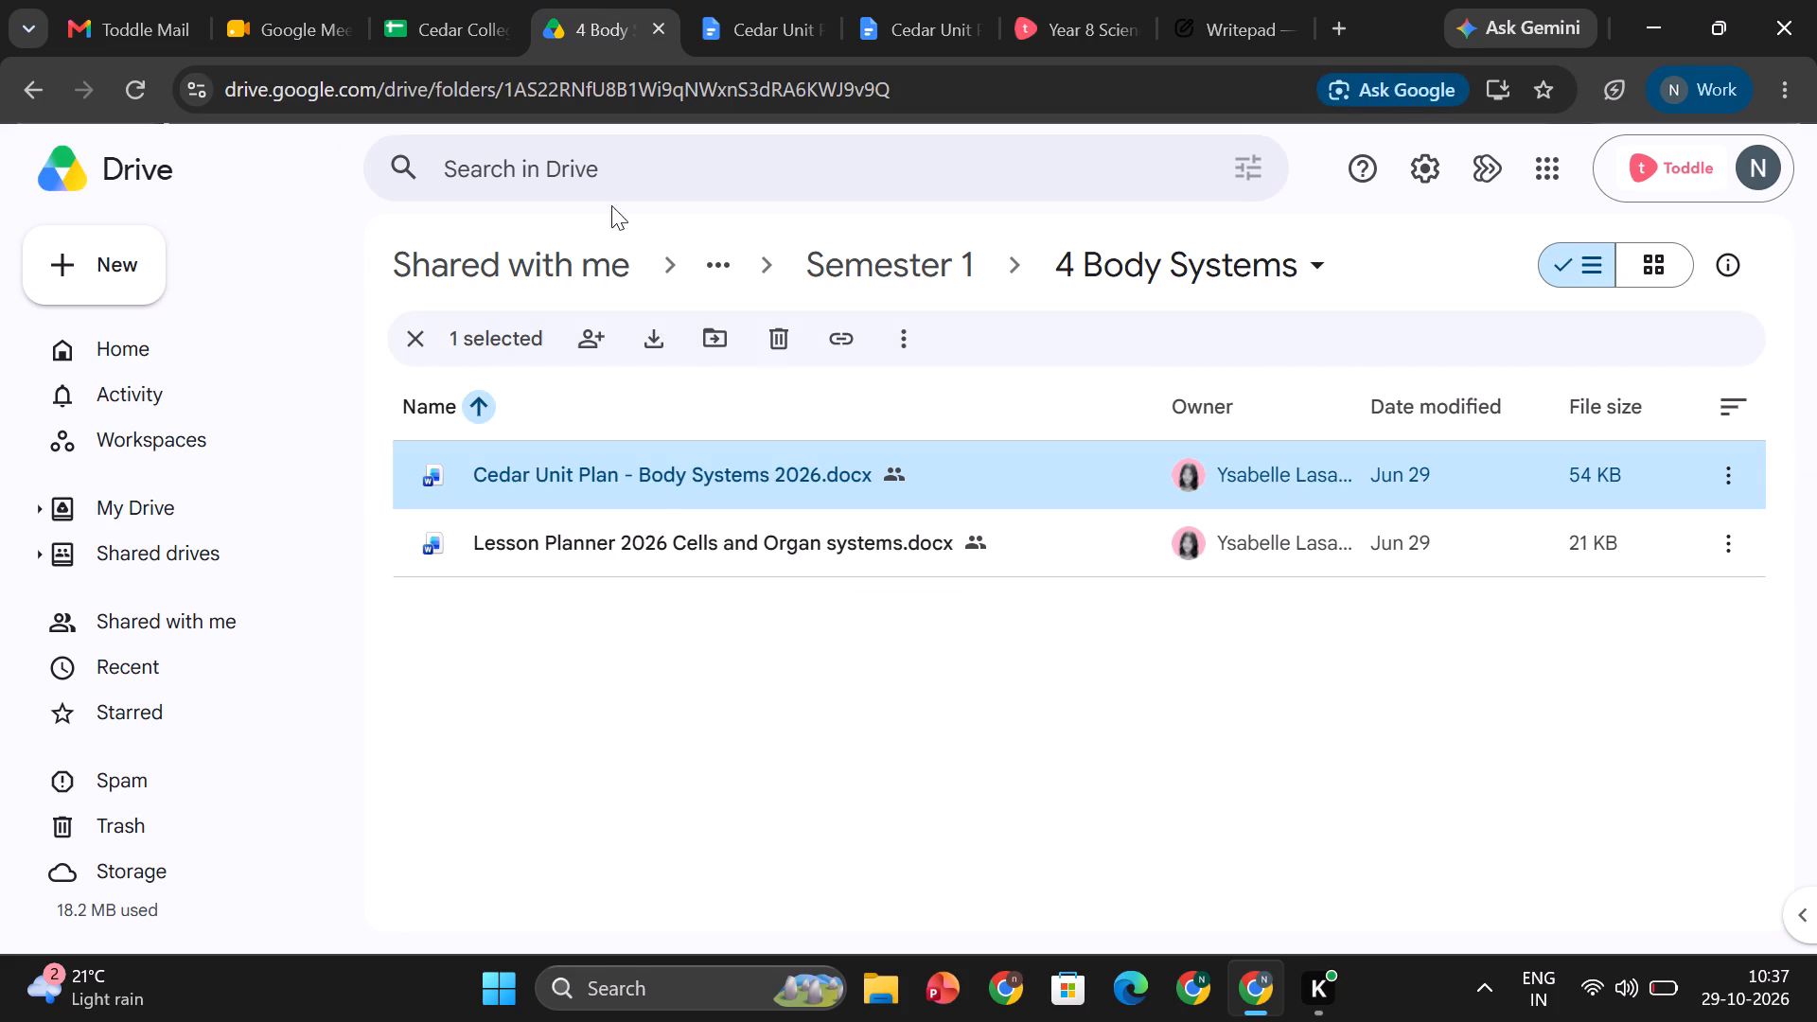
click(917, 261)
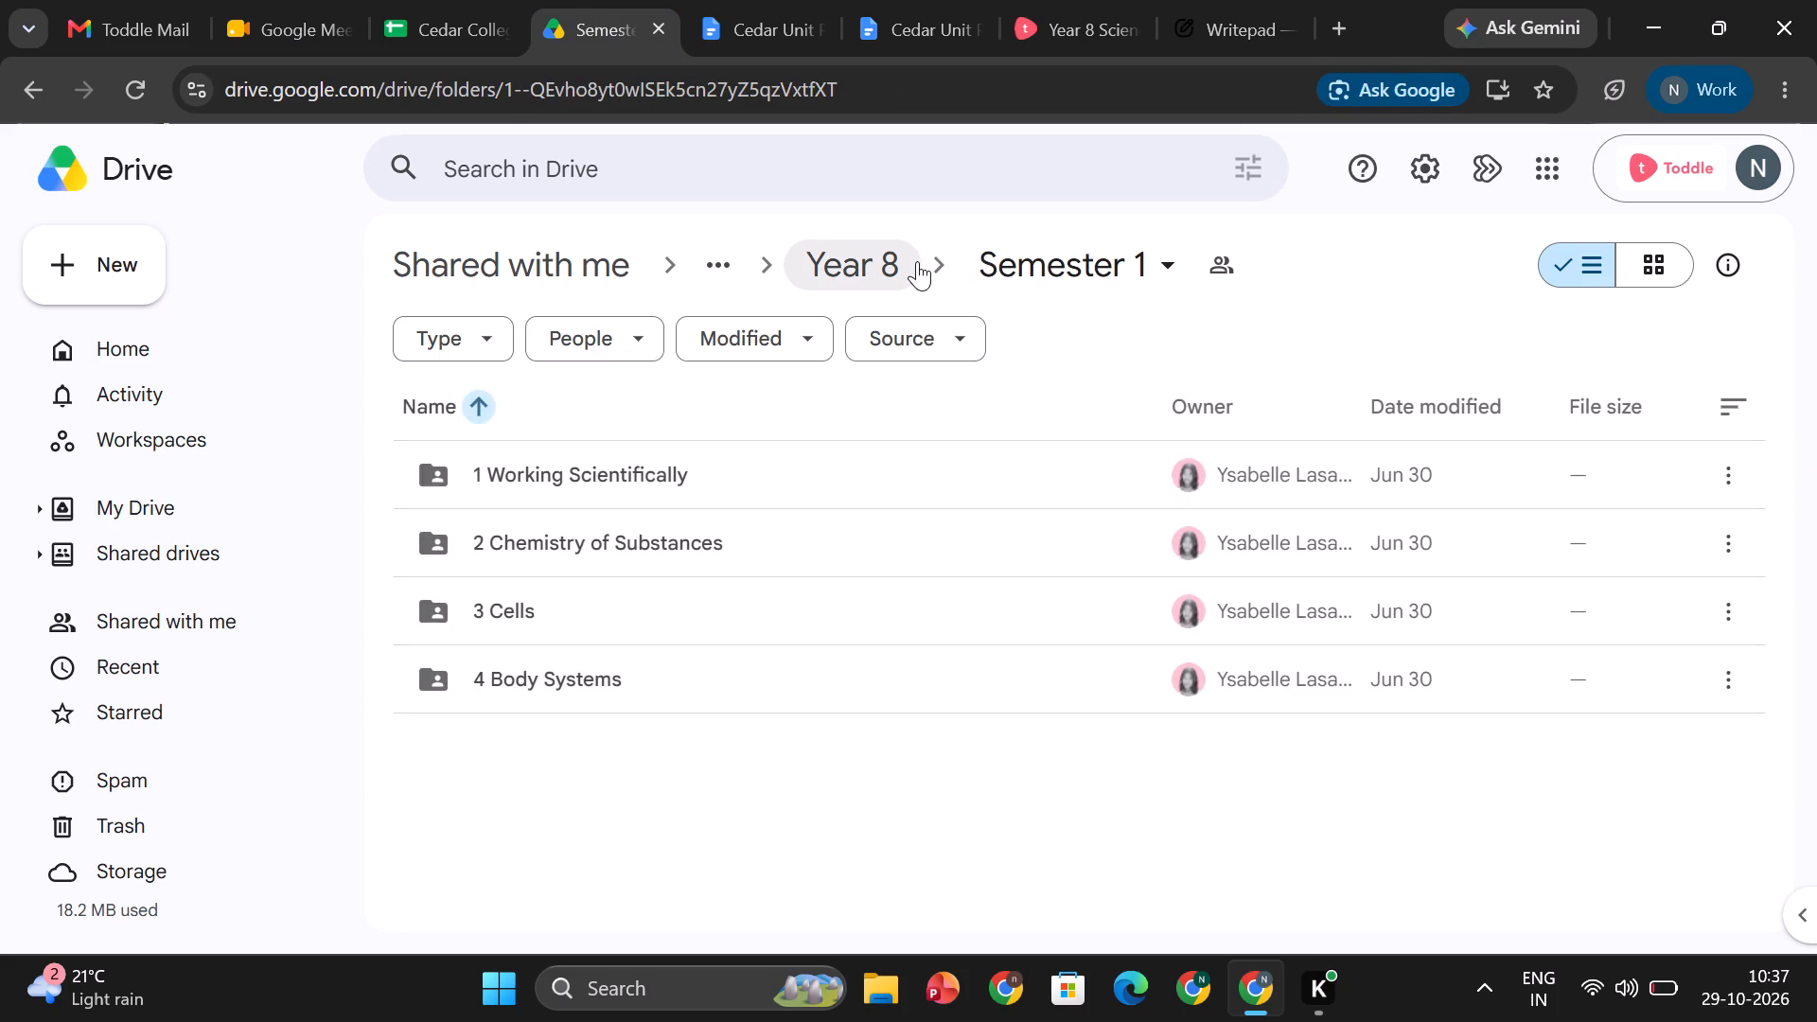
double_click(732, 593)
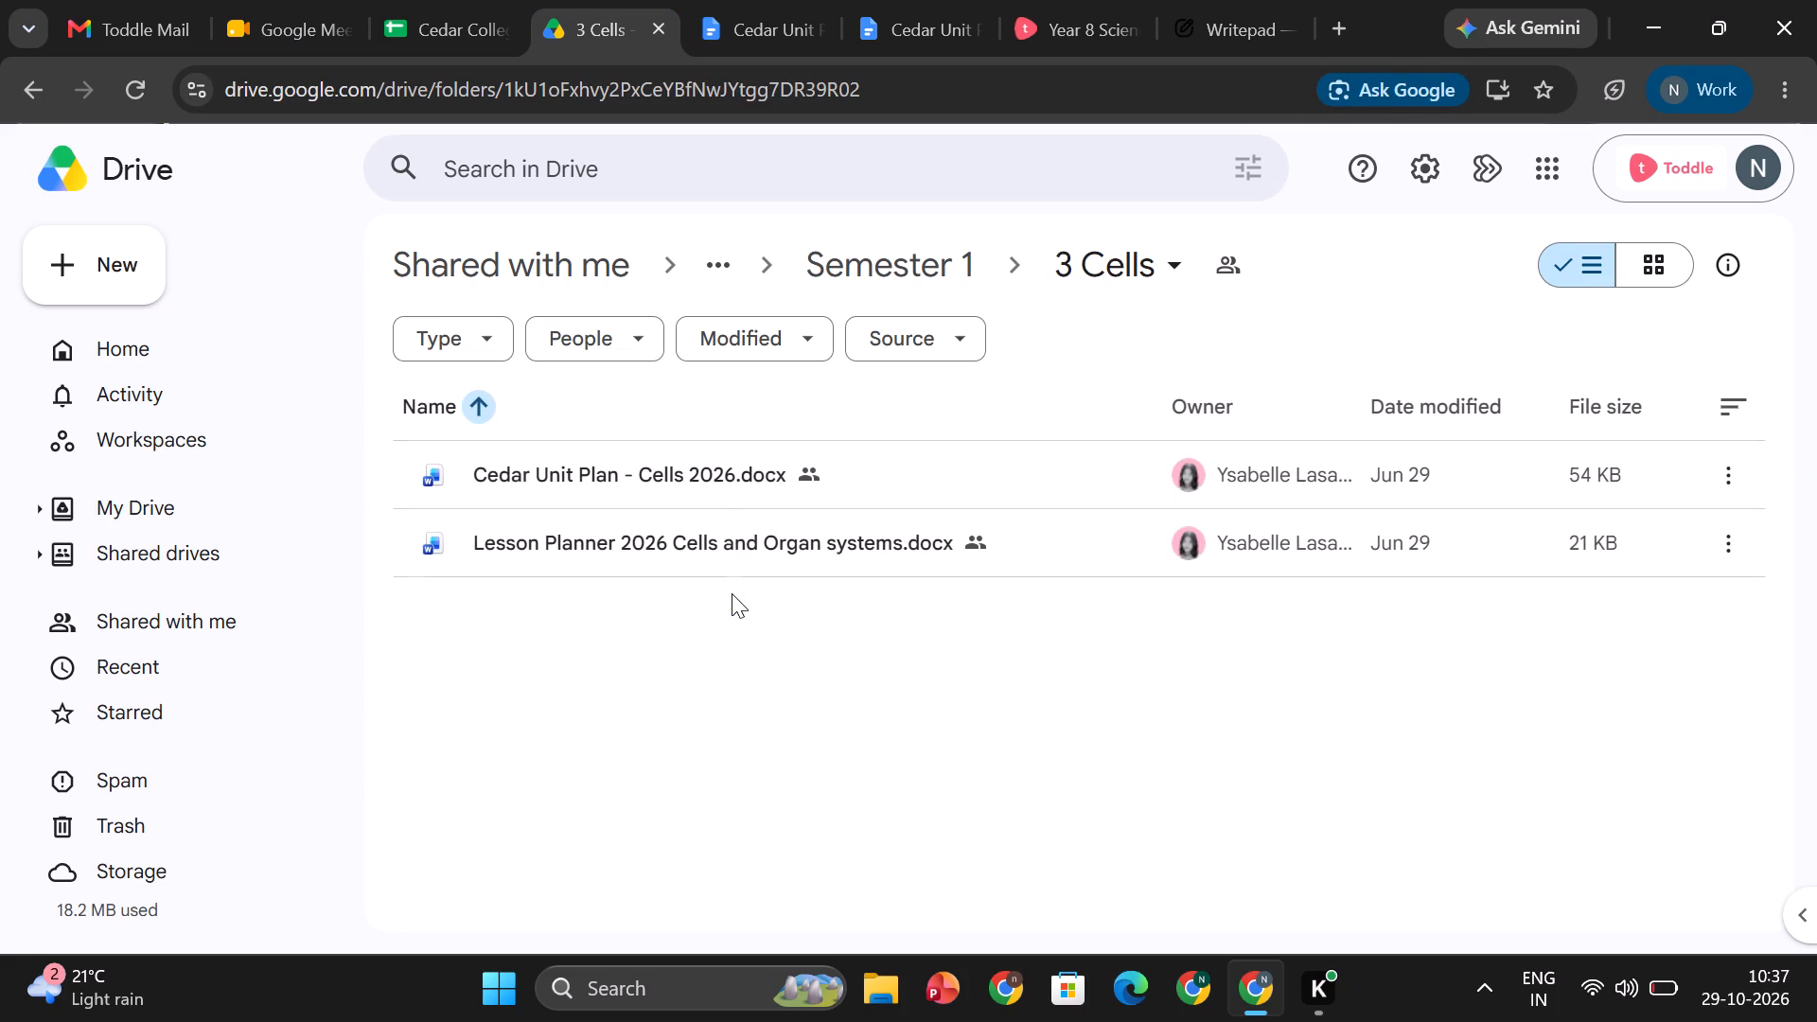
double_click(716, 485)
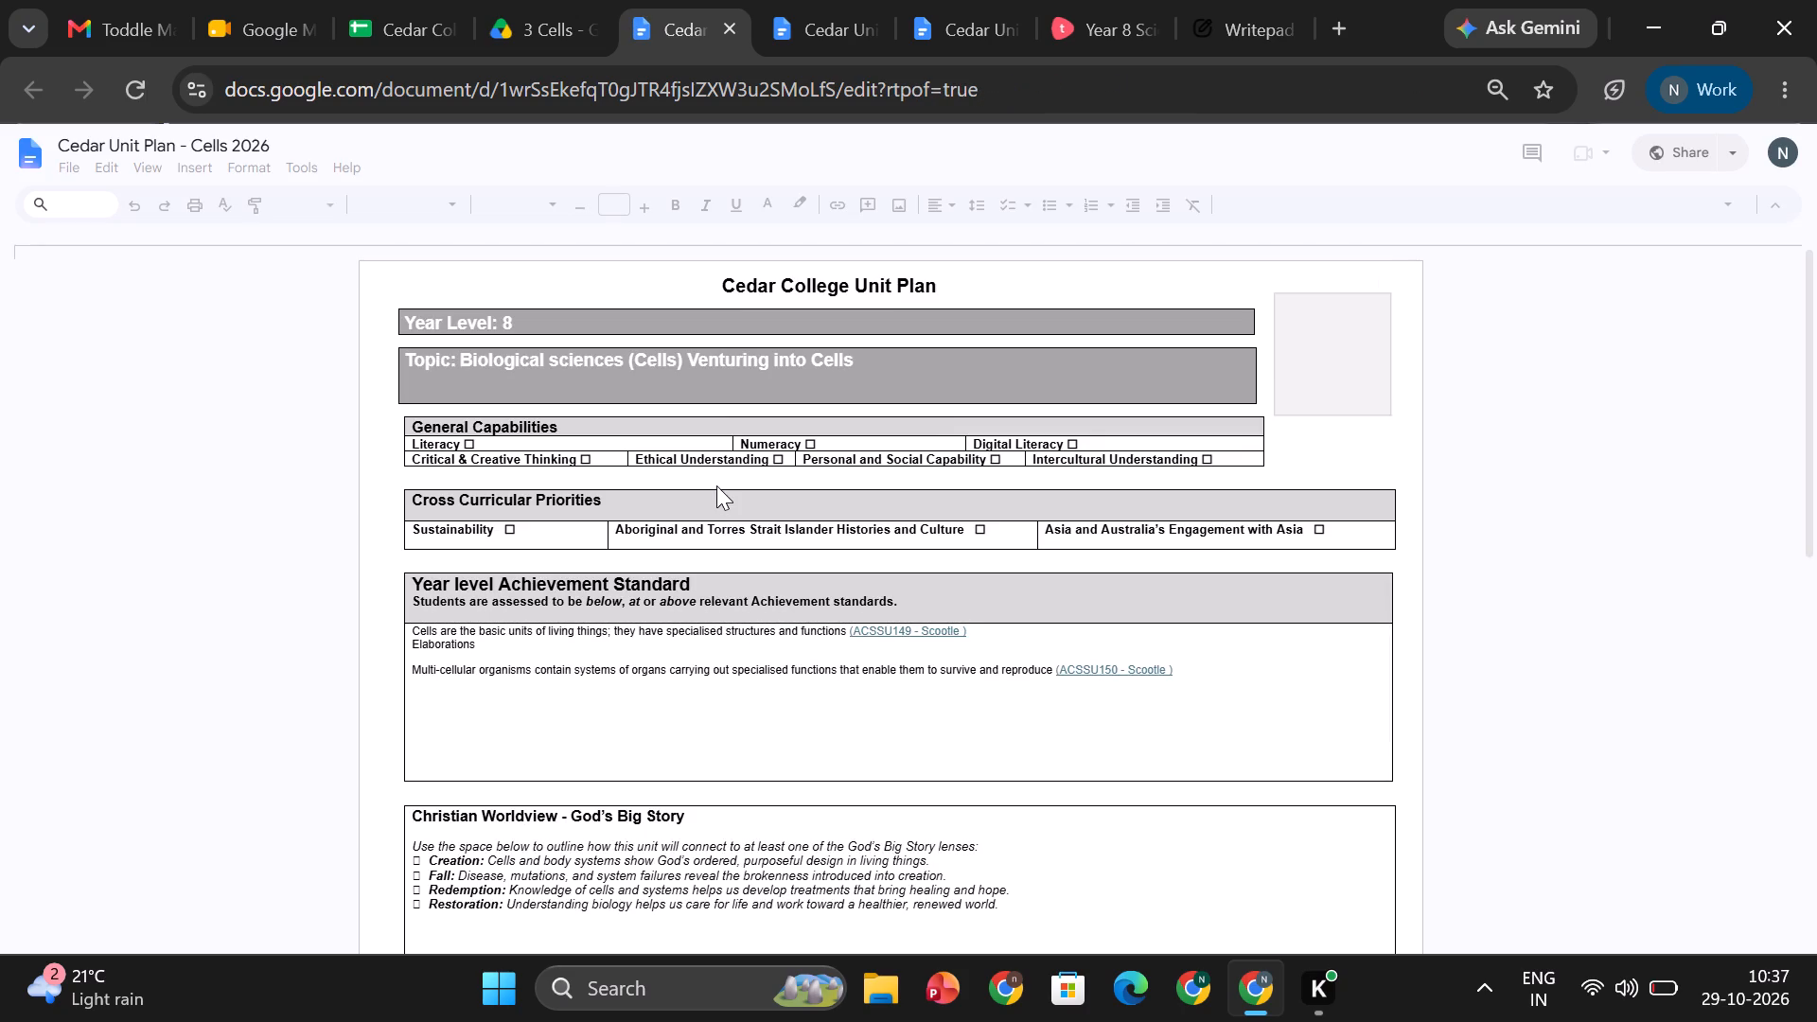
scroll(716, 485, down, 2)
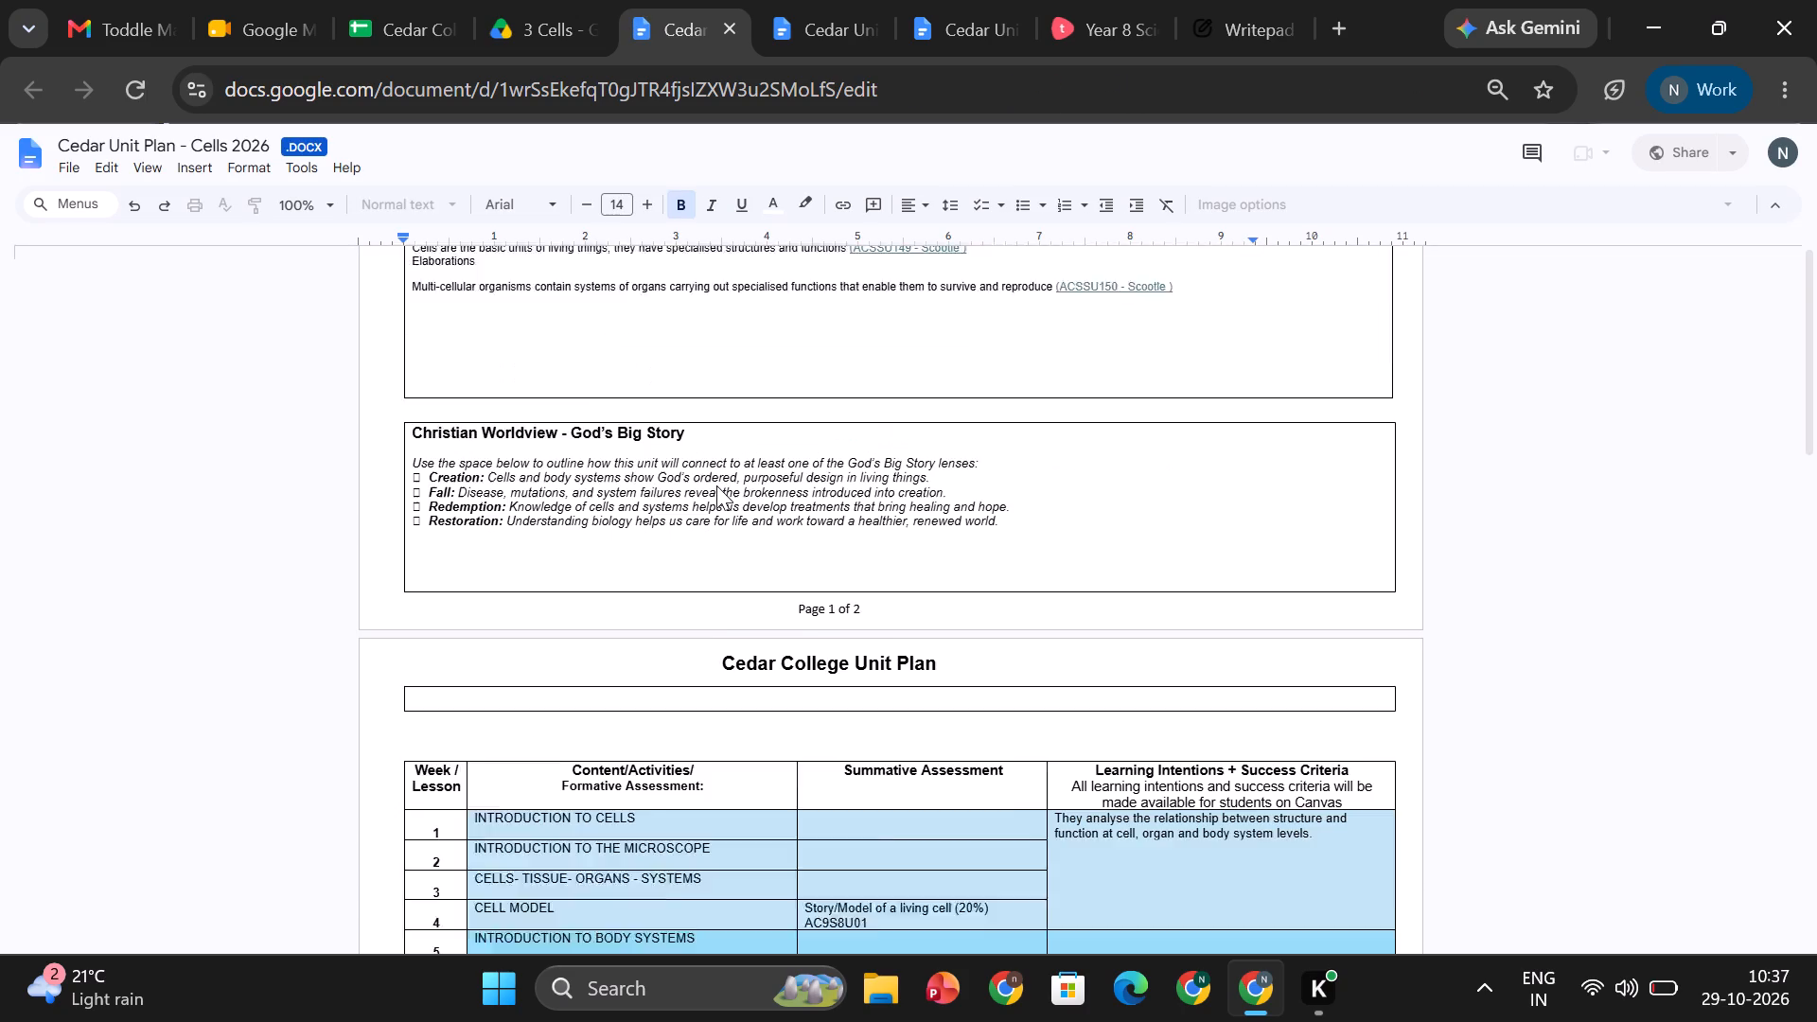
scroll(716, 485, down, 3)
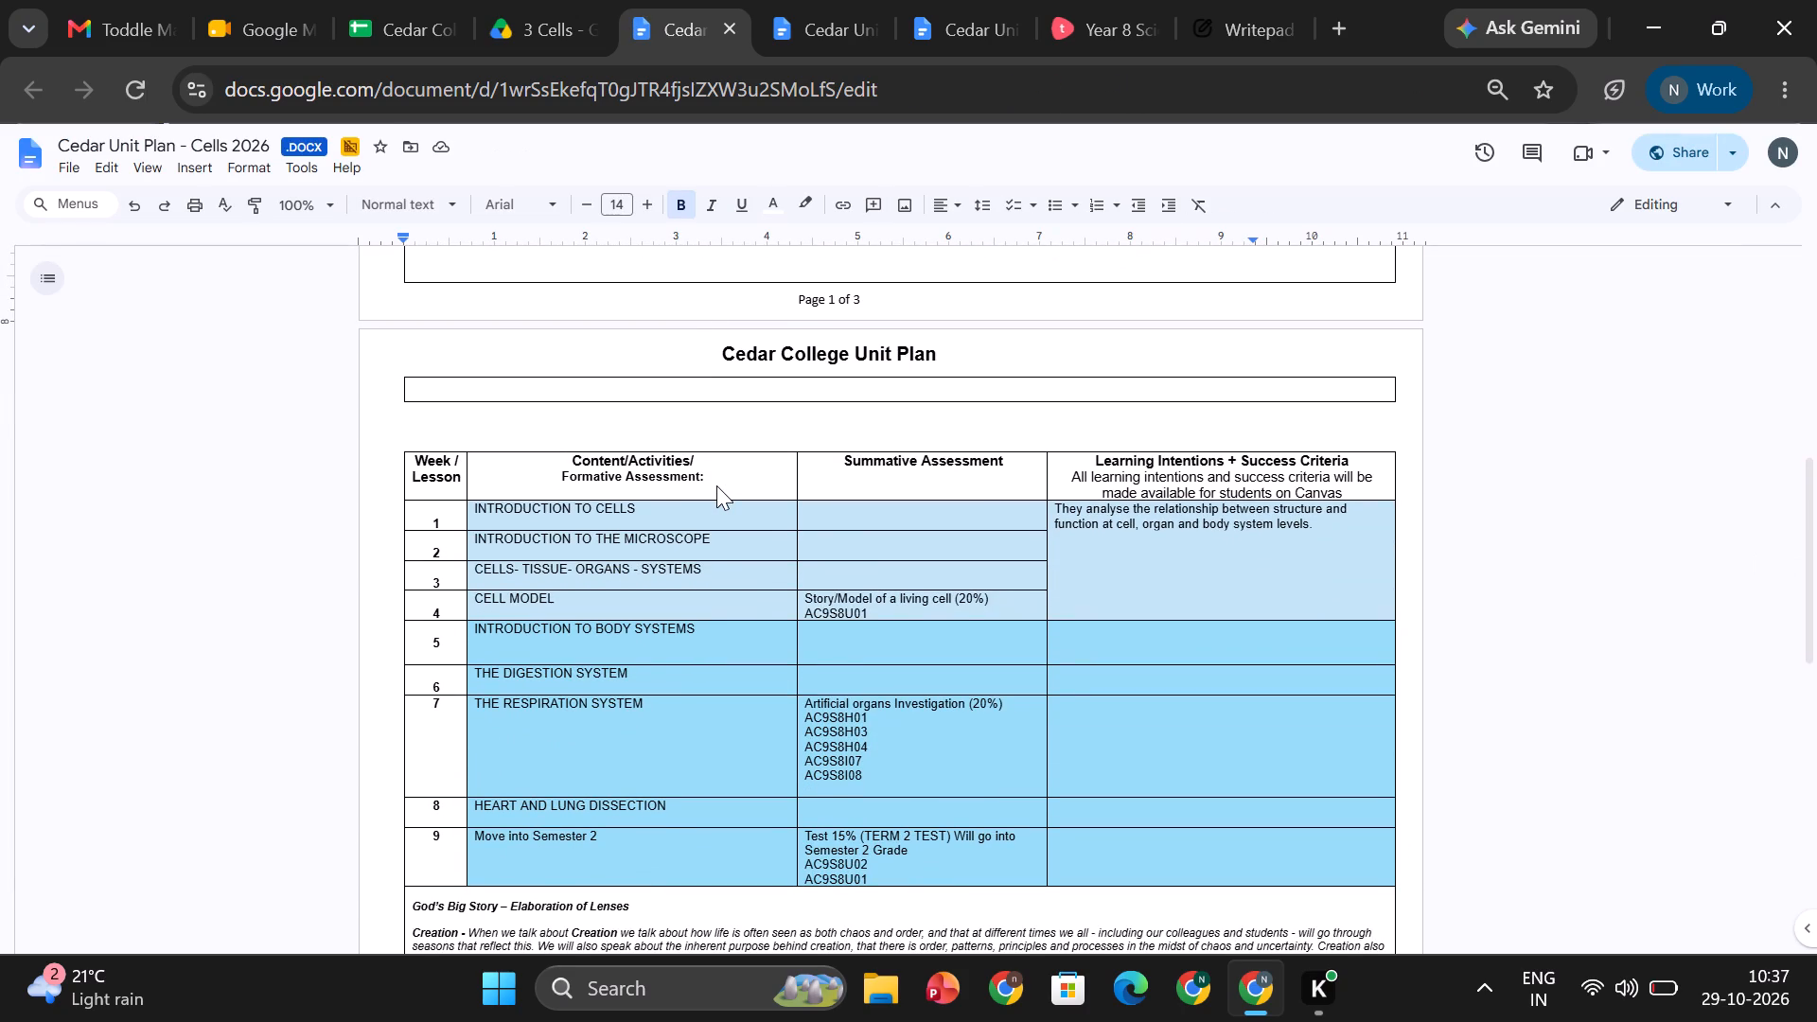
scroll(716, 485, up, 6)
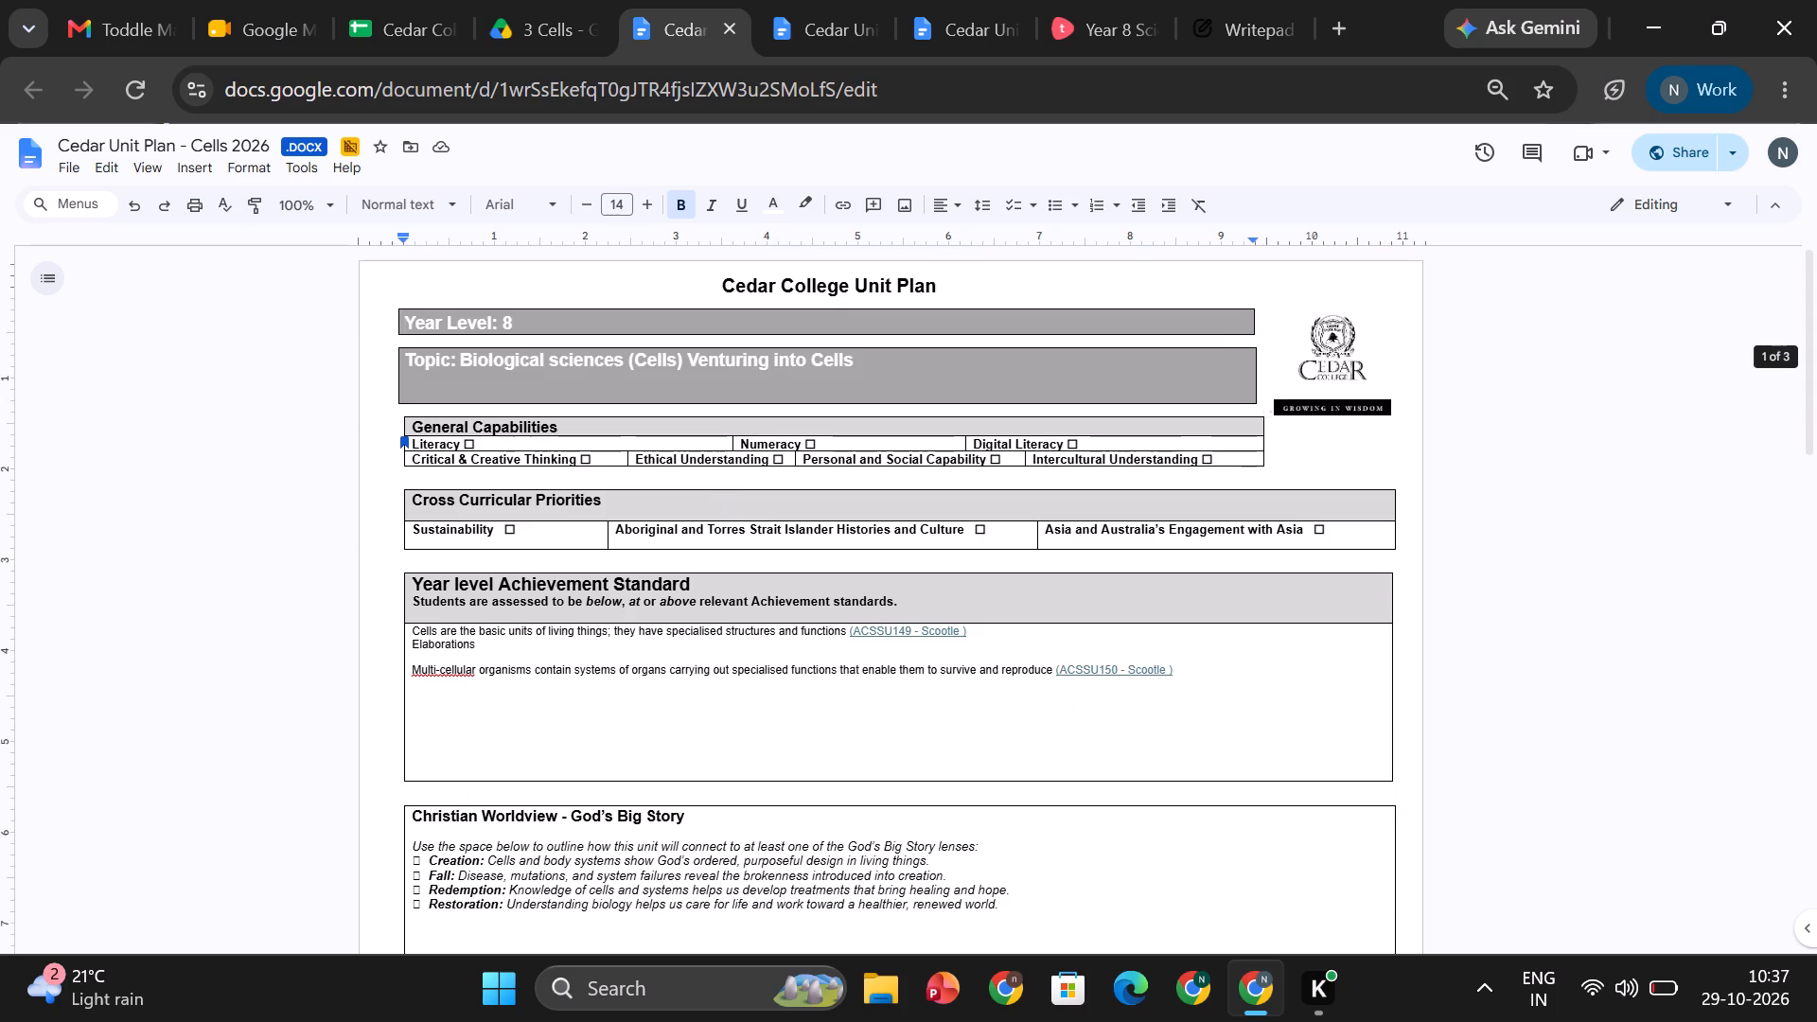
scroll(731, 344, up, 1)
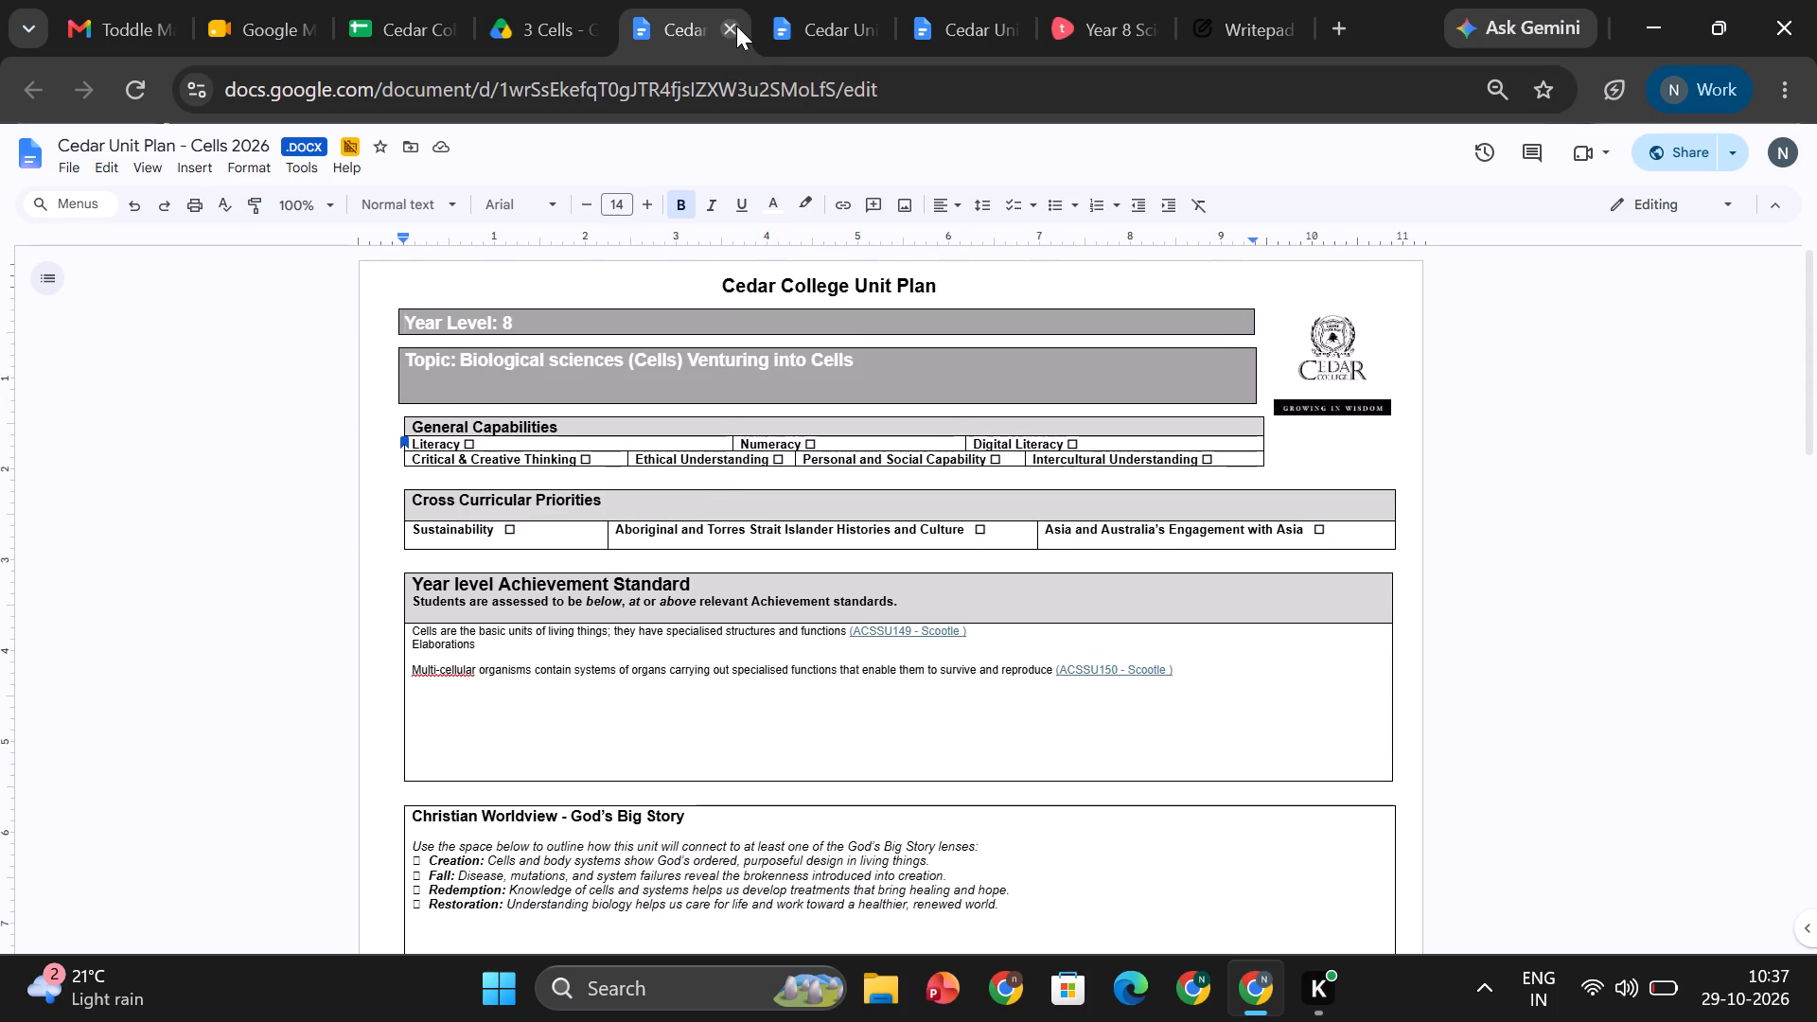
click(736, 27)
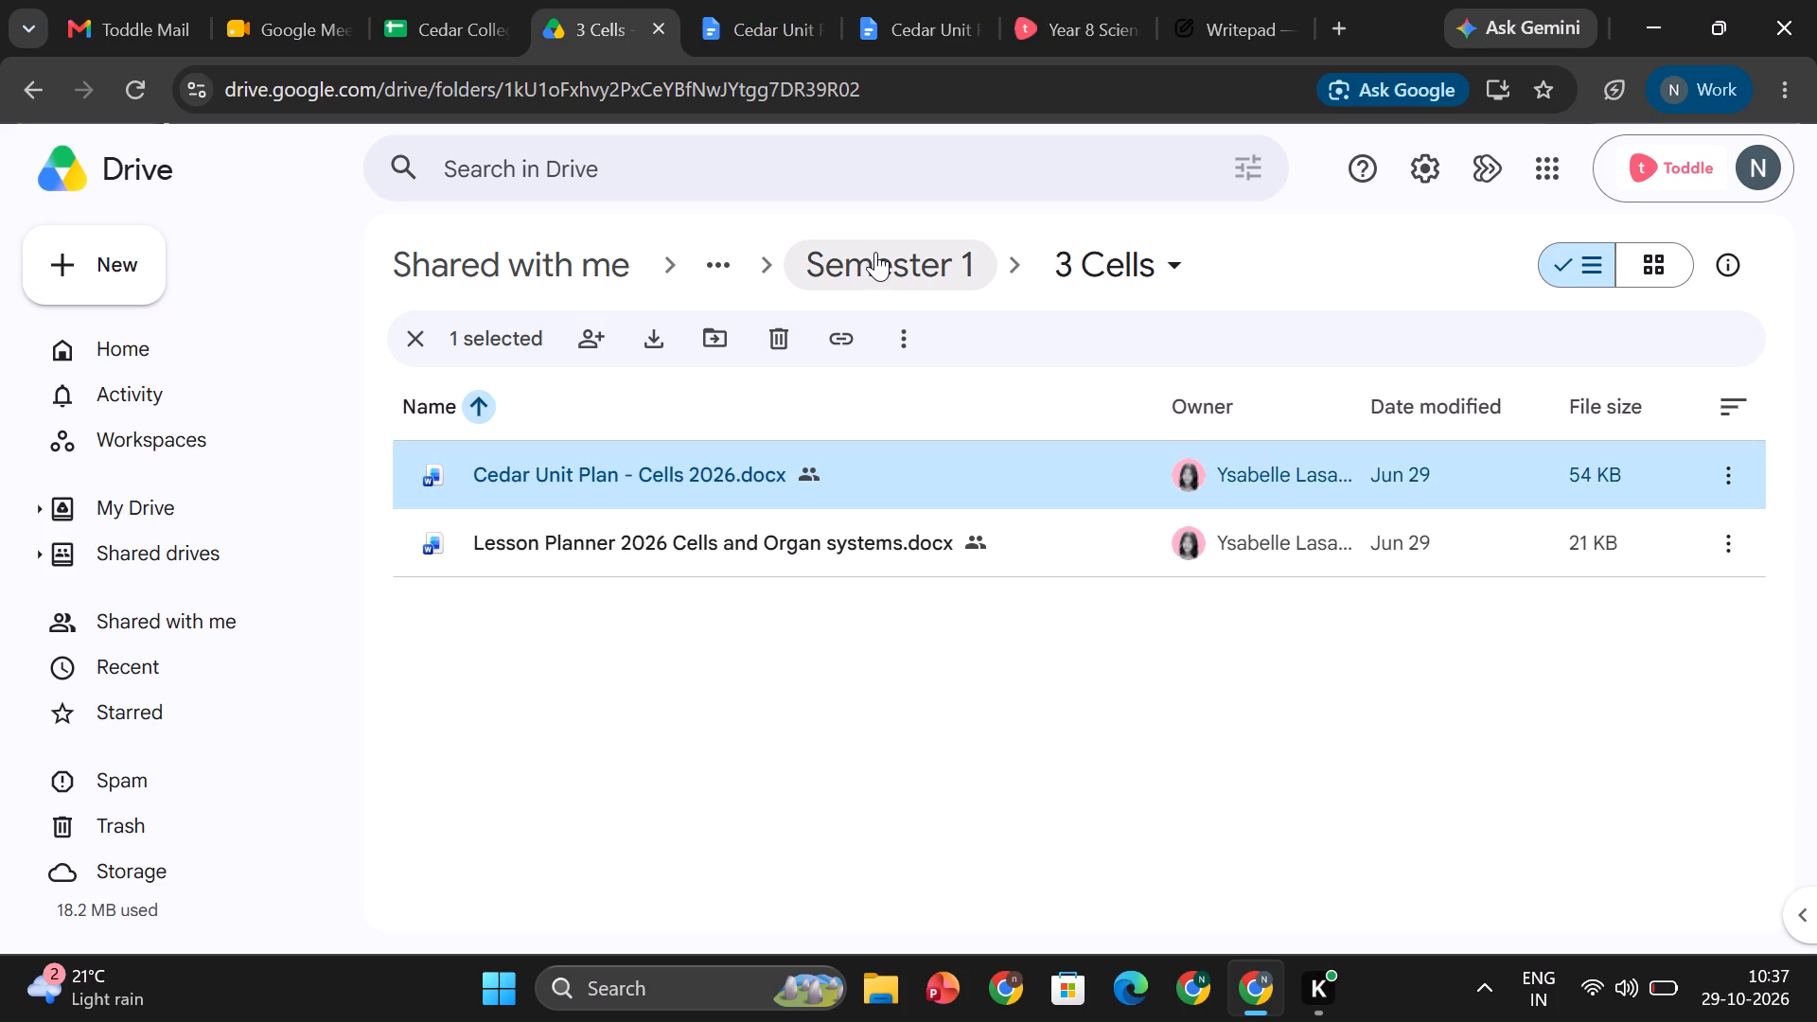
Reopen Semester 1's "4 Body Systems" folder in Drive and close the duplicate copy of the Body Systems unit plan.
click(875, 252)
double_click(619, 696)
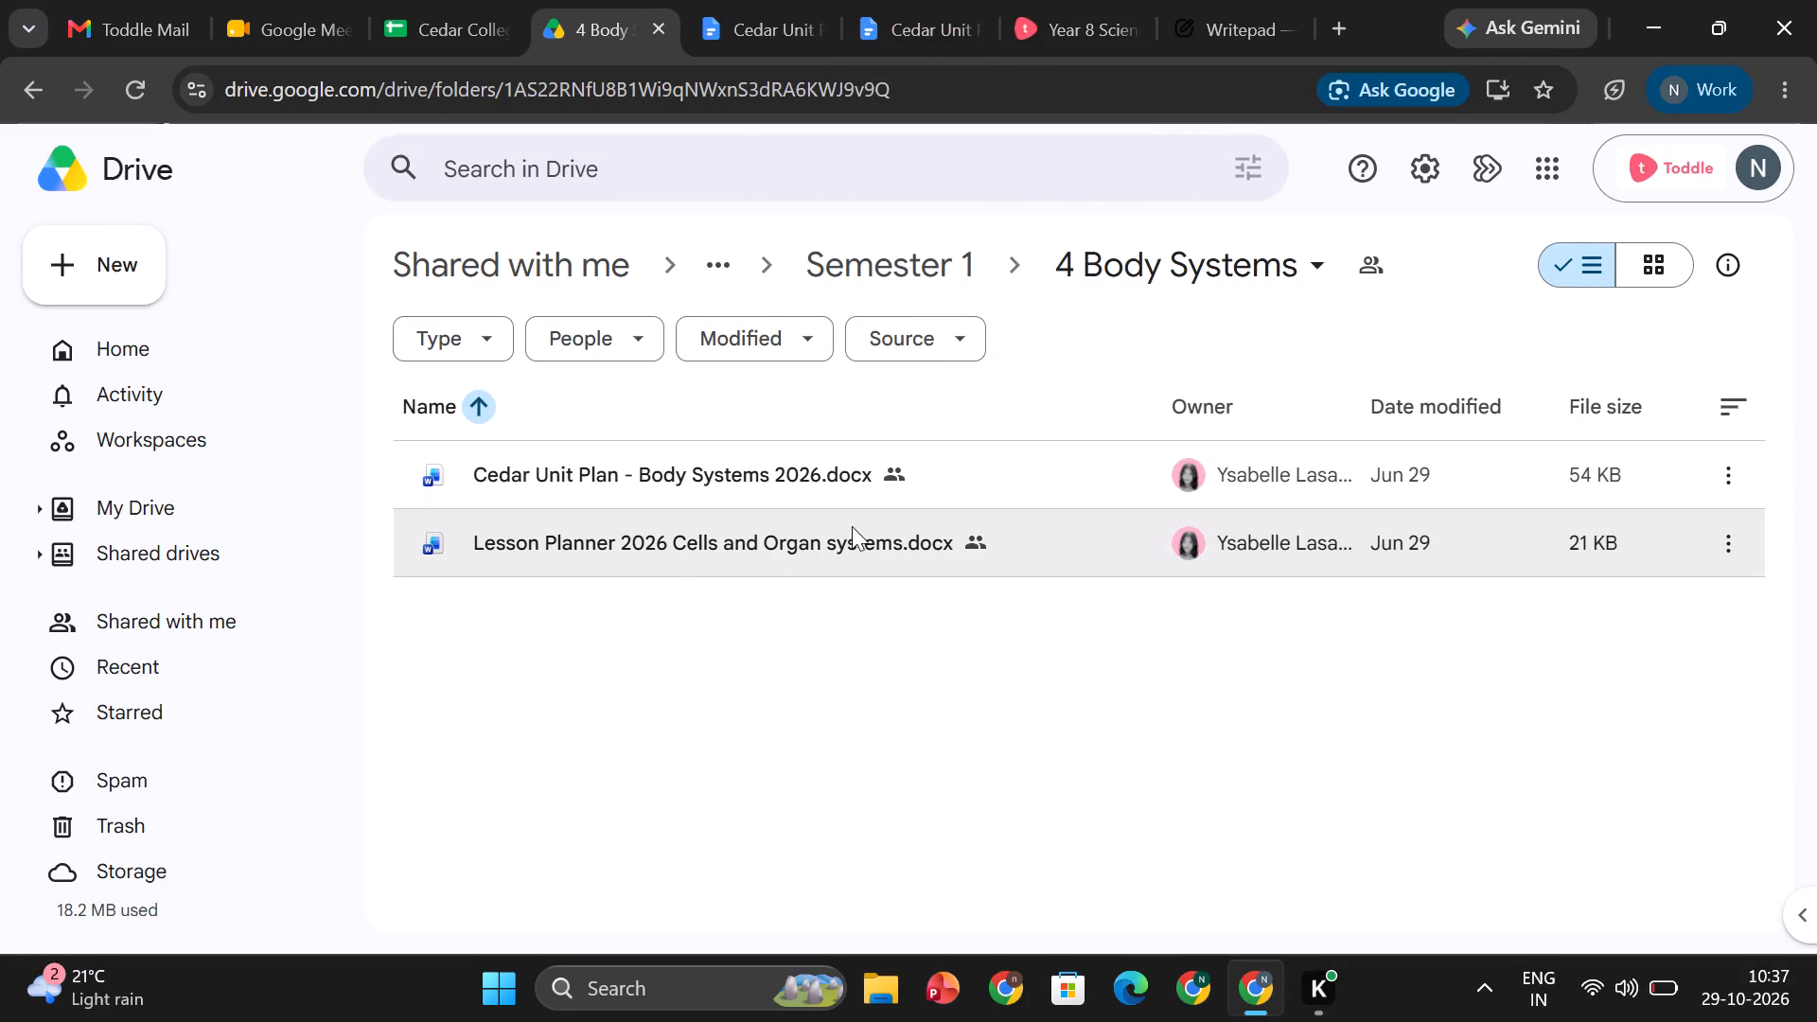
click(1062, 9)
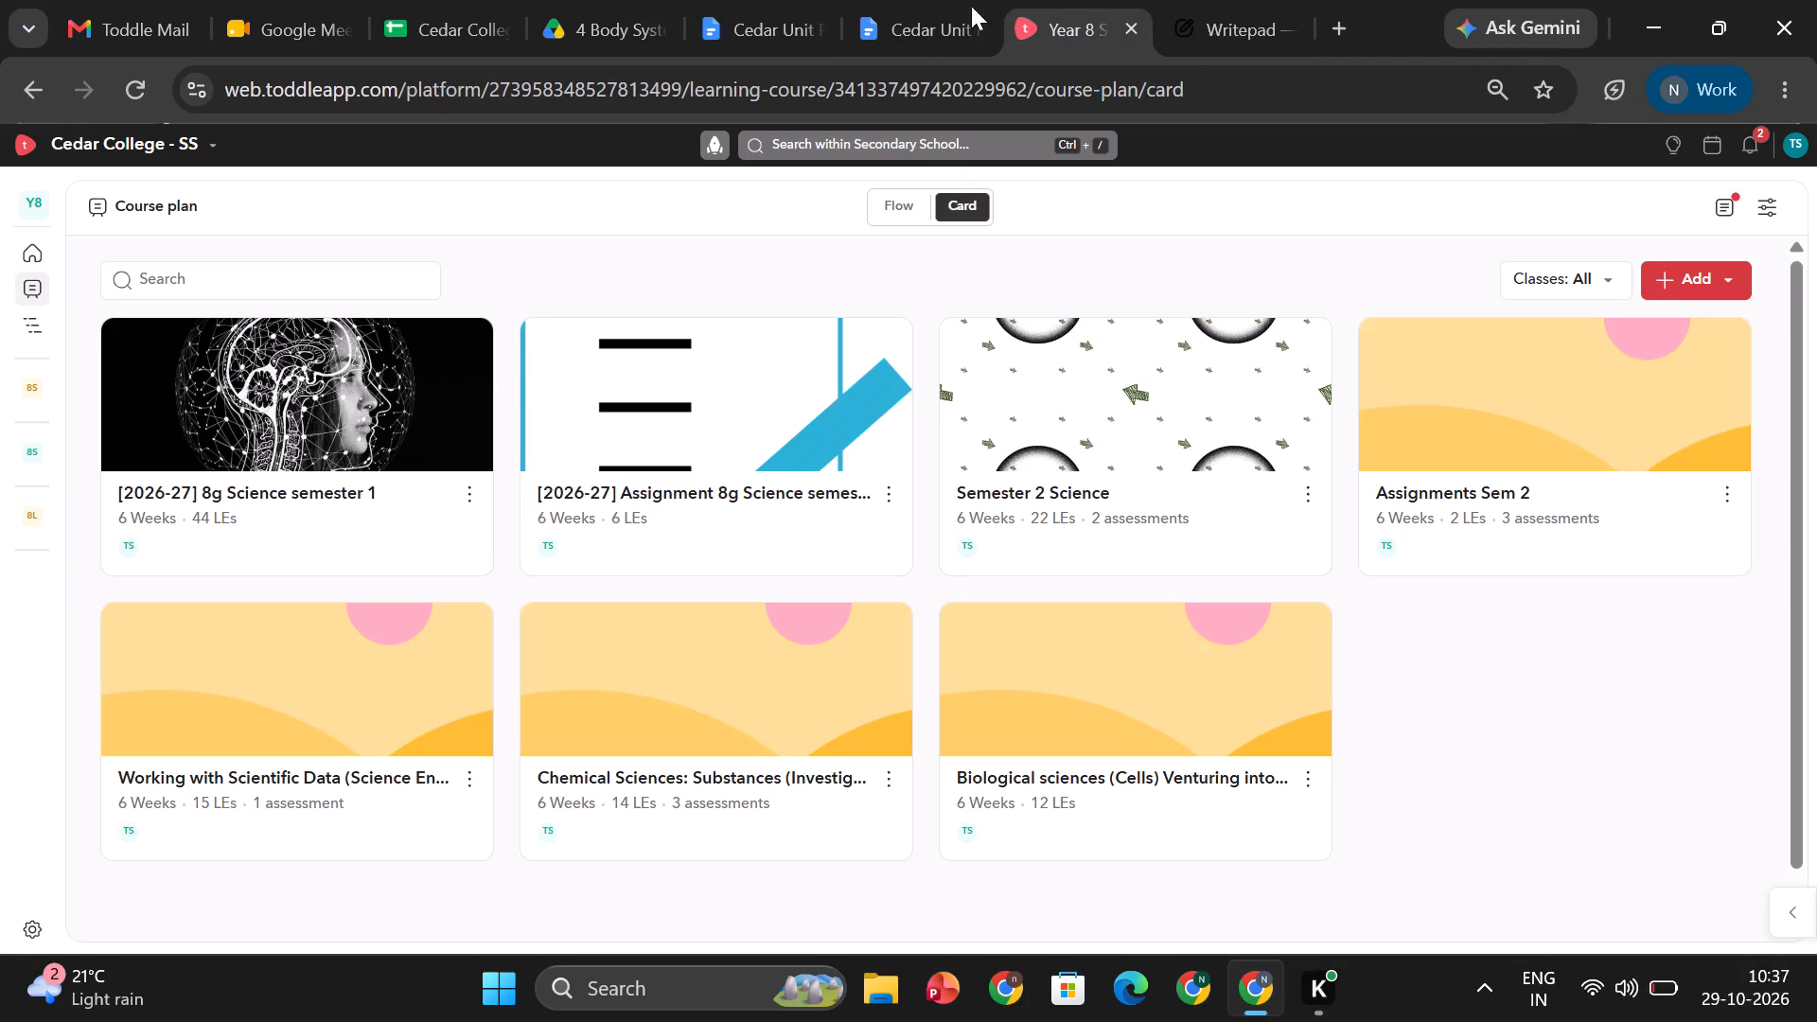
click(948, 1)
drag(779, 4, 806, 25)
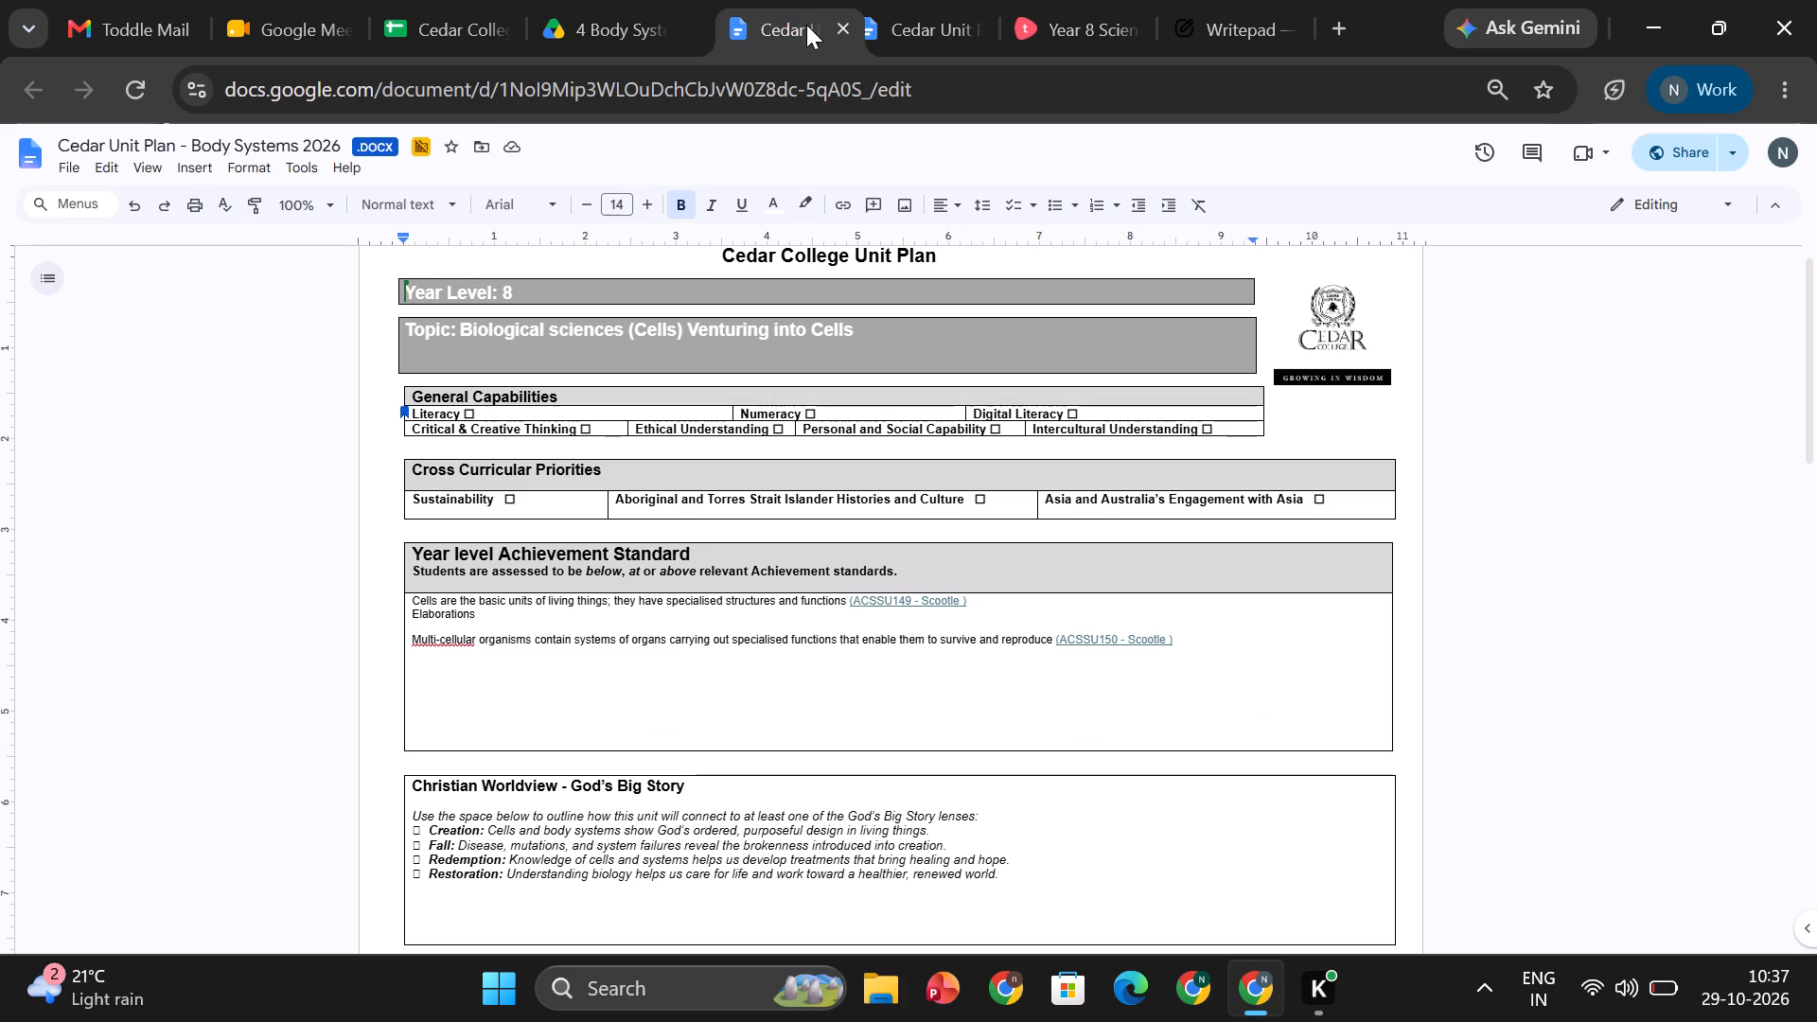
drag(806, 25, 770, 14)
click(813, 26)
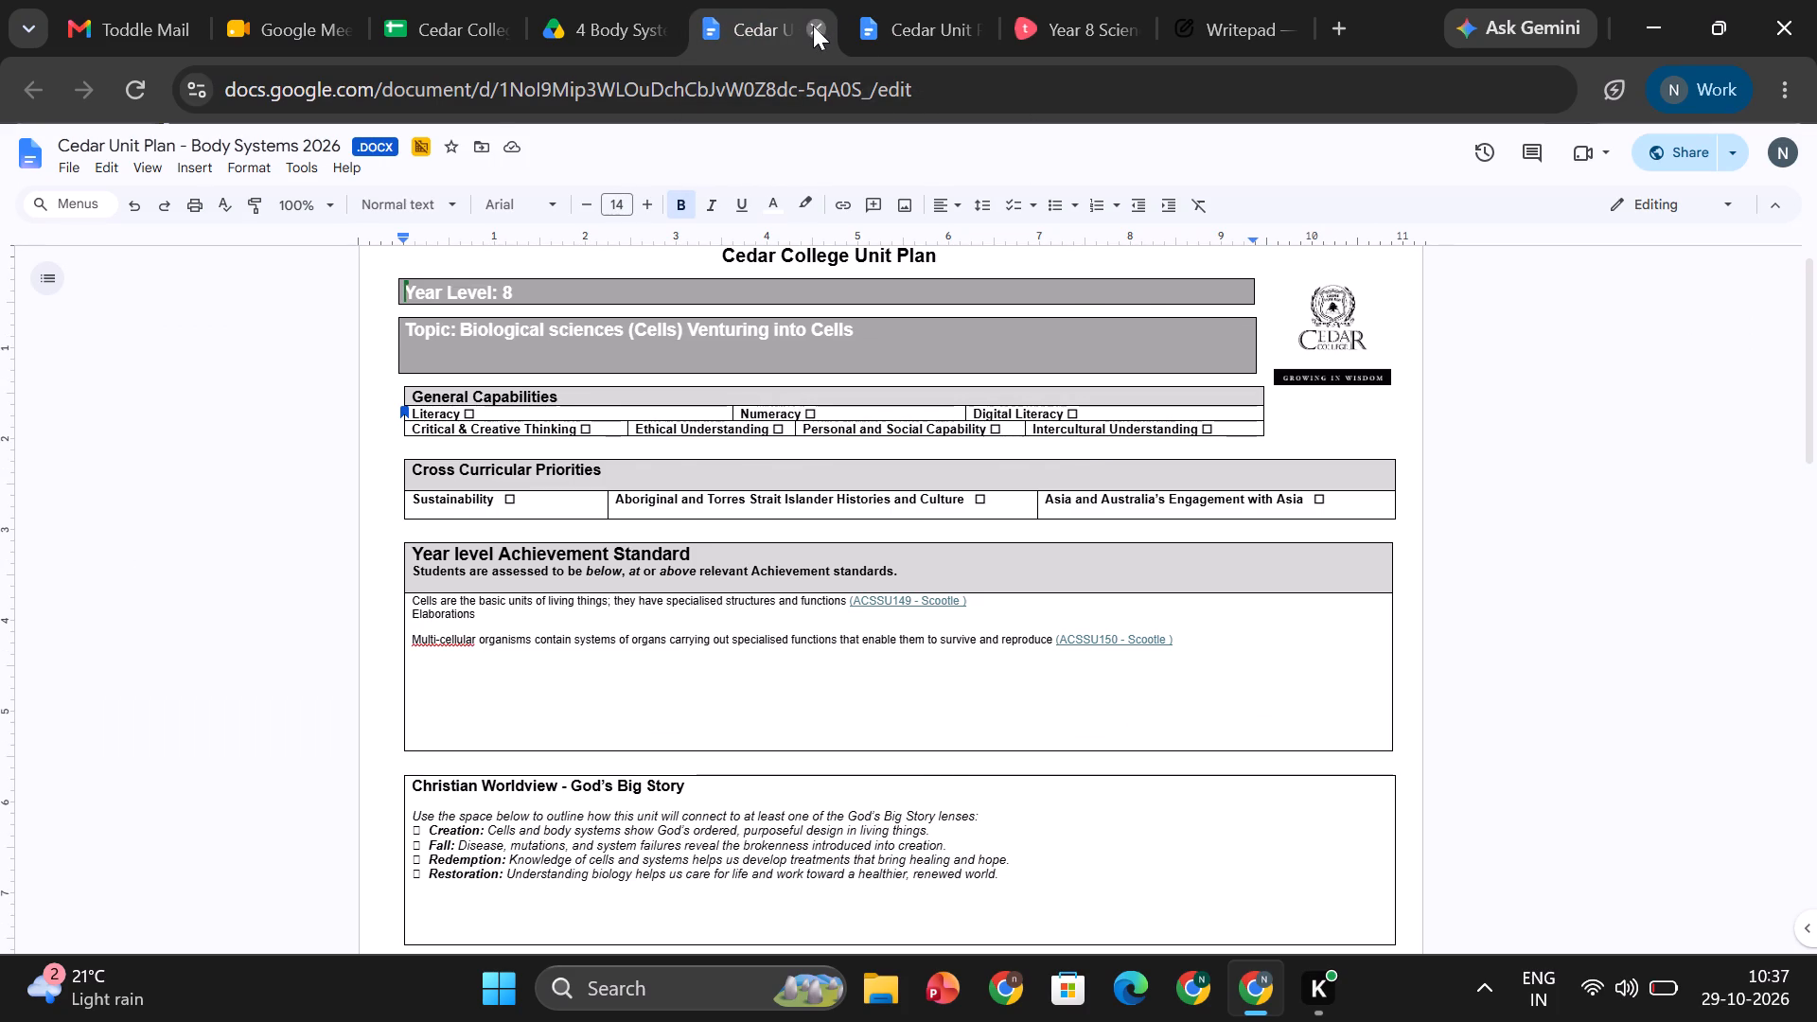
click(890, 30)
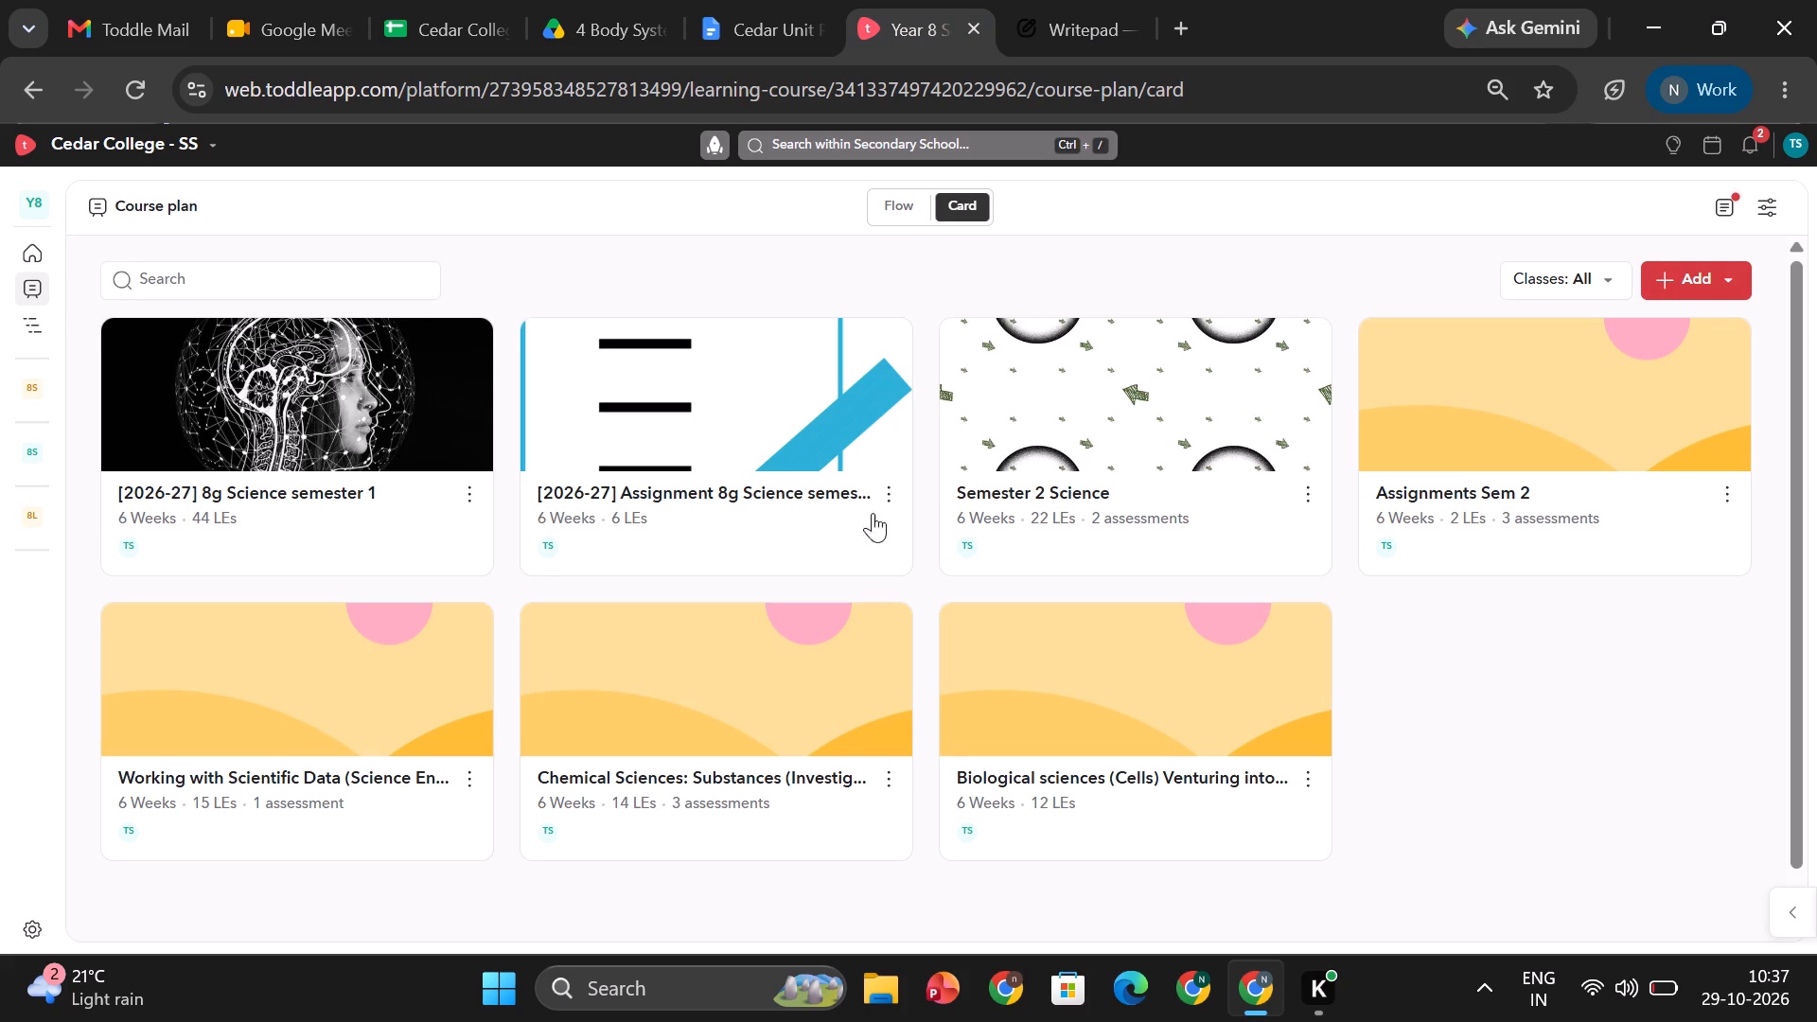
Examine the Body Systems unit plan's topic, achievement standard, weekly content table and God's Big Story sections.
click(861, 2)
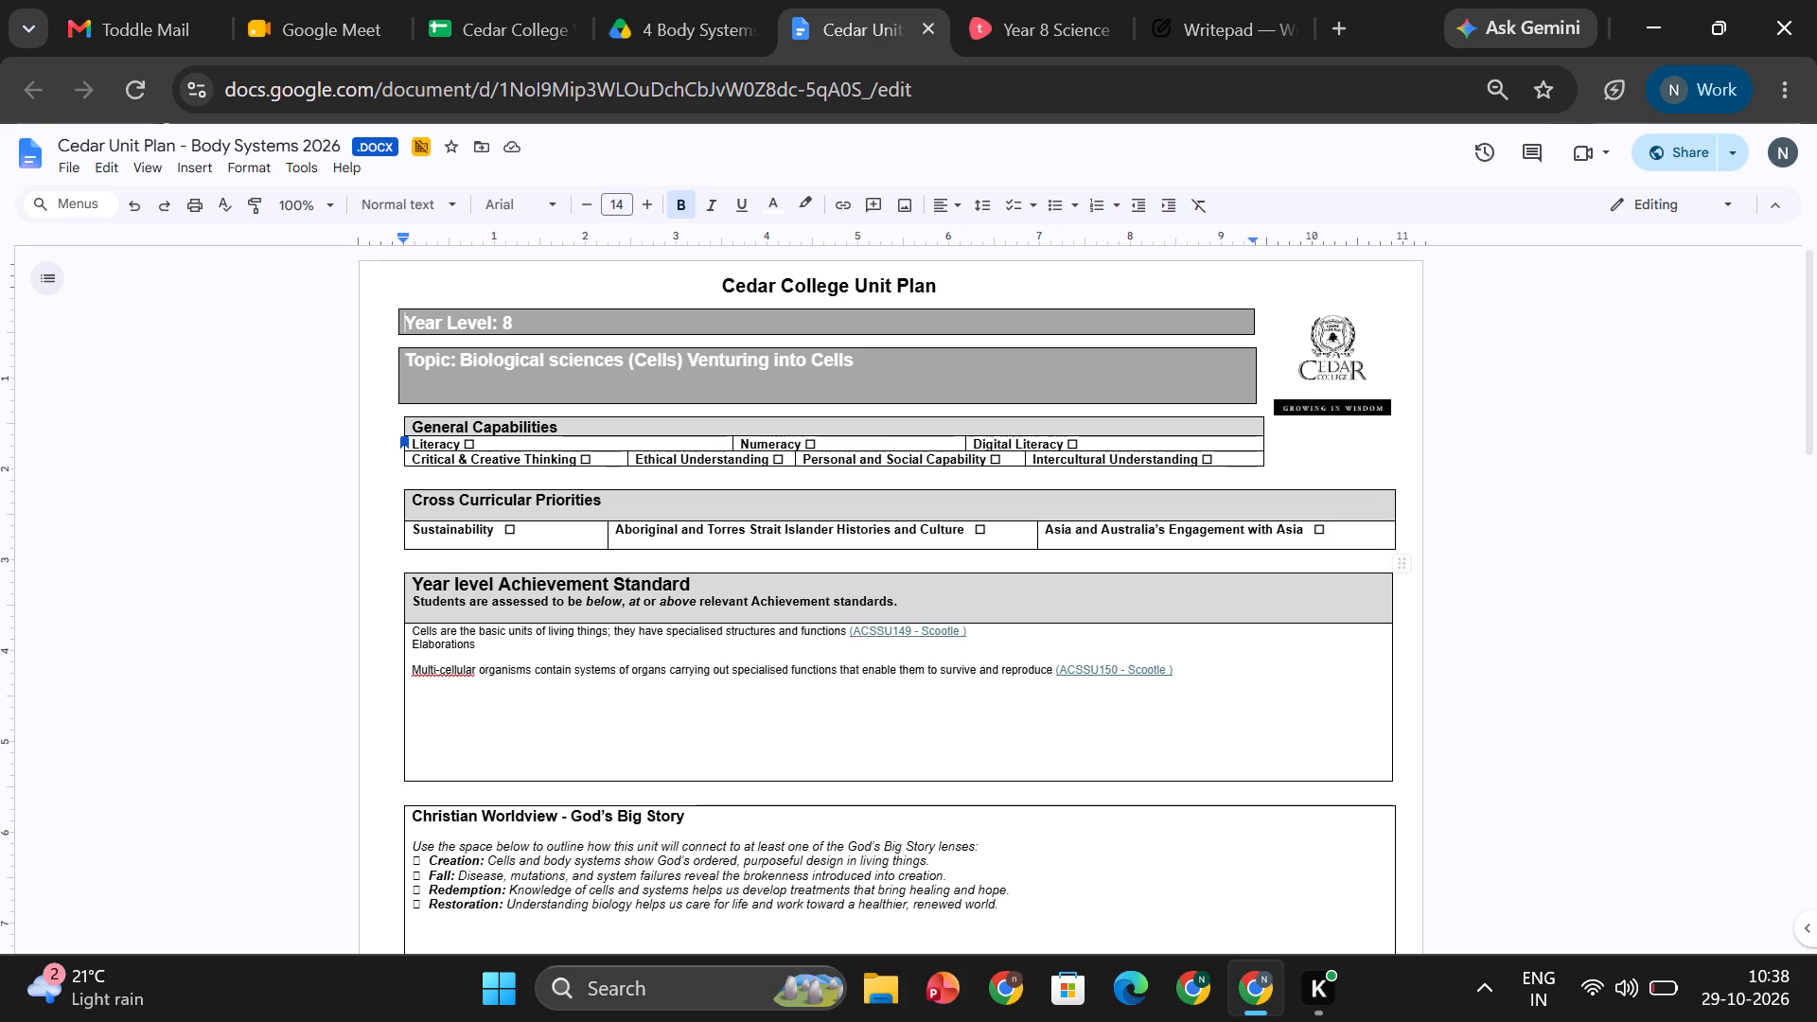
scroll(1108, 664, down, 1)
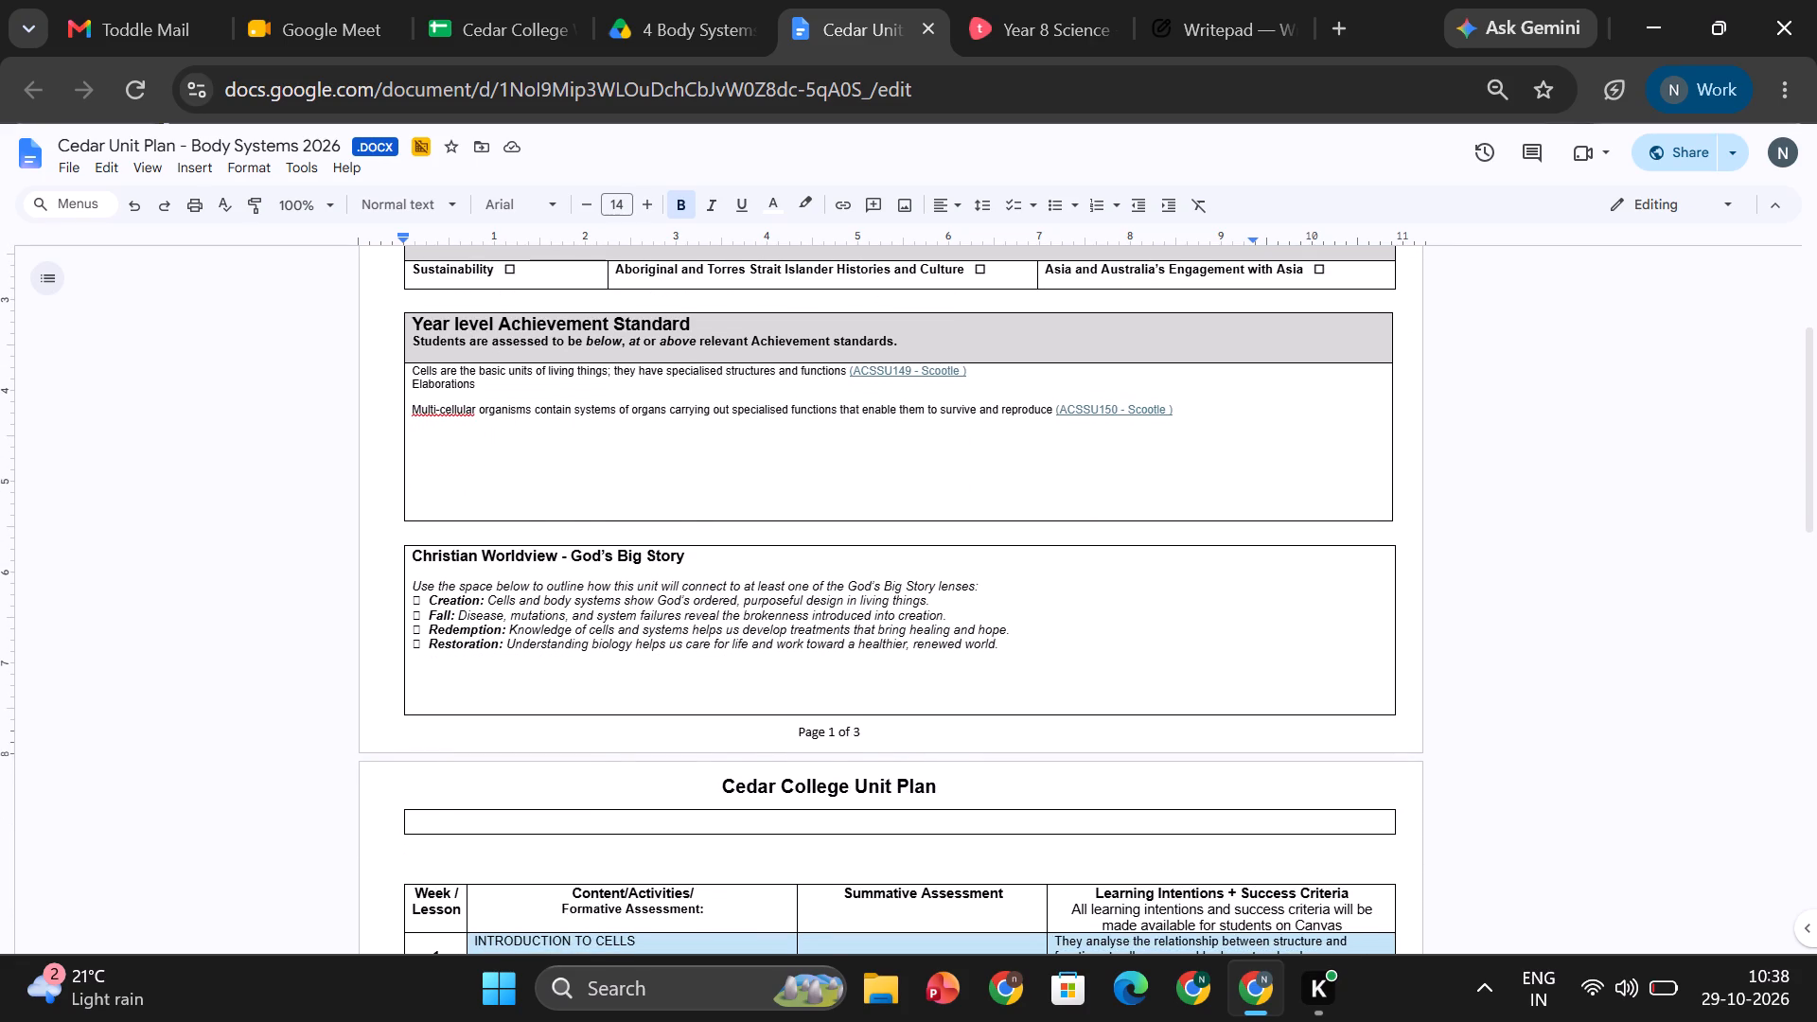
scroll(1108, 664, down, 1)
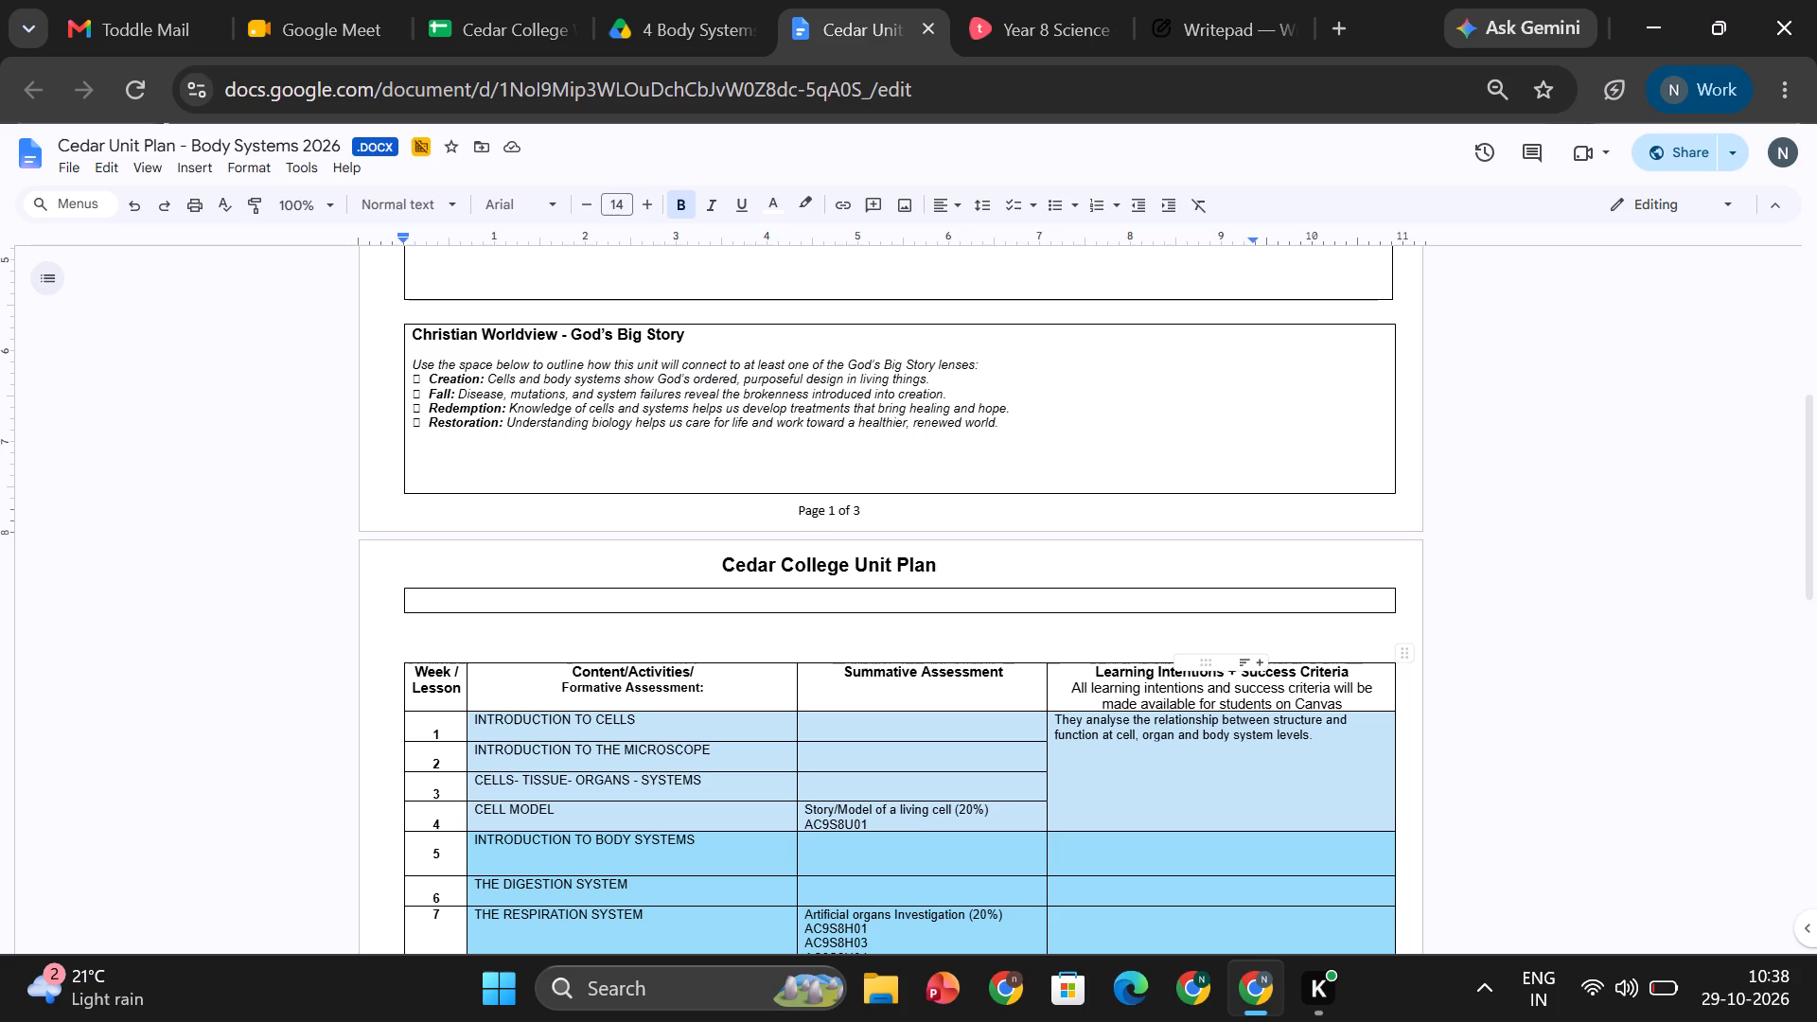
scroll(1108, 664, down, 1)
scroll(1108, 664, up, 1)
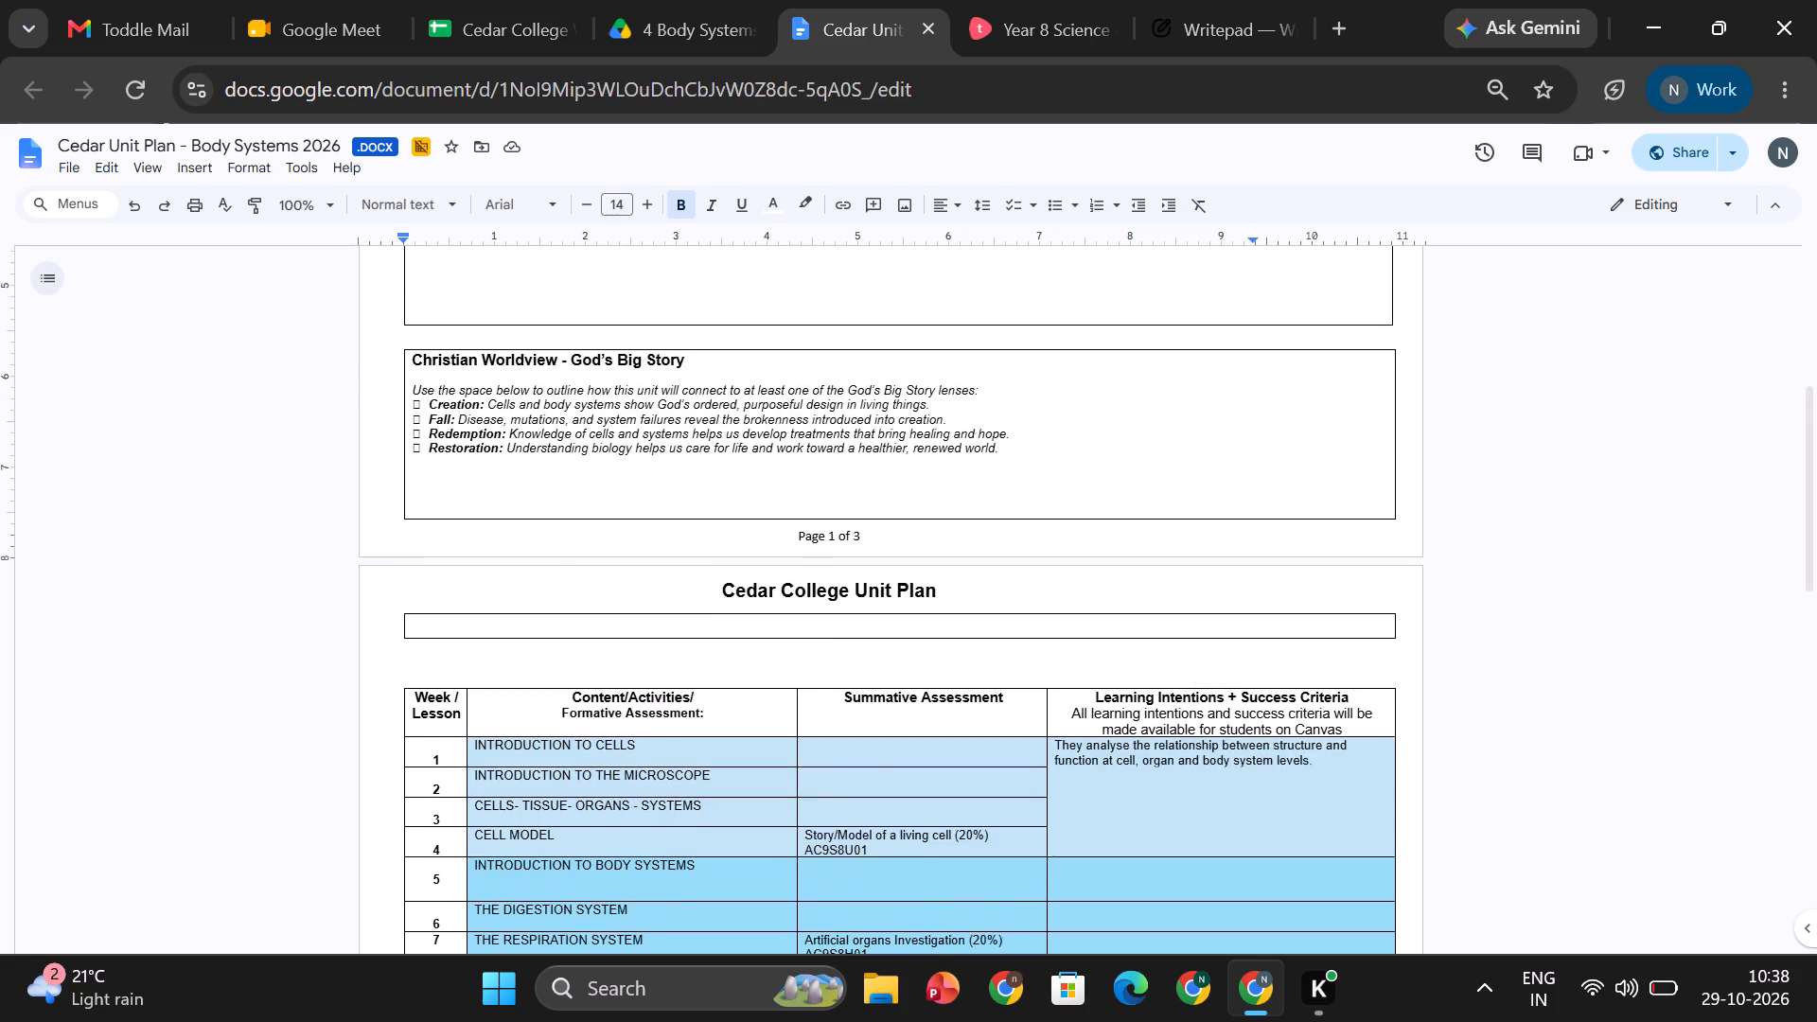
scroll(1108, 664, up, 1)
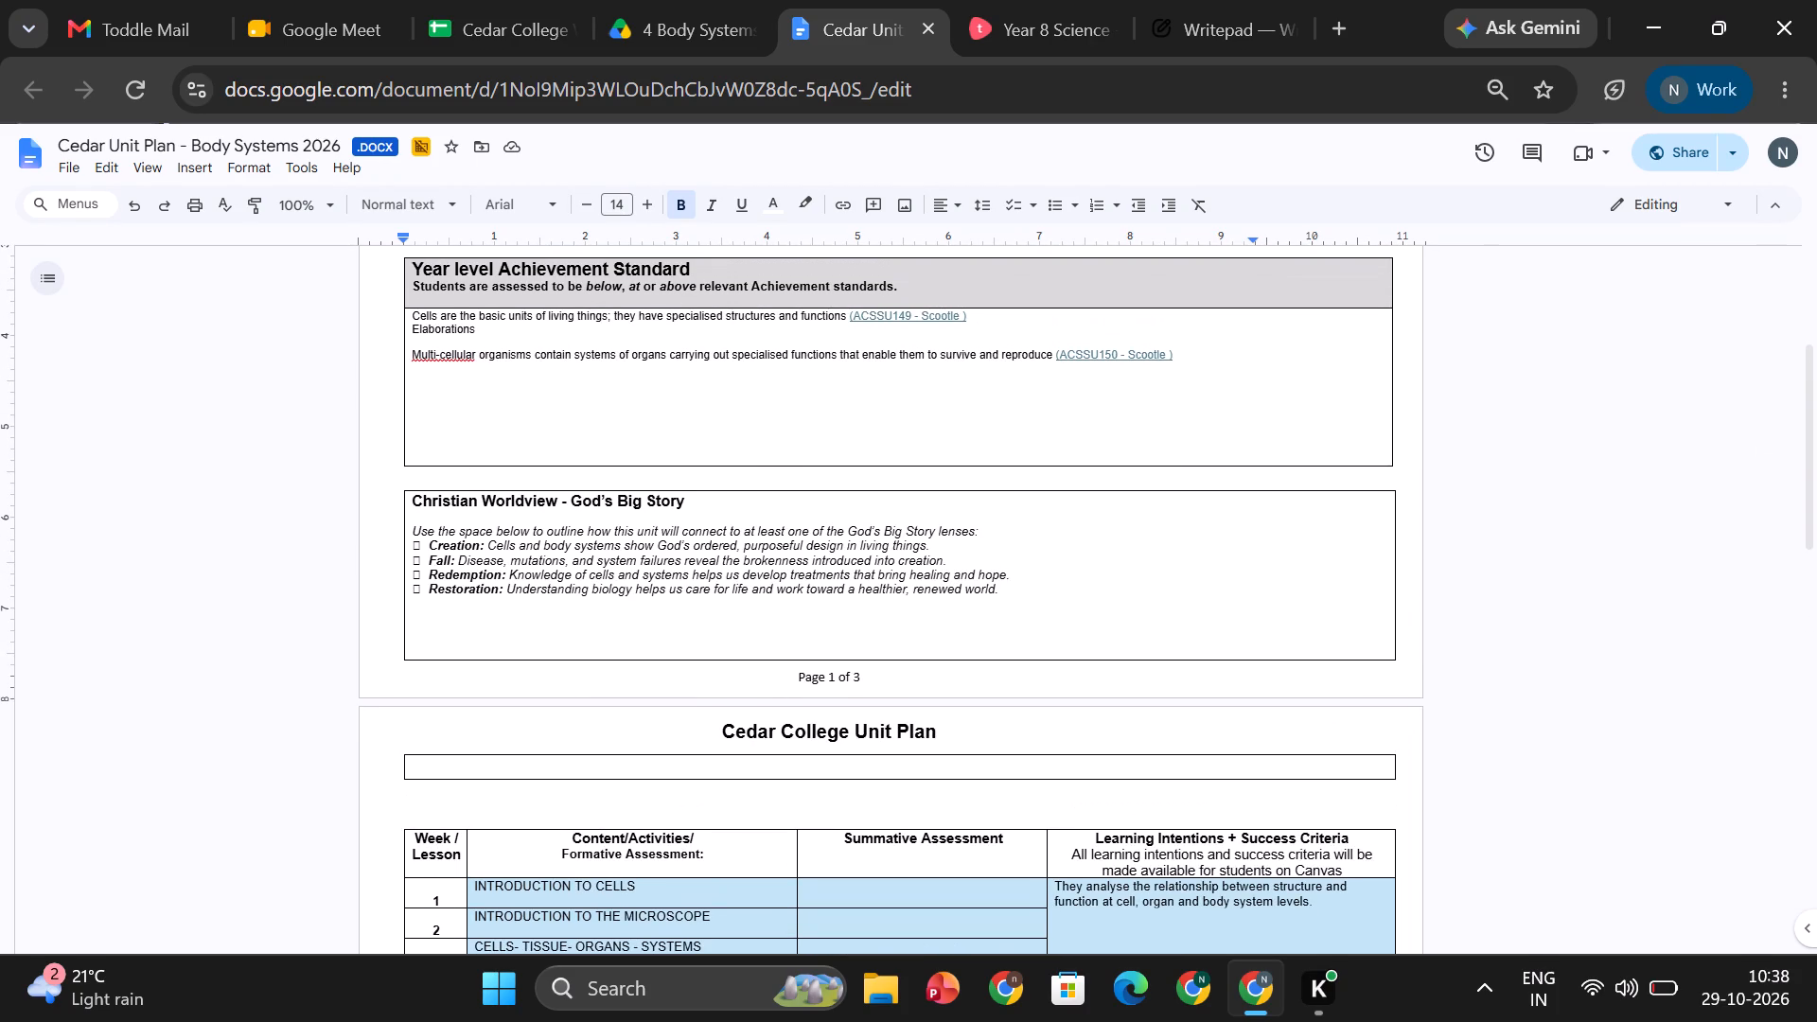
scroll(1108, 664, up, 1)
scroll(1108, 664, down, 1)
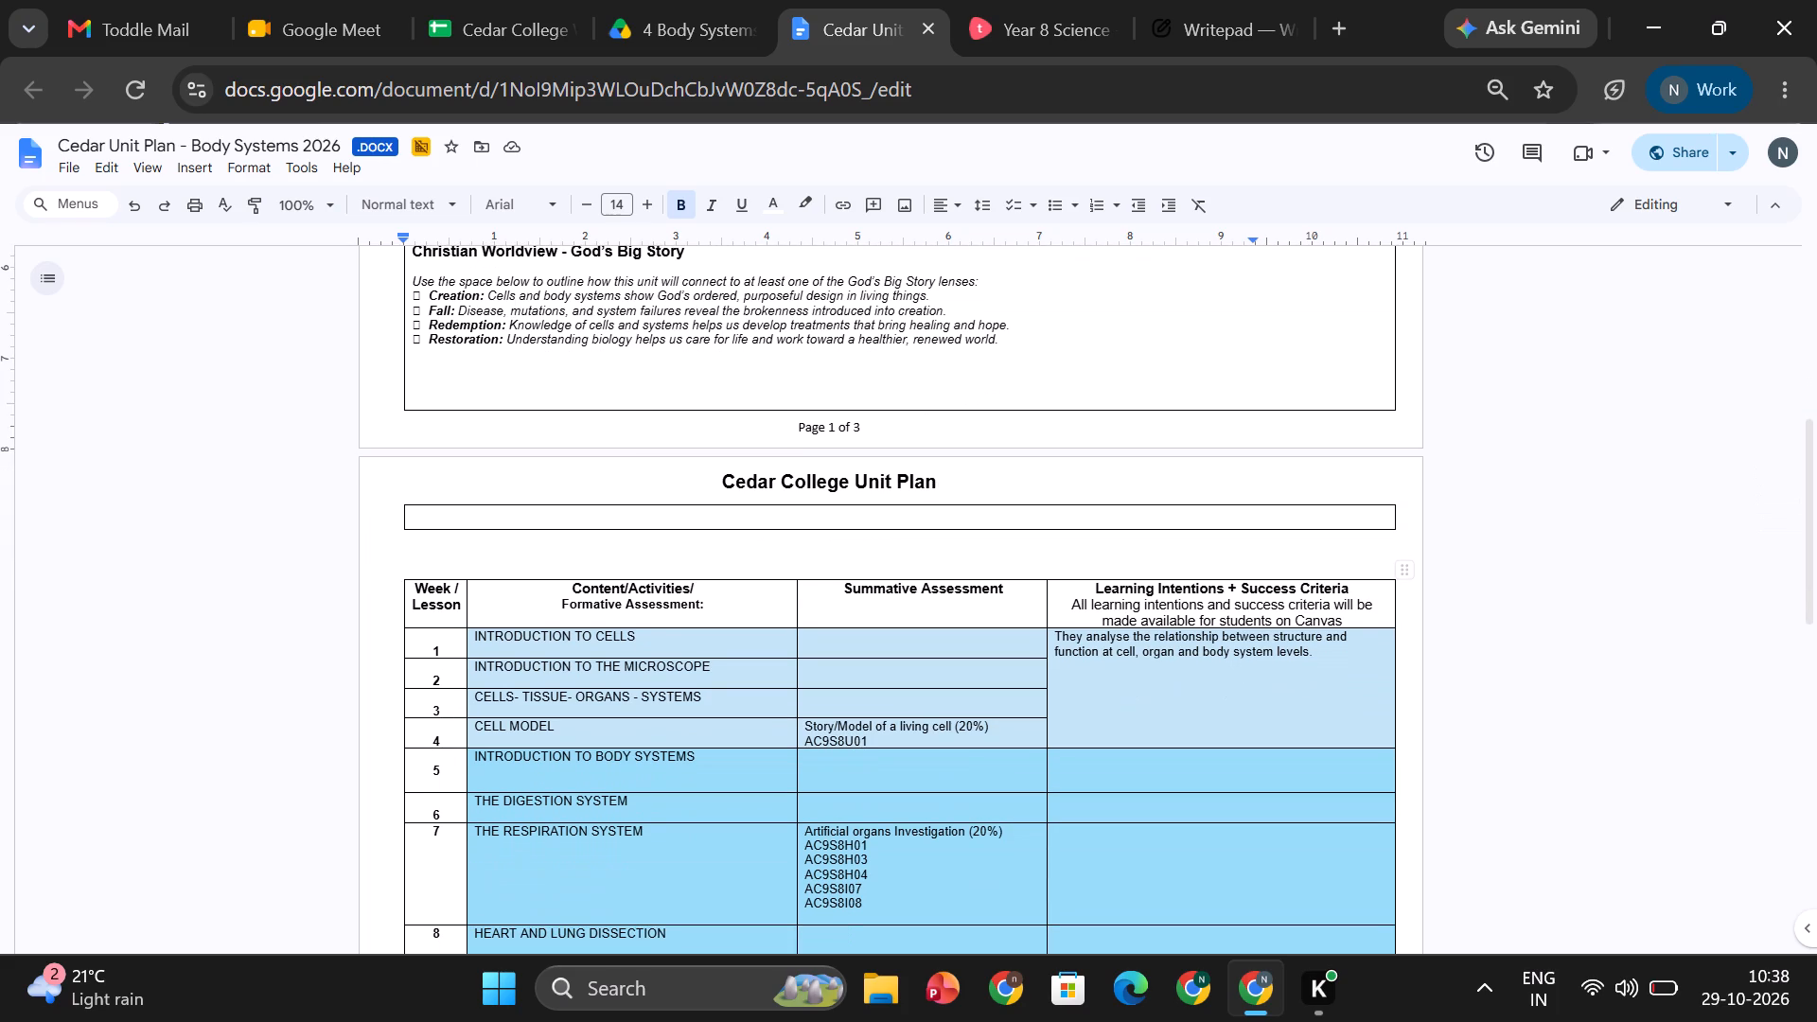
scroll(1108, 664, down, 1)
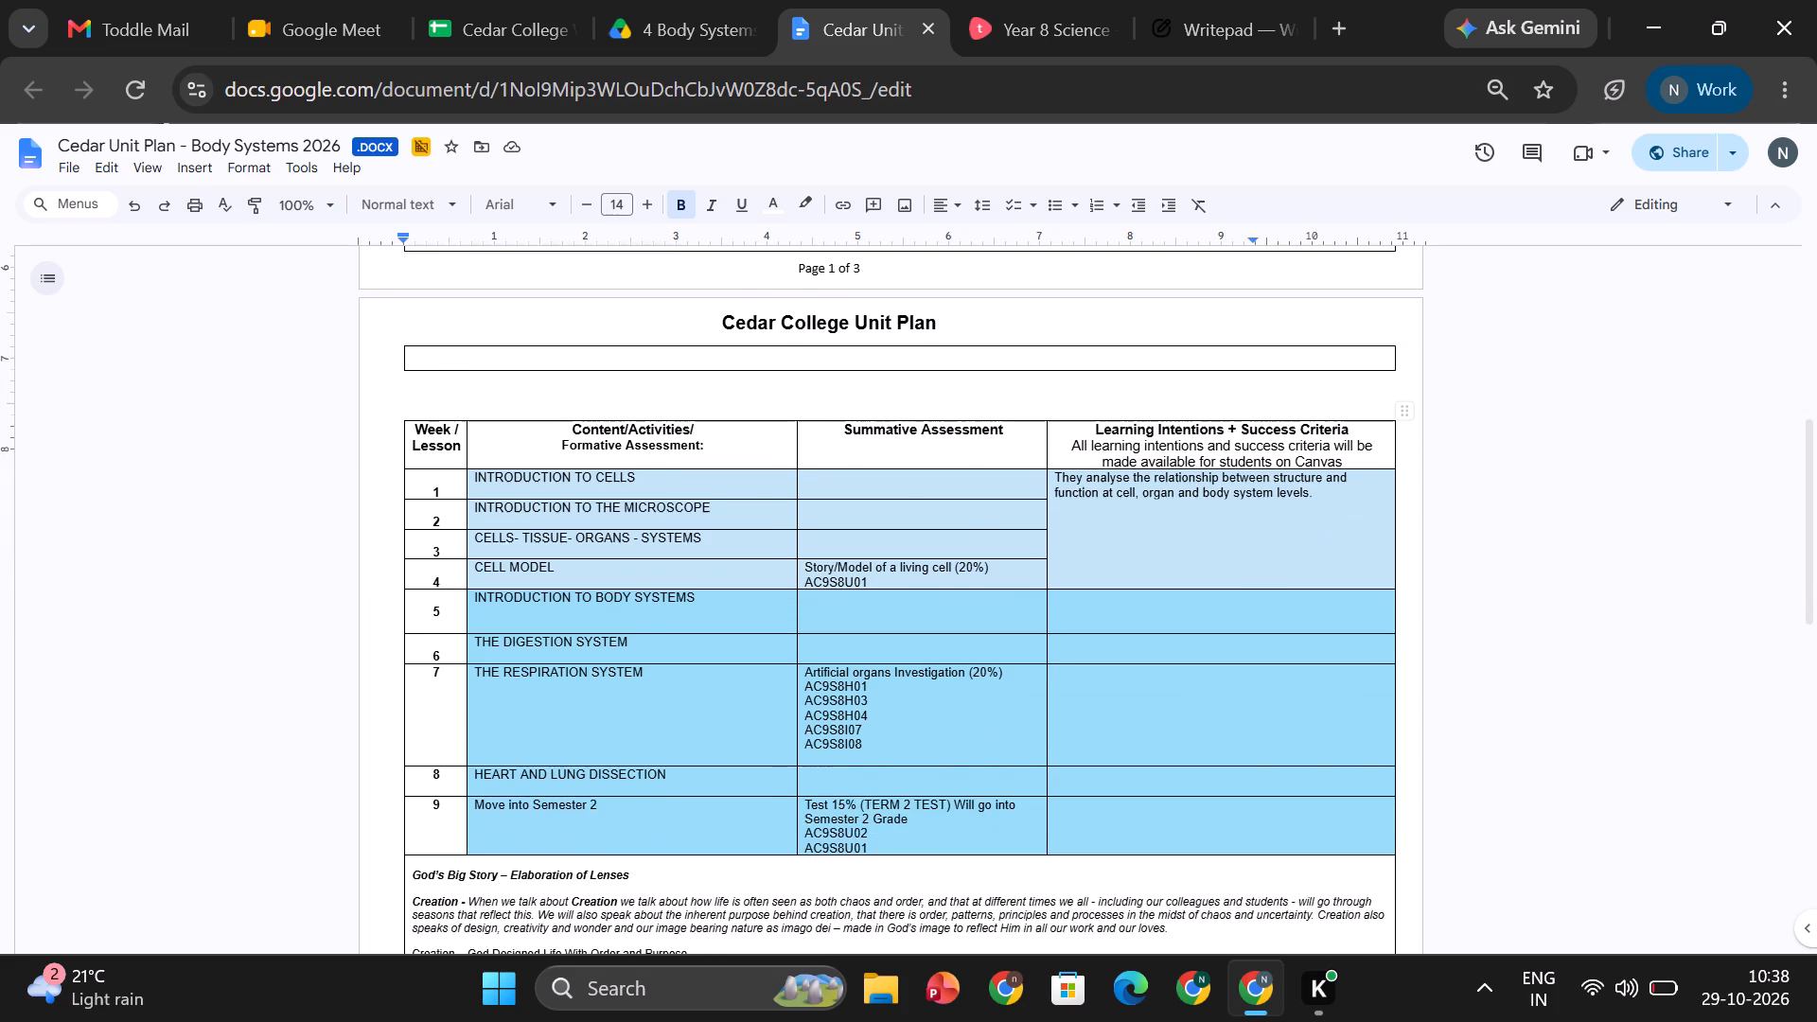
scroll(1108, 664, down, 6)
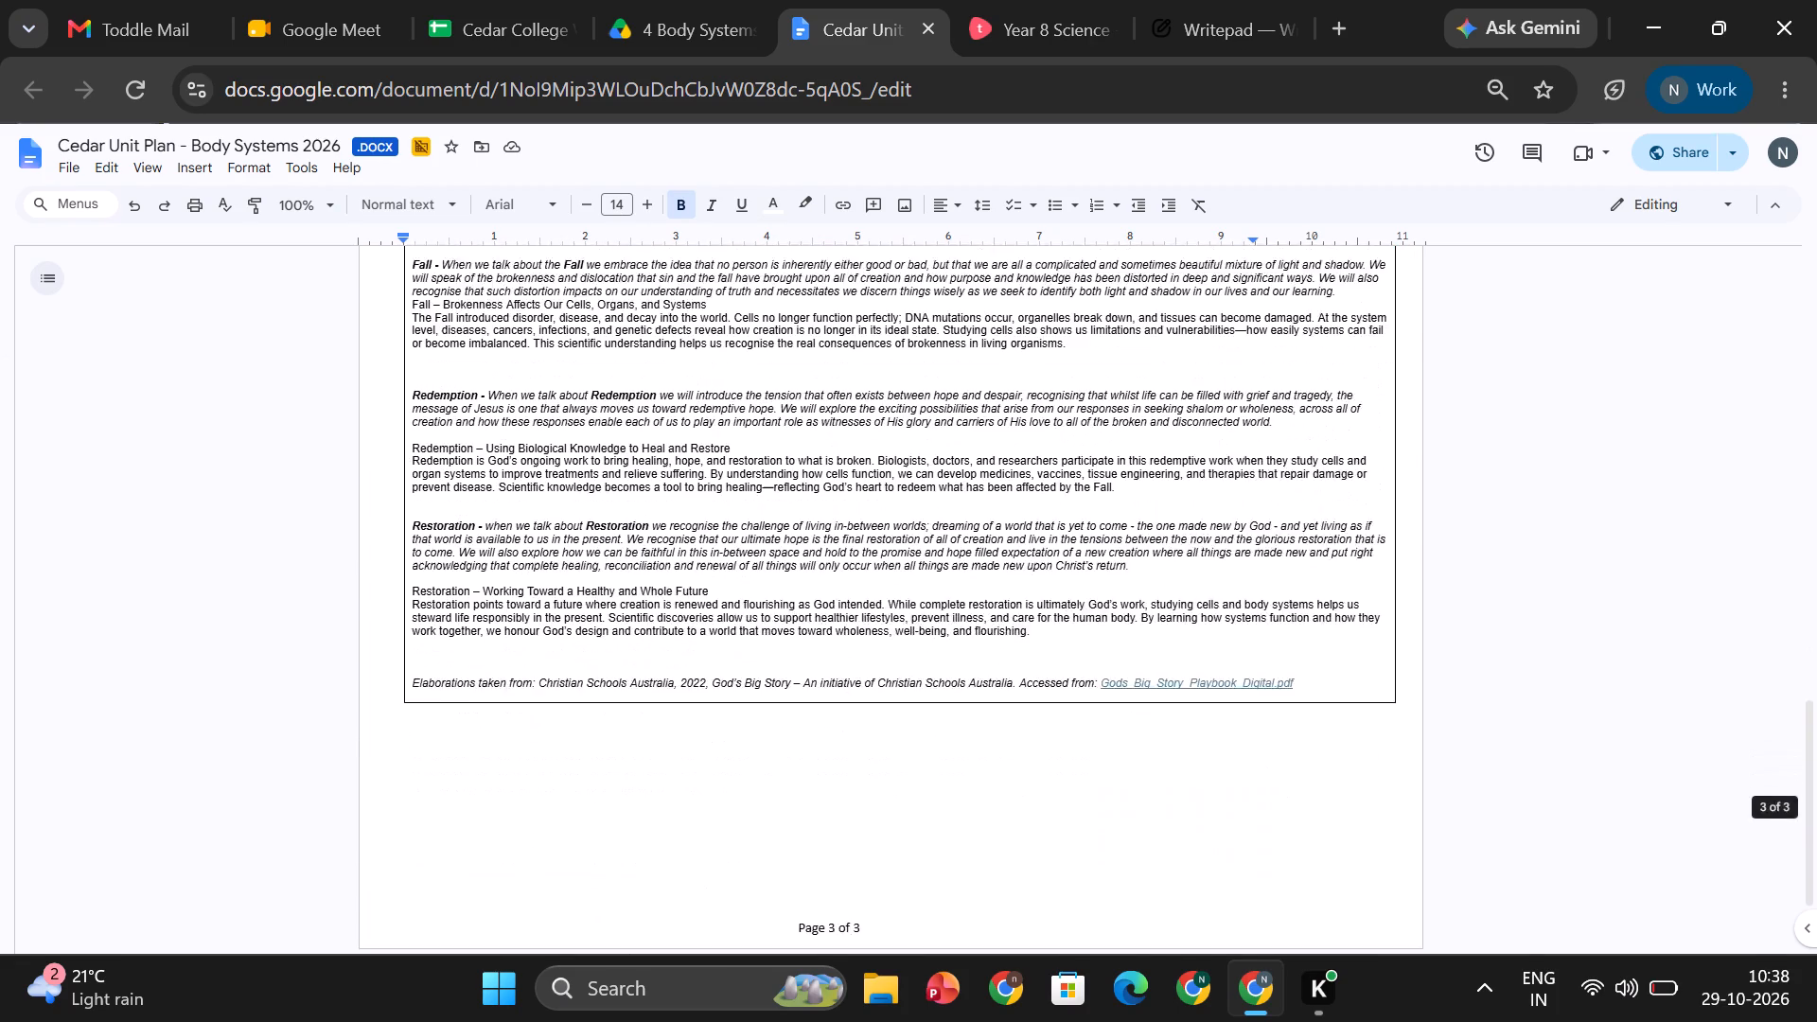
scroll(1108, 664, up, 3)
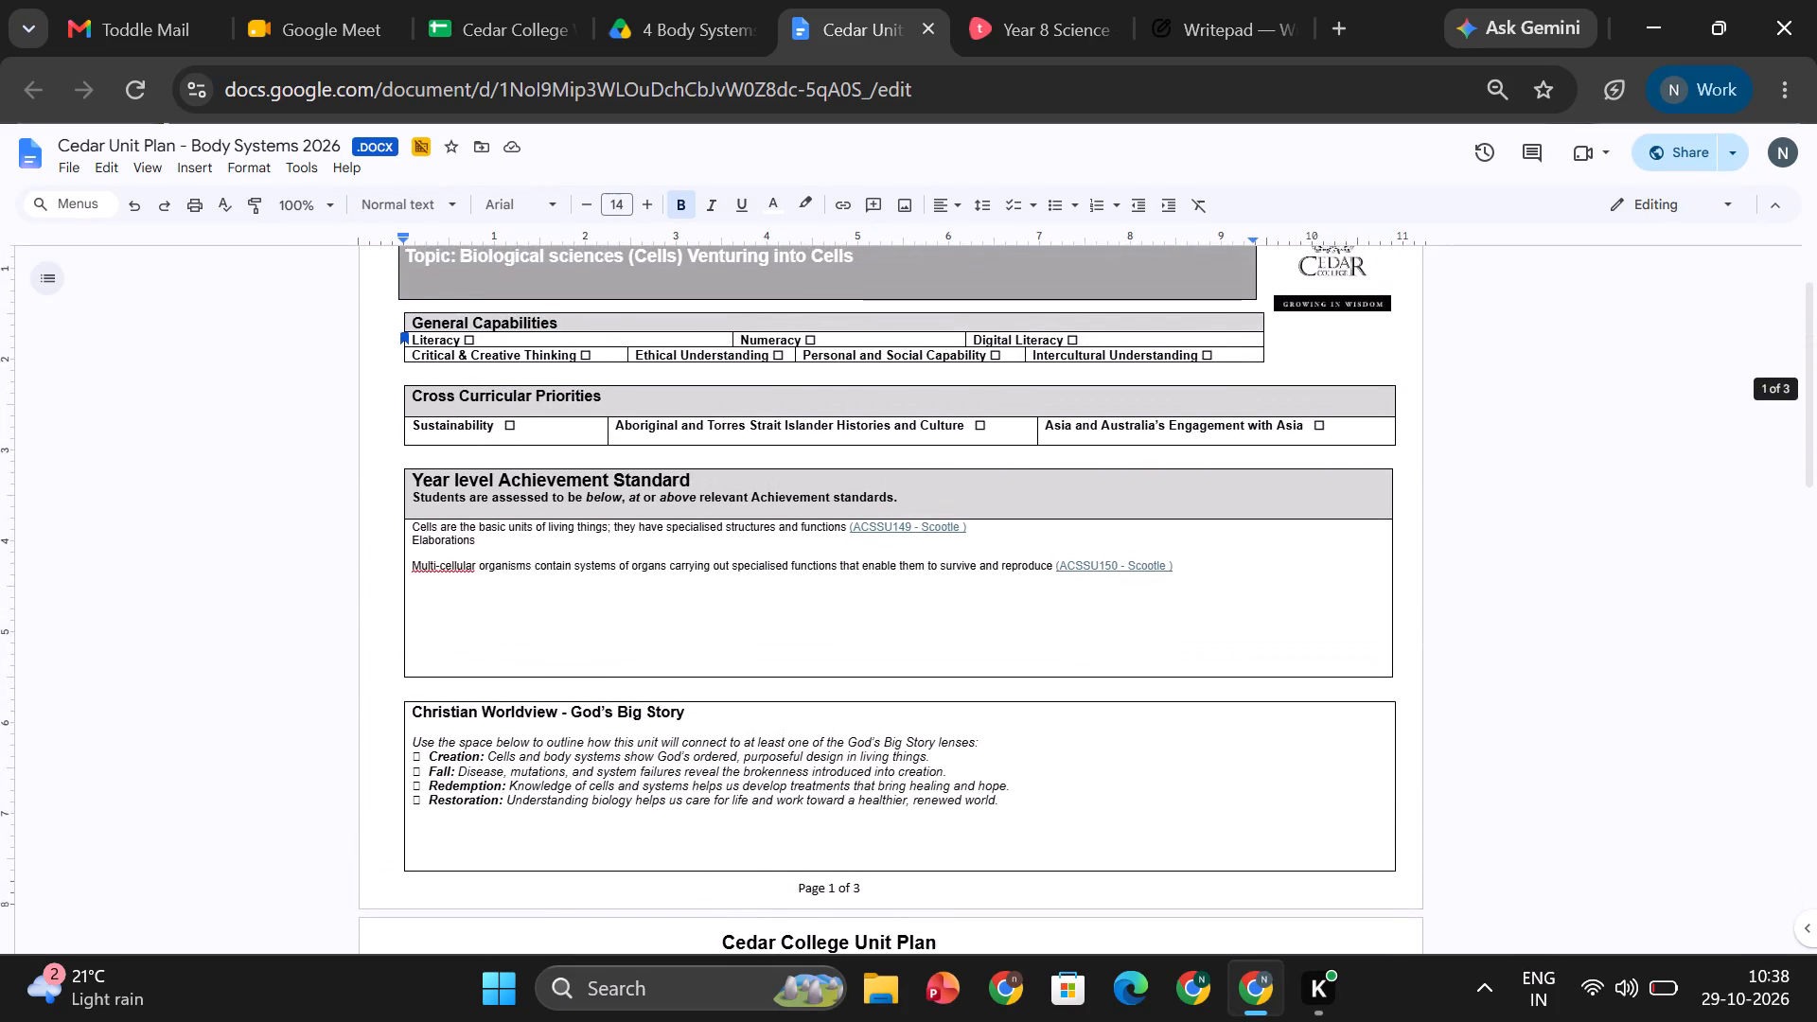
scroll(1108, 664, up, 1)
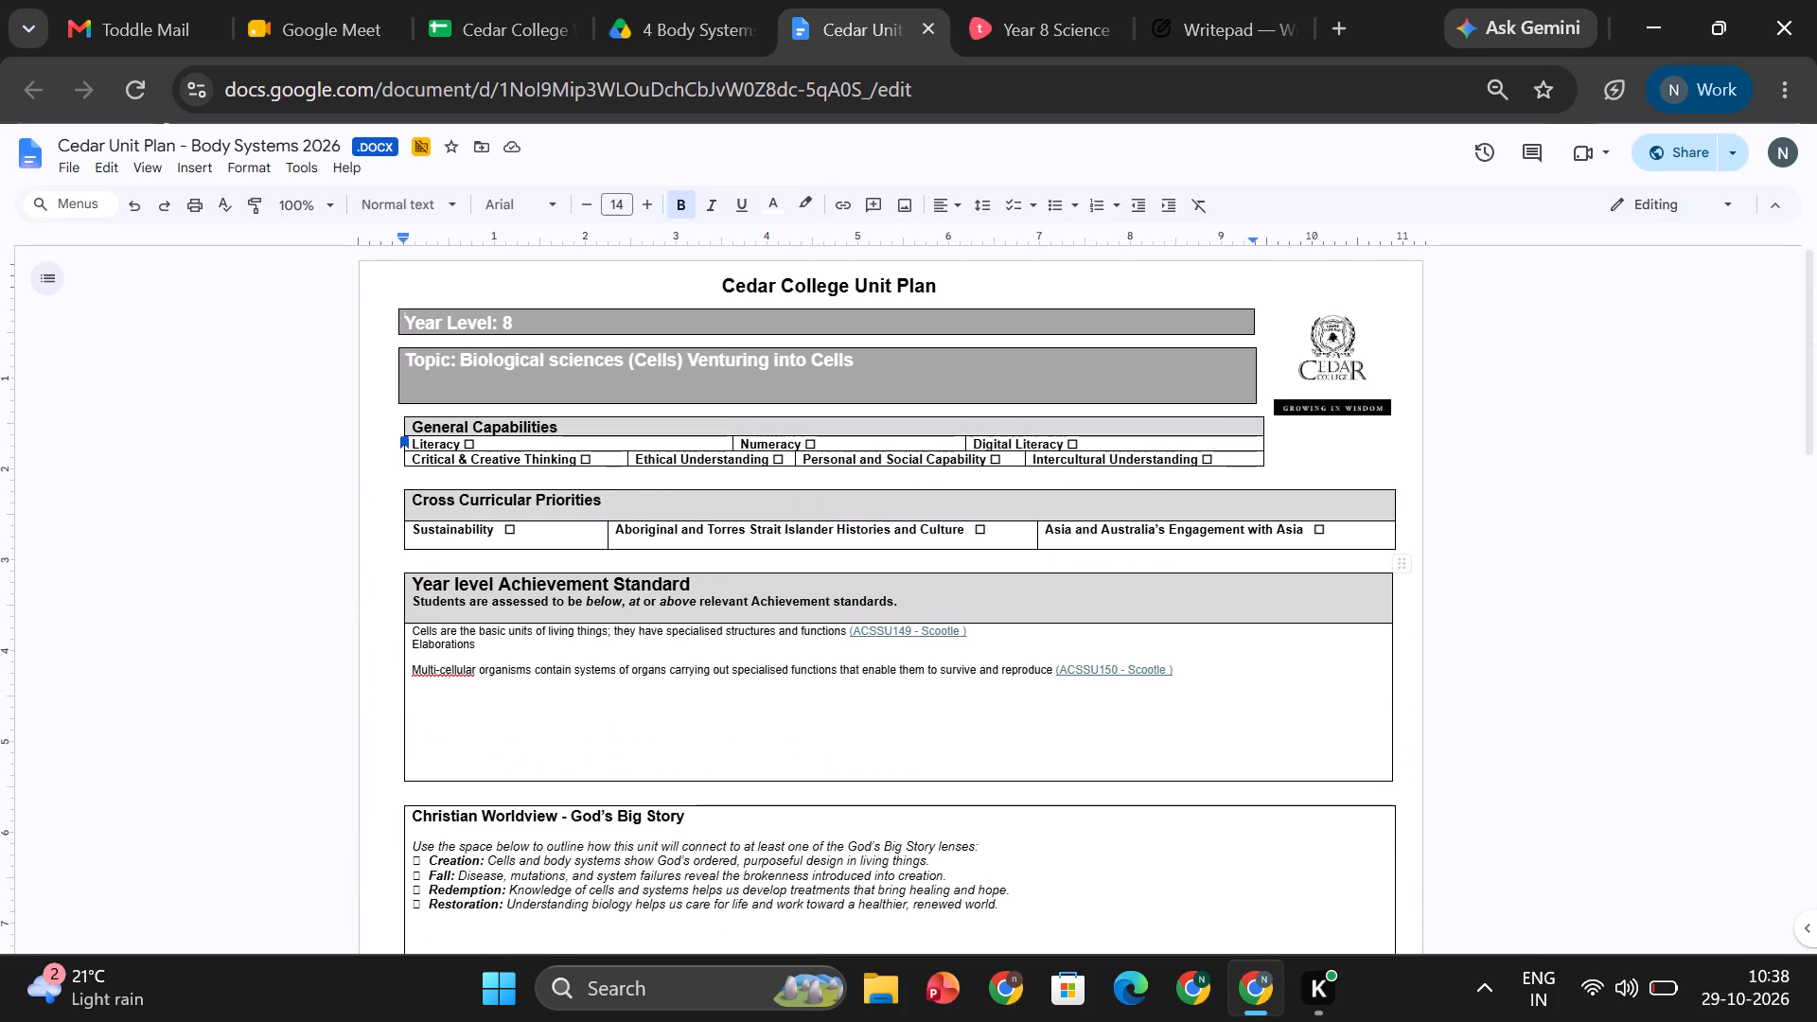
scroll(1108, 664, up, 1)
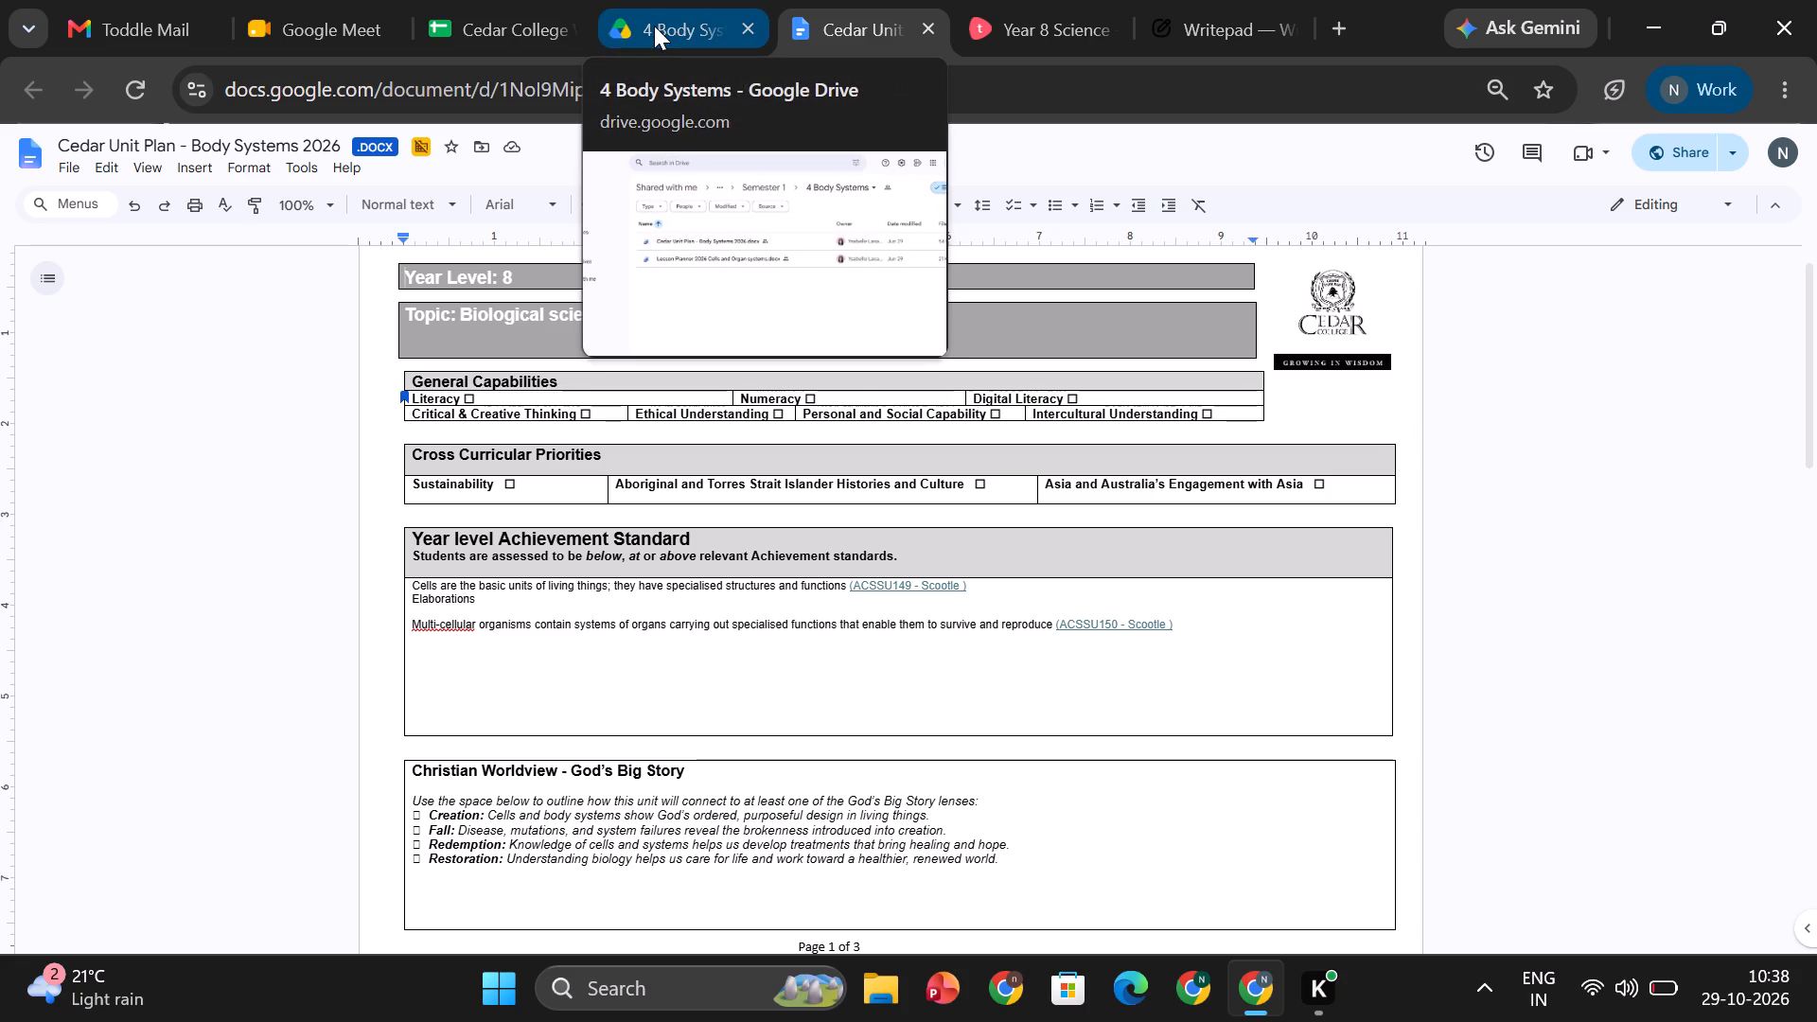
scroll(805, 503, down, 2)
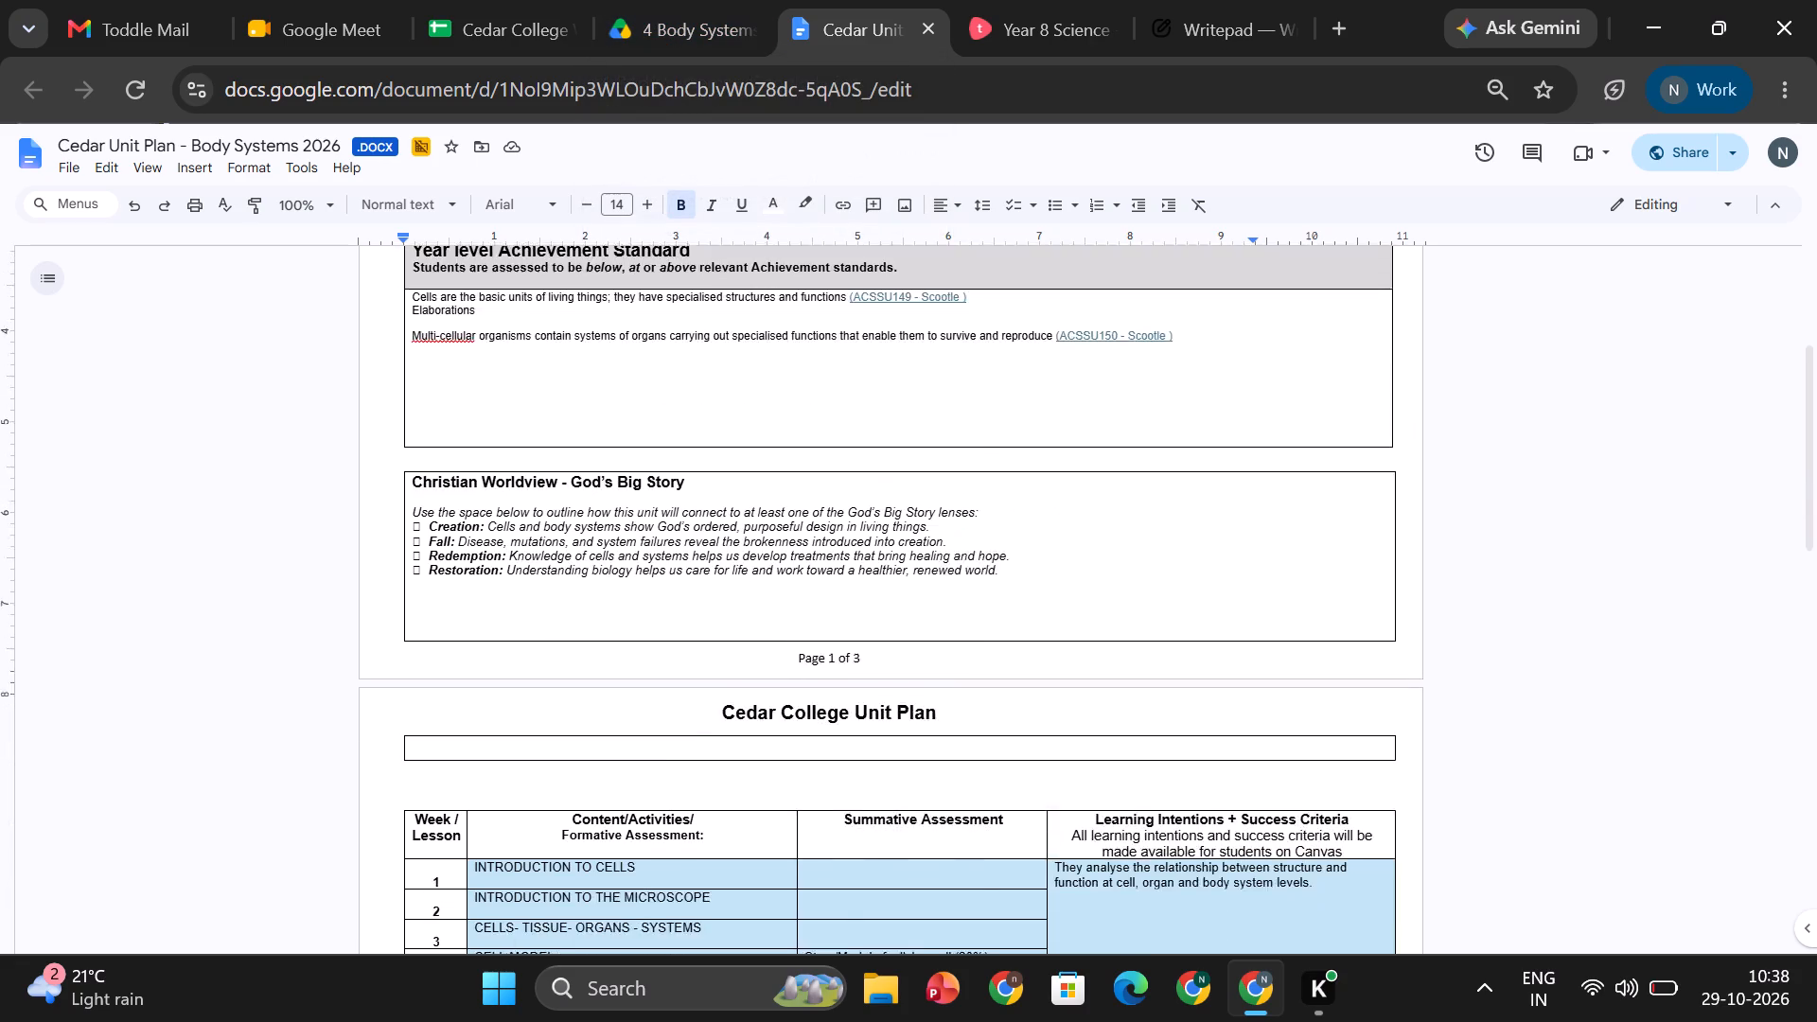
scroll(805, 503, down, 5)
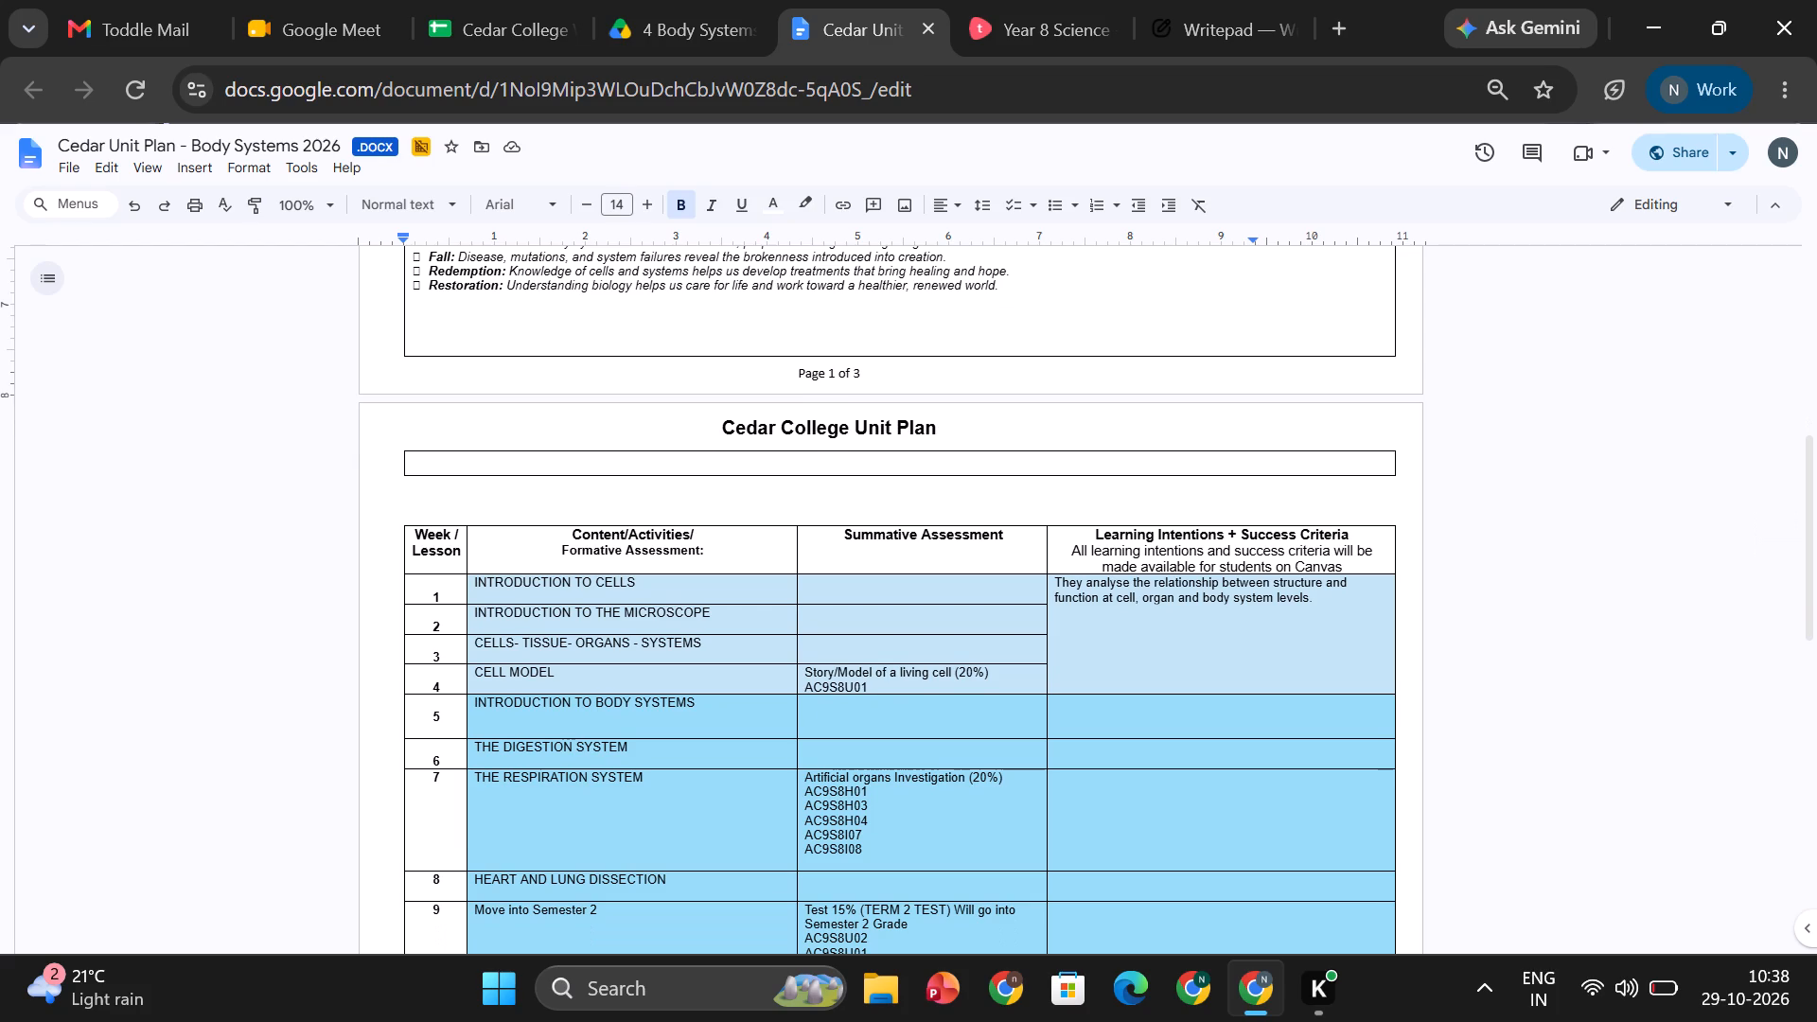
scroll(805, 503, down, 2)
scroll(805, 503, up, 4)
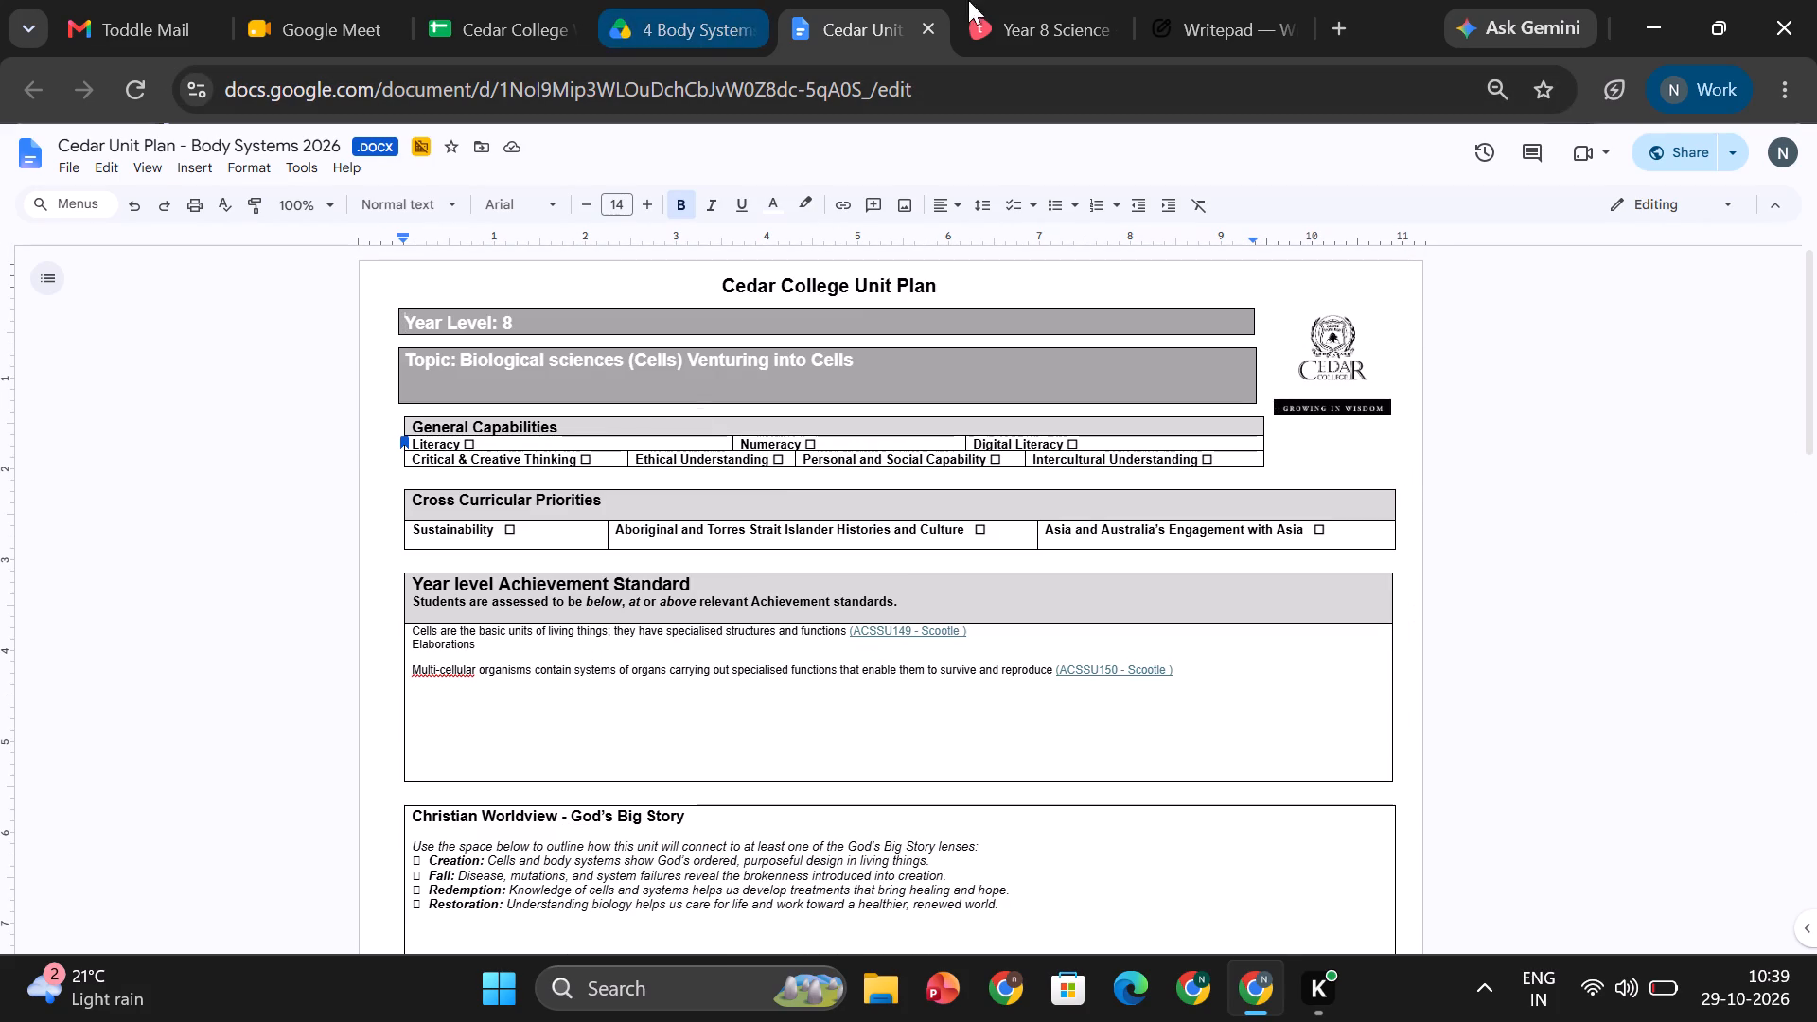
Create a new unit in Toddle's Year 8 Science course plan with the CC Custom AusC Planner and name it "Body System".
click(689, 0)
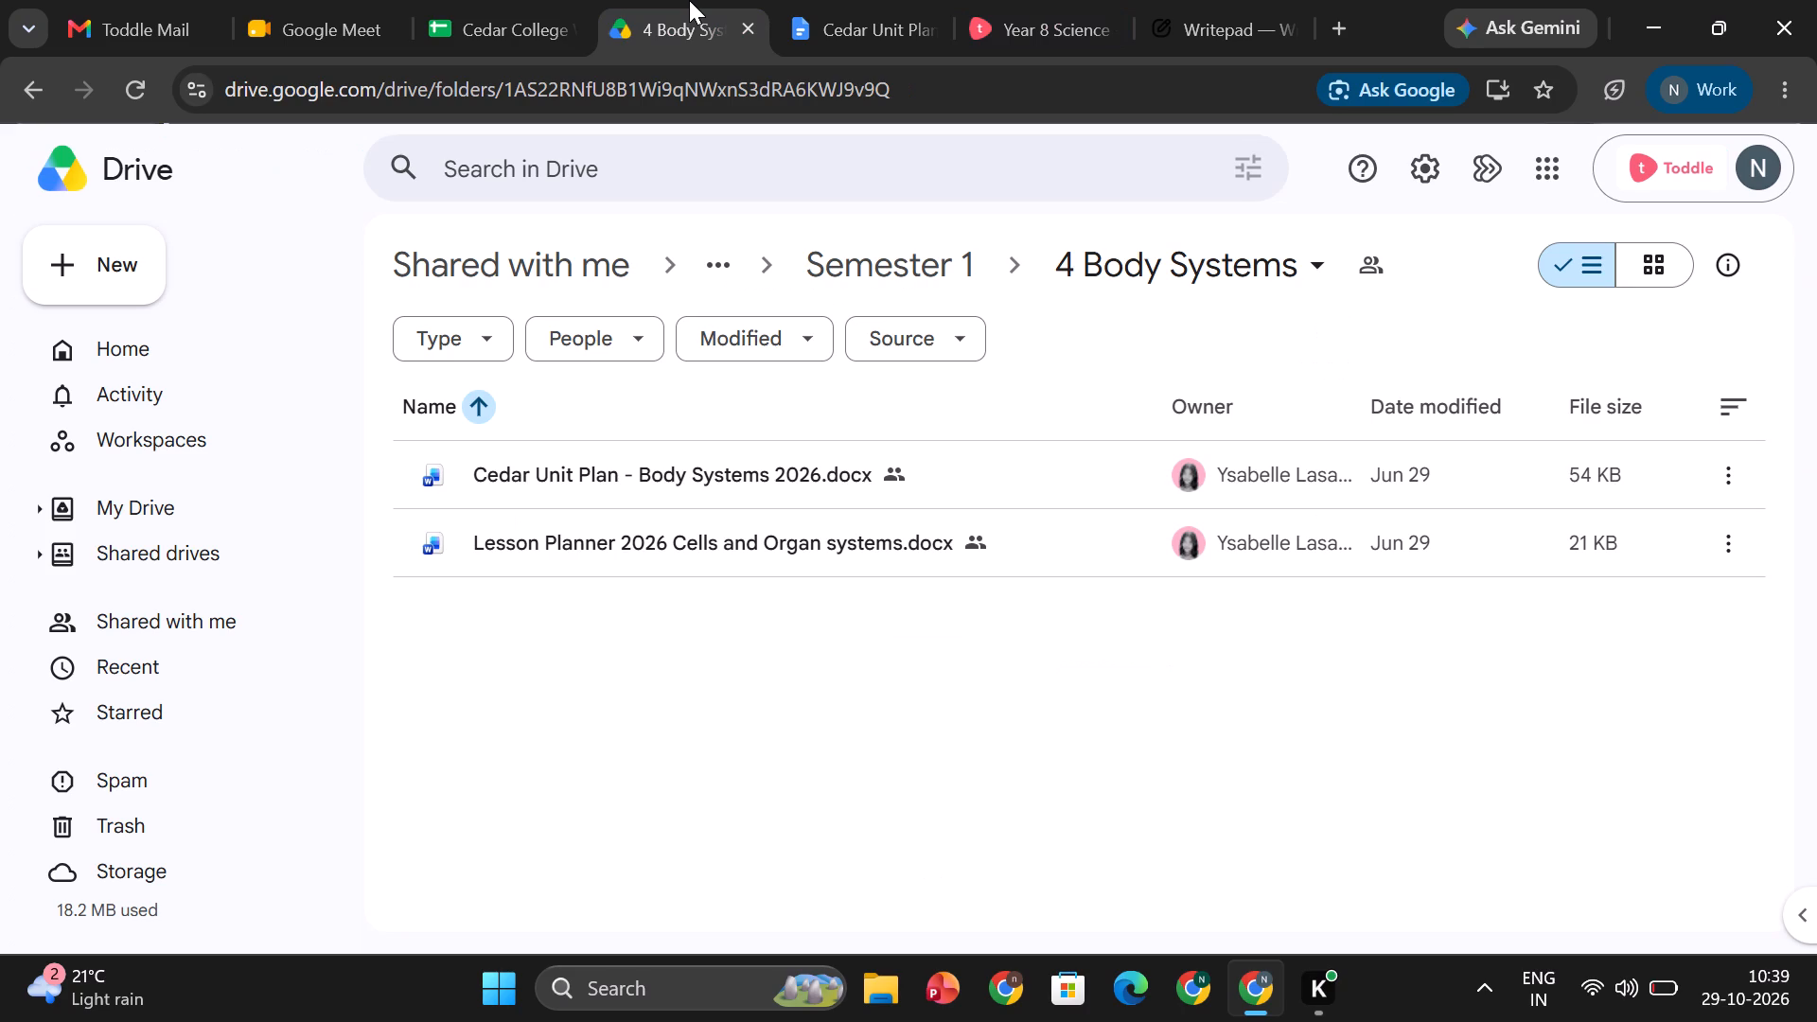
click(1011, 6)
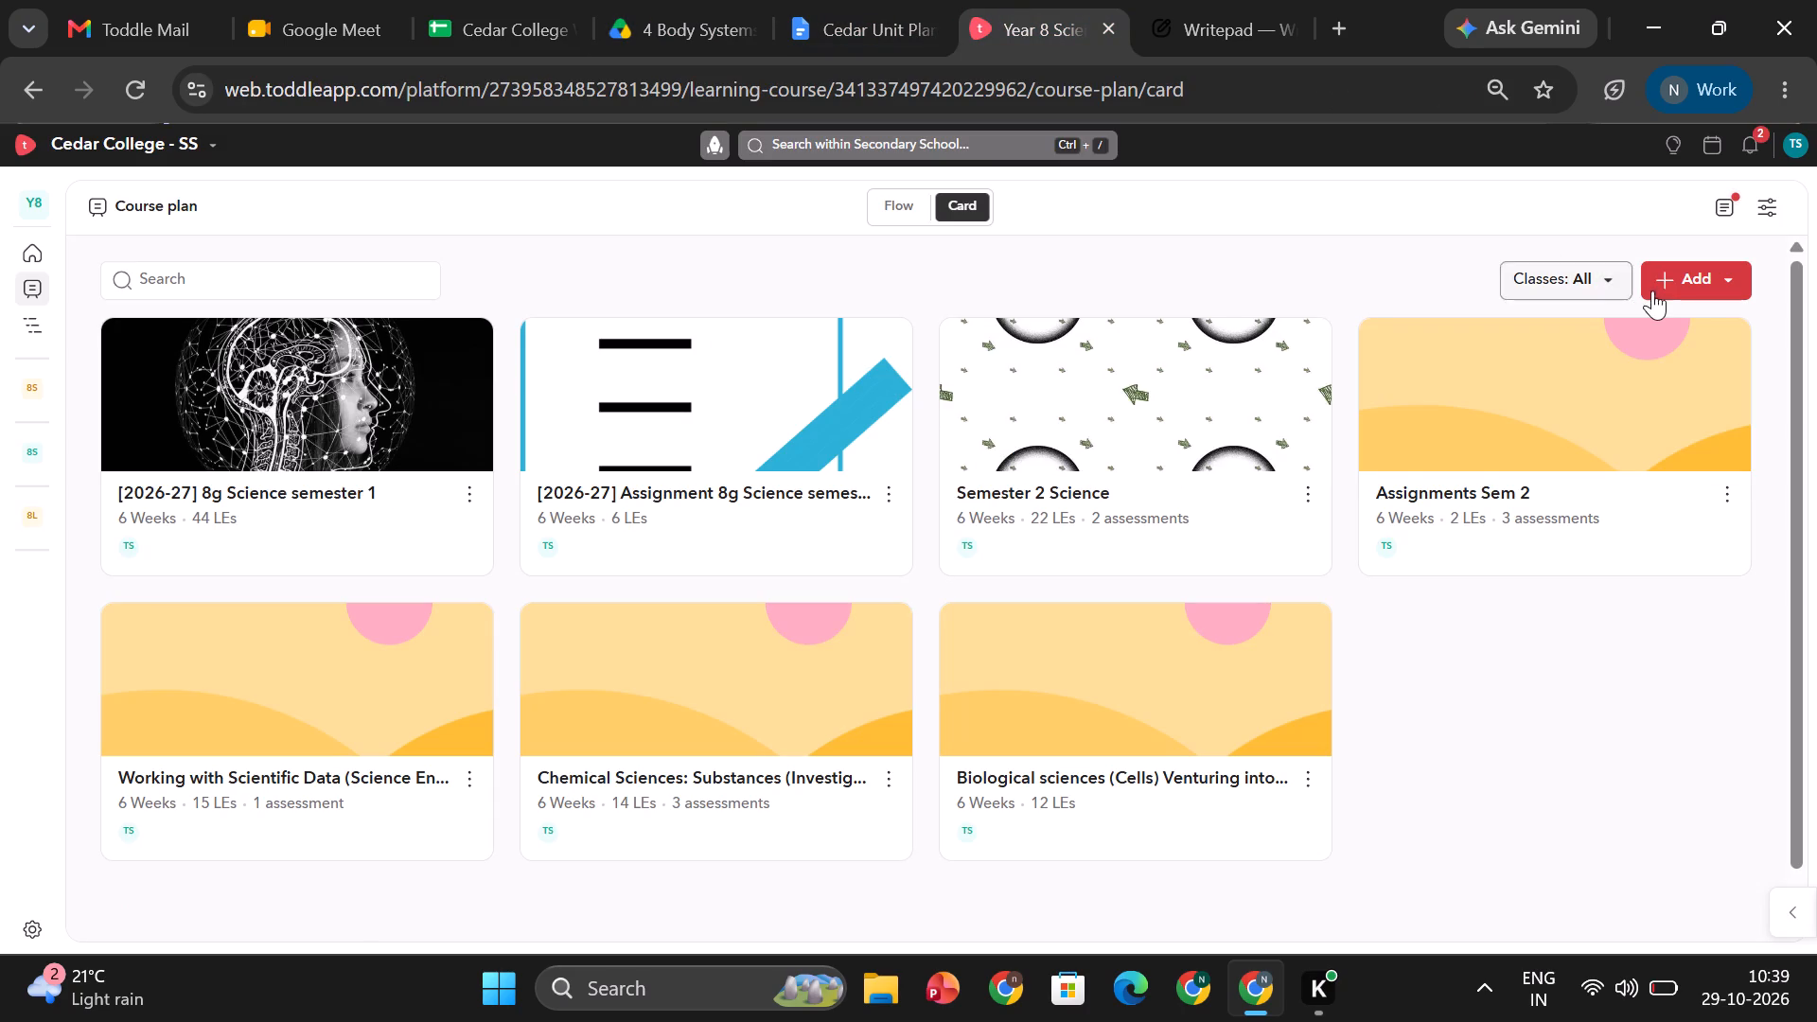
click(1696, 288)
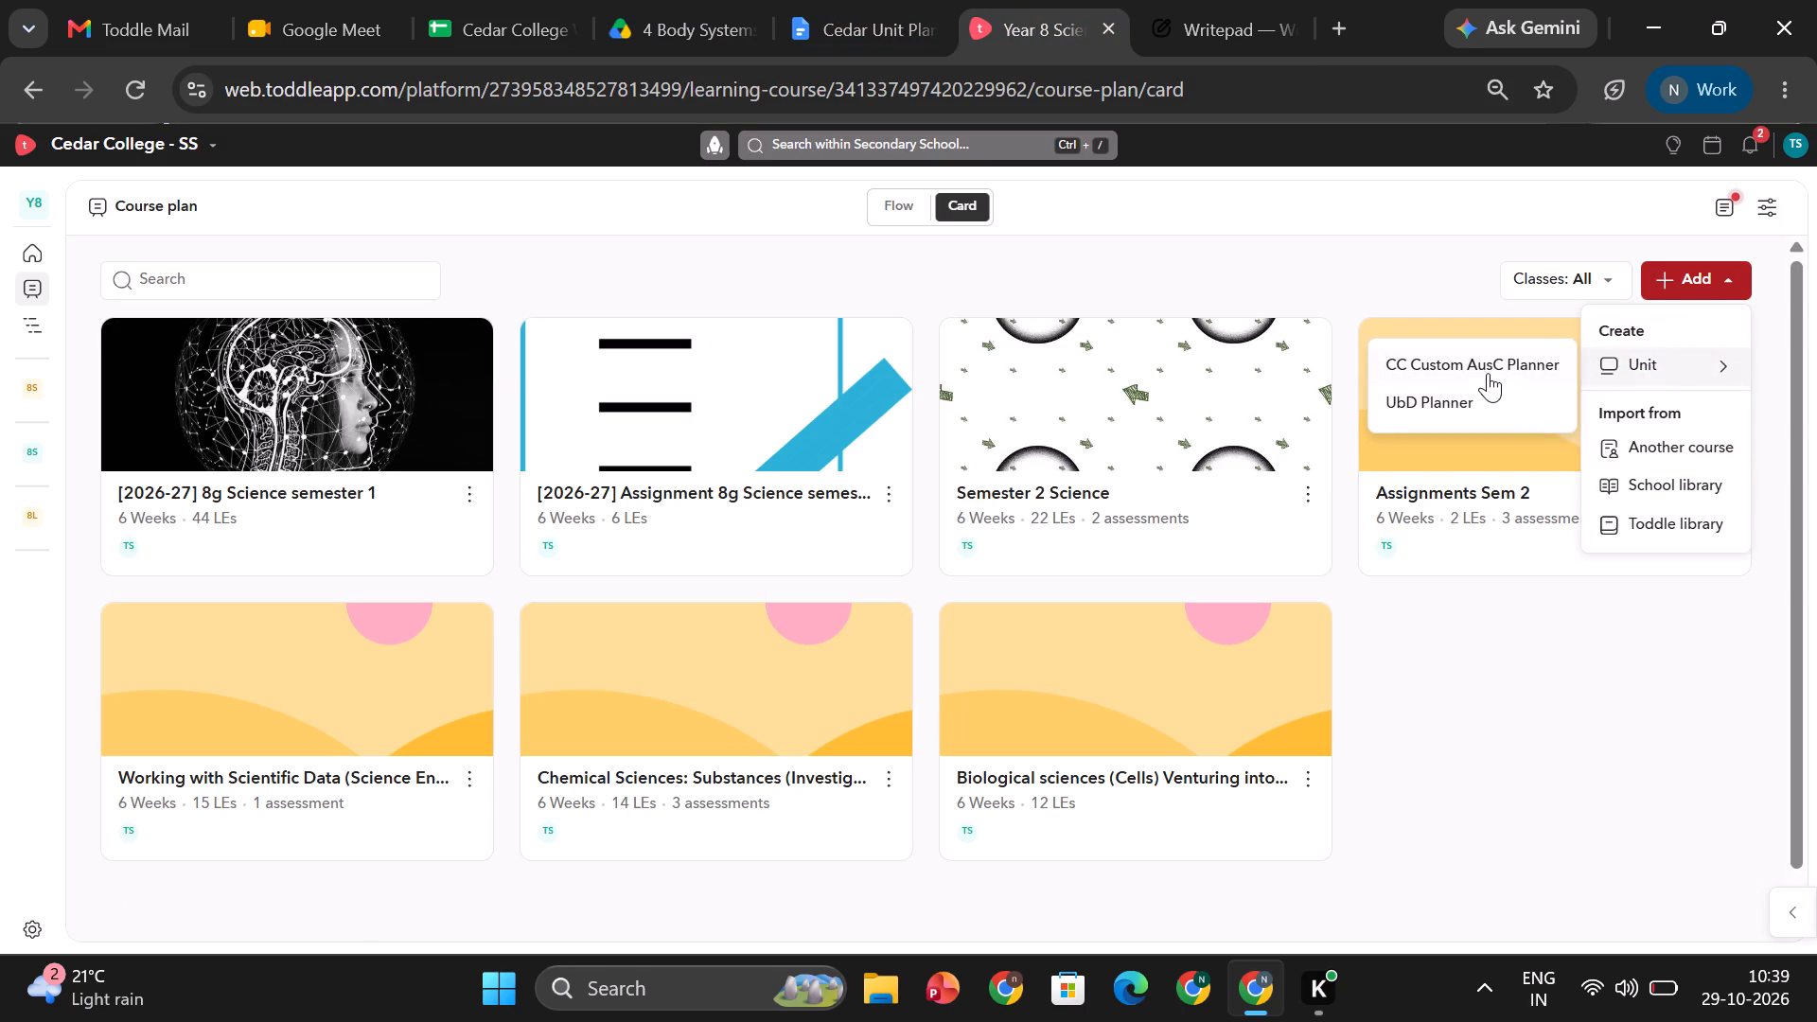
click(1492, 370)
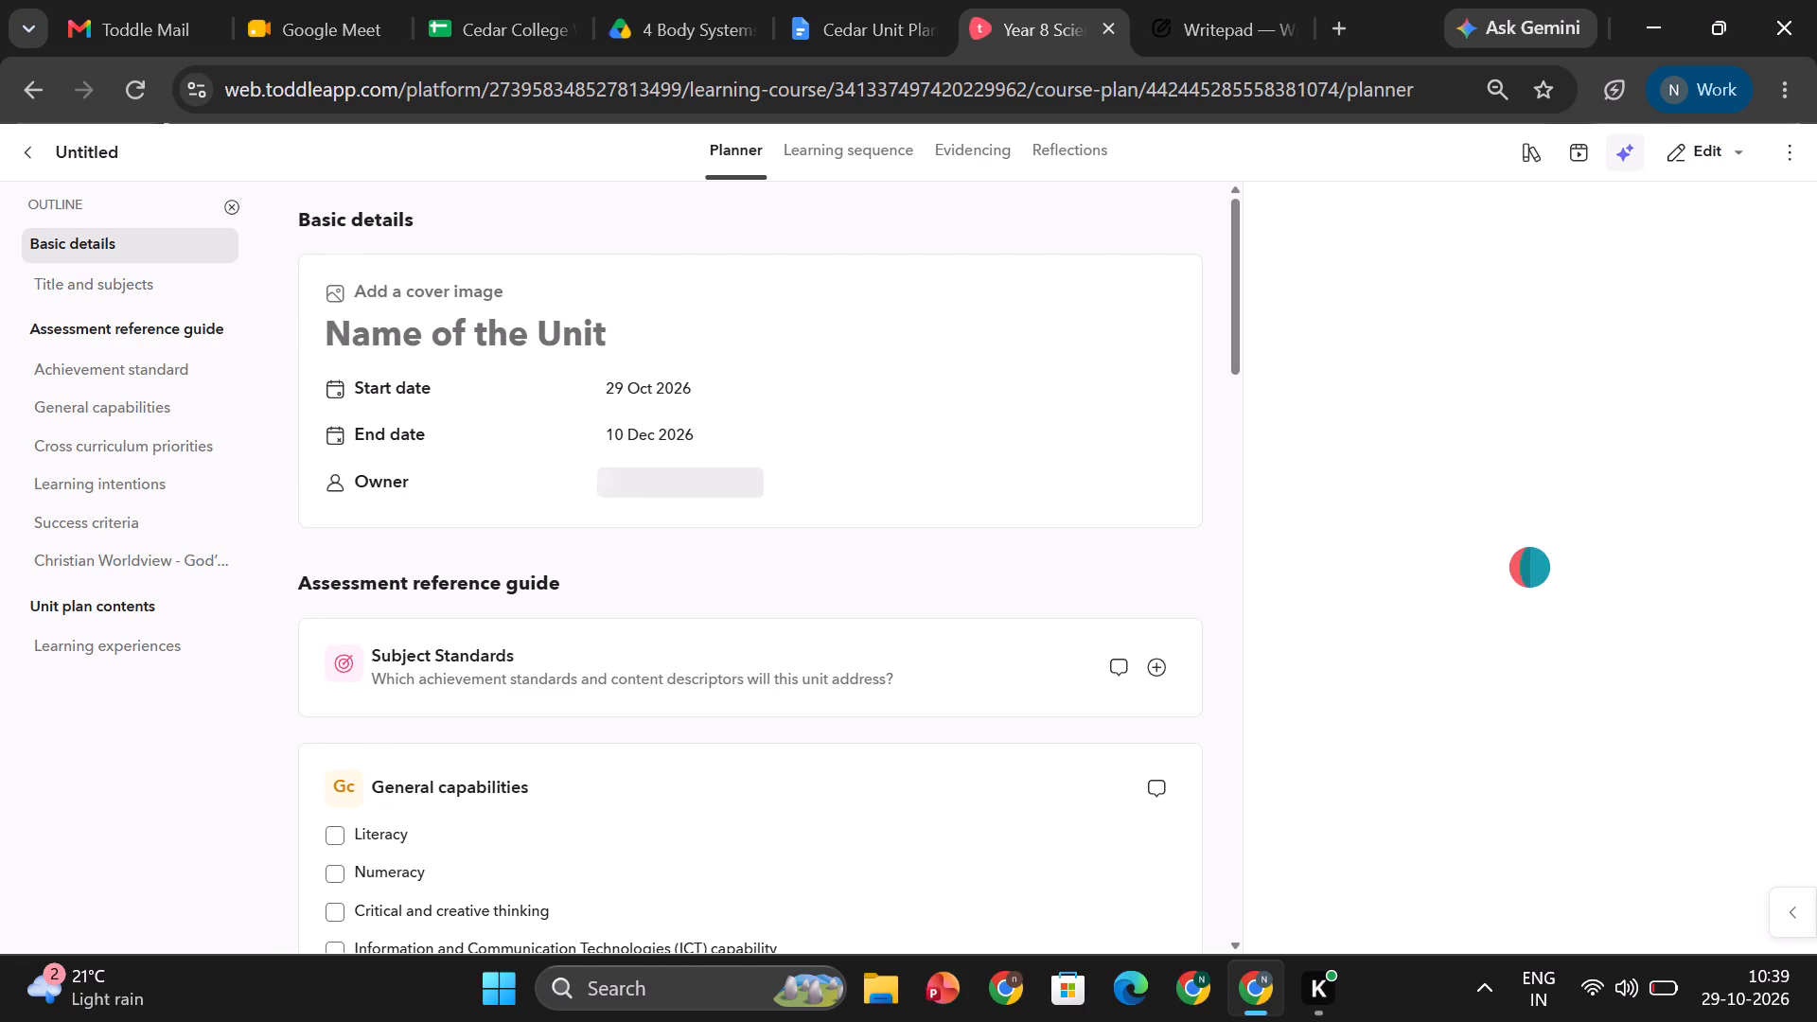
click(522, 335)
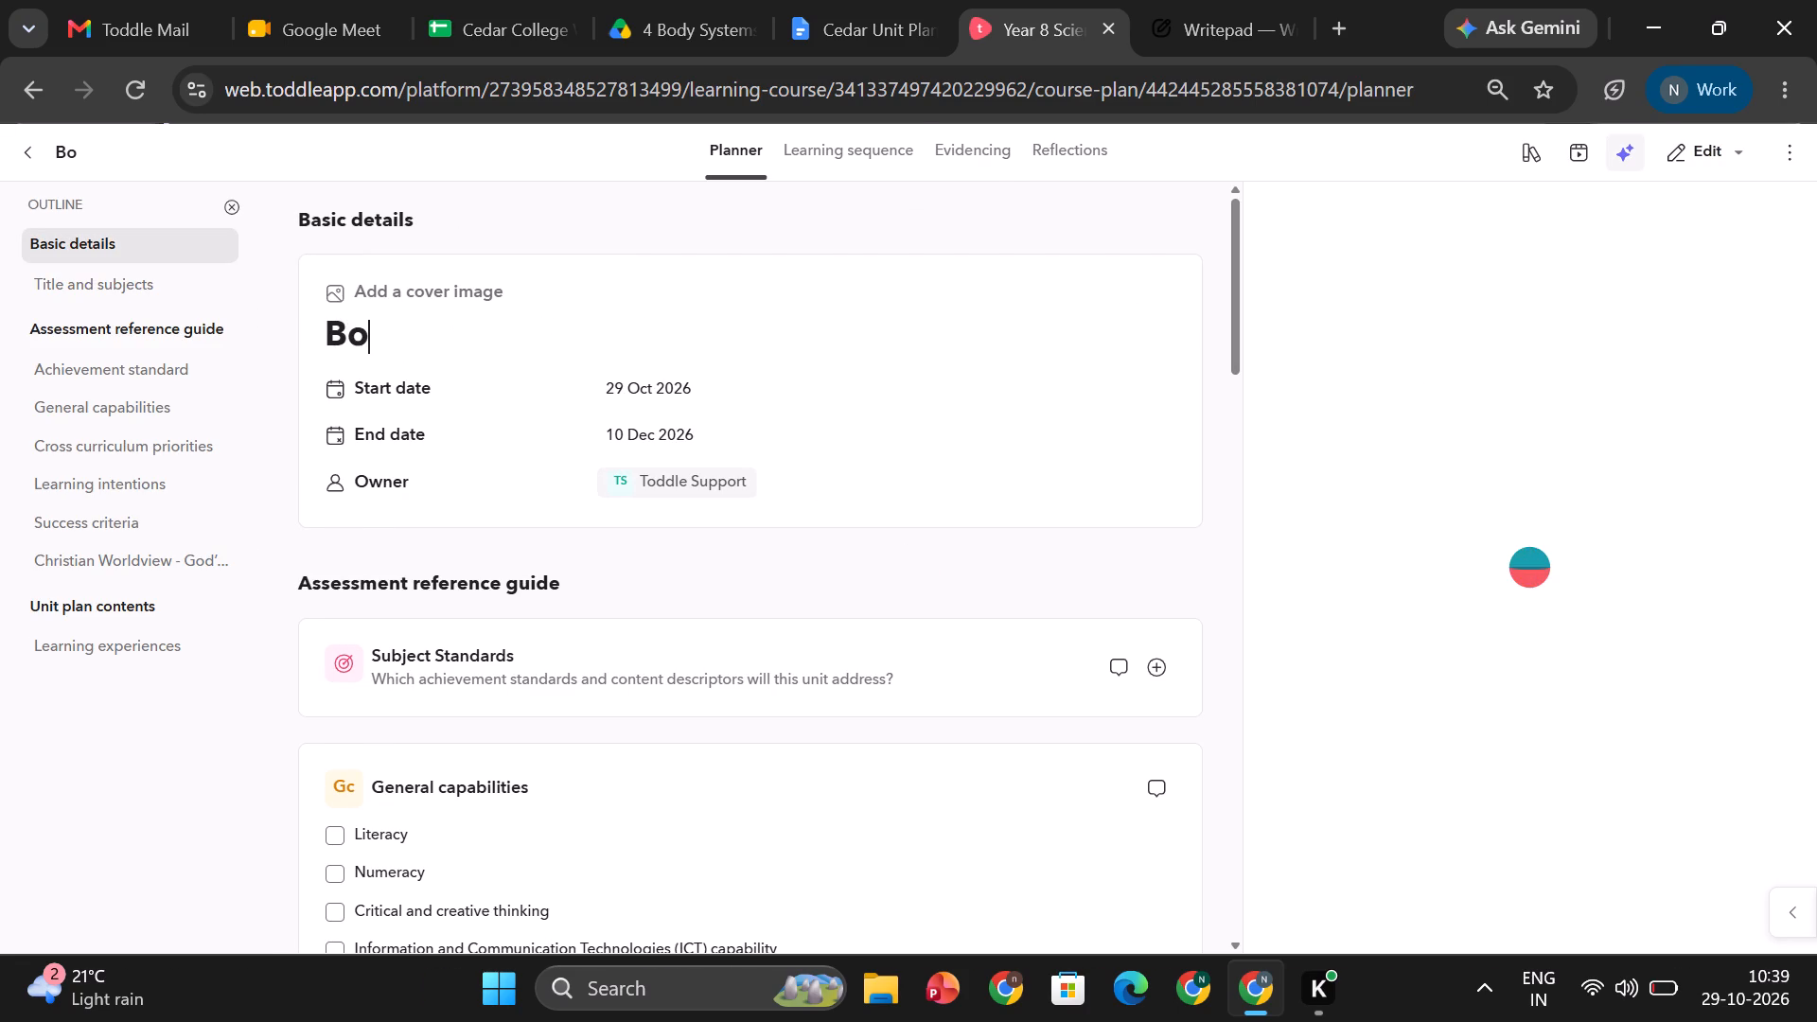
text(ystem)
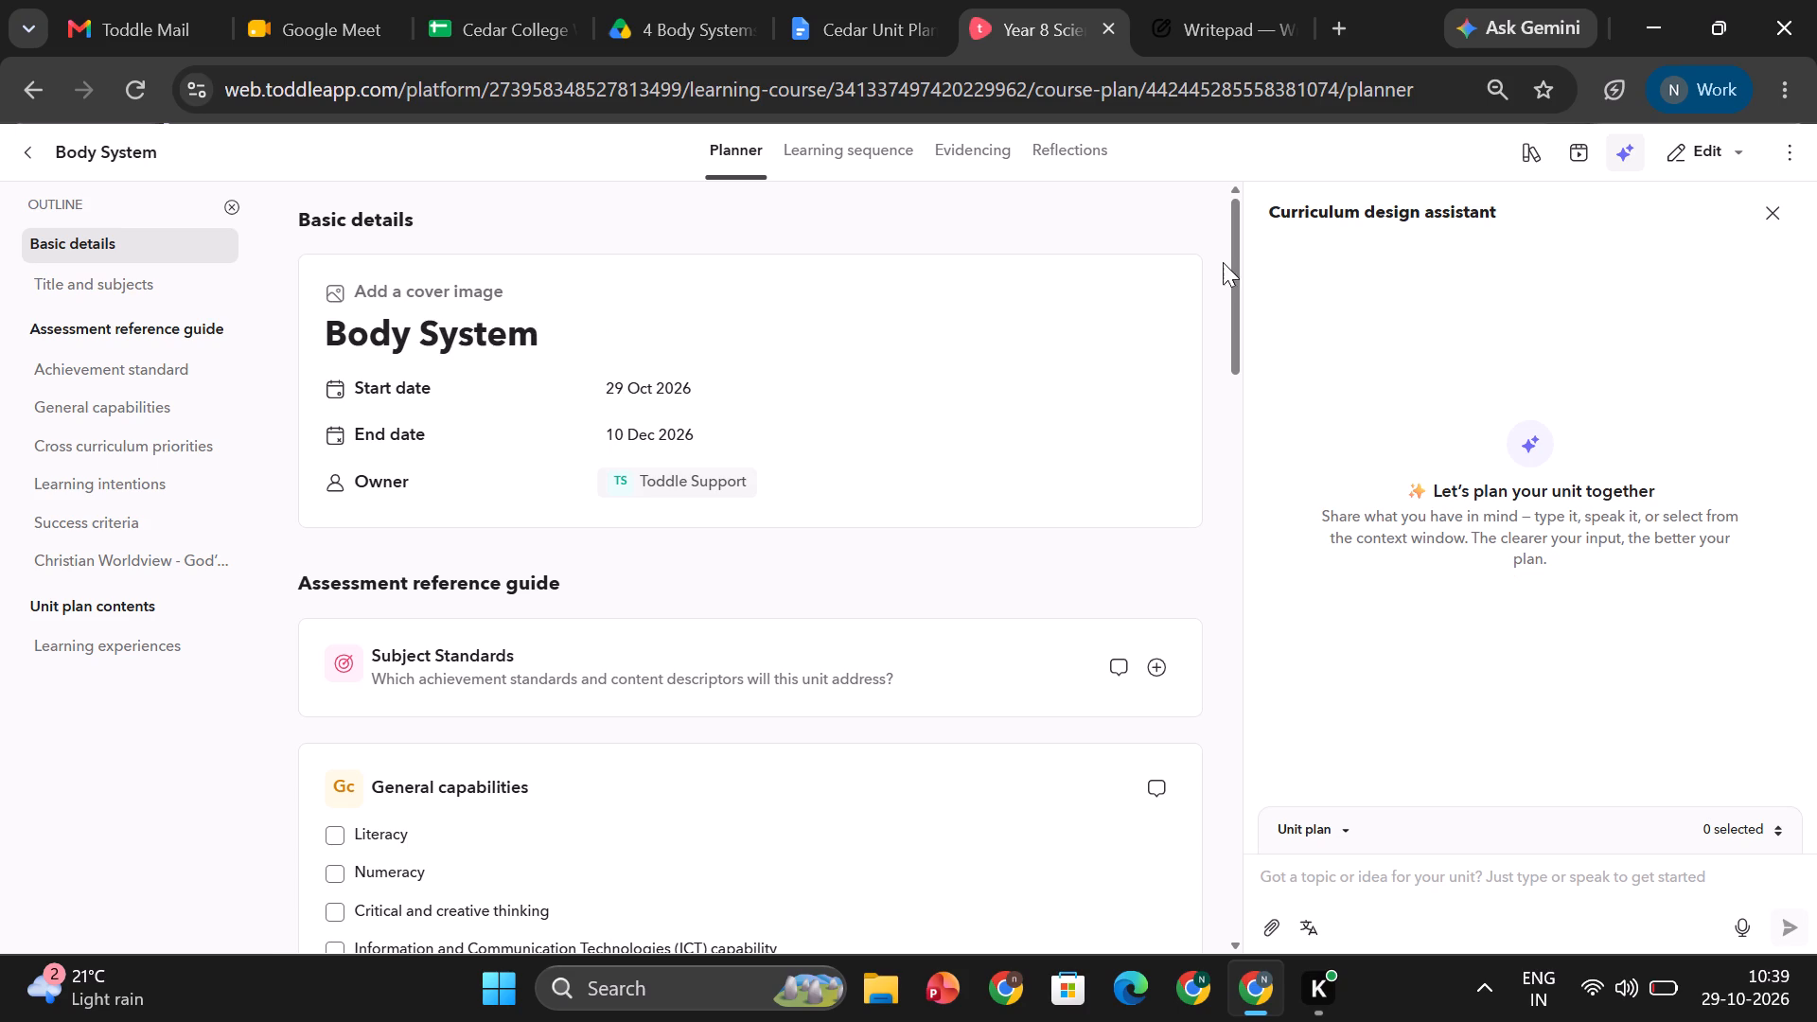
Consult the Body Systems unit plan's weekly content table and God's Big Story lens elaborations for the new unit.
click(853, 7)
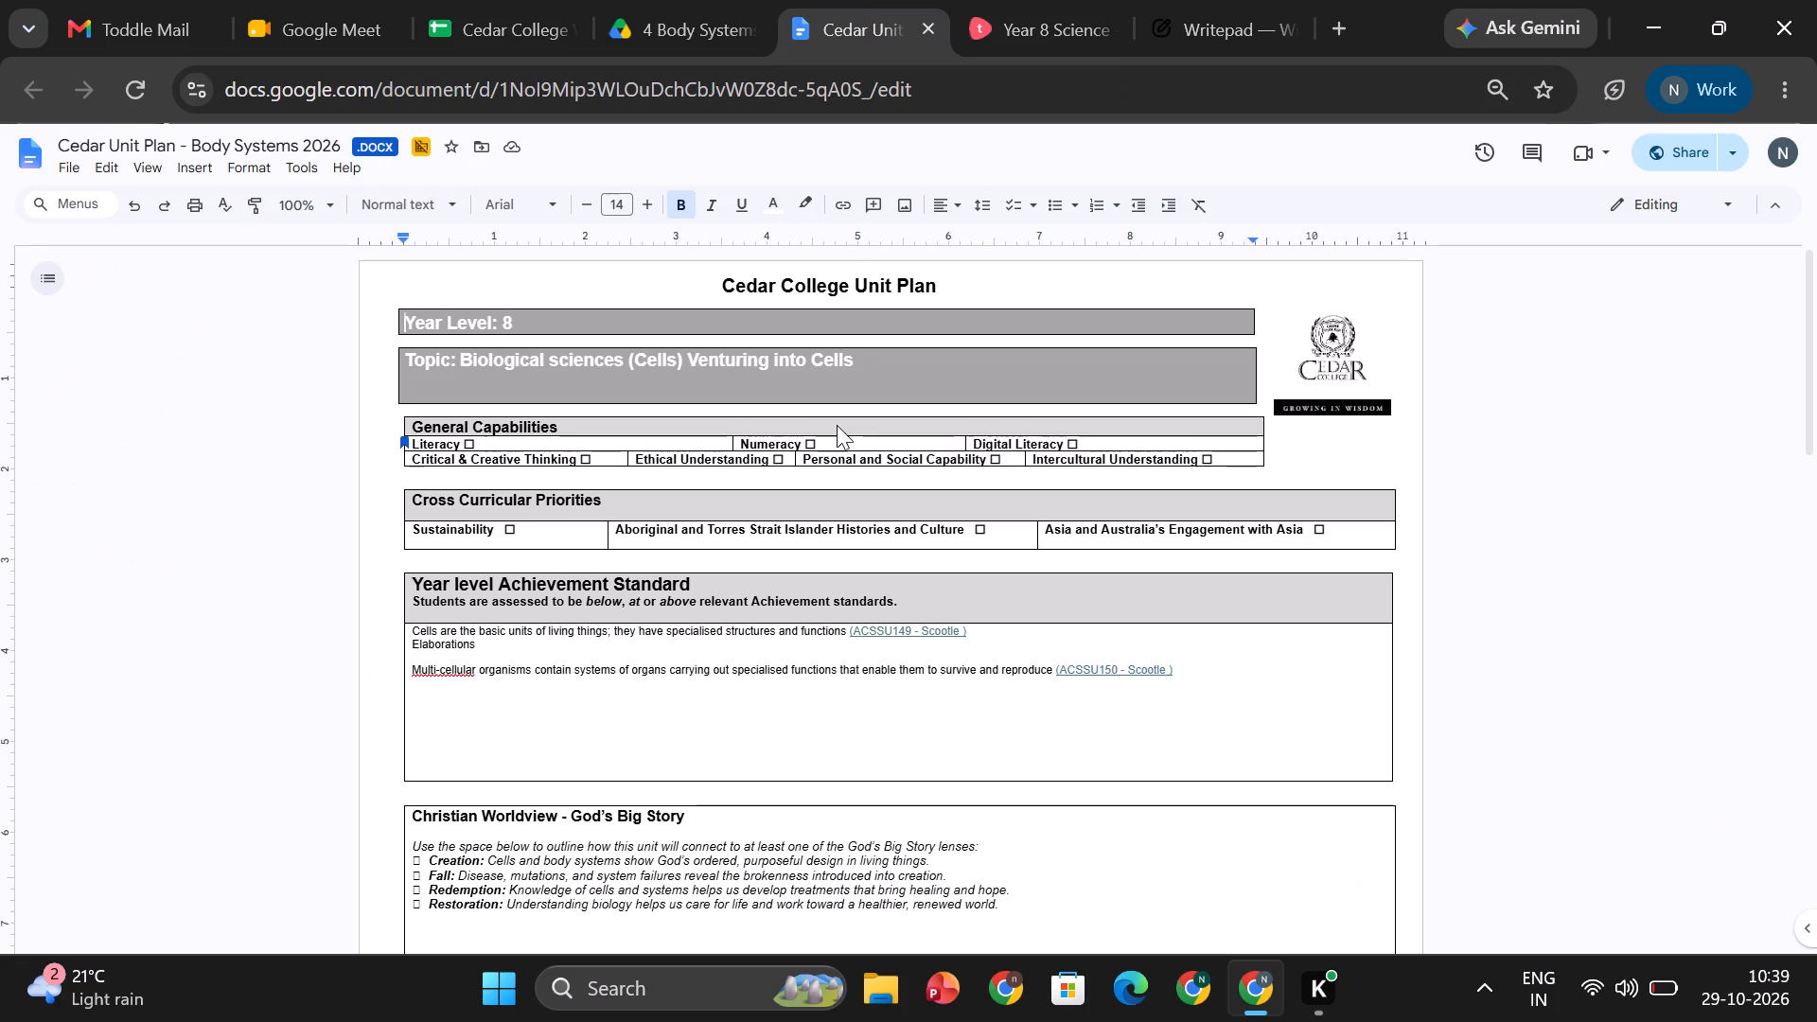
scroll(797, 709, down, 2)
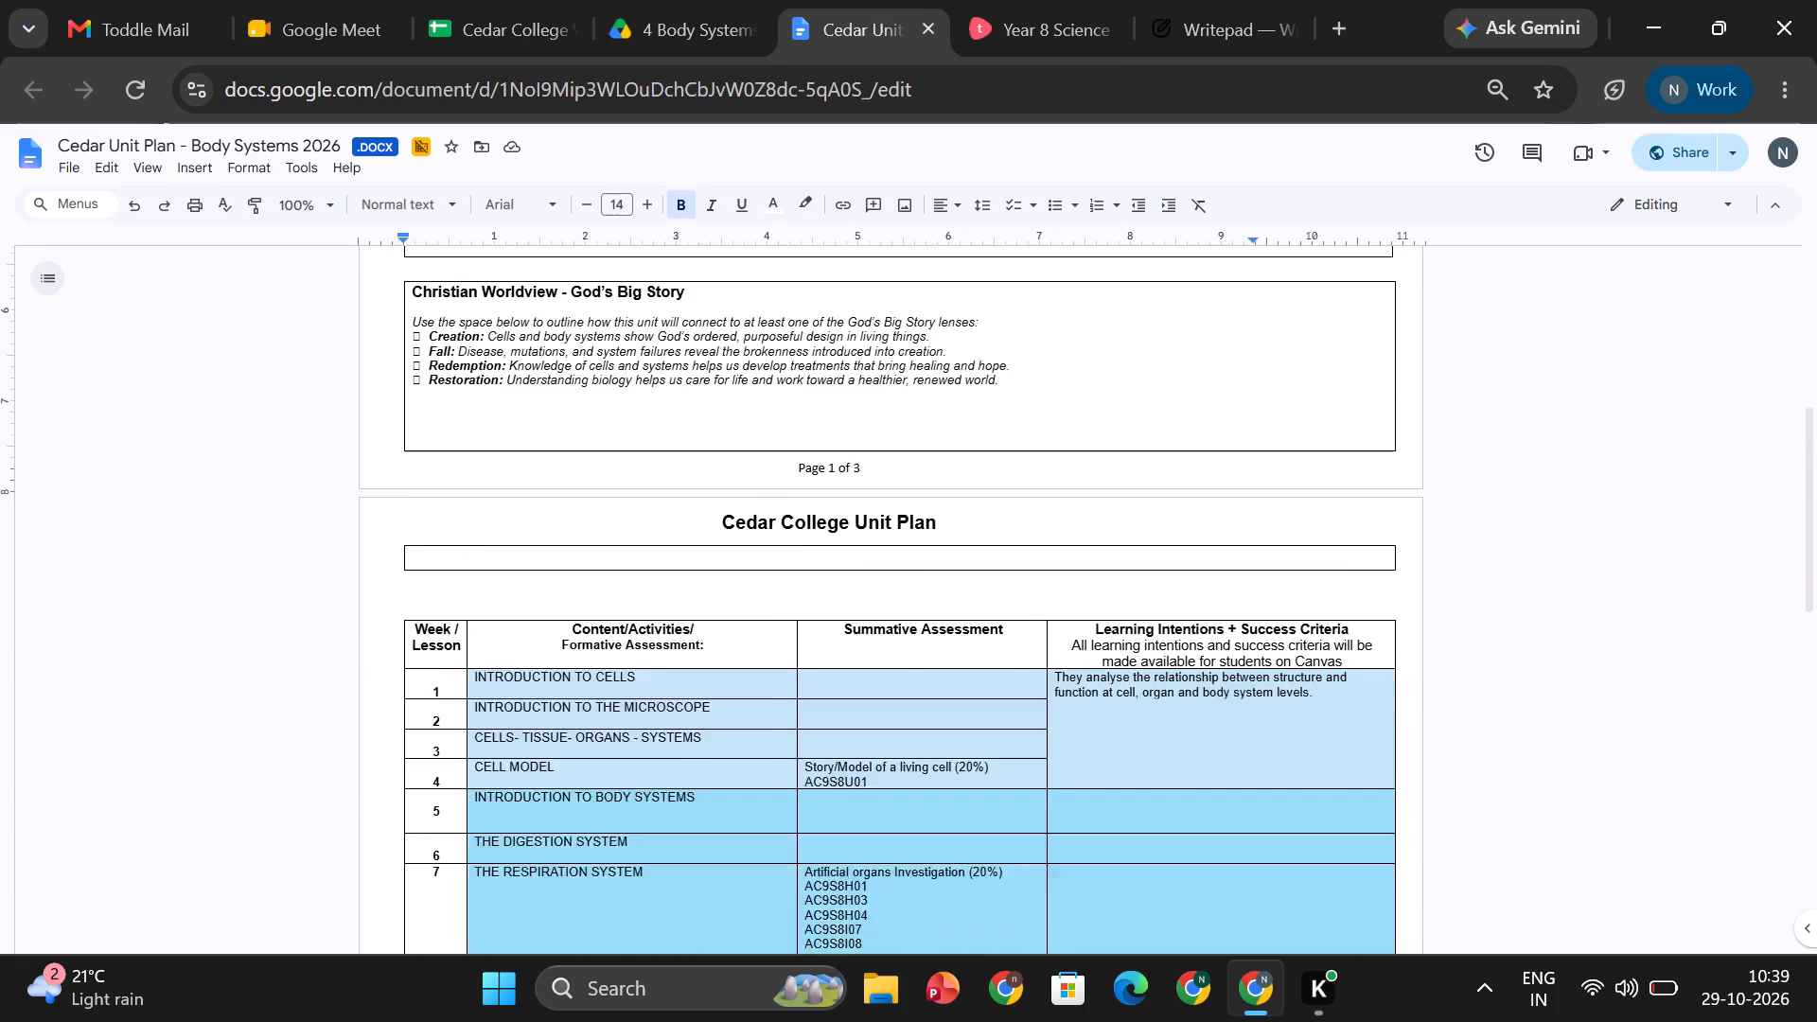
scroll(797, 709, down, 3)
scroll(797, 709, up, 1)
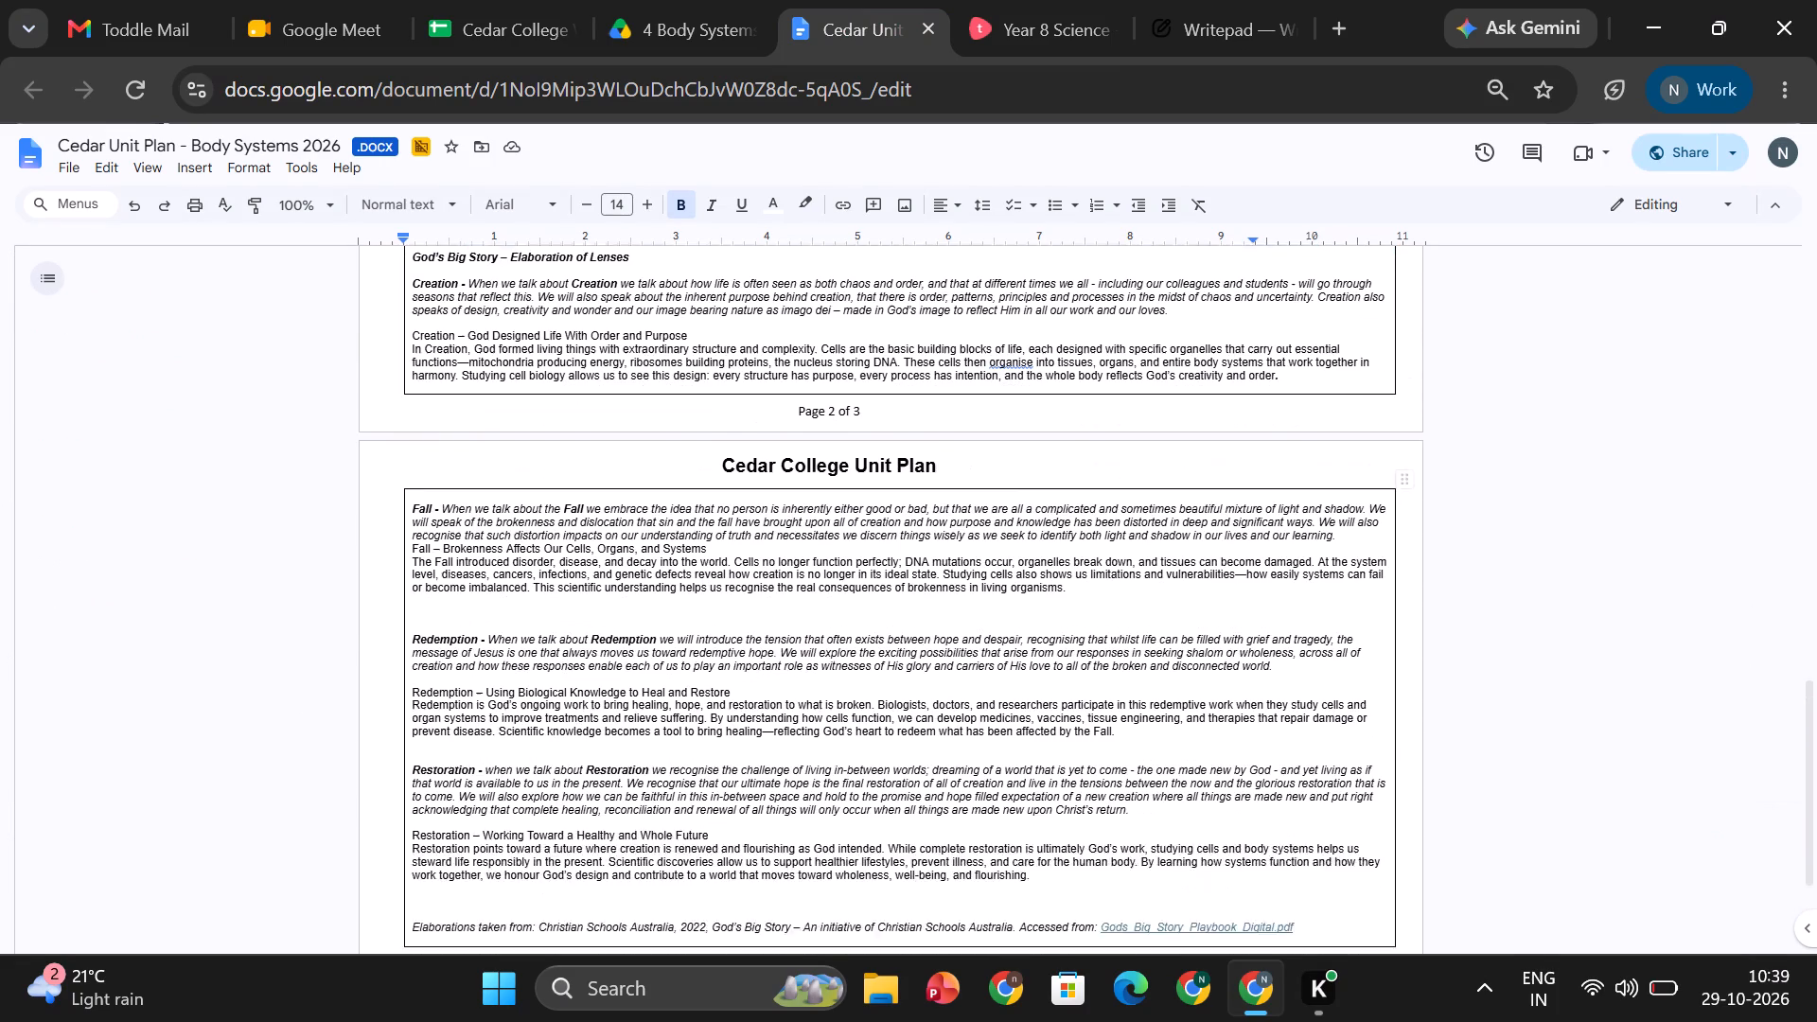
scroll(797, 709, up, 1)
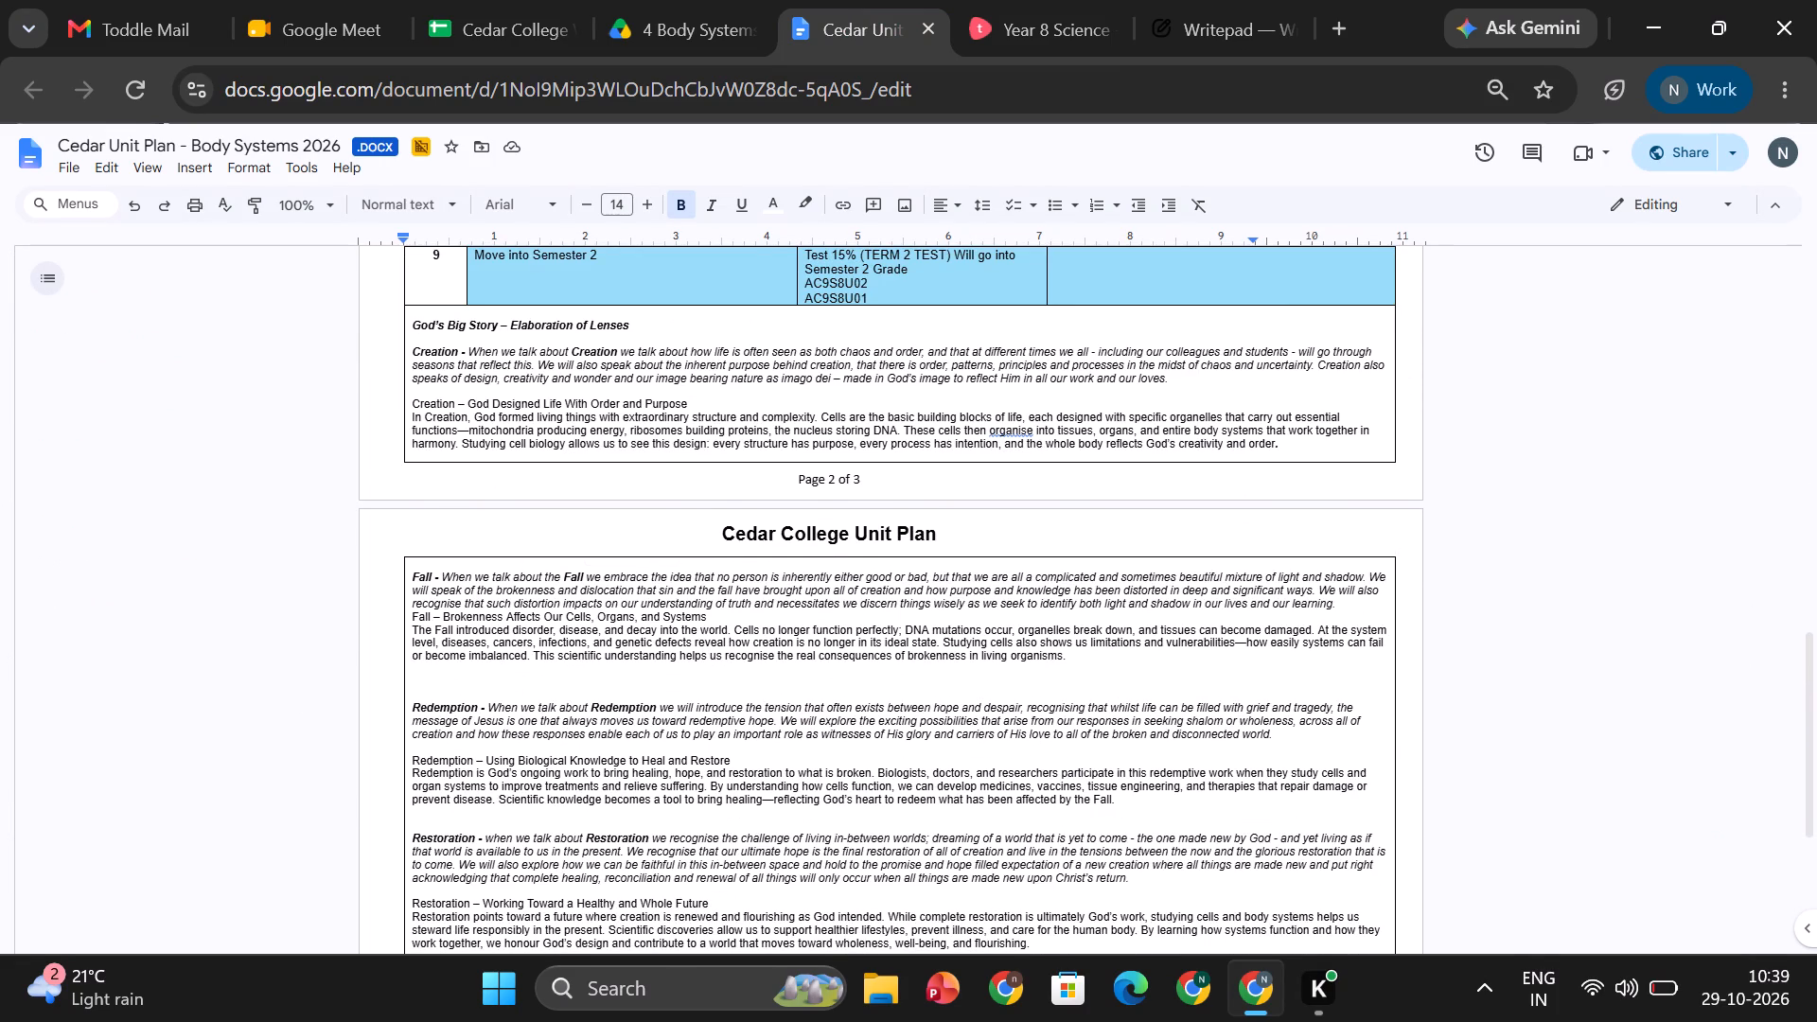